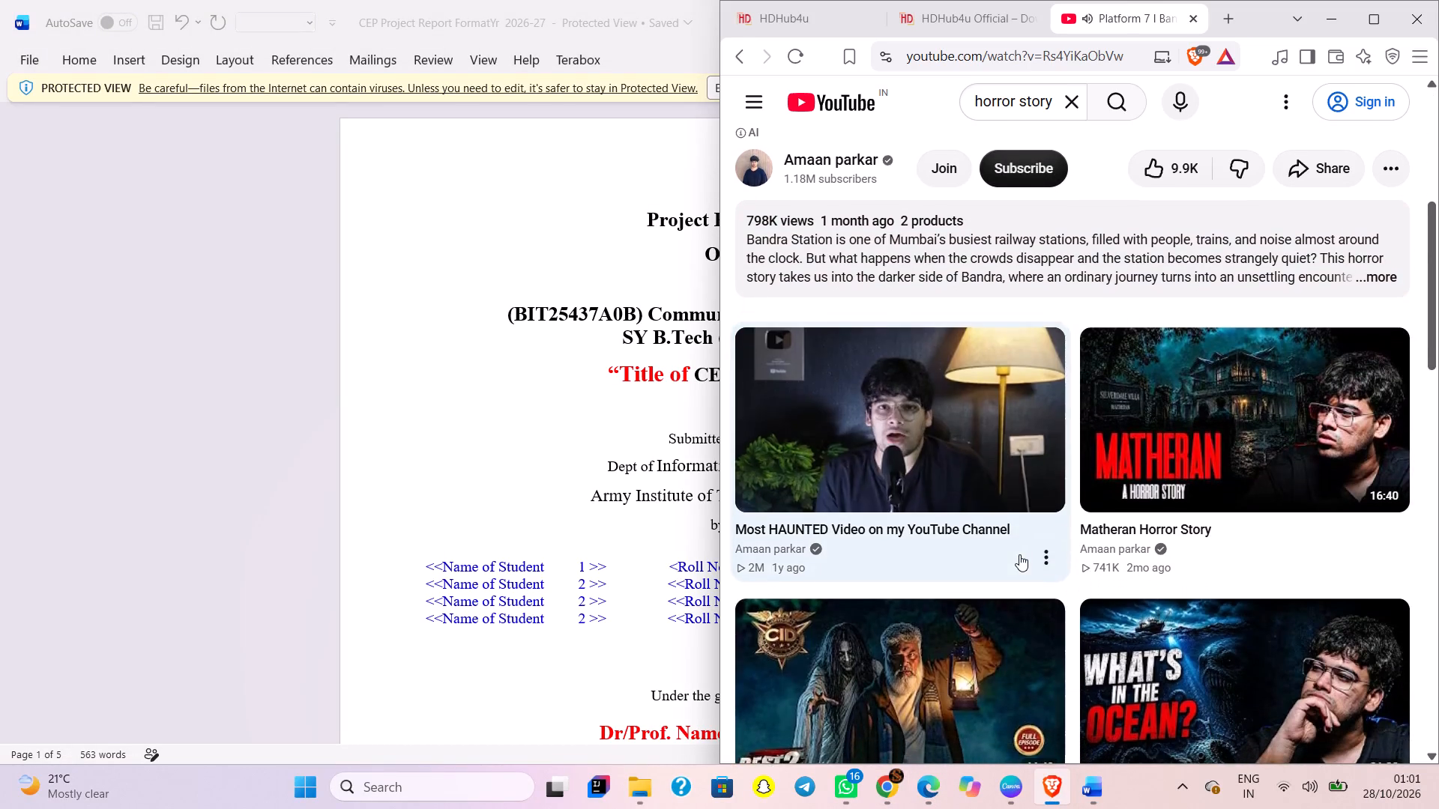
Look through the recommended videos listed below the Platform 7 Bandra horror story video.
{"action": "scroll", "coordinate": [1019, 554], "scroll_direction": "down", "scroll_amount": 4}
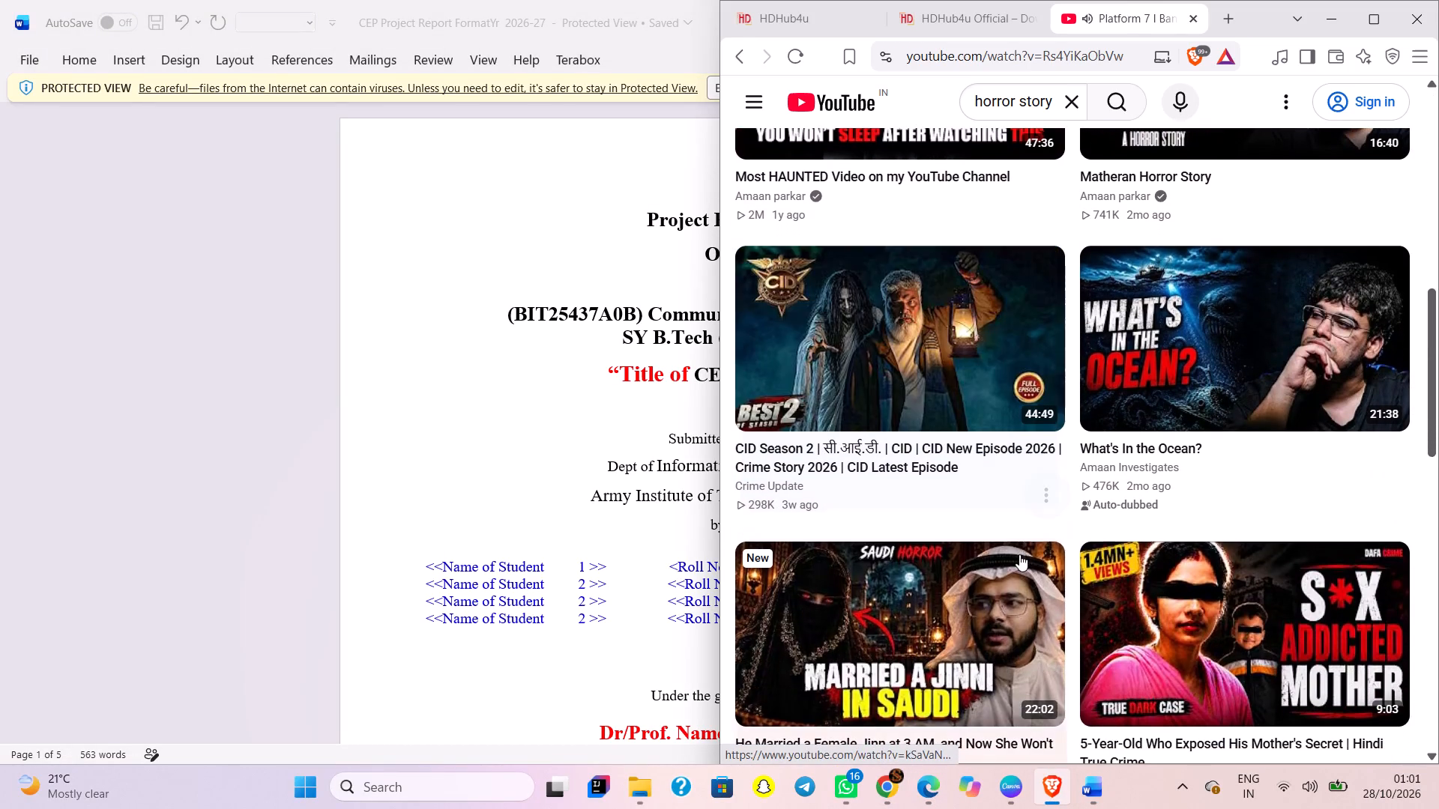
{"action": "scroll", "coordinate": [1040, 473], "scroll_direction": "down", "scroll_amount": 2}
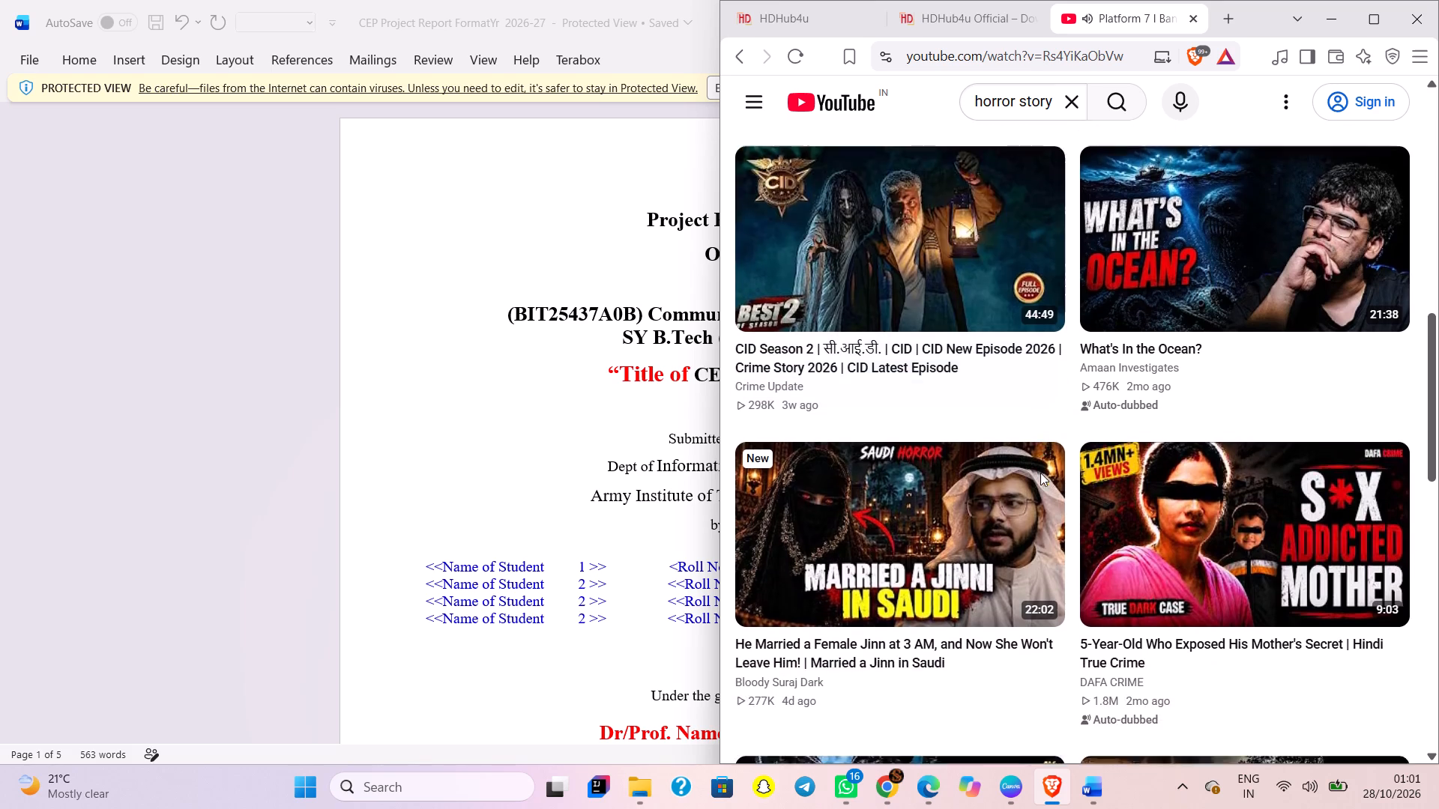
Look through the recommended videos under "Platform 7 l Bandra Horror Story", and return to the Amaan parkar channel page.
{"action": "scroll", "coordinate": [1040, 473], "scroll_direction": "down", "scroll_amount": 2}
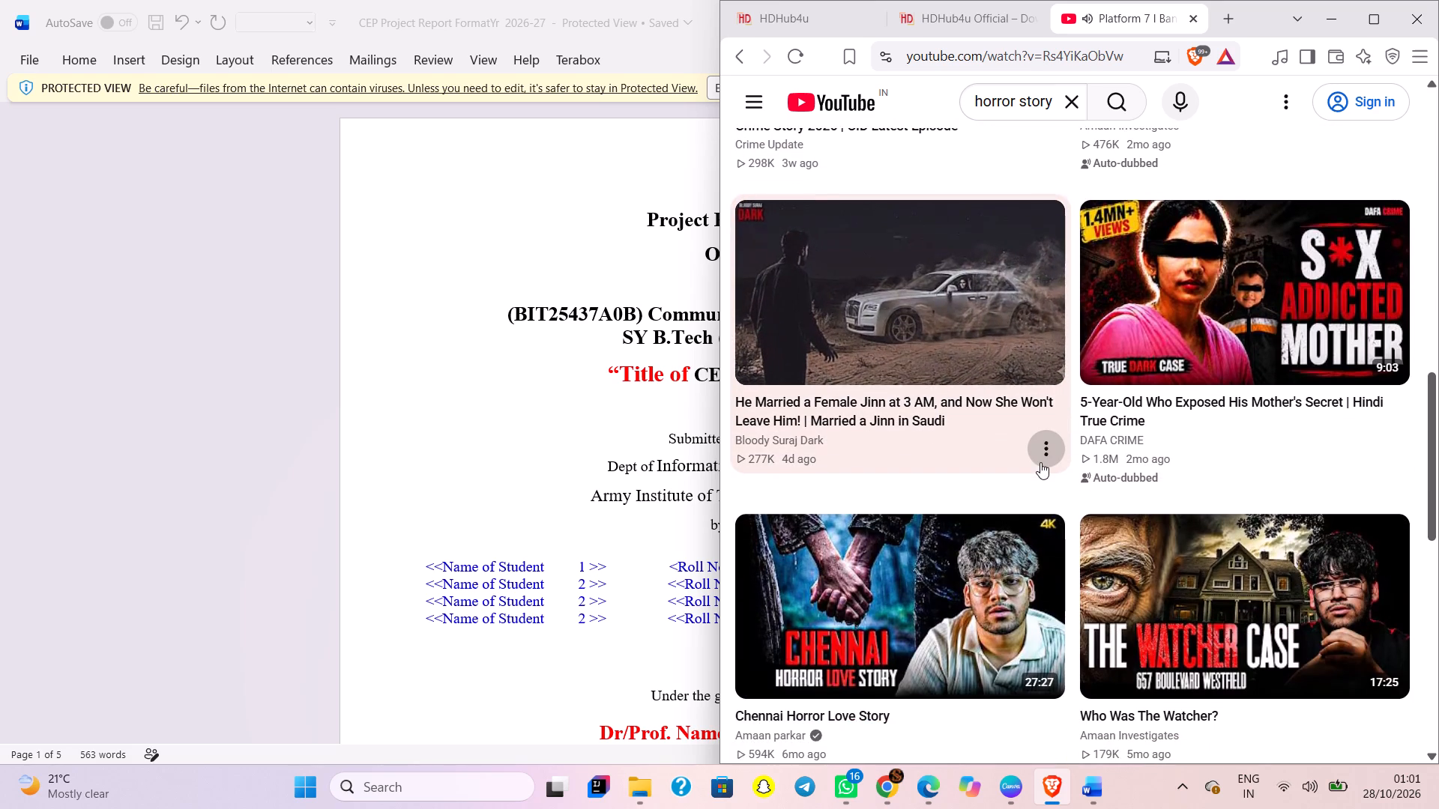
{"action": "scroll", "coordinate": [1040, 462], "scroll_direction": "down", "scroll_amount": 3}
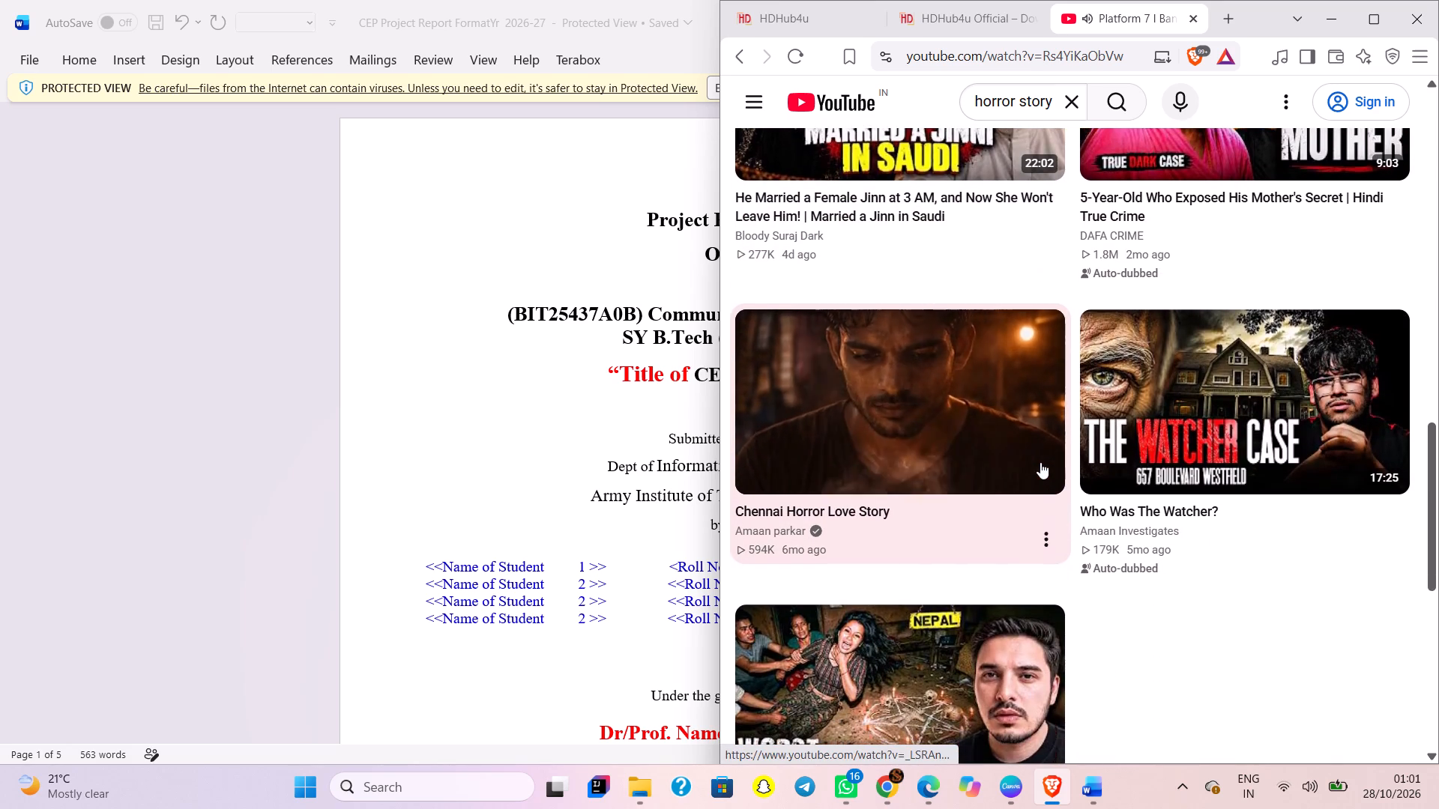
{"action": "left_click", "coordinate": [733, 56]}
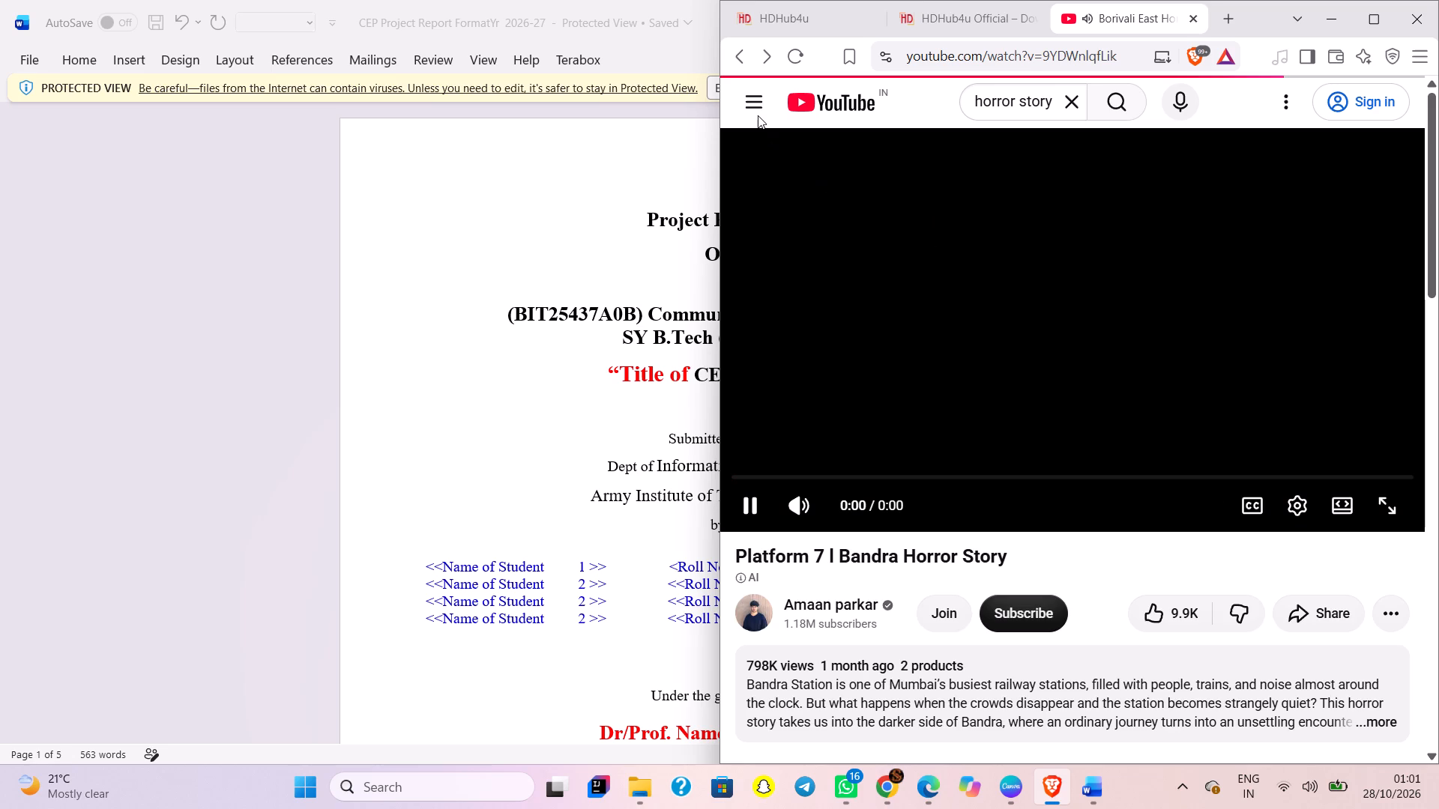
{"action": "left_click", "coordinate": [731, 50]}
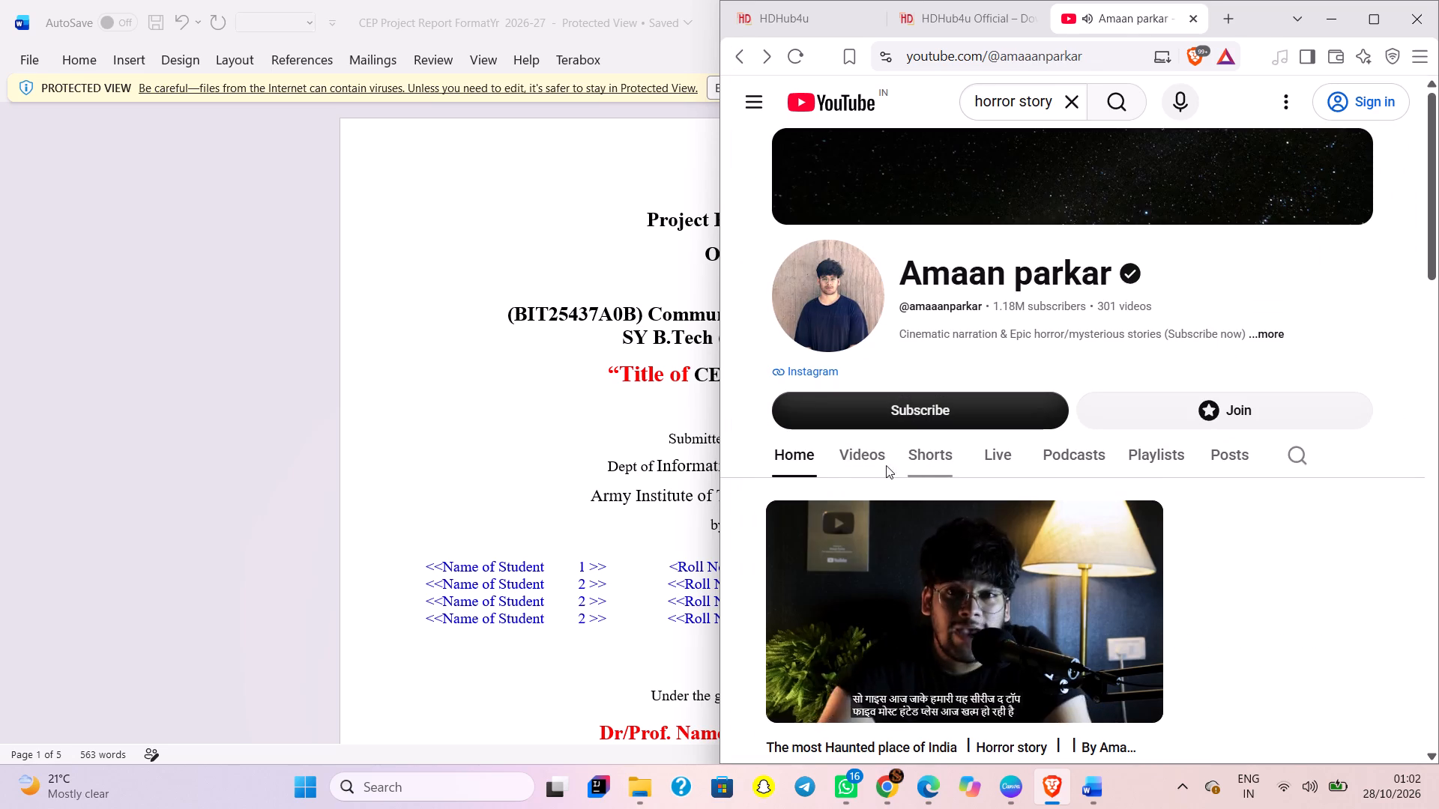
Browse the channel's uploaded videos and play "Purani Delhi Real Horror Case".
{"action": "left_click", "coordinate": [875, 461]}
{"action": "scroll", "coordinate": [875, 461], "scroll_direction": "down", "scroll_amount": 2}
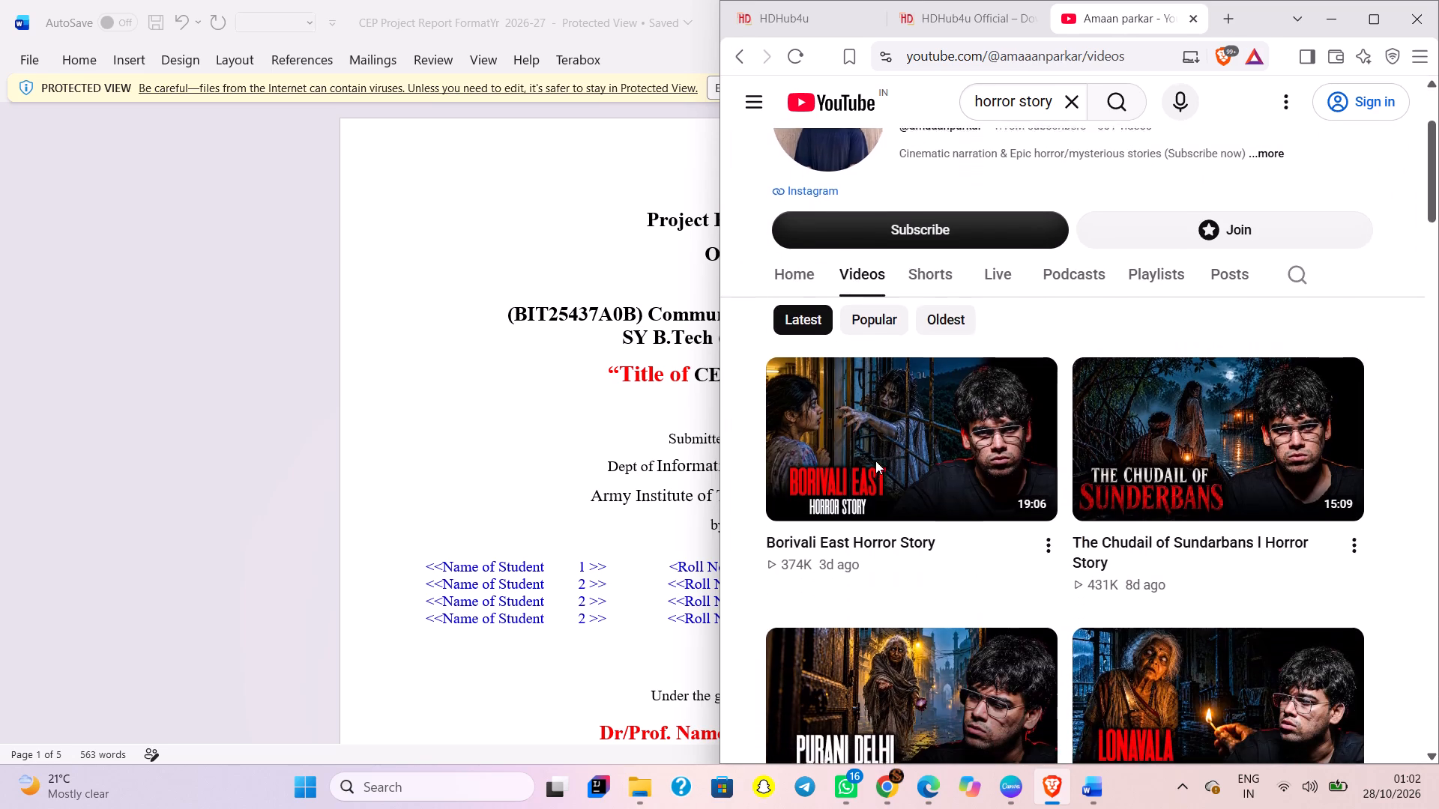
{"action": "scroll", "coordinate": [875, 461], "scroll_direction": "down", "scroll_amount": 6}
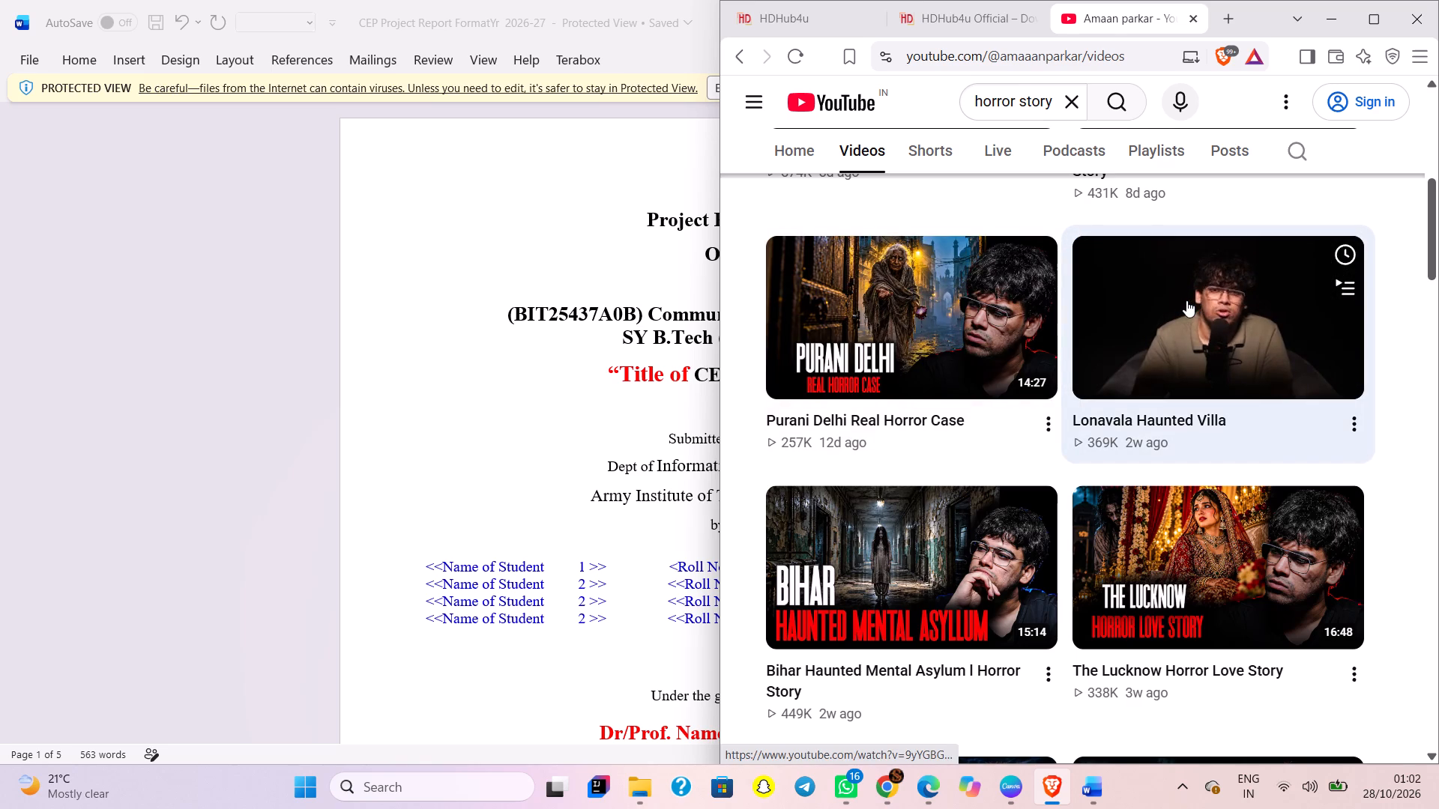
{"action": "left_click", "coordinate": [943, 342]}
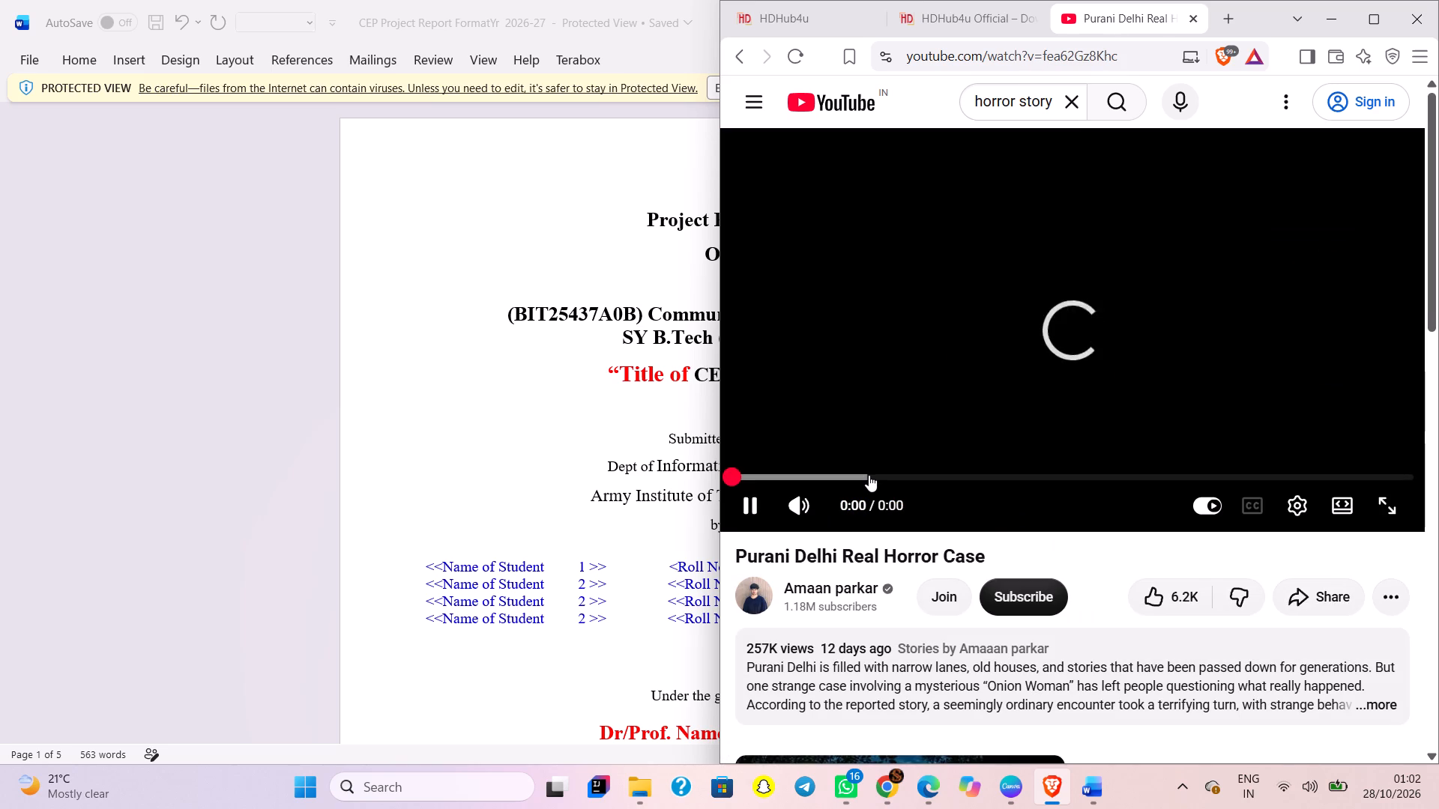
Skip the Purani Delhi video ahead to about 2:54.
{"action": "left_click", "coordinate": [869, 475]}
{"action": "left_click", "coordinate": [869, 475]}
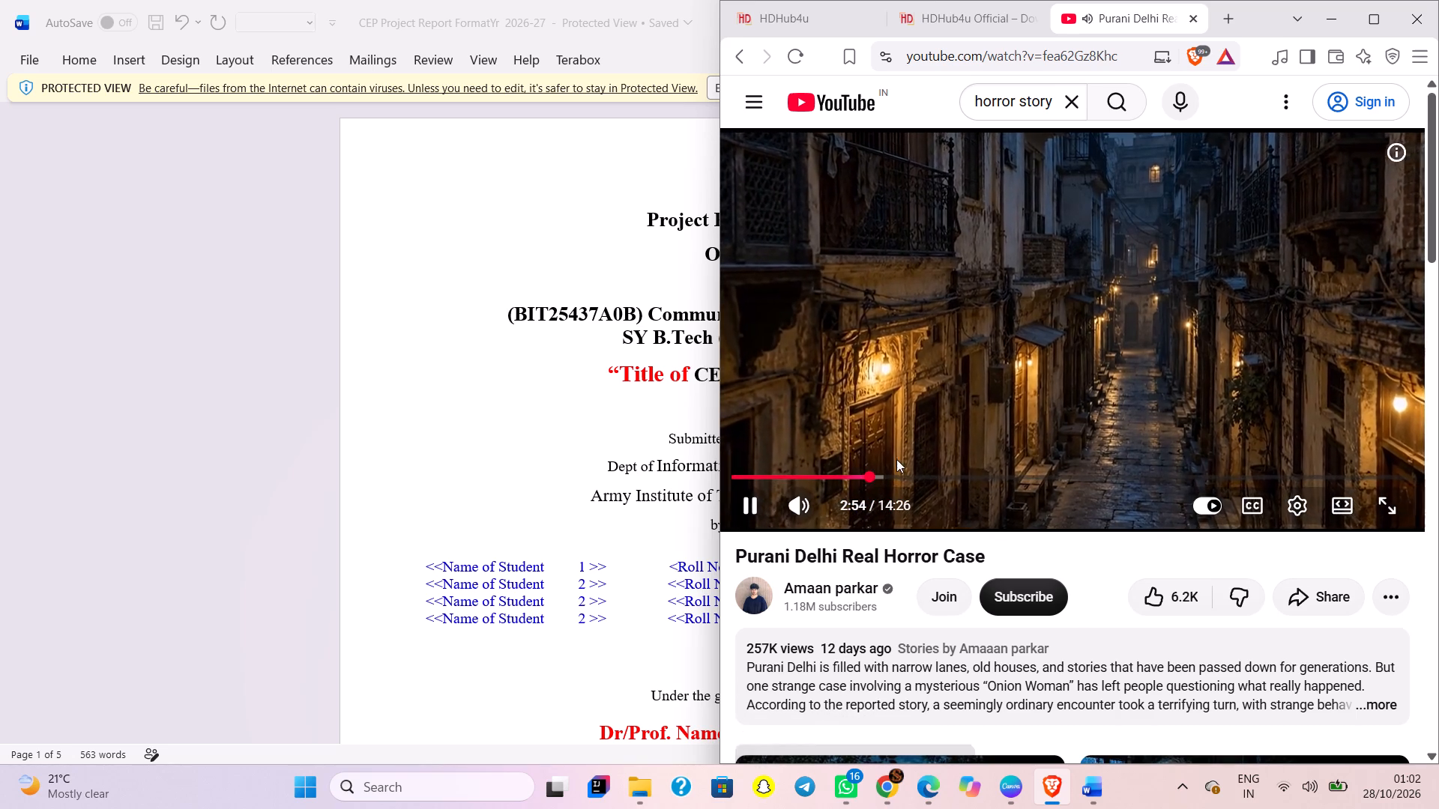
Switch to the CEP Project Report Format document in Word and examine the layout and formatting notes of its certificate page.
{"action": "left_click", "coordinate": [628, 489]}
{"action": "scroll", "coordinate": [628, 489], "scroll_direction": "down", "scroll_amount": 4}
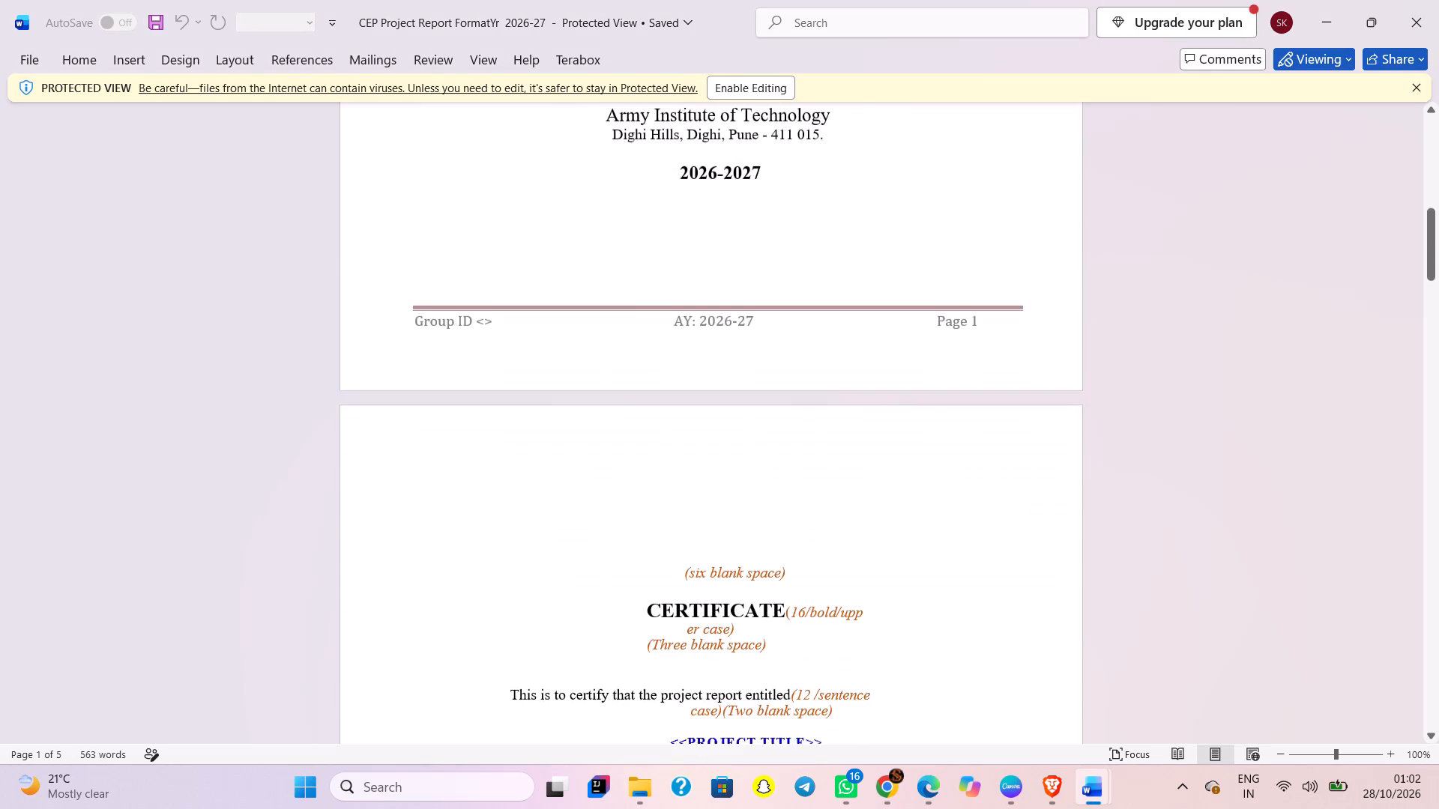
{"action": "scroll", "coordinate": [628, 489], "scroll_direction": "down", "scroll_amount": 2}
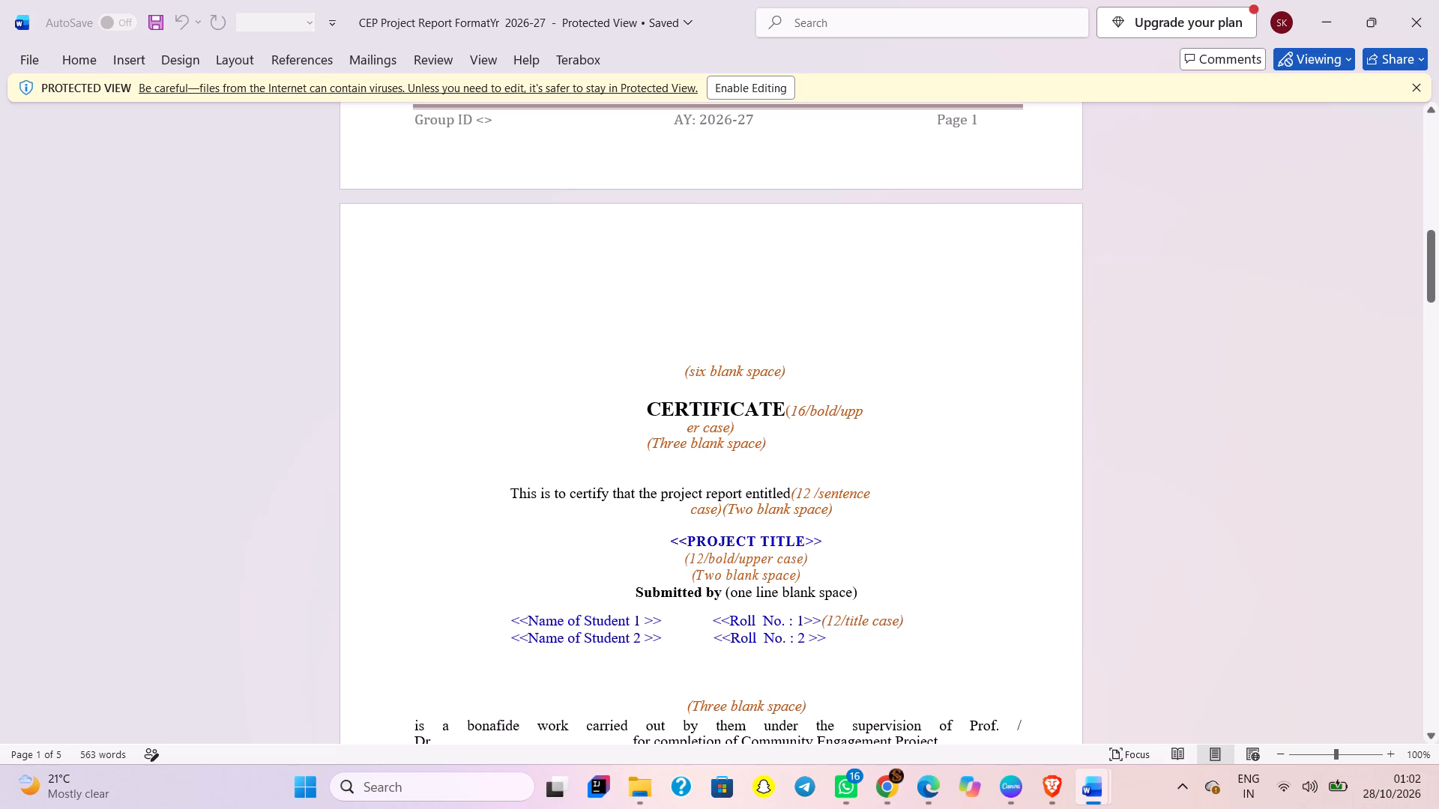
{"action": "scroll", "coordinate": [628, 489], "scroll_direction": "down", "scroll_amount": 1}
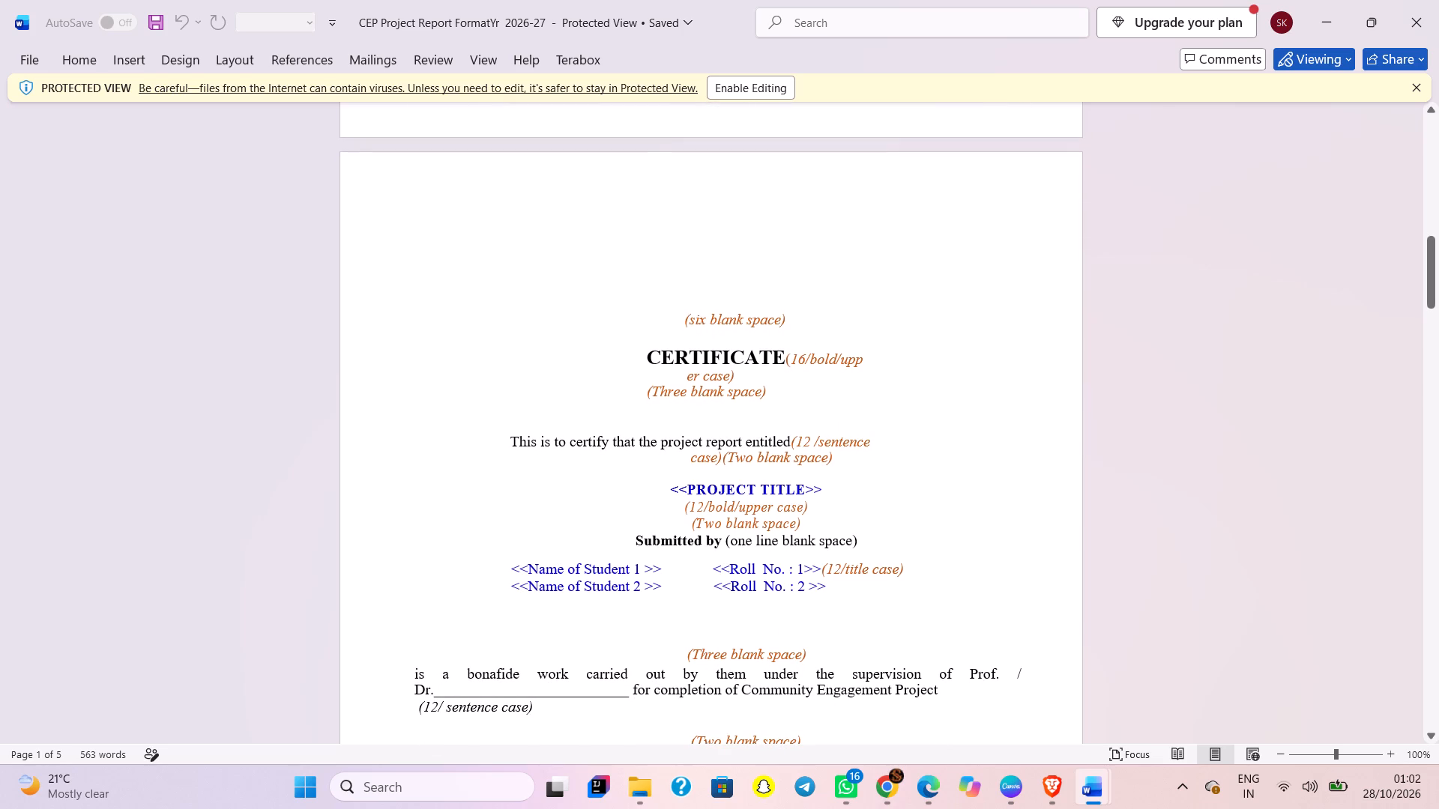
{"action": "scroll", "coordinate": [628, 489], "scroll_direction": "down", "scroll_amount": 1}
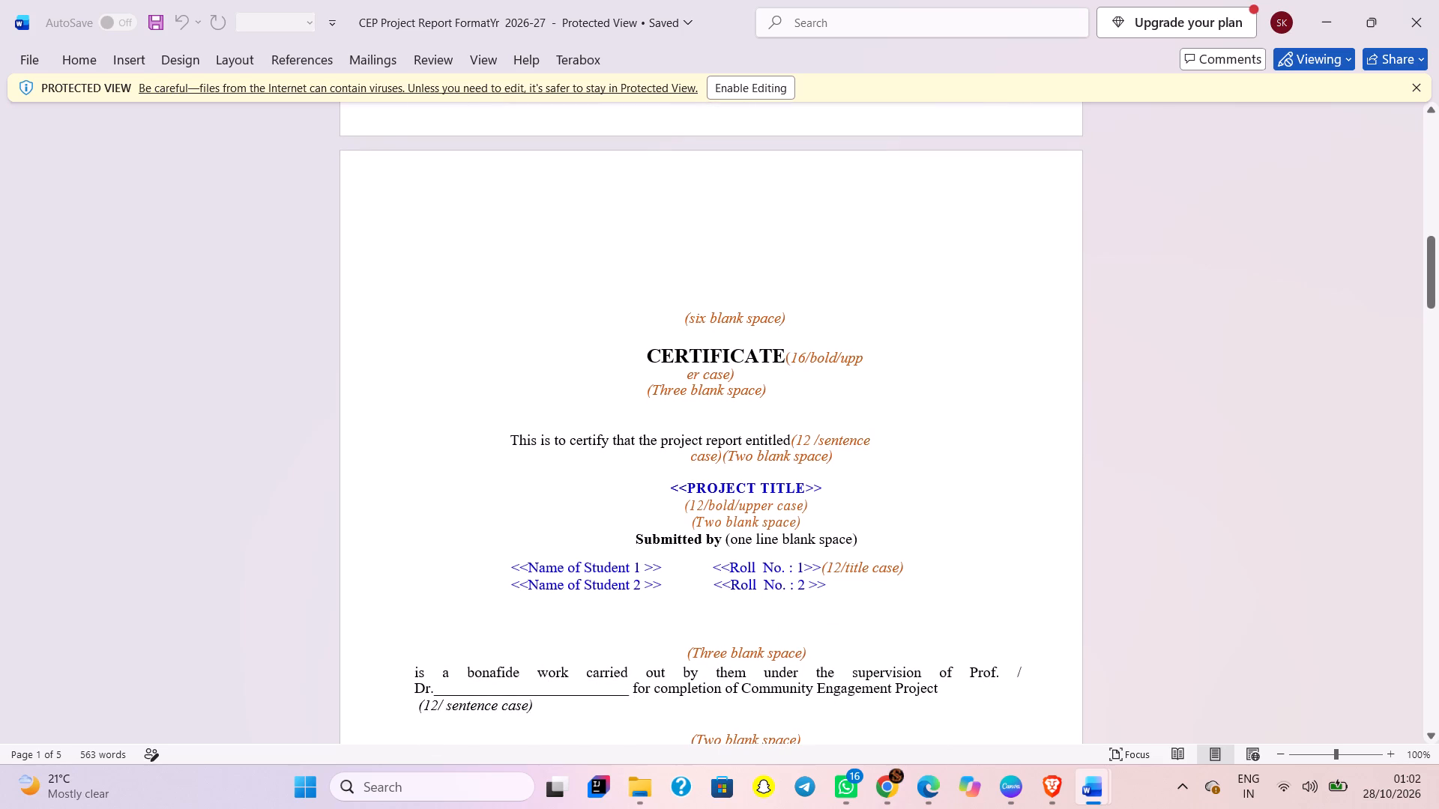
{"action": "scroll", "coordinate": [628, 489], "scroll_direction": "down", "scroll_amount": 4}
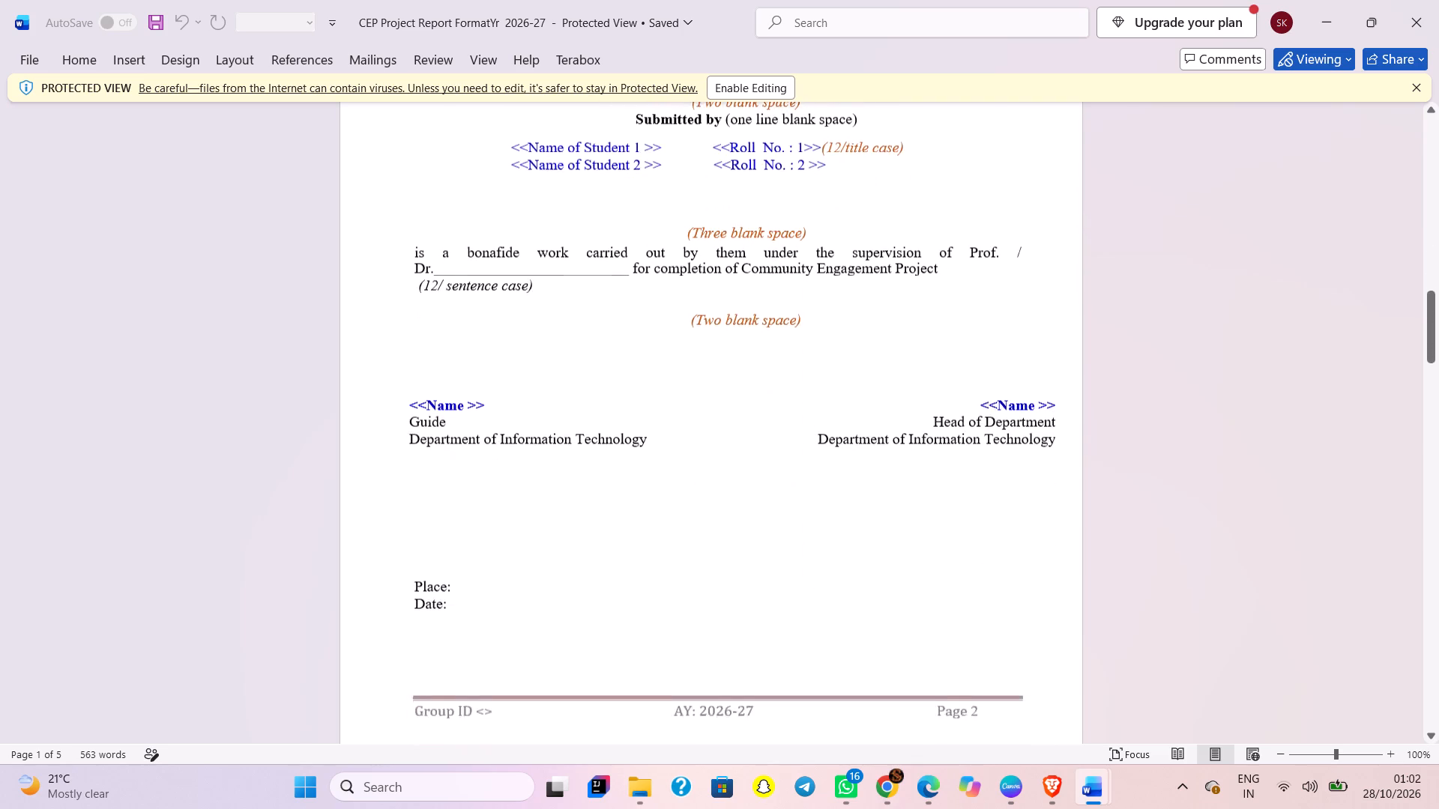
{"action": "scroll", "coordinate": [628, 489], "scroll_direction": "down", "scroll_amount": 1}
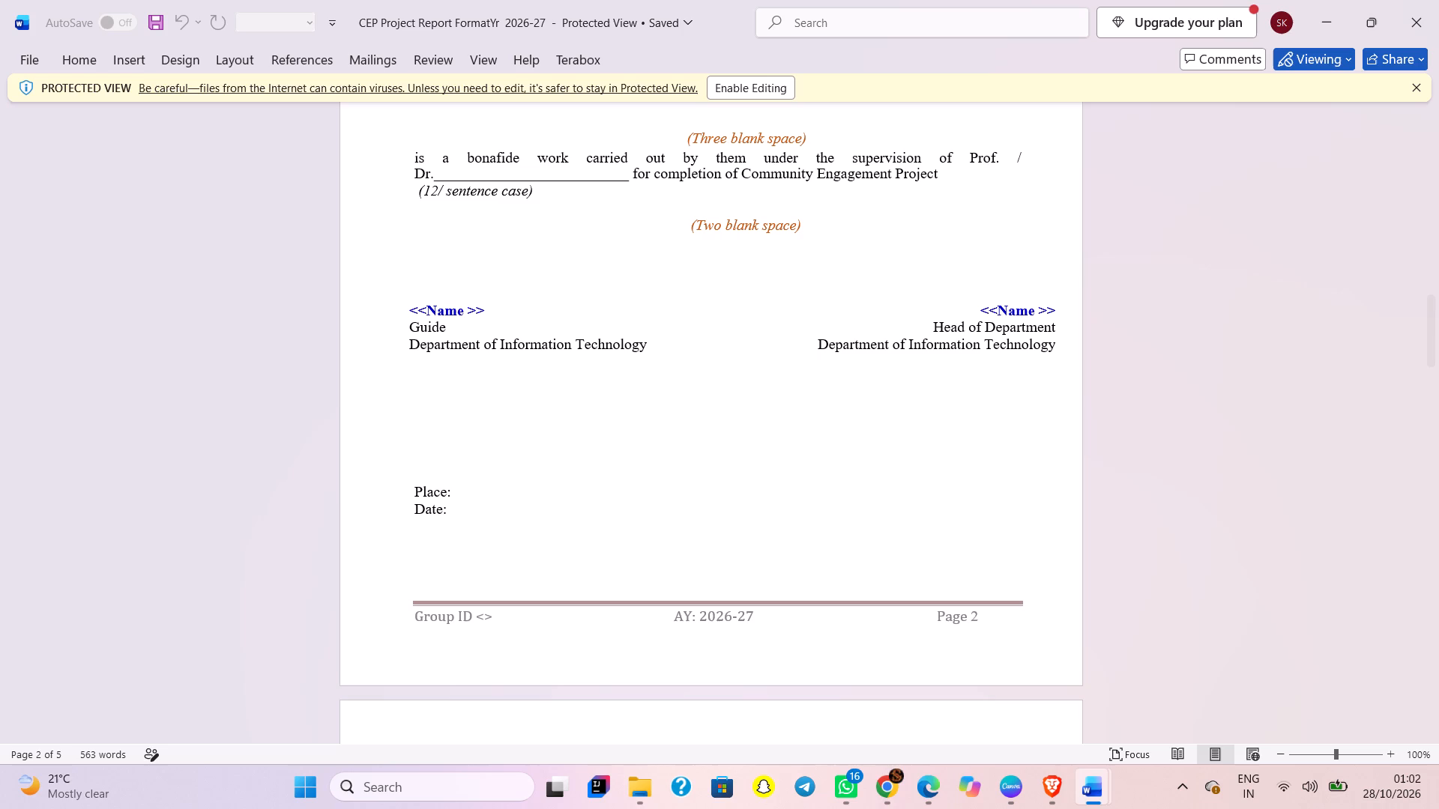
{"action": "scroll", "coordinate": [628, 489], "scroll_direction": "up", "scroll_amount": 4}
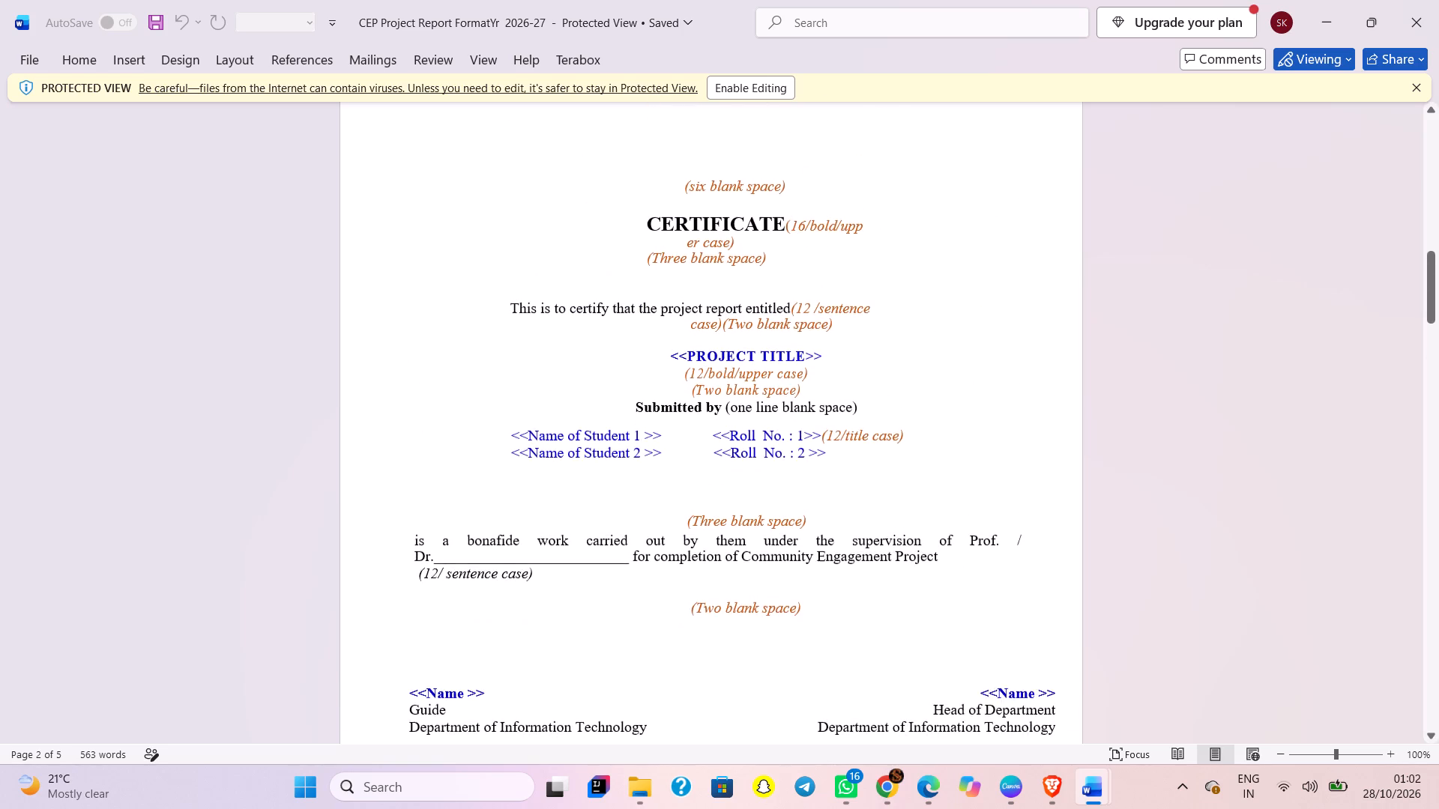
{"action": "scroll", "coordinate": [628, 489], "scroll_direction": "up", "scroll_amount": 1}
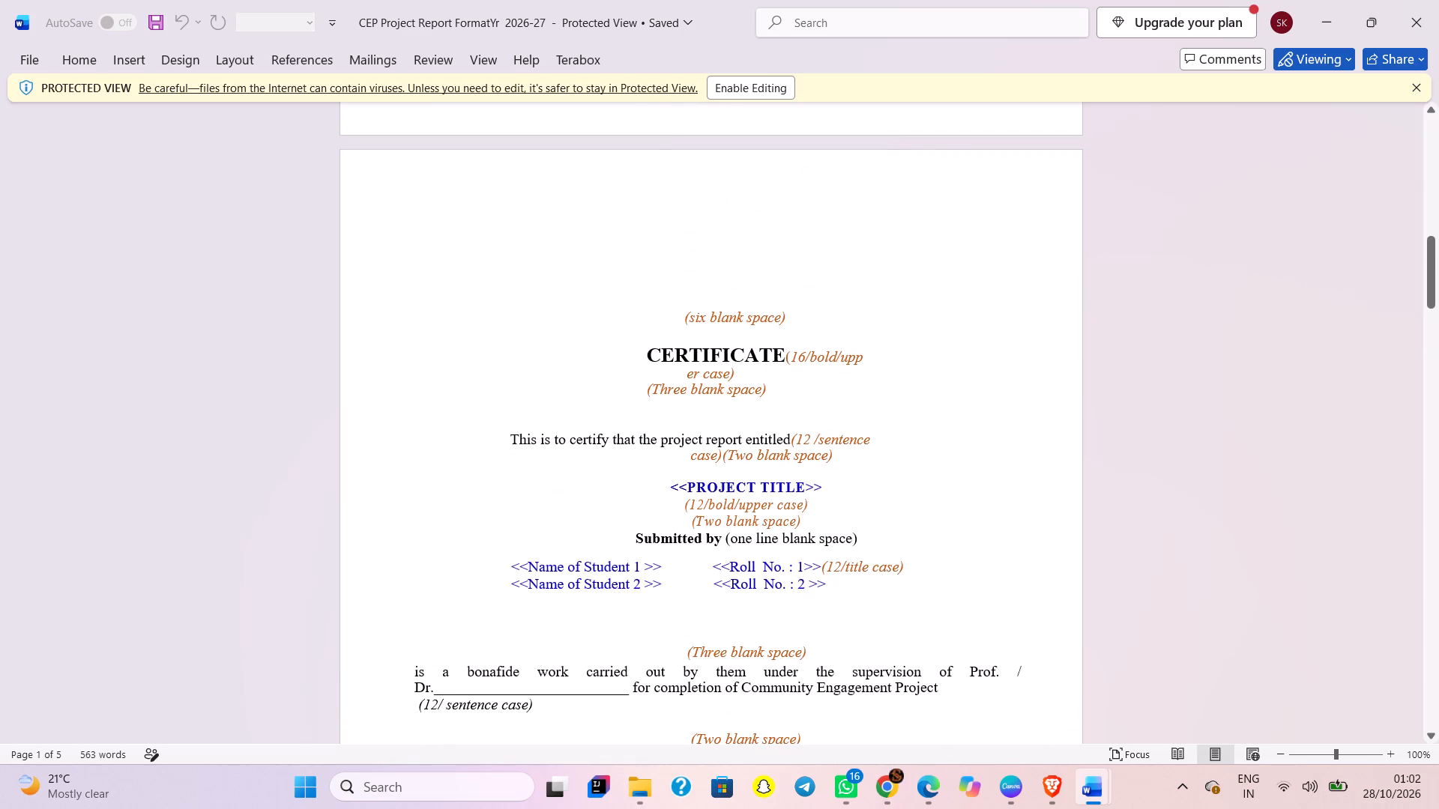
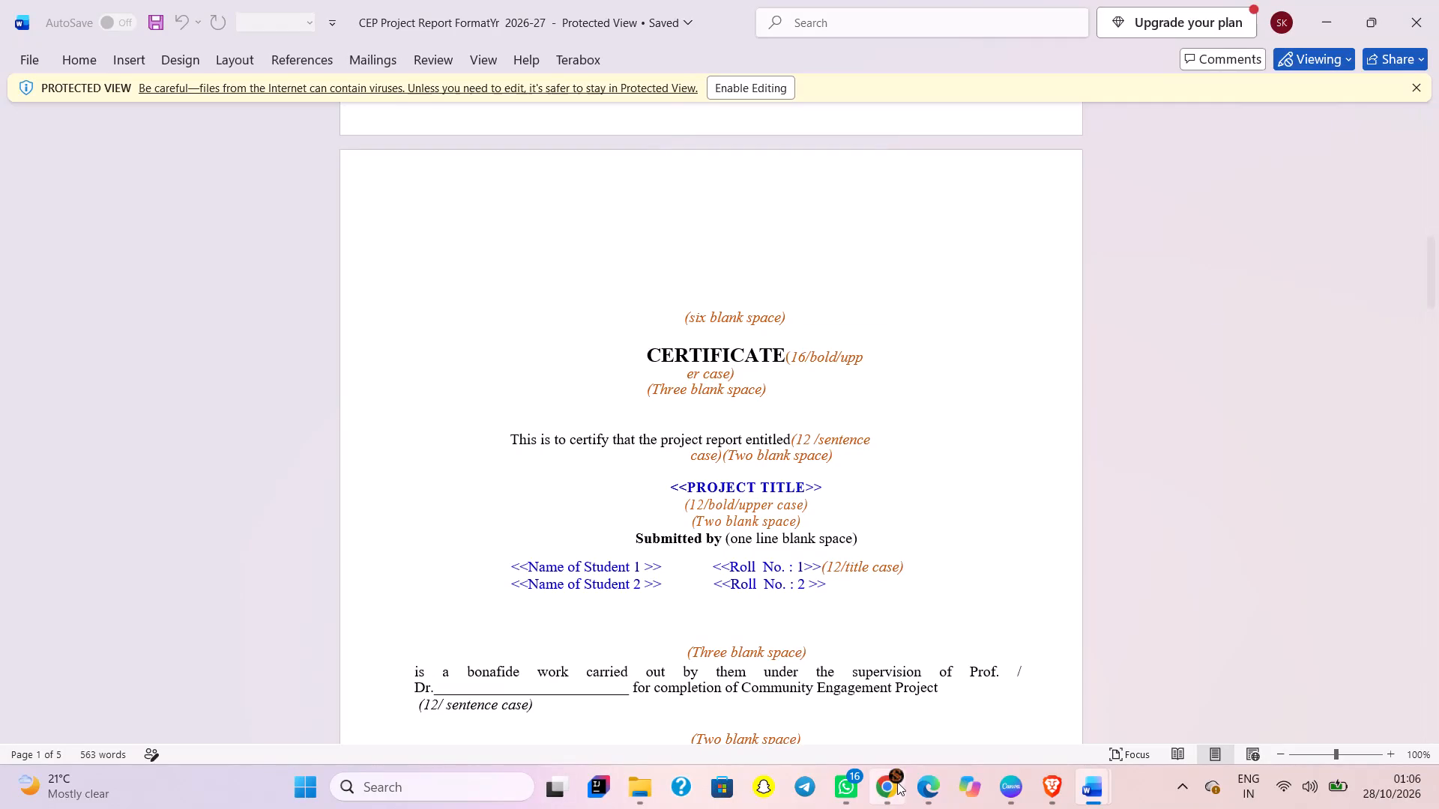
Switch to the Brave browser playing "Purani Delhi Real Horror Case" and expand its window to fill the screen.
{"action": "left_click", "coordinate": [1042, 784]}
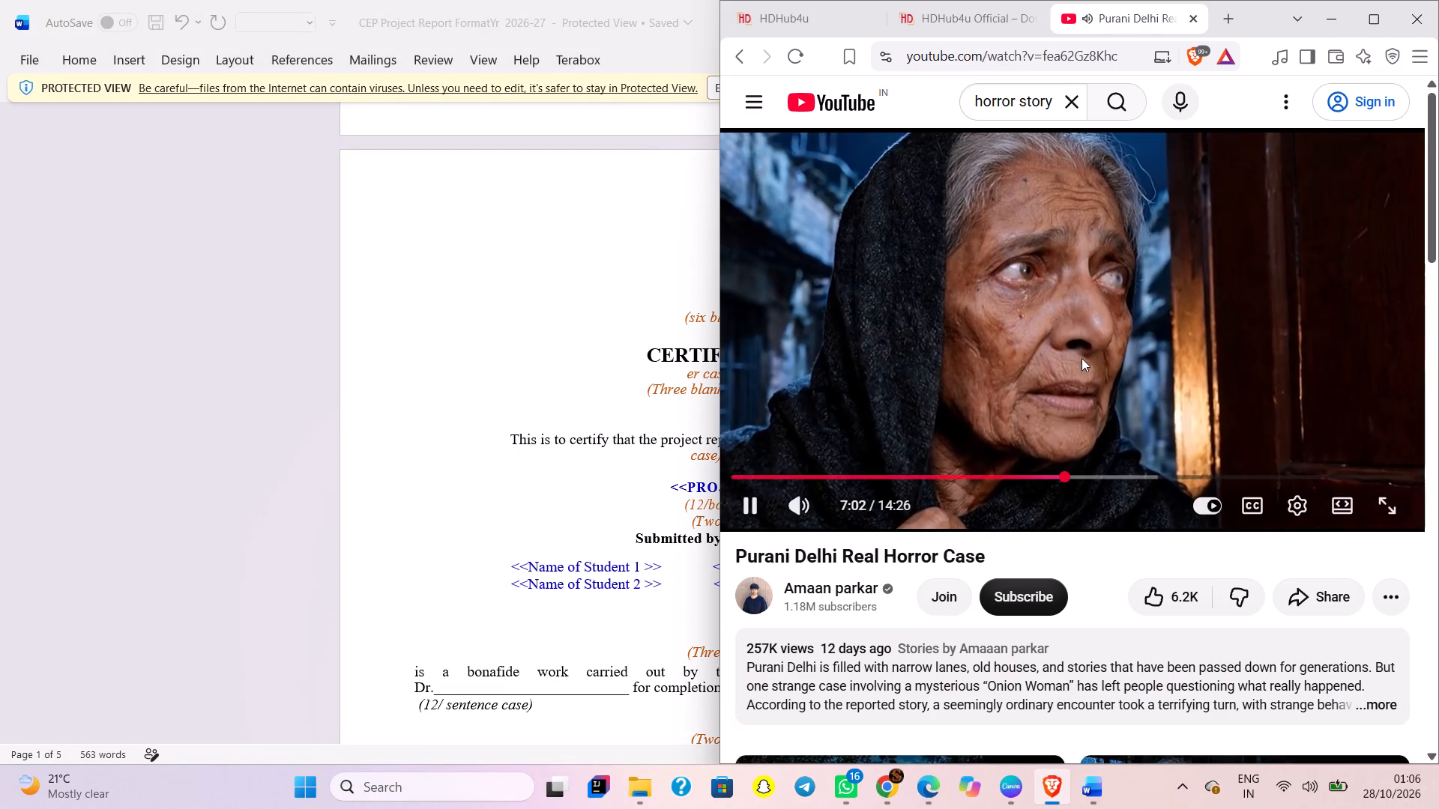
{"action": "left_click", "coordinate": [1361, 20]}
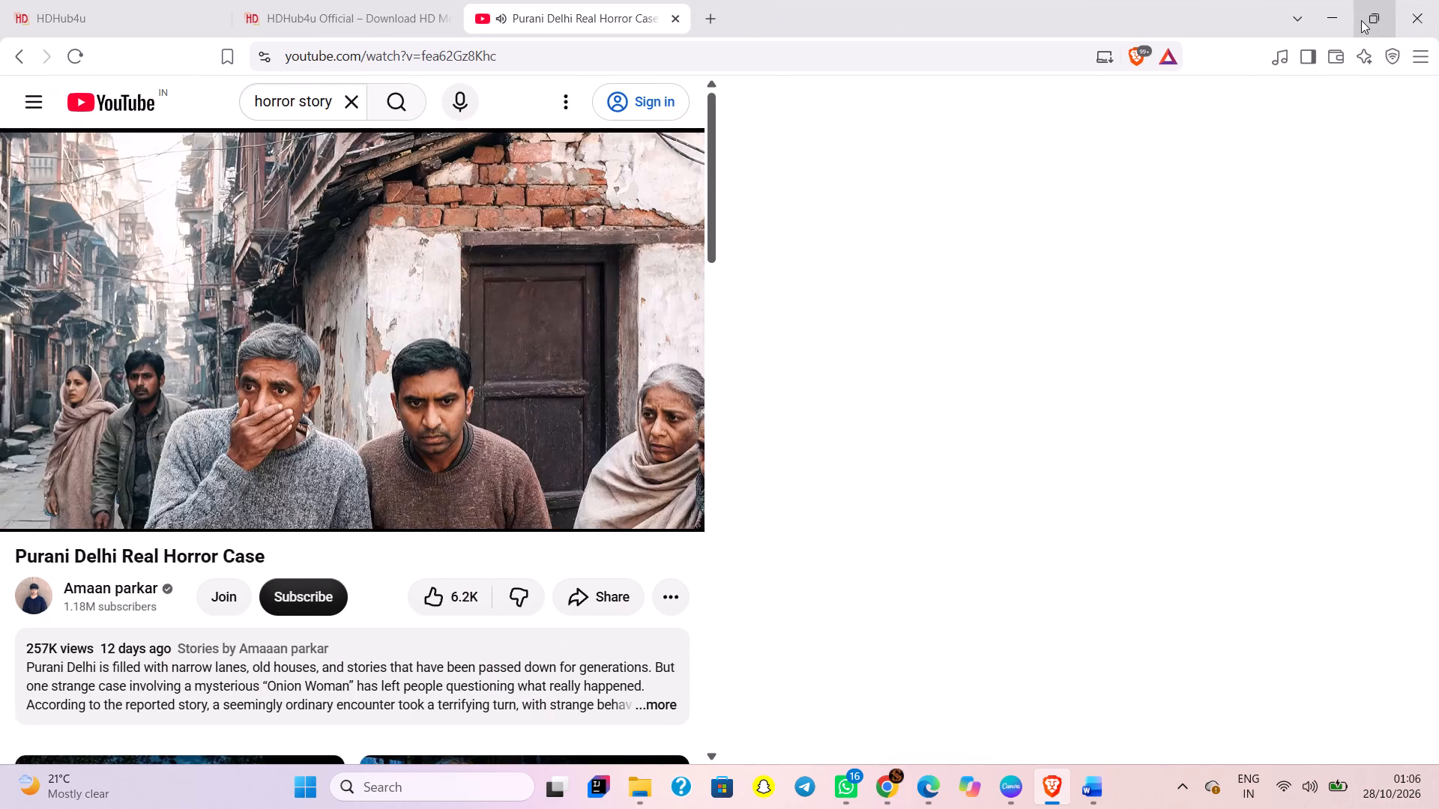
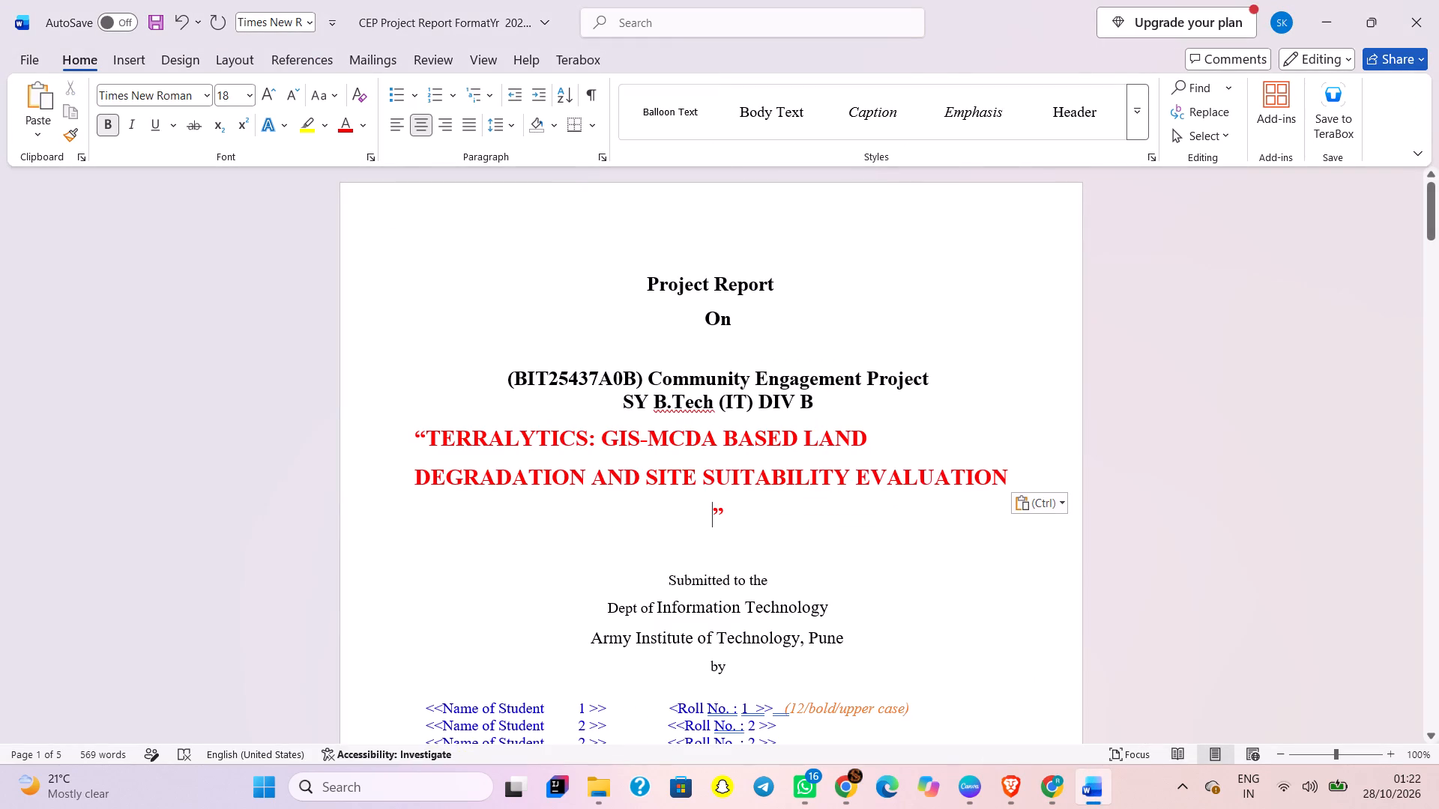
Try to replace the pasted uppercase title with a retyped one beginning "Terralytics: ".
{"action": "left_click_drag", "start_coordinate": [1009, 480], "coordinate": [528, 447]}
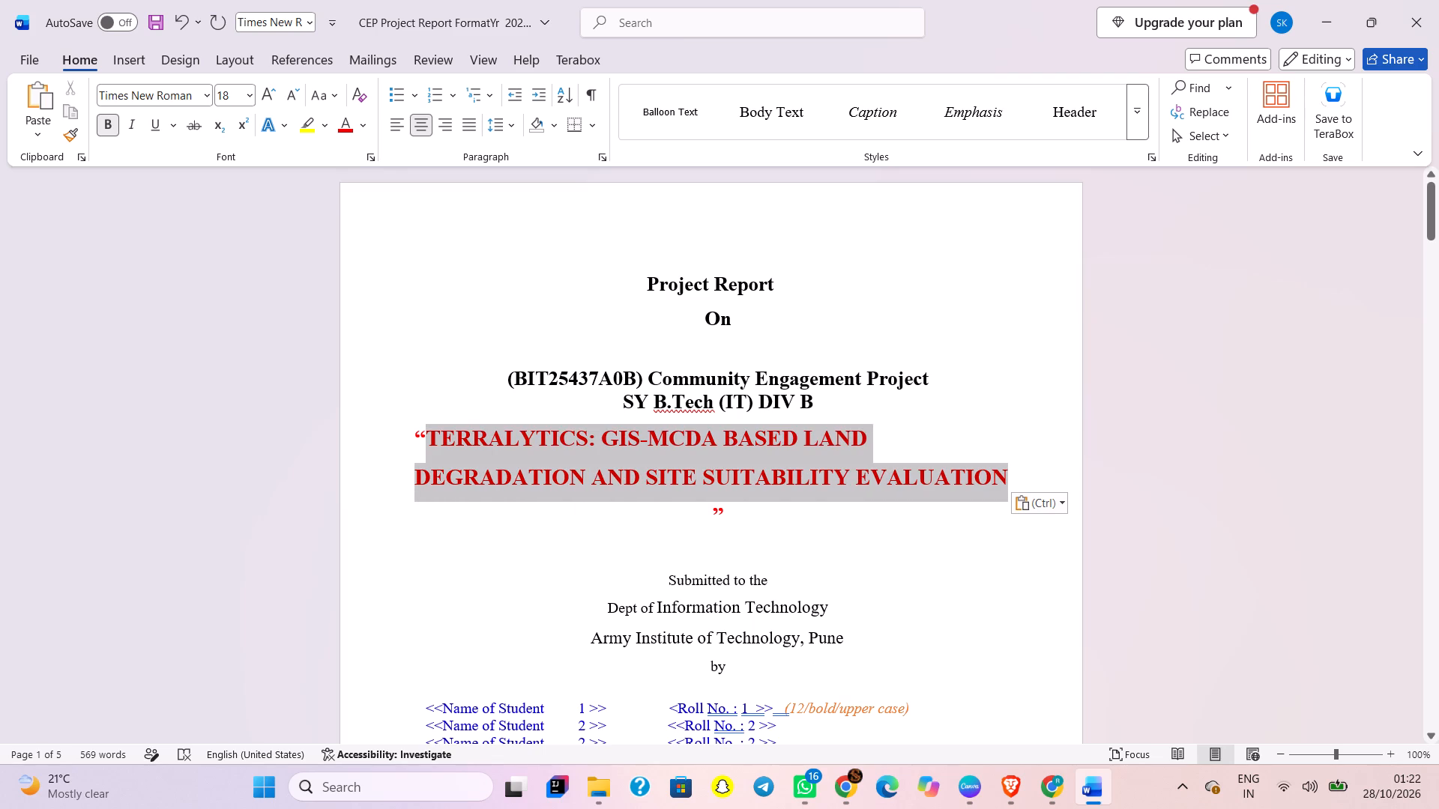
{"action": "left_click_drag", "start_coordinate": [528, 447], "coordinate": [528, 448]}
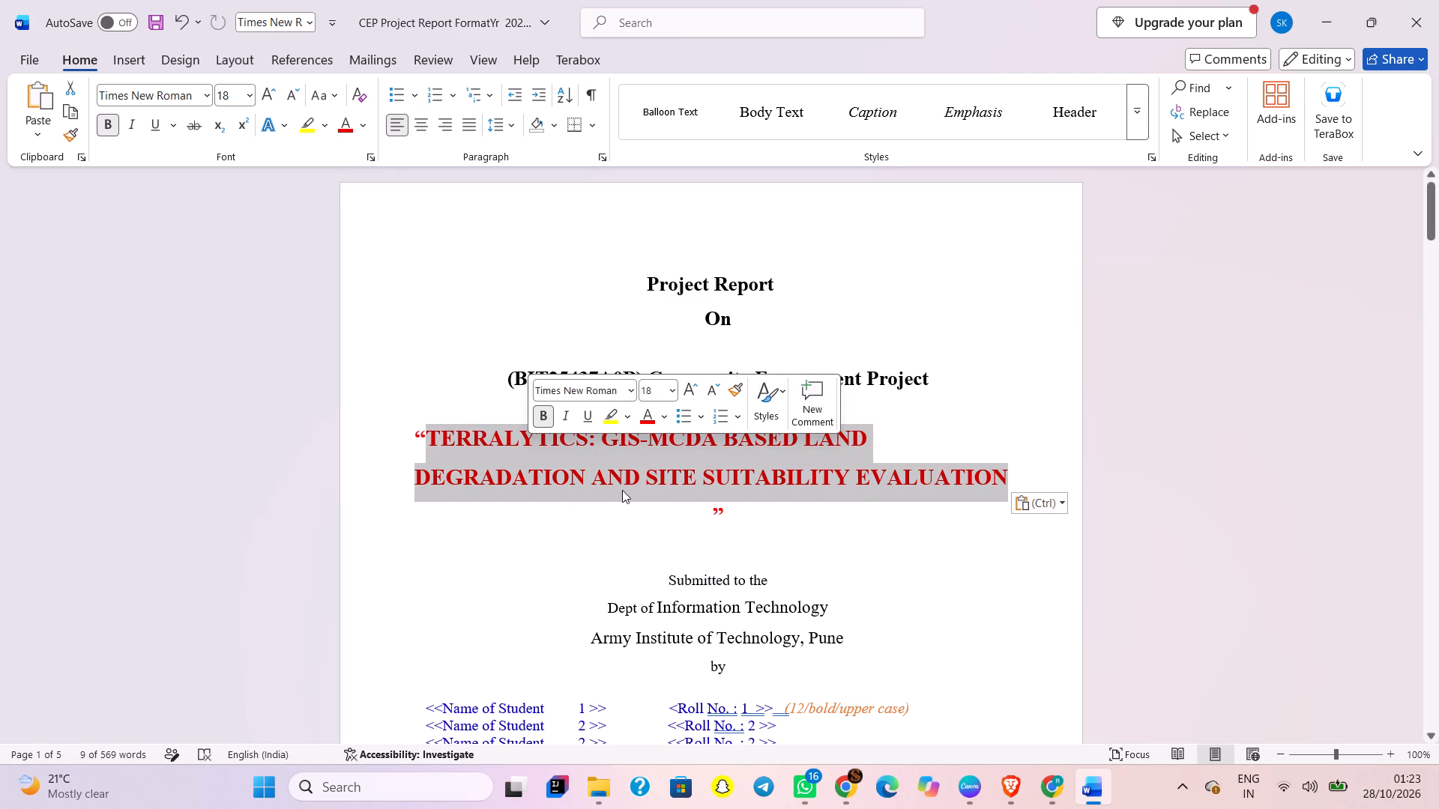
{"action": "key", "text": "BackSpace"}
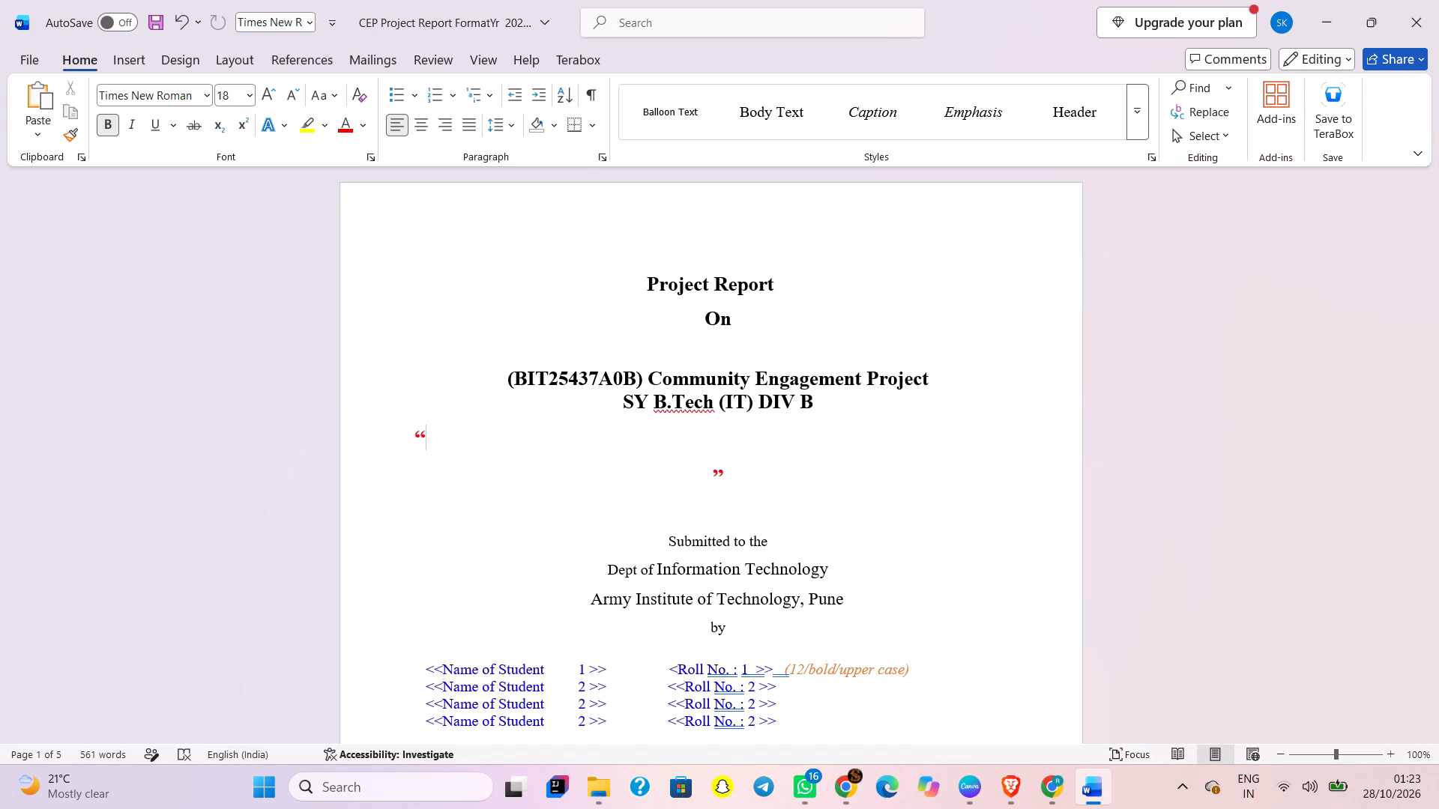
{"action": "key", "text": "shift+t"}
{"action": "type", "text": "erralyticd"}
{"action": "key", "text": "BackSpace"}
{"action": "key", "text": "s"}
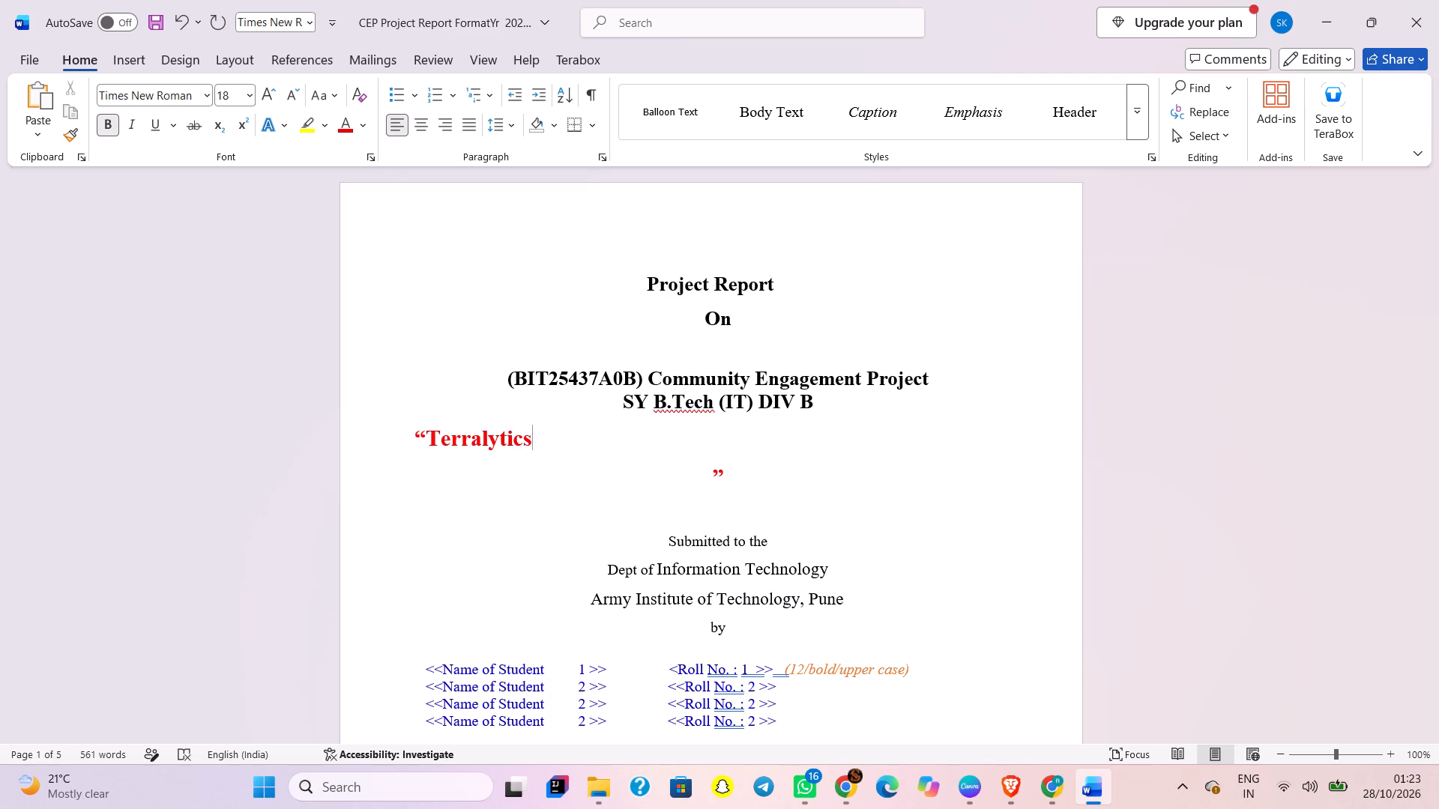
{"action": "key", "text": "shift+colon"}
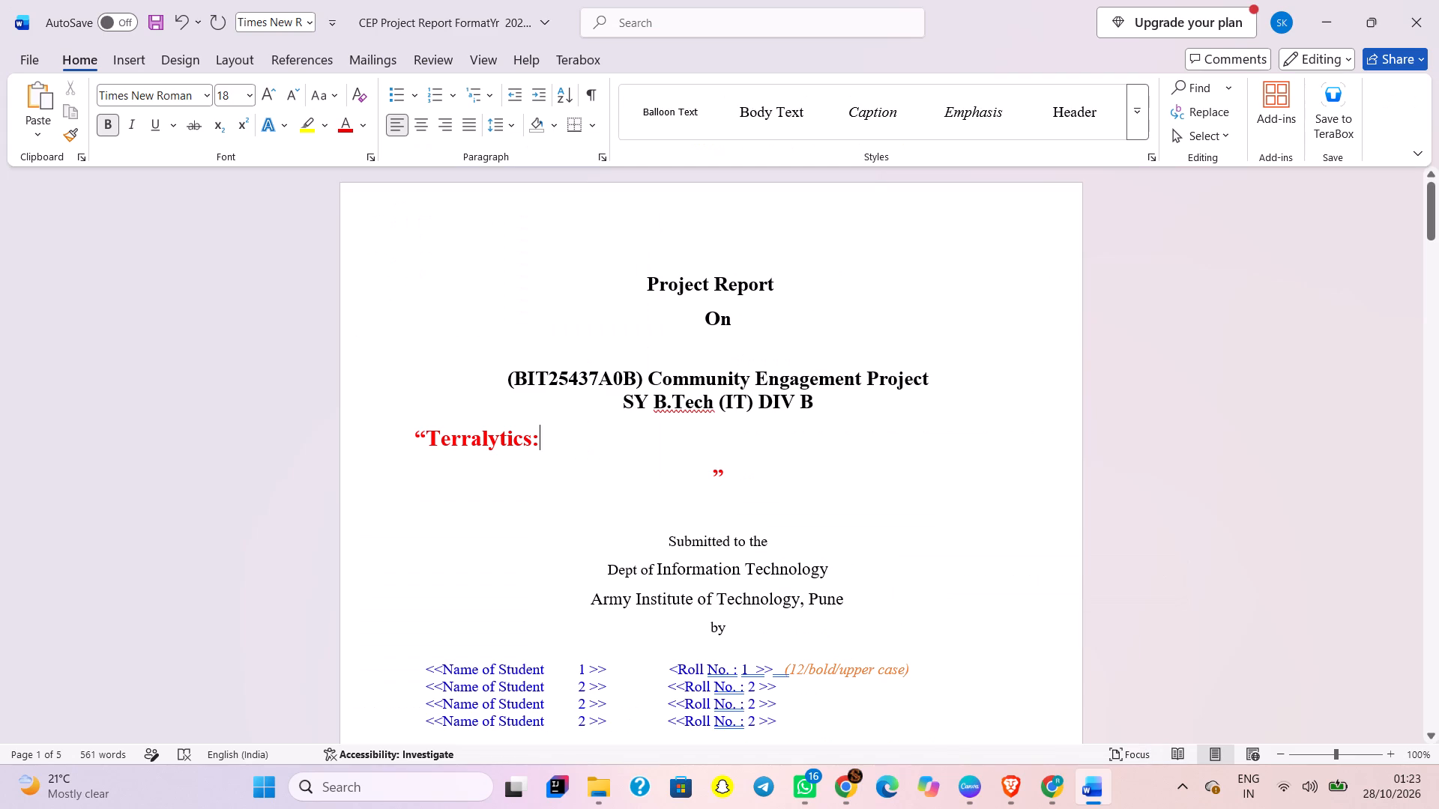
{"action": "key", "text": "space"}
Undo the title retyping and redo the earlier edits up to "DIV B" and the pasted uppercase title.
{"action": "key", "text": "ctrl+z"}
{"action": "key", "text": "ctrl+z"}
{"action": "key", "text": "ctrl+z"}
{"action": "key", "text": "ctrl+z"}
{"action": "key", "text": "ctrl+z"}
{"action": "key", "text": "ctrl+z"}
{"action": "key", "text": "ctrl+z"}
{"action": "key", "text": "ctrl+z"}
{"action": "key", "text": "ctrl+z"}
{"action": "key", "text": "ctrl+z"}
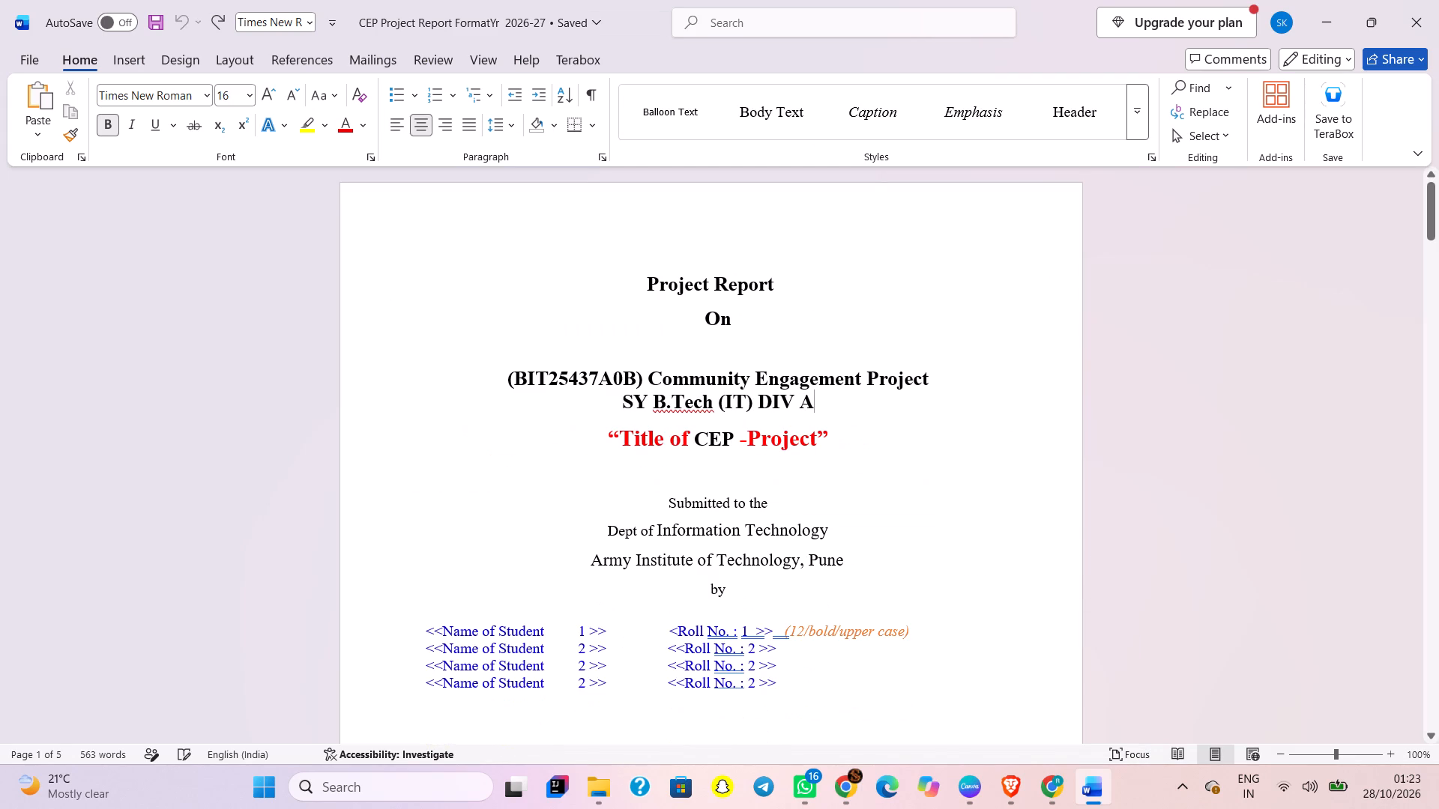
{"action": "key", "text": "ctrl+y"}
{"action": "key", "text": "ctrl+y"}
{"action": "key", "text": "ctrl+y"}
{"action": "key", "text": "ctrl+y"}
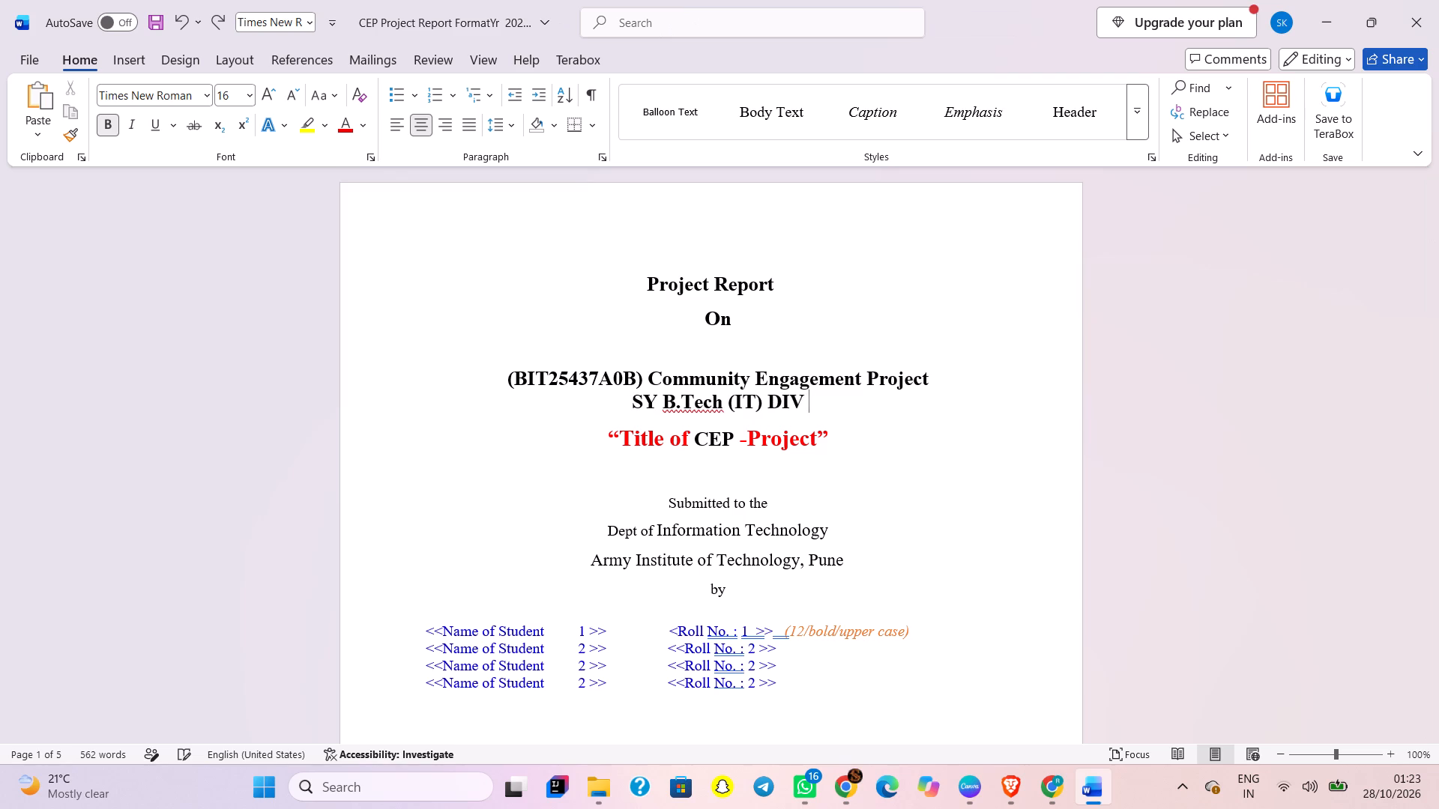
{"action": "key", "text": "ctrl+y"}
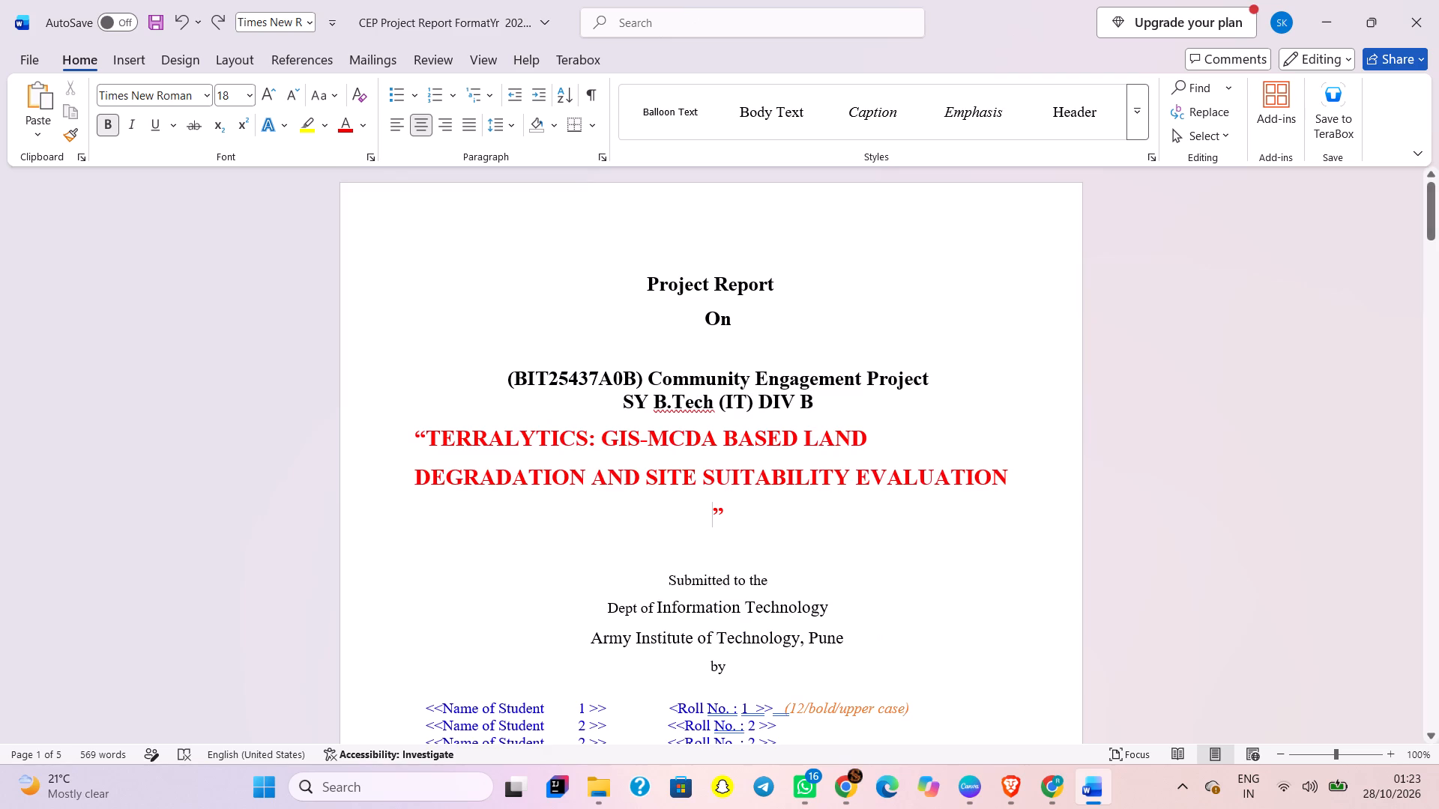
Change the last word of the pasted project title to "Evaluation".
{"action": "left_click", "coordinate": [675, 491]}
{"action": "left_click_drag", "start_coordinate": [1006, 479], "coordinate": [867, 481]}
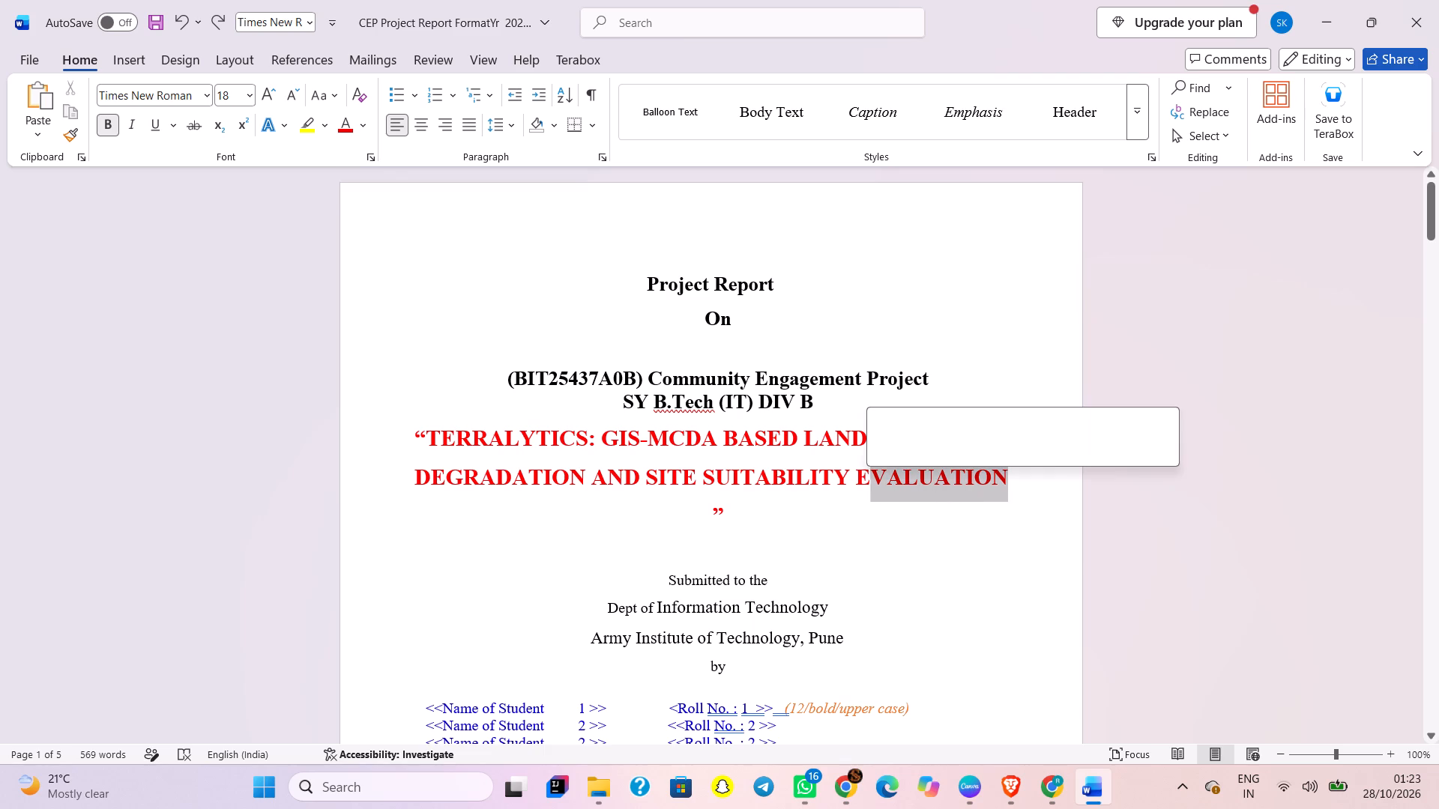
{"action": "key", "text": "ctrl+x"}
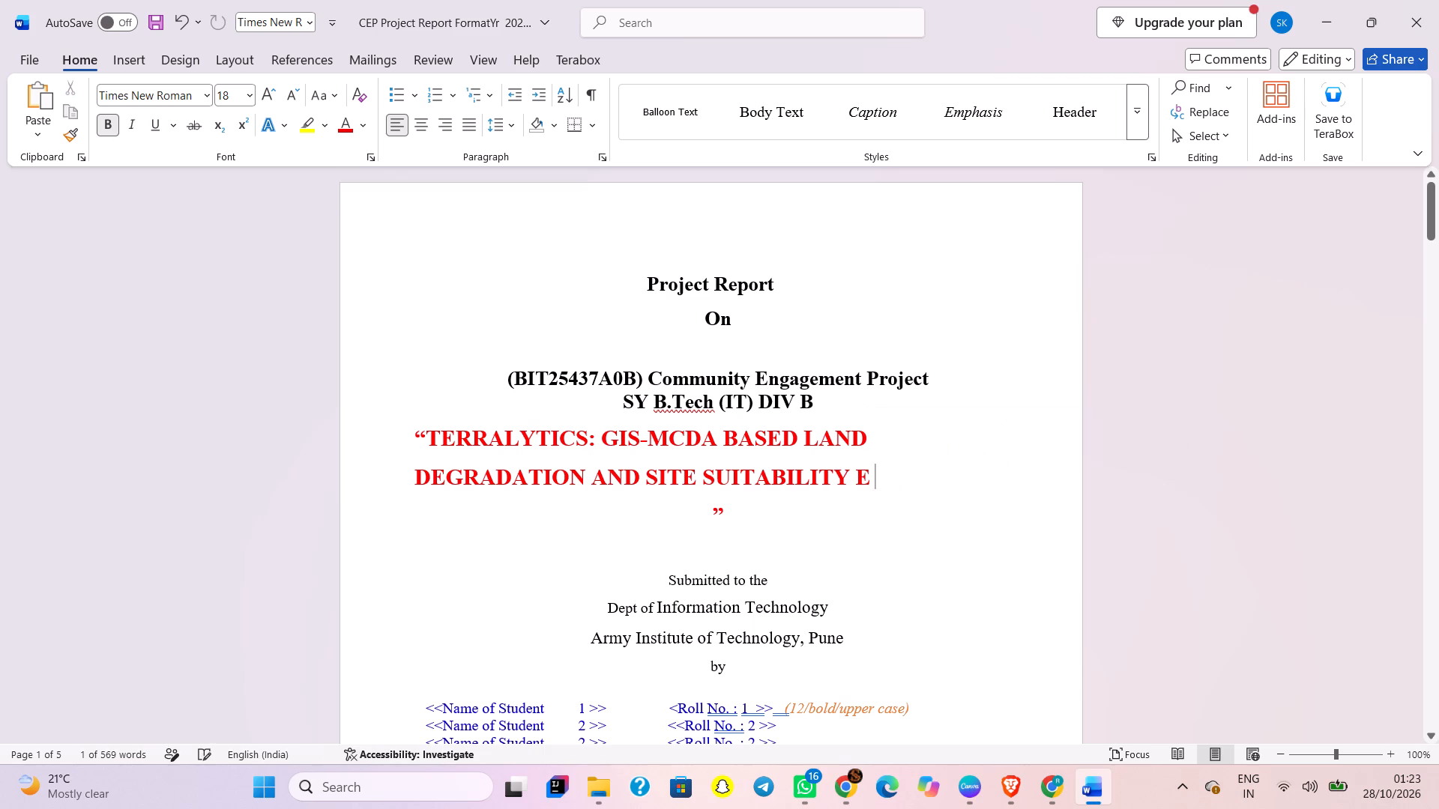
{"action": "type", "text": "val"}
{"action": "key", "text": "u"}
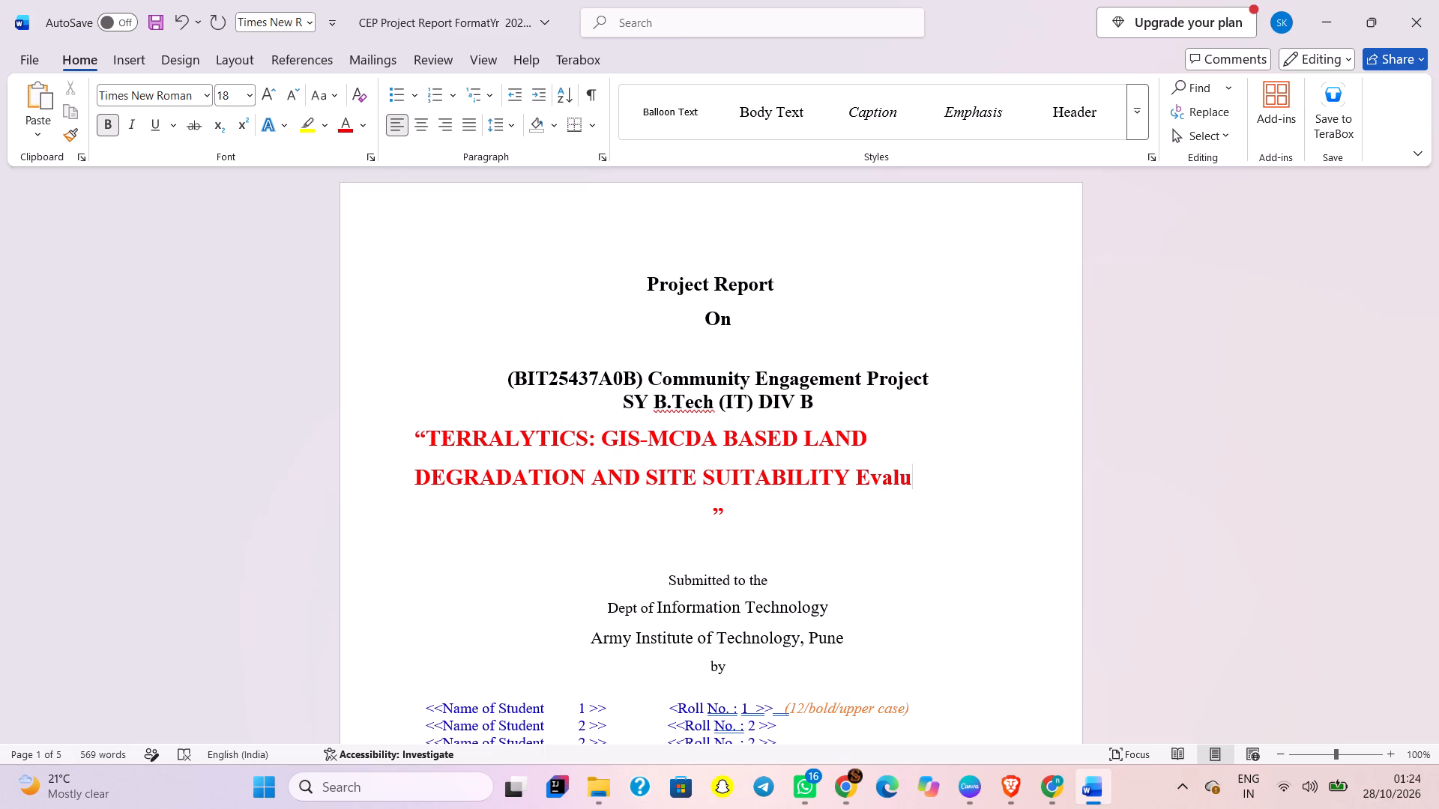
{"action": "type", "text": "ation"}
Join the stray closing quotation mark onto the end of the project title.
{"action": "left_click", "coordinate": [712, 517]}
{"action": "key", "text": "BackSpace"}
{"action": "key", "text": "BackSpace"}
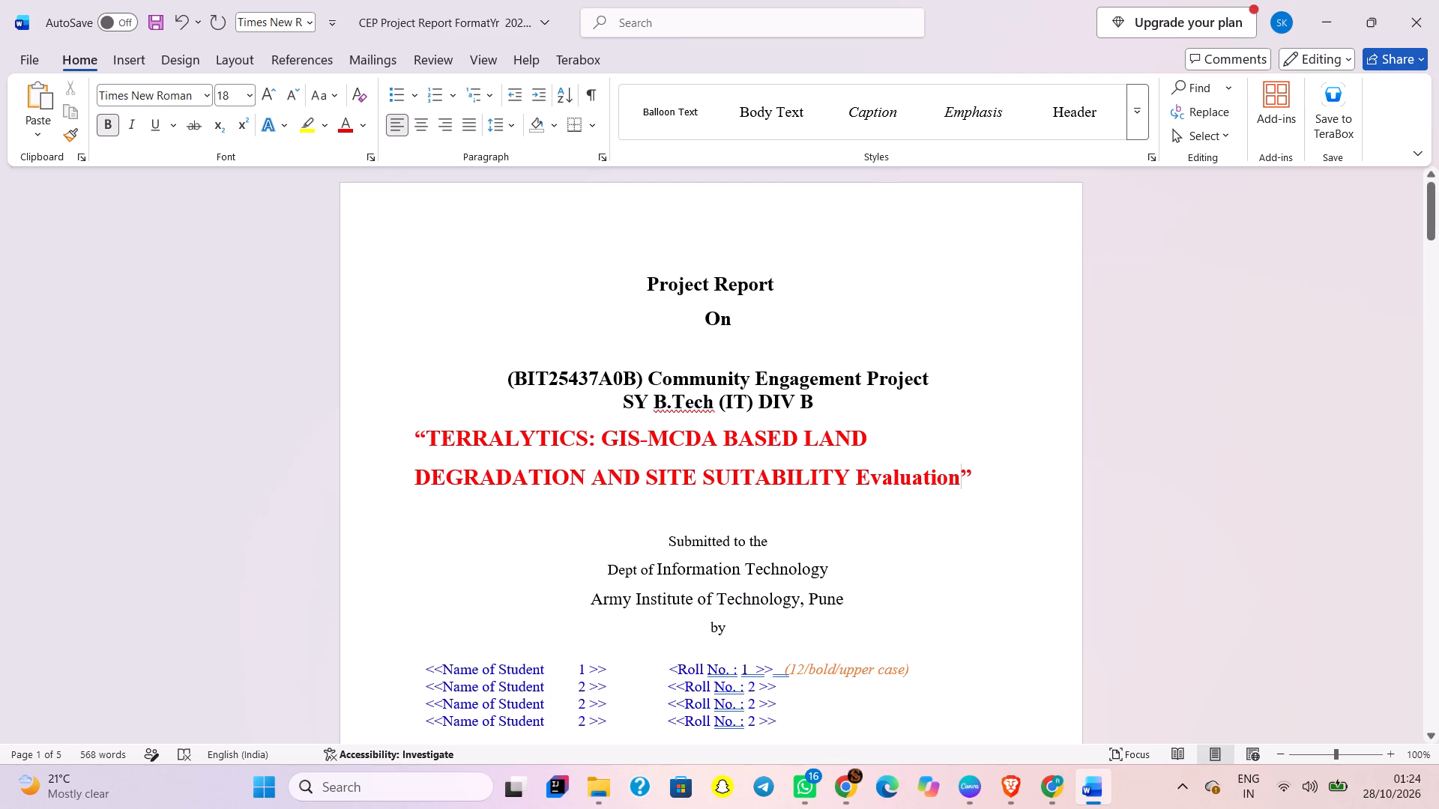
Change the words "AND SITE SUITABILITY" in the project title to "And Site Suitability".
{"action": "left_click_drag", "start_coordinate": [845, 476], "coordinate": [722, 482]}
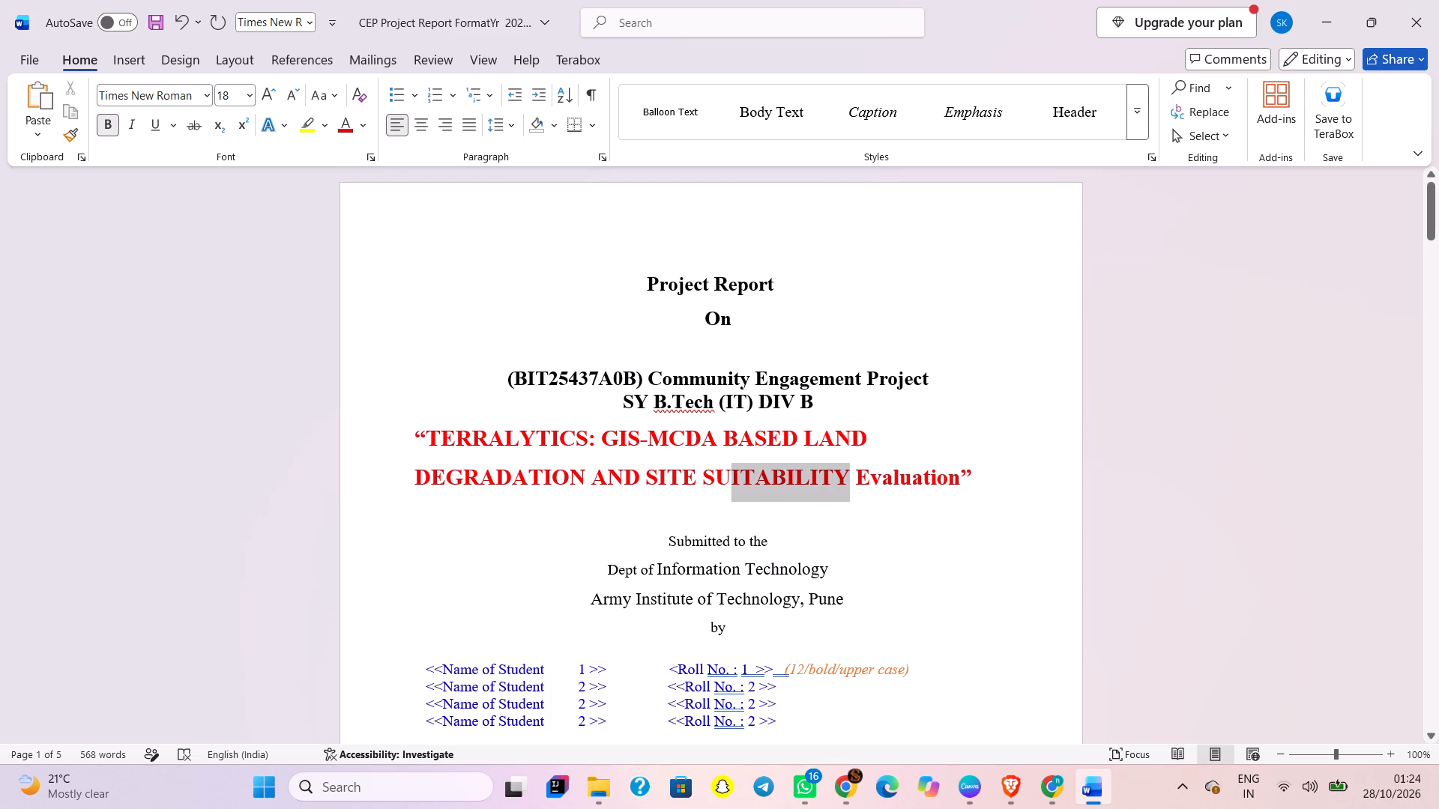
{"action": "left_click_drag", "start_coordinate": [722, 482], "coordinate": [722, 482]}
{"action": "key", "text": "BackSpace"}
{"action": "type", "text": "uitability"}
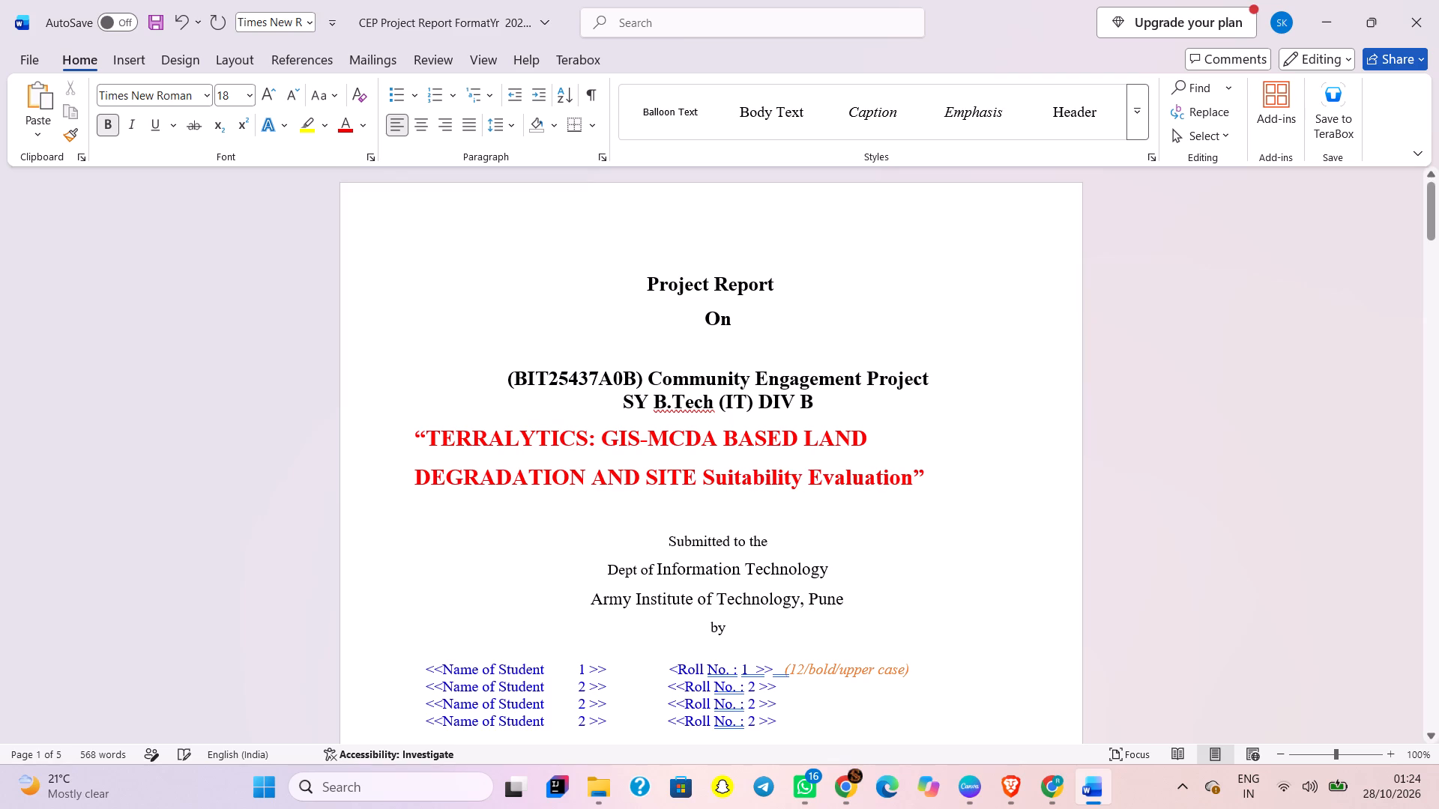
{"action": "left_click", "coordinate": [693, 479]}
{"action": "key", "text": "BackSpace"}
{"action": "key", "text": "BackSpace"}
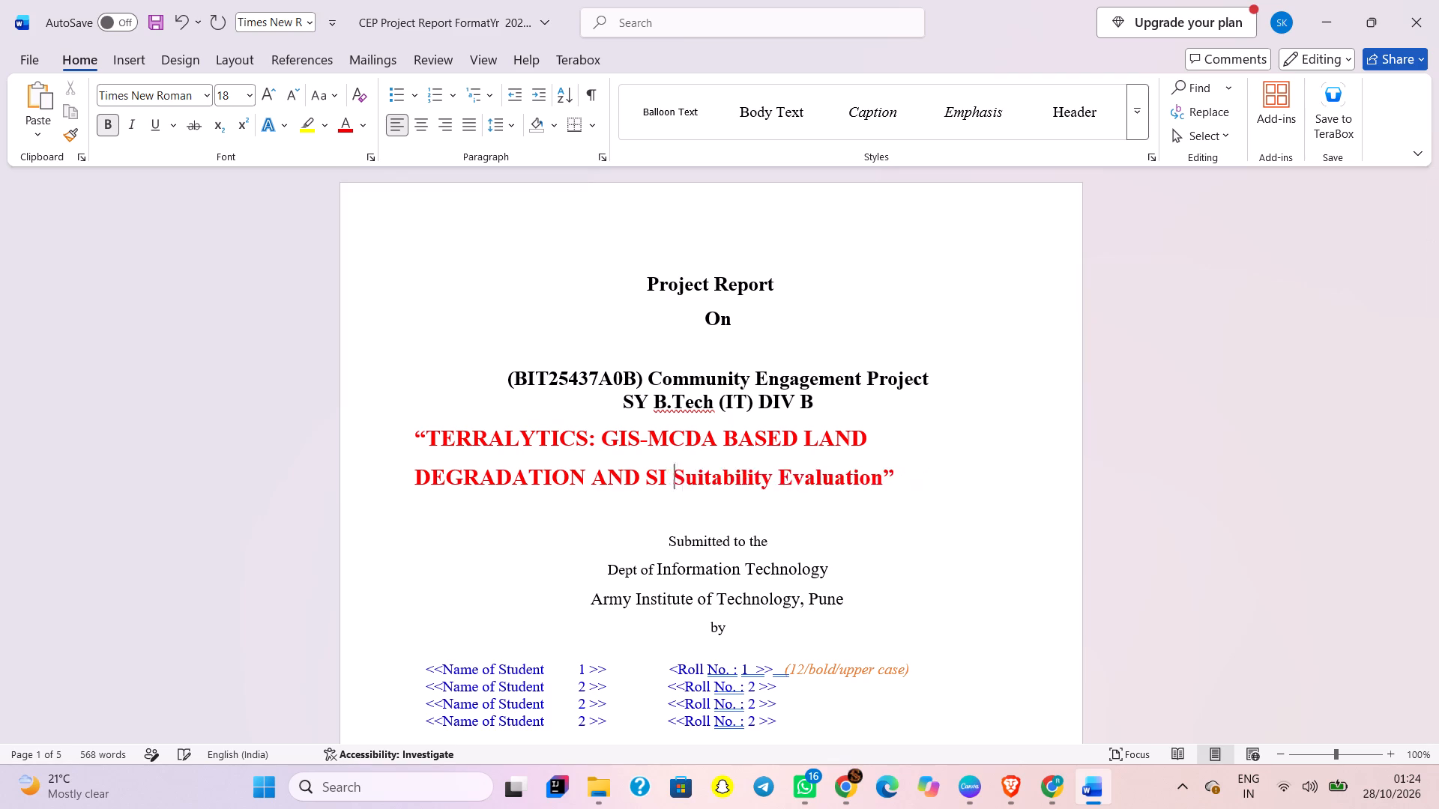
{"action": "key", "text": "BackSpace"}
{"action": "type", "text": "ite"}
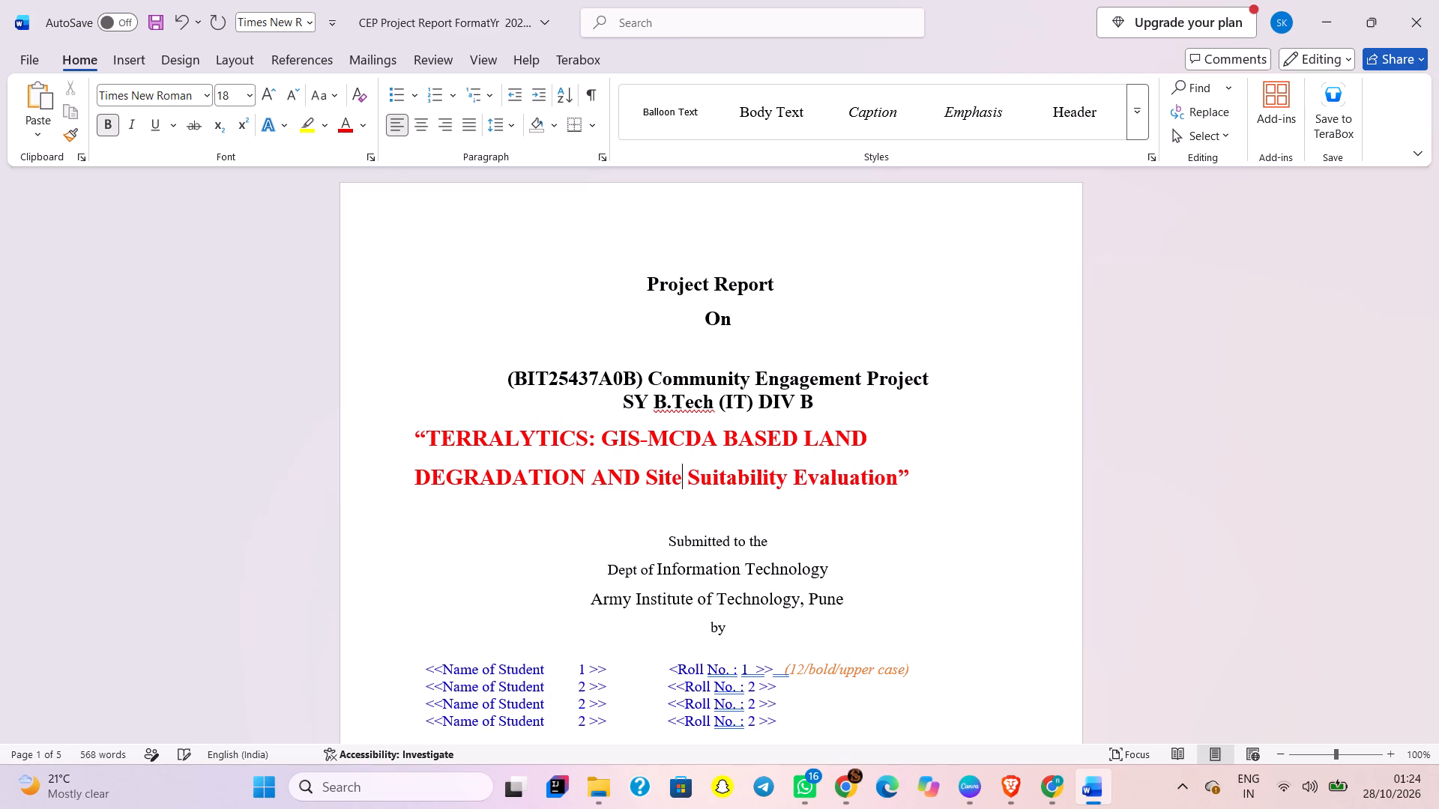
{"action": "left_click", "coordinate": [637, 477]}
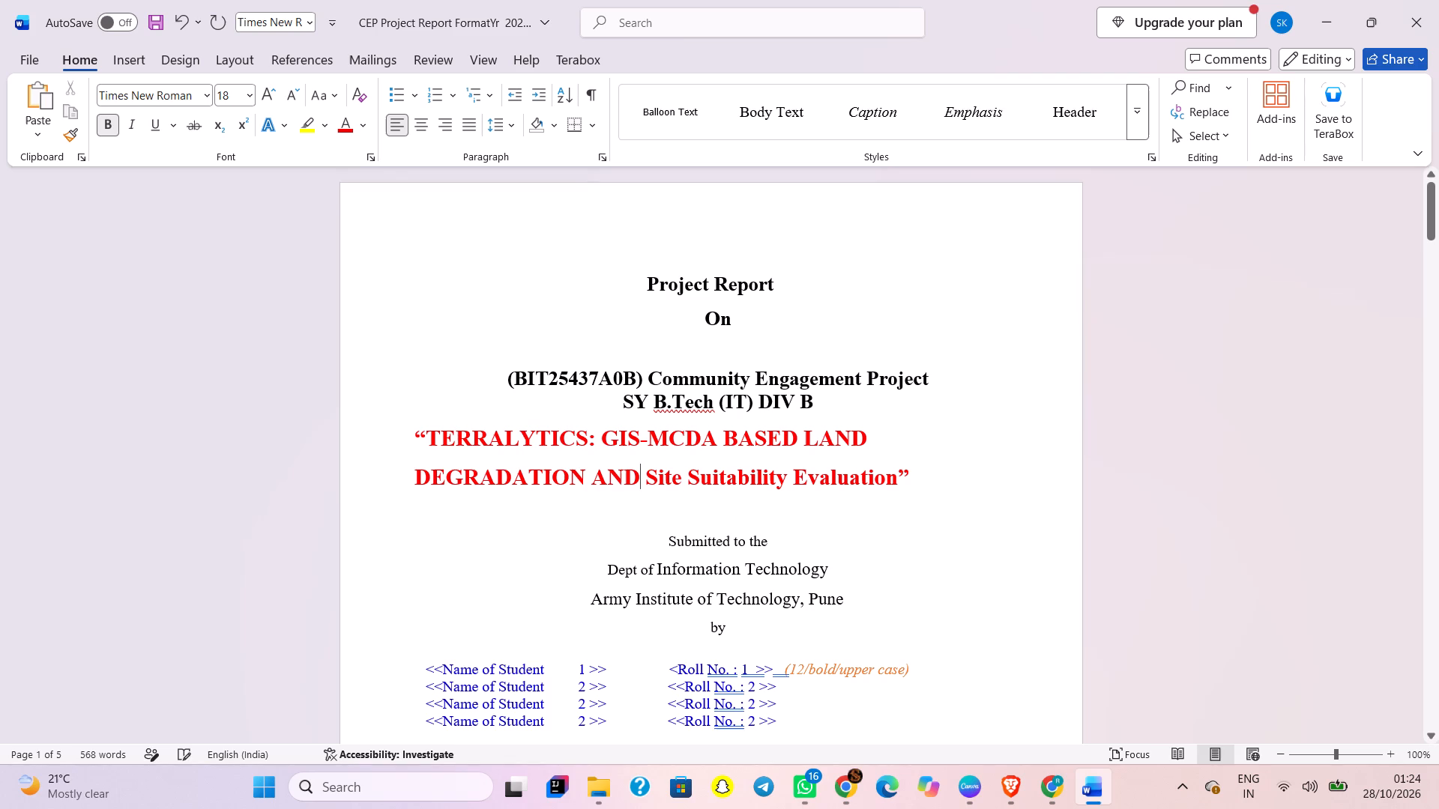
{"action": "key", "text": "BackSpace"}
{"action": "key", "text": "BackSpace"}
{"action": "type", "text": "nd"}
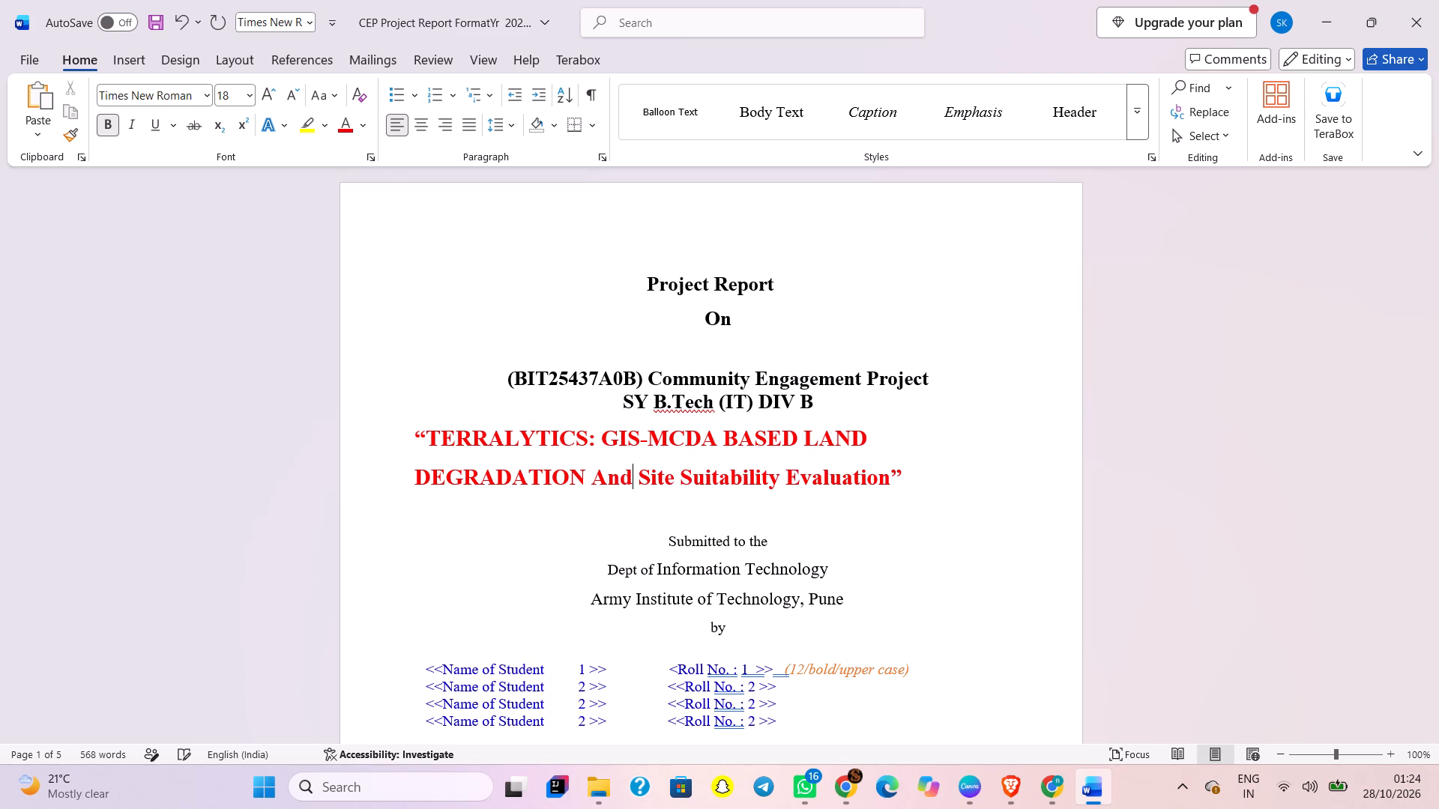
Change the words "LAND DEGRADATION" in the project title to "Land Degradation".
{"action": "left_click", "coordinate": [579, 474]}
{"action": "key", "text": "BackSpace"}
{"action": "key", "text": "BackSpace"}
{"action": "key", "text": "BackSpace"}
{"action": "key", "text": "BackSpace"}
{"action": "key", "text": "BackSpace"}
{"action": "key", "text": "BackSpace"}
{"action": "key", "text": "BackSpace"}
{"action": "key", "text": "BackSpace"}
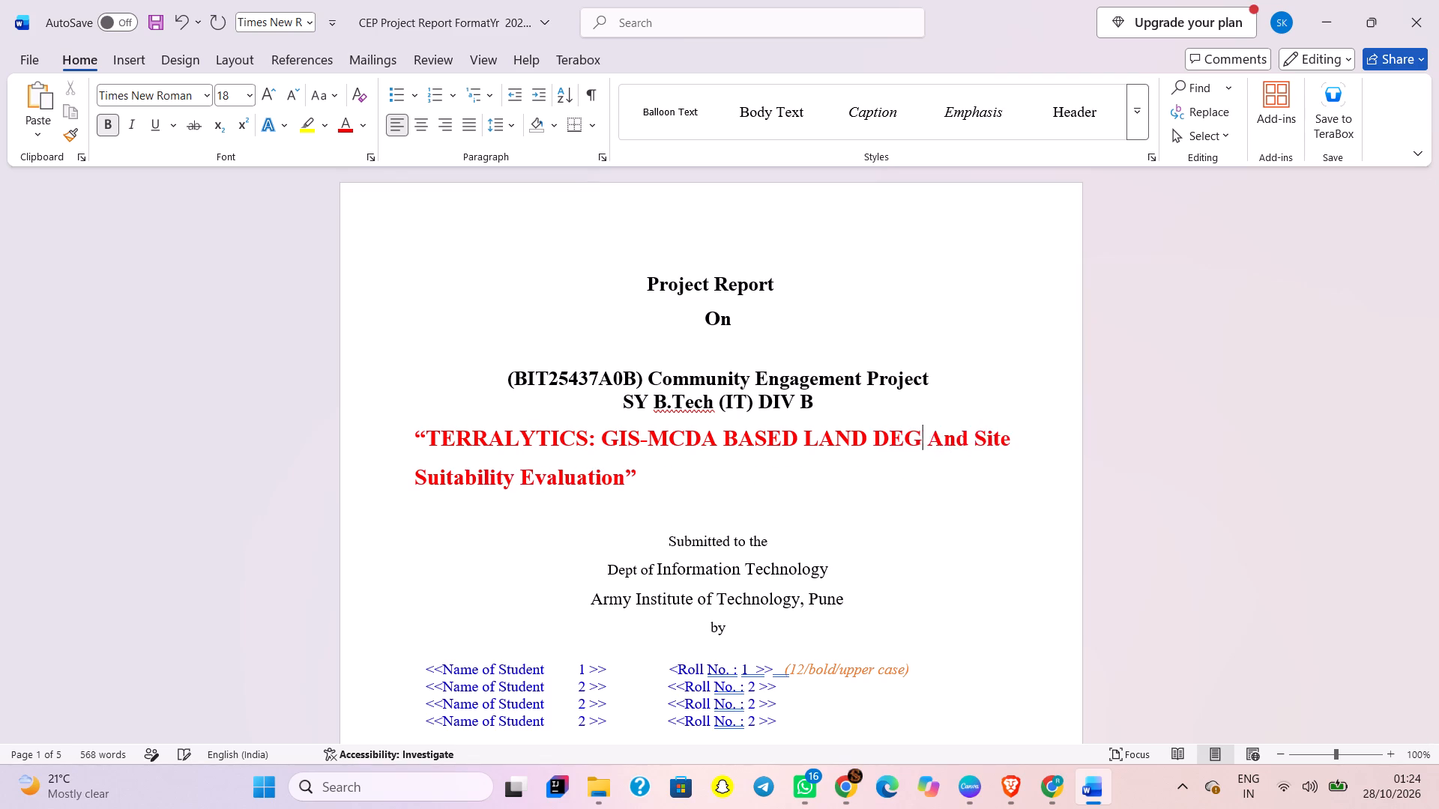
{"action": "key", "text": "BackSpace"}
{"action": "key", "text": "BackSpace"}
{"action": "type", "text": "egradation"}
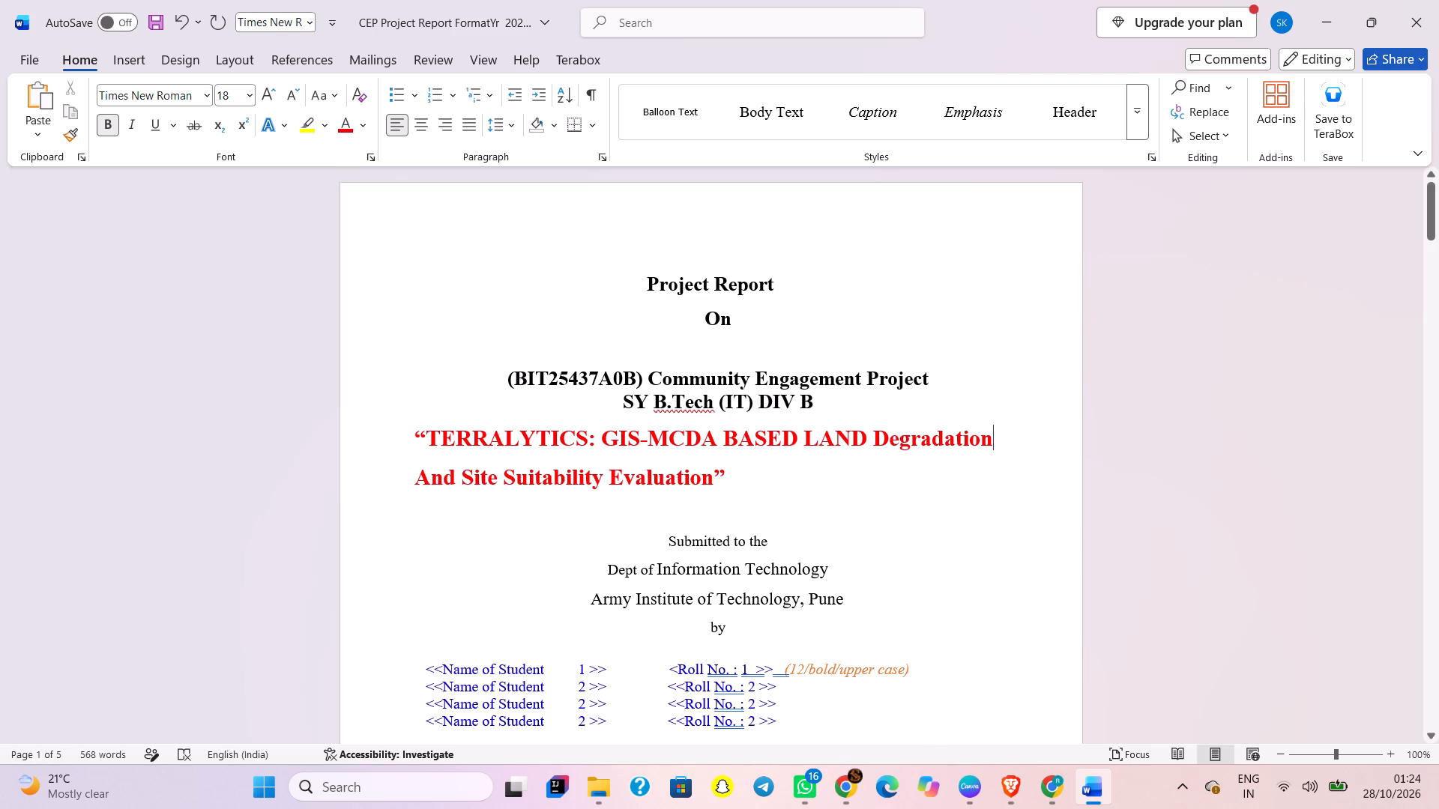
{"action": "left_click", "coordinate": [861, 442]}
{"action": "key", "text": "BackSpace"}
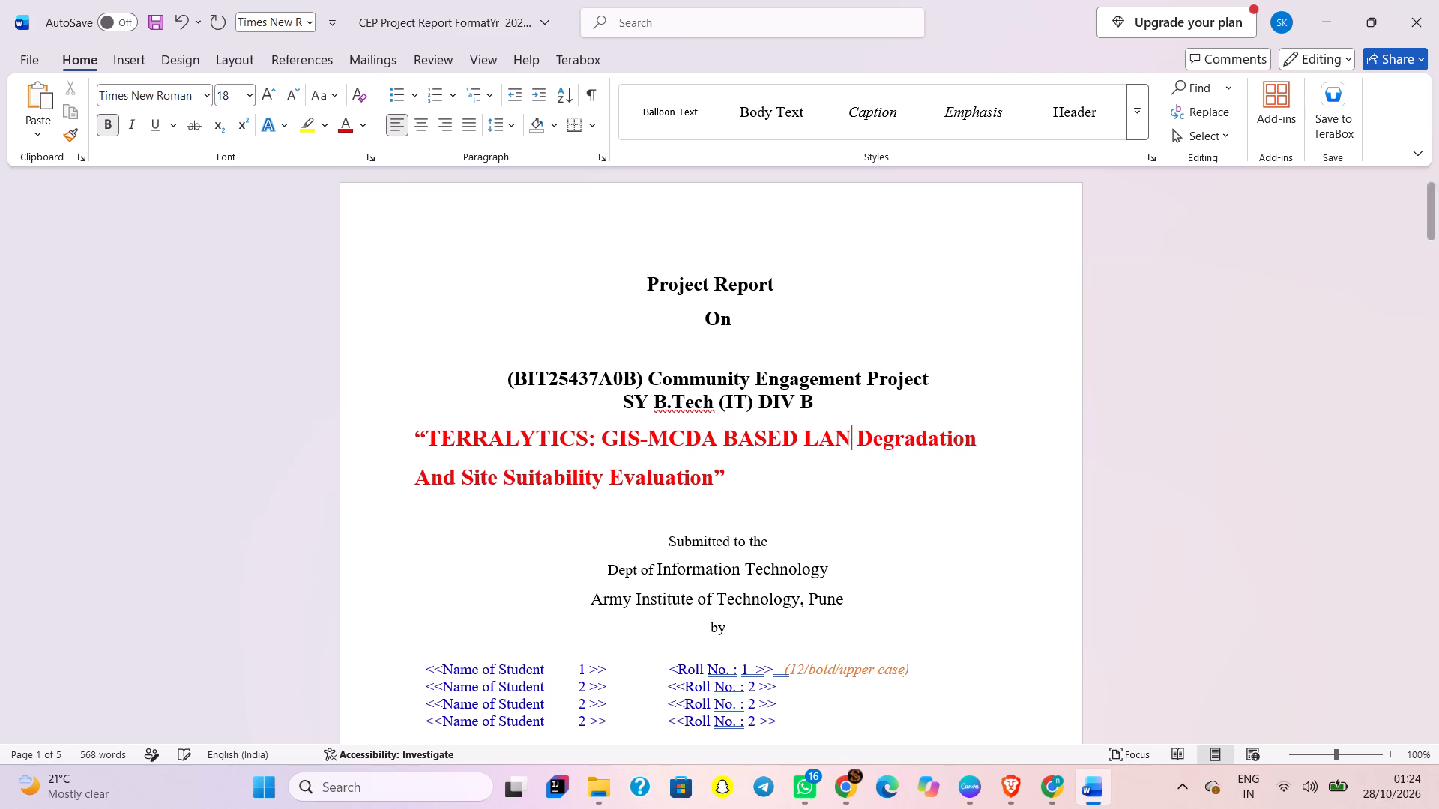
{"action": "key", "text": "BackSpace"}
{"action": "key", "text": "BackSpace"}
{"action": "type", "text": "and"}
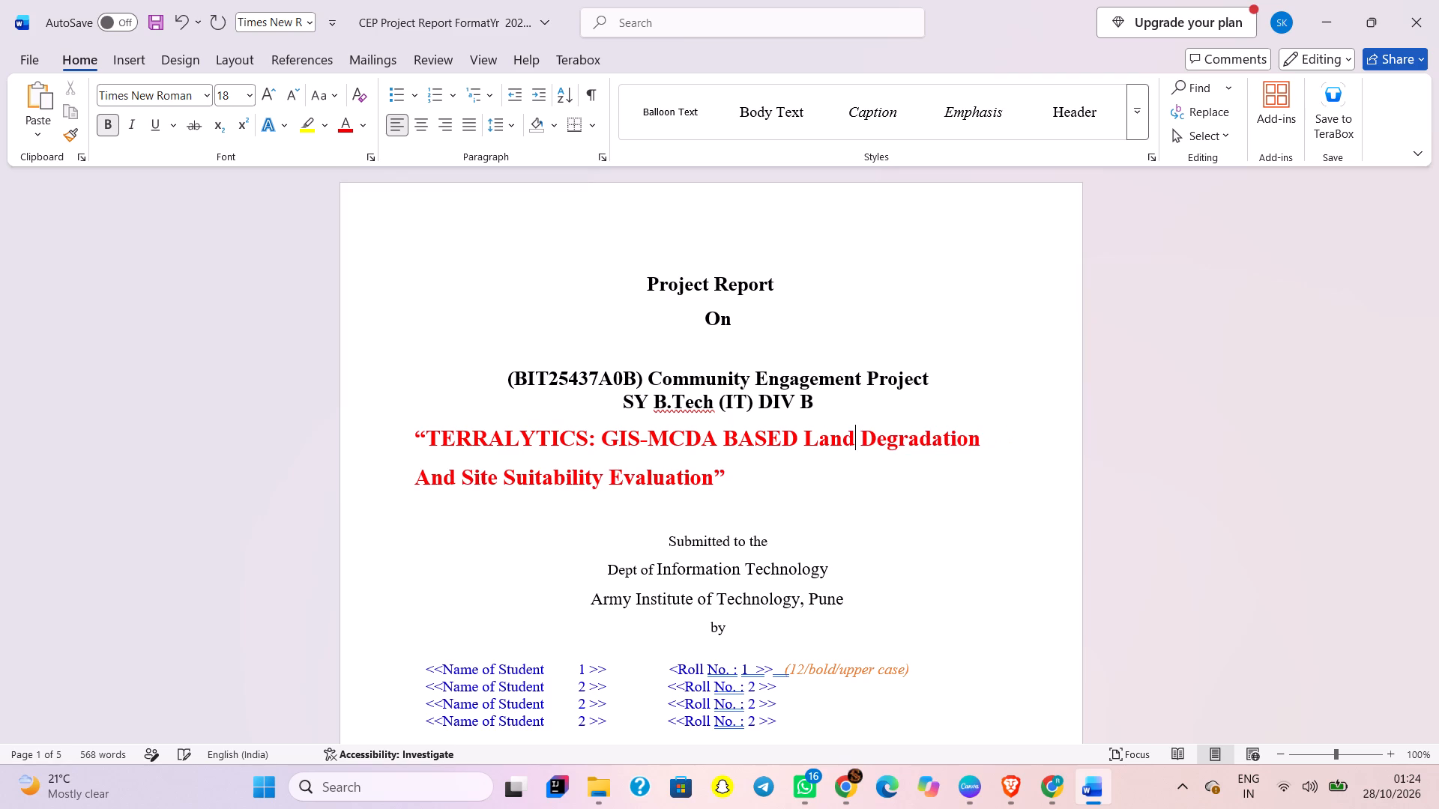
Change the word "BASED" in the project title to "Based".
{"action": "key", "text": "Left"}
{"action": "key", "text": "Left"}
{"action": "key", "text": "Left"}
{"action": "key", "text": "Left"}
{"action": "key", "text": "Left"}
{"action": "key", "text": "BackSpace"}
{"action": "key", "text": "BackSpace"}
{"action": "key", "text": "BackSpace"}
{"action": "key", "text": "BackSpace"}
{"action": "type", "text": "ased"}
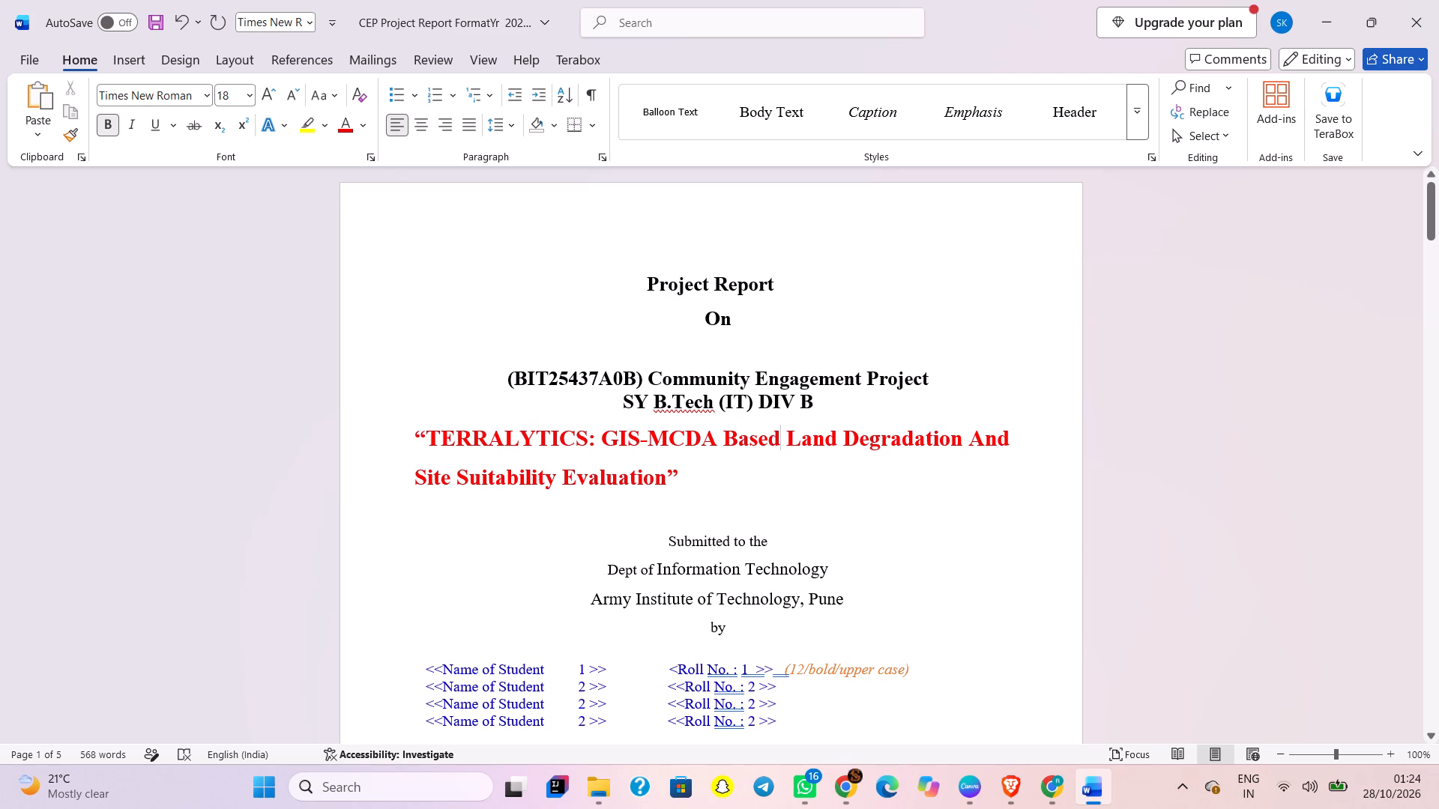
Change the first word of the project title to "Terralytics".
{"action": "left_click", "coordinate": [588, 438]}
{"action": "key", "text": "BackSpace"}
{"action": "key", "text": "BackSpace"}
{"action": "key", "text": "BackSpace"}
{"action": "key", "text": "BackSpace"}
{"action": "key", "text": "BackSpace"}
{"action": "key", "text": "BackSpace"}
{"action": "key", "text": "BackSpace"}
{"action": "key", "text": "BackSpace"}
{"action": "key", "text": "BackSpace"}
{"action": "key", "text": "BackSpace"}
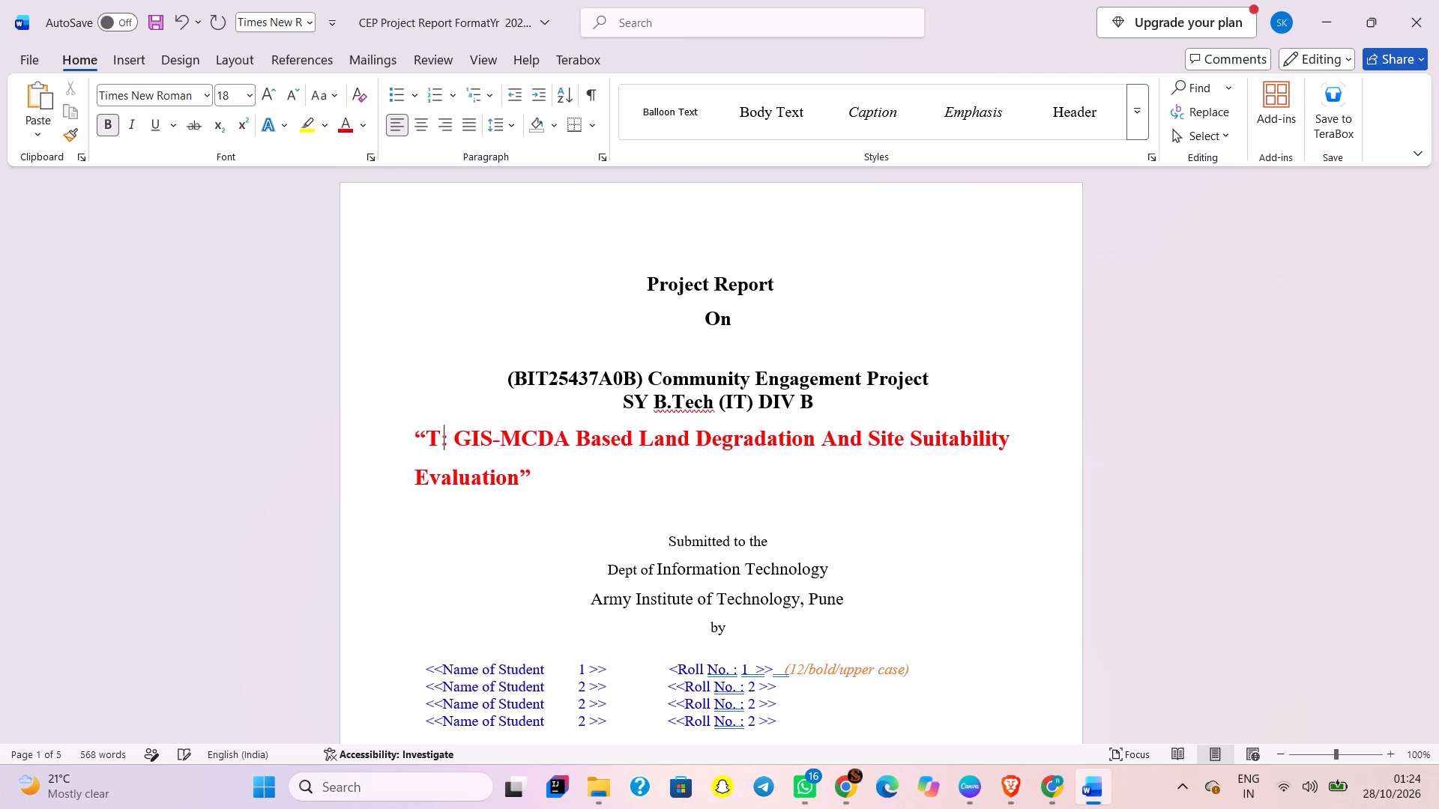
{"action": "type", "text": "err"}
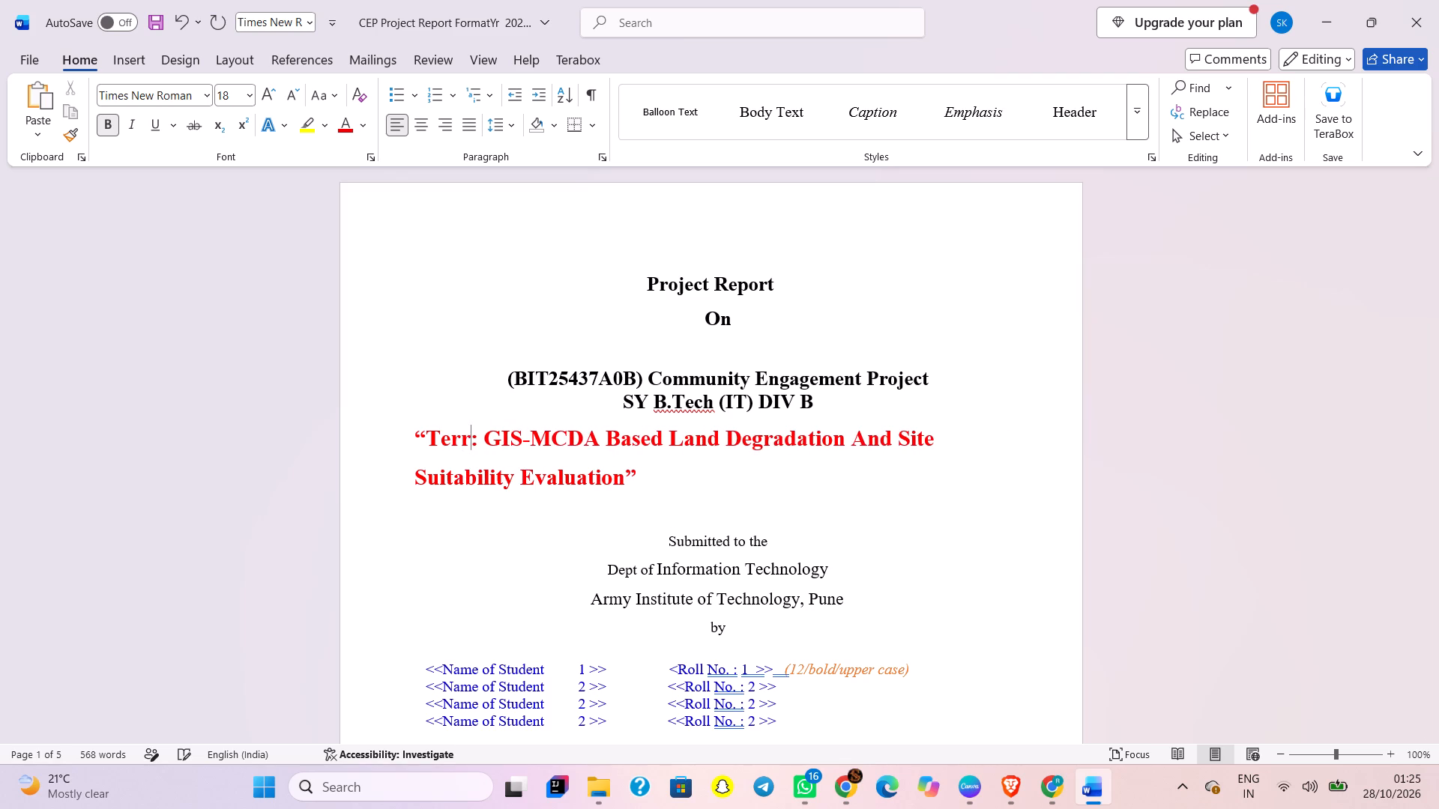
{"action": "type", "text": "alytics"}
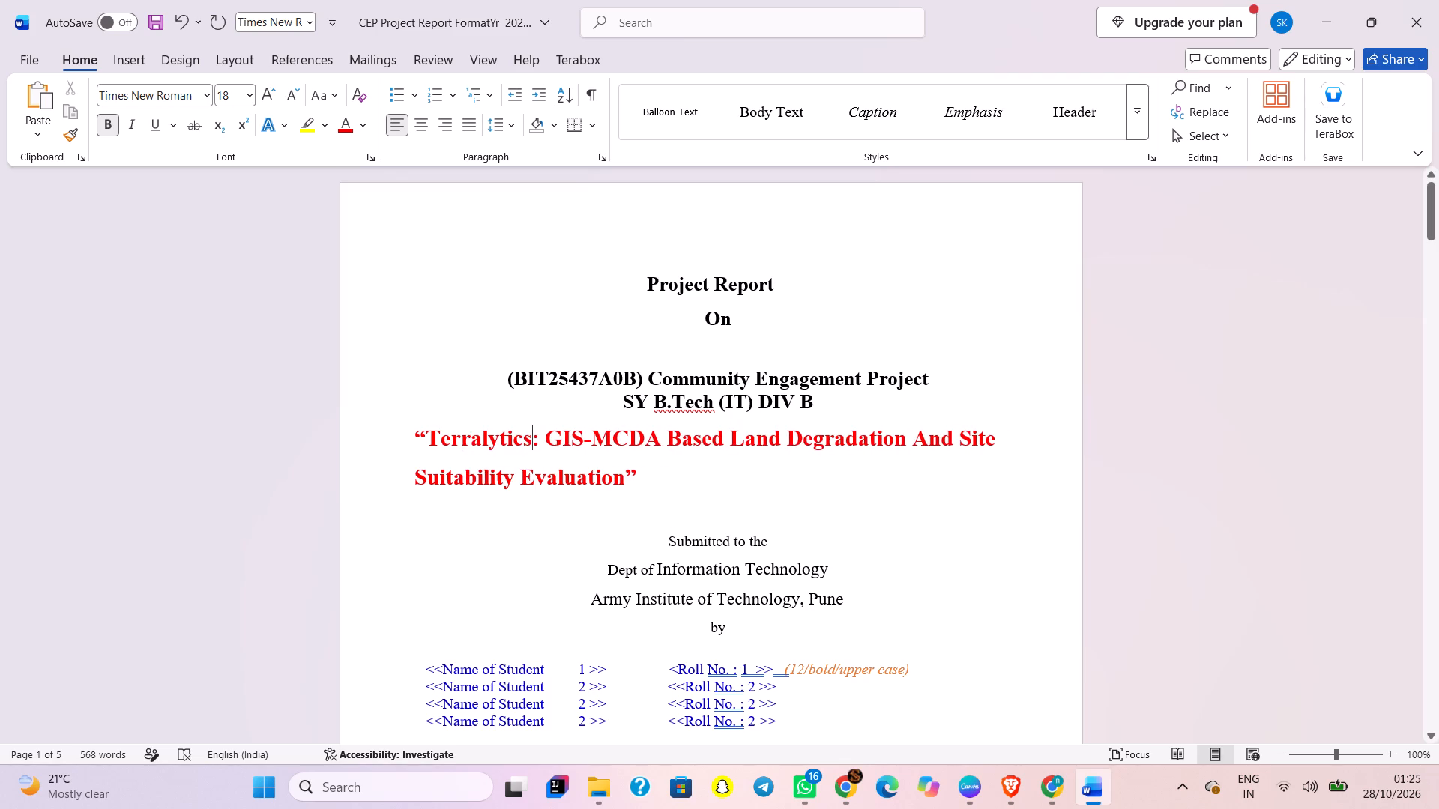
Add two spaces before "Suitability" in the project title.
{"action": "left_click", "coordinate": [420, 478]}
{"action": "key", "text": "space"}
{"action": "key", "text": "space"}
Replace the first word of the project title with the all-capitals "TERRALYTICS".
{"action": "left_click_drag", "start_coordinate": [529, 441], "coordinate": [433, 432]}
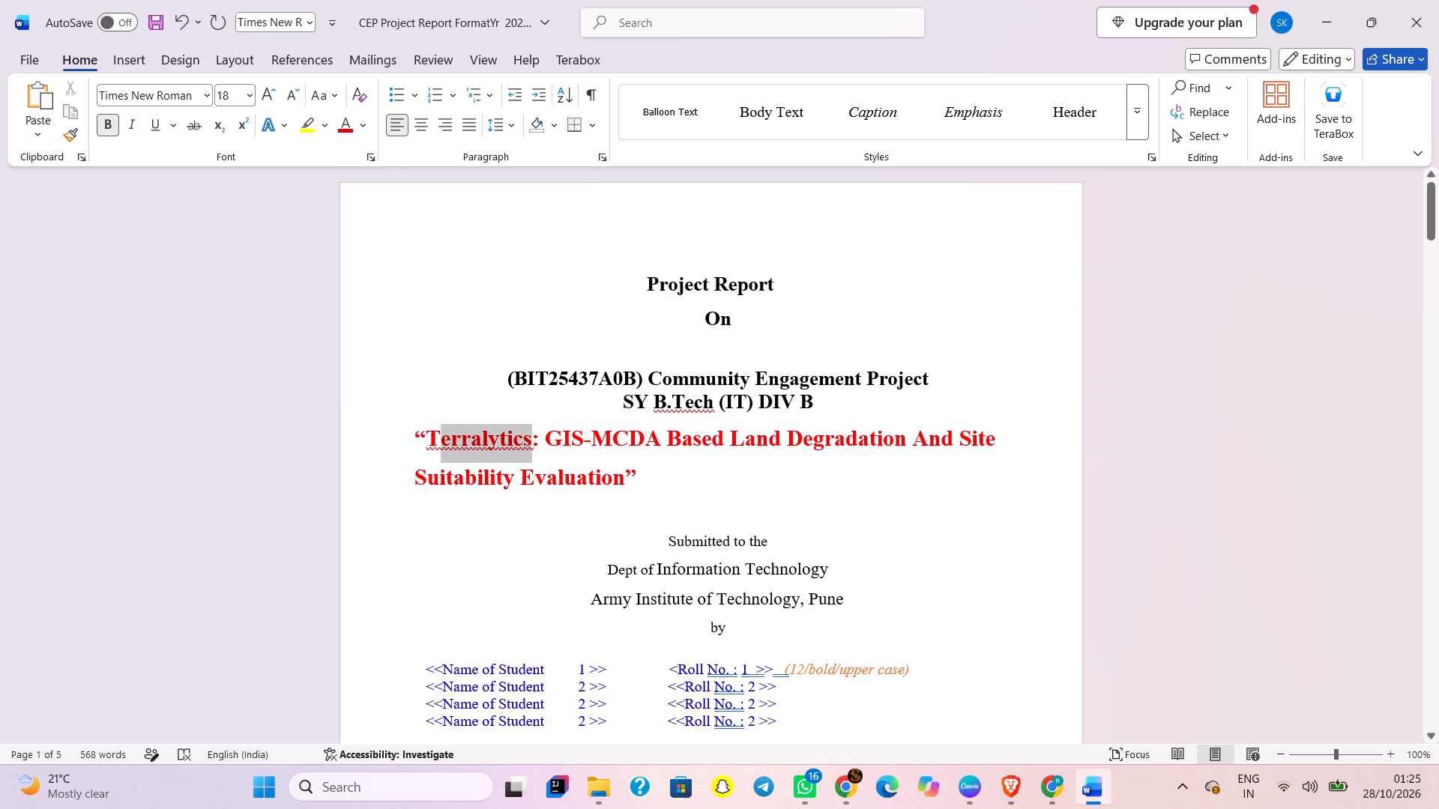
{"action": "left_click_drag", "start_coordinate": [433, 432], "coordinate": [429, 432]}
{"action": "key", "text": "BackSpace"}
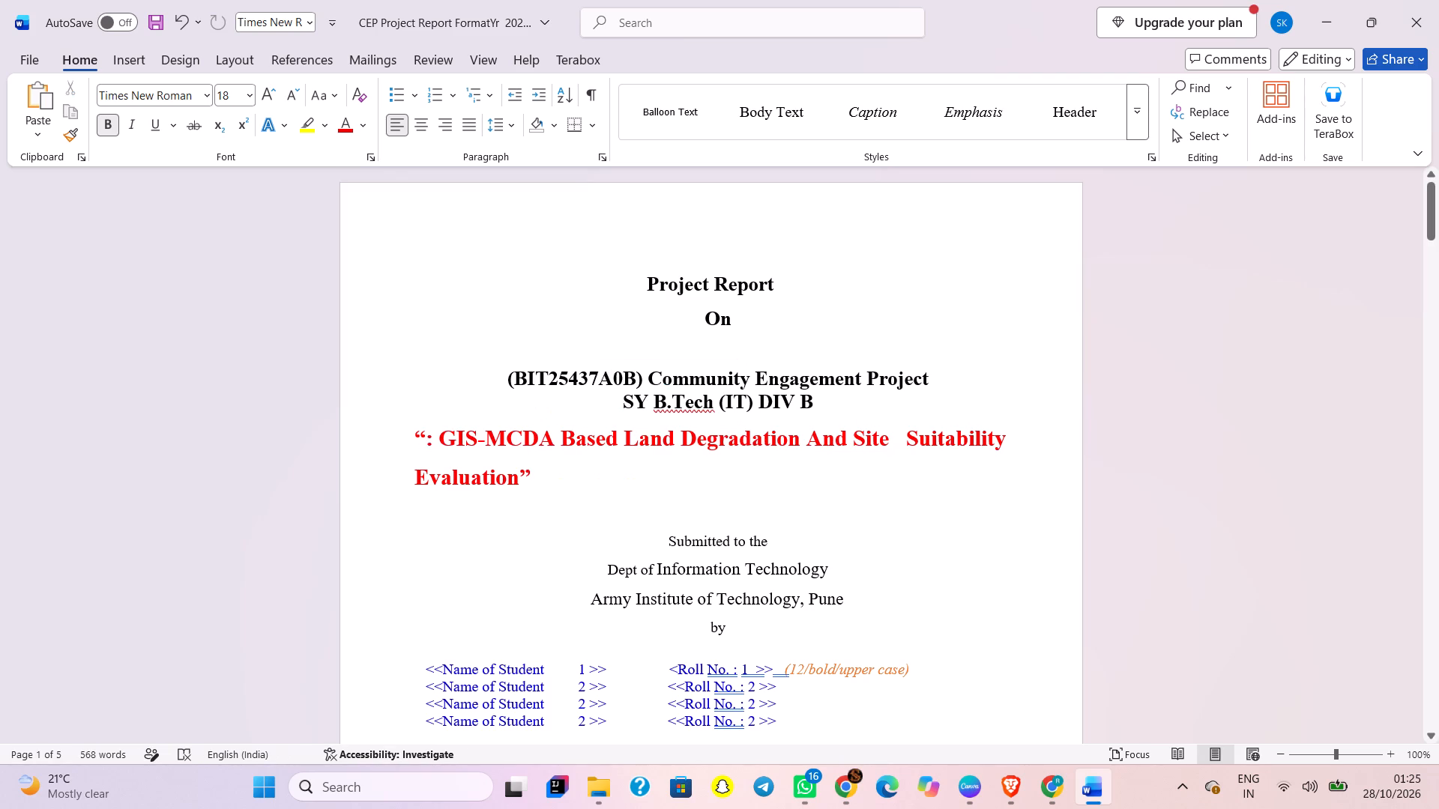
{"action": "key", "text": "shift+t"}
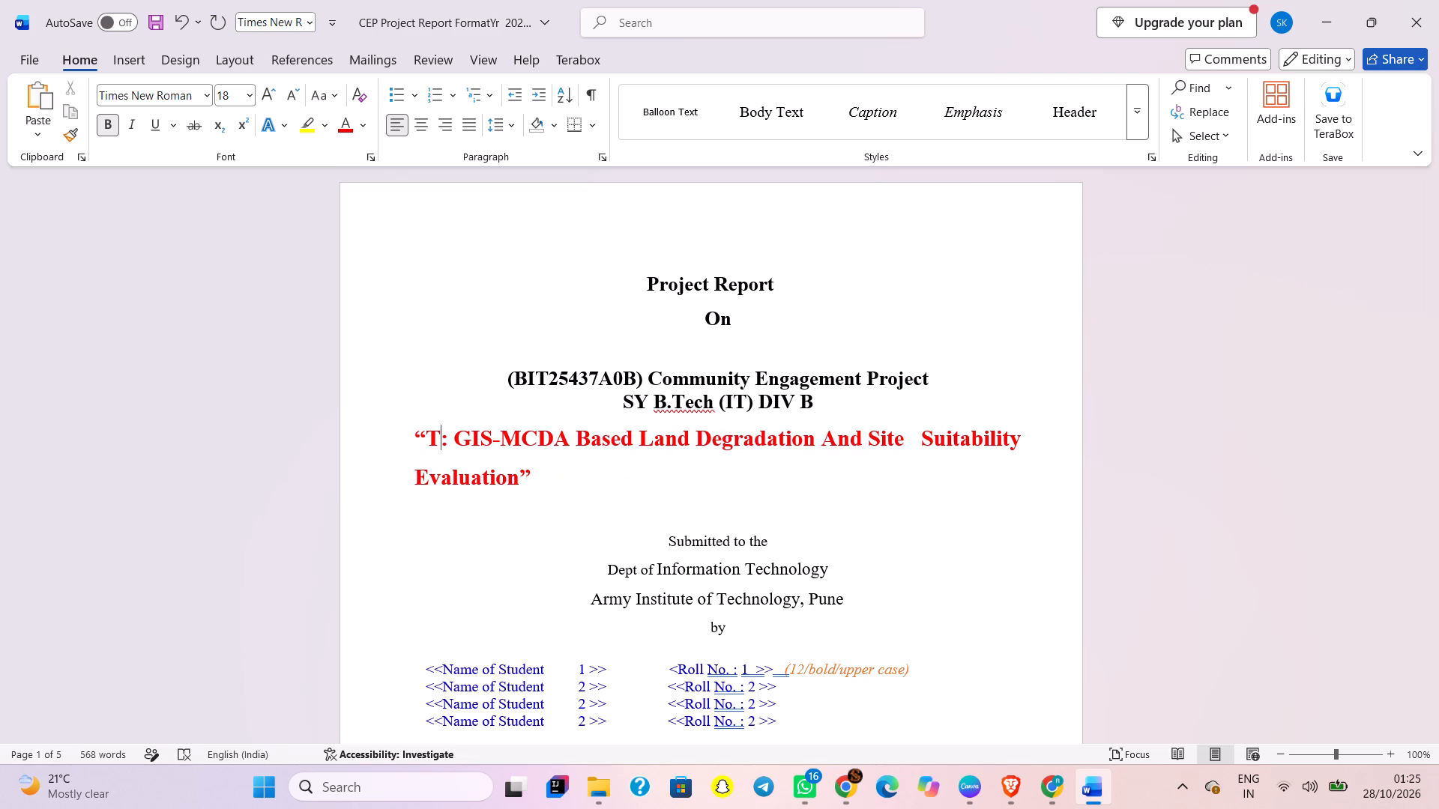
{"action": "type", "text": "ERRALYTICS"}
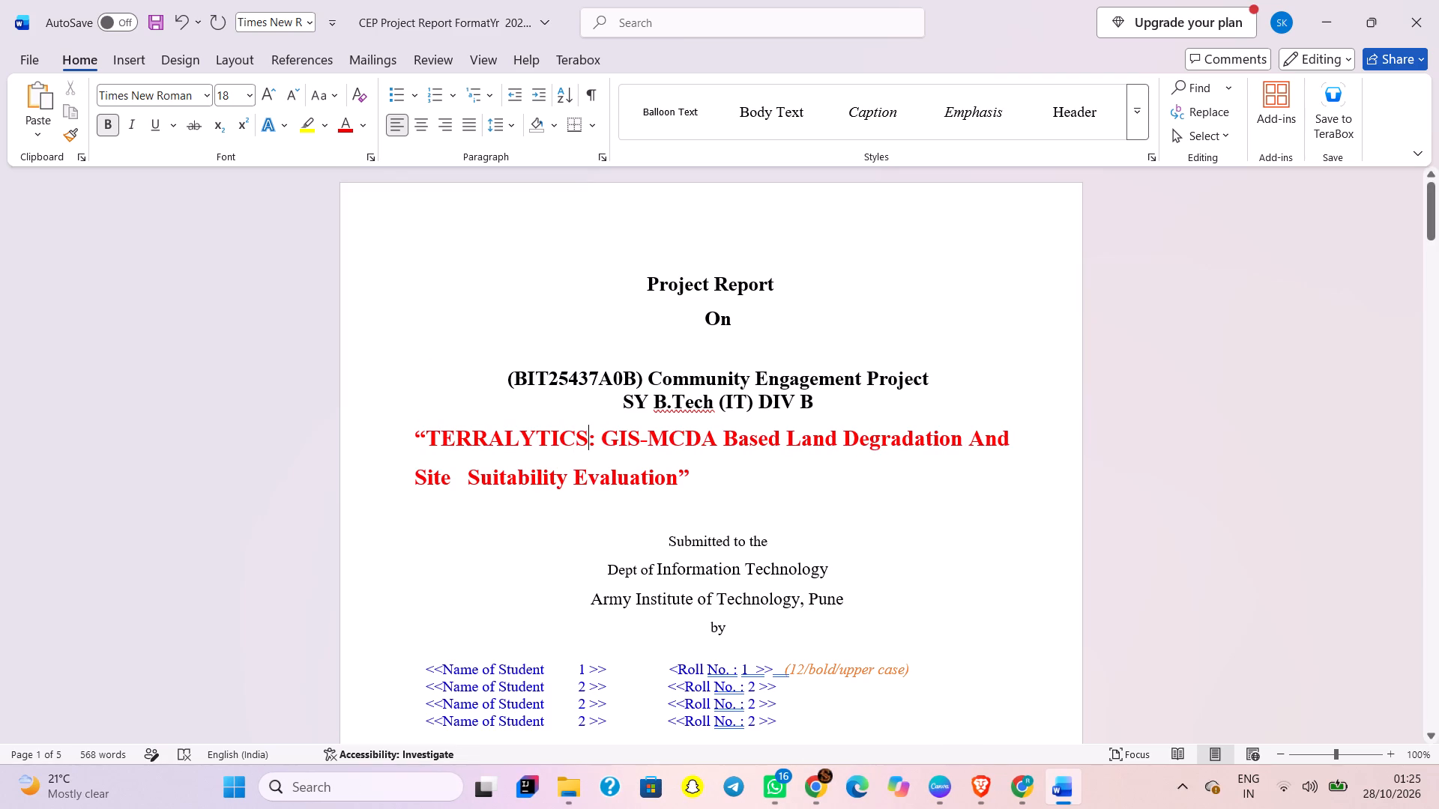
Centre the project title paragraph.
{"action": "left_click", "coordinate": [418, 125]}
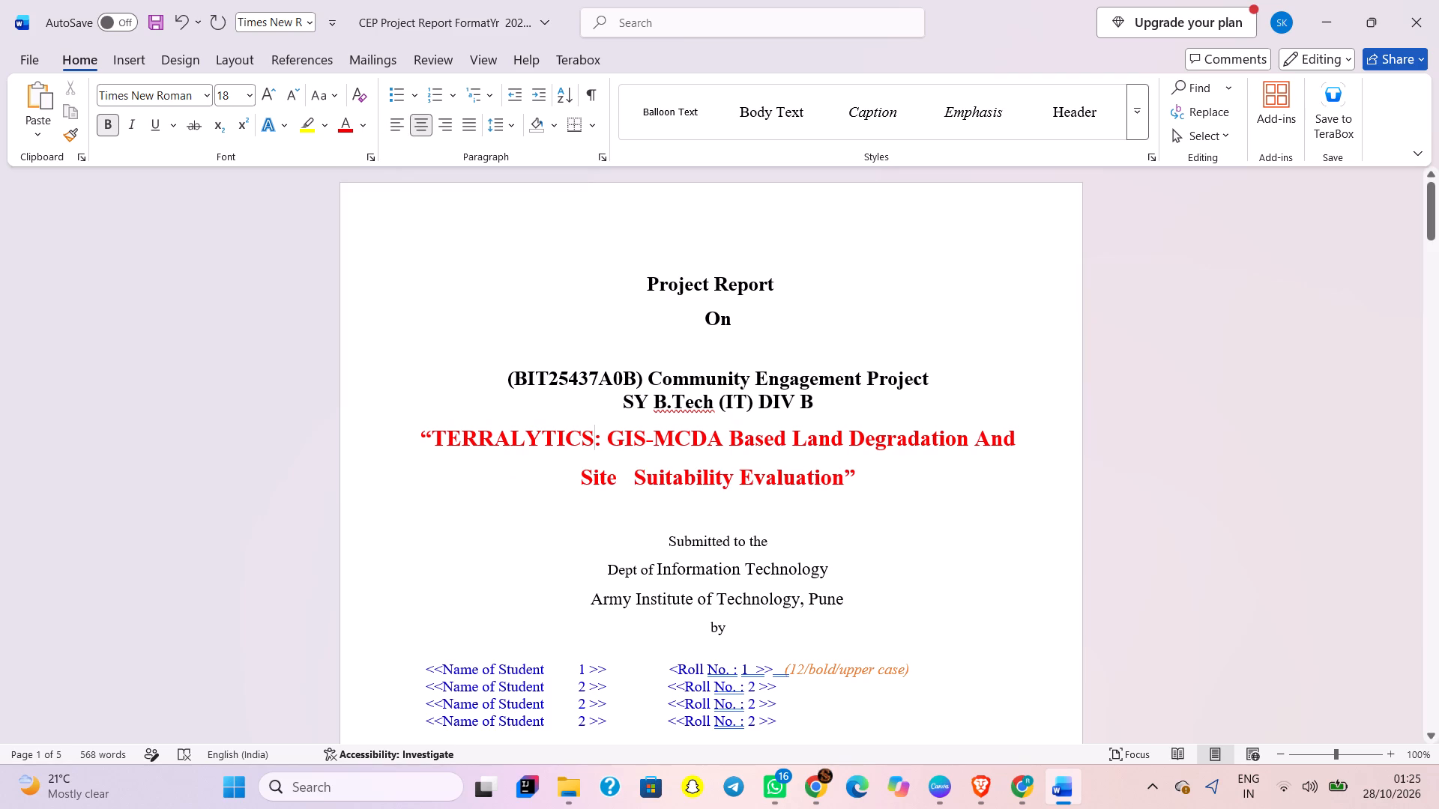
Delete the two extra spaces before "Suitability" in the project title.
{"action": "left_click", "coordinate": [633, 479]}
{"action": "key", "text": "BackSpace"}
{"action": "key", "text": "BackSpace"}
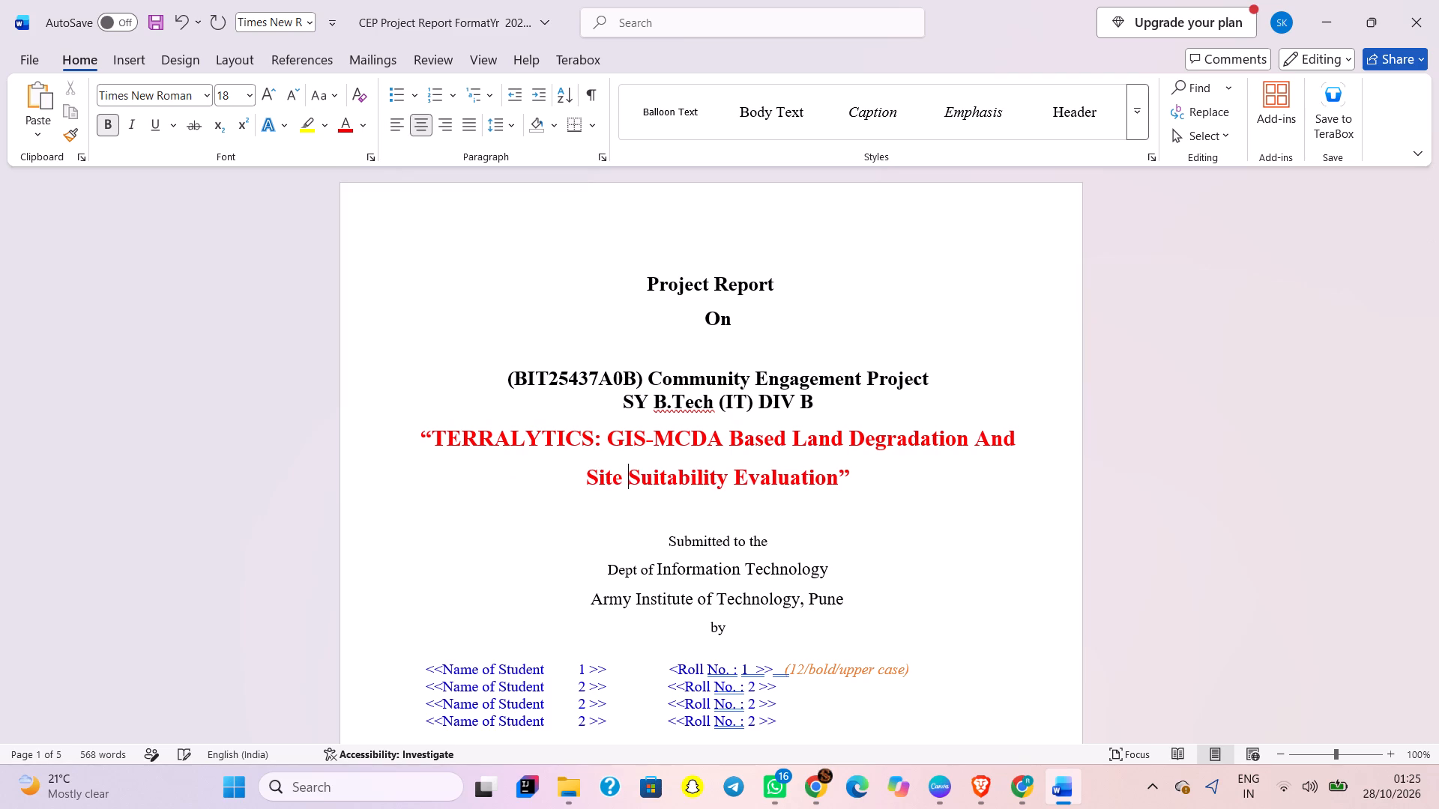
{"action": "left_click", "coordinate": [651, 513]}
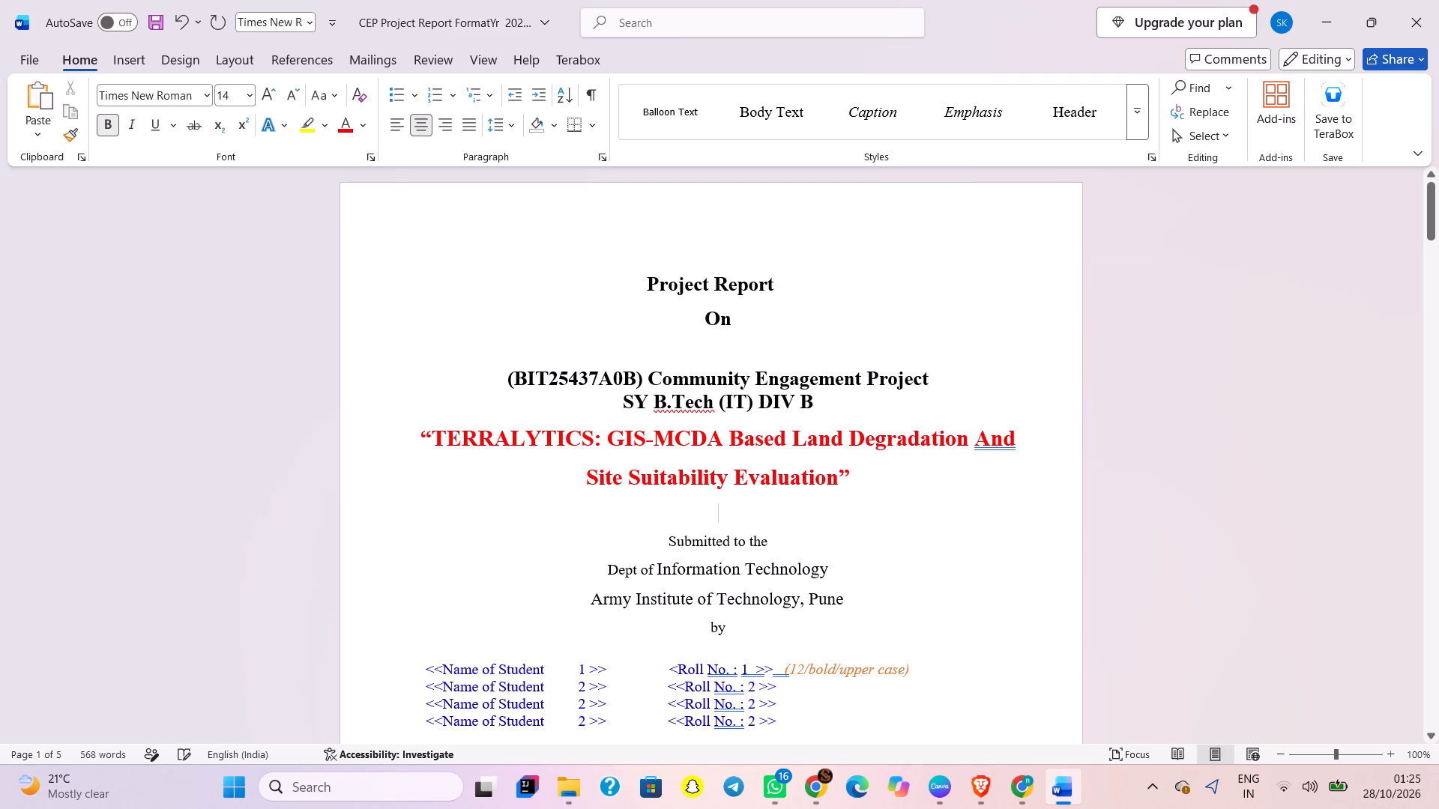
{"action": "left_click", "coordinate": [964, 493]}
{"action": "scroll", "coordinate": [788, 554], "scroll_direction": "down", "scroll_amount": 1}
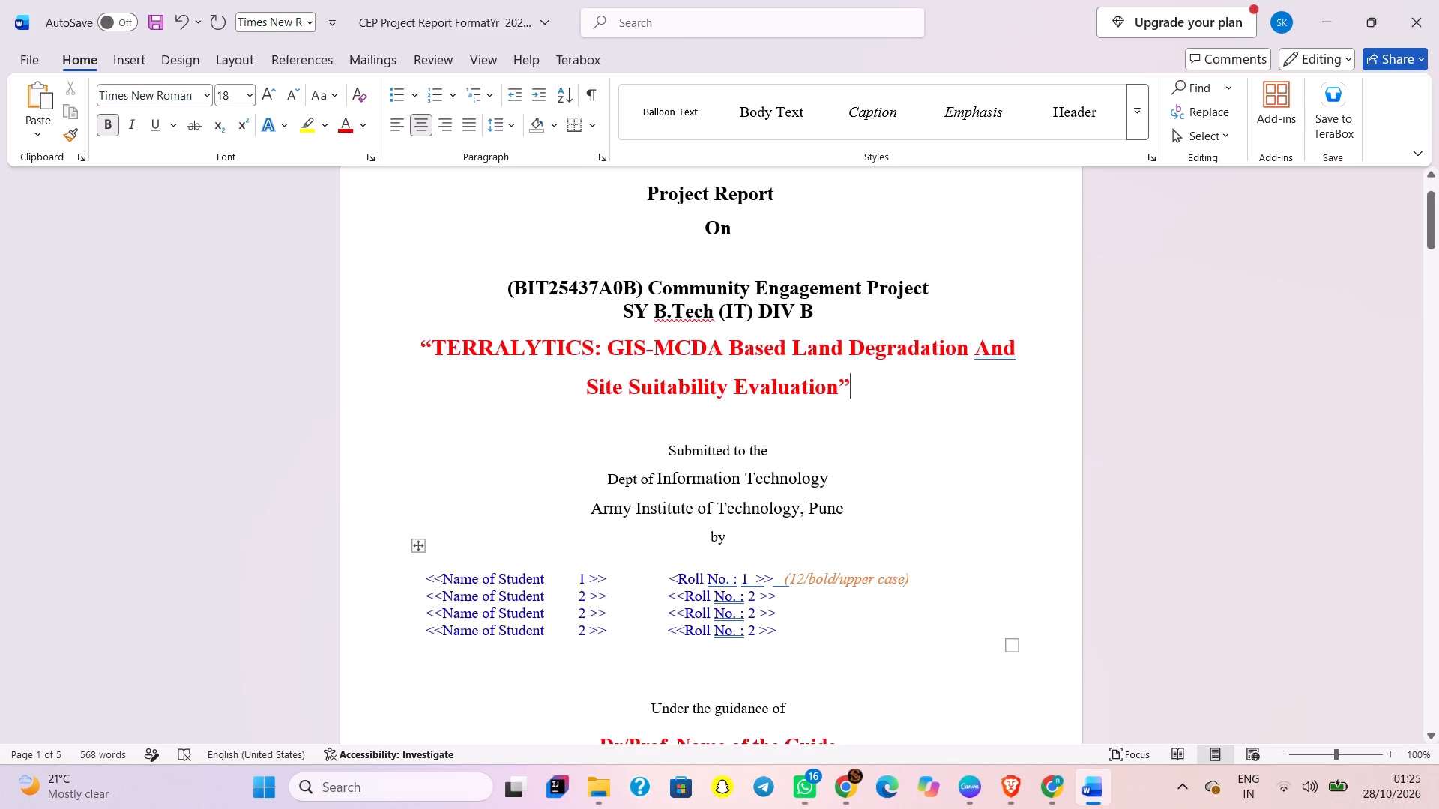
{"action": "scroll", "coordinate": [788, 554], "scroll_direction": "down", "scroll_amount": 1}
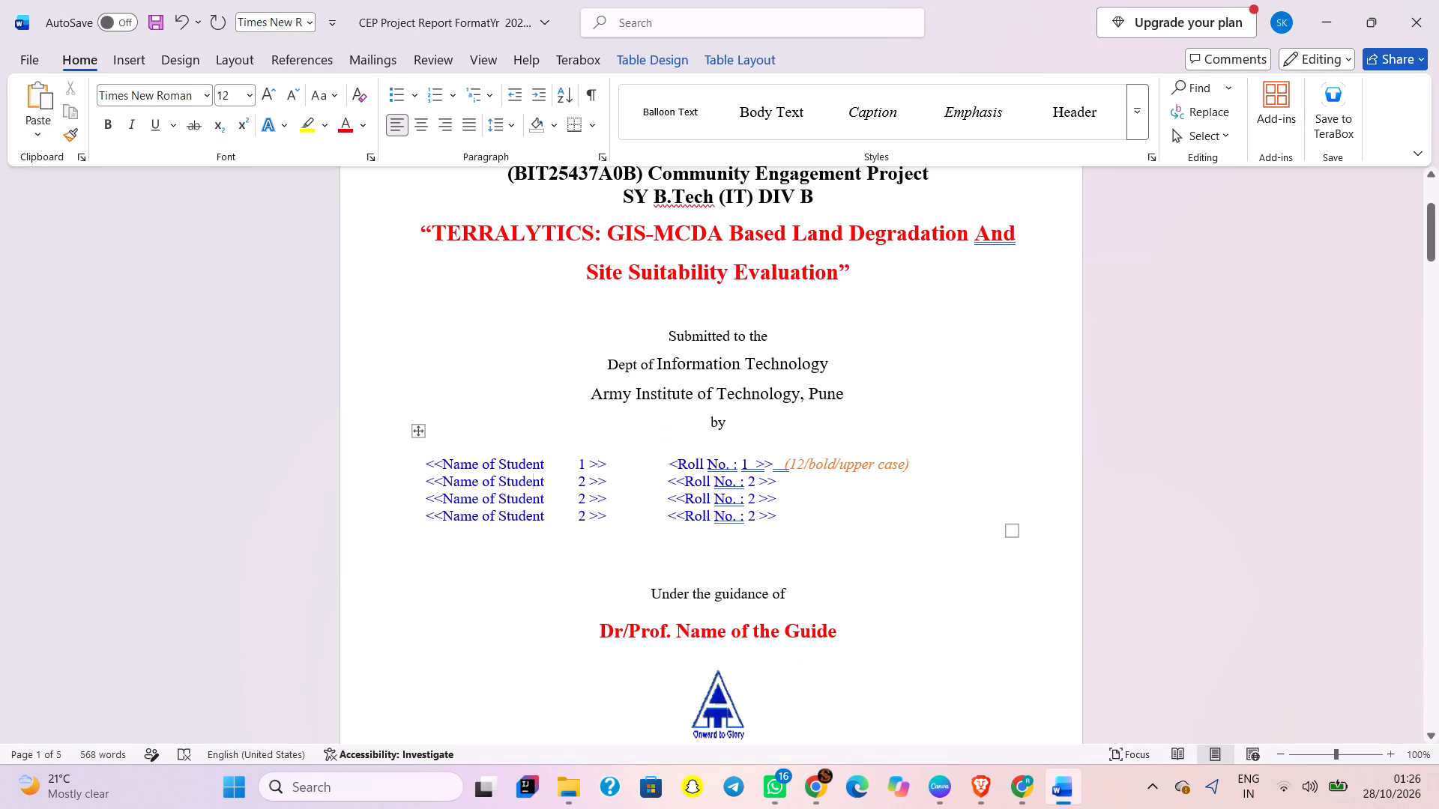
{"action": "left_click_drag", "start_coordinate": [791, 526], "coordinate": [487, 457]}
{"action": "key", "text": "ctrl+v"}
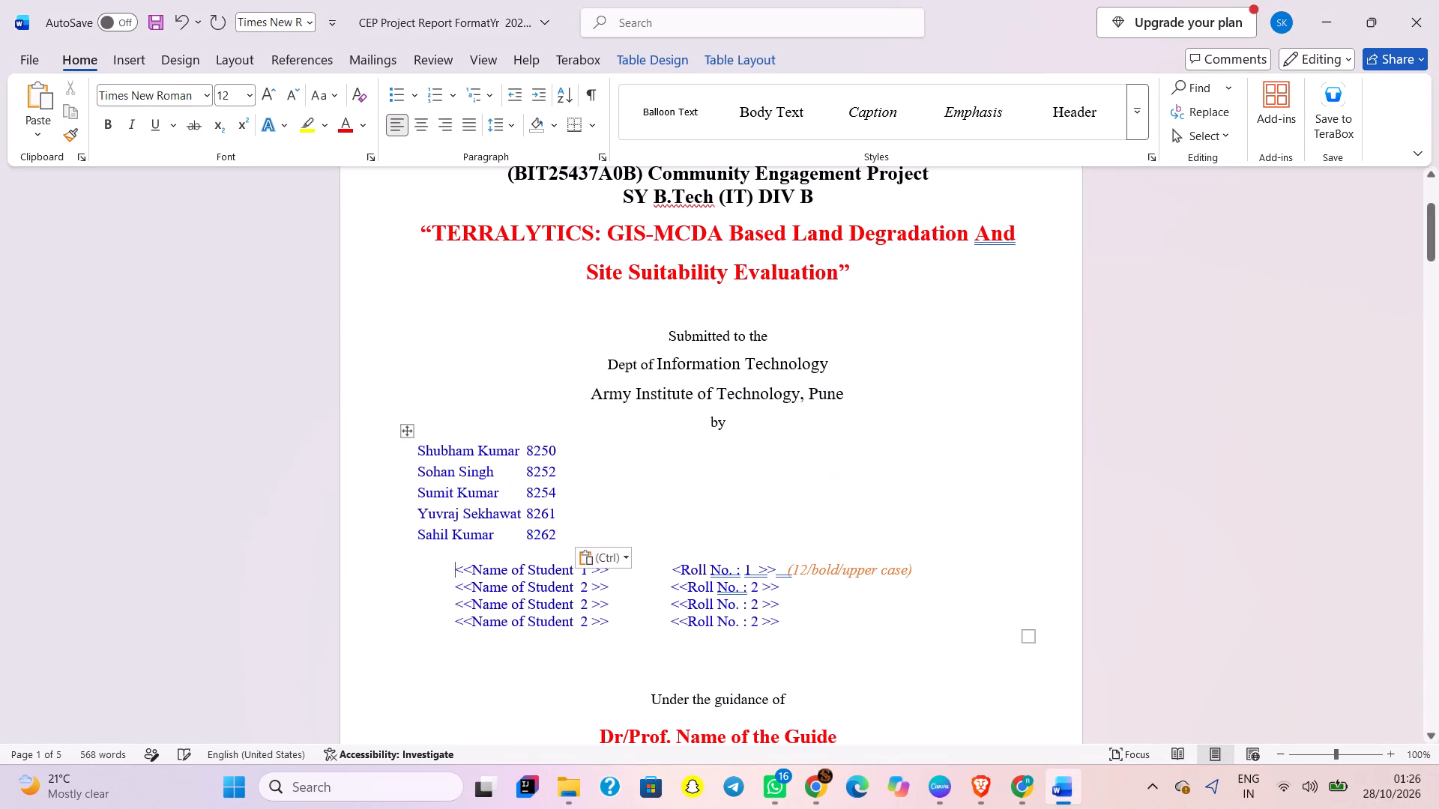
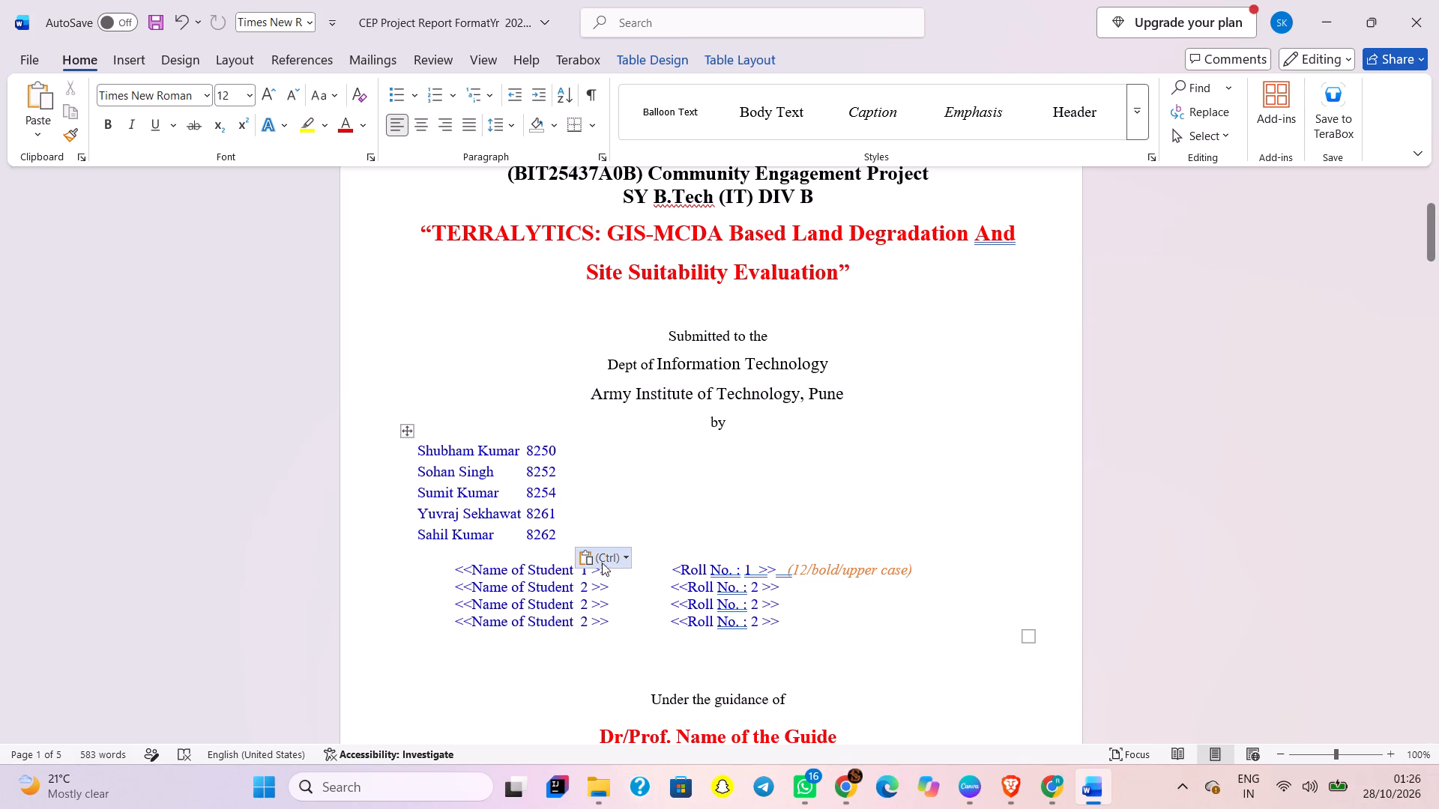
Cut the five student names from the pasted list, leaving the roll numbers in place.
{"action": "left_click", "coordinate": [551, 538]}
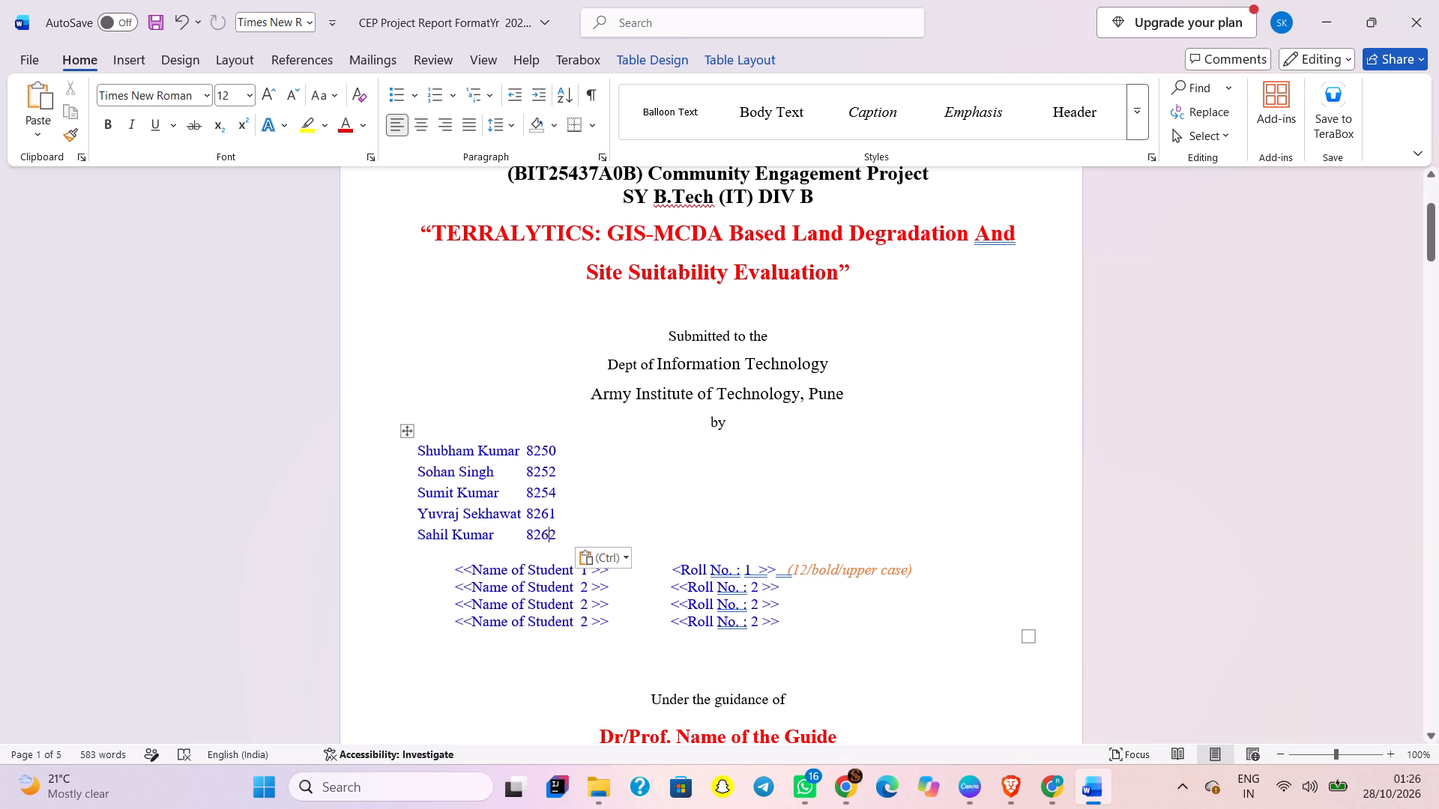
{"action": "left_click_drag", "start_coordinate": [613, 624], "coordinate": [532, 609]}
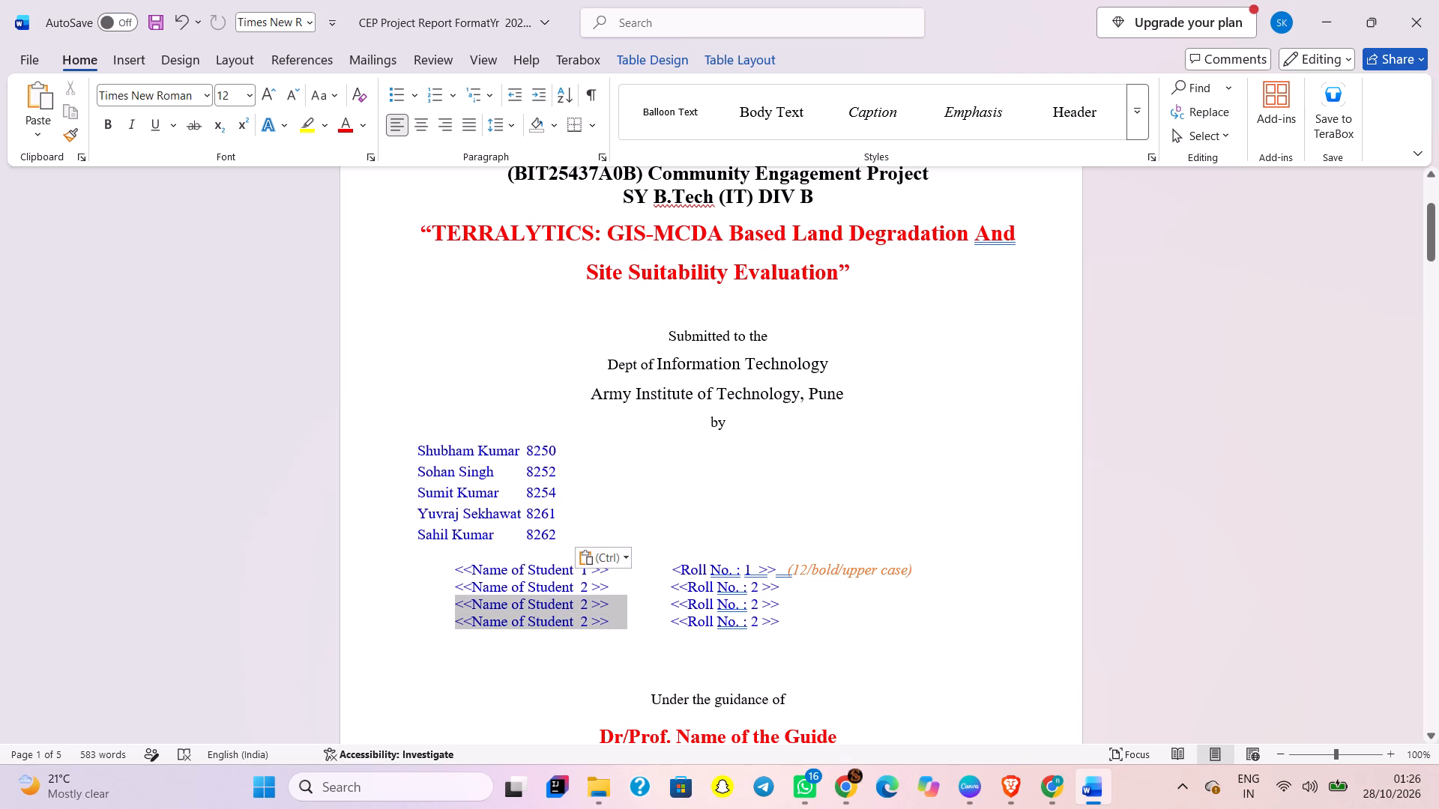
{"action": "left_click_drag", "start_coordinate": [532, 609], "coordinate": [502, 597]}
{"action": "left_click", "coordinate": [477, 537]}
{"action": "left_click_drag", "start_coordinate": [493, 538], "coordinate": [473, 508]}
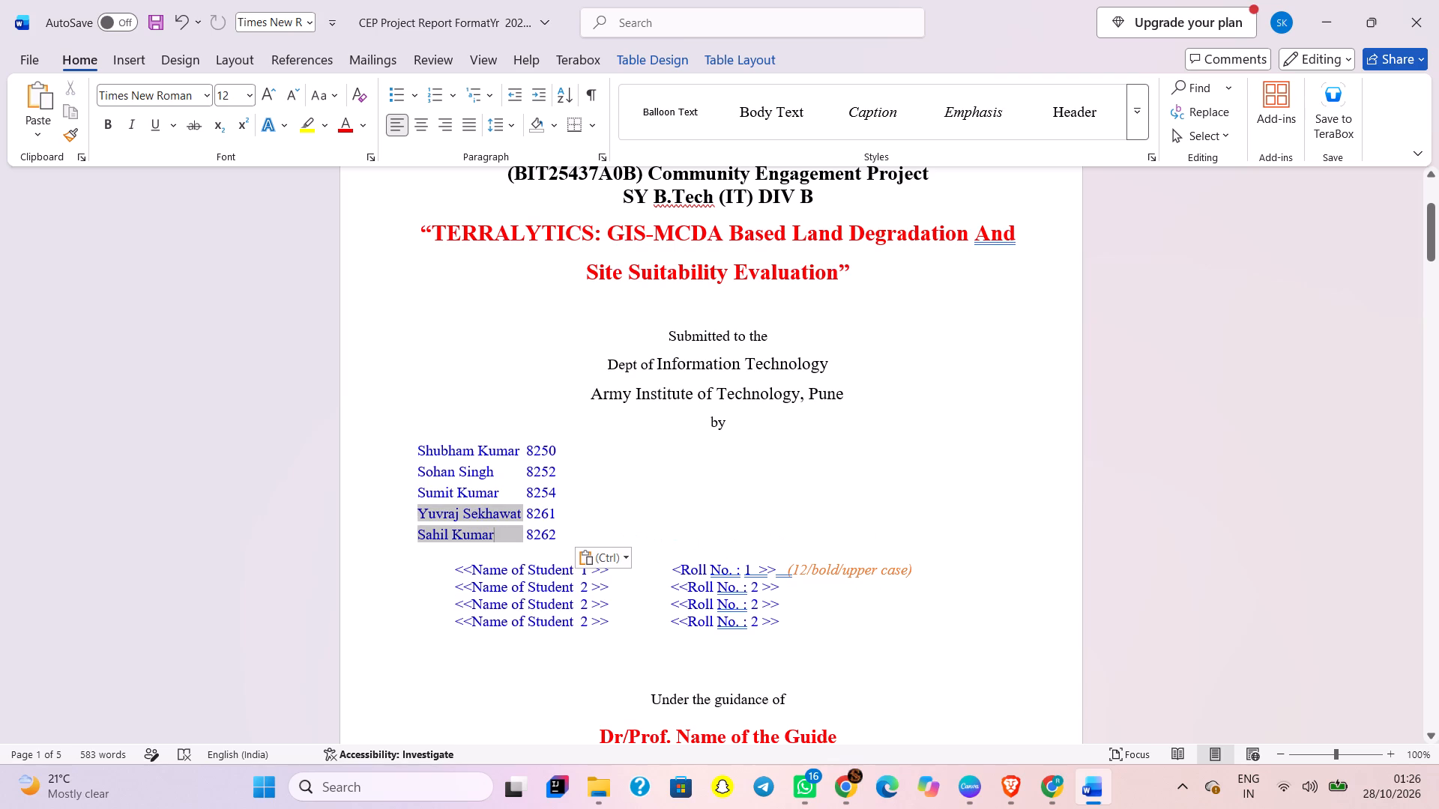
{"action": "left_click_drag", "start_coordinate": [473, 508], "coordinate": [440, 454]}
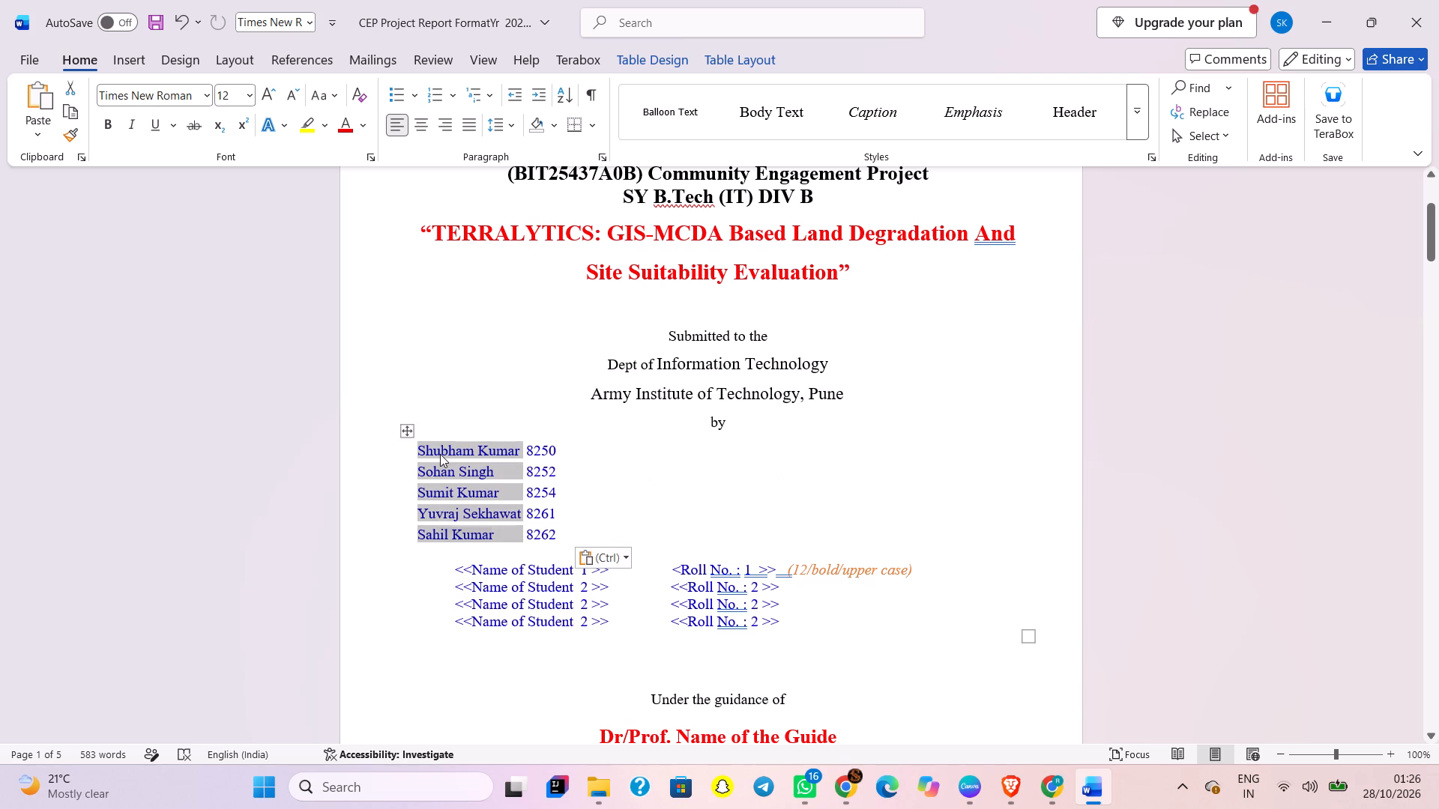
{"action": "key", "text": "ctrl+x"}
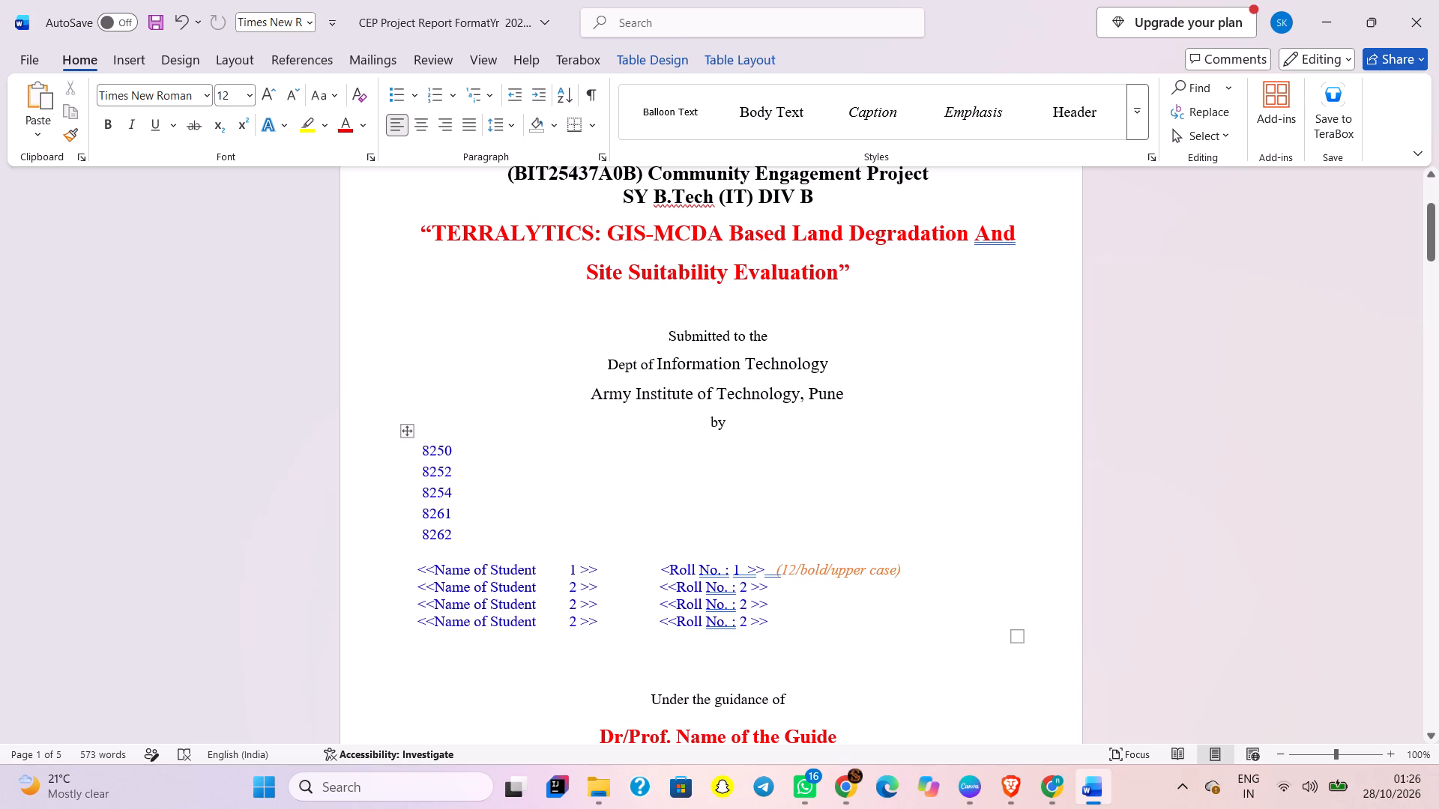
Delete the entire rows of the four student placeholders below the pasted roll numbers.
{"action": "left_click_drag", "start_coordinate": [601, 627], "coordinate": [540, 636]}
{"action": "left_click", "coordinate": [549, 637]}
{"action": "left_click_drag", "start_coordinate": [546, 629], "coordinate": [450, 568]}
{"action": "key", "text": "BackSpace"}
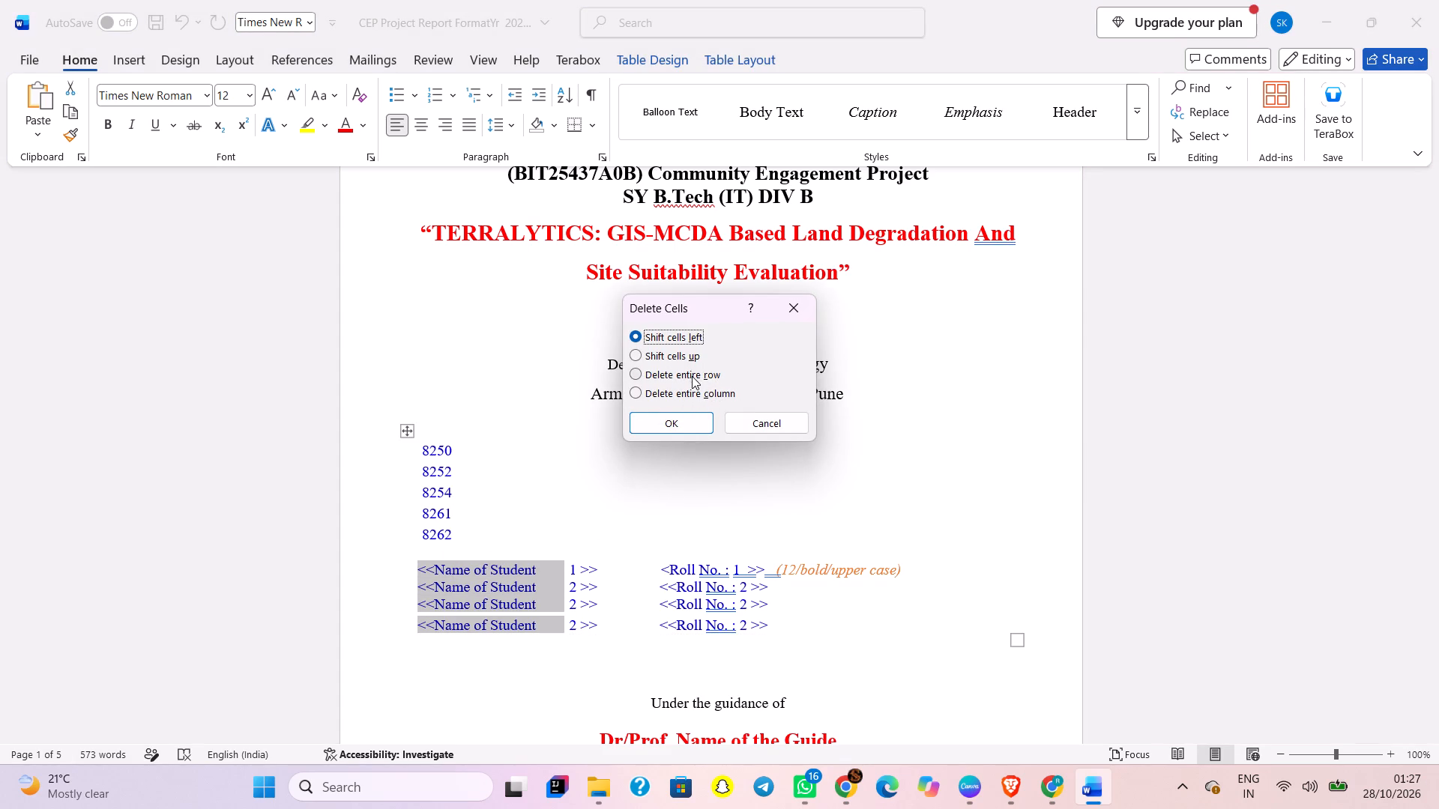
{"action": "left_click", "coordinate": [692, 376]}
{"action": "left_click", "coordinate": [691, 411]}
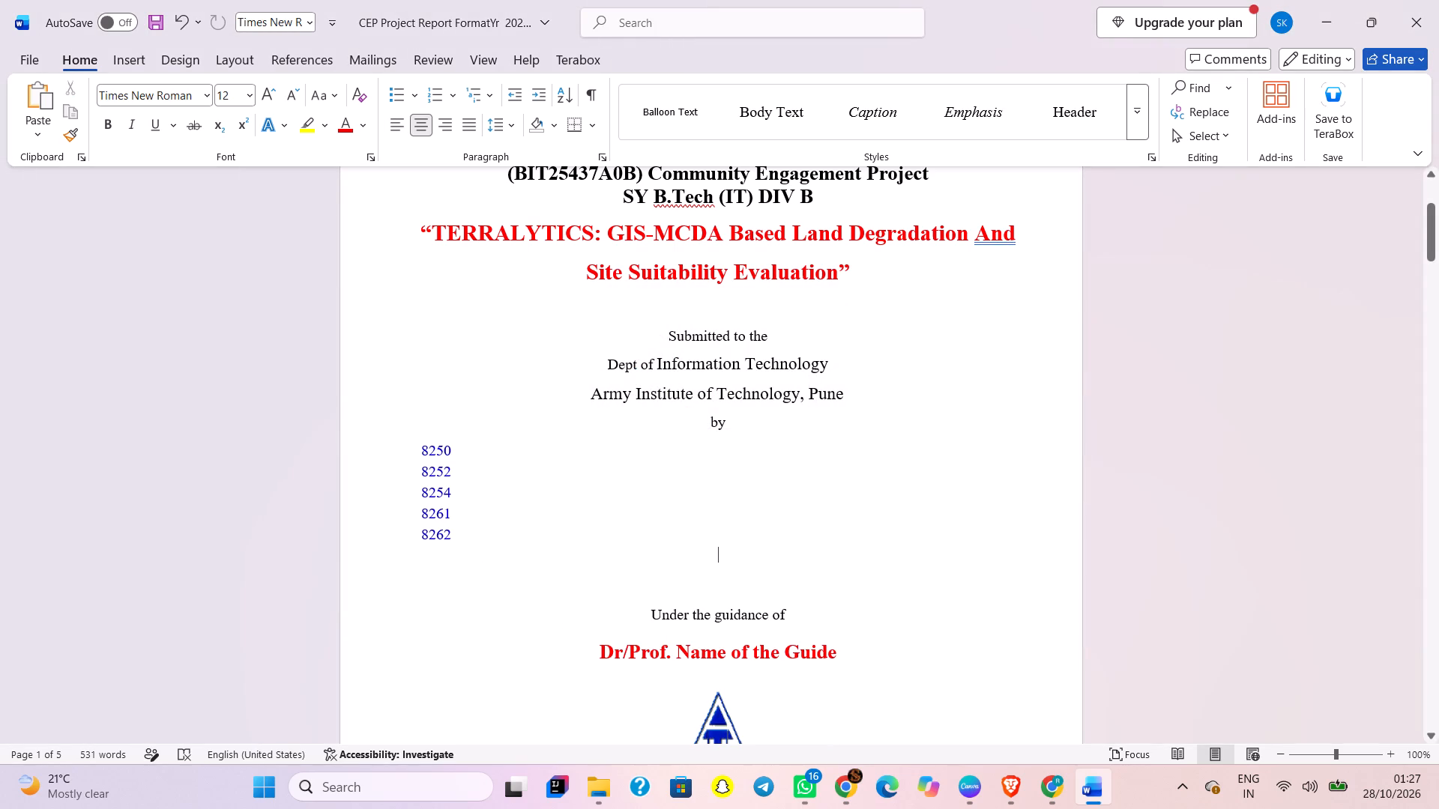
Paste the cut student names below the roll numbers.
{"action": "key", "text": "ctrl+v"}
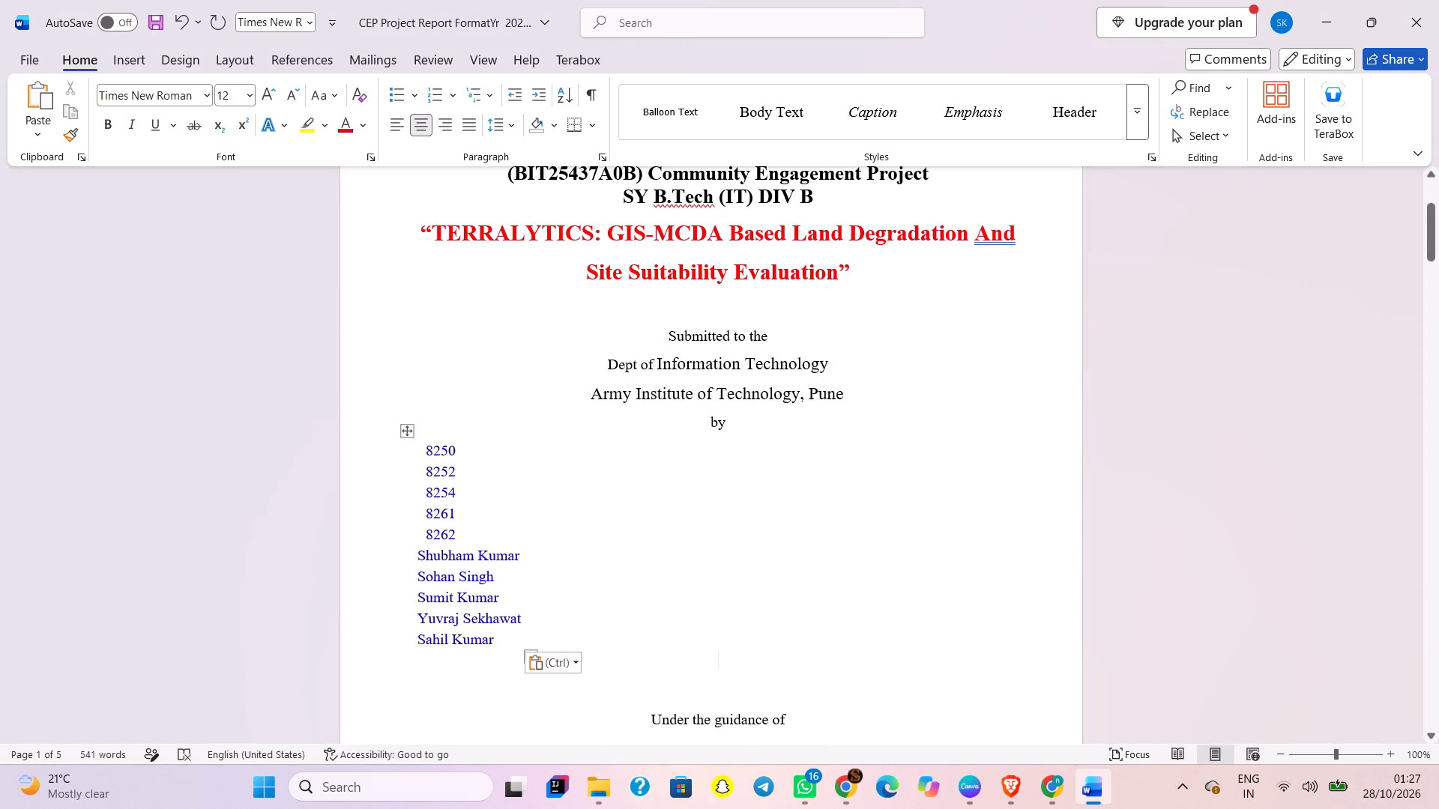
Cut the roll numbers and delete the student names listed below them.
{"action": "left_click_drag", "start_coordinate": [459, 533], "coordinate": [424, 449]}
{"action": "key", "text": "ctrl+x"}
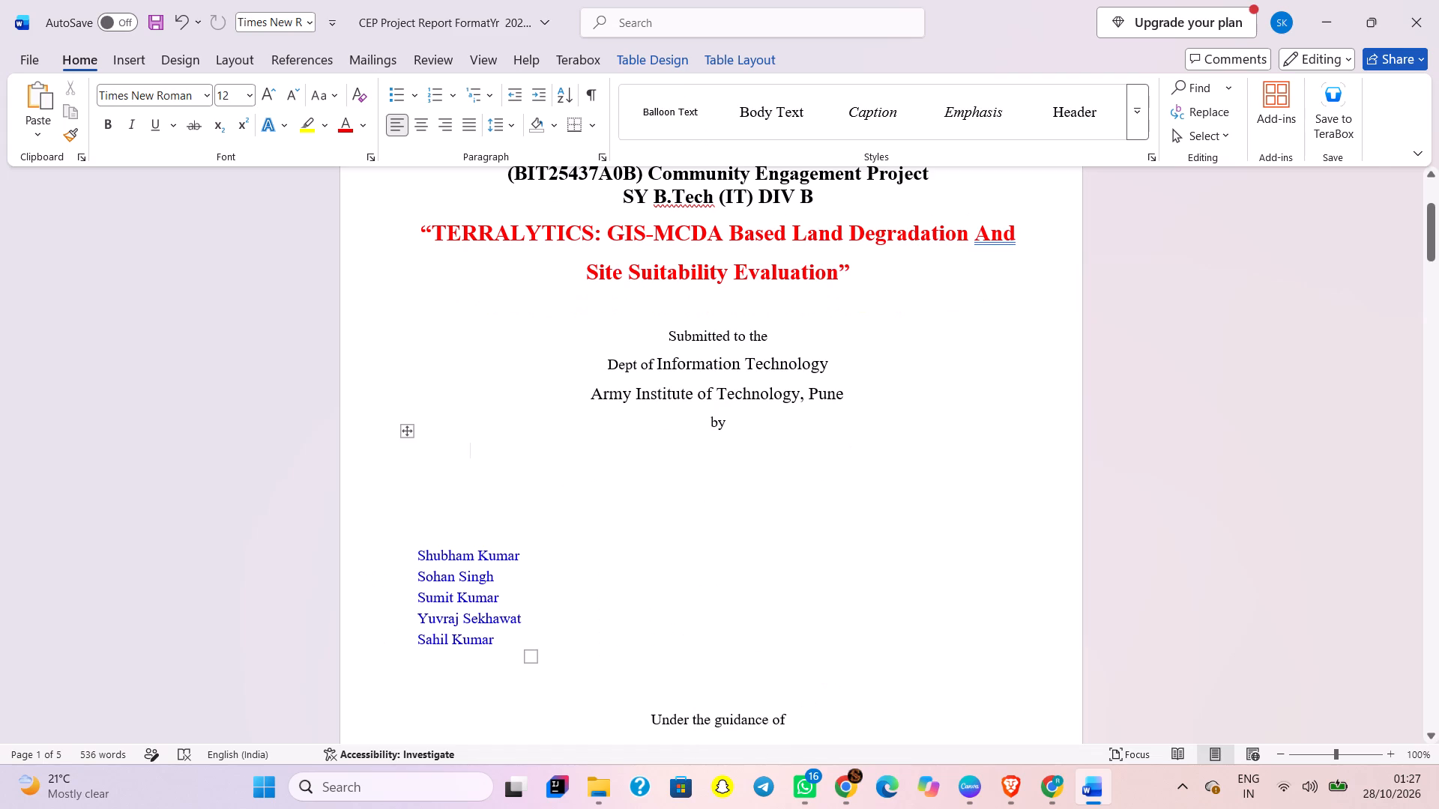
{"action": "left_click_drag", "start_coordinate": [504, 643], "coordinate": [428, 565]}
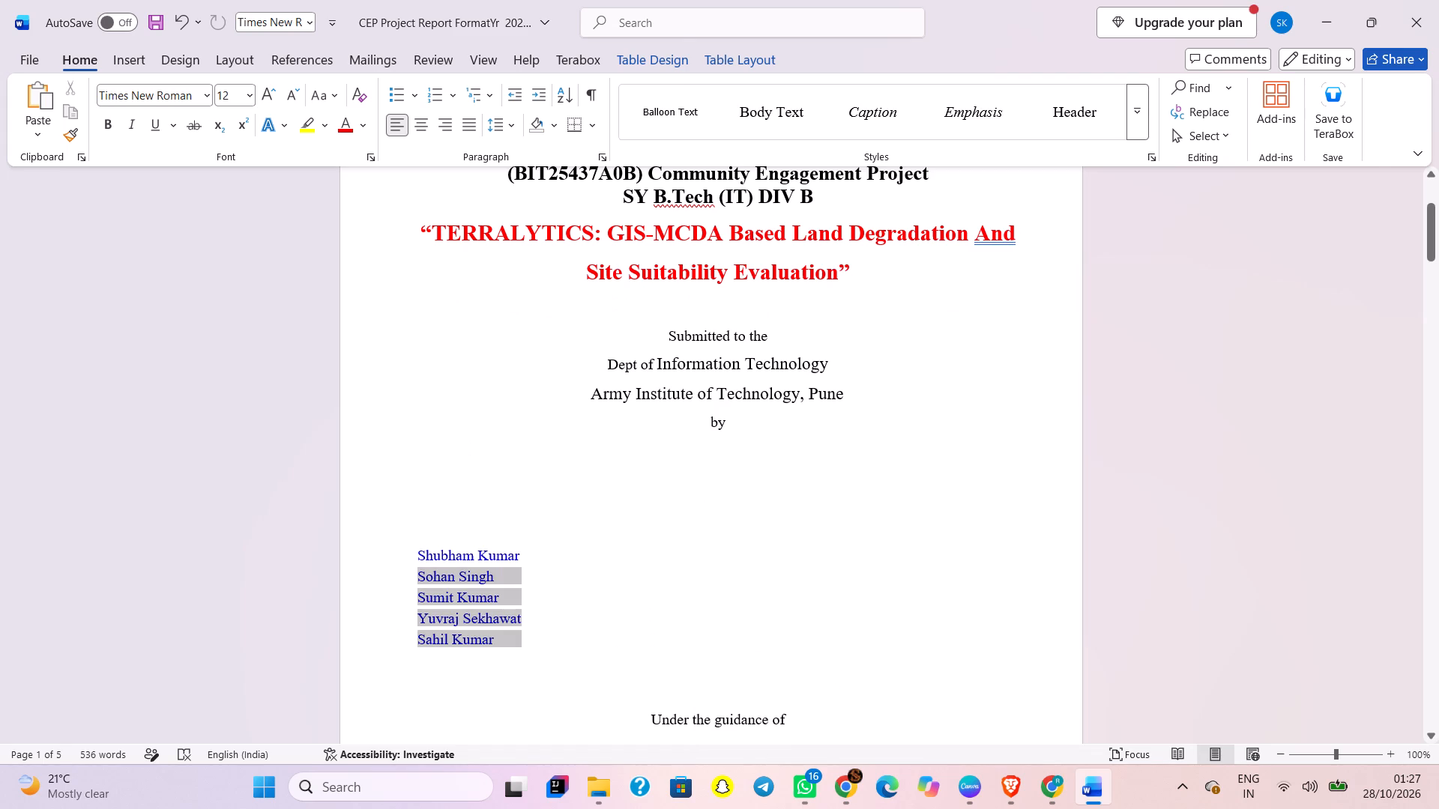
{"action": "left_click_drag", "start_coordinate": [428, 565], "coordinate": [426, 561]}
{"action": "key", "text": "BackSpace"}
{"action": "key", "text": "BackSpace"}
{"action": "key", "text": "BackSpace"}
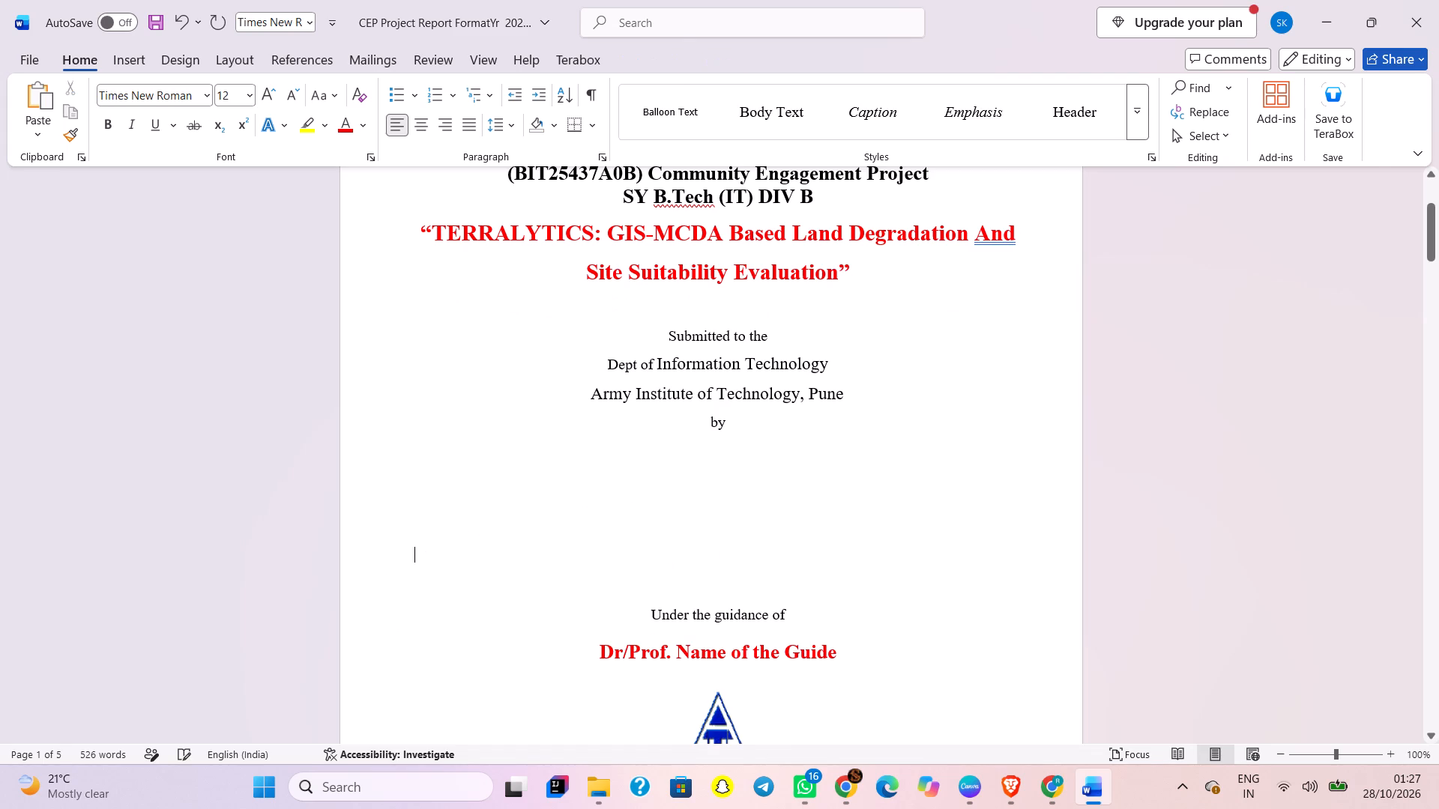
Undo all student list edits back to and including the paste of the names and roll numbers.
{"action": "key", "text": "ctrl+z"}
{"action": "key", "text": "ctrl+z"}
{"action": "key", "text": "ctrl+z"}
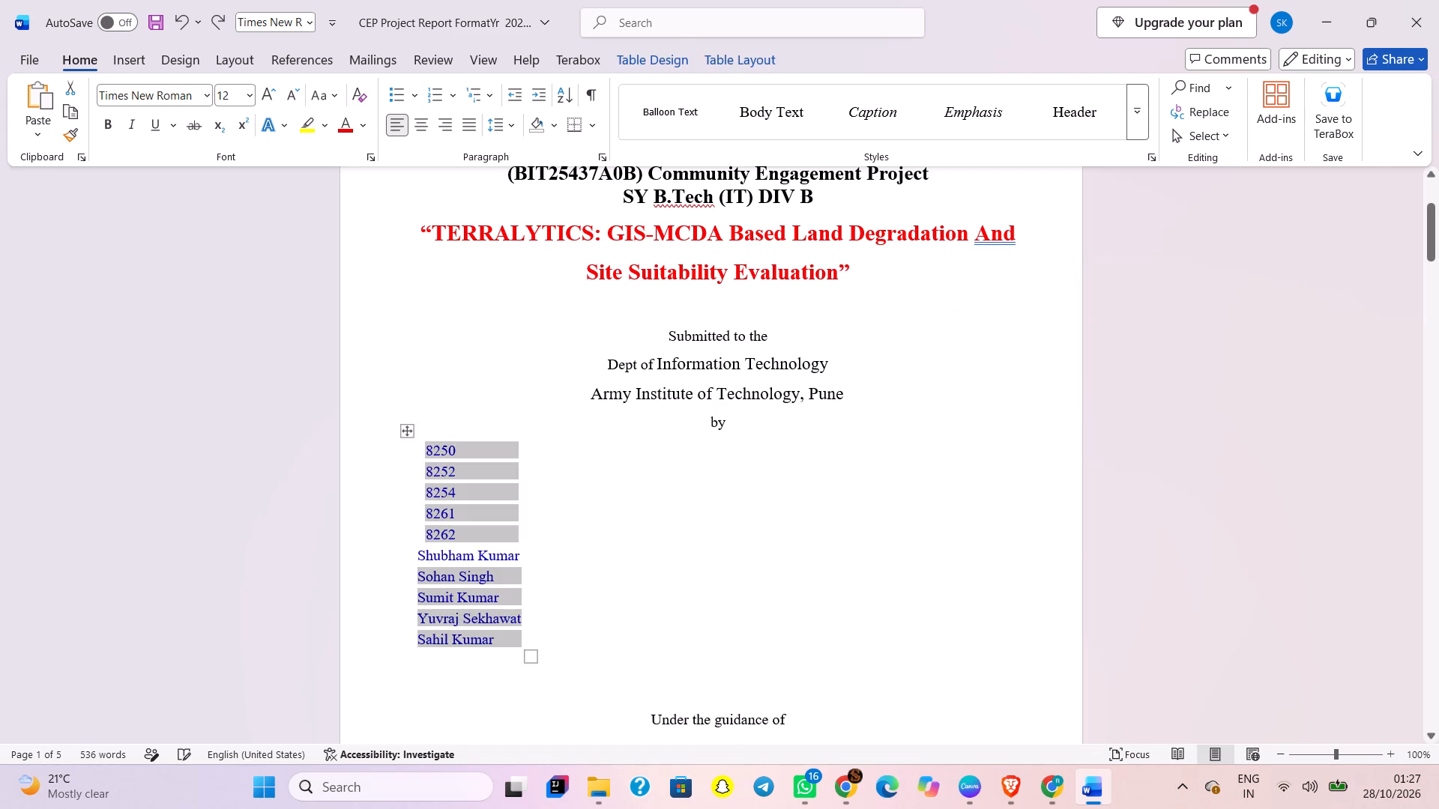
{"action": "key", "text": "ctrl+z"}
{"action": "key", "text": "ctrl+z"}
{"action": "key", "text": "ctrl+z"}
{"action": "key", "text": "ctrl+z"}
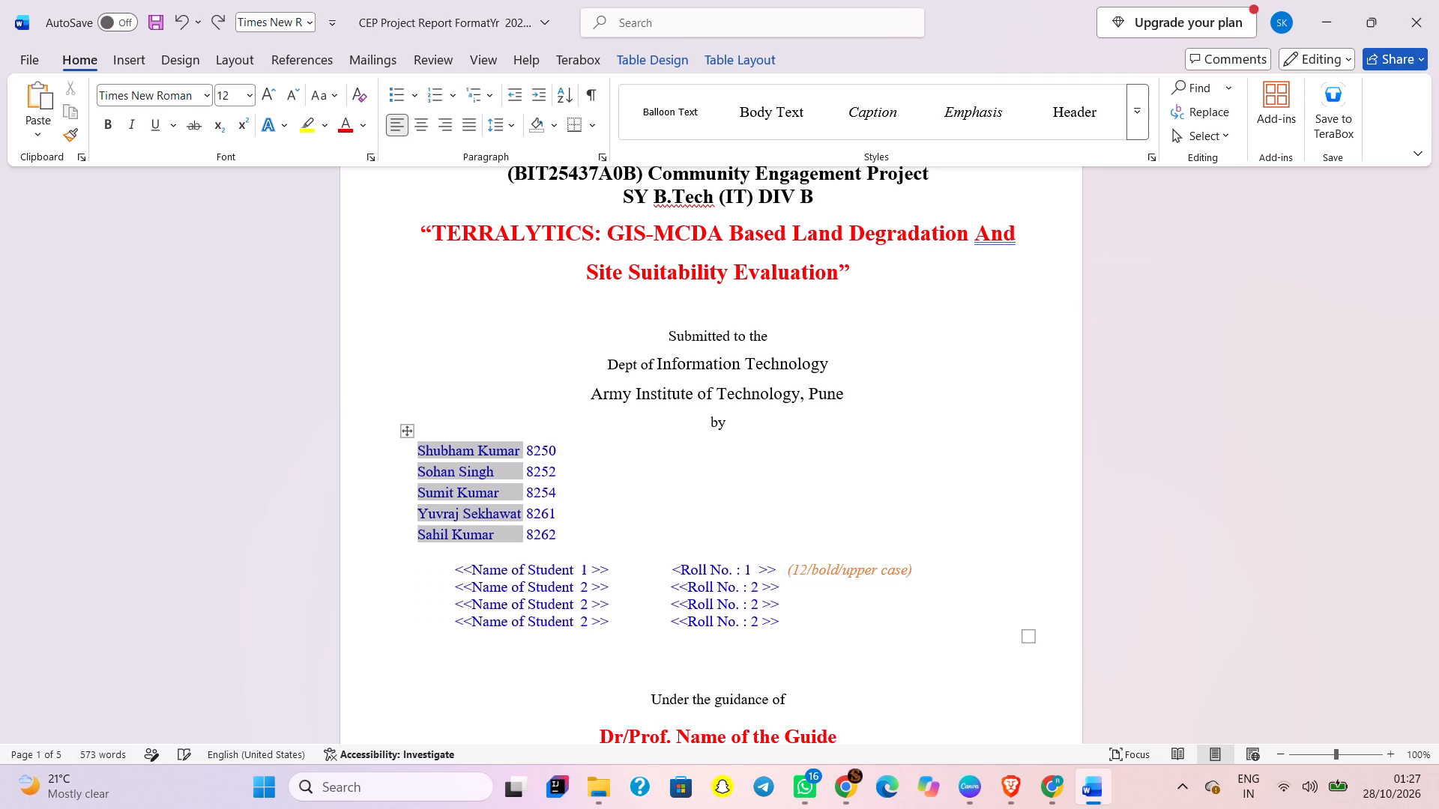
{"action": "key", "text": "ctrl+z"}
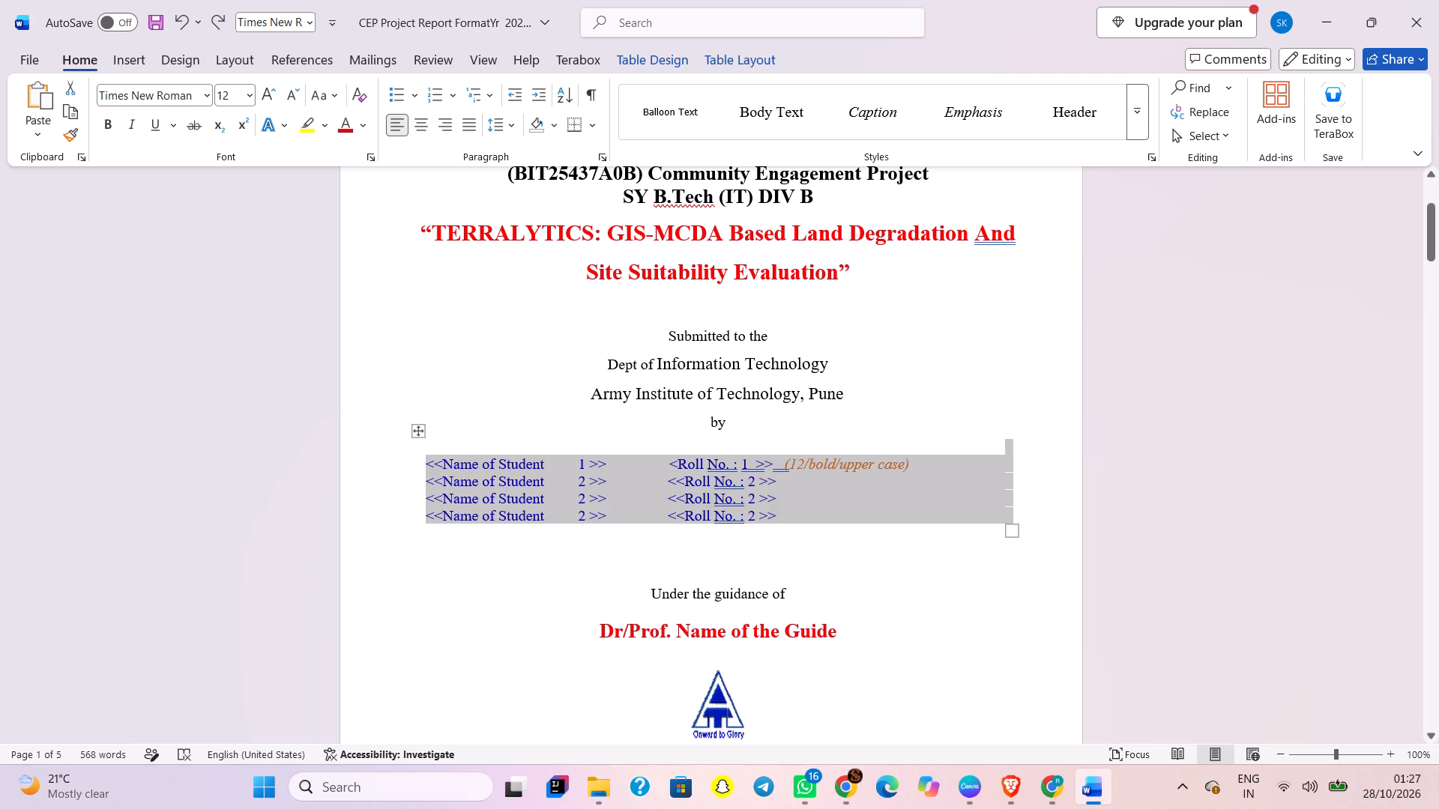
Replace "<<Name of Student" in the first placeholder row with the first student's full name in capitals.
{"action": "left_click", "coordinate": [516, 584]}
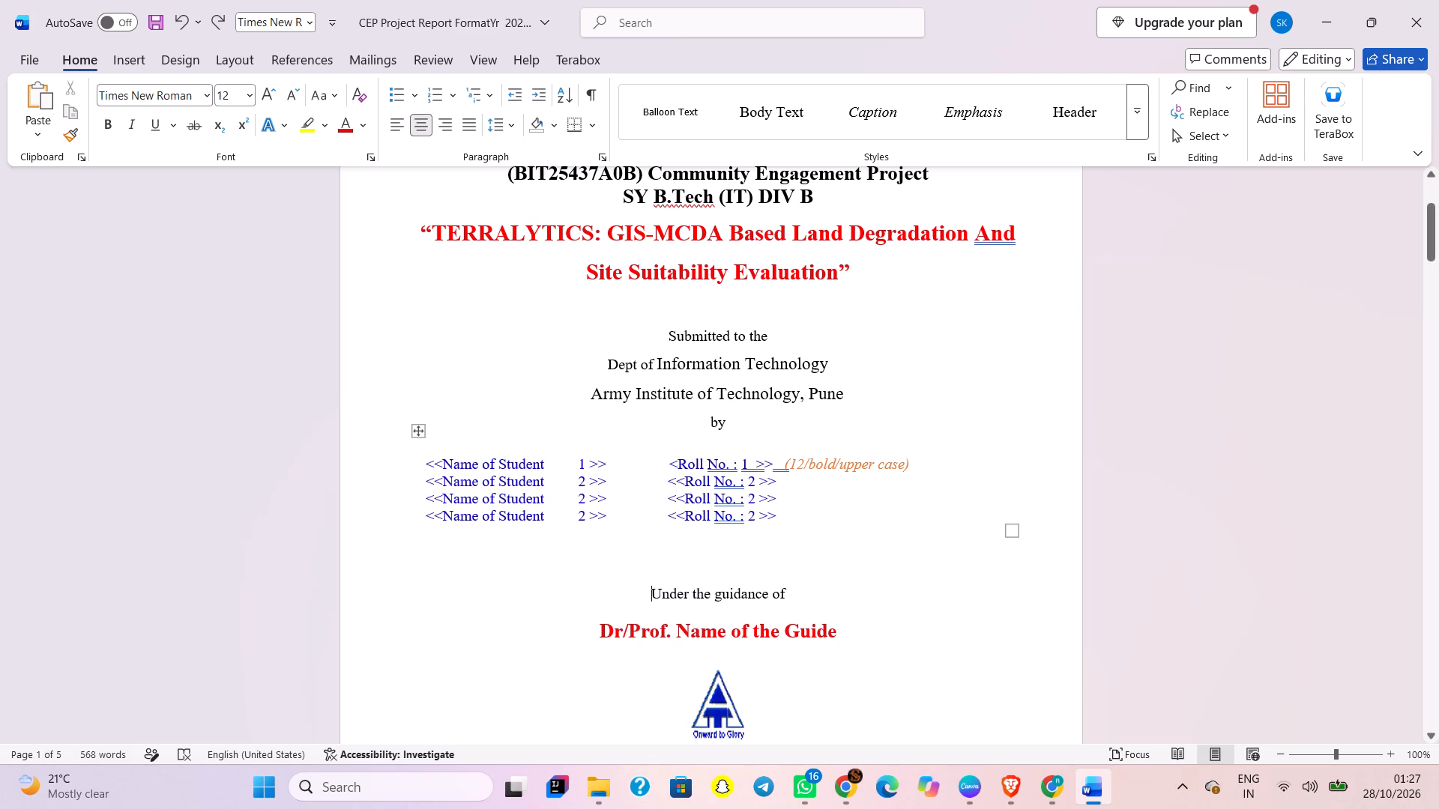
{"action": "left_click", "coordinate": [547, 467]}
{"action": "key", "text": "BackSpace"}
{"action": "key", "text": "BackSpace"}
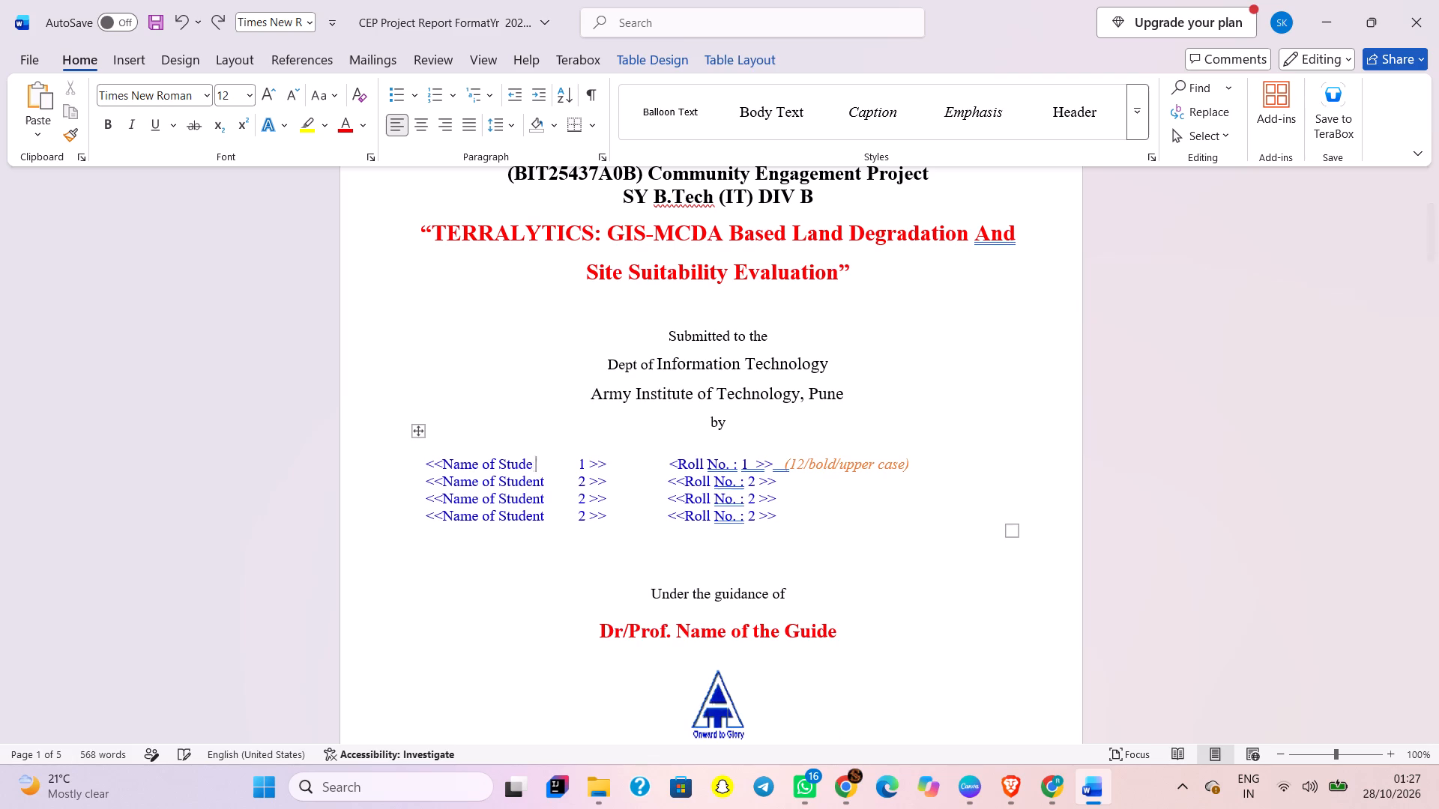
{"action": "key", "text": "BackSpace"}
{"action": "key", "text": "BackSpace"}
{"action": "key", "text": "BackSpace"}
{"action": "key", "text": "BackSpace"}
{"action": "key", "text": "BackSpace"}
{"action": "key", "text": "BackSpace"}
{"action": "key", "text": "BackSpace"}
{"action": "key", "text": "BackSpace"}
{"action": "key", "text": "BackSpace"}
{"action": "key", "text": "BackSpace"}
{"action": "key", "text": "BackSpace"}
{"action": "key", "text": "BackSpace"}
{"action": "key", "text": "BackSpace"}
{"action": "key", "text": "BackSpace"}
{"action": "key", "text": "BackSpace"}
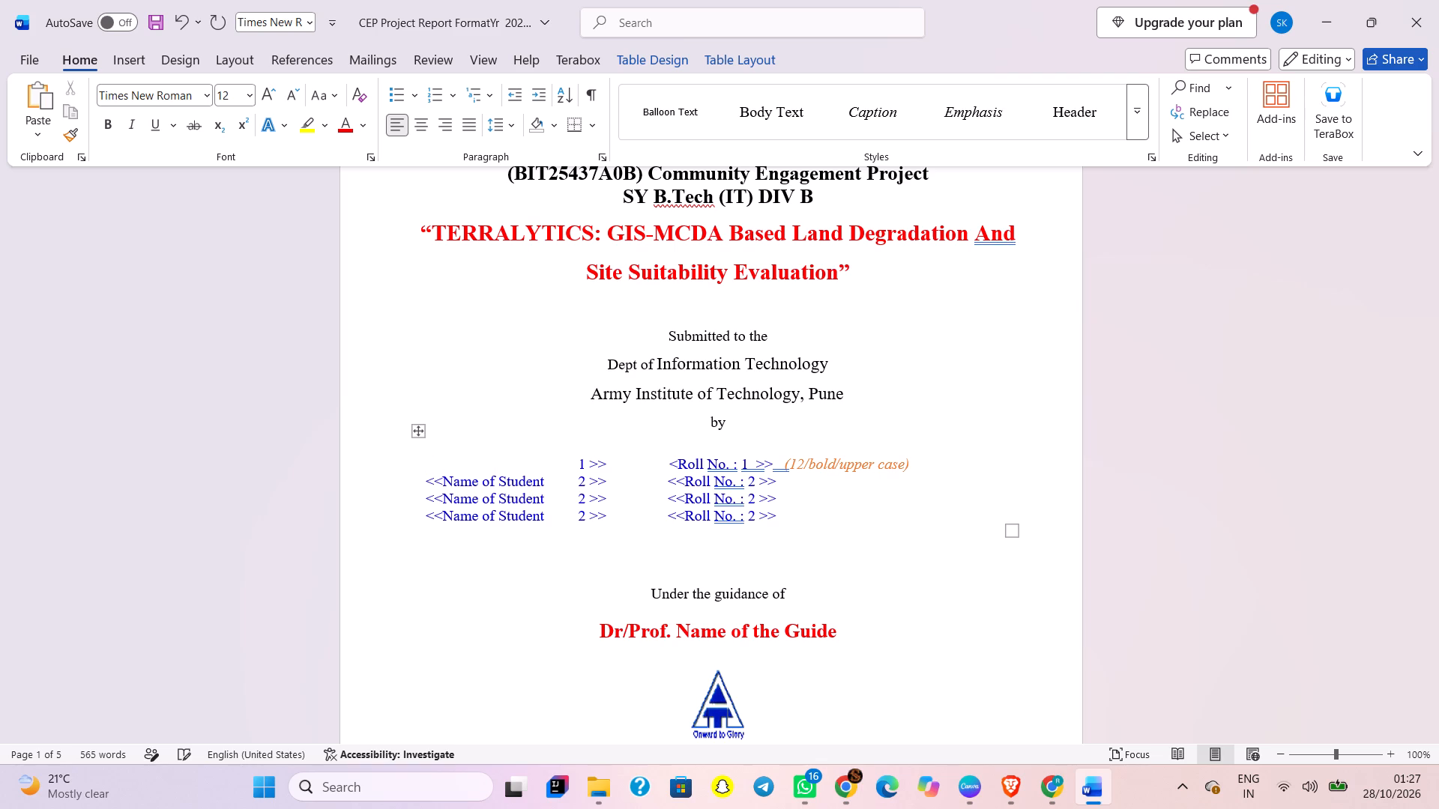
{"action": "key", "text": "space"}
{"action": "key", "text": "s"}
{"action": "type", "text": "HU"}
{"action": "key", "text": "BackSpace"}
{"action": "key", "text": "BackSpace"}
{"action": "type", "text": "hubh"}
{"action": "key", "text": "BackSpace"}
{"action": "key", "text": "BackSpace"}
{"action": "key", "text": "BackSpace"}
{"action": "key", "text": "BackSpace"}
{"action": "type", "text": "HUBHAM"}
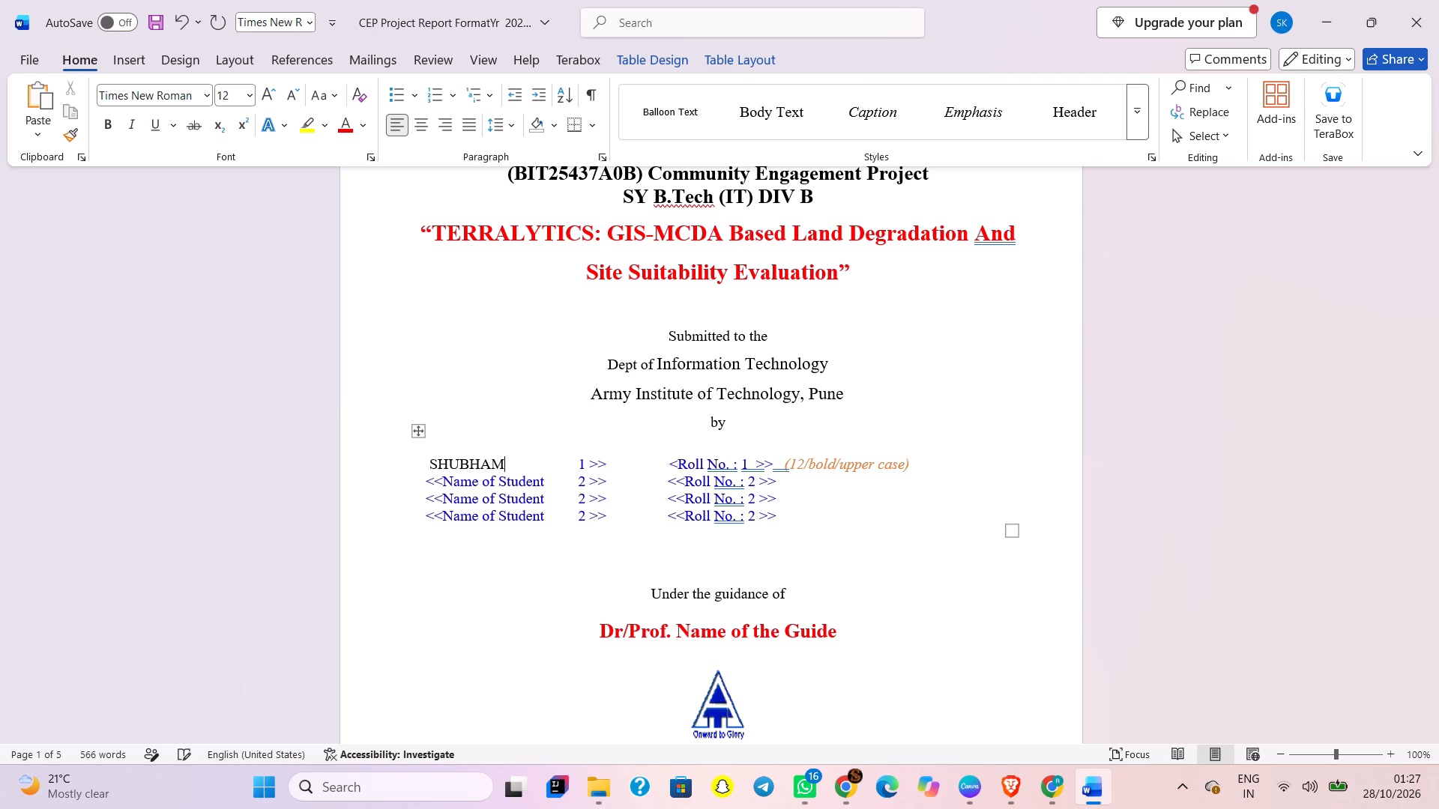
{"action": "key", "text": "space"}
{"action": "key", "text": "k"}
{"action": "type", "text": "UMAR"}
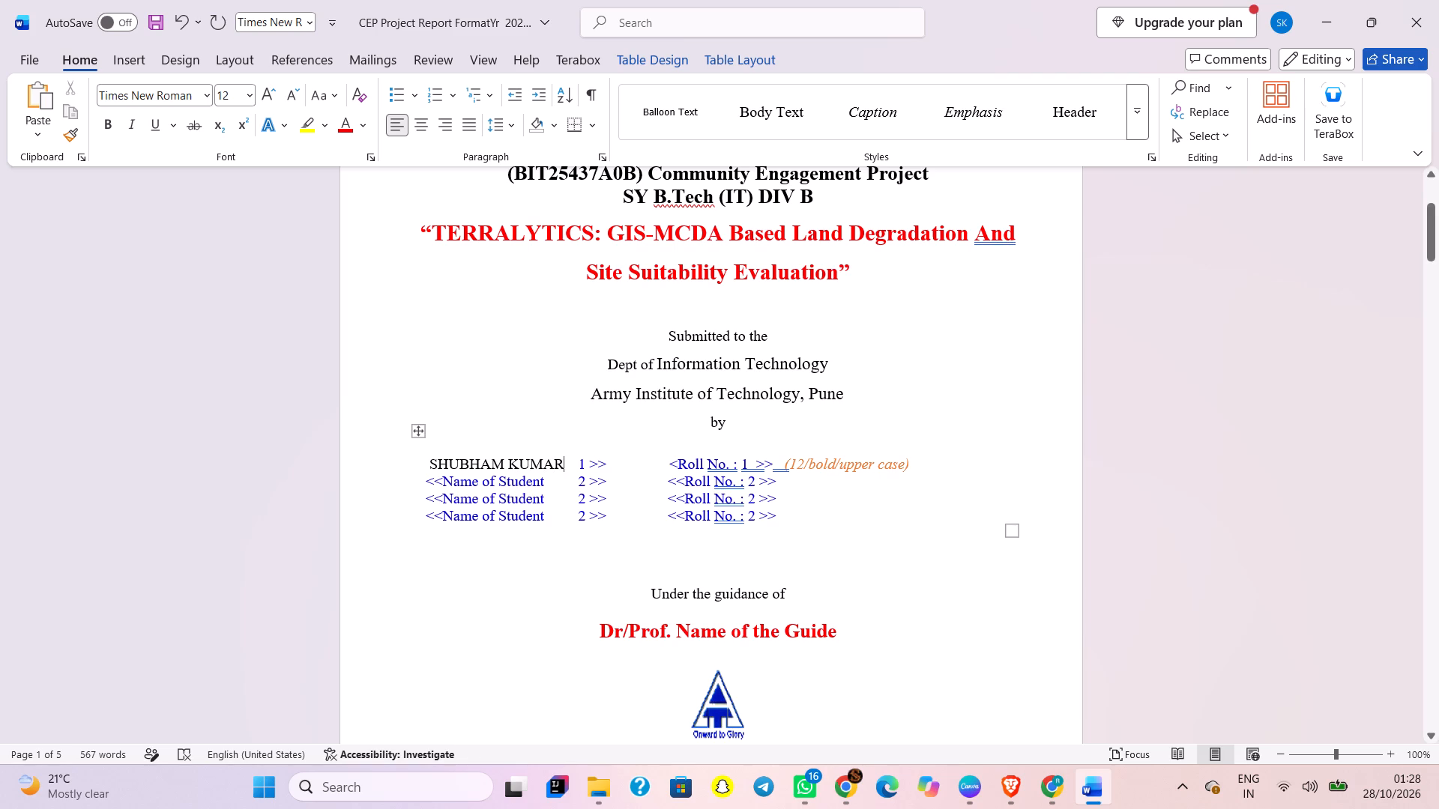
Replace "<<Name of Student" in the second placeholder row with the second student's full name in capitals.
{"action": "left_click", "coordinate": [544, 480]}
{"action": "key", "text": "BackSpace"}
{"action": "key", "text": "BackSpace"}
{"action": "key", "text": "BackSpace"}
{"action": "key", "text": "BackSpace"}
{"action": "key", "text": "BackSpace"}
{"action": "key", "text": "BackSpace"}
{"action": "key", "text": "BackSpace"}
{"action": "key", "text": "BackSpace"}
{"action": "key", "text": "BackSpace"}
{"action": "key", "text": "BackSpace"}
{"action": "key", "text": "BackSpace"}
{"action": "key", "text": "BackSpace"}
{"action": "key", "text": "BackSpace"}
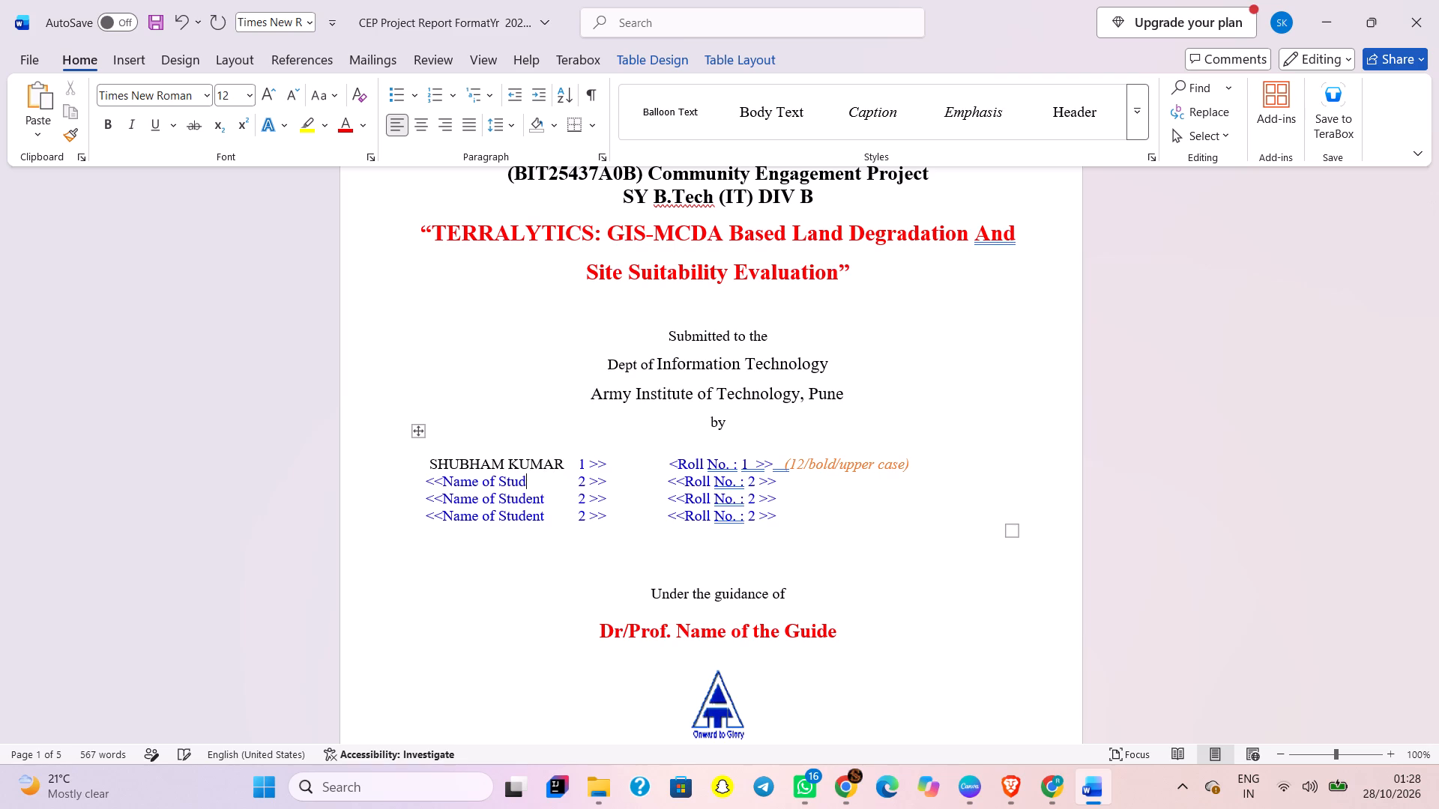
{"action": "key", "text": "BackSpace"}
{"action": "key", "text": "BackSpace"}
{"action": "key", "text": "BackSpace"}
{"action": "key", "text": "BackSpace"}
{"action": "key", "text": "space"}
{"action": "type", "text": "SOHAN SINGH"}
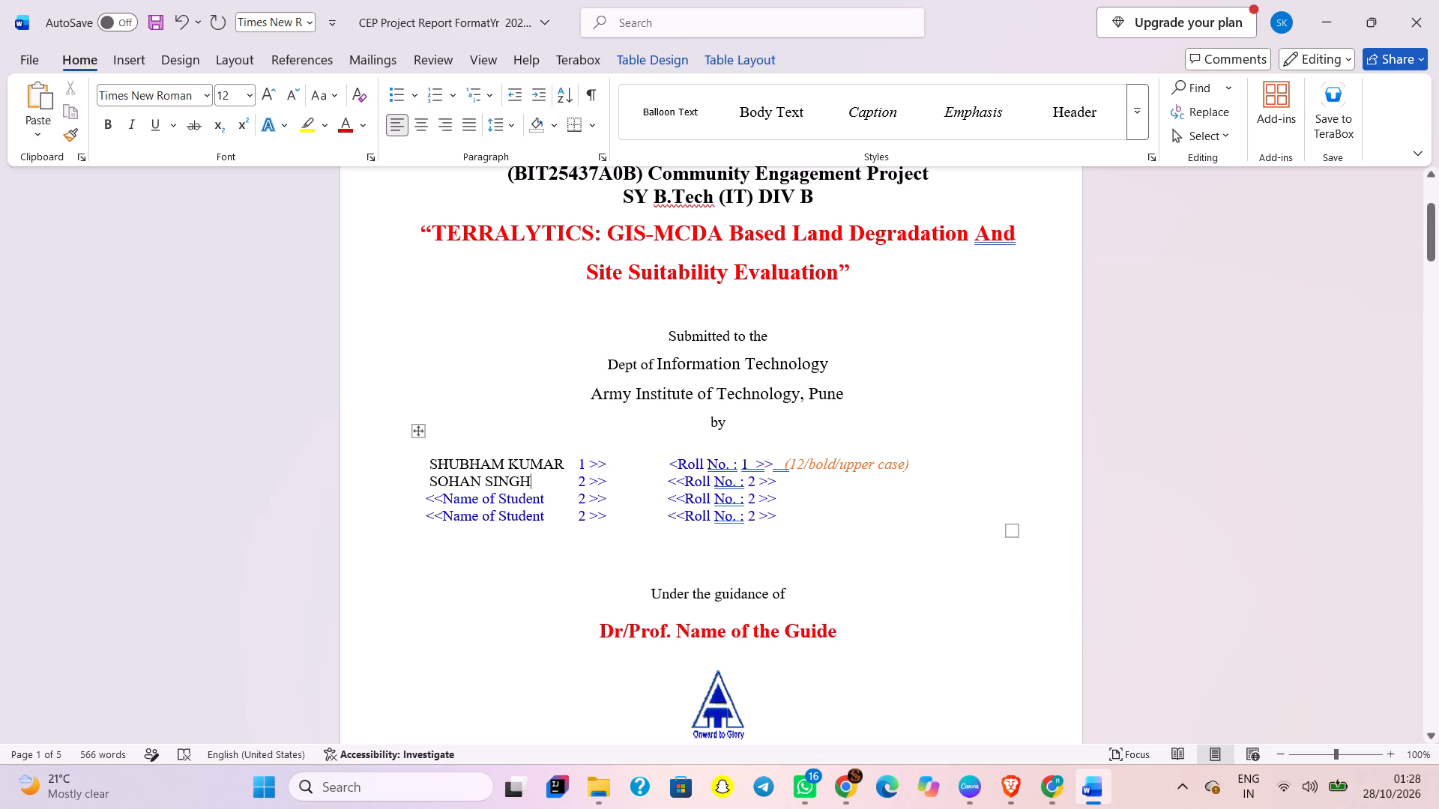
Clear the "<<Name of Student" text from the fourth placeholder row.
{"action": "left_click", "coordinate": [560, 518]}
{"action": "key", "text": "BackSpace"}
{"action": "key", "text": "BackSpace"}
{"action": "key", "text": "BackSpace"}
{"action": "key", "text": "BackSpace"}
{"action": "key", "text": "BackSpace"}
{"action": "key", "text": "BackSpace"}
{"action": "key", "text": "BackSpace"}
{"action": "key", "text": "BackSpace"}
{"action": "key", "text": "BackSpace"}
{"action": "key", "text": "BackSpace"}
{"action": "key", "text": "BackSpace"}
{"action": "key", "text": "BackSpace"}
{"action": "key", "text": "BackSpace"}
{"action": "key", "text": "BackSpace"}
{"action": "key", "text": "BackSpace"}
{"action": "key", "text": "BackSpace"}
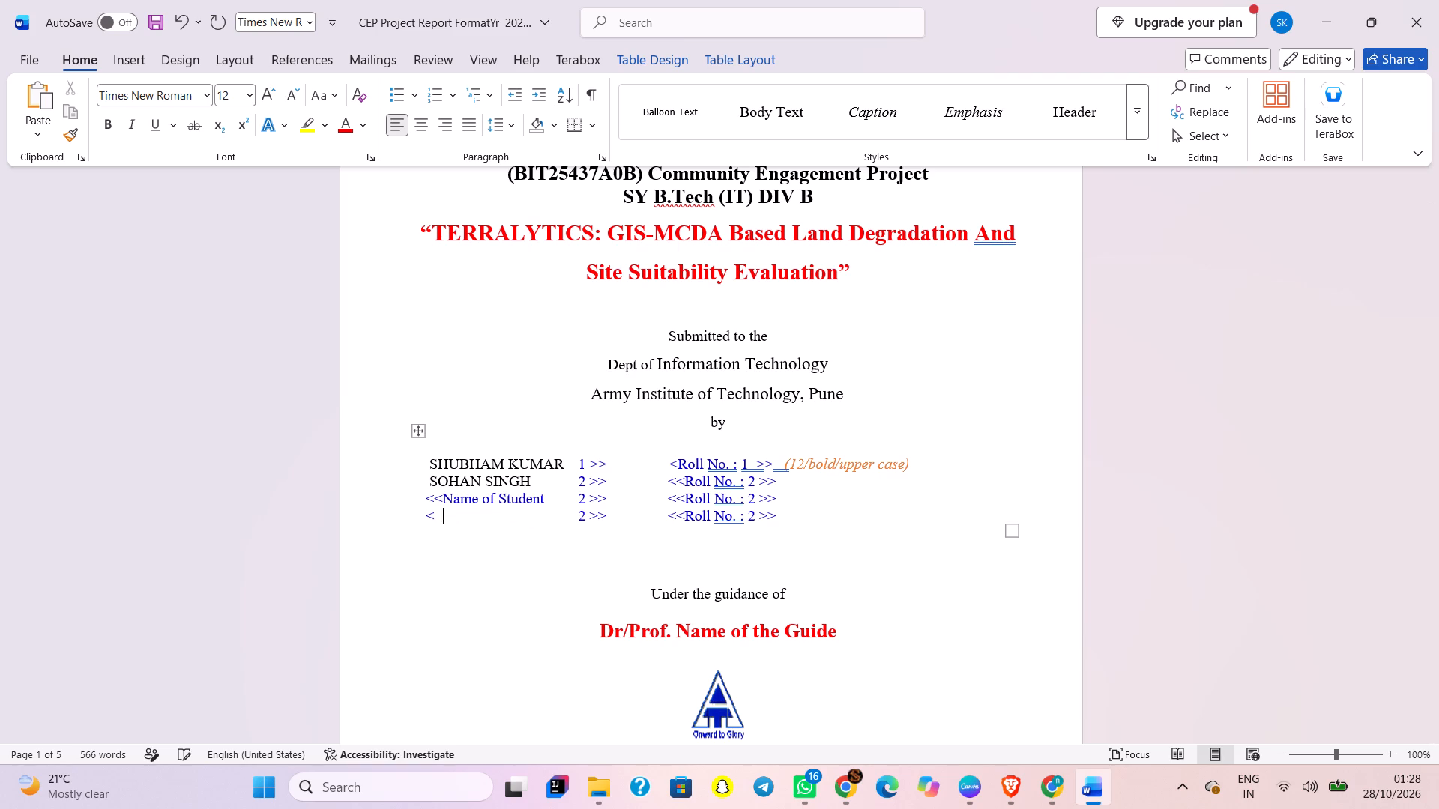
{"action": "key", "text": "BackSpace"}
{"action": "key", "text": "BackSpace"}
{"action": "key", "text": "BackSpace"}
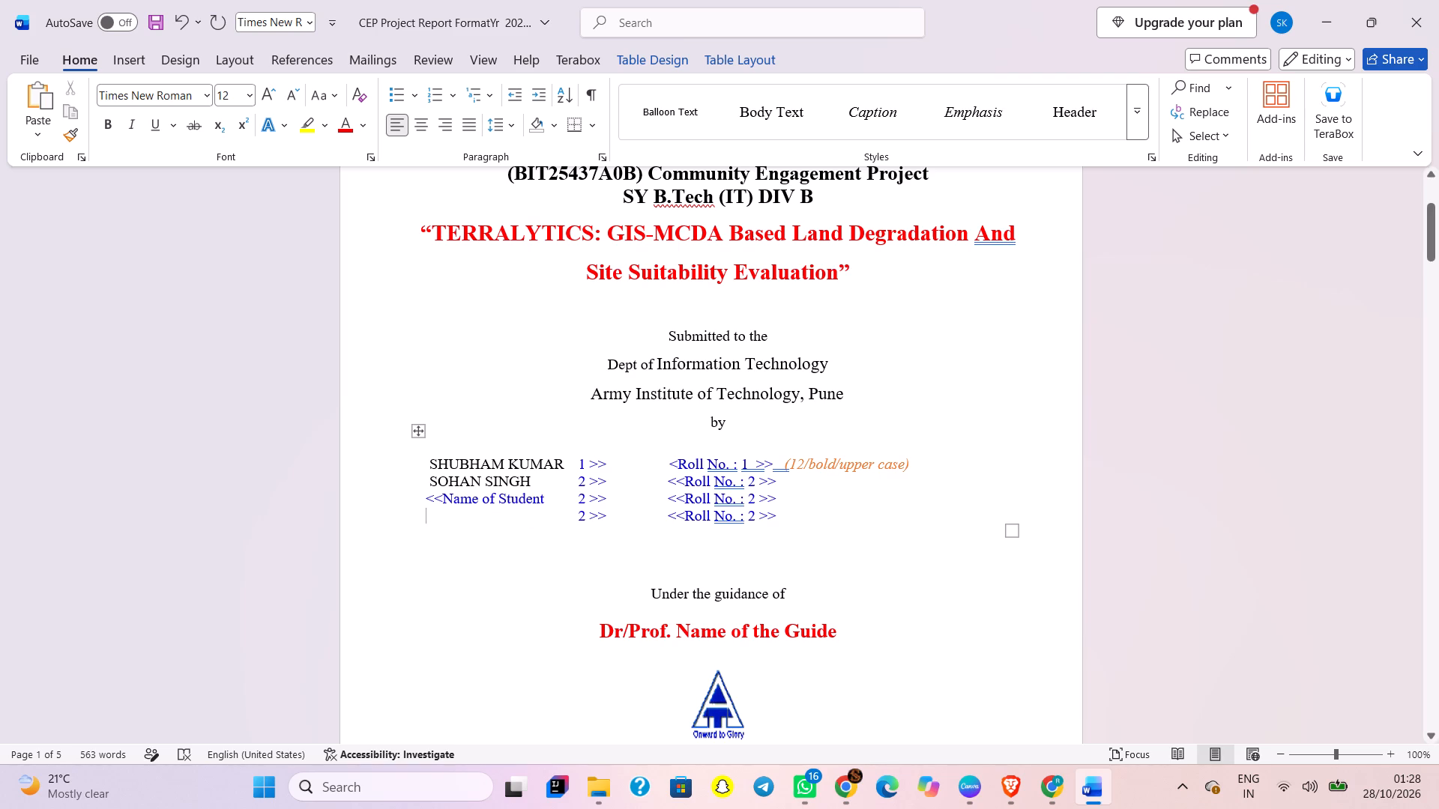
Replace "<<Name of Student" in the third placeholder row with the third student's full name in capitals.
{"action": "left_click", "coordinate": [556, 506]}
{"action": "key", "text": "BackSpace"}
{"action": "key", "text": "BackSpace"}
{"action": "key", "text": "BackSpace"}
{"action": "key", "text": "BackSpace"}
{"action": "key", "text": "BackSpace"}
{"action": "key", "text": "BackSpace"}
{"action": "key", "text": "BackSpace"}
{"action": "key", "text": "BackSpace"}
{"action": "key", "text": "BackSpace"}
{"action": "key", "text": "BackSpace"}
{"action": "key", "text": "BackSpace"}
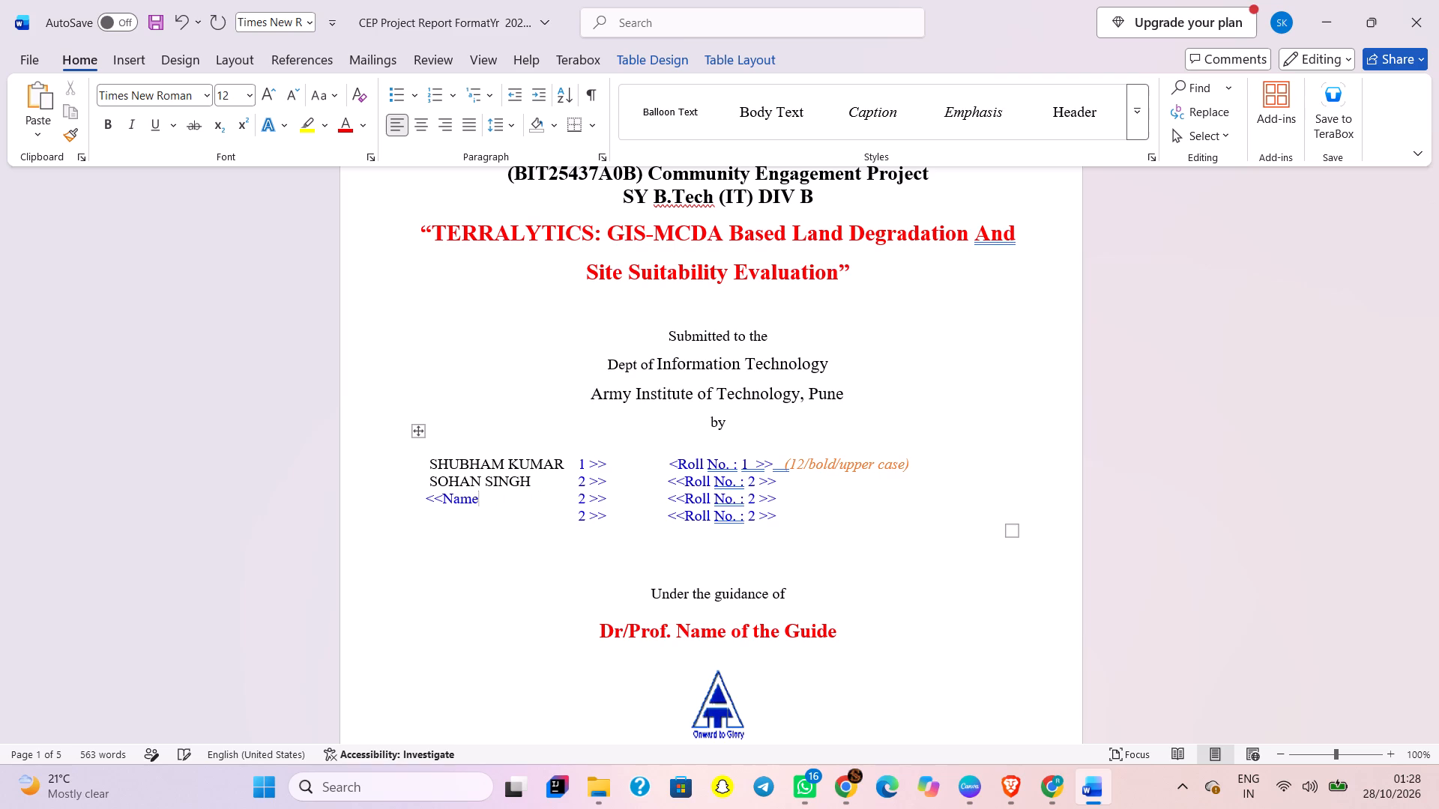
{"action": "key", "text": "BackSpace"}
{"action": "key", "text": "BackSpace"}
{"action": "key", "text": "BackSpace"}
{"action": "key", "text": "BackSpace"}
{"action": "key", "text": "BackSpace"}
{"action": "key", "text": "BackSpace"}
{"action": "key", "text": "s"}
{"action": "key", "text": "BackSpace"}
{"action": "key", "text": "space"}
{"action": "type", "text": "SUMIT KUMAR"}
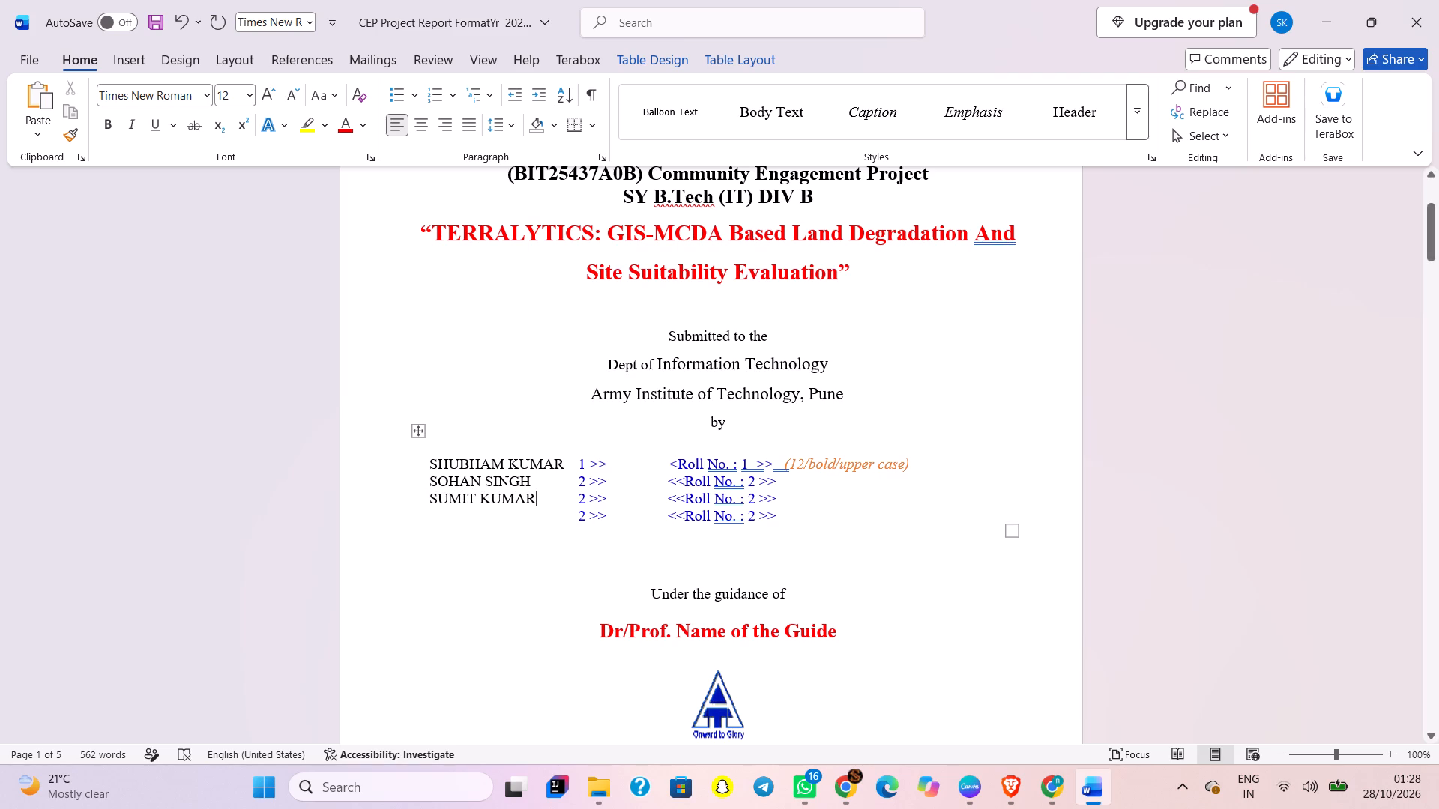
Enter the fourth student's full name in capitals in the emptied fourth row of the student table.
{"action": "left_click", "coordinate": [546, 523]}
{"action": "left_click", "coordinate": [507, 519]}
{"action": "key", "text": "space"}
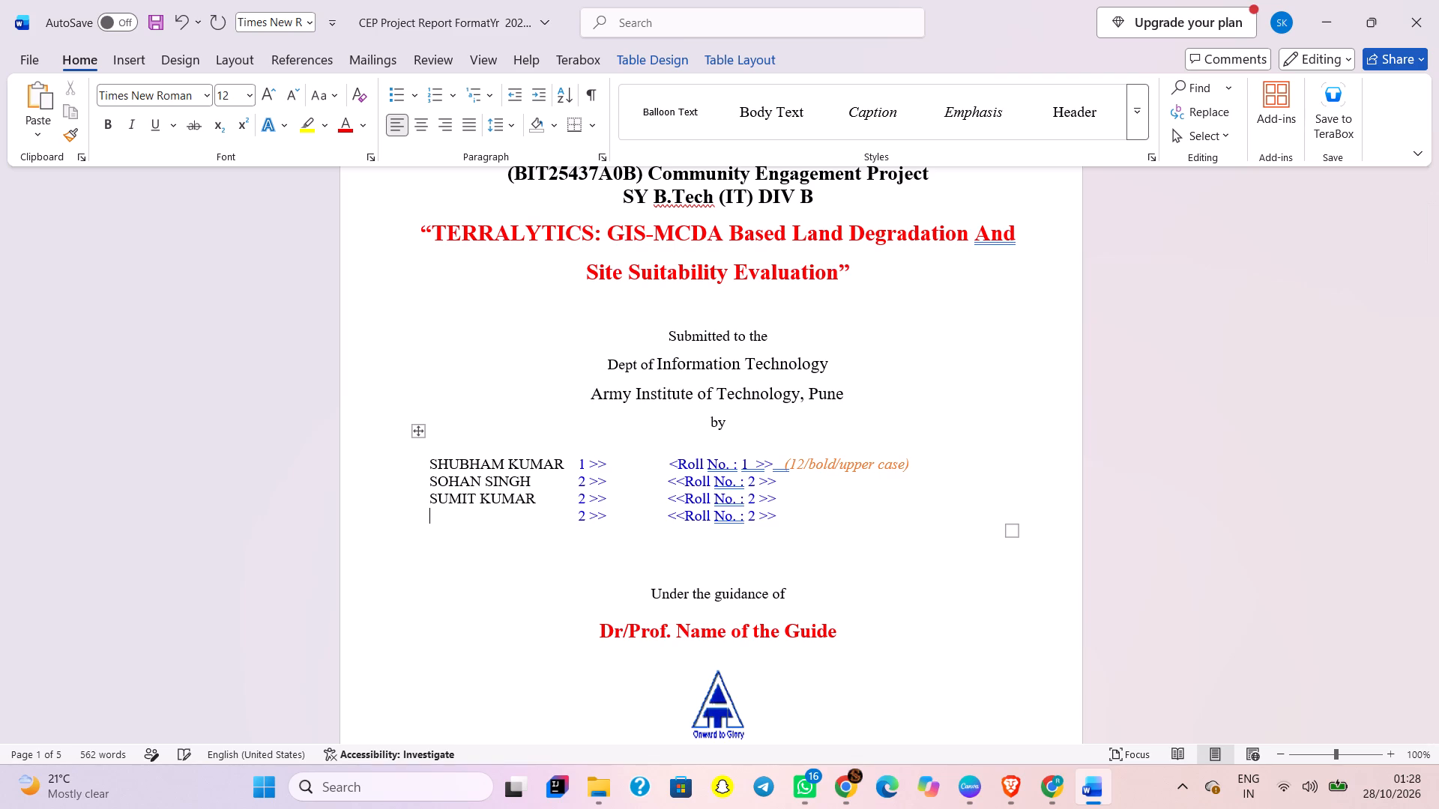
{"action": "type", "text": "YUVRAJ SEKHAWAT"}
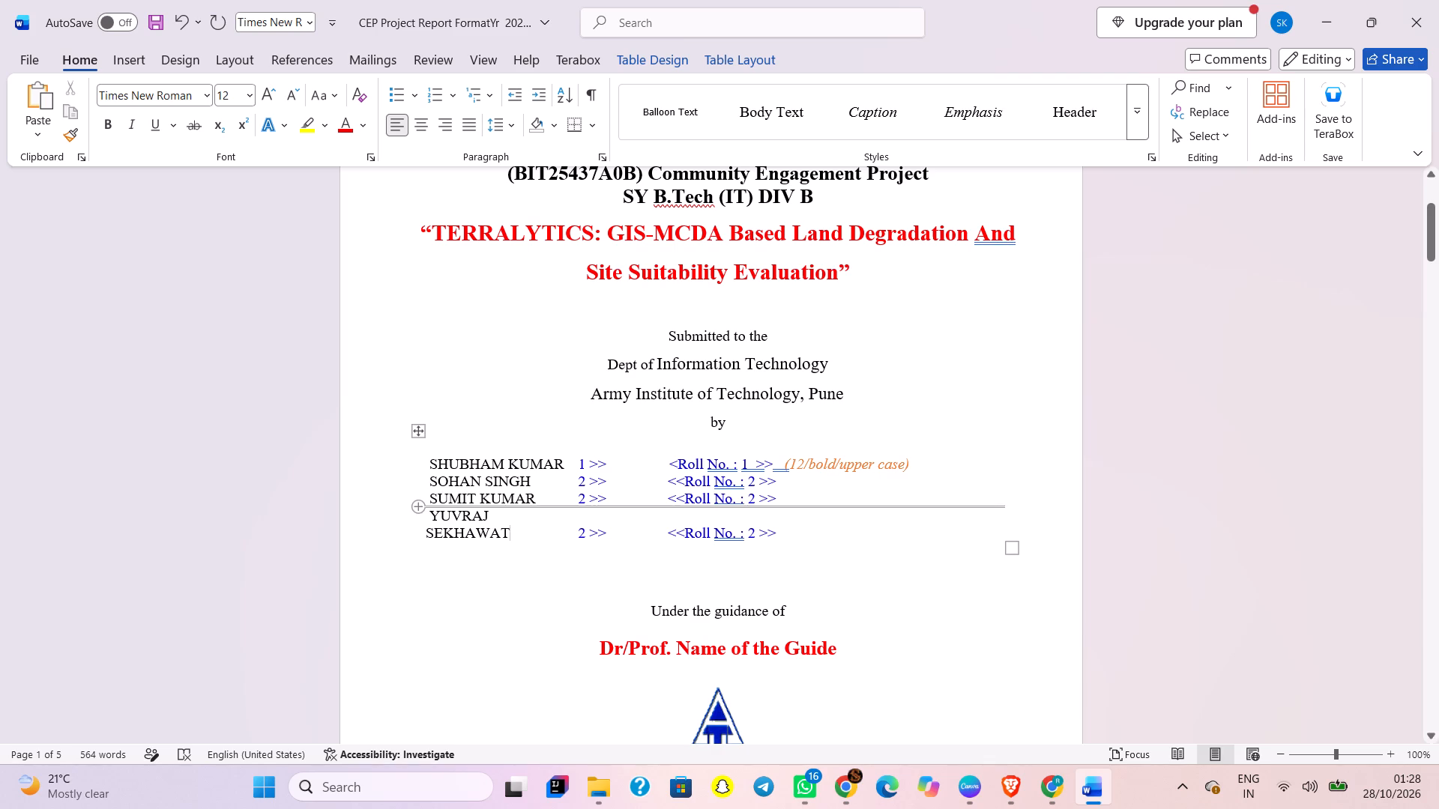
Delete the leftover "2 >>" text beside the fourth and third students' names.
{"action": "left_click", "coordinate": [609, 536]}
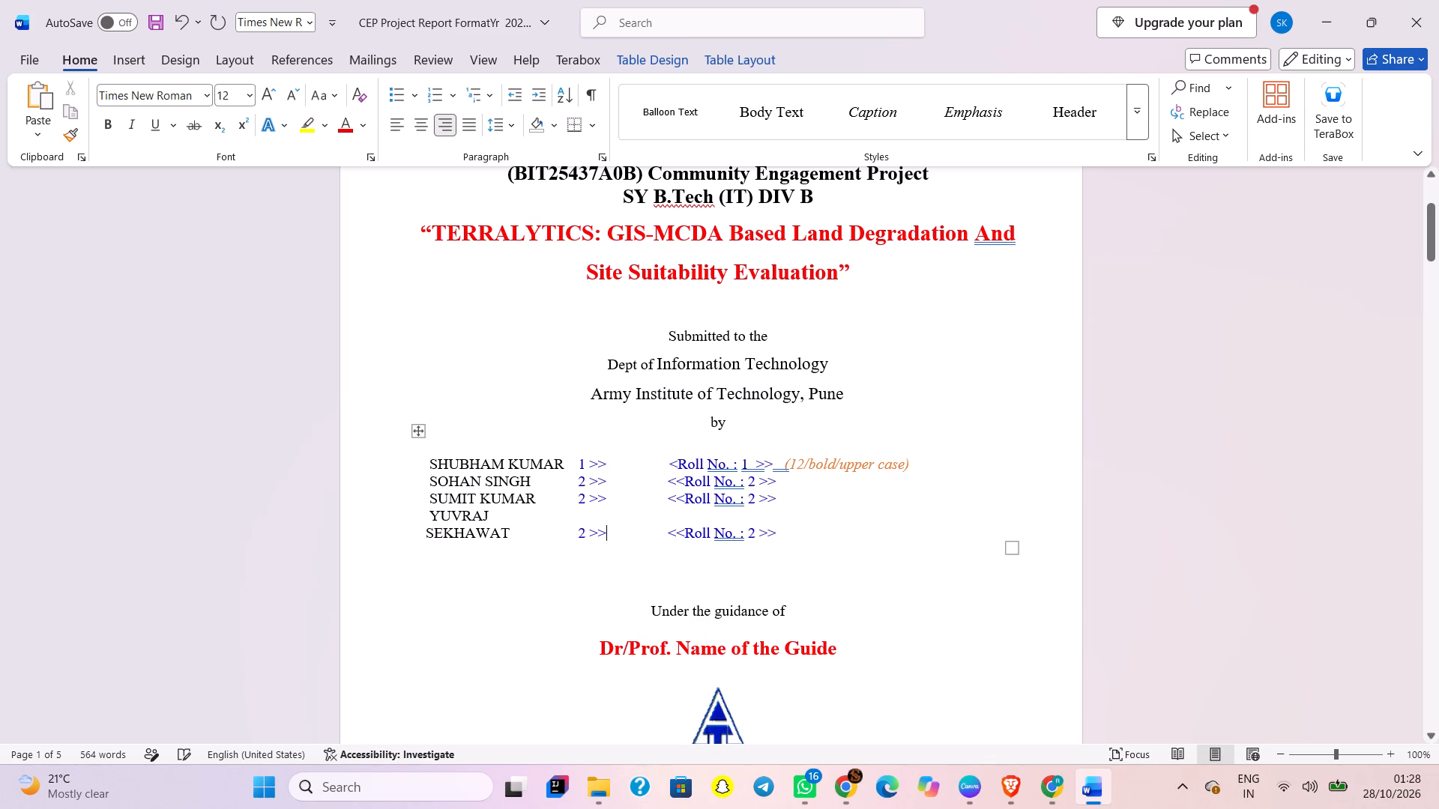
{"action": "key", "text": "BackSpace"}
{"action": "key", "text": "BackSpace"}
{"action": "key", "text": "BackSpace"}
{"action": "key", "text": "BackSpace"}
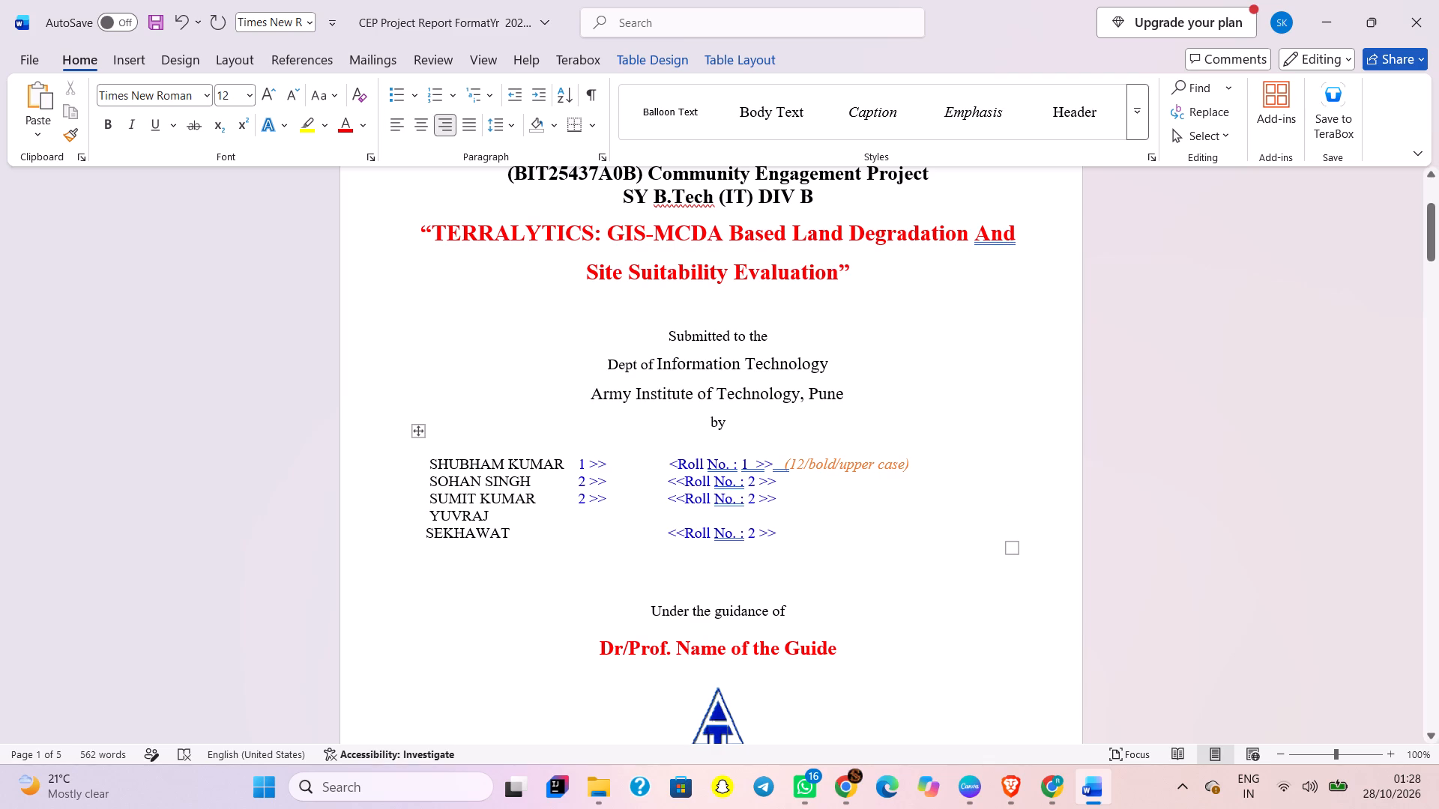
{"action": "left_click", "coordinate": [603, 500]}
{"action": "key", "text": "BackSpace"}
{"action": "key", "text": "BackSpace"}
{"action": "key", "text": "BackSpace"}
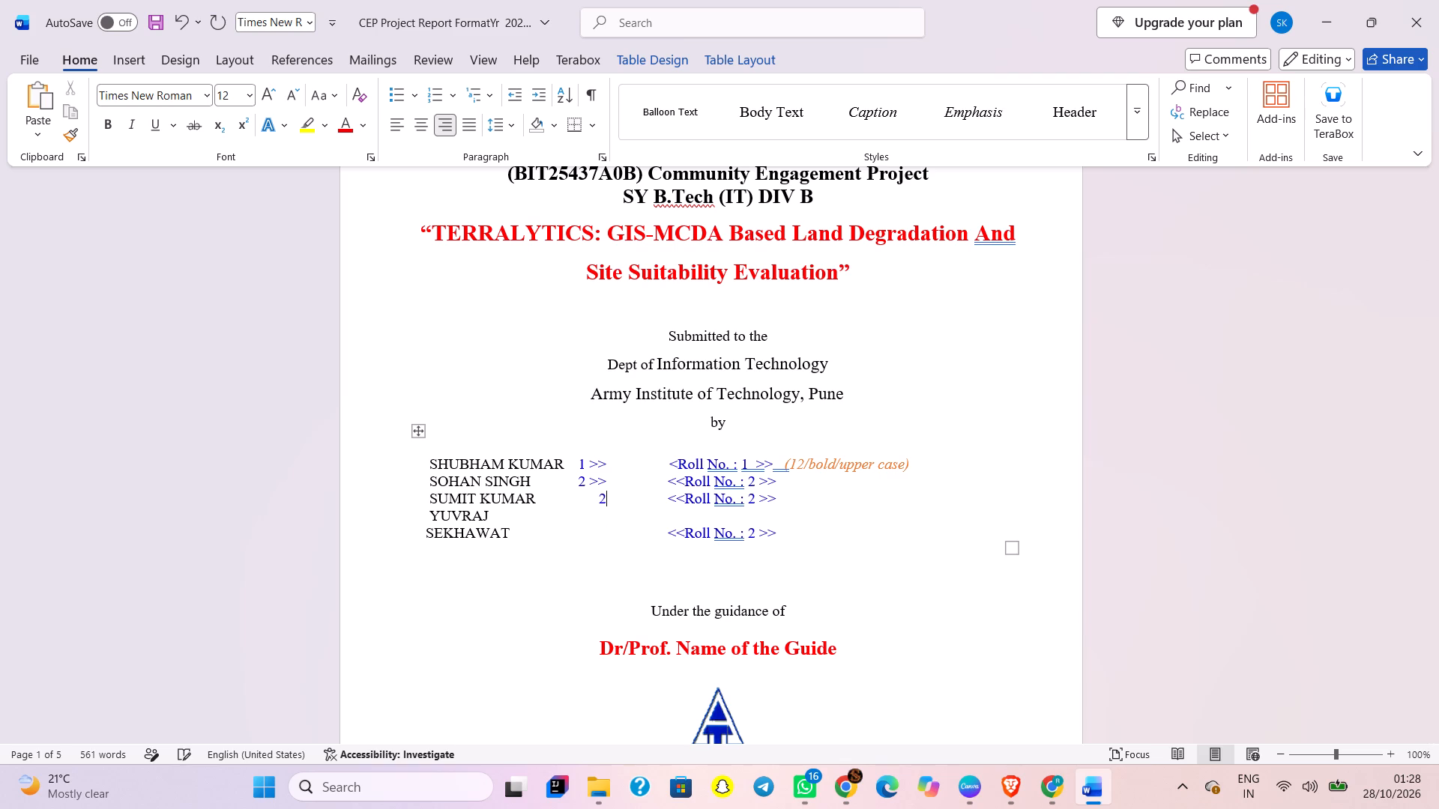
{"action": "key", "text": "BackSpace"}
Delete the leftover "2 >>" and "1 >>" text beside the second and first students' names.
{"action": "left_click", "coordinate": [603, 478]}
{"action": "key", "text": "BackSpace"}
{"action": "key", "text": "BackSpace"}
{"action": "key", "text": "BackSpace"}
{"action": "key", "text": "BackSpace"}
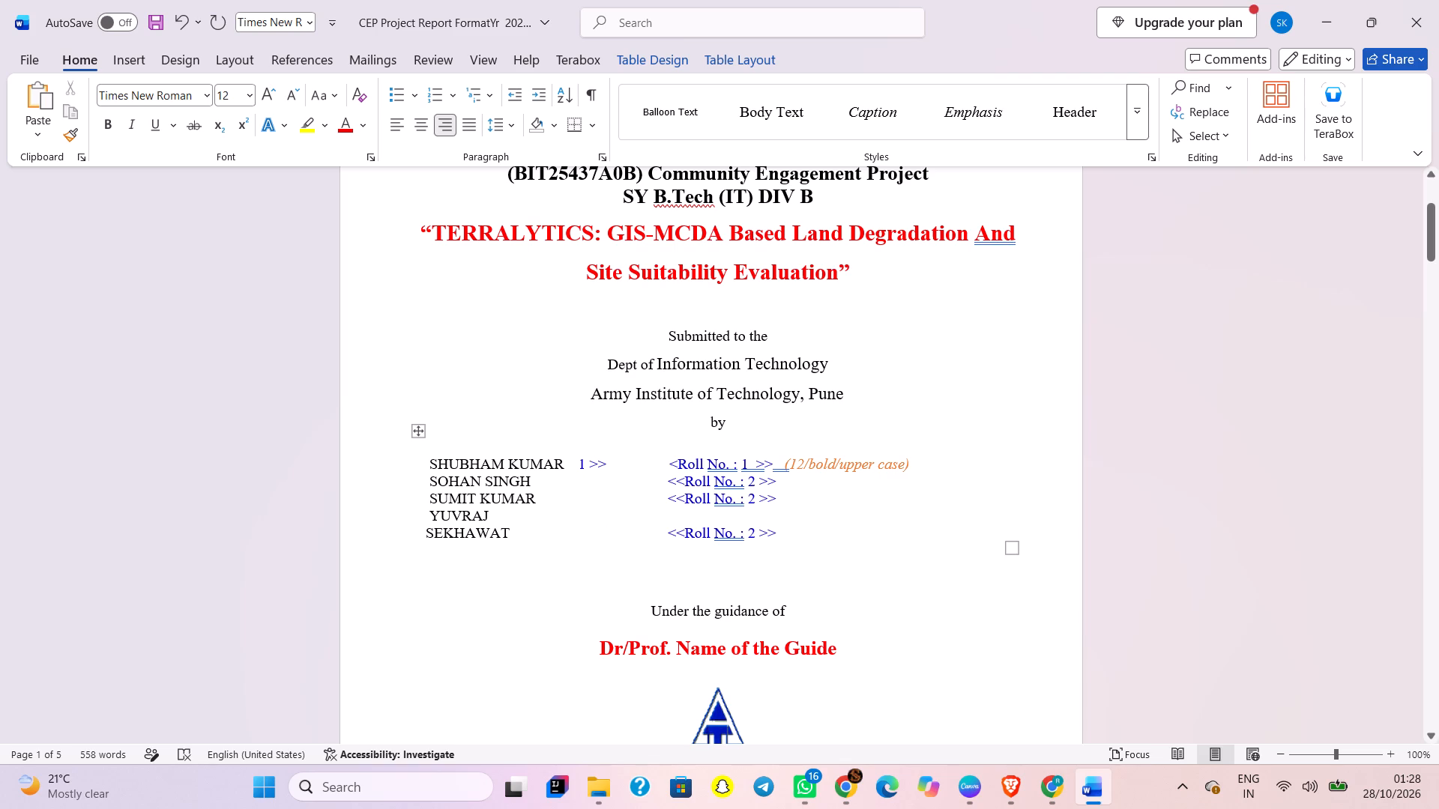
{"action": "left_click", "coordinate": [603, 462]}
{"action": "key", "text": "BackSpace"}
{"action": "key", "text": "BackSpace"}
{"action": "key", "text": "BackSpace"}
{"action": "key", "text": "BackSpace"}
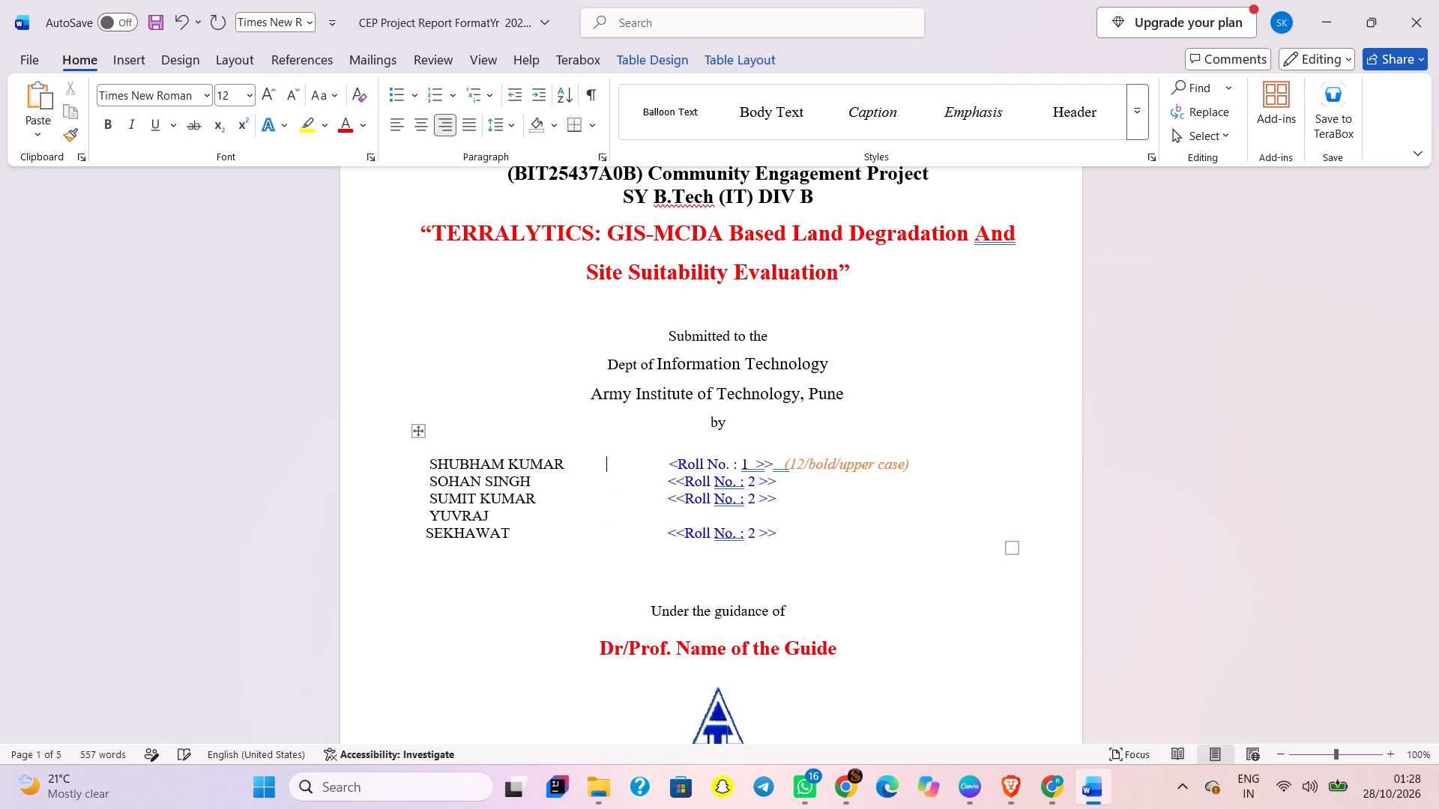
Enlarge the student table slightly so the fourth student's full name fits on one line.
{"action": "left_click", "coordinate": [492, 516]}
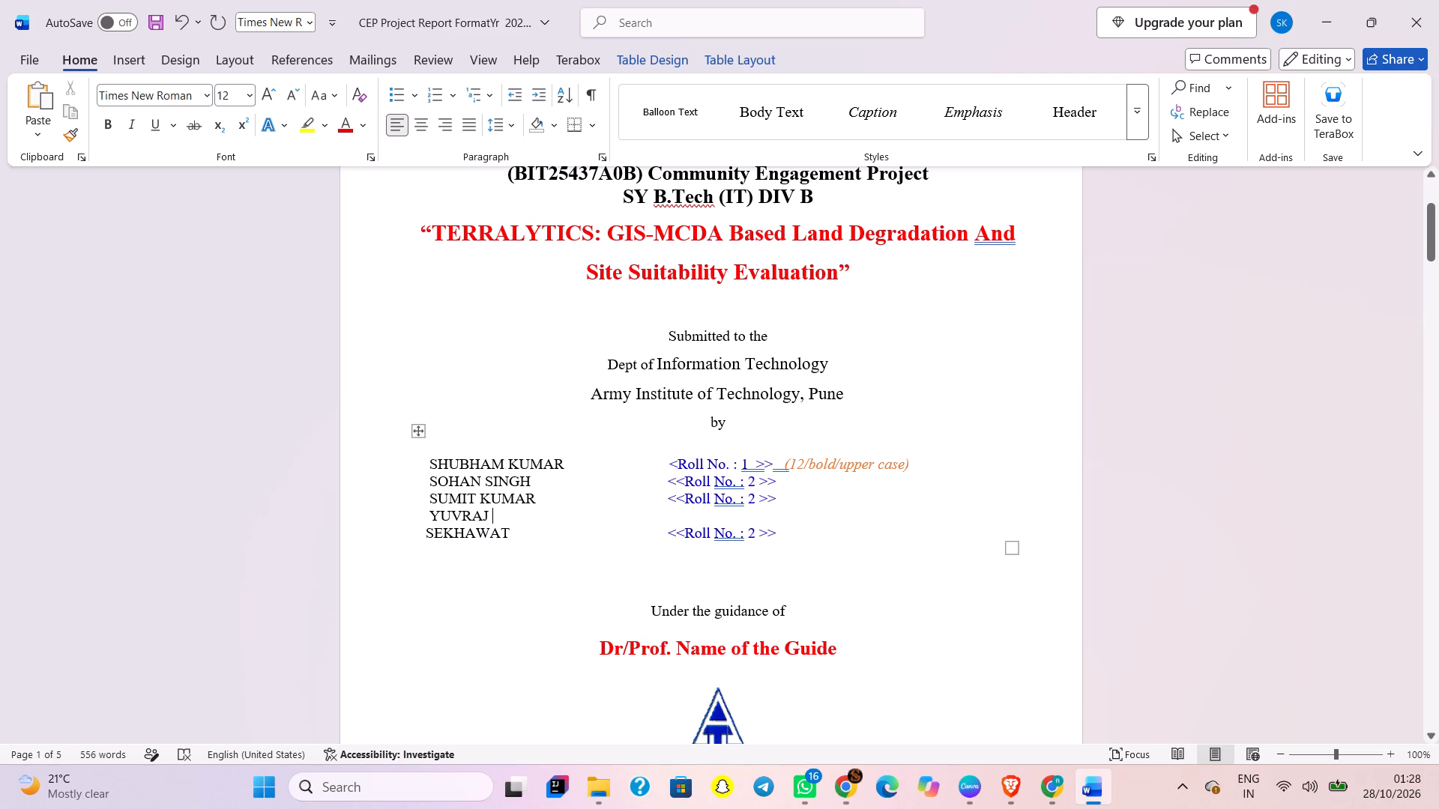
{"action": "key", "text": "BackSpace"}
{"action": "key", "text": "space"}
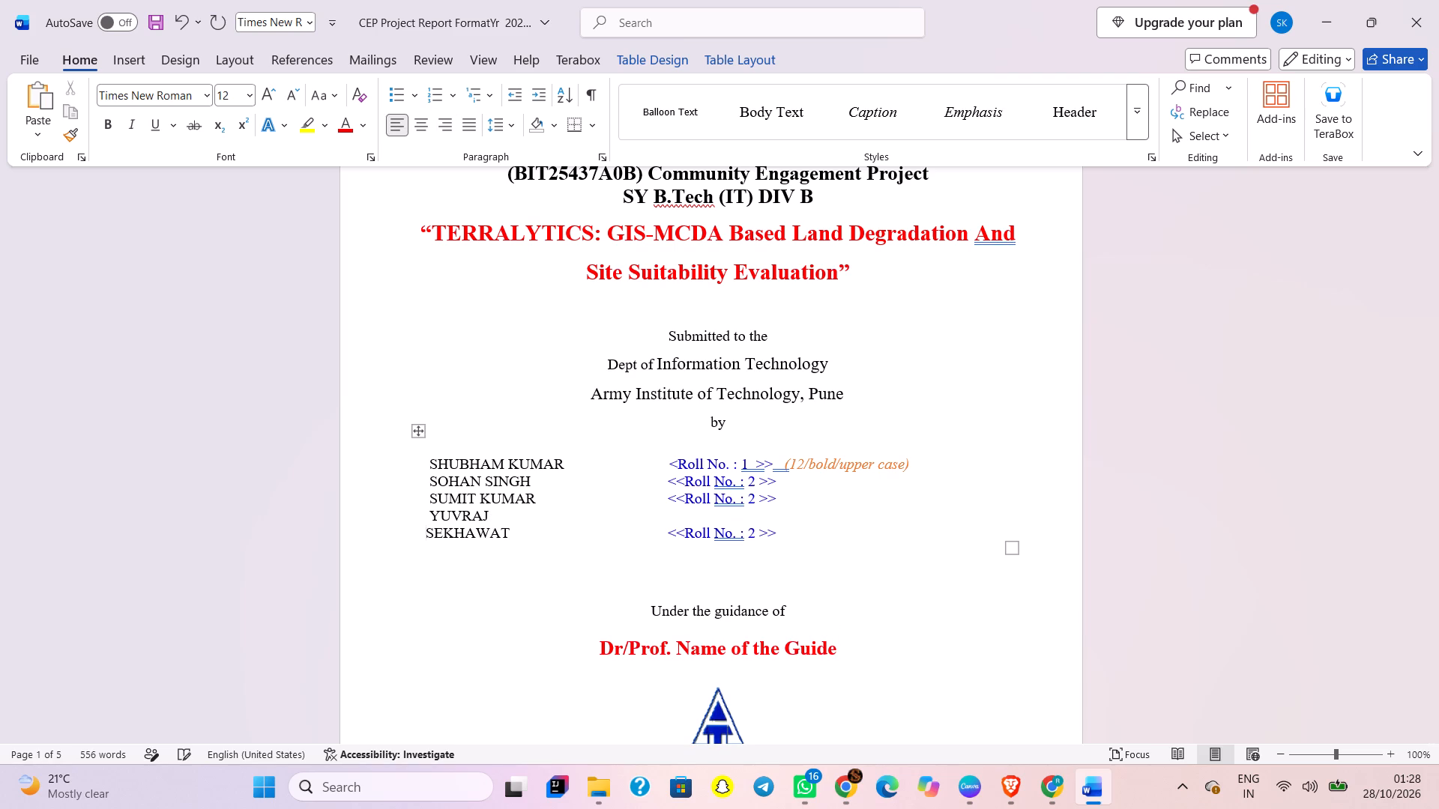
{"action": "left_click", "coordinate": [507, 517]}
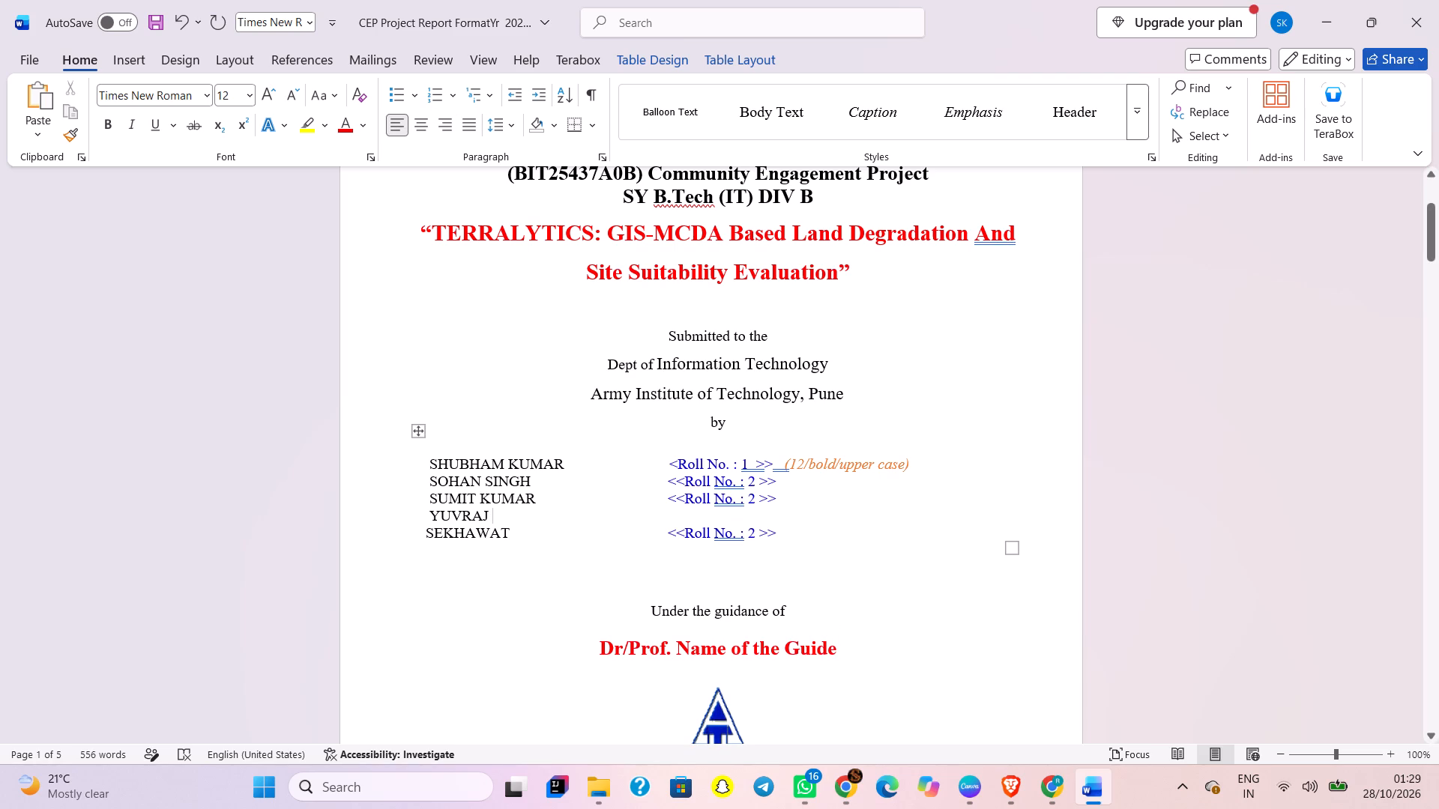
{"action": "left_click", "coordinate": [1021, 551]}
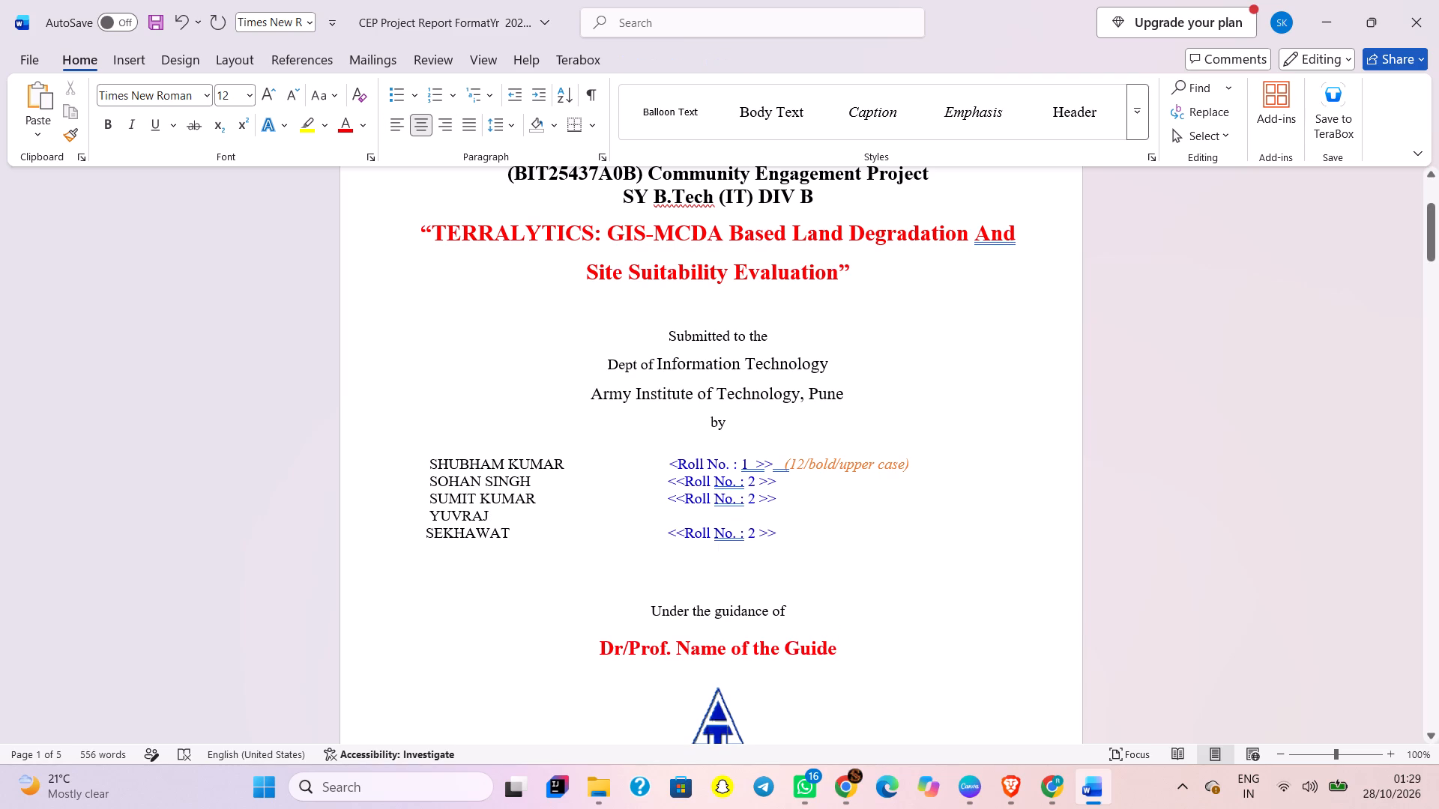
{"action": "left_click", "coordinate": [420, 431]}
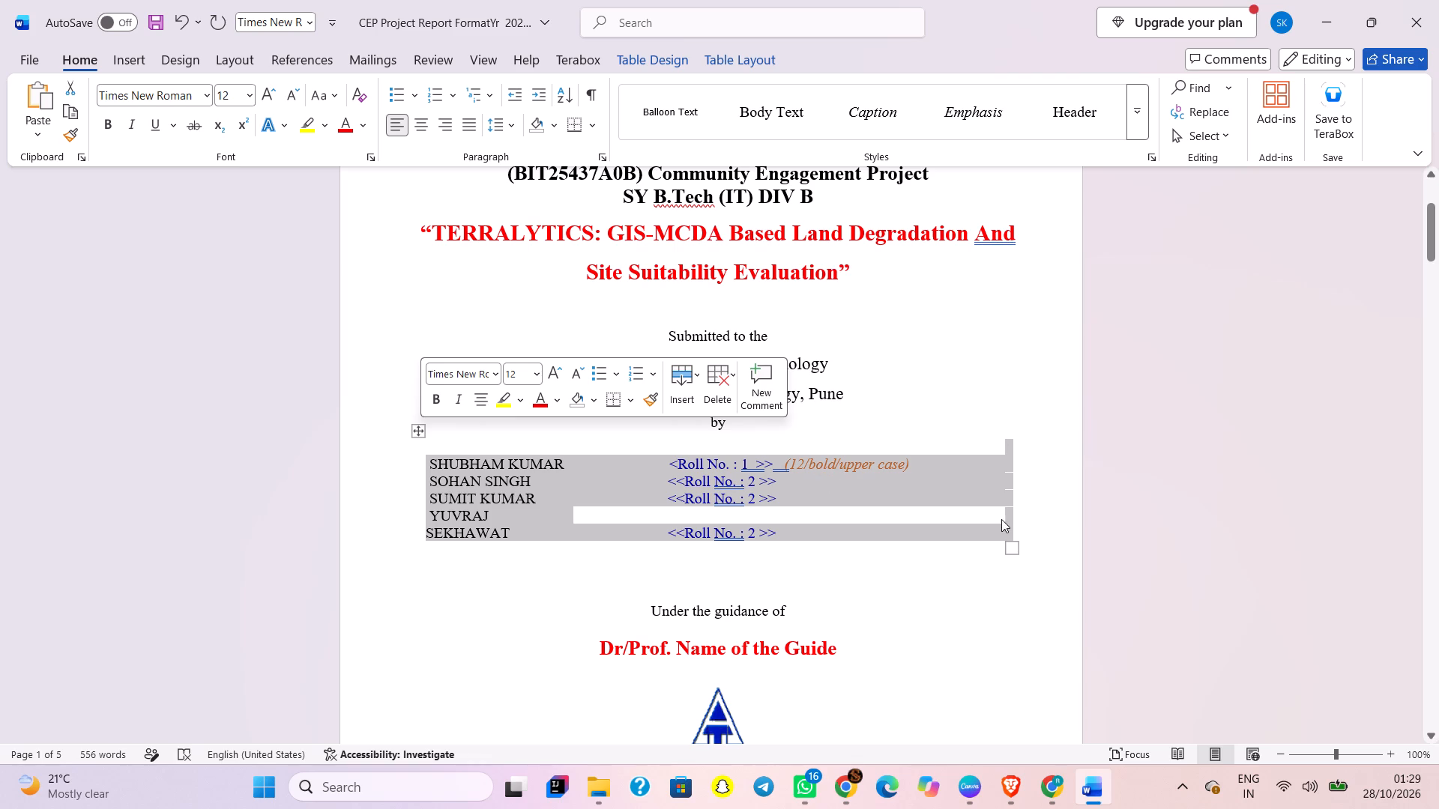
{"action": "left_click_drag", "start_coordinate": [1020, 549], "coordinate": [1031, 554]}
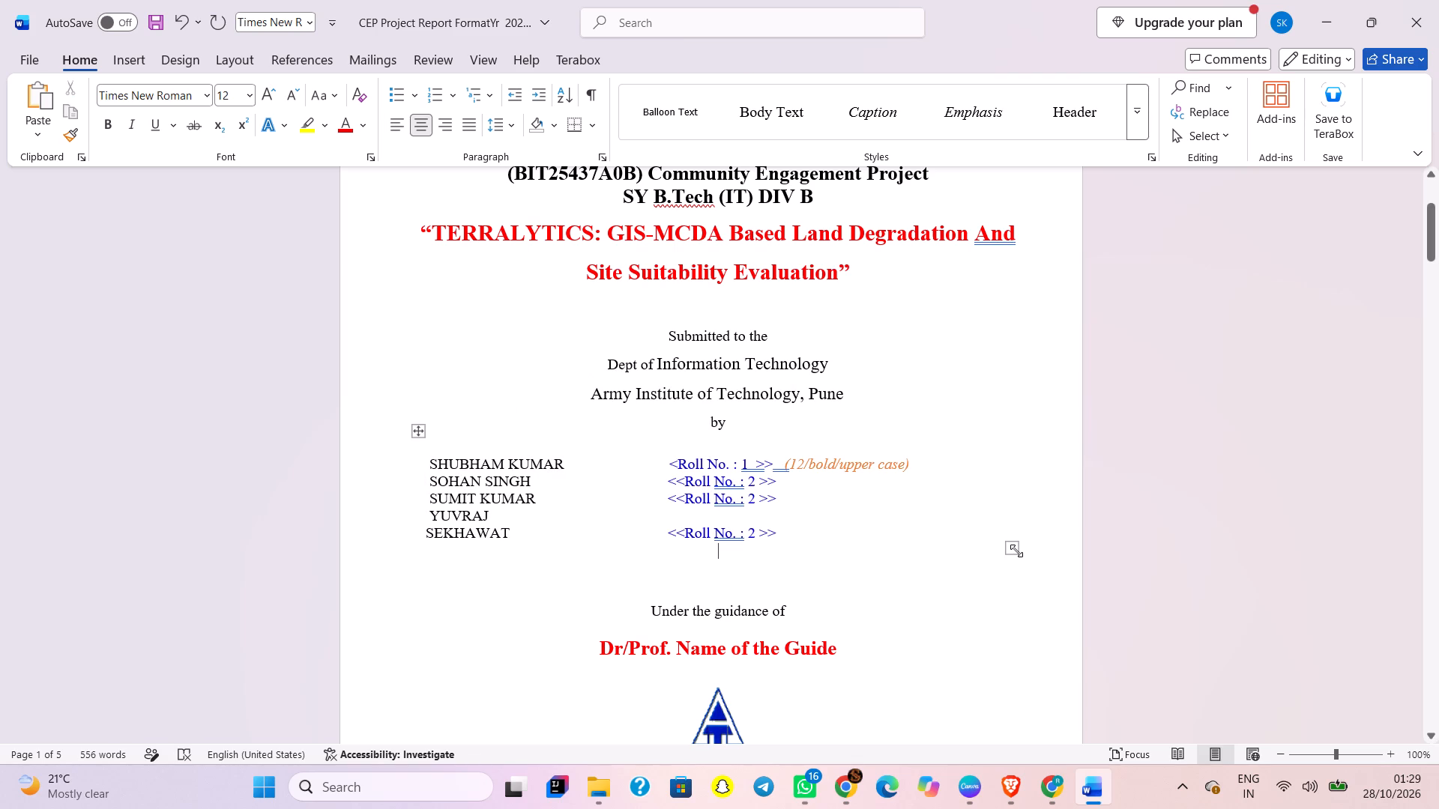
{"action": "left_click_drag", "start_coordinate": [1016, 551], "coordinate": [1052, 546]}
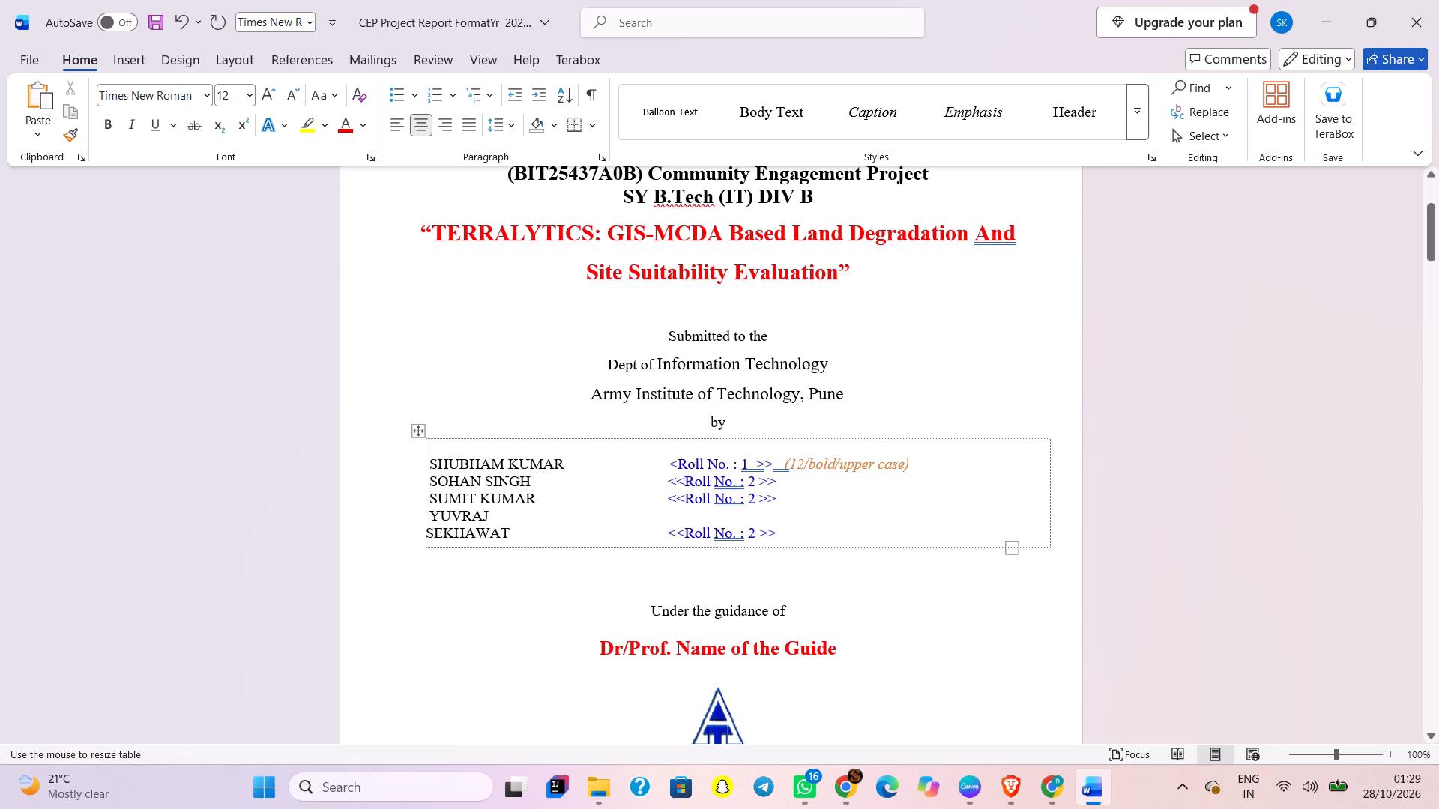
{"action": "left_click_drag", "start_coordinate": [1052, 546], "coordinate": [1057, 556]}
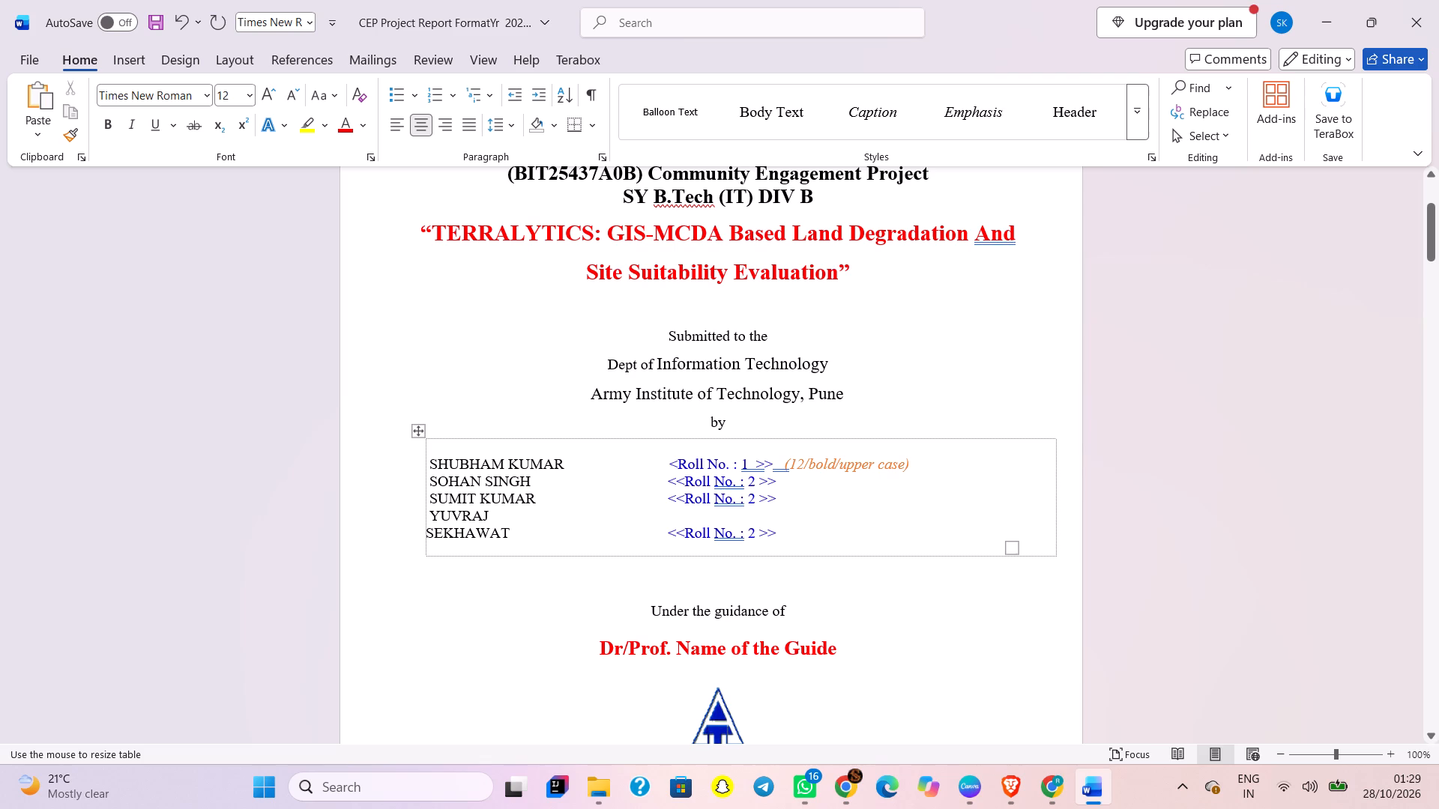
{"action": "left_click_drag", "start_coordinate": [1057, 556], "coordinate": [1031, 558]}
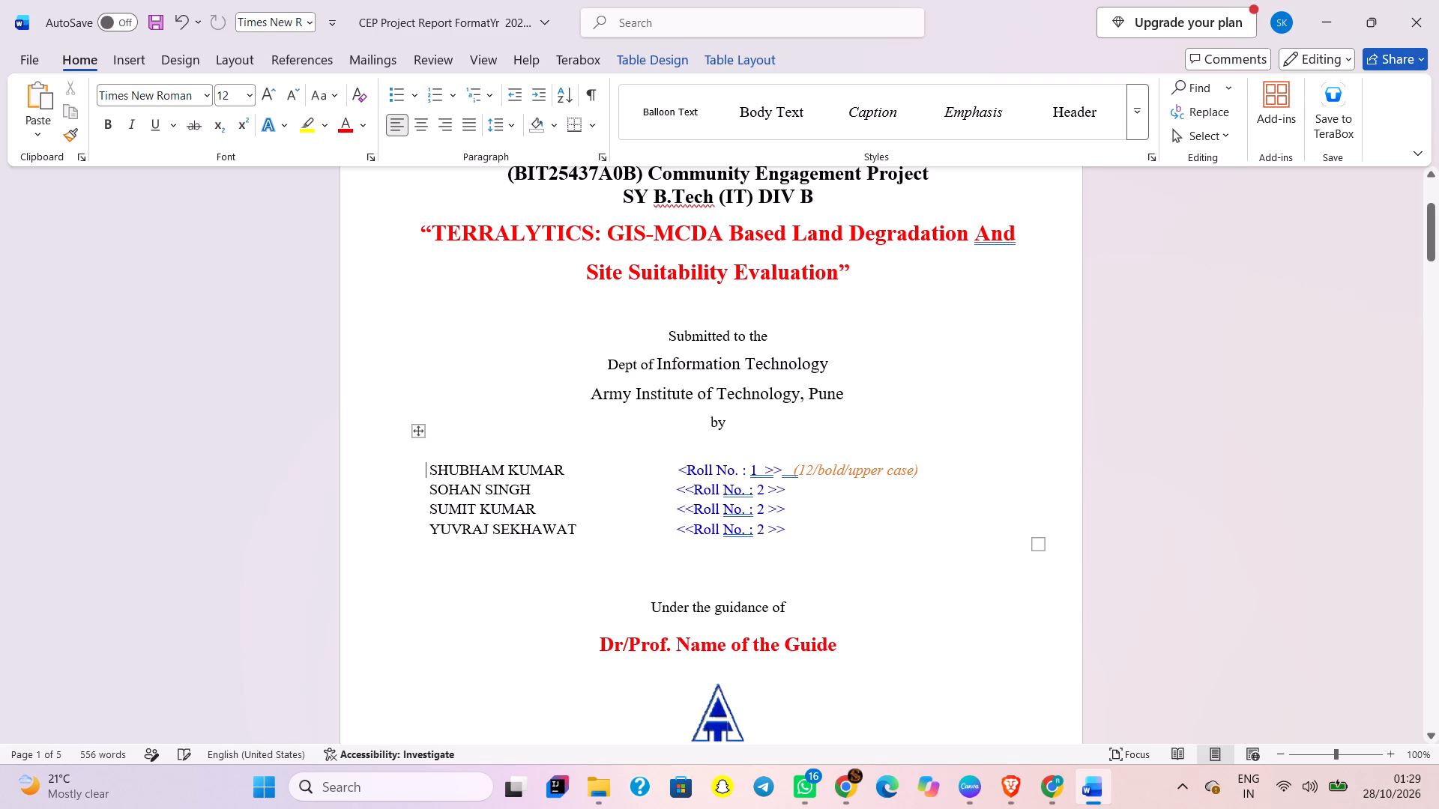
Add the fifth student's full name in capitals on a new line below the fourth student's name.
{"action": "left_click", "coordinate": [587, 531]}
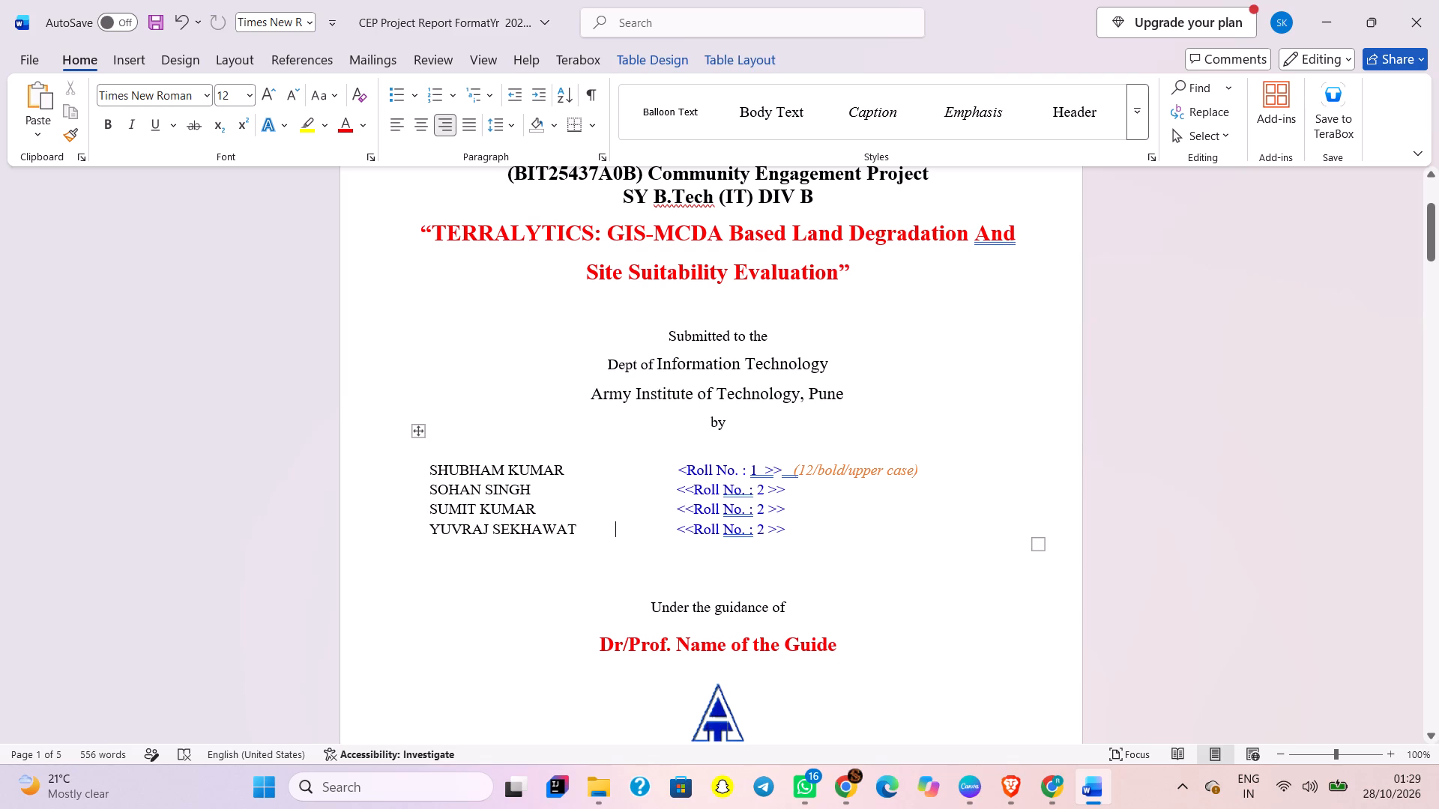
{"action": "left_click", "coordinate": [576, 530]}
{"action": "key", "text": "Return"}
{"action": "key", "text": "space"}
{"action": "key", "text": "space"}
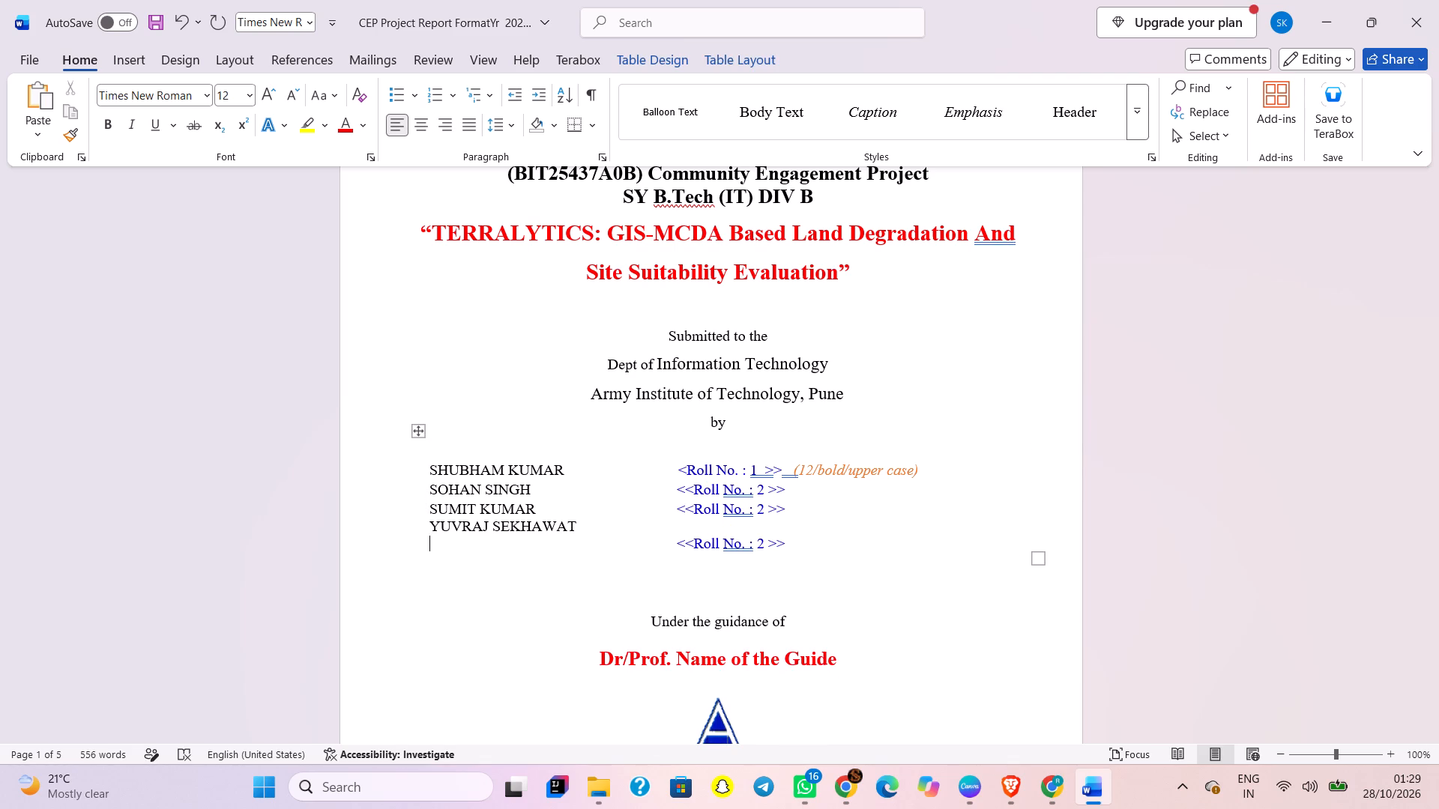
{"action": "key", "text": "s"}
{"action": "key", "text": "equal"}
{"action": "key", "text": "BackSpace"}
{"action": "key", "text": "BackSpace"}
{"action": "key", "text": "BackSpace"}
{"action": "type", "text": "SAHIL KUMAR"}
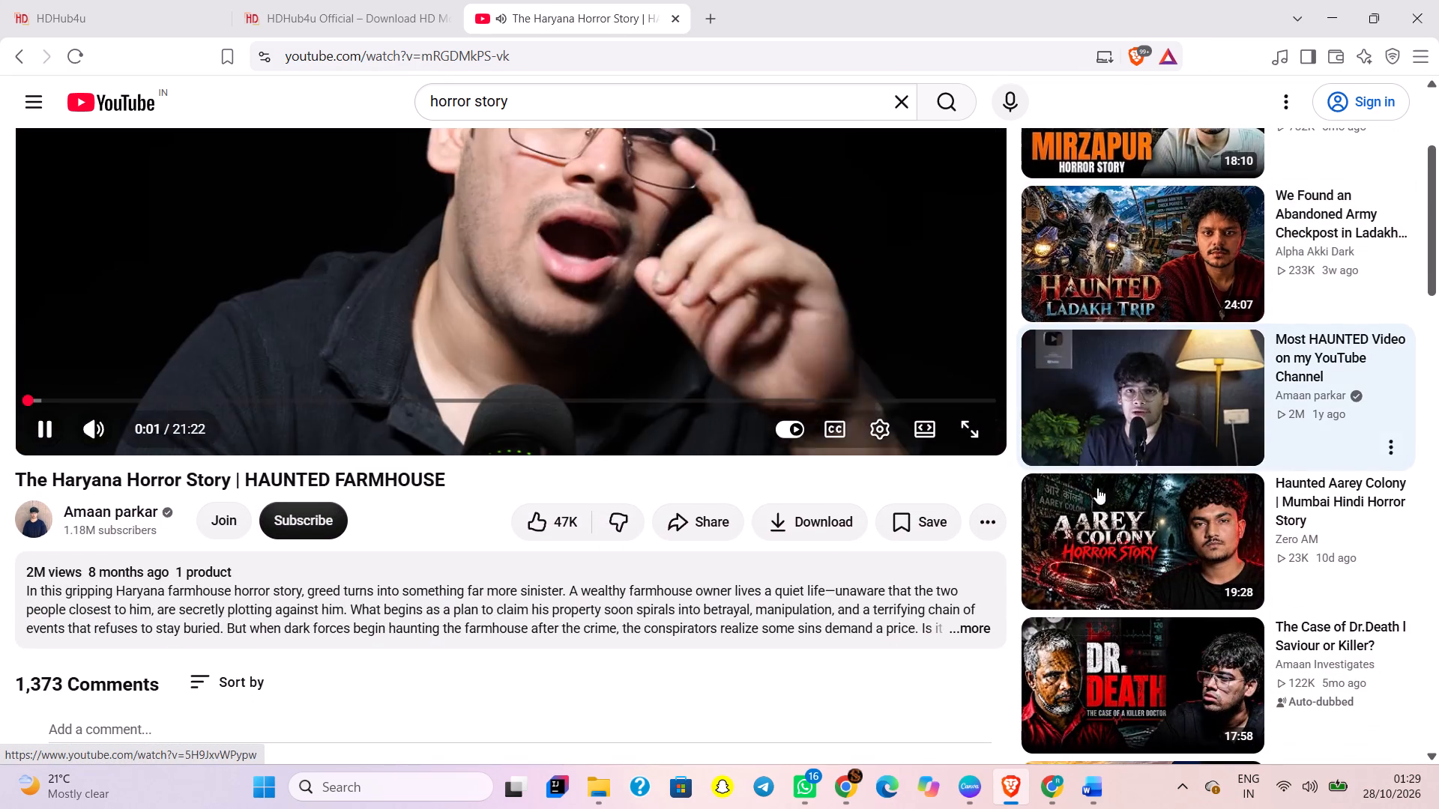
{"action": "left_click", "coordinate": [1099, 653]}
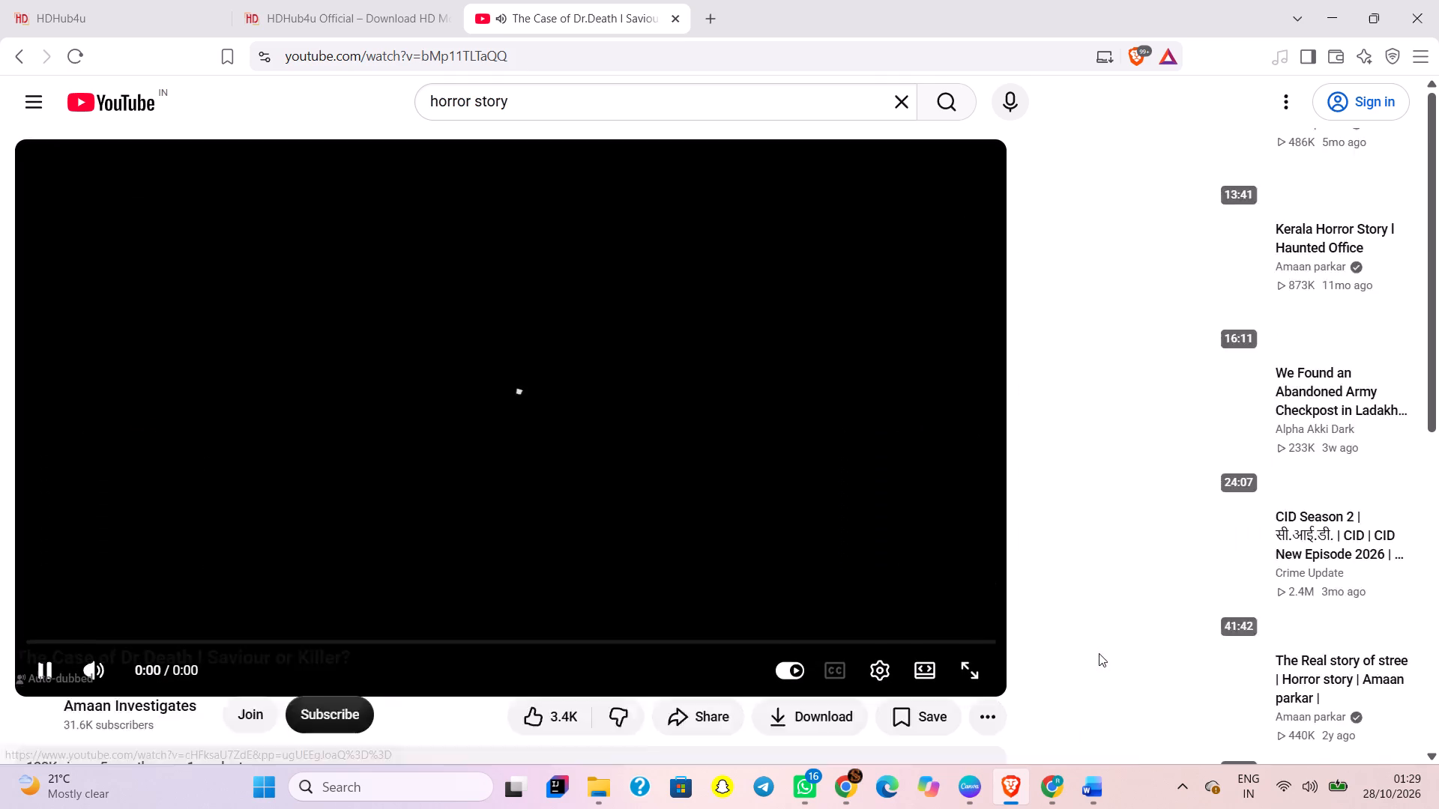
Back in Word, remove the opening angle brackets before "Roll No." in the first and second students' rows.
{"action": "left_click", "coordinate": [1085, 793]}
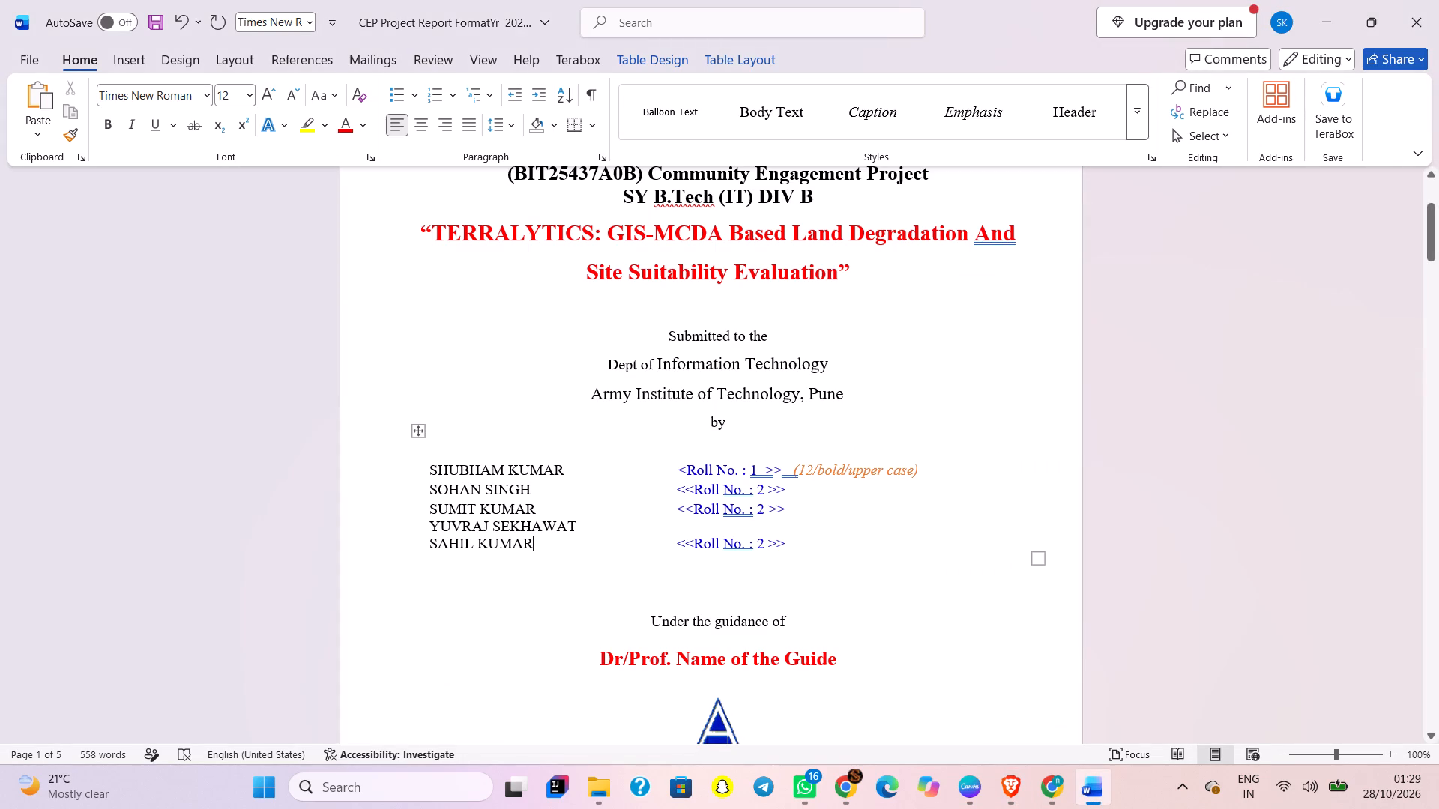
{"action": "left_click", "coordinate": [684, 475]}
{"action": "key", "text": "BackSpace"}
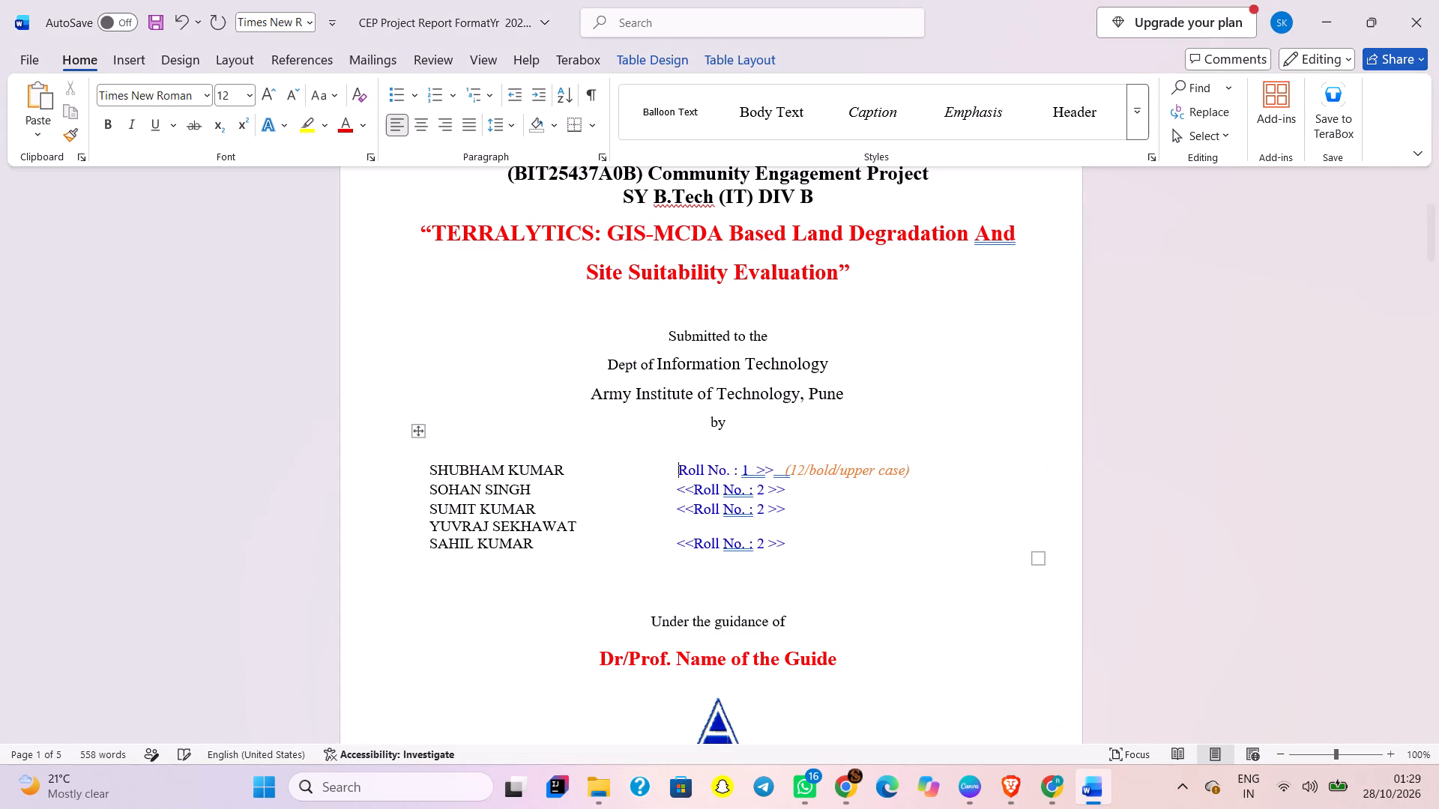
{"action": "left_click", "coordinate": [695, 488]}
{"action": "key", "text": "BackSpace"}
{"action": "key", "text": "BackSpace"}
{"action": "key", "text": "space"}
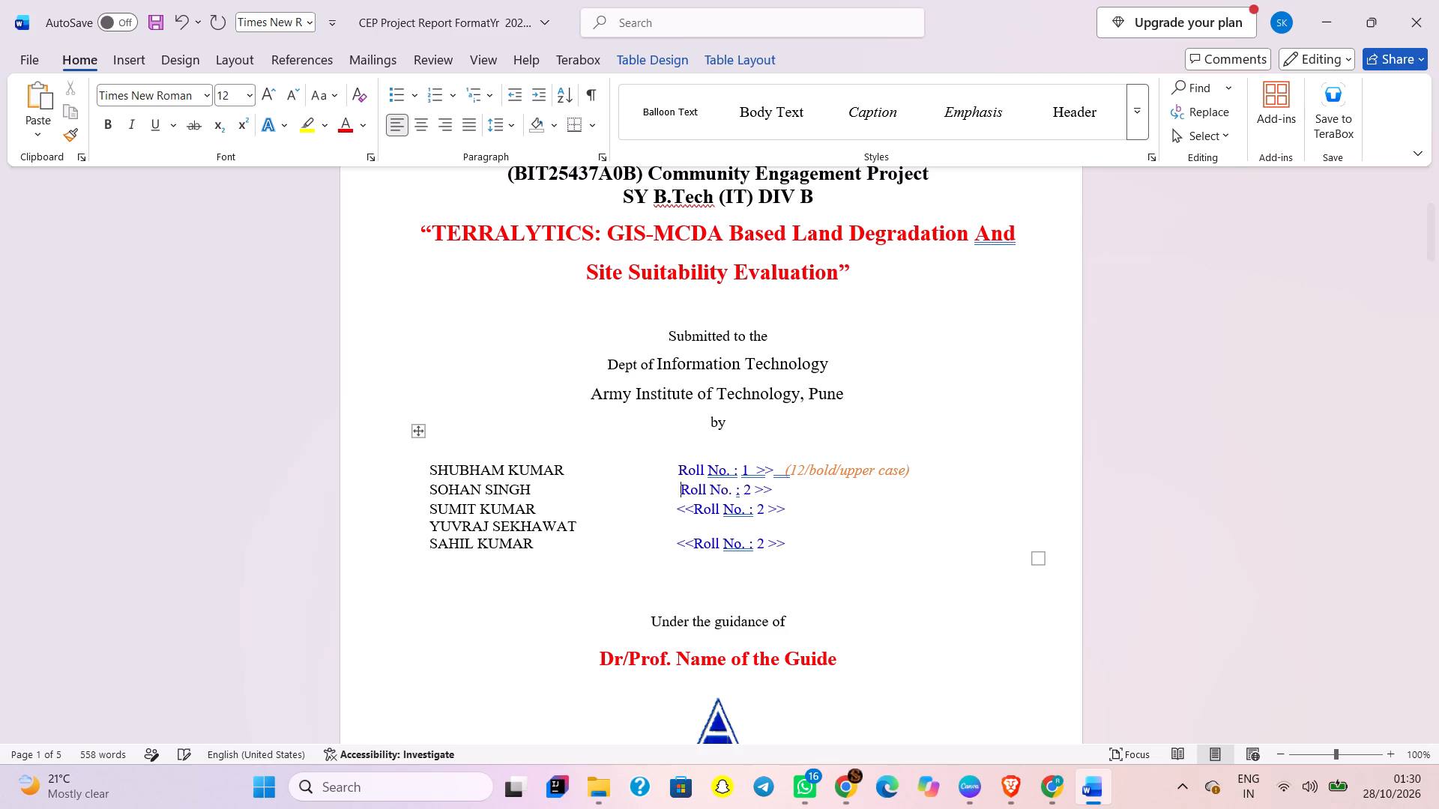
{"action": "key", "text": "BackSpace"}
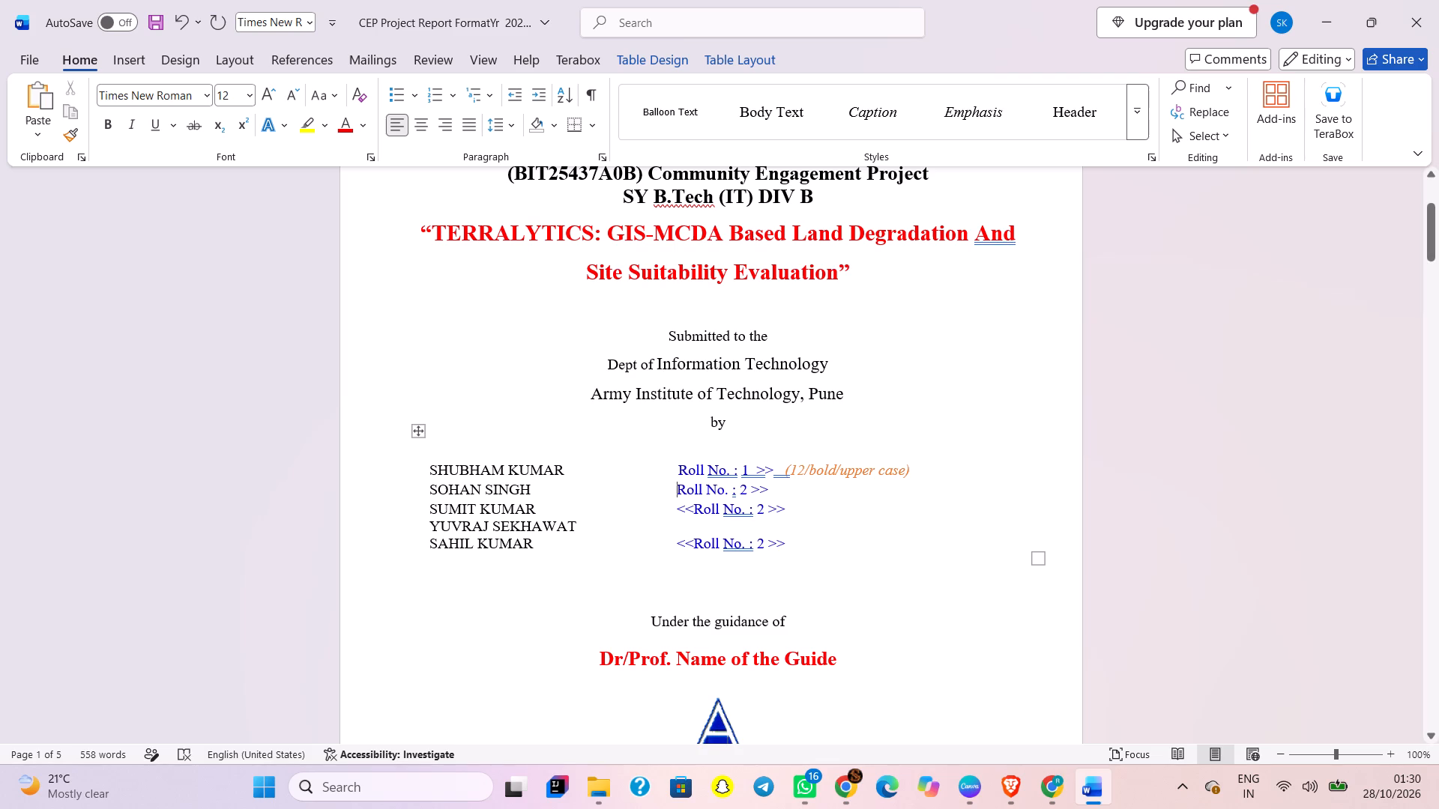
Tidy the space before the first student's "Roll No." and remove the opening angle brackets from the third and last roll number entries.
{"action": "left_click", "coordinate": [678, 468]}
{"action": "key", "text": "BackSpace"}
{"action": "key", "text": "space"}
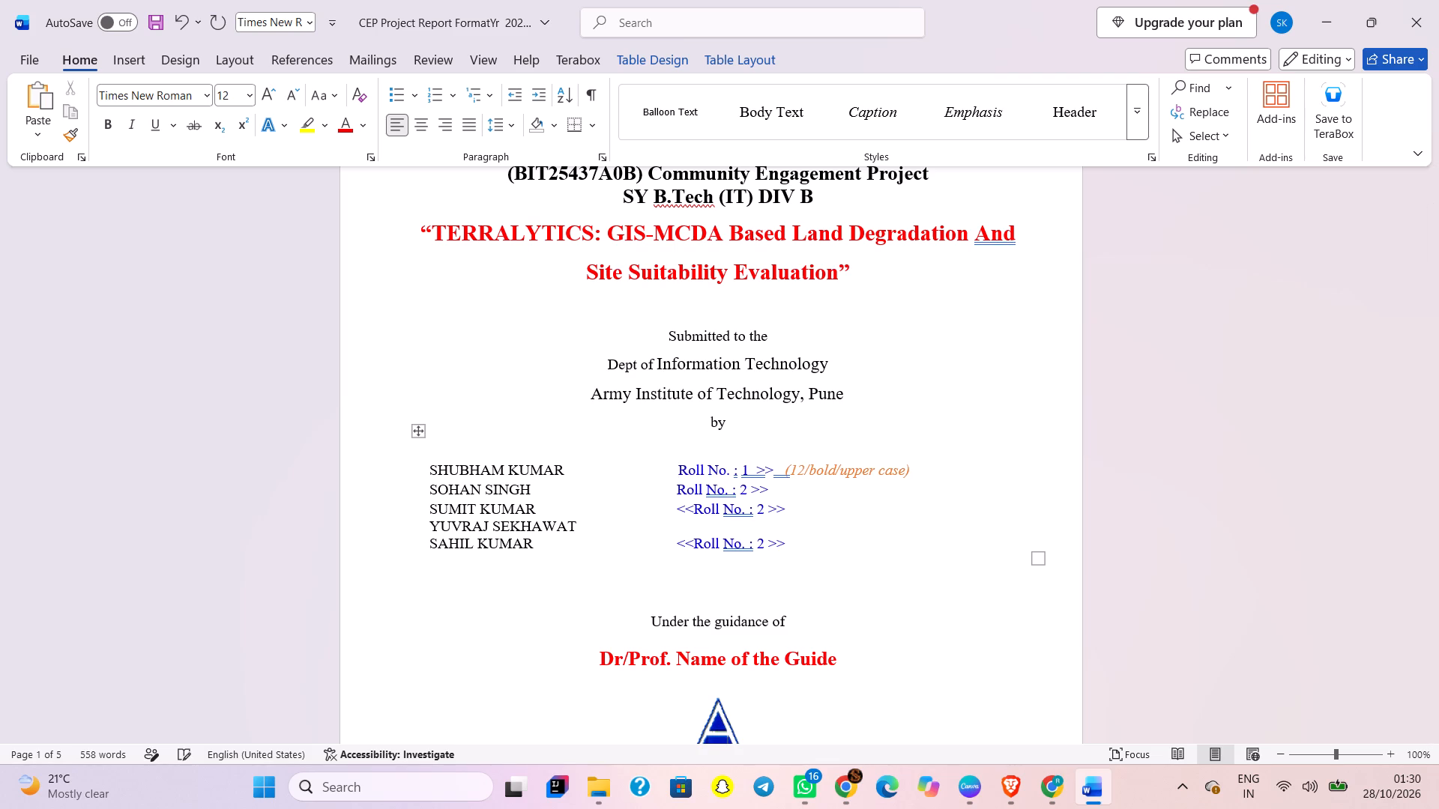
{"action": "left_click", "coordinate": [694, 509]}
{"action": "key", "text": "BackSpace"}
{"action": "key", "text": "BackSpace"}
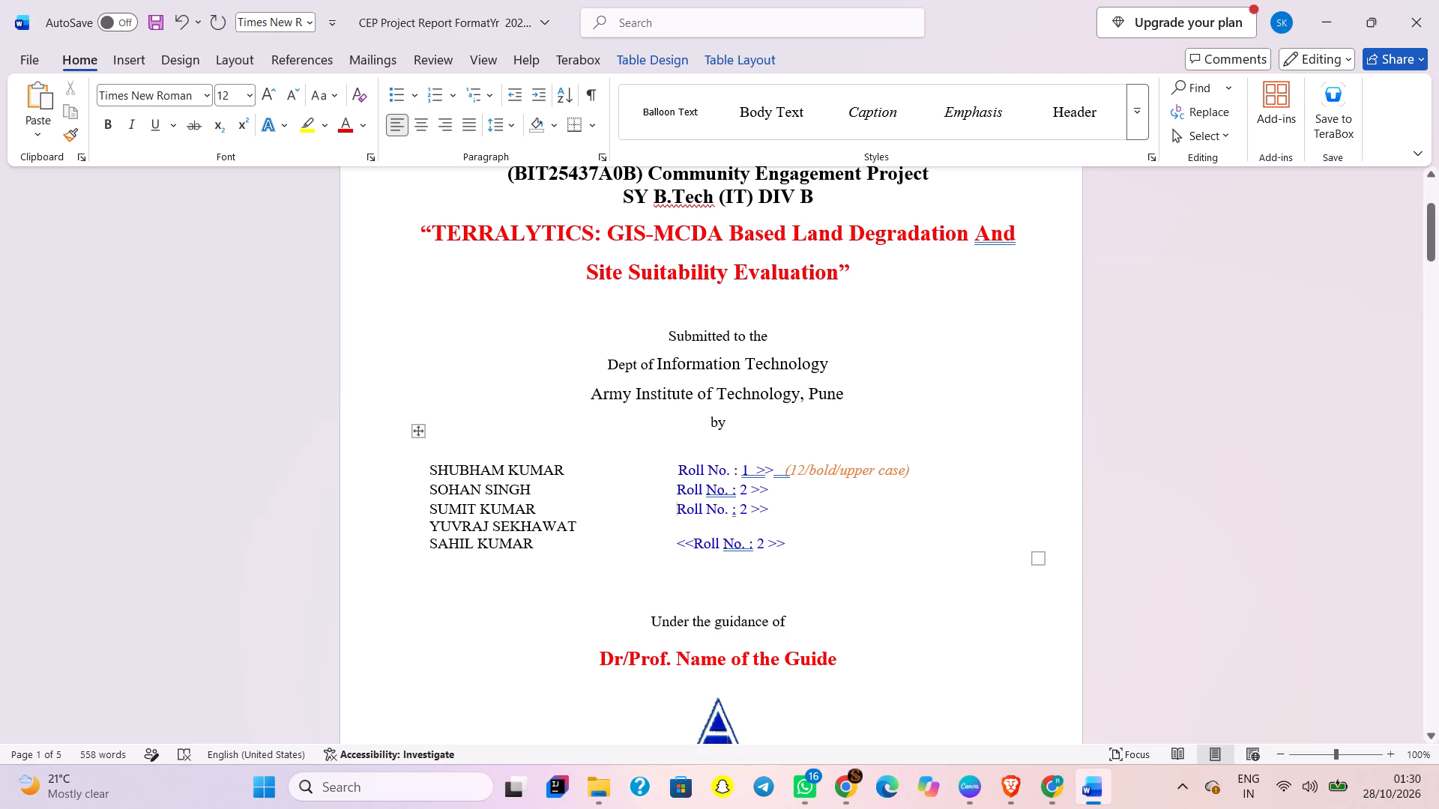
{"action": "left_click", "coordinate": [694, 546]}
{"action": "key", "text": "BackSpace"}
{"action": "key", "text": "BackSpace"}
Format all the roll number entries in the student table as 12 pt black text.
{"action": "left_click", "coordinate": [749, 550]}
{"action": "left_click_drag", "start_coordinate": [678, 470], "coordinate": [759, 478]}
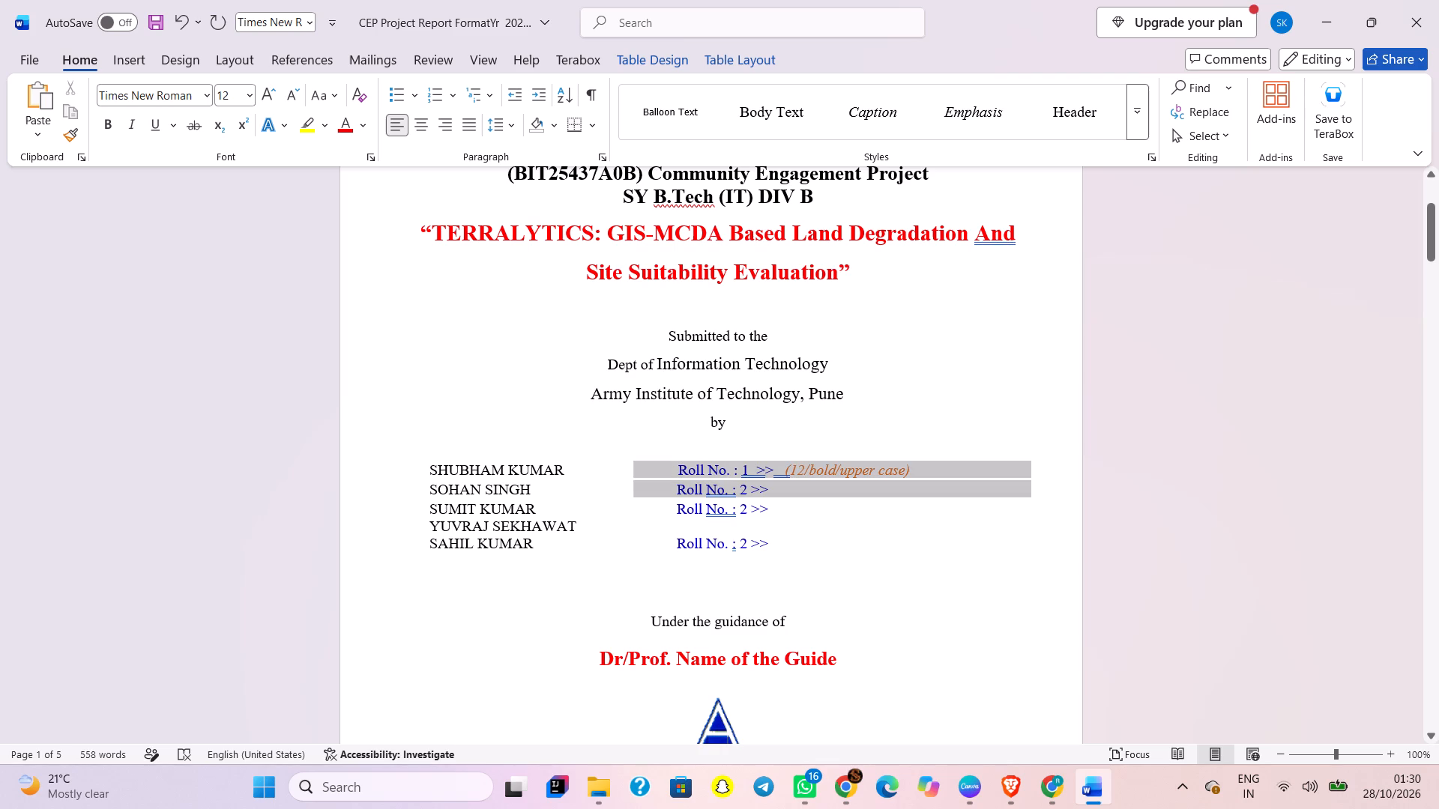
{"action": "left_click_drag", "start_coordinate": [759, 478], "coordinate": [775, 543]}
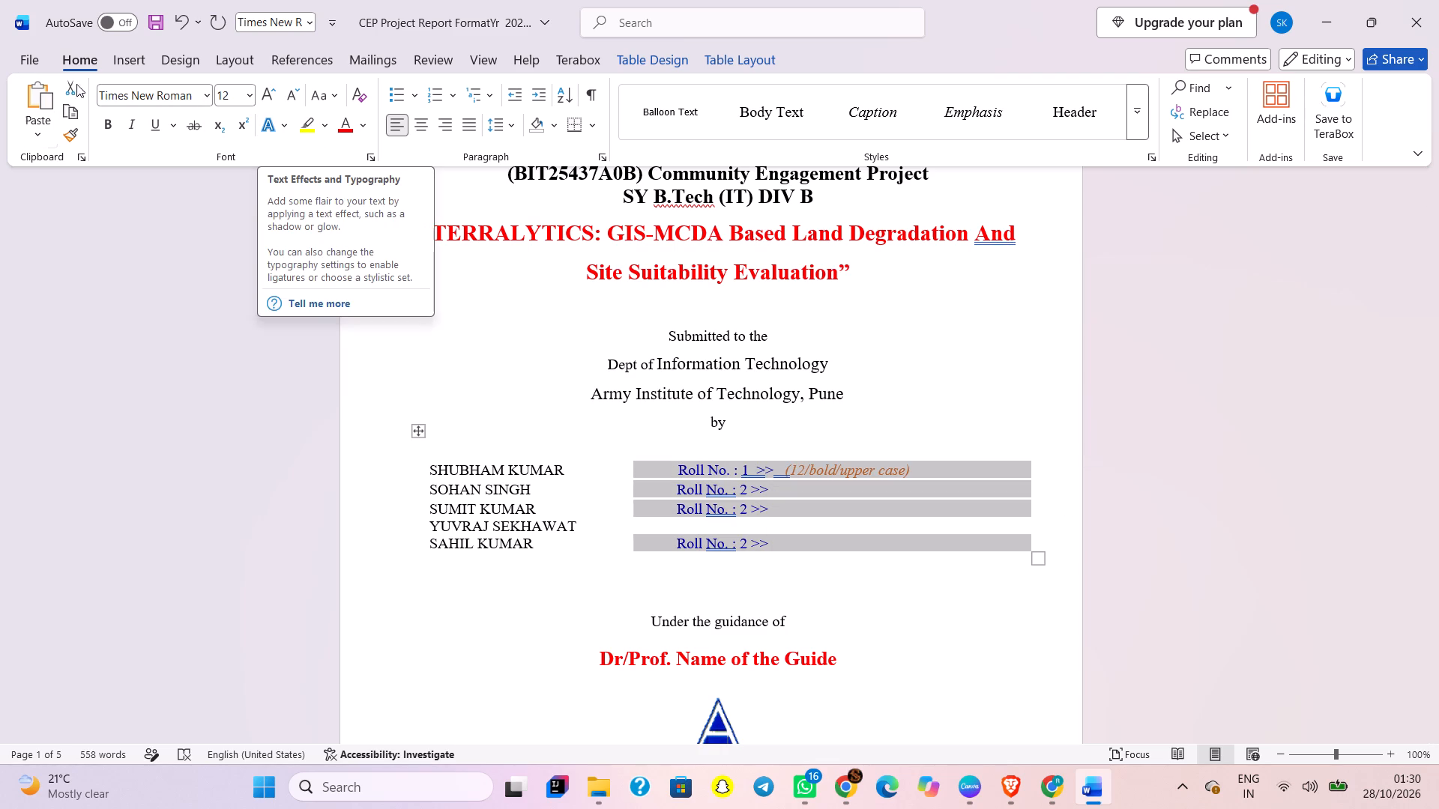
{"action": "left_click", "coordinate": [274, 88]}
{"action": "left_click", "coordinate": [274, 88]}
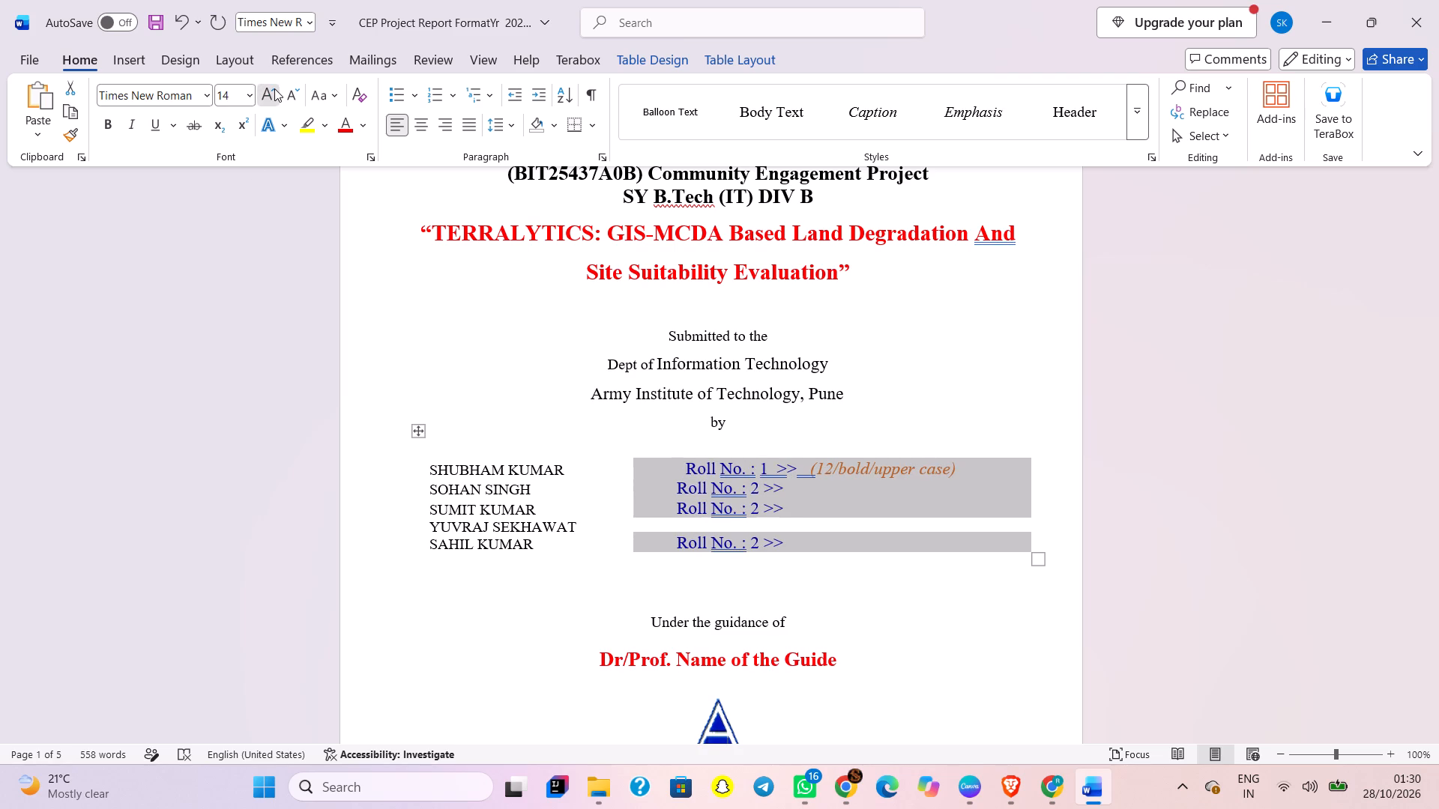
{"action": "left_click", "coordinate": [274, 88]}
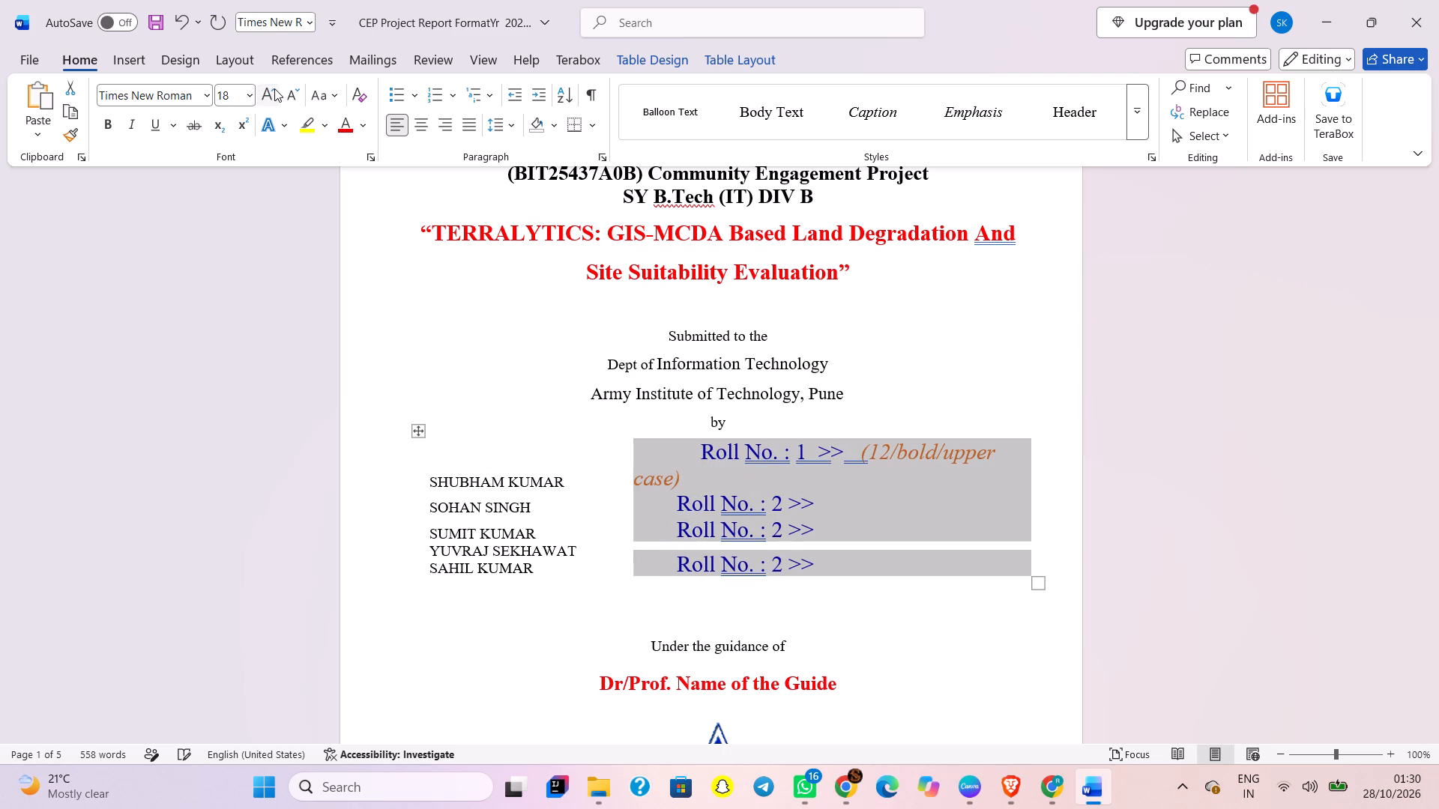
{"action": "left_click", "coordinate": [245, 97]}
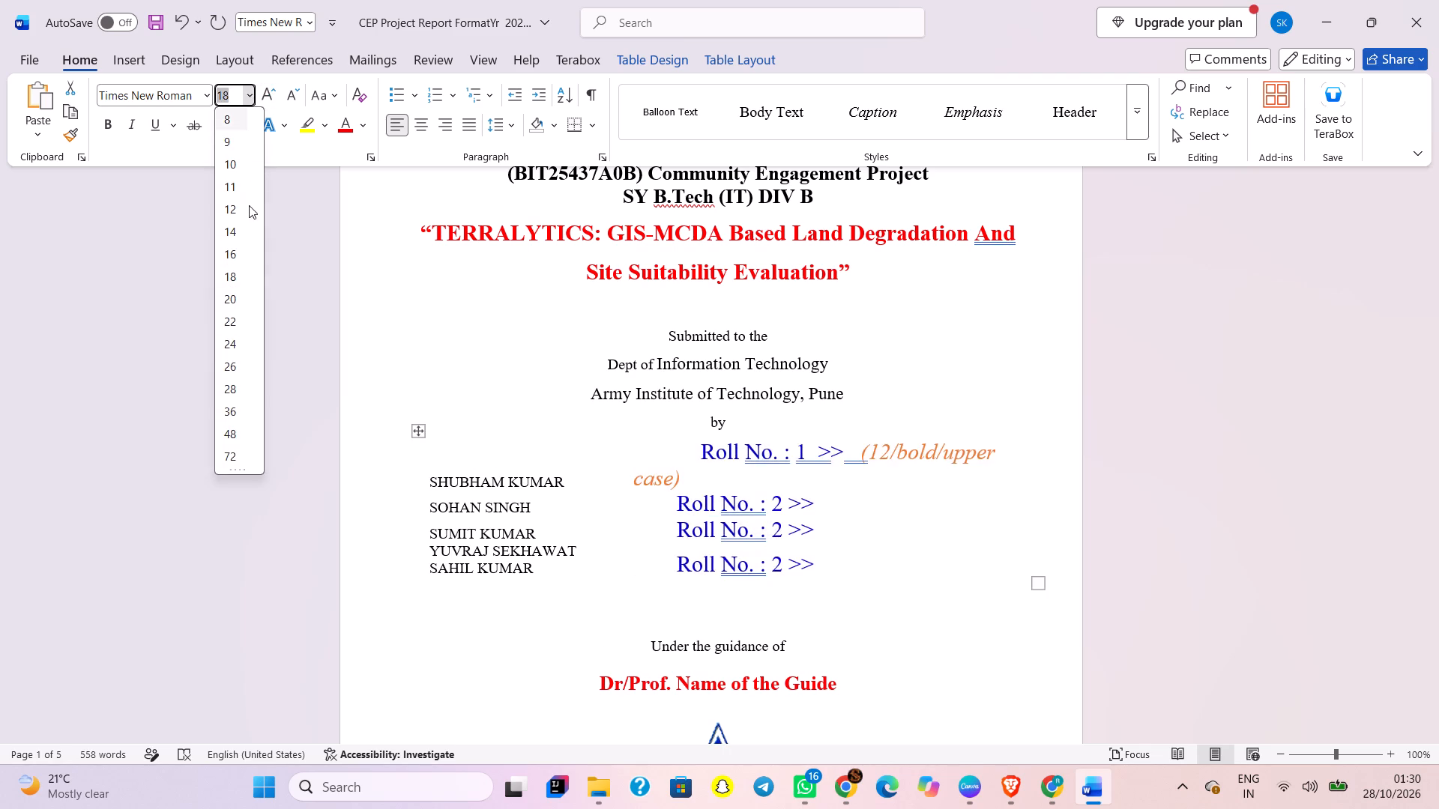
{"action": "left_click", "coordinate": [237, 204]}
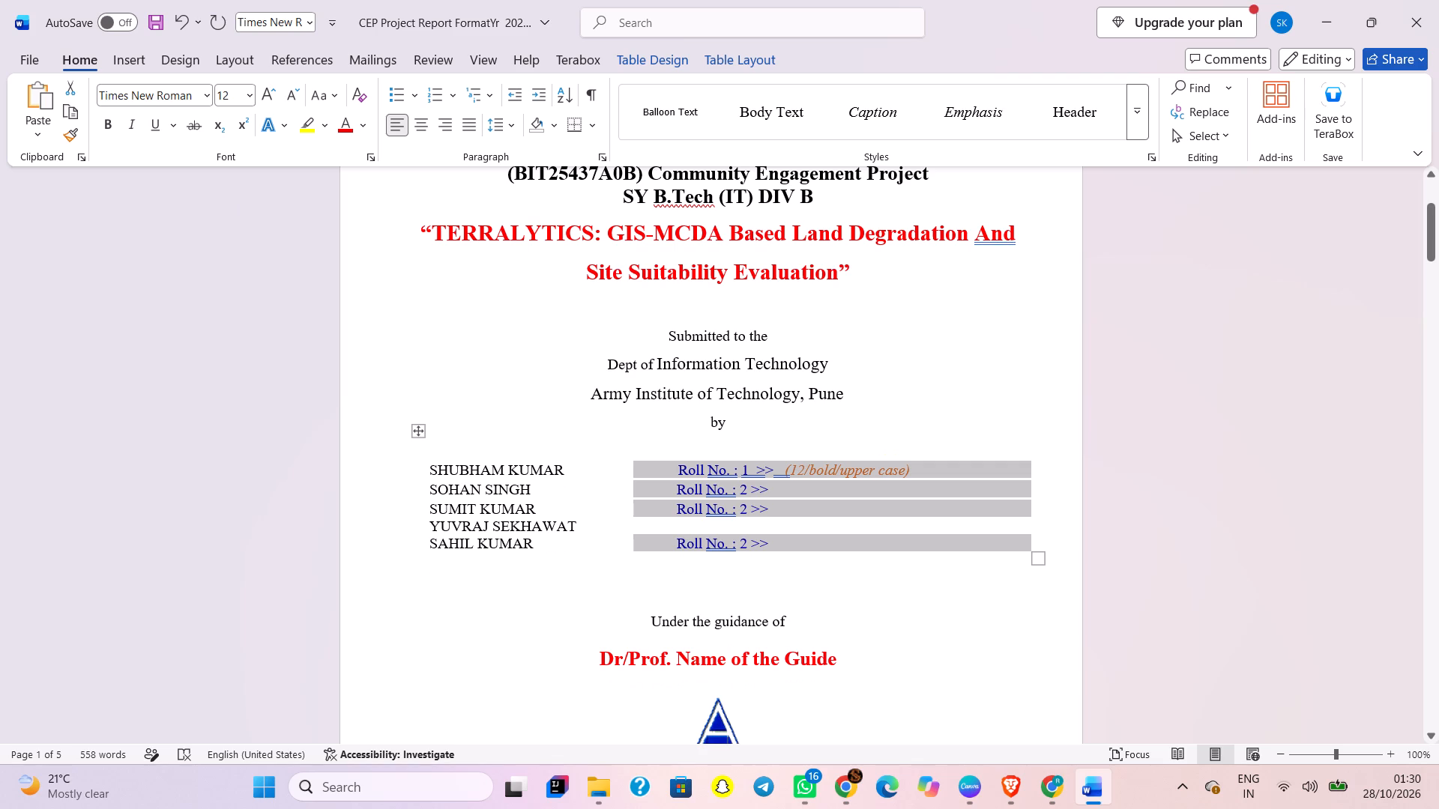
{"action": "left_click", "coordinate": [348, 125]}
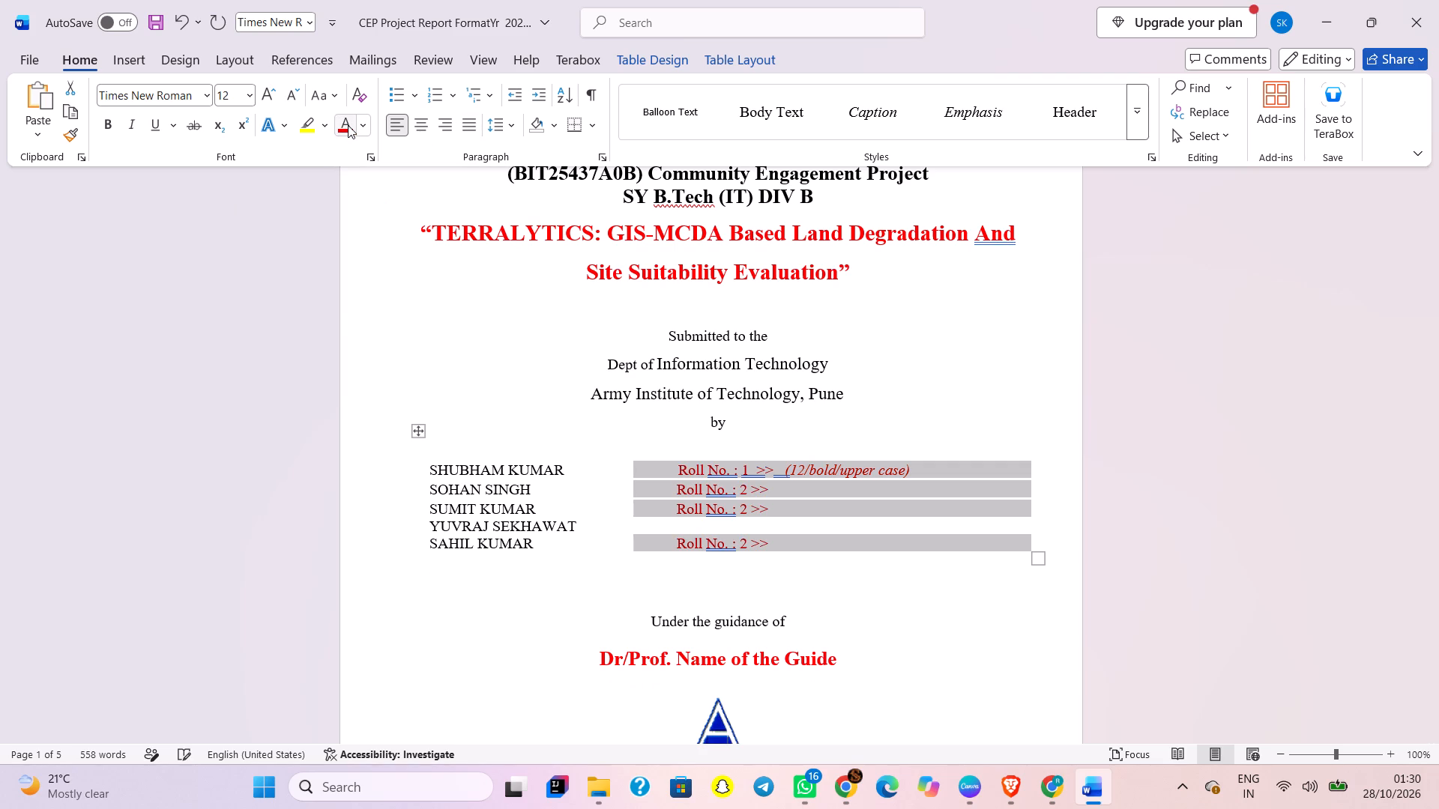
{"action": "left_click", "coordinate": [366, 125]}
{"action": "left_click", "coordinate": [377, 253]}
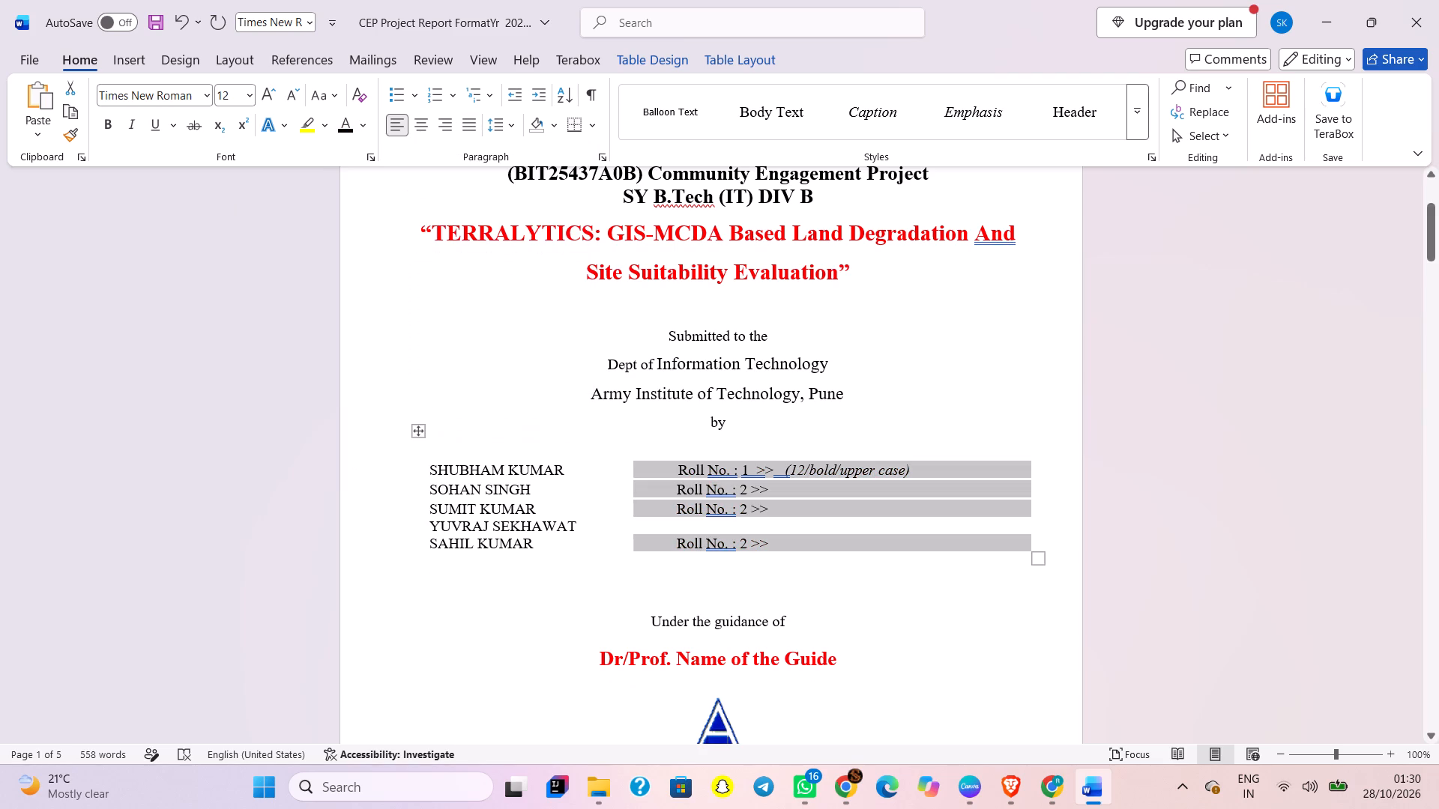
Replace the placeholder number, closing brackets and formatting note in the first student's entry with that student's roll number.
{"action": "left_click", "coordinate": [772, 473]}
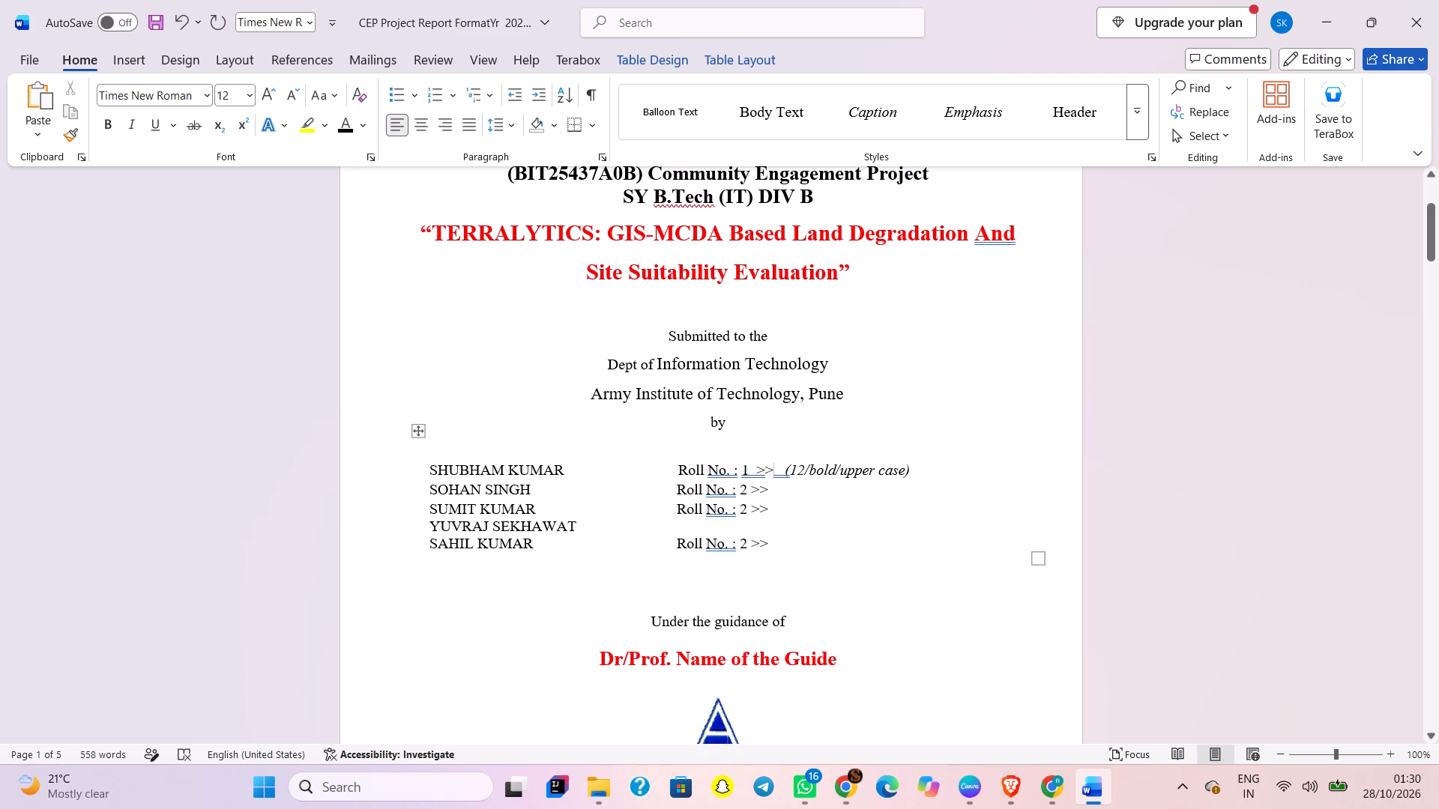
{"action": "left_click_drag", "start_coordinate": [914, 473], "coordinate": [744, 471]}
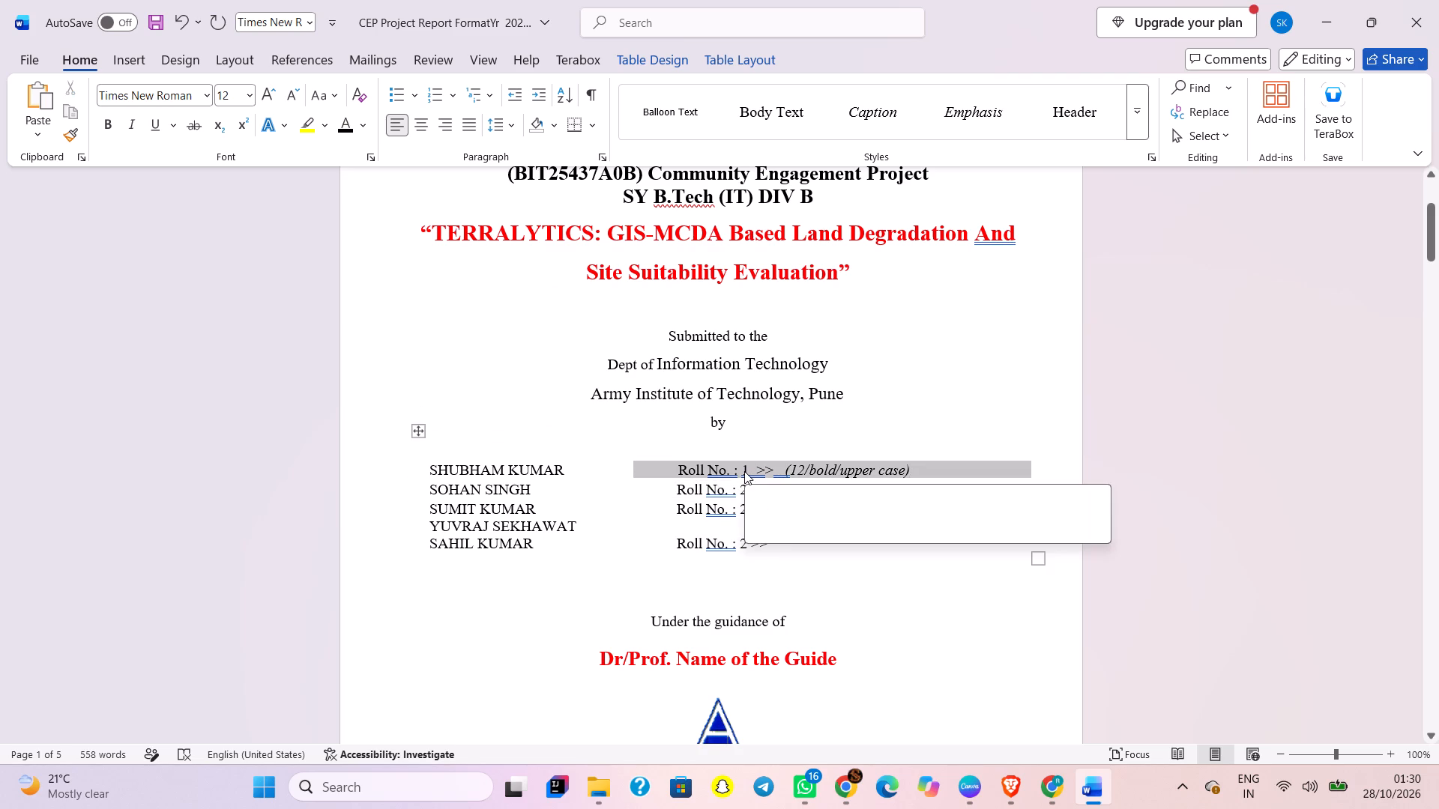
{"action": "left_click", "coordinate": [744, 471]}
{"action": "left_click_drag", "start_coordinate": [744, 471], "coordinate": [913, 473]}
{"action": "key", "text": "BackSpace"}
{"action": "key", "text": "BackSpace"}
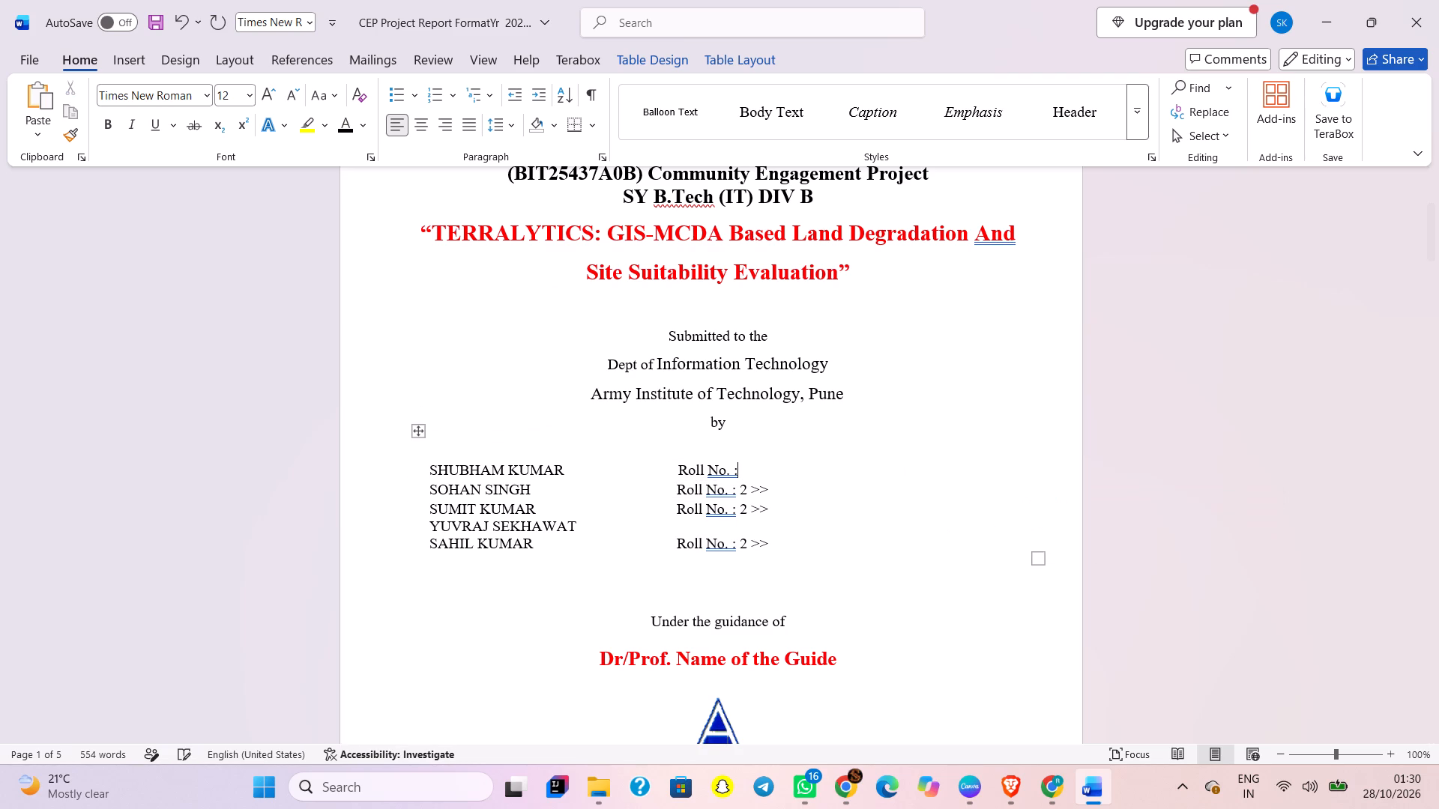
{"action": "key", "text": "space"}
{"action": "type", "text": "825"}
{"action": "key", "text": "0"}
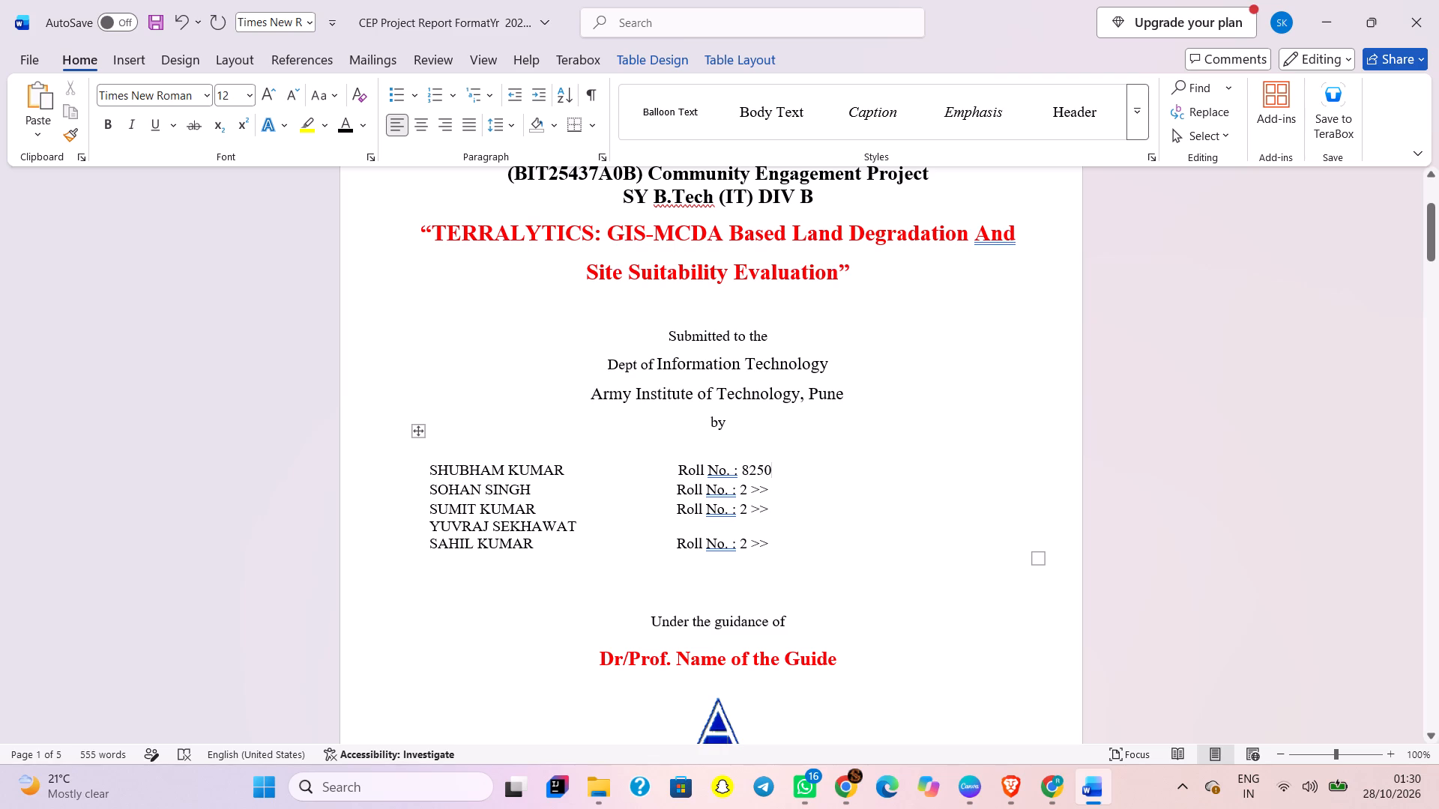
Replace the "2 >>" placeholder in the second student's entry with that student's roll number, with a single space after the colon.
{"action": "left_click_drag", "start_coordinate": [768, 493], "coordinate": [741, 491]}
{"action": "left_click_drag", "start_coordinate": [741, 491], "coordinate": [741, 491]}
{"action": "key", "text": "BackSpace"}
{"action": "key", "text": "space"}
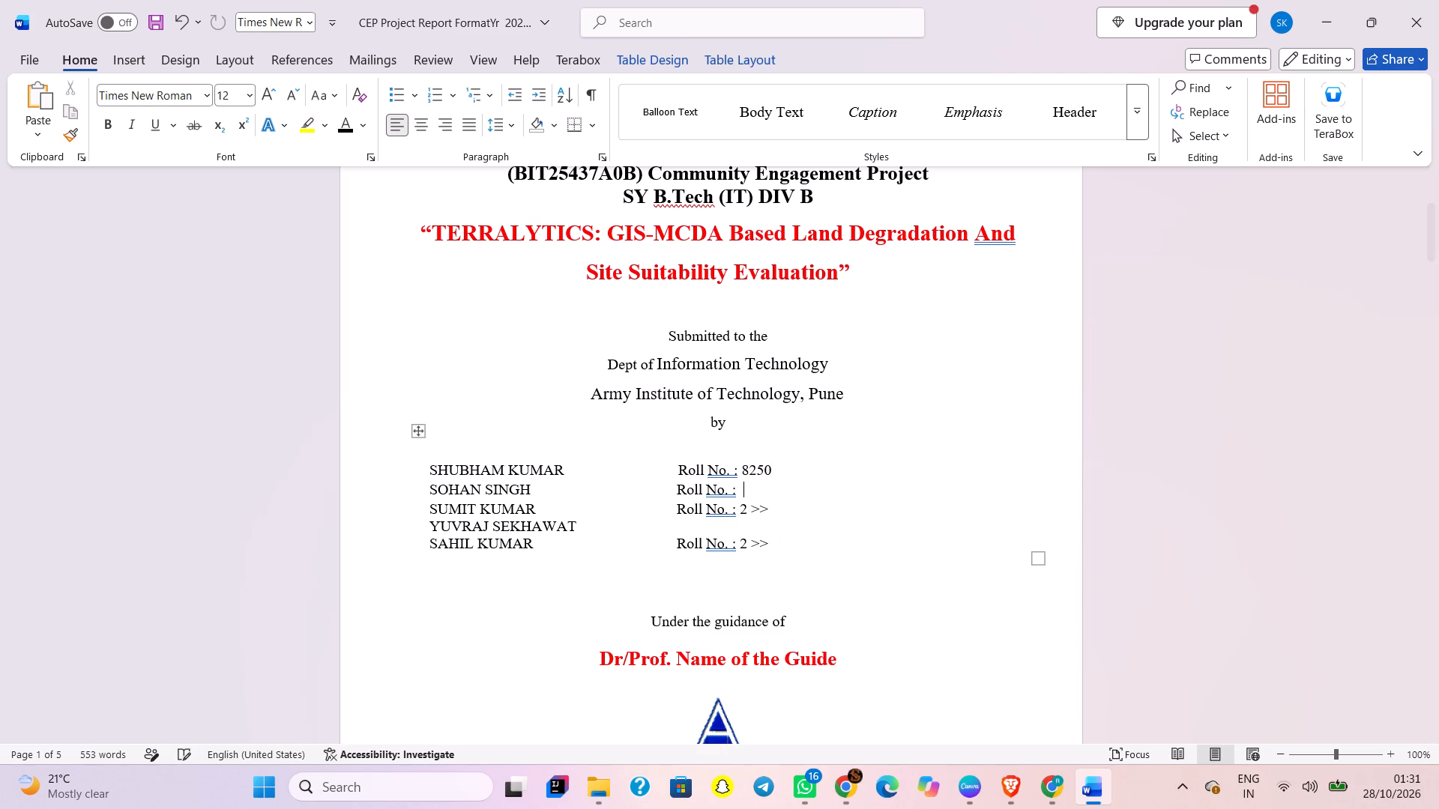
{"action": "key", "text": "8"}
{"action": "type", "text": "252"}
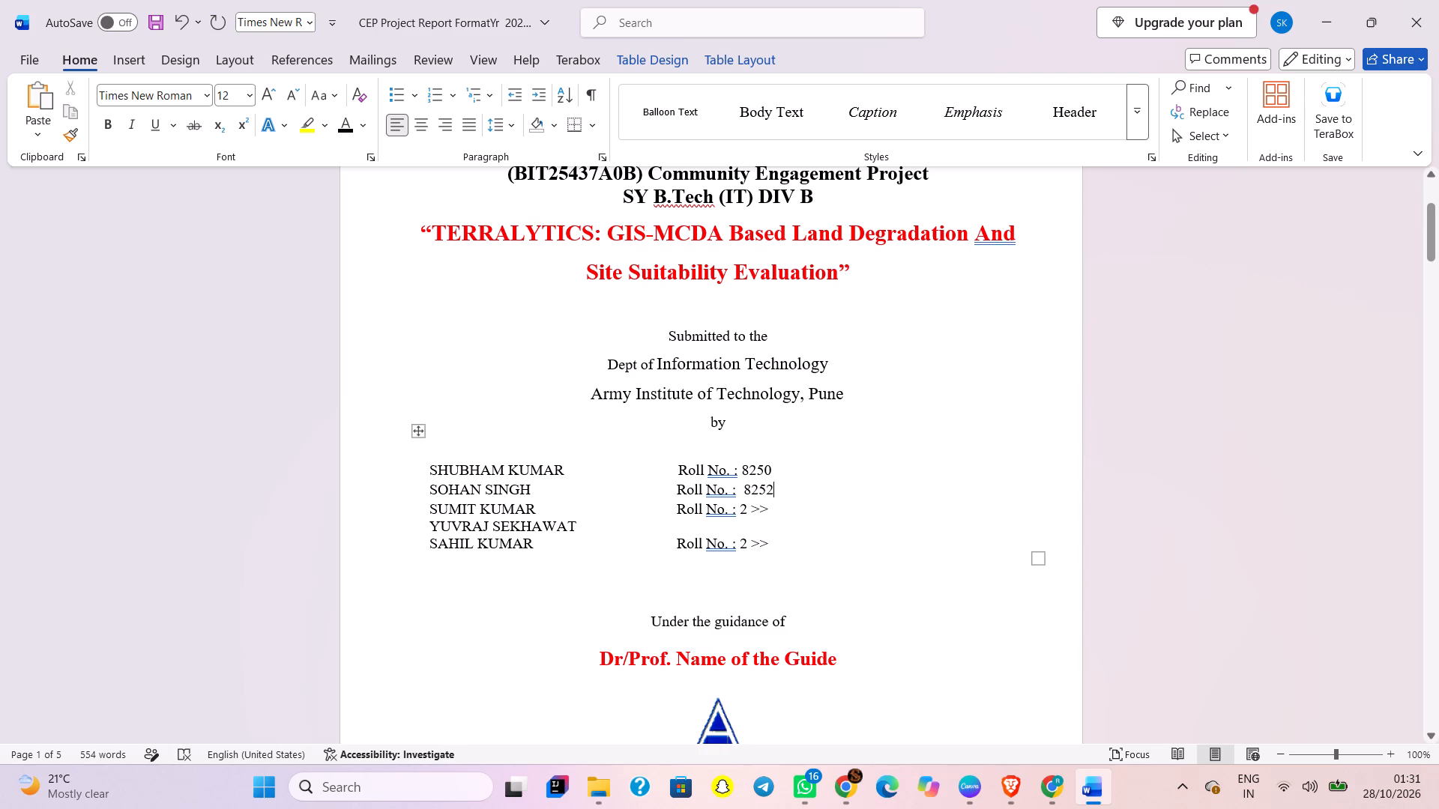
{"action": "left_click", "coordinate": [746, 495]}
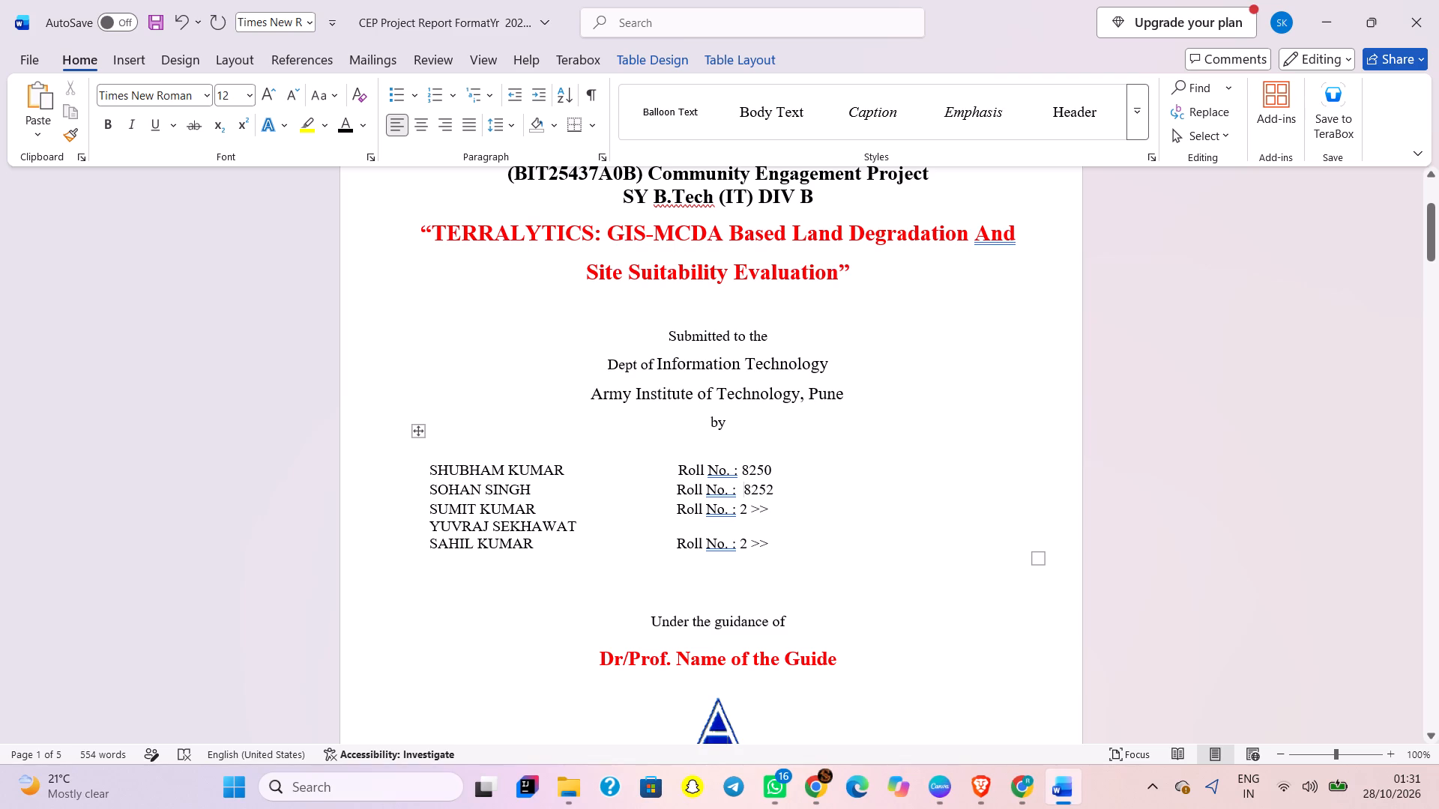
{"action": "key", "text": "BackSpace"}
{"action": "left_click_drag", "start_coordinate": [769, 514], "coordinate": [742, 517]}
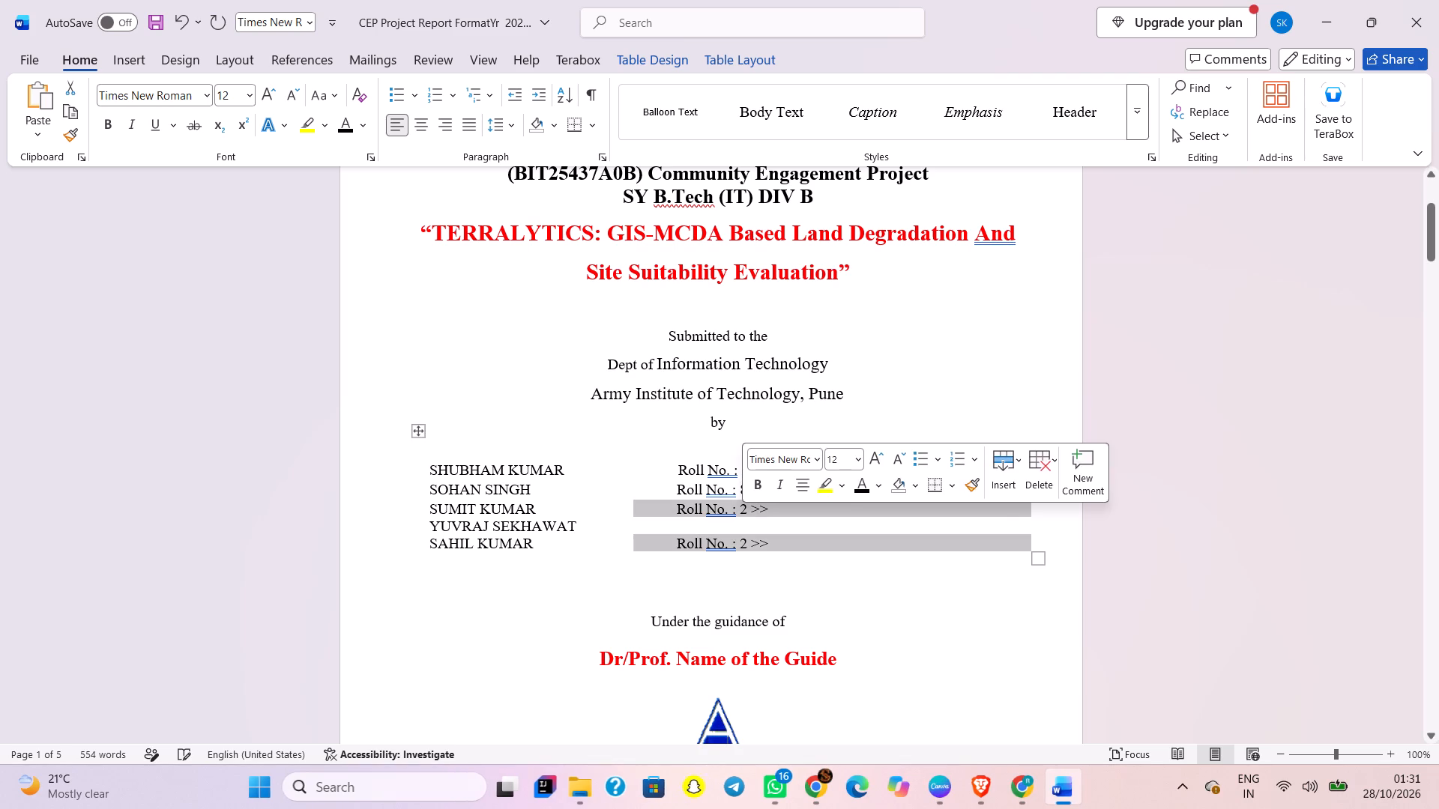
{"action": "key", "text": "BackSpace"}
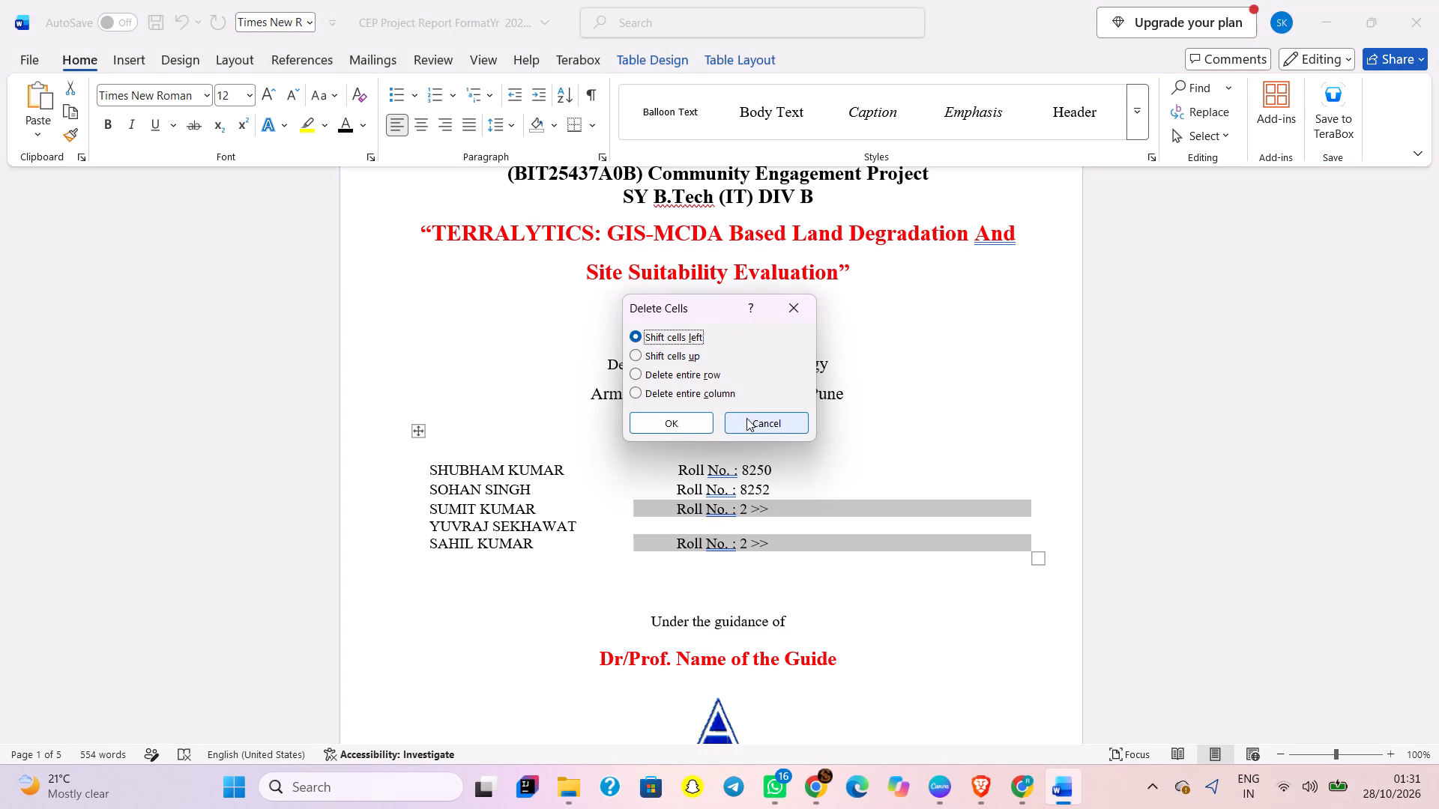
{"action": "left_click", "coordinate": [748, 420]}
Replace the "2 >>" placeholder in the third student's entry with that student's roll number.
{"action": "left_click", "coordinate": [778, 515]}
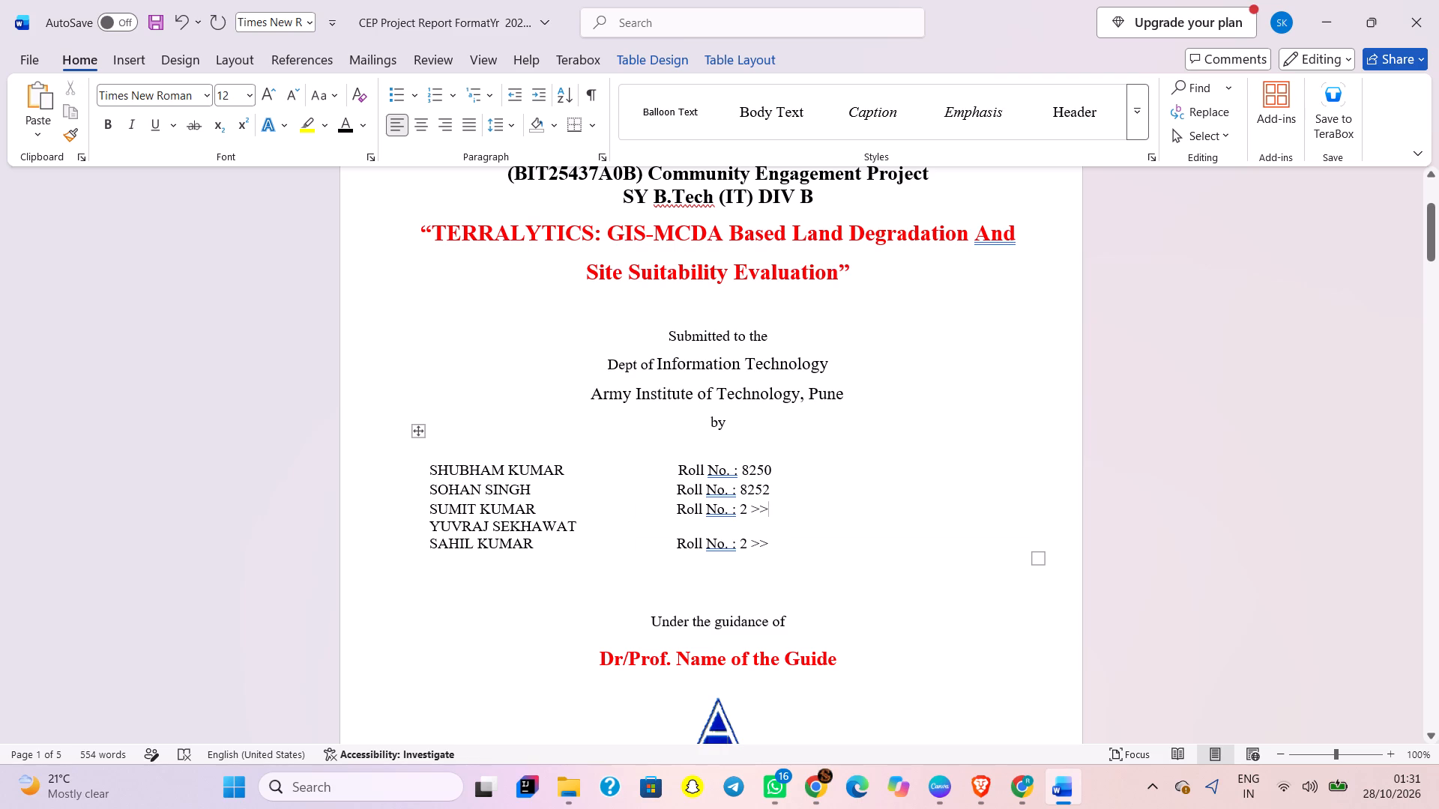
{"action": "key", "text": "BackSpace"}
{"action": "key", "text": "BackSpace"}
{"action": "key", "text": "BackSpace"}
{"action": "key", "text": "BackSpace"}
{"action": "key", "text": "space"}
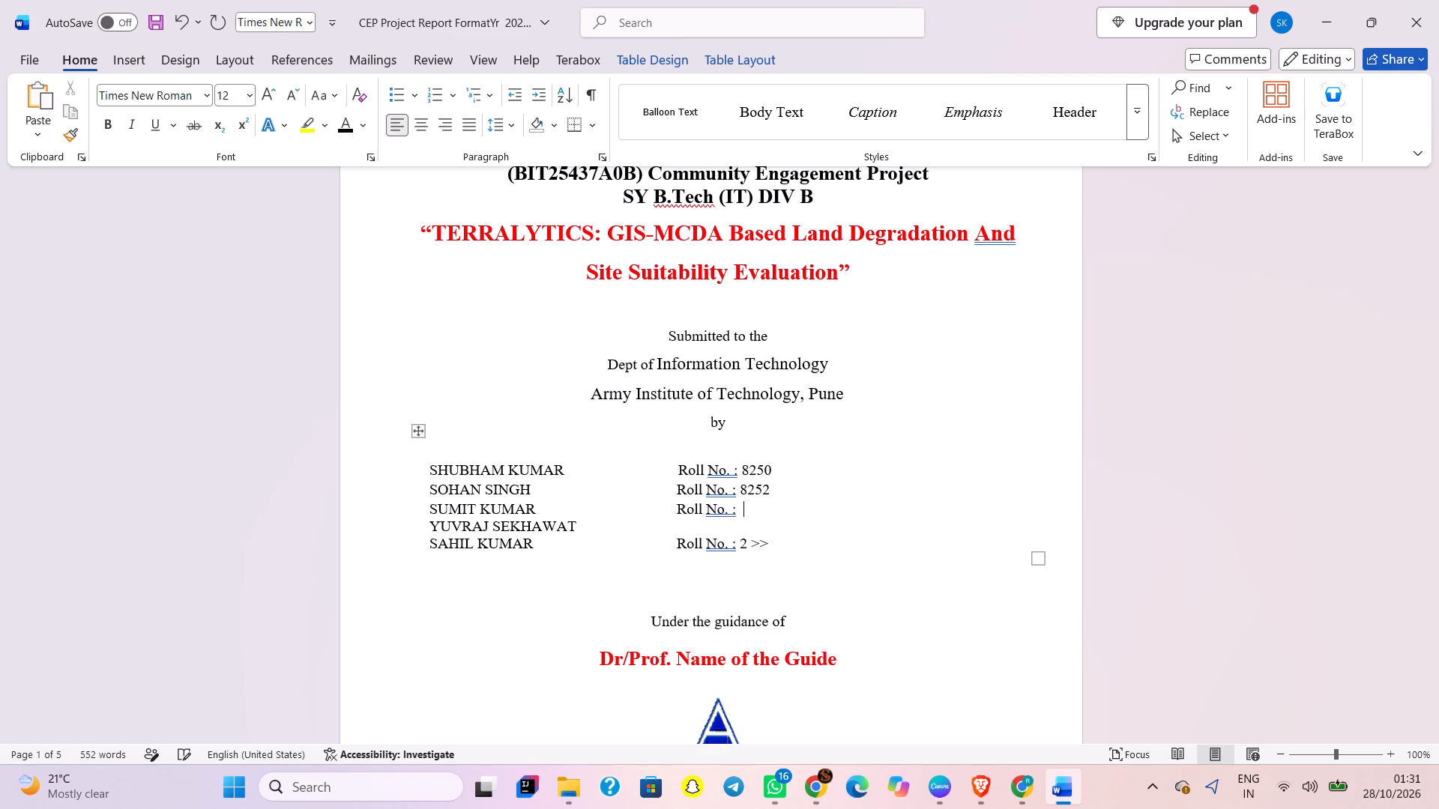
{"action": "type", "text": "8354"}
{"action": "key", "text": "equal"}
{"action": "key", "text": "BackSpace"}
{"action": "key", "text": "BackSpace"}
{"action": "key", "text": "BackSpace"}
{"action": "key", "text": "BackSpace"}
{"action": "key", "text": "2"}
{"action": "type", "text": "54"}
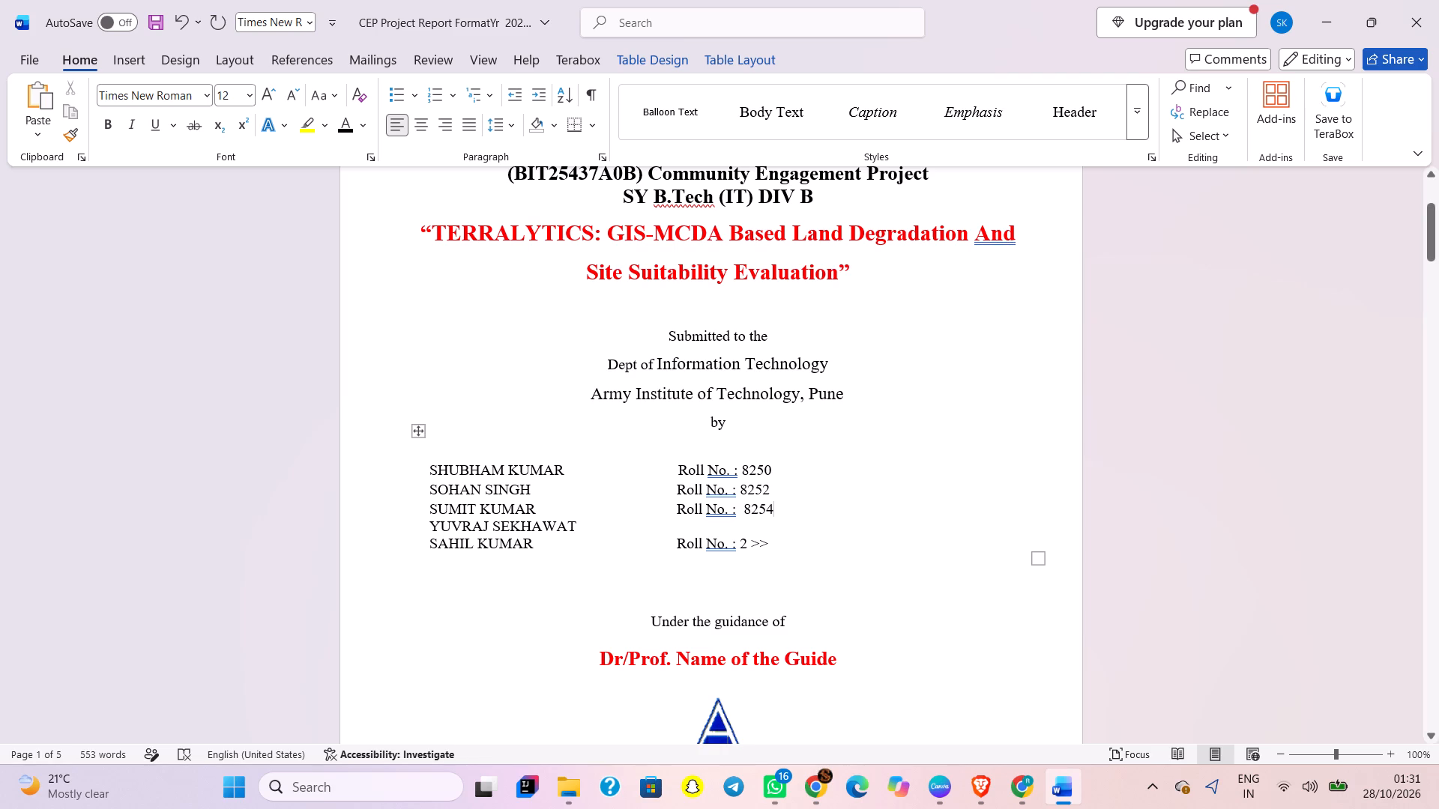
Add an extra space before the second student's roll number so it lines up with the third student's.
{"action": "left_click", "coordinate": [740, 489]}
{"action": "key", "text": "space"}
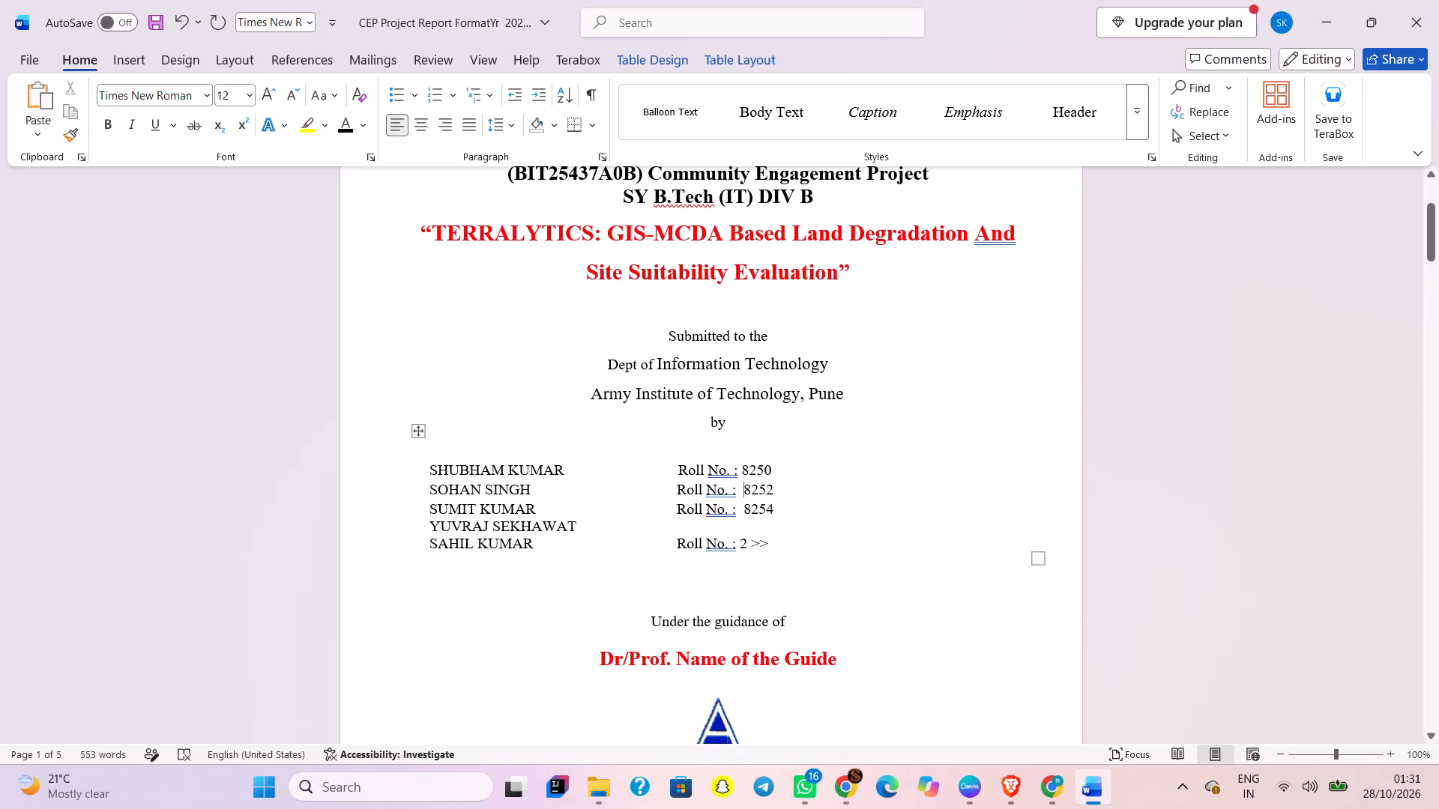
{"action": "left_click", "coordinate": [740, 472]}
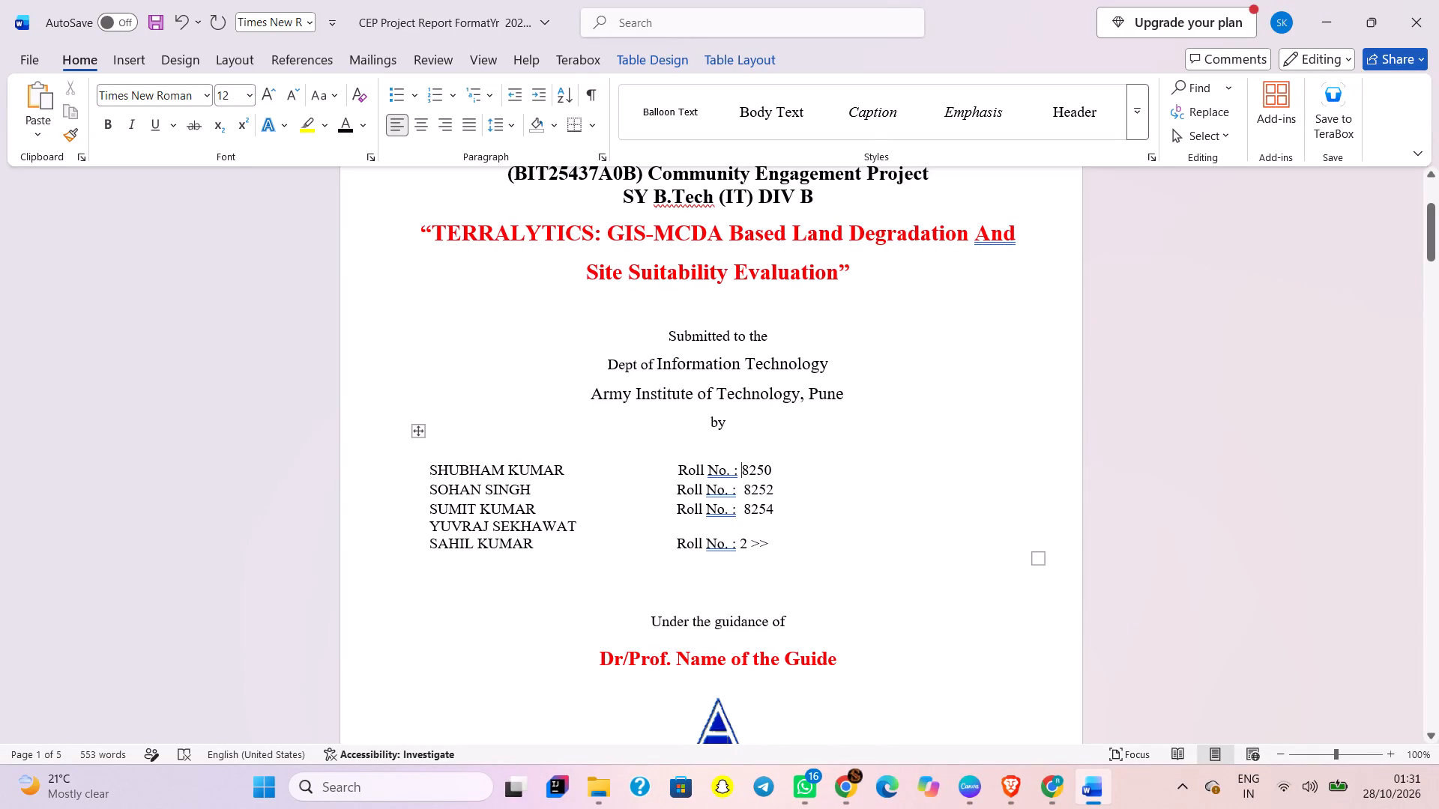
{"action": "left_click", "coordinate": [764, 526]}
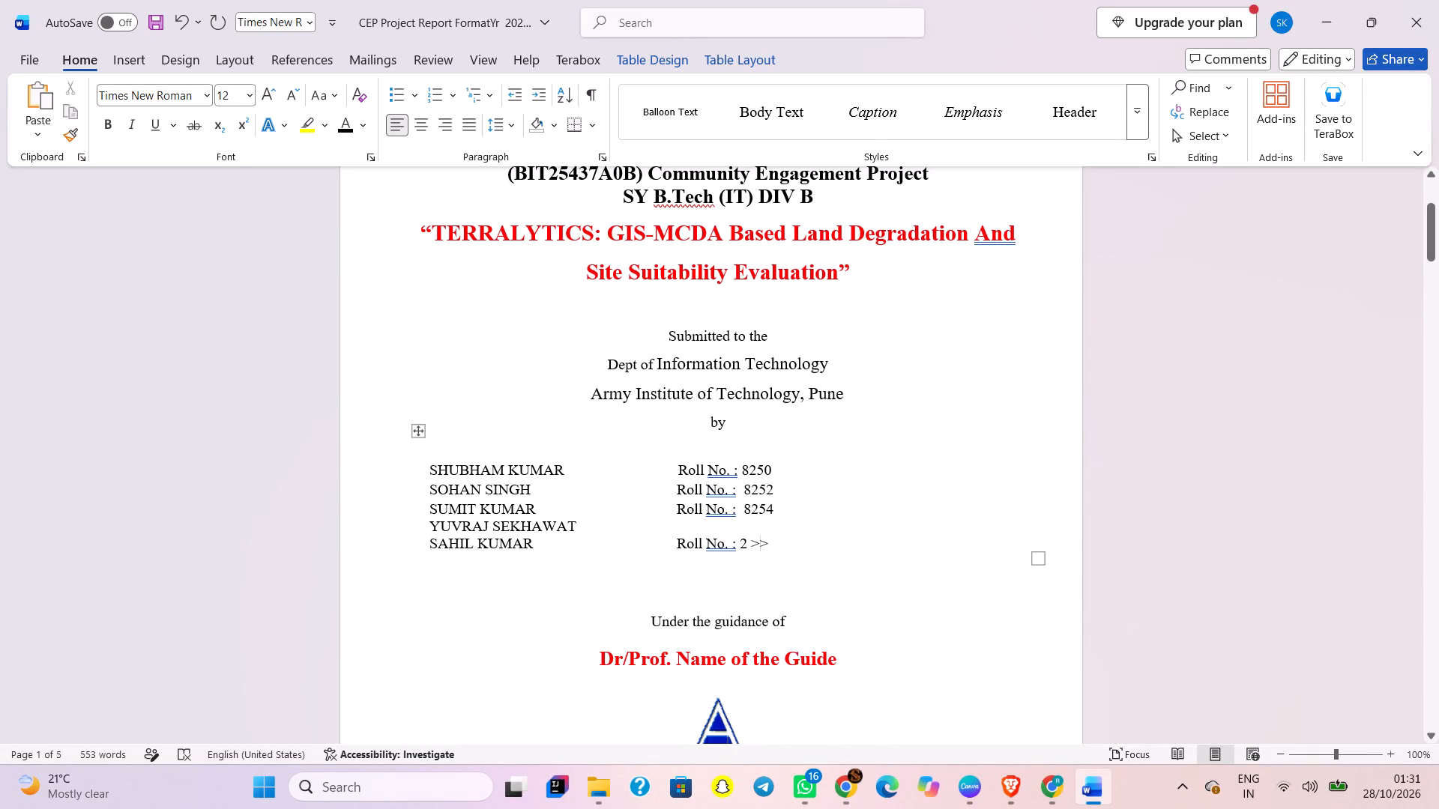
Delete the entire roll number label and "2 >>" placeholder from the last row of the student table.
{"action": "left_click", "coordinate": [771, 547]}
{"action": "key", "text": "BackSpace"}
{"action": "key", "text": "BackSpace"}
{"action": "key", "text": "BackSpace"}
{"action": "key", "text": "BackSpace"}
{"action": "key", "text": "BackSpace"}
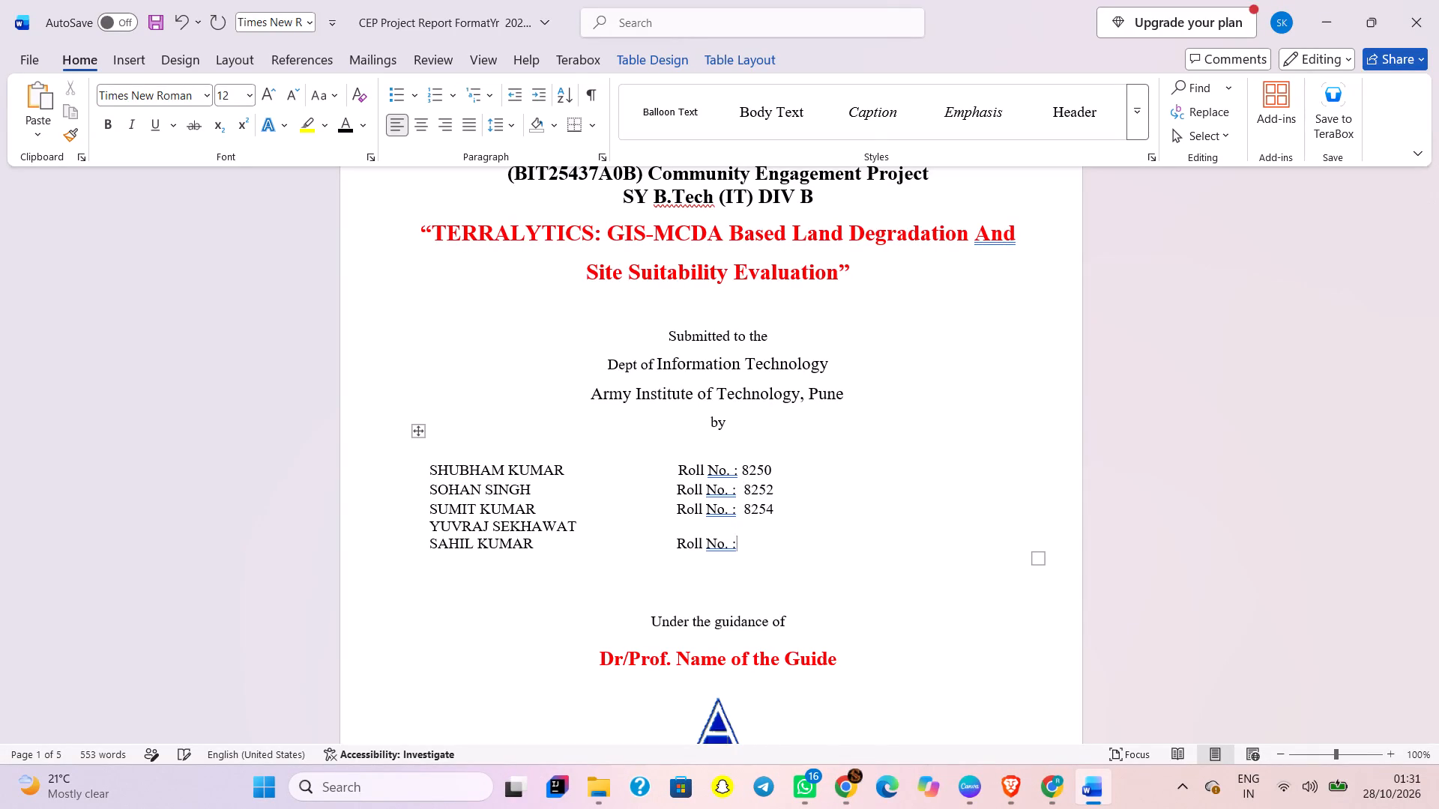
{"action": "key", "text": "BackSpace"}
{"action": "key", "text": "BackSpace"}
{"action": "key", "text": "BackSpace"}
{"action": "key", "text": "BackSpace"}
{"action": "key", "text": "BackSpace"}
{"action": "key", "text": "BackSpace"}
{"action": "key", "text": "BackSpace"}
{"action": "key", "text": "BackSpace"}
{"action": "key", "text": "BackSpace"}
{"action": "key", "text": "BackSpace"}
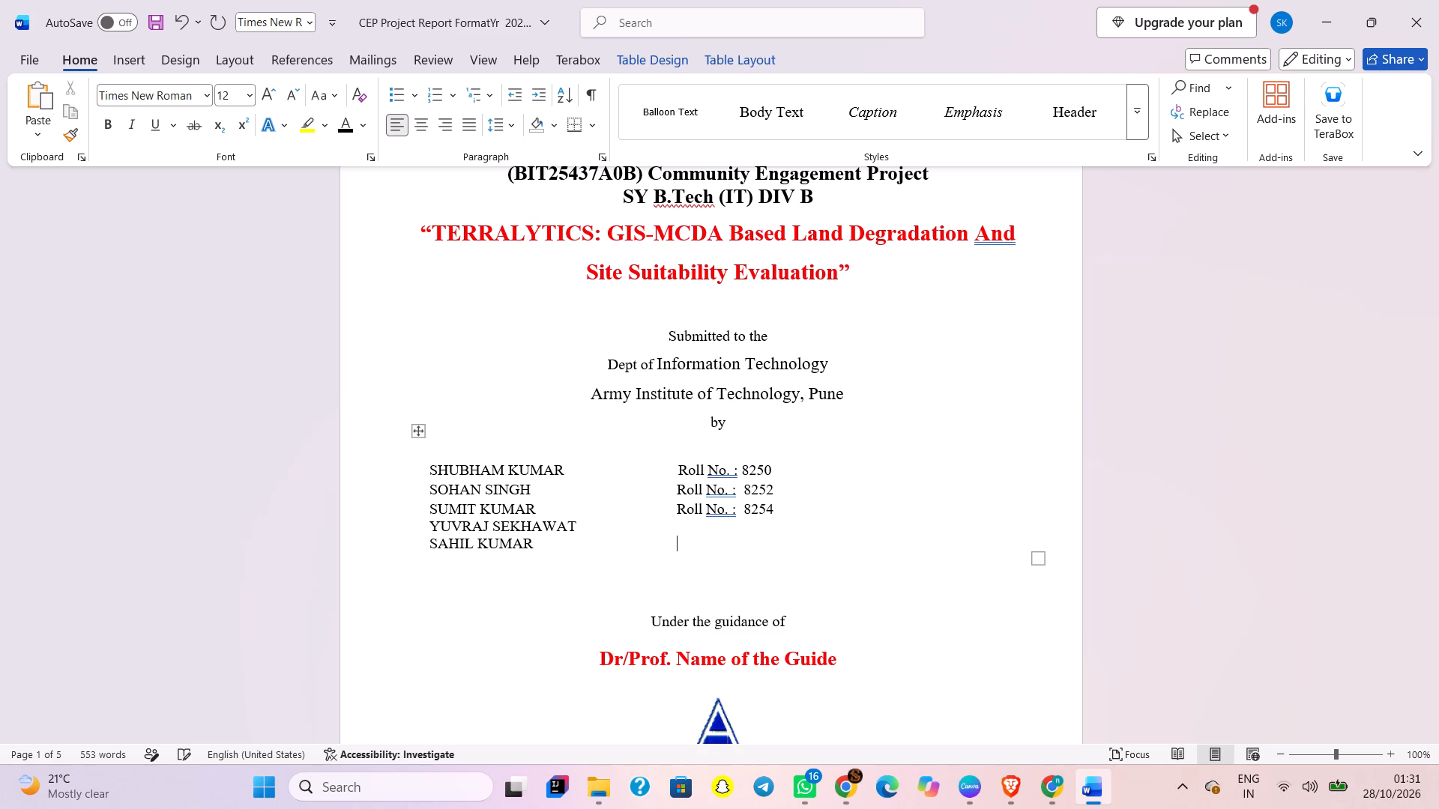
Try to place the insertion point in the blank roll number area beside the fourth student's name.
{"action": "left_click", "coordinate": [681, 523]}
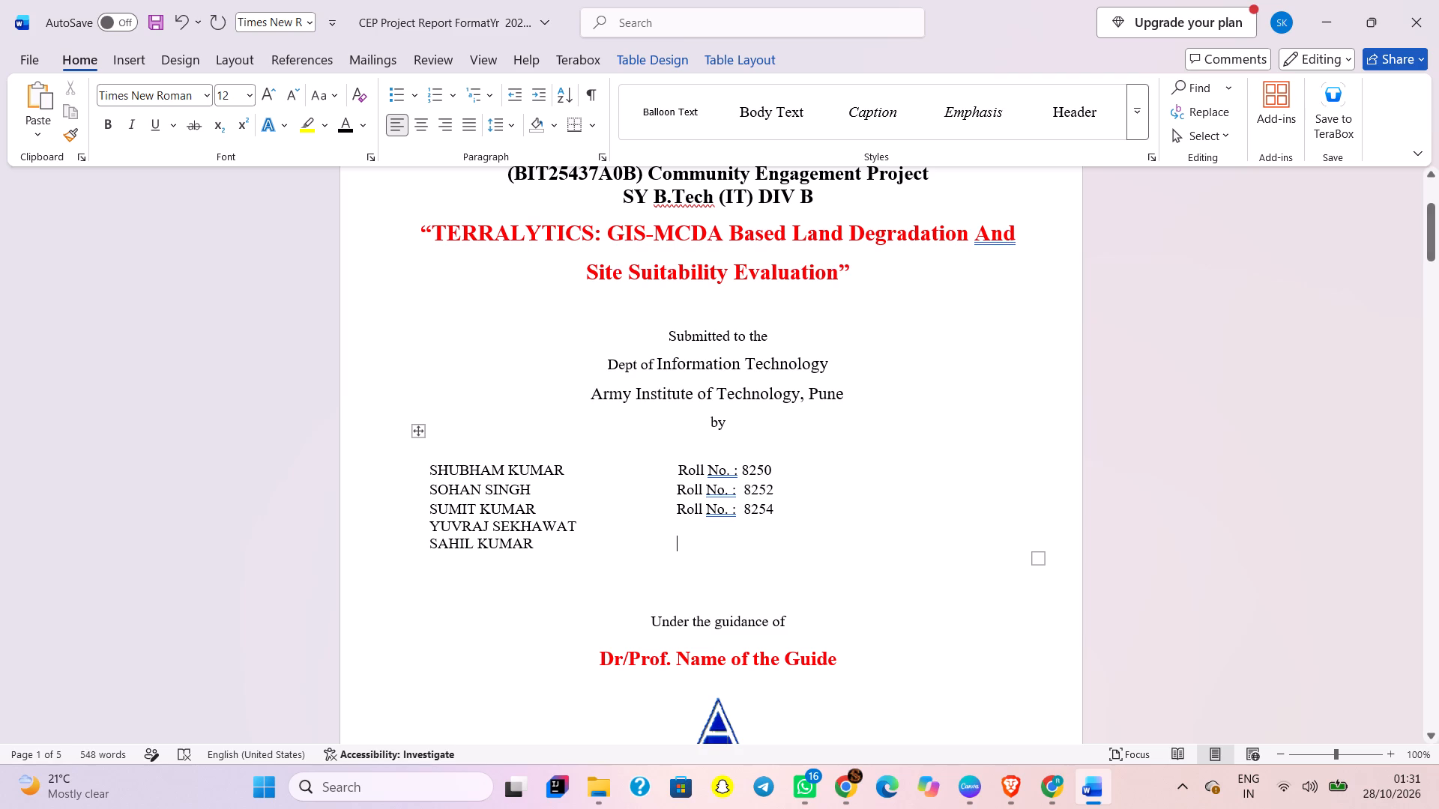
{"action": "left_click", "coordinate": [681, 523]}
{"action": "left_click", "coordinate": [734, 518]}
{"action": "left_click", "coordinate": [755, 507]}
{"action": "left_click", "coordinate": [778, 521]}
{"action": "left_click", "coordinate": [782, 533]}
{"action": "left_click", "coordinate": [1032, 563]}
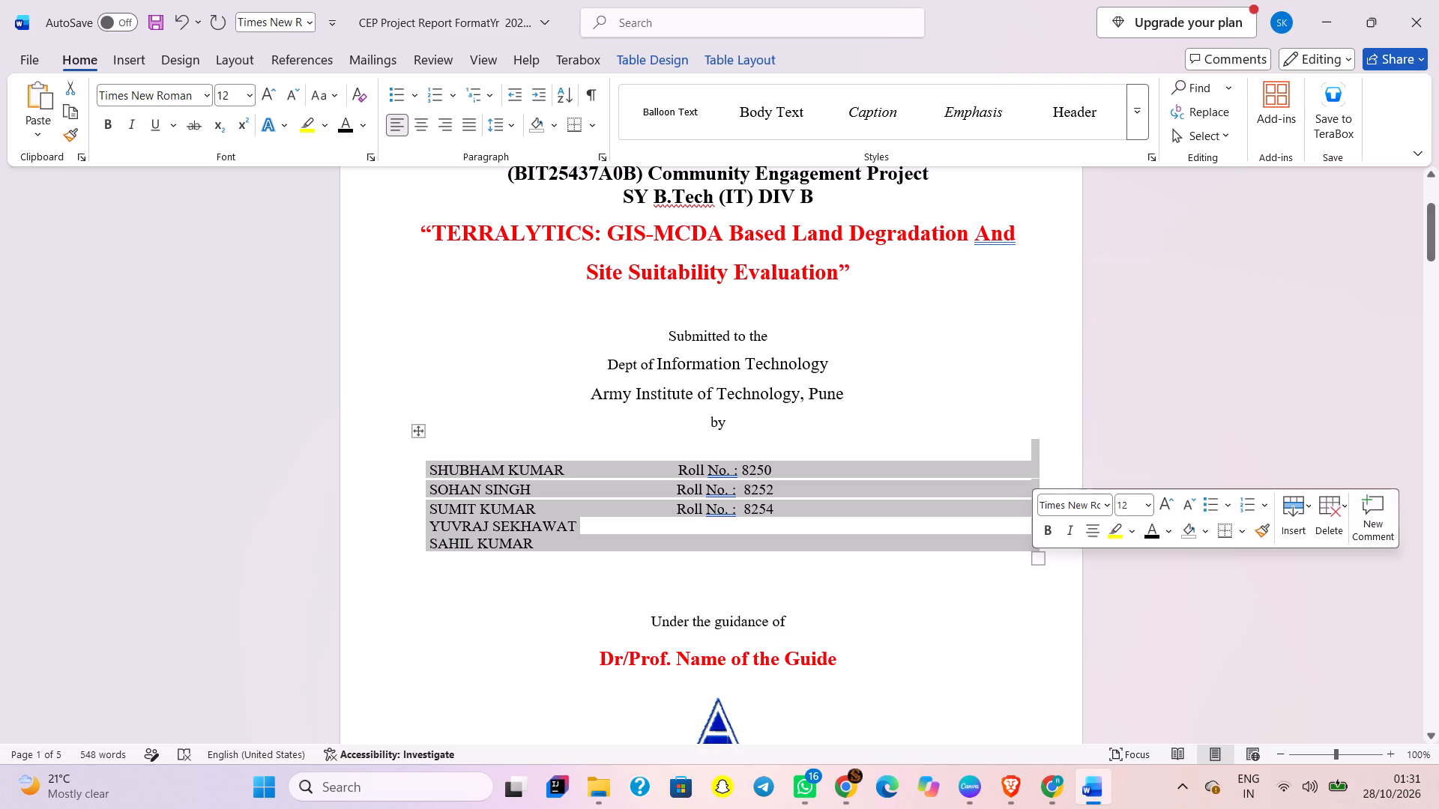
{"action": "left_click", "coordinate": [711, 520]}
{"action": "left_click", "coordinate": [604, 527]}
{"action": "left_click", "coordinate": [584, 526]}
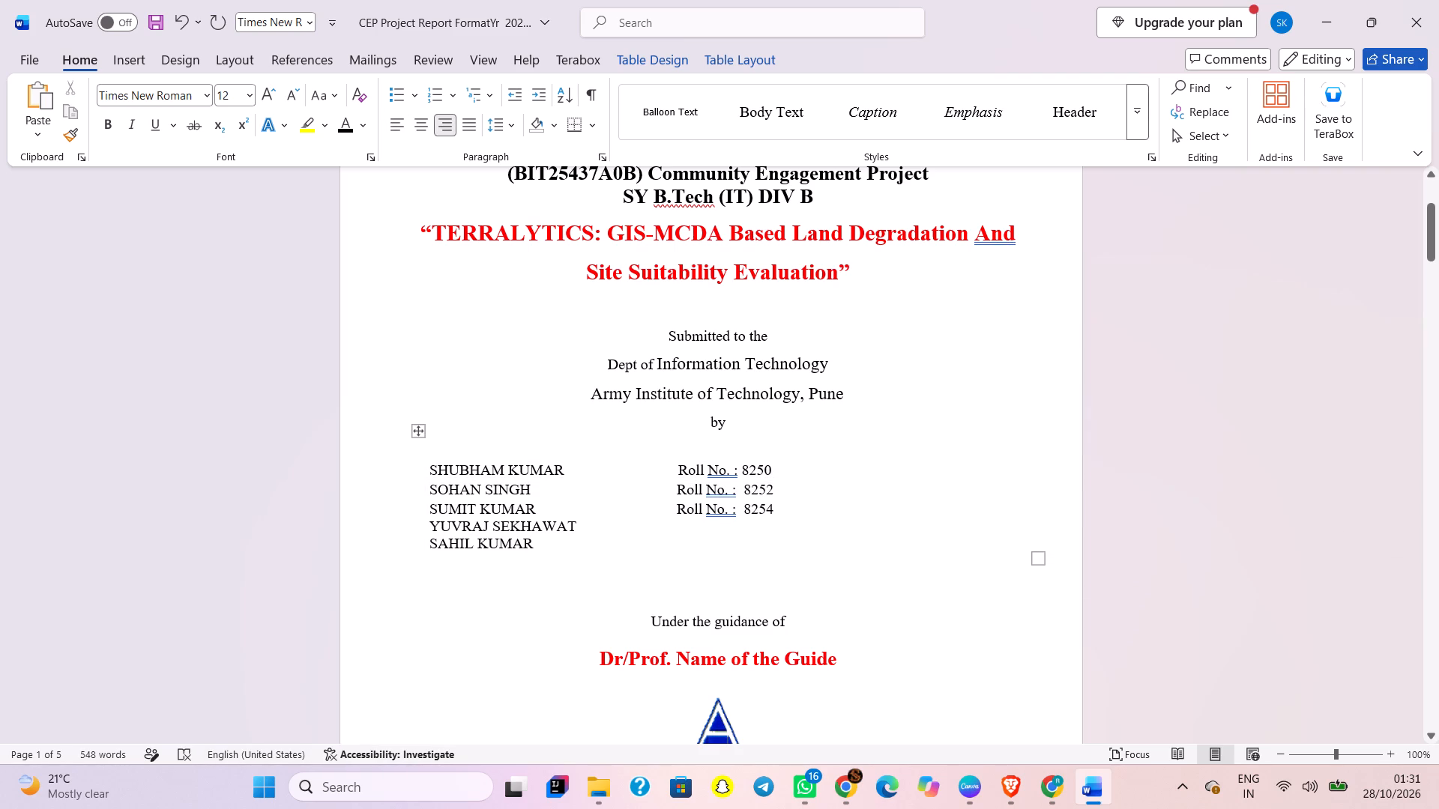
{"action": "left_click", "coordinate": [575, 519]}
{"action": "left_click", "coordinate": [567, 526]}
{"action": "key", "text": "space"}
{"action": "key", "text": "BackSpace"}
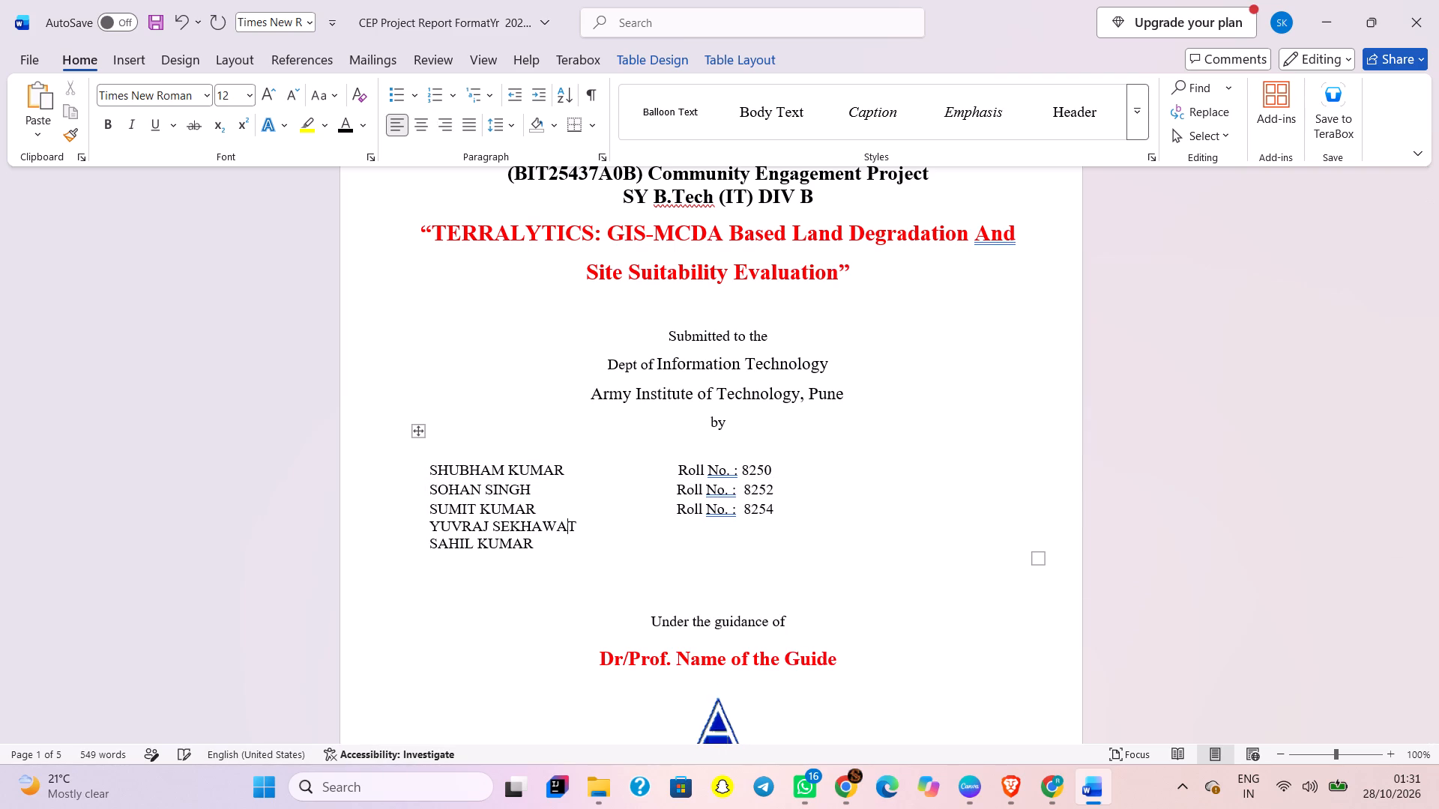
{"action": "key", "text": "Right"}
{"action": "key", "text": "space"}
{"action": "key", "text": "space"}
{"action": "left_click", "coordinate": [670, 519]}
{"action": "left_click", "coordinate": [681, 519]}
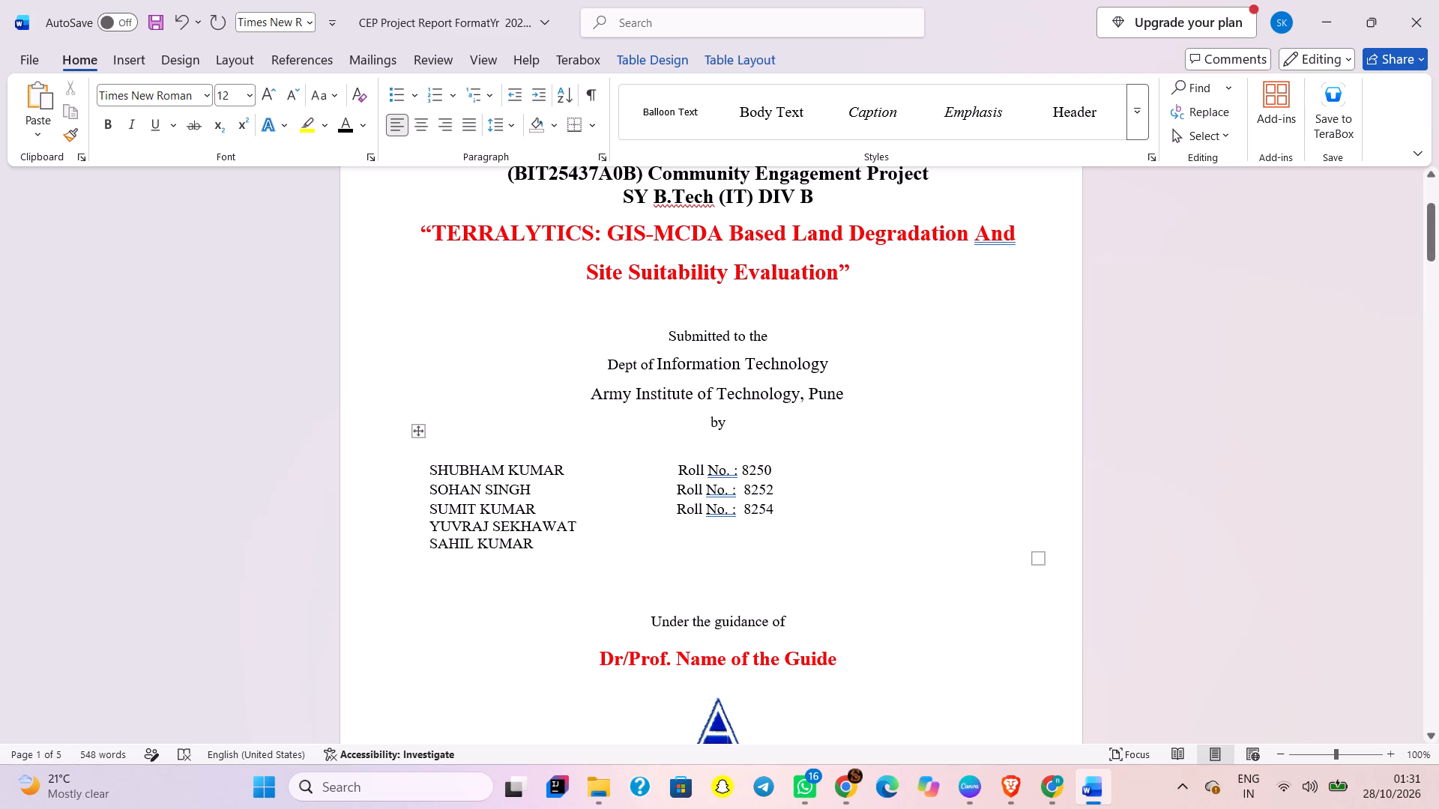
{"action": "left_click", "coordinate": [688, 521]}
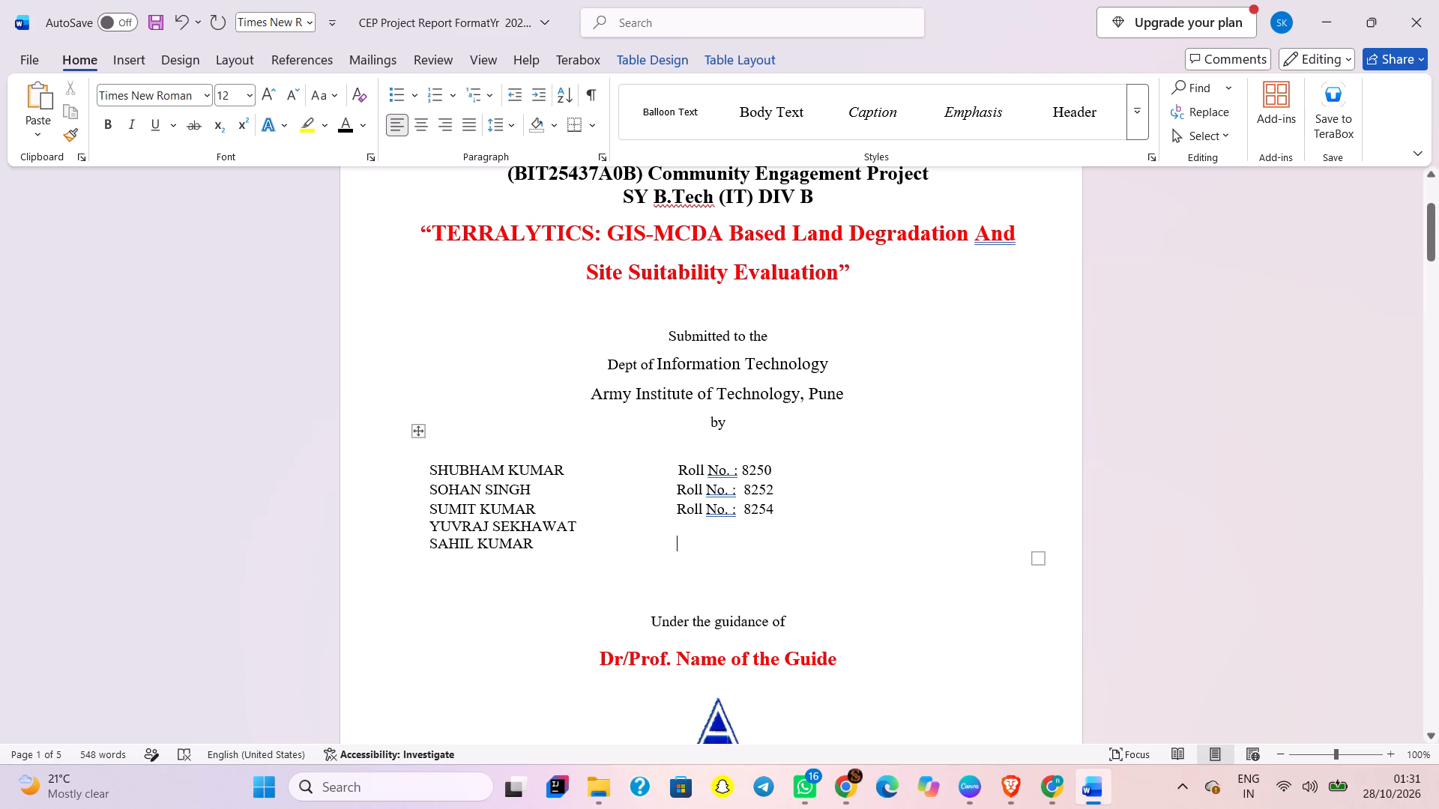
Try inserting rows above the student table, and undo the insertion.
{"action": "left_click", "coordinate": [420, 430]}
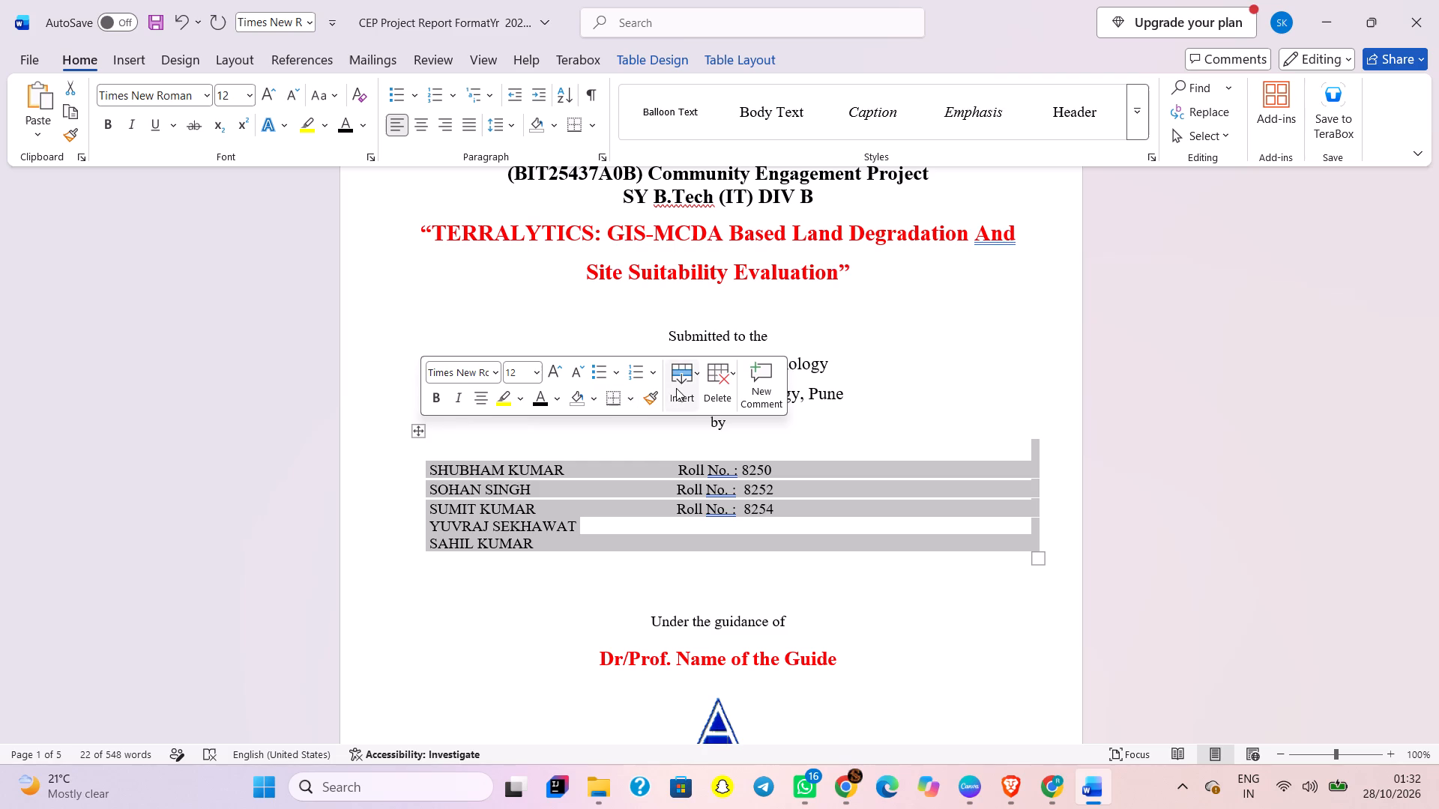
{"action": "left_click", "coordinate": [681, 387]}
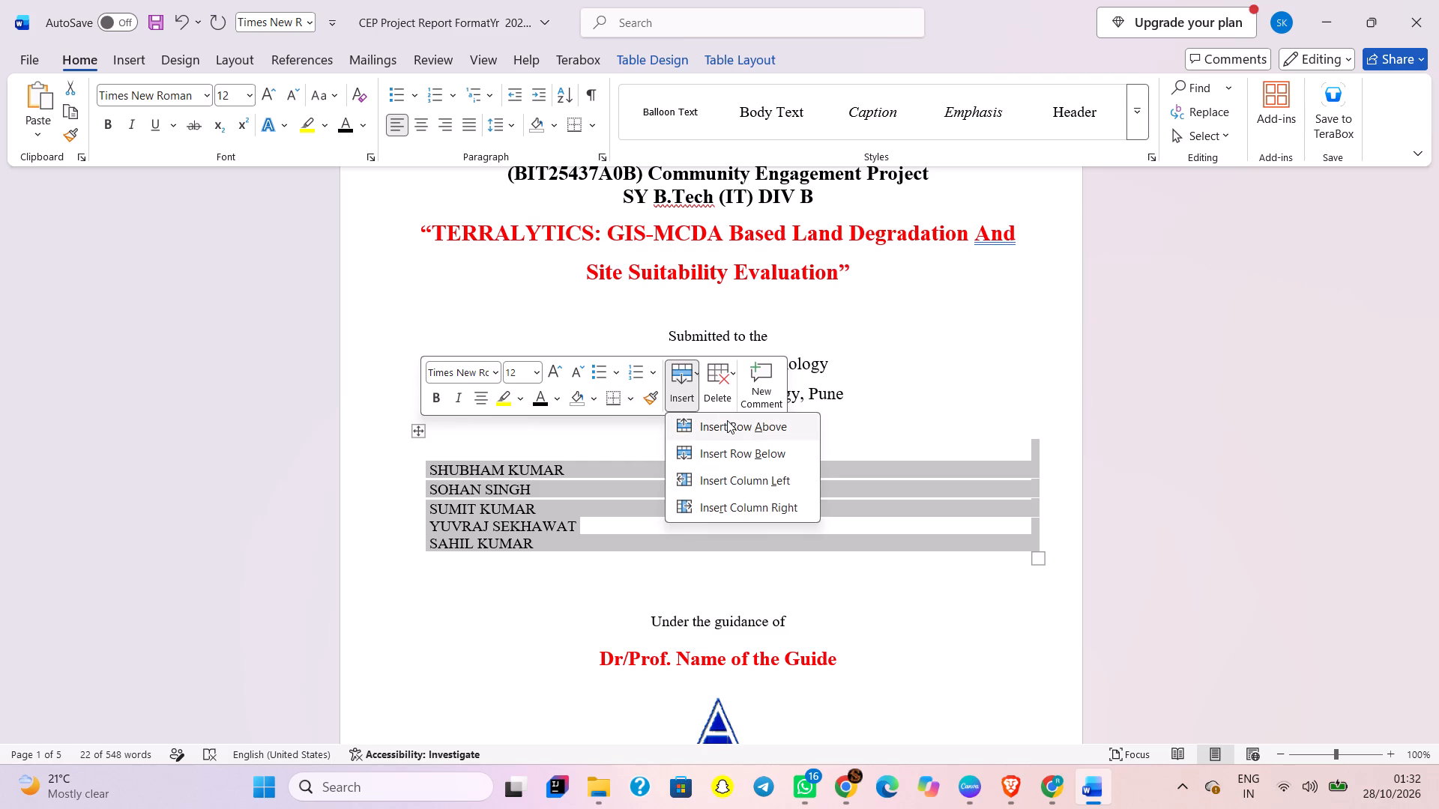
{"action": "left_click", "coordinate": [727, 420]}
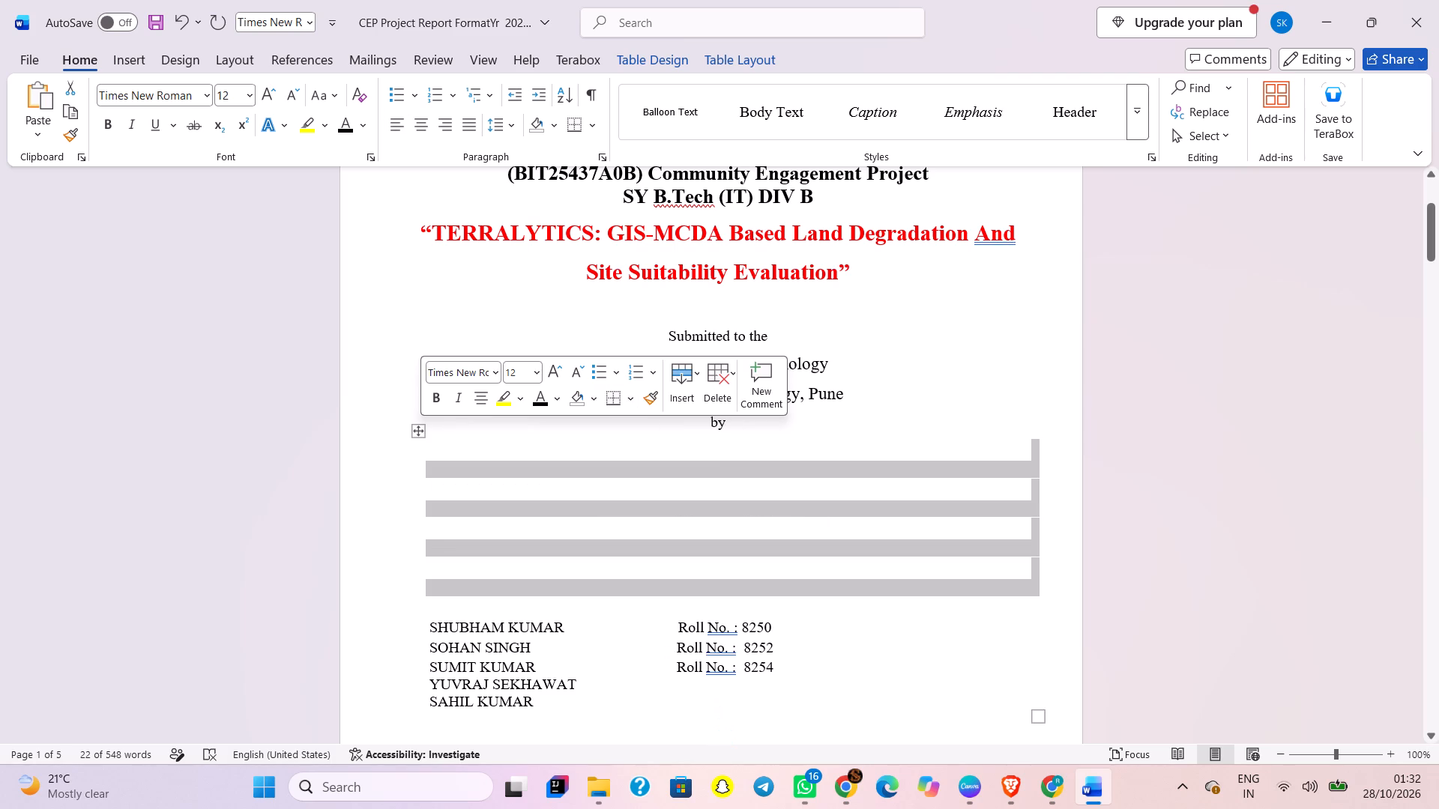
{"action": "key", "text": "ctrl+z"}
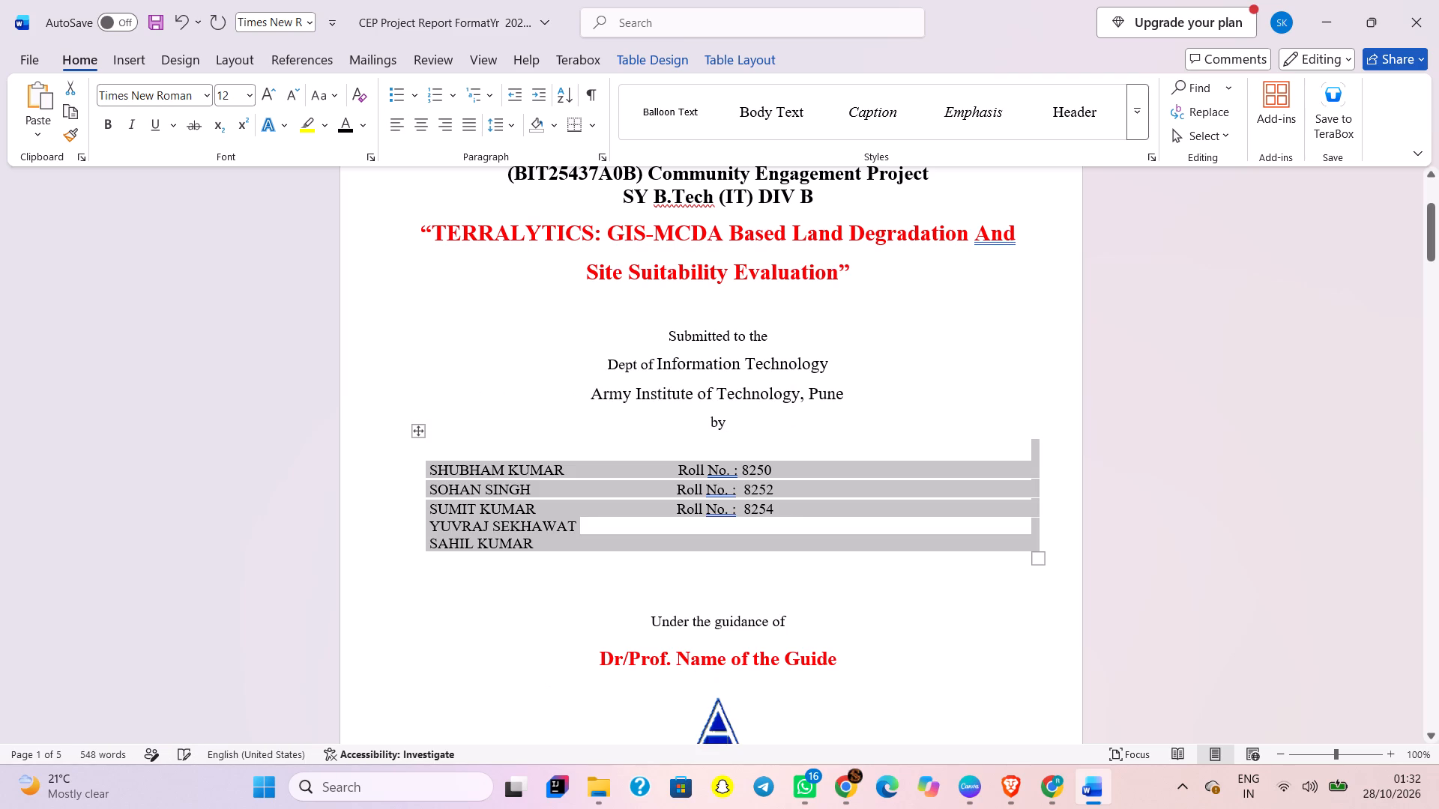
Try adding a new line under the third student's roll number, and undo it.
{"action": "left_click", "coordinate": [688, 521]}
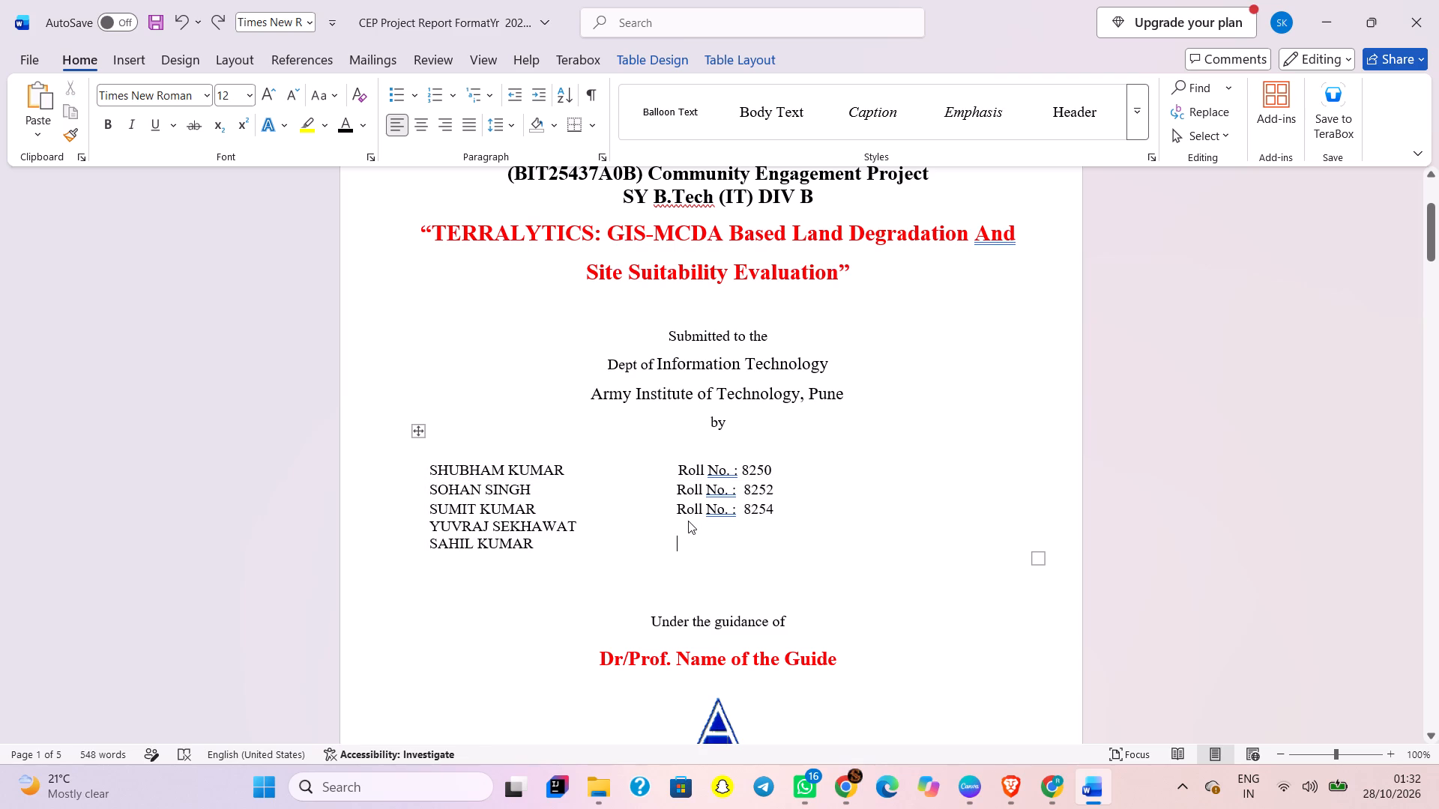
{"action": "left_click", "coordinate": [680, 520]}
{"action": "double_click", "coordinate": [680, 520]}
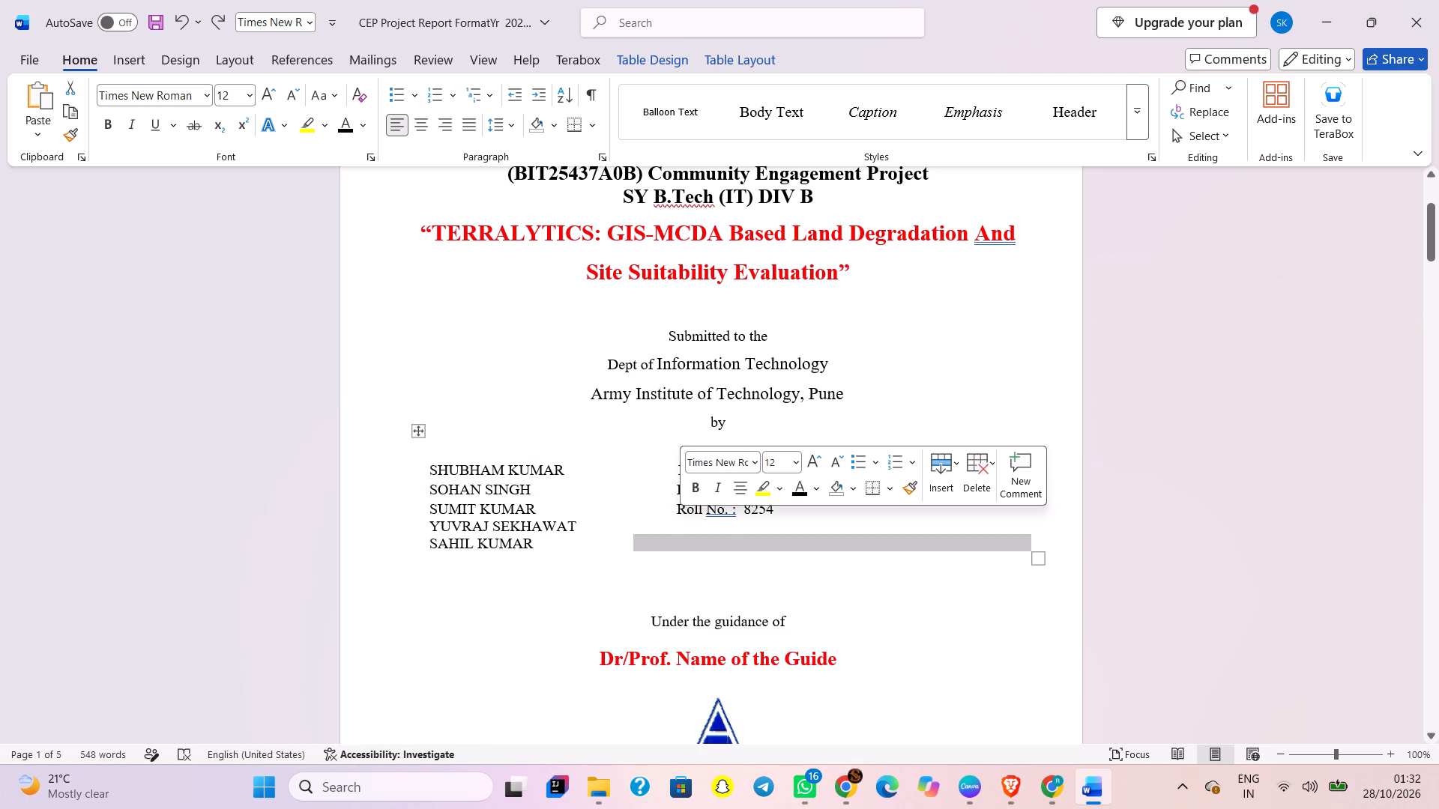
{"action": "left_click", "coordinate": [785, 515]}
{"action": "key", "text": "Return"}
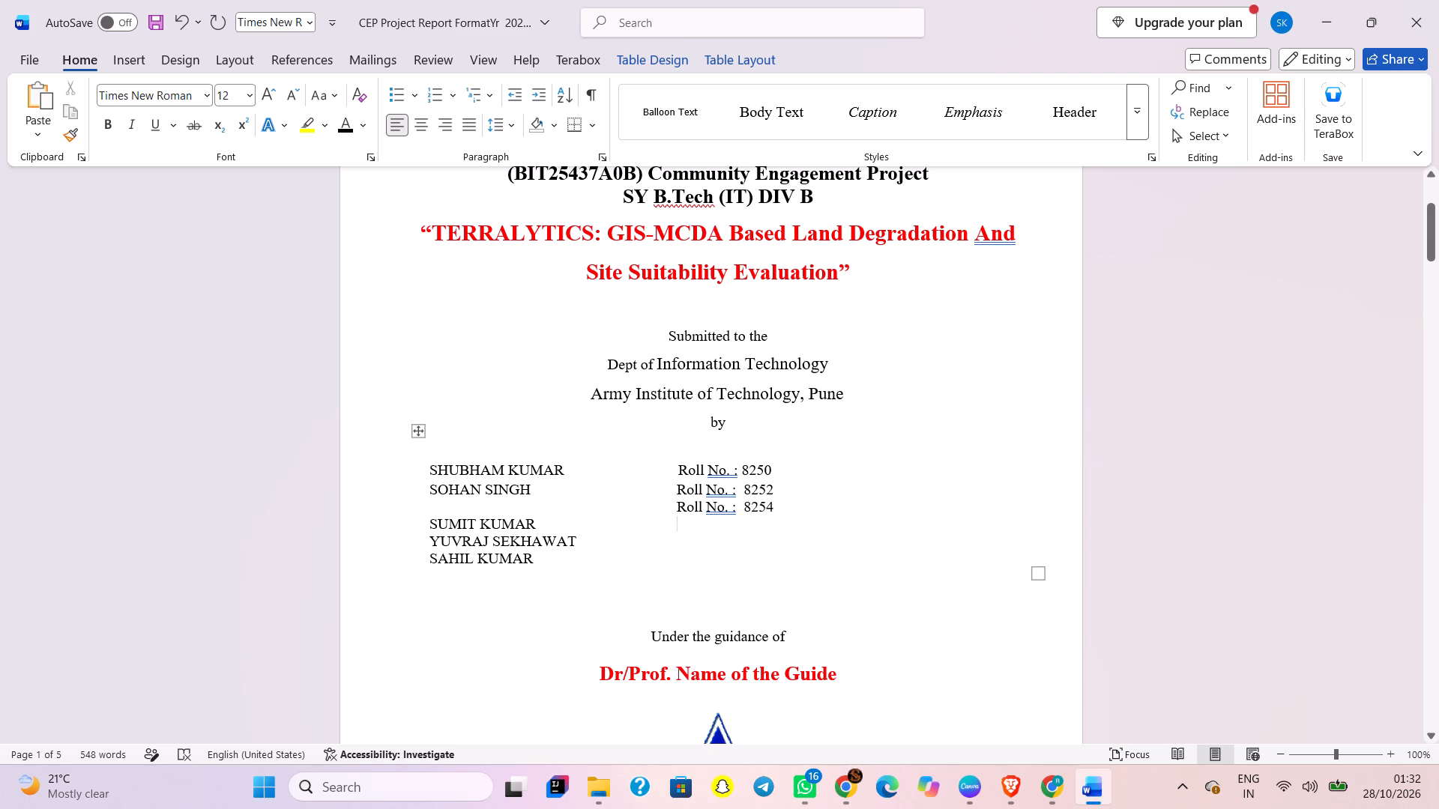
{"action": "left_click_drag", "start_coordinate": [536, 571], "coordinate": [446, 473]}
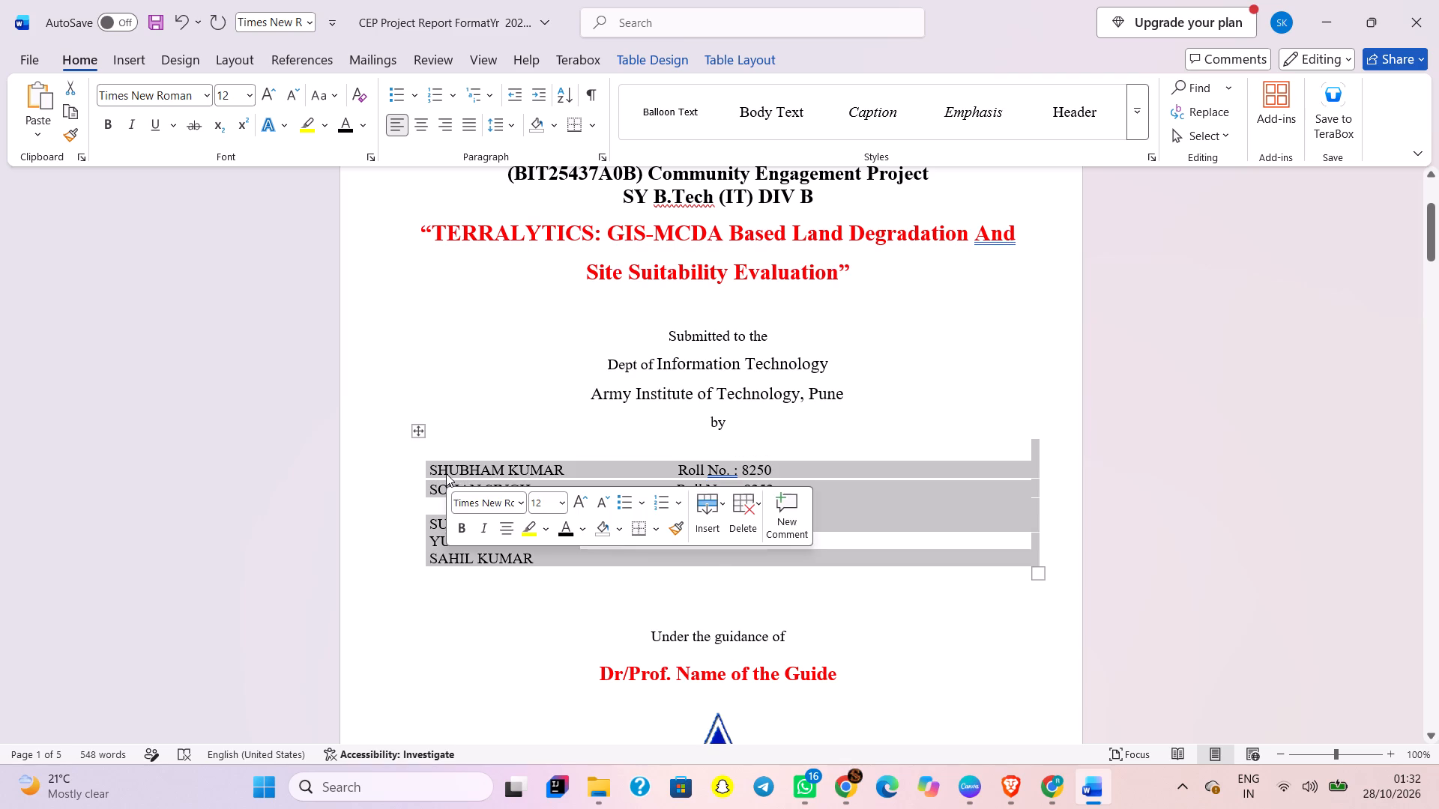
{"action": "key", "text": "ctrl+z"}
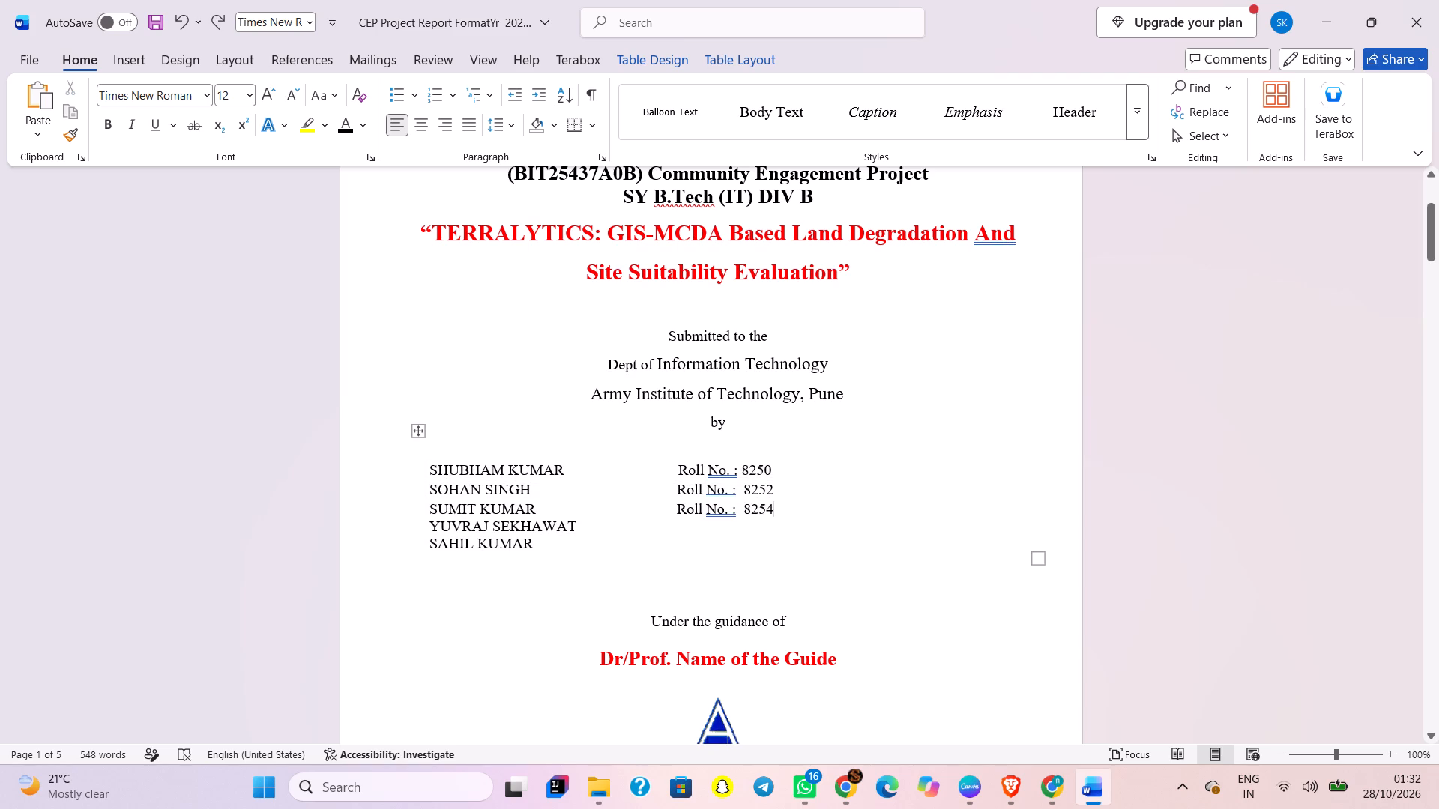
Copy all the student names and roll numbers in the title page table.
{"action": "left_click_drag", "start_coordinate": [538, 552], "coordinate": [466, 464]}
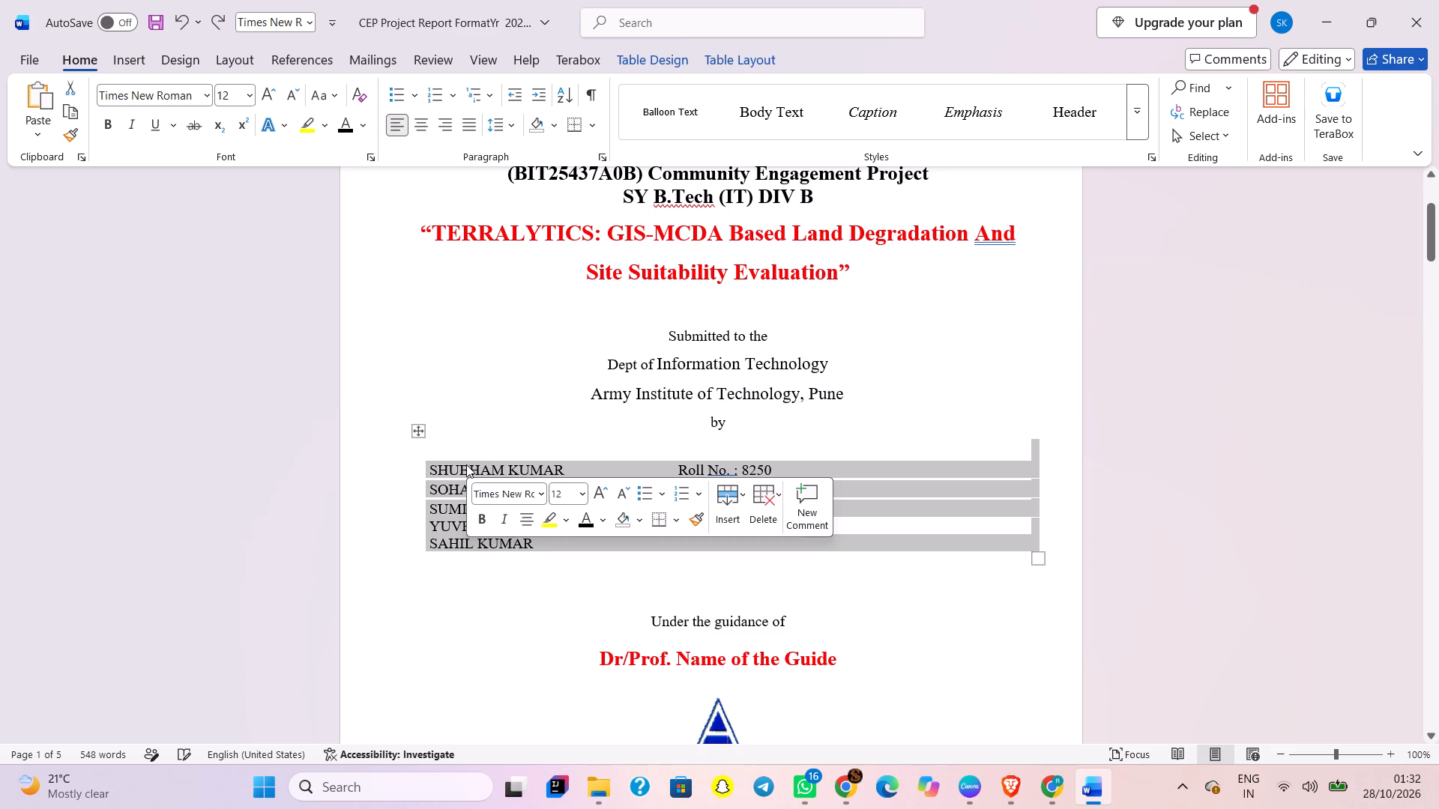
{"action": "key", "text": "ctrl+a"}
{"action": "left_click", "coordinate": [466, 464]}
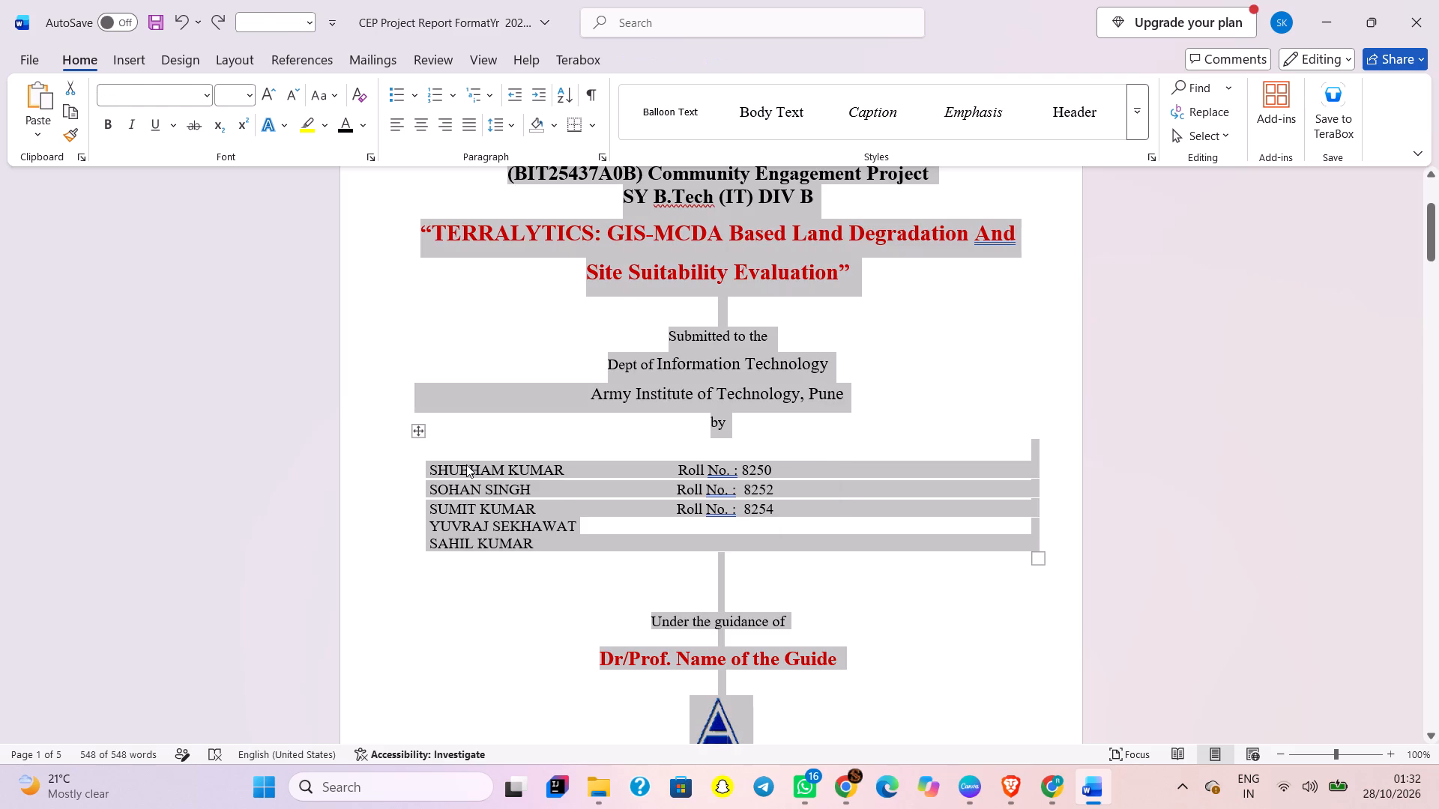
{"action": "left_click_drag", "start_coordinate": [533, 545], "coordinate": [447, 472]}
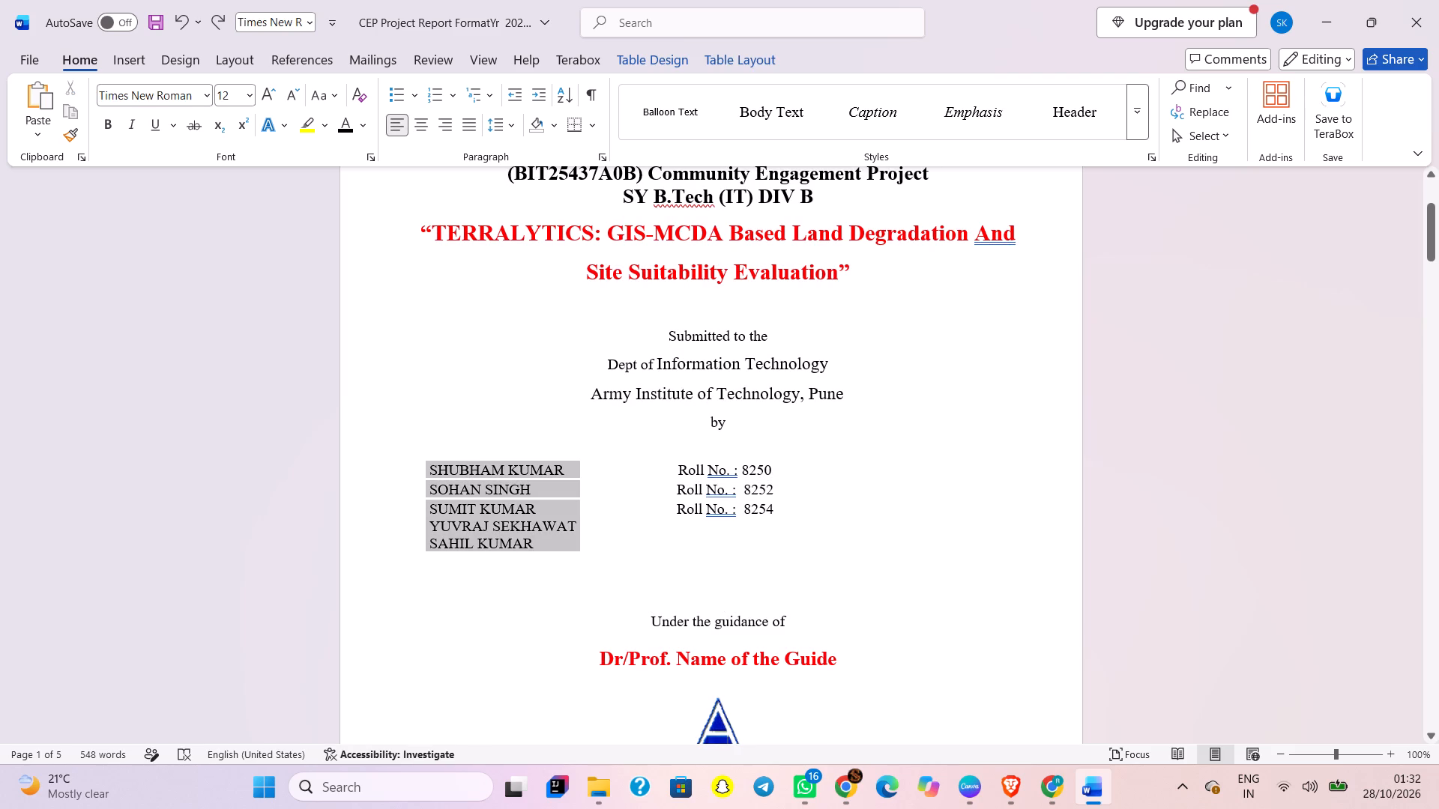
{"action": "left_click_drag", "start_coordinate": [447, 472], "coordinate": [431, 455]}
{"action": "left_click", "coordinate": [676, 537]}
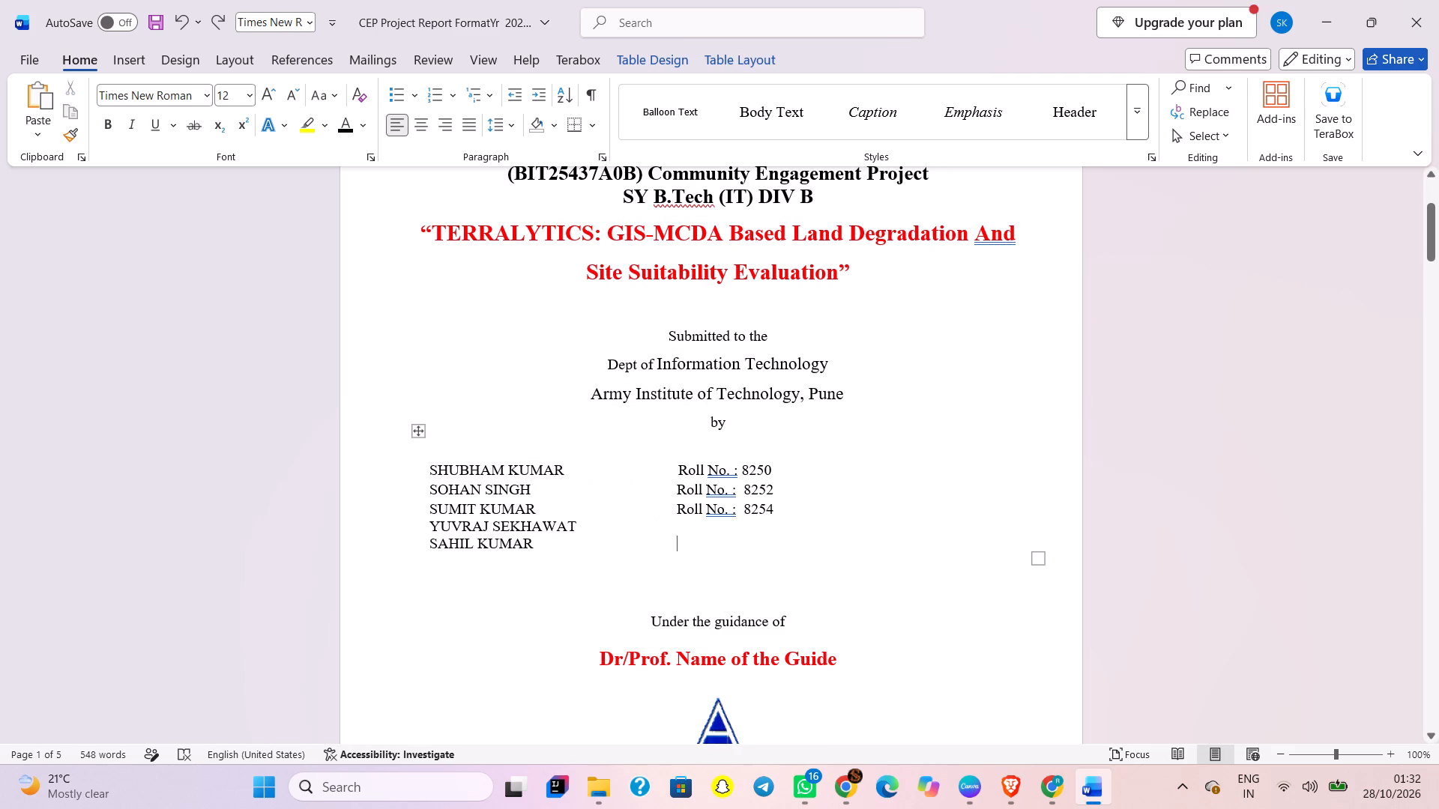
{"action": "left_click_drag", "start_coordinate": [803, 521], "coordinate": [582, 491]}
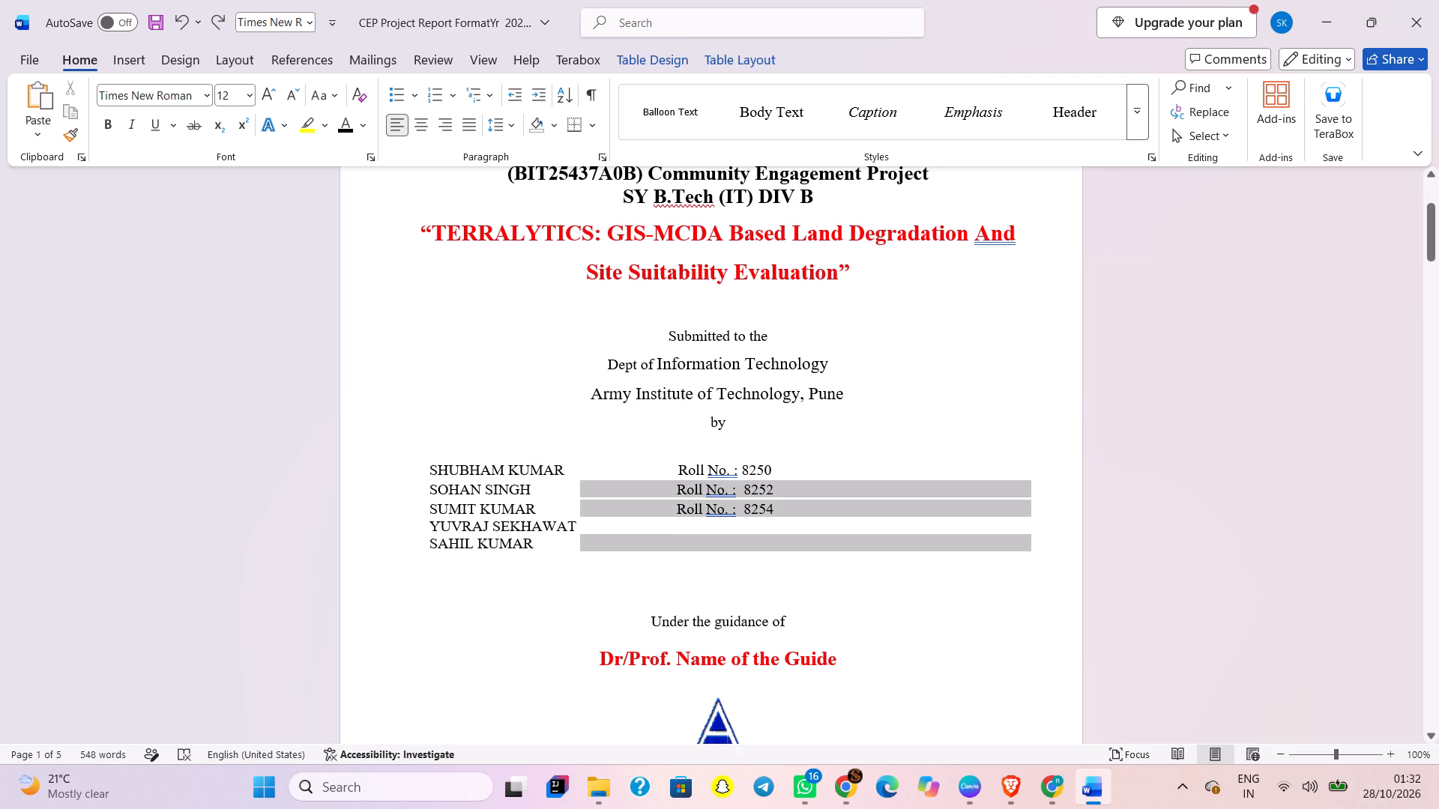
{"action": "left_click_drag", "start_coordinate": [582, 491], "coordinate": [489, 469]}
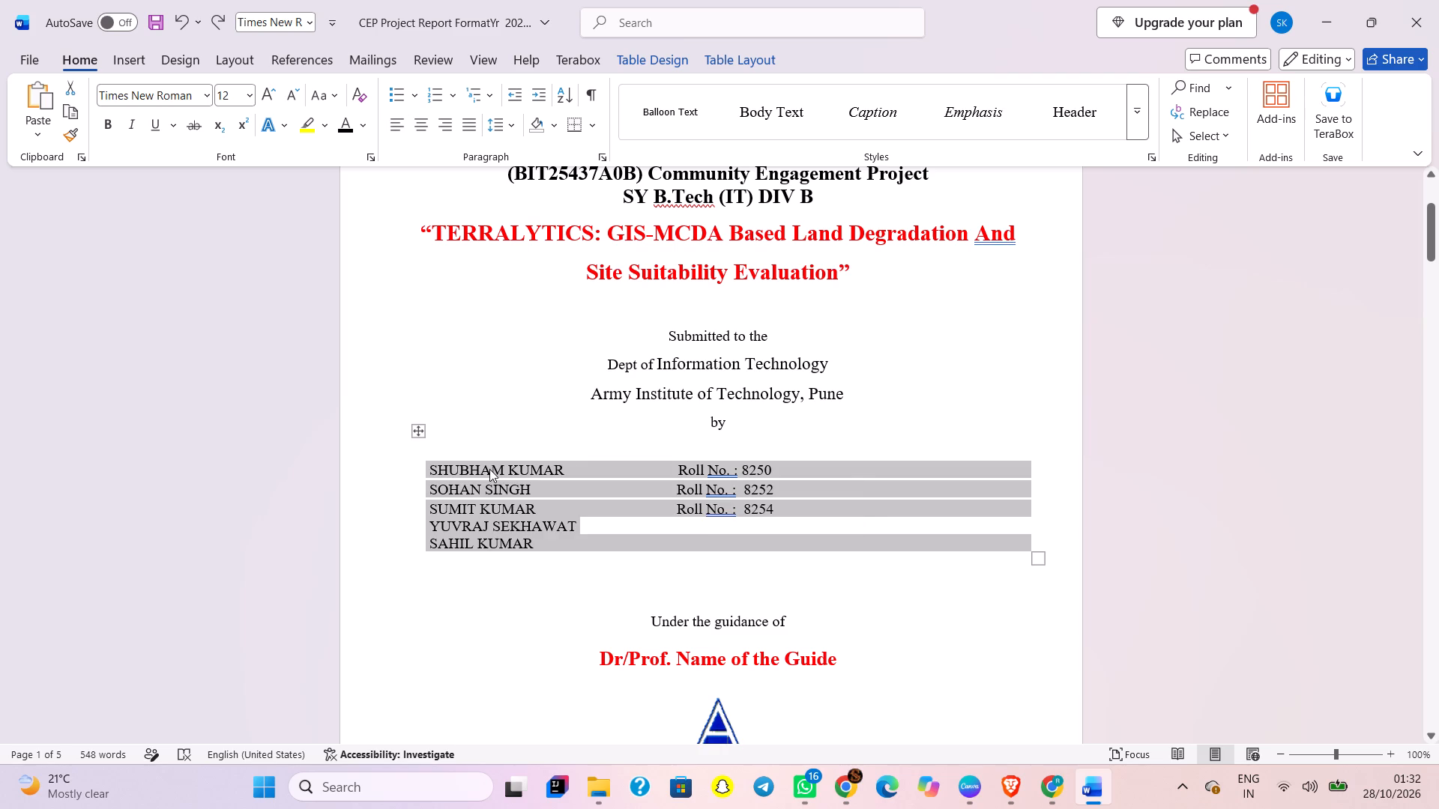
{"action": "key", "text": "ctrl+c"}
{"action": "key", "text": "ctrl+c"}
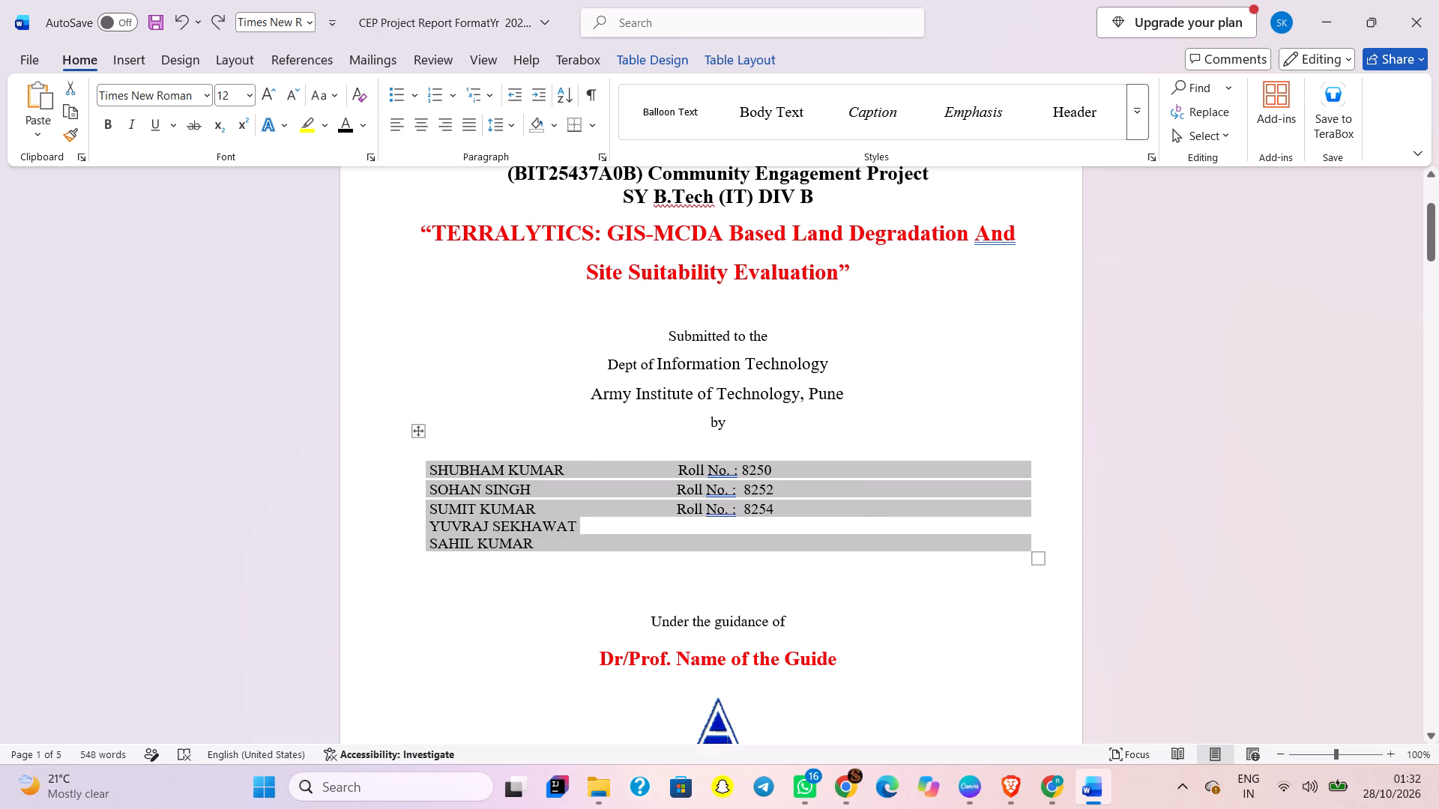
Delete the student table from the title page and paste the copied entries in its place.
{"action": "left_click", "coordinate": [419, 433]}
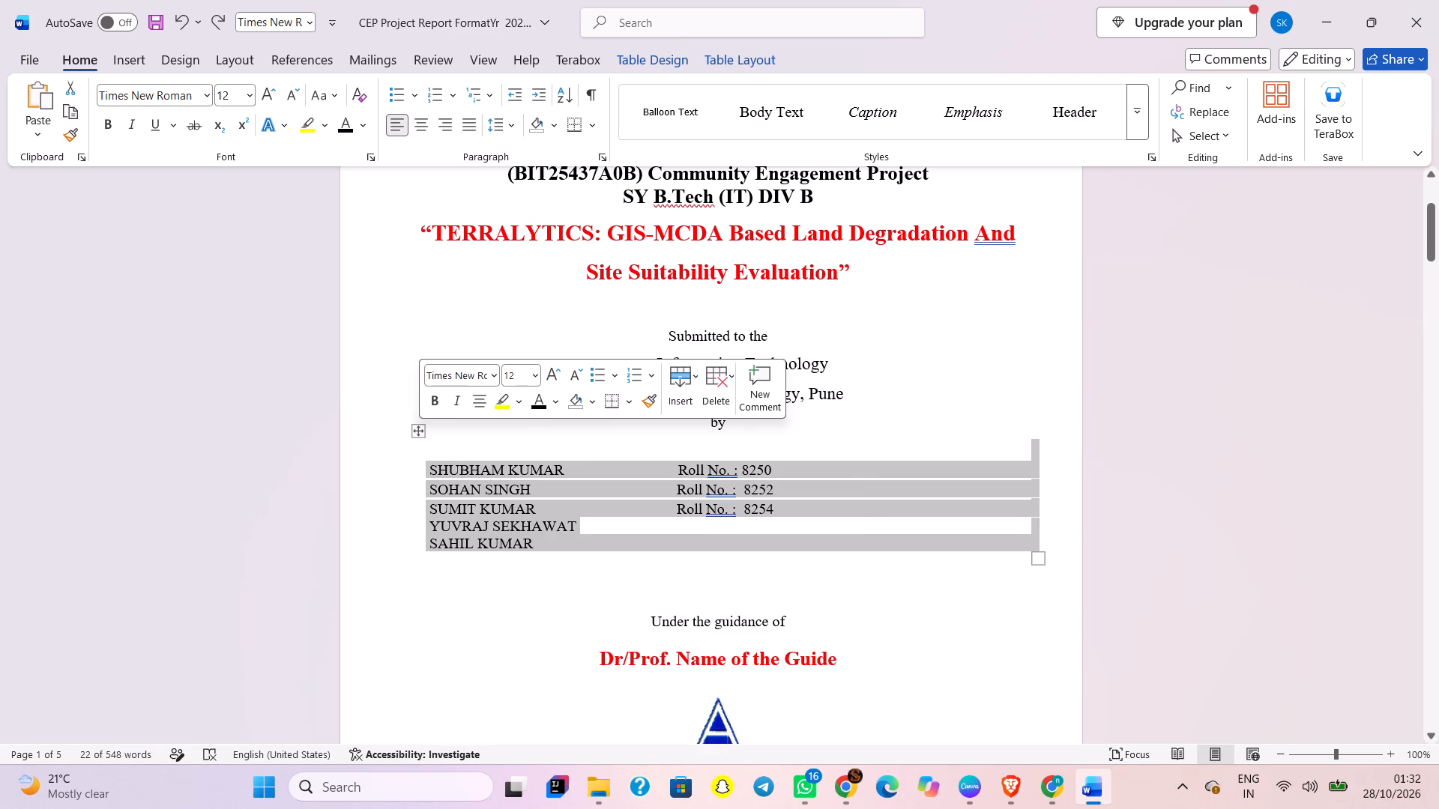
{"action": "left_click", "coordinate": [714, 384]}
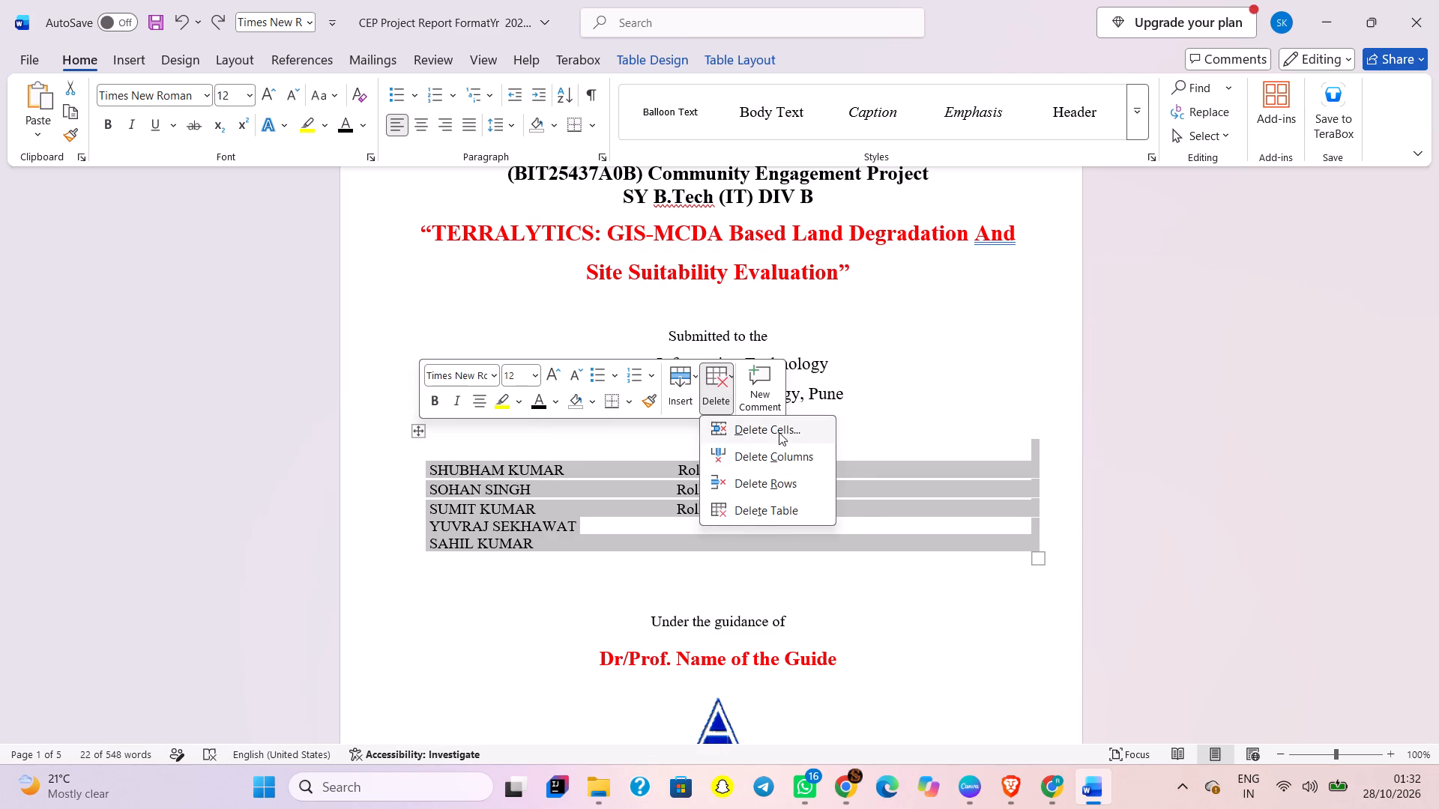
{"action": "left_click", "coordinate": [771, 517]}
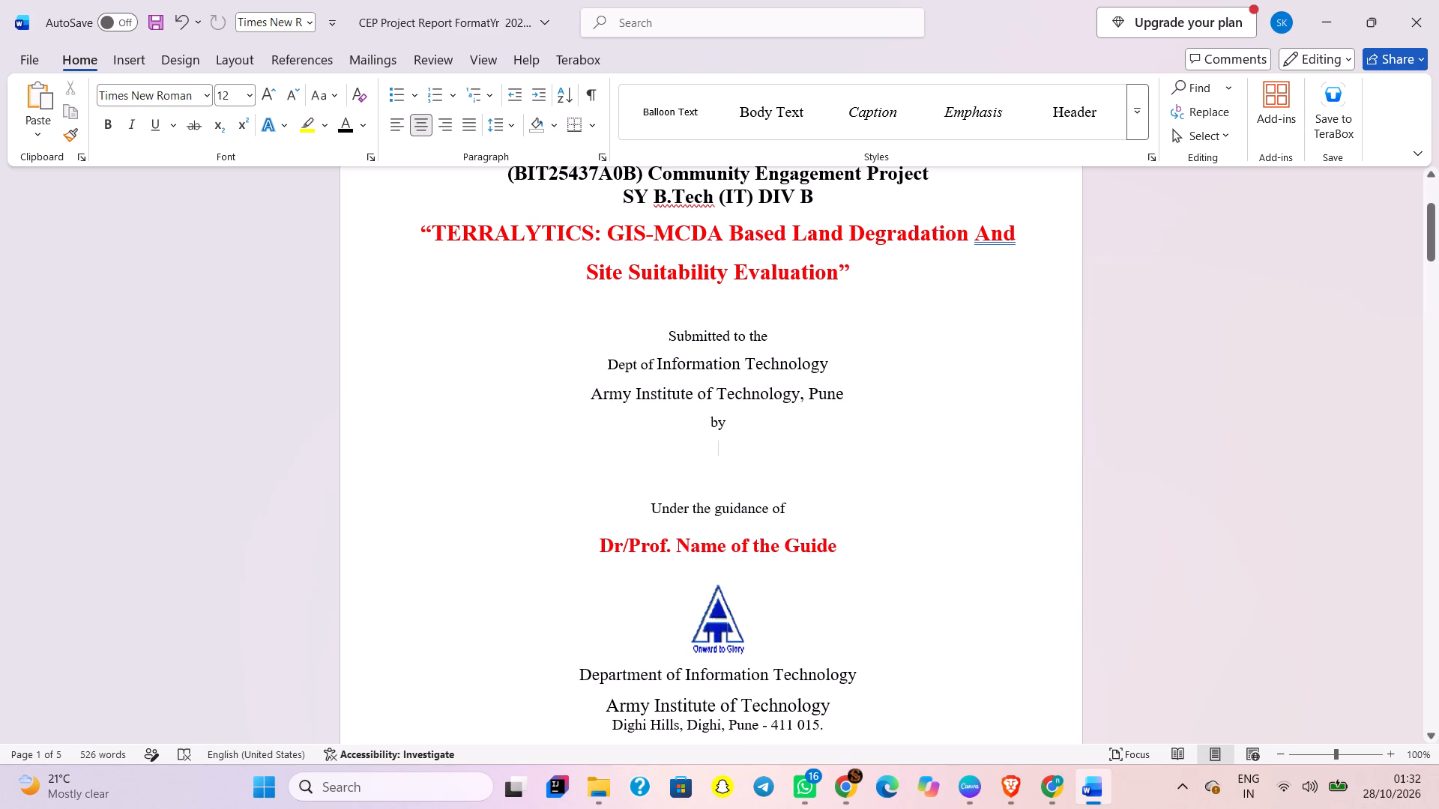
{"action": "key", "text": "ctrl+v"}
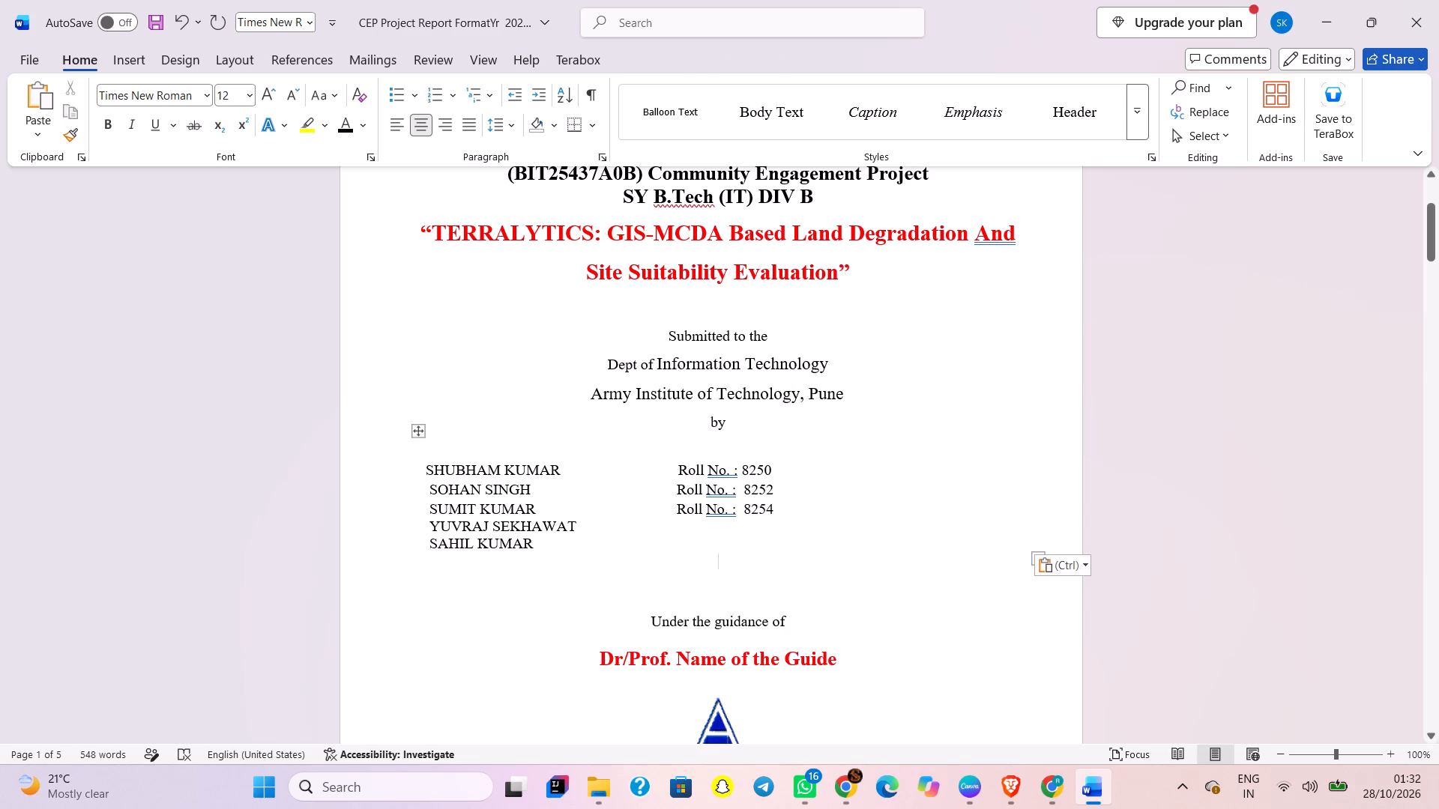
Delete the pasted student table, leaving the space under "by" empty.
{"action": "left_click", "coordinate": [420, 434]}
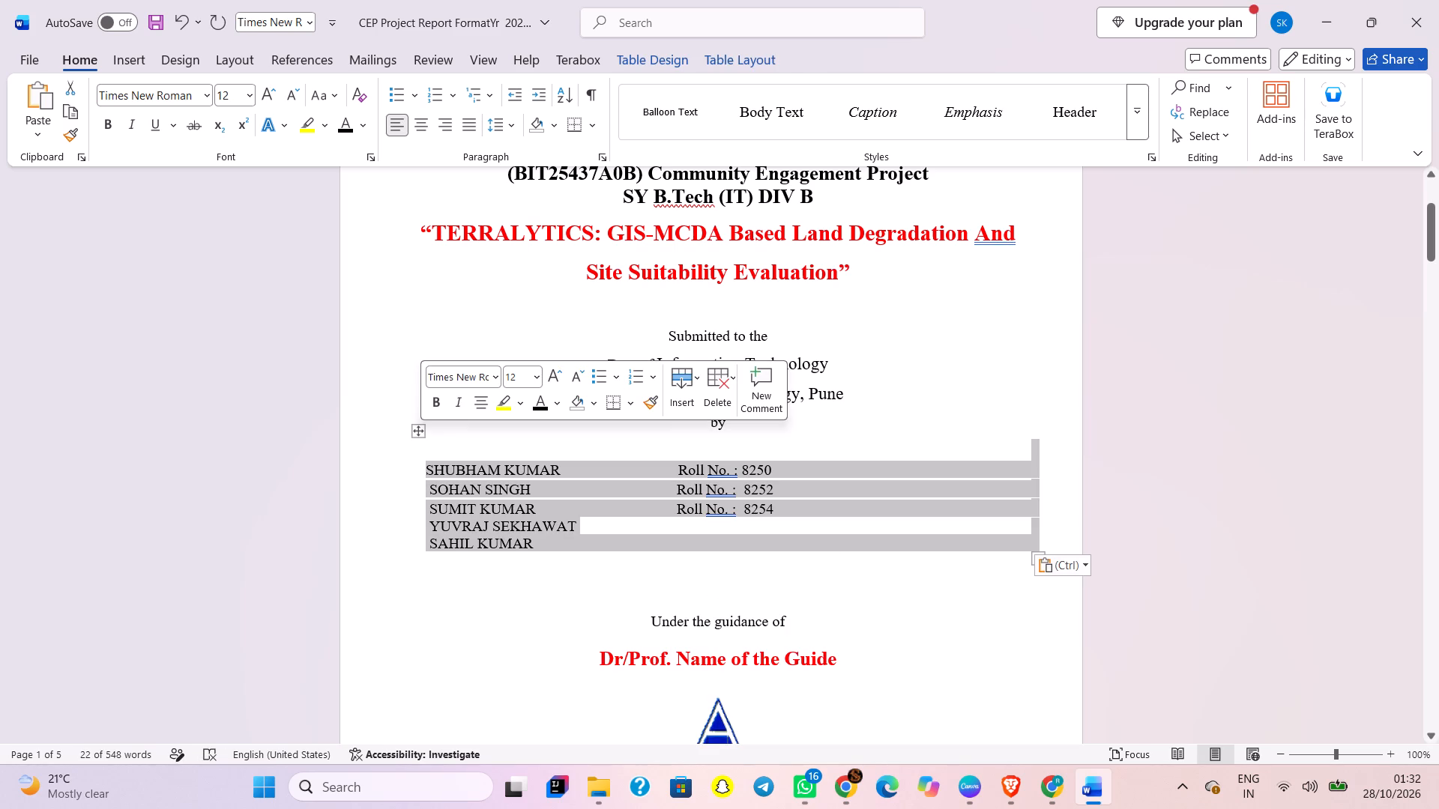
{"action": "left_click", "coordinate": [713, 404]}
{"action": "left_click", "coordinate": [757, 508]}
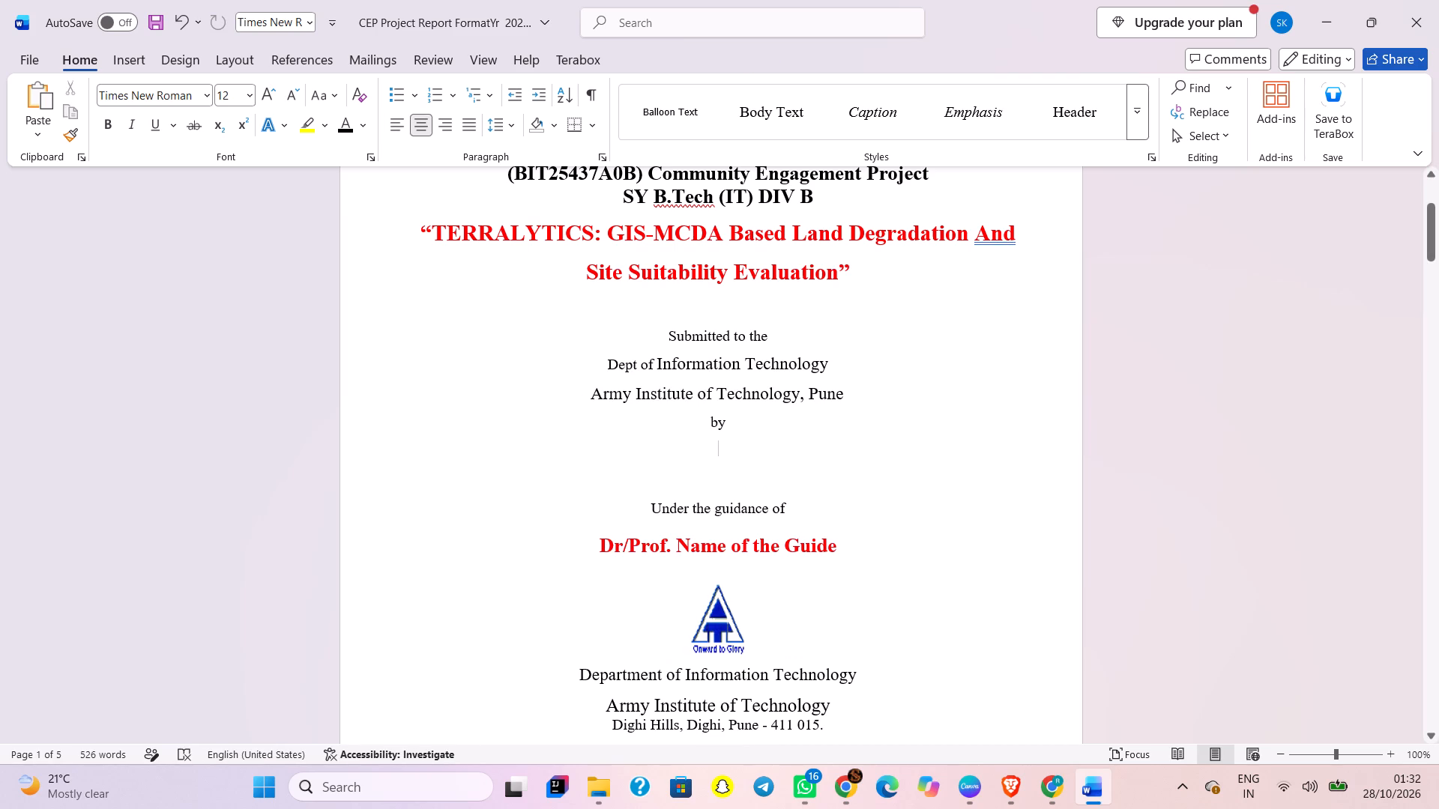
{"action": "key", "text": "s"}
{"action": "key", "text": "BackSpace"}
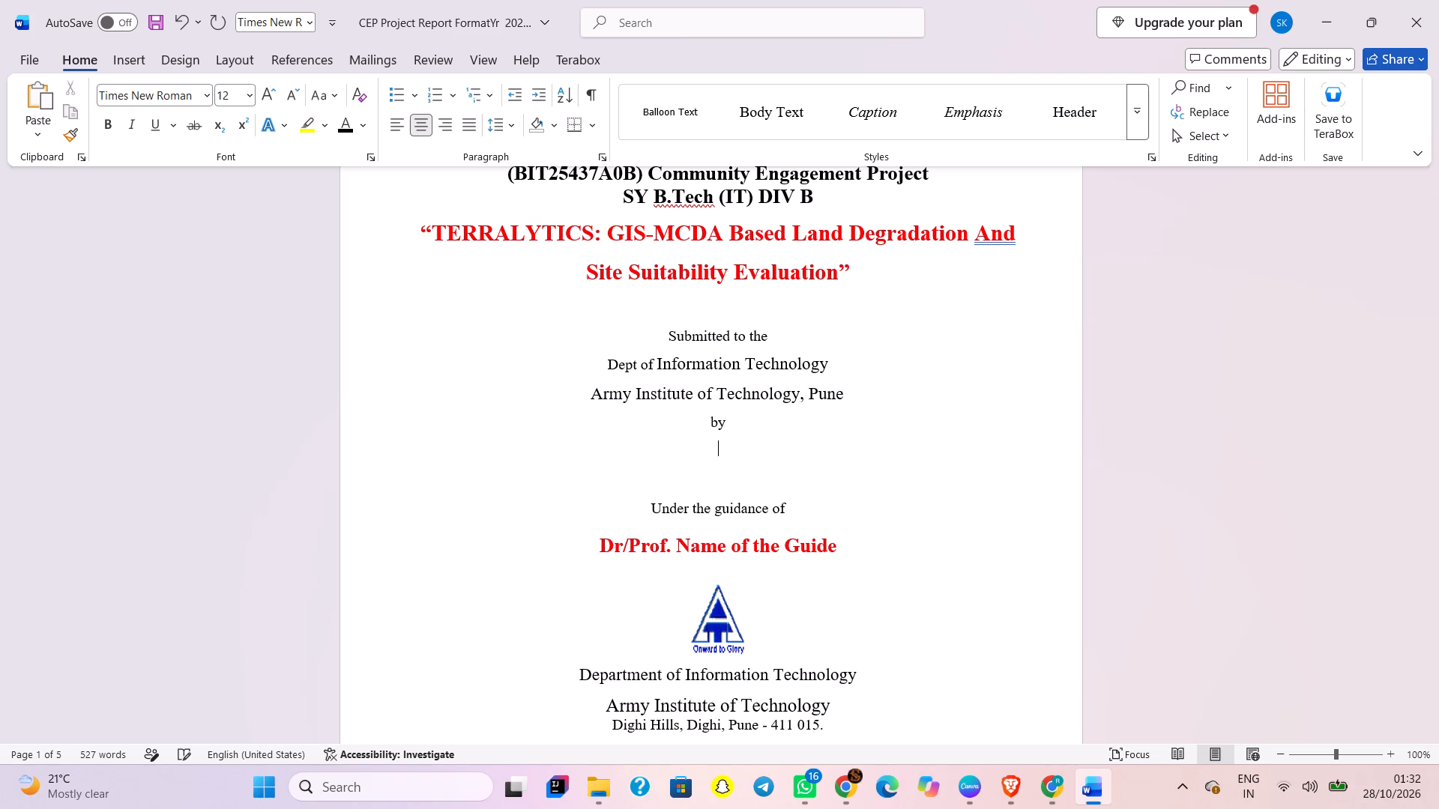
Paste the copied student table into the empty space under "by" on the title page.
{"action": "right_click", "coordinate": [717, 565]}
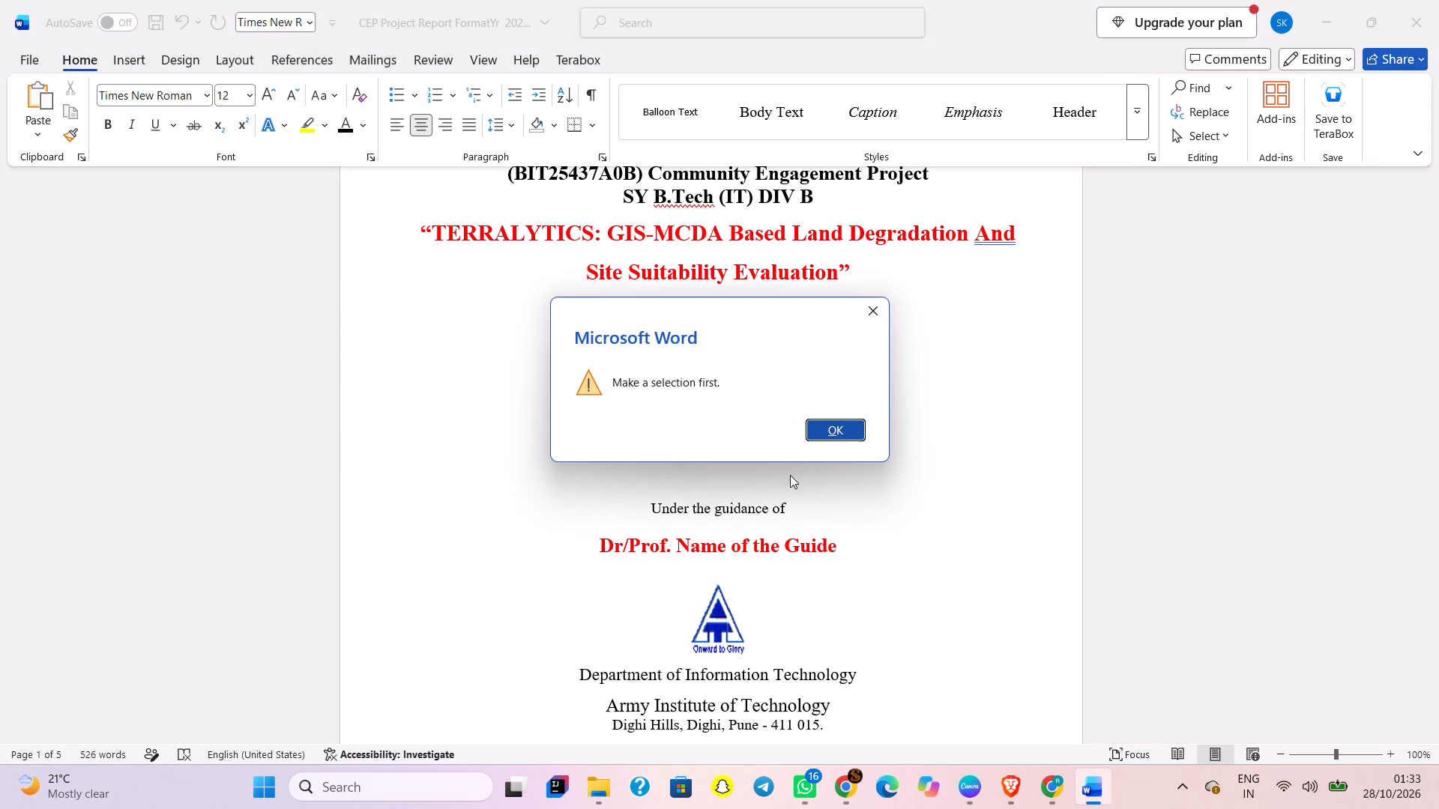
{"action": "left_click", "coordinate": [820, 429]}
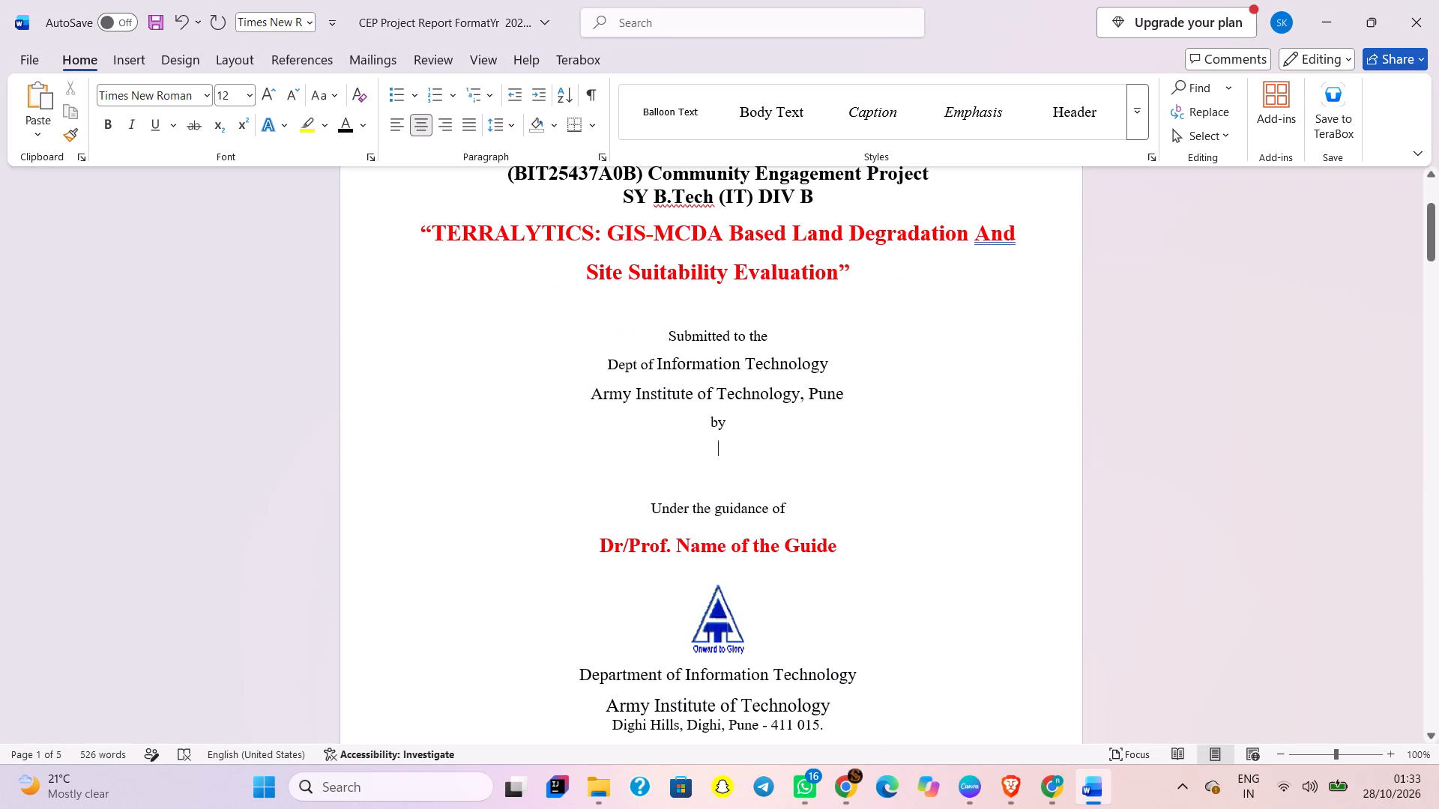
{"action": "key", "text": "ctrl+v"}
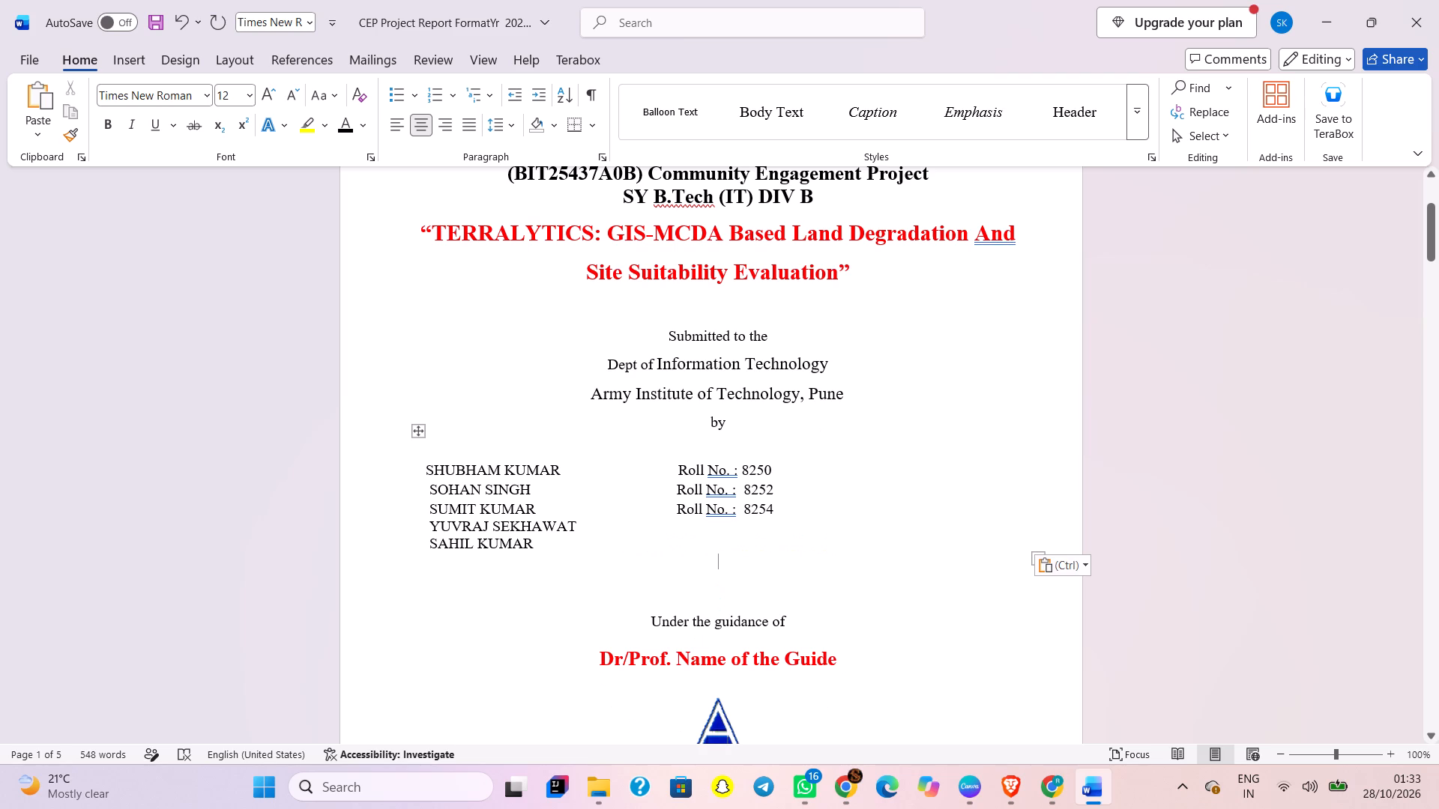
{"action": "left_click", "coordinate": [676, 526]}
{"action": "left_click", "coordinate": [678, 520]}
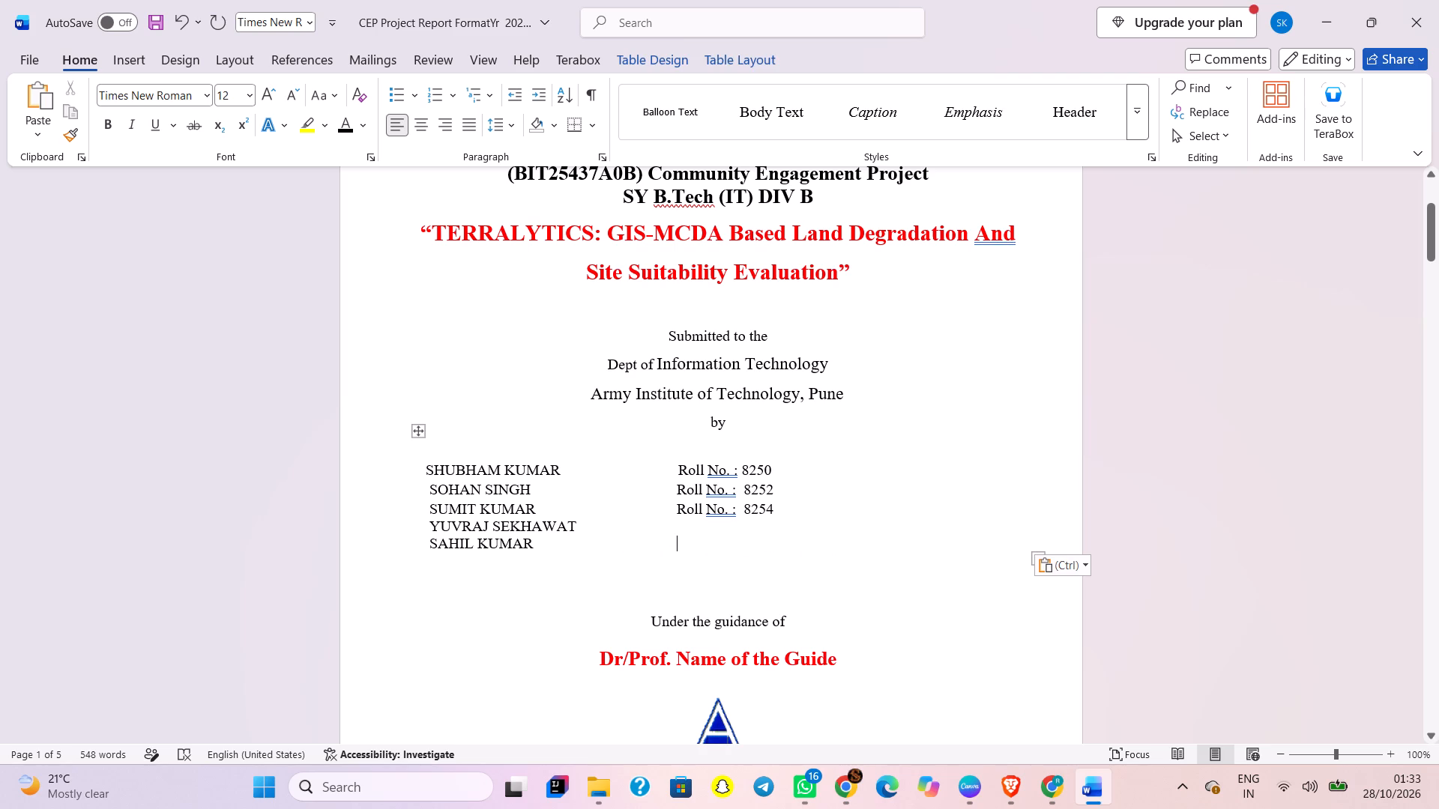
{"action": "left_click", "coordinate": [675, 515]}
{"action": "left_click", "coordinate": [1016, 562]}
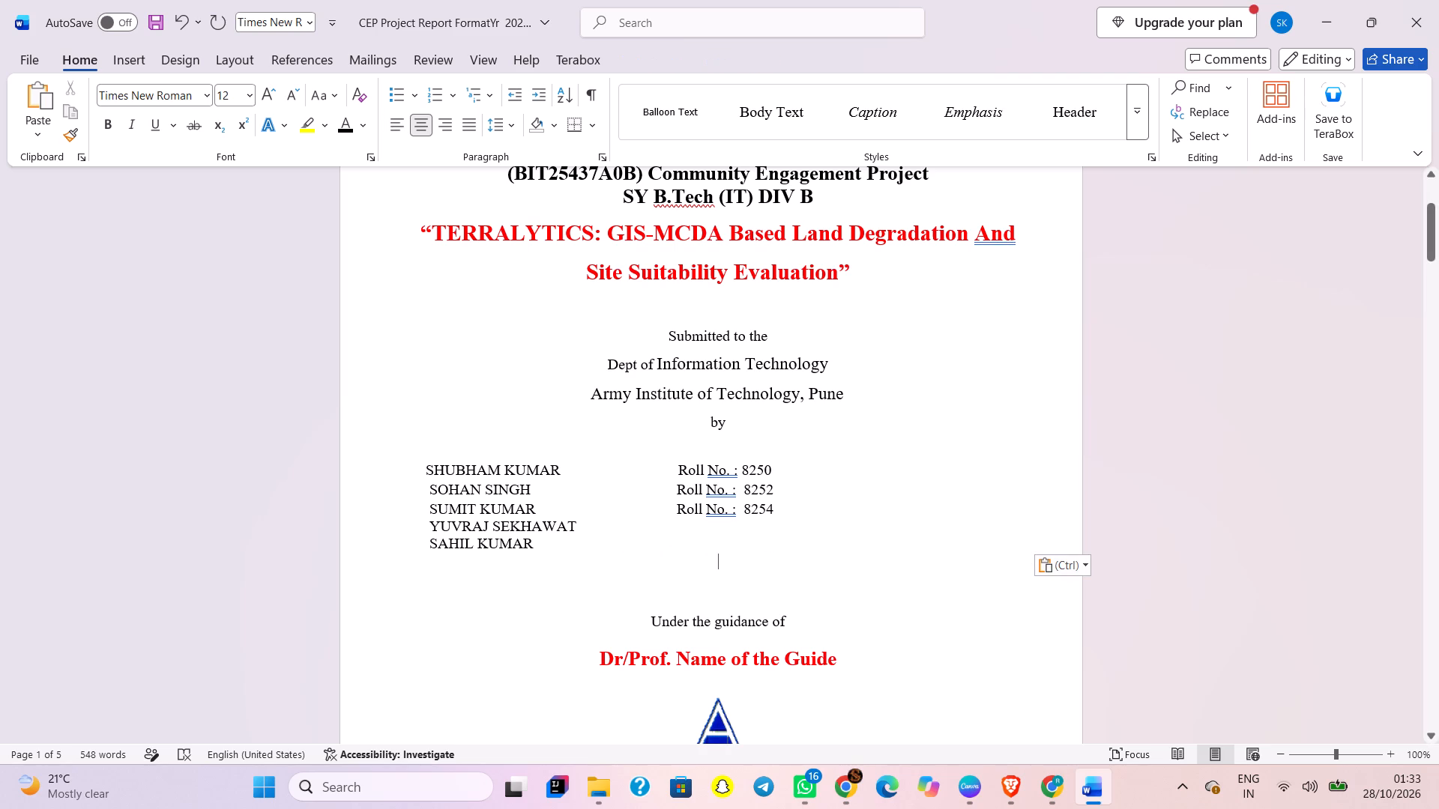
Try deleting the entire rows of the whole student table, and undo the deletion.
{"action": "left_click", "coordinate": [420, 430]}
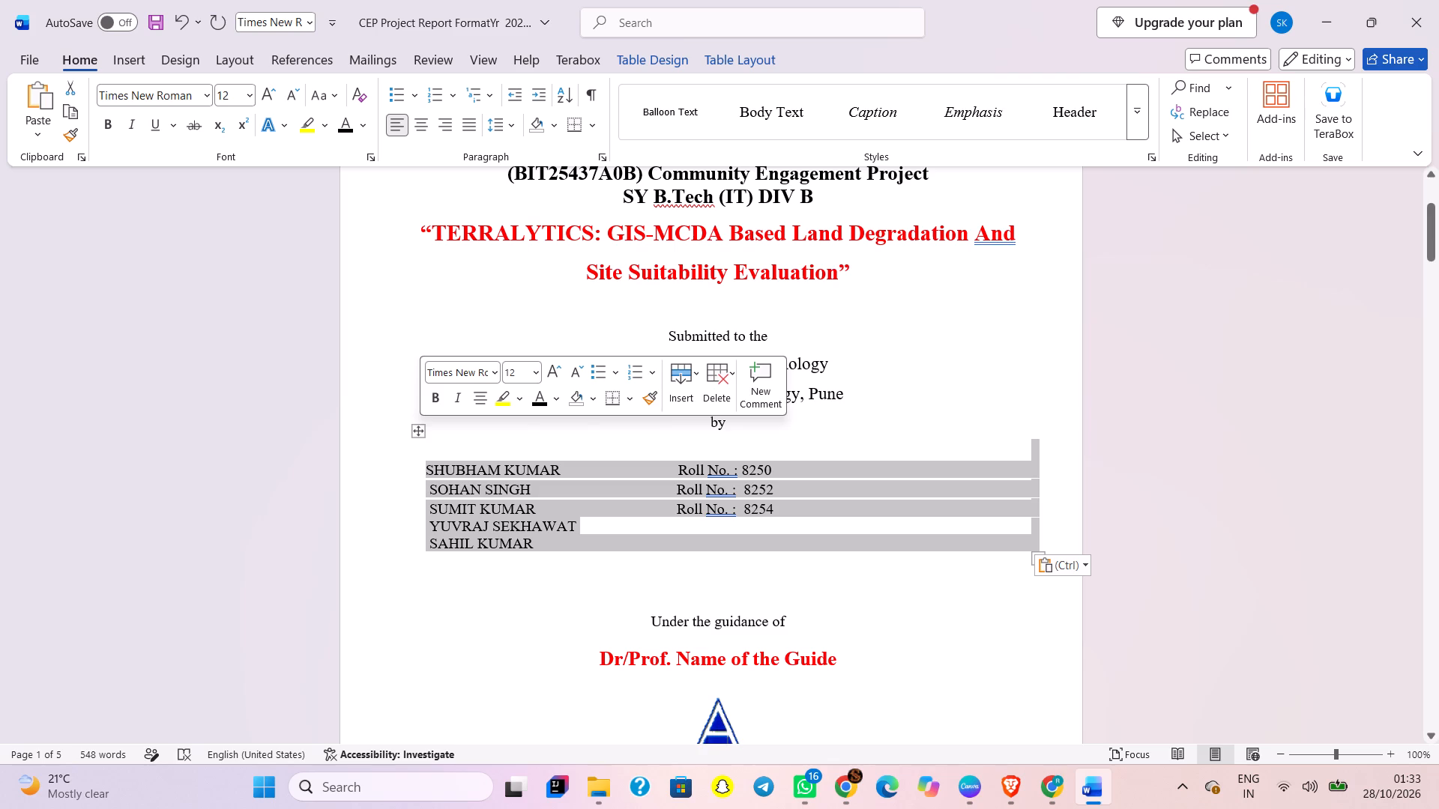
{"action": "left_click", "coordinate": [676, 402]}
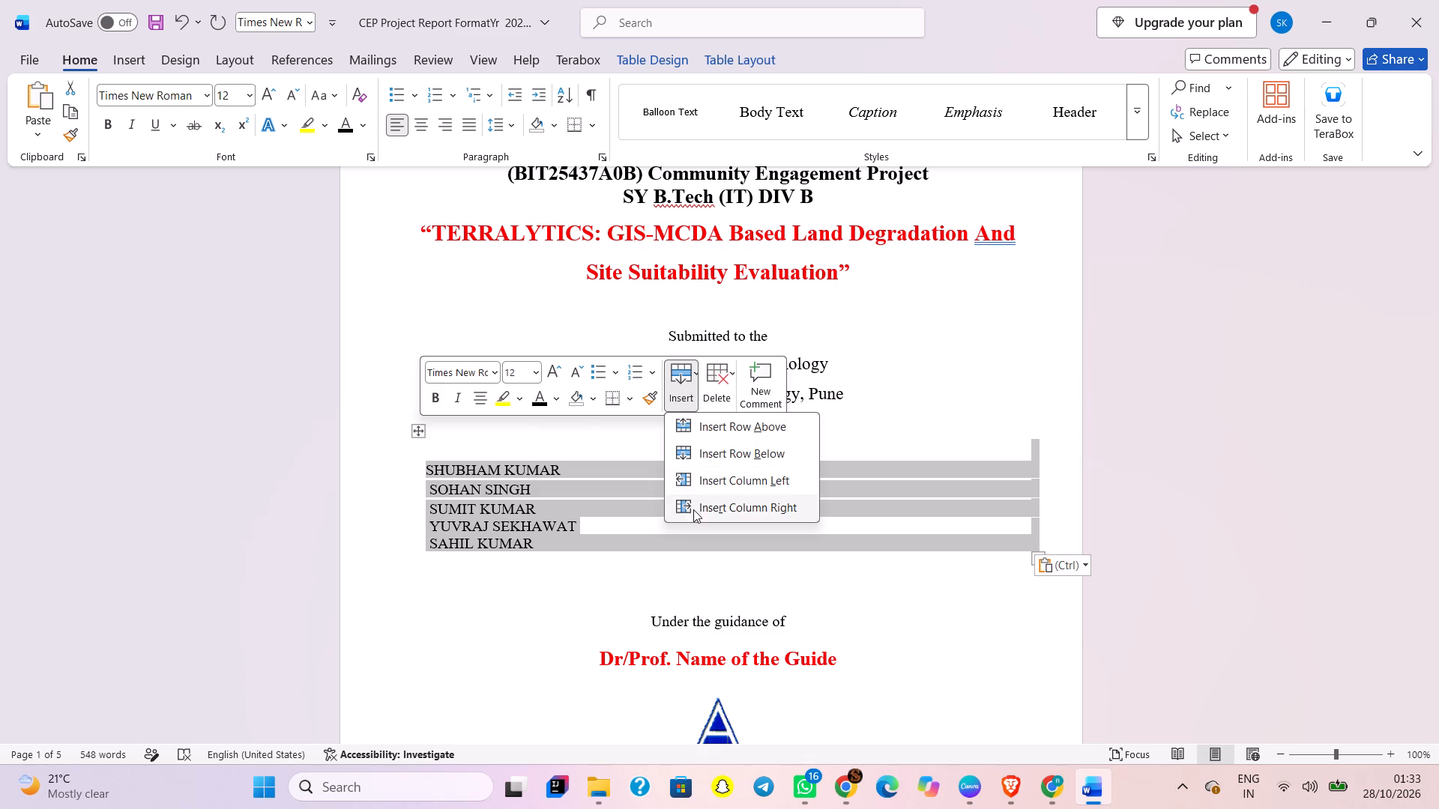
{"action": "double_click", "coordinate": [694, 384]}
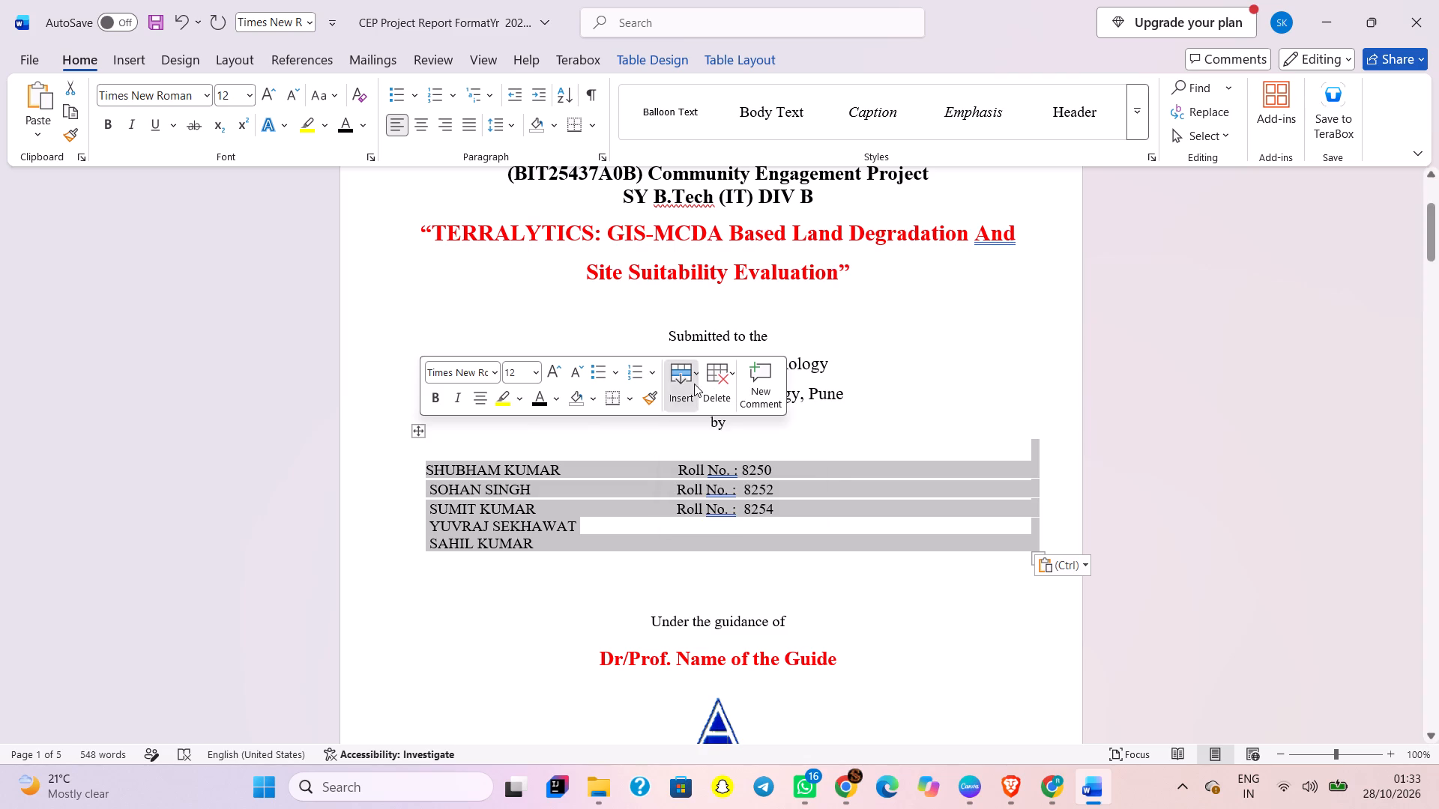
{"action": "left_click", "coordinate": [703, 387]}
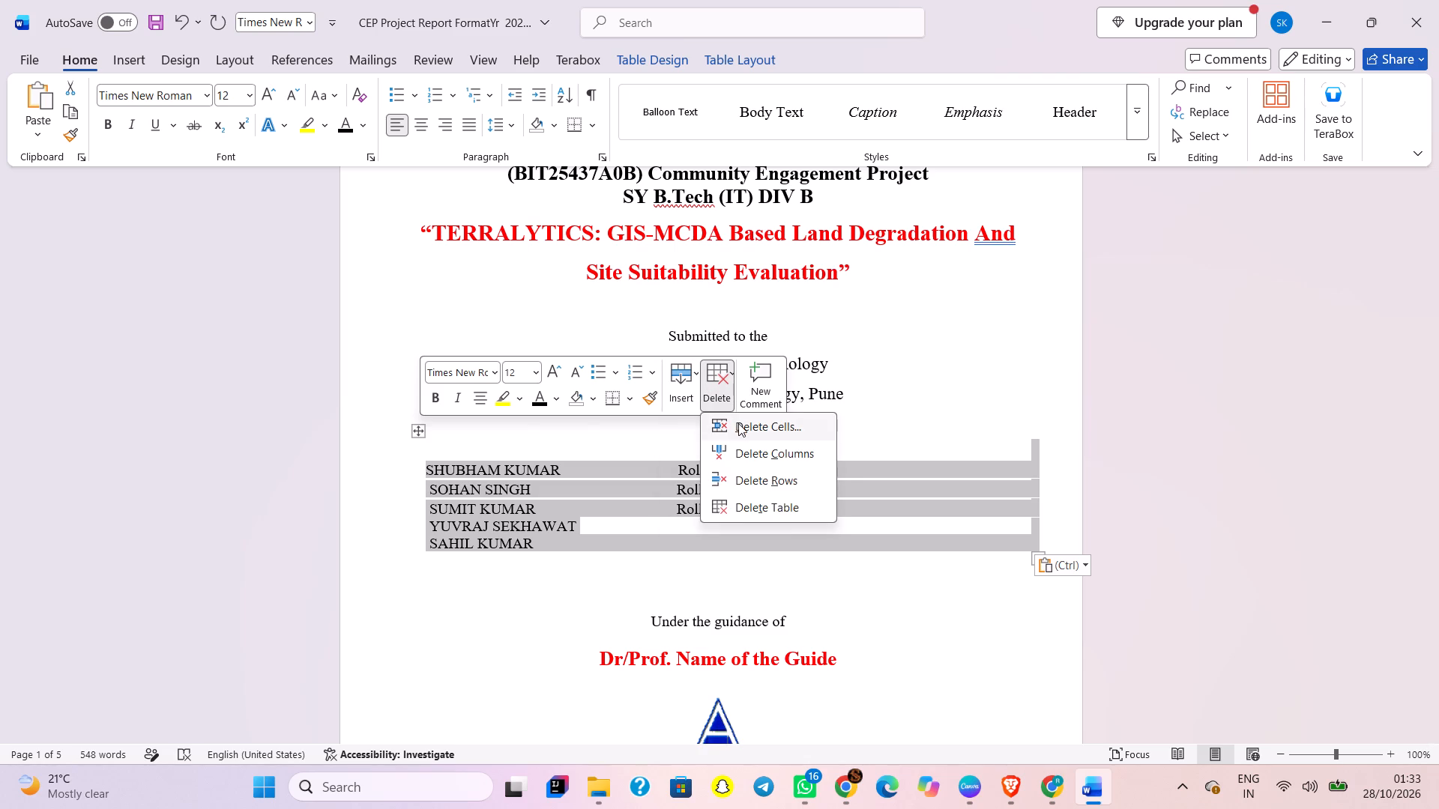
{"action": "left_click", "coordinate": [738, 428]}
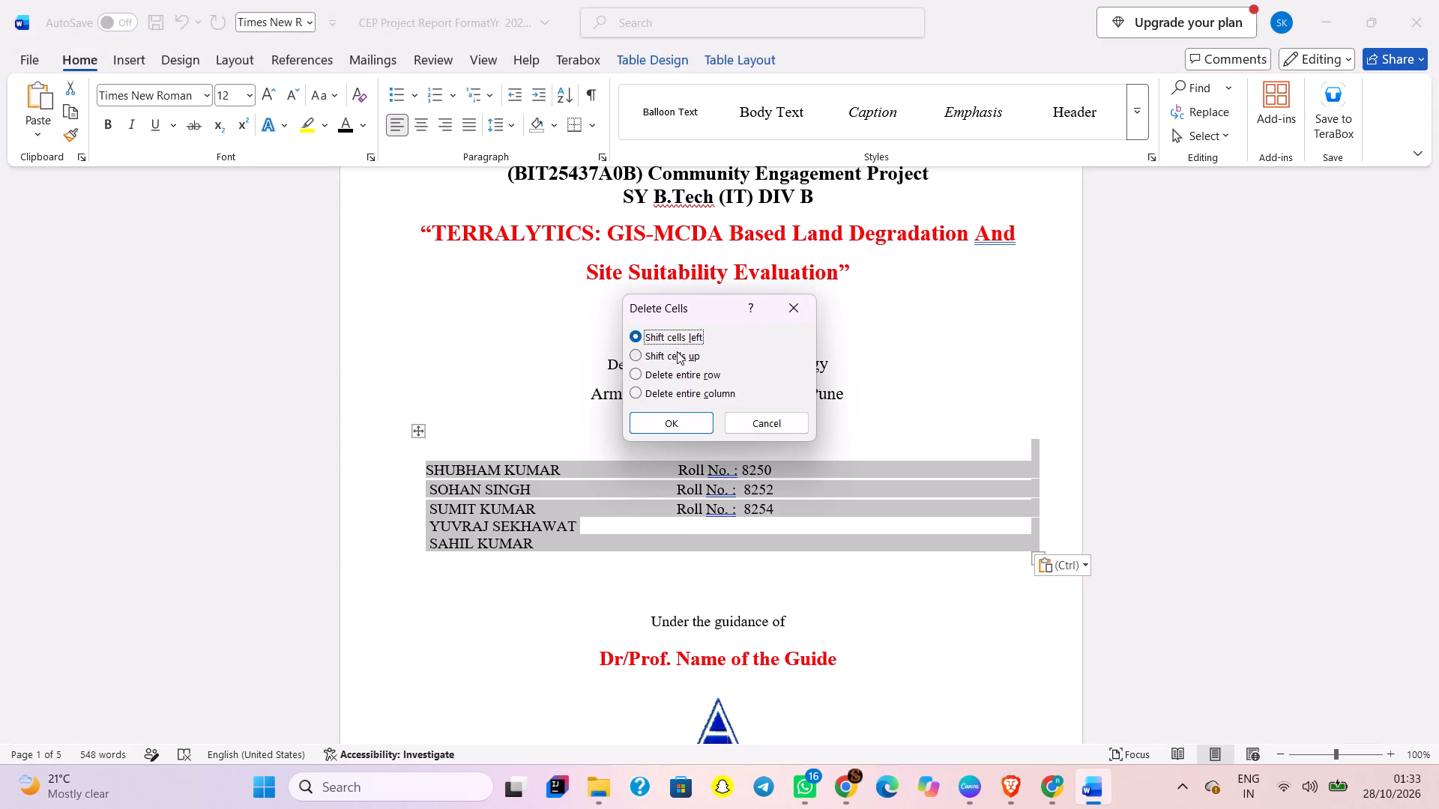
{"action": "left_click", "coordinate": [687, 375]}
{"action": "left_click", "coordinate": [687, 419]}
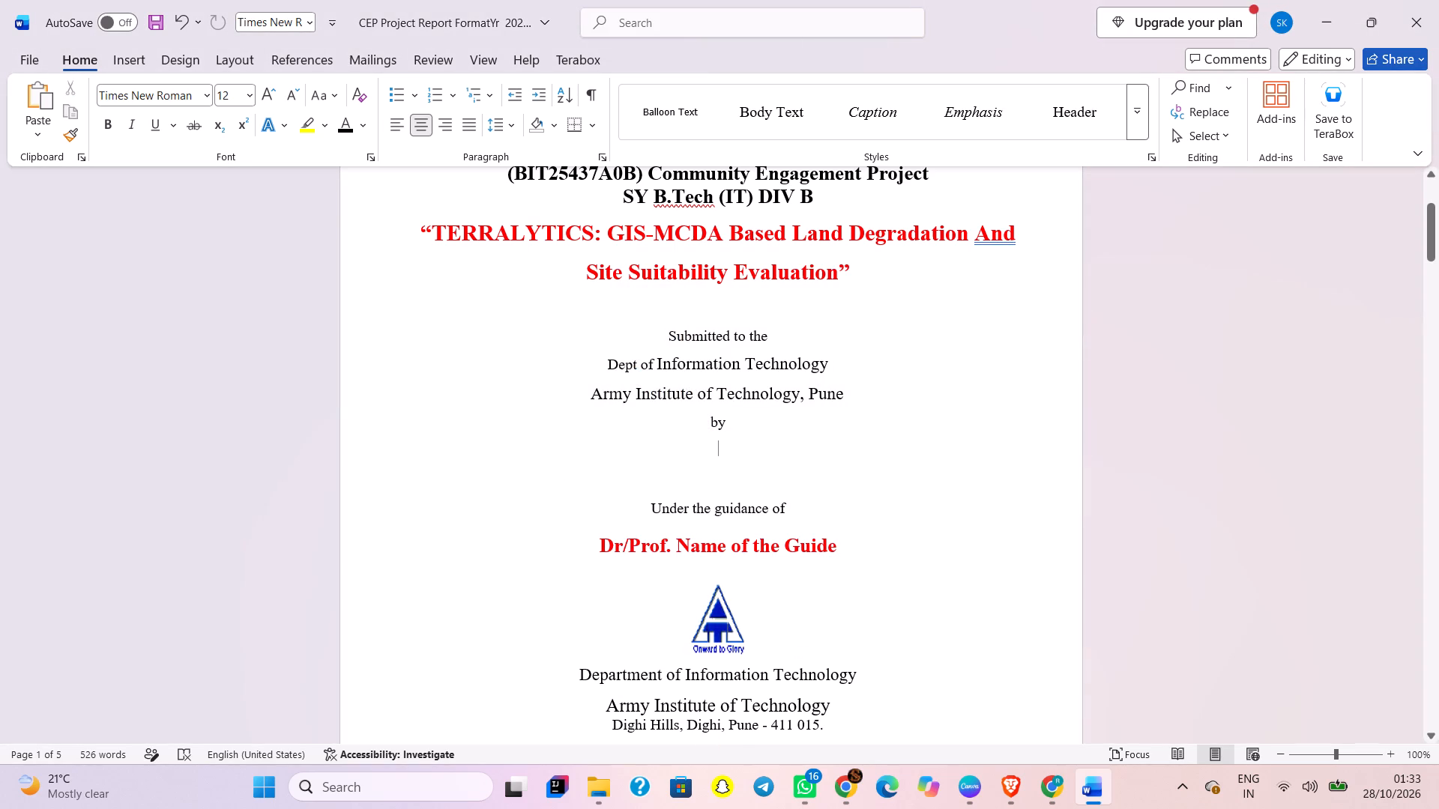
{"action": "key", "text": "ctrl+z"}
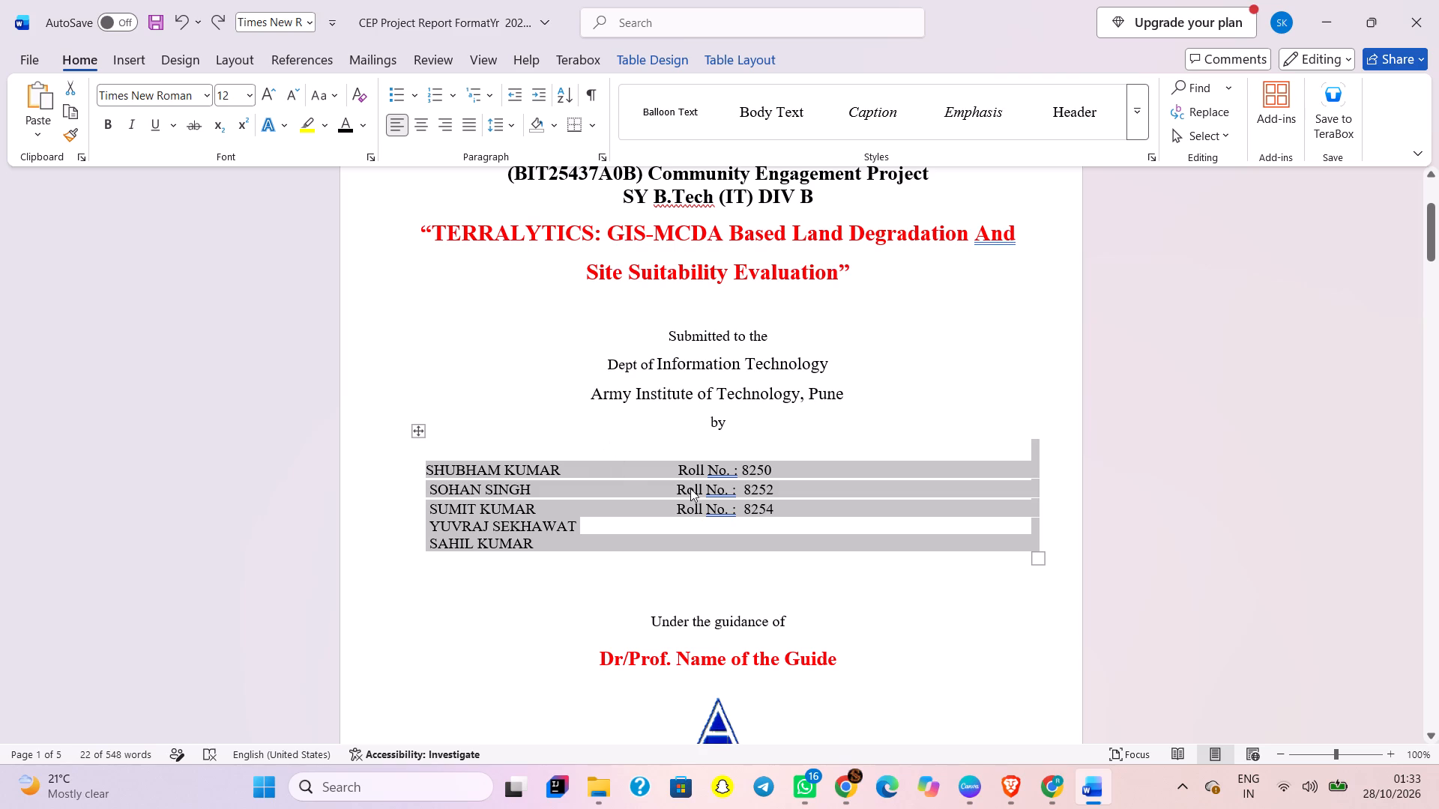
Enter the fifth student's roll number in the last table row, using the "Roll No. :" label like the rows above.
{"action": "left_click", "coordinate": [786, 506]}
{"action": "left_click", "coordinate": [786, 506]}
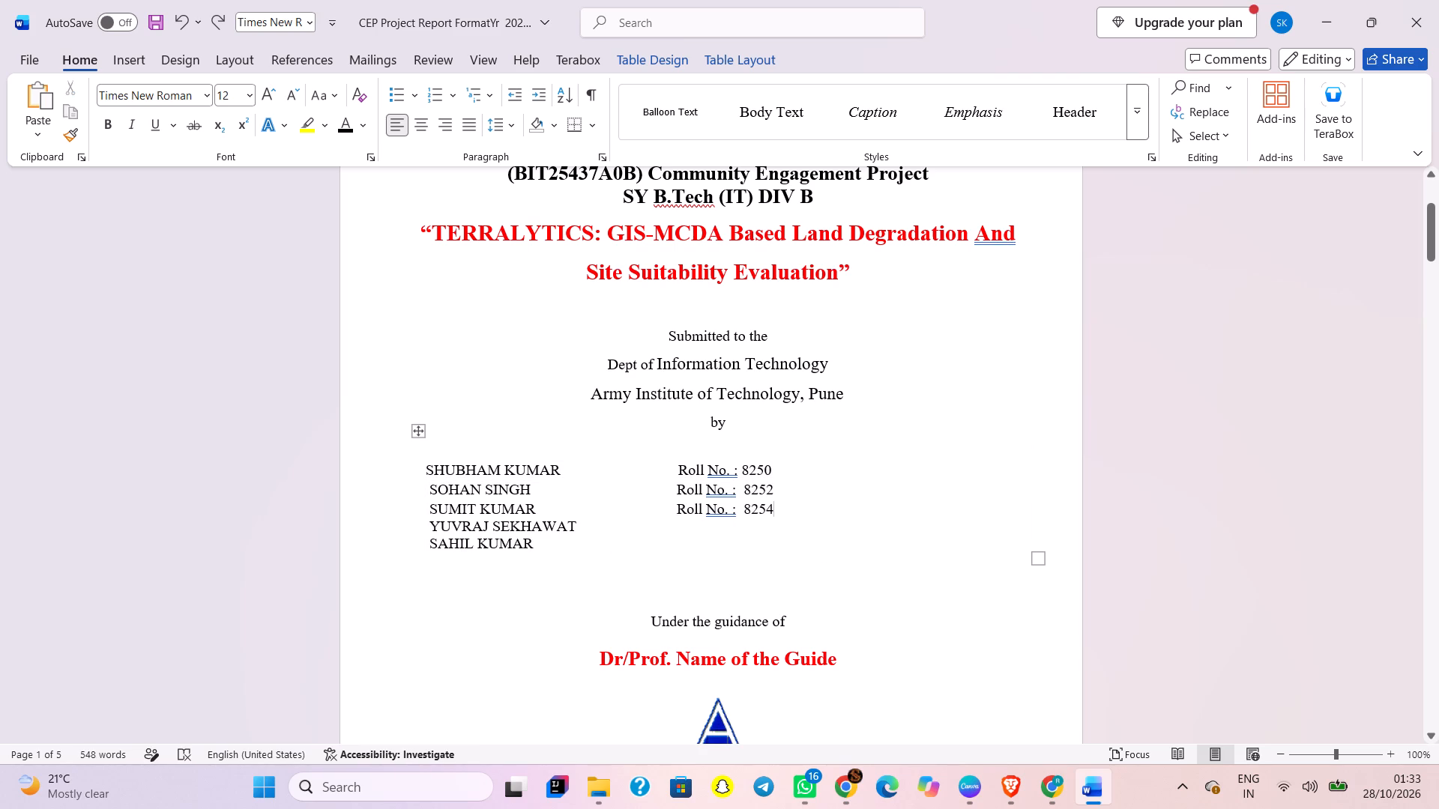
{"action": "left_click", "coordinate": [418, 431]}
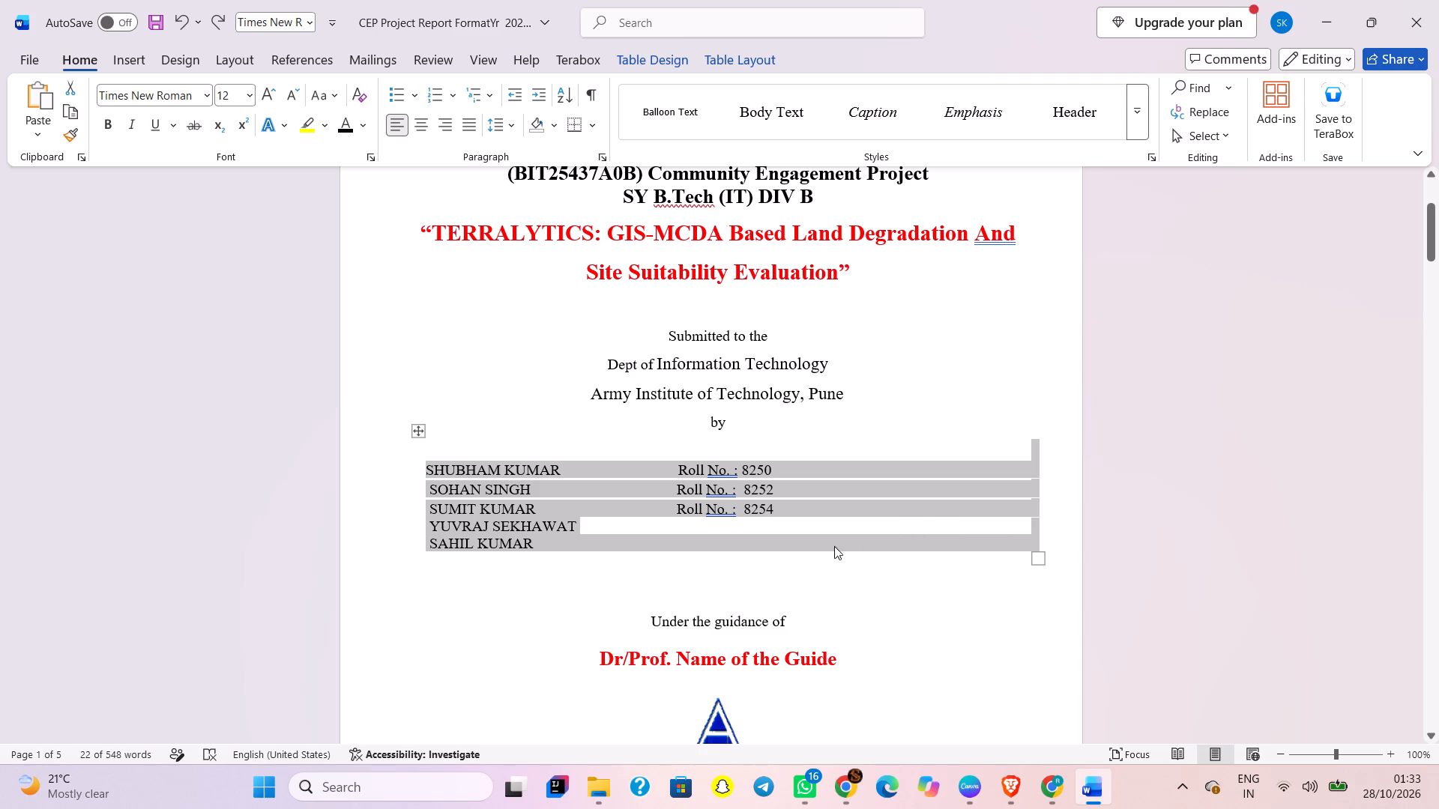
{"action": "left_click_drag", "start_coordinate": [585, 521], "coordinate": [621, 525]}
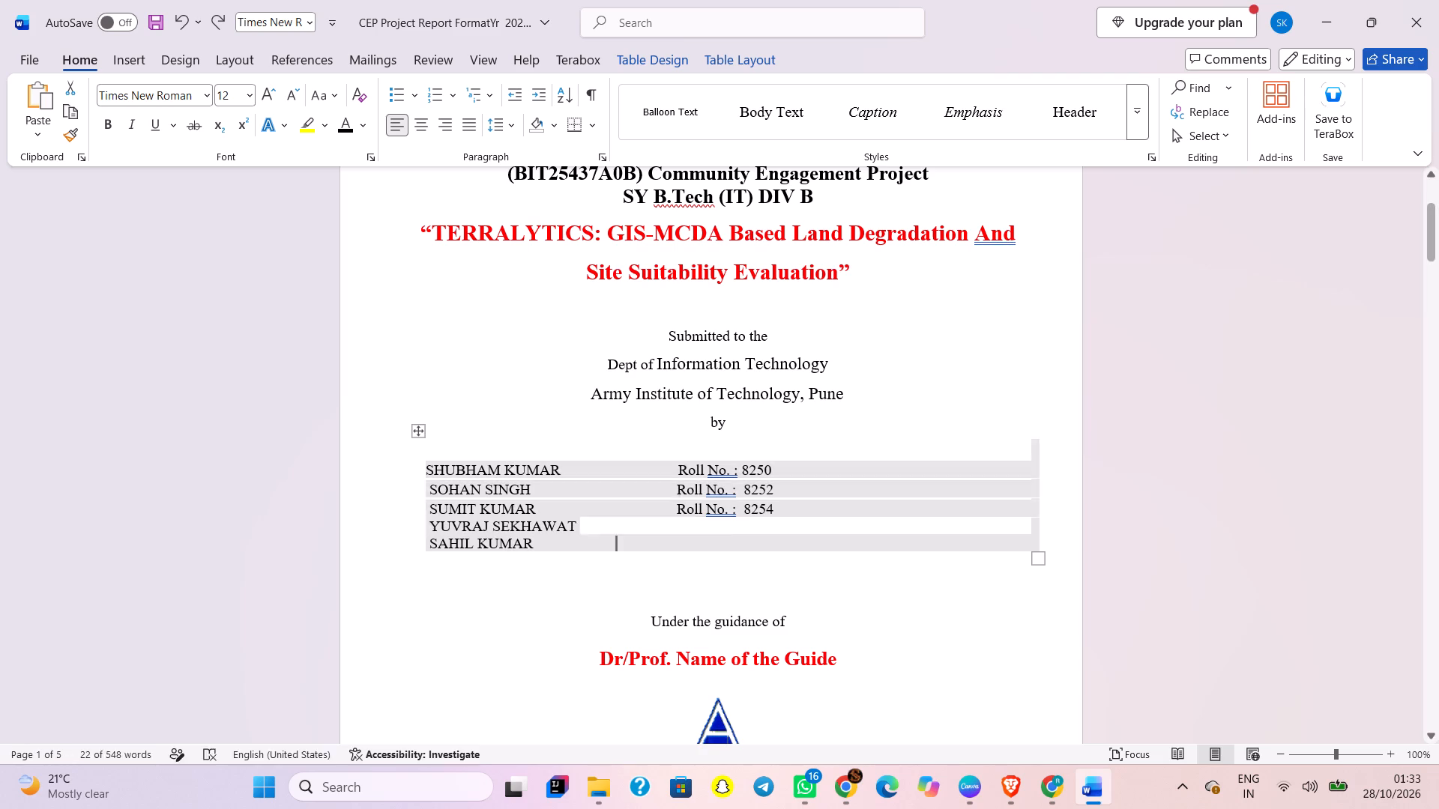
{"action": "left_click", "coordinate": [621, 525]}
{"action": "left_click", "coordinate": [673, 524]}
{"action": "left_click", "coordinate": [678, 524]}
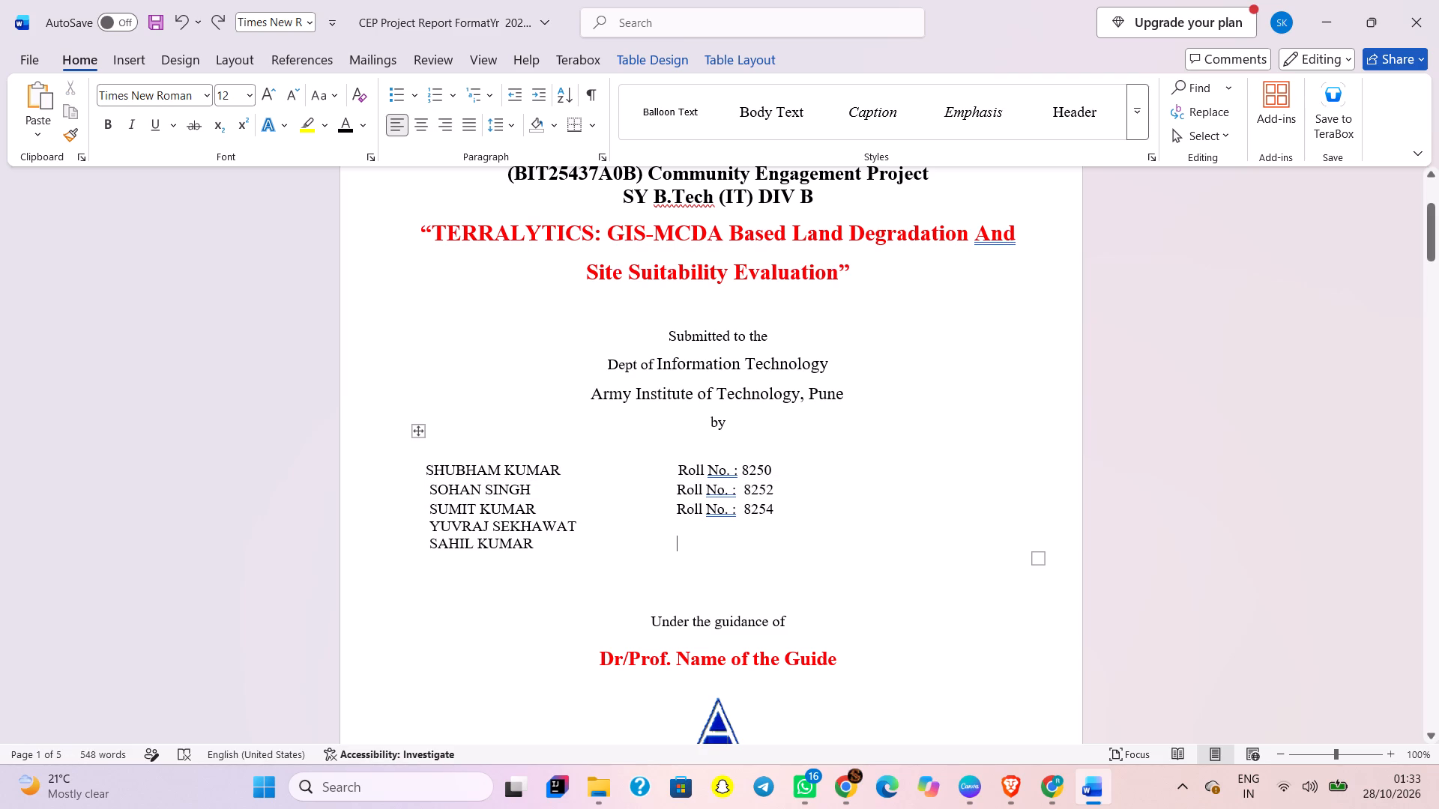
{"action": "left_click", "coordinate": [678, 524]}
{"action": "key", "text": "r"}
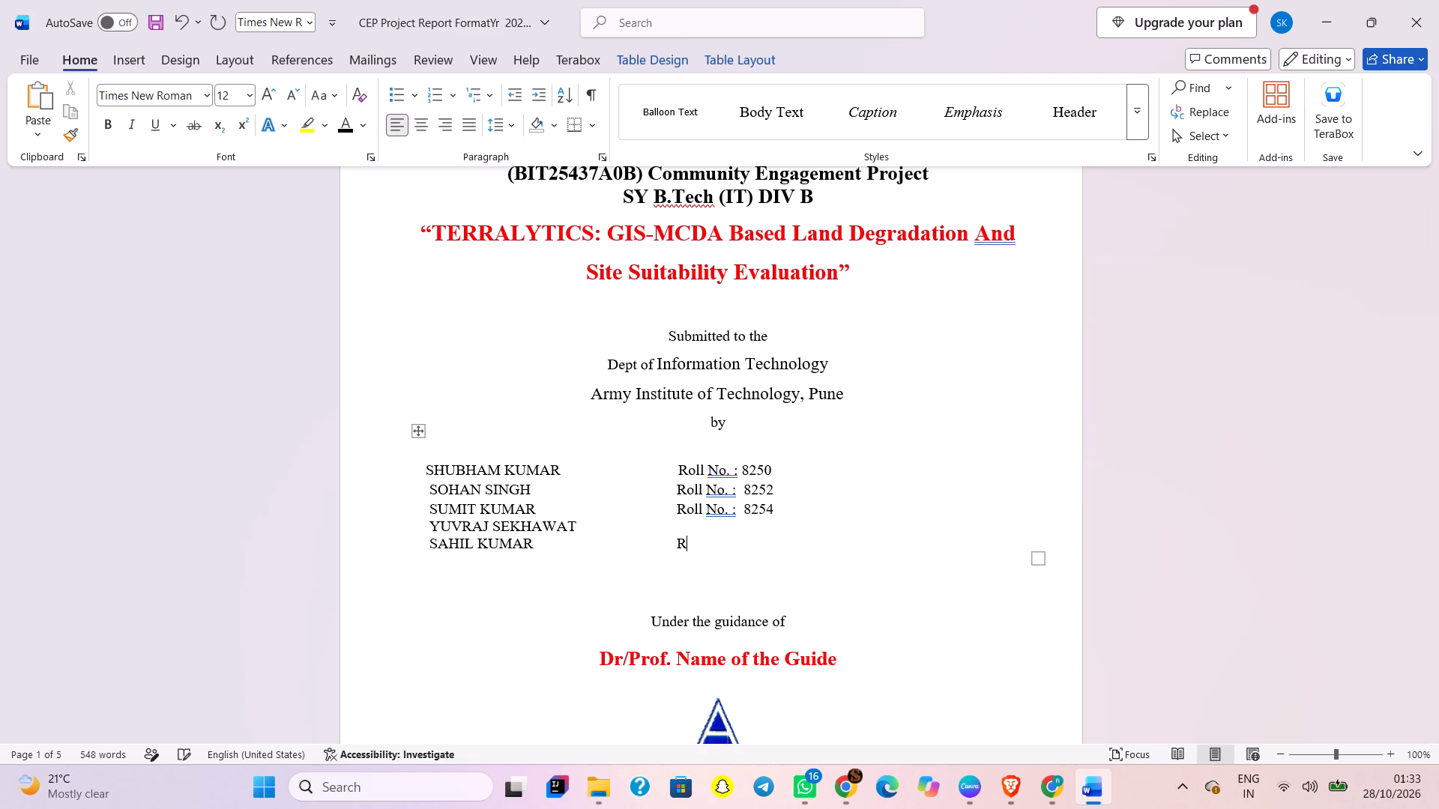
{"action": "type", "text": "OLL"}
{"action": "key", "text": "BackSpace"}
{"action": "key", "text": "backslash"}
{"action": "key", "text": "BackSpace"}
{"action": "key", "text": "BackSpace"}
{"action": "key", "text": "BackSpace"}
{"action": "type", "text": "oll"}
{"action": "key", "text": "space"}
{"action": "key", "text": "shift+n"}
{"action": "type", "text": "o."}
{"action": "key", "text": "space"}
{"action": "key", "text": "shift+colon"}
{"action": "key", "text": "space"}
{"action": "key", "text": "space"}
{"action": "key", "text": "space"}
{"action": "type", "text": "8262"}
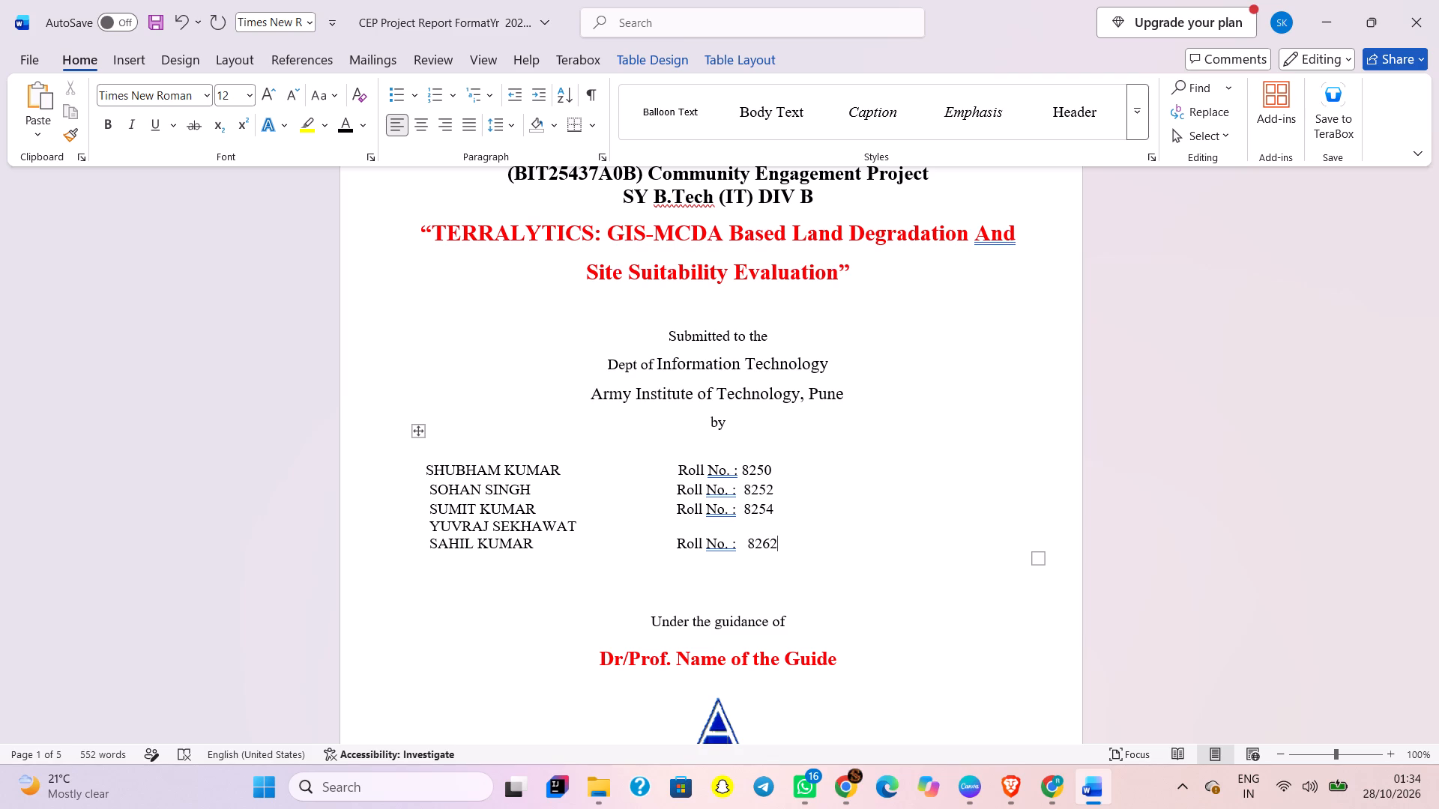
Remove the extra space before the fifth student's roll number.
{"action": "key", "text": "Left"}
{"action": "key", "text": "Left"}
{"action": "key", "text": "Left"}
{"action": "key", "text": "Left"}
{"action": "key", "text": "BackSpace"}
Insert four empty rows below the fifth student's row in the title page table.
{"action": "left_click", "coordinate": [718, 530]}
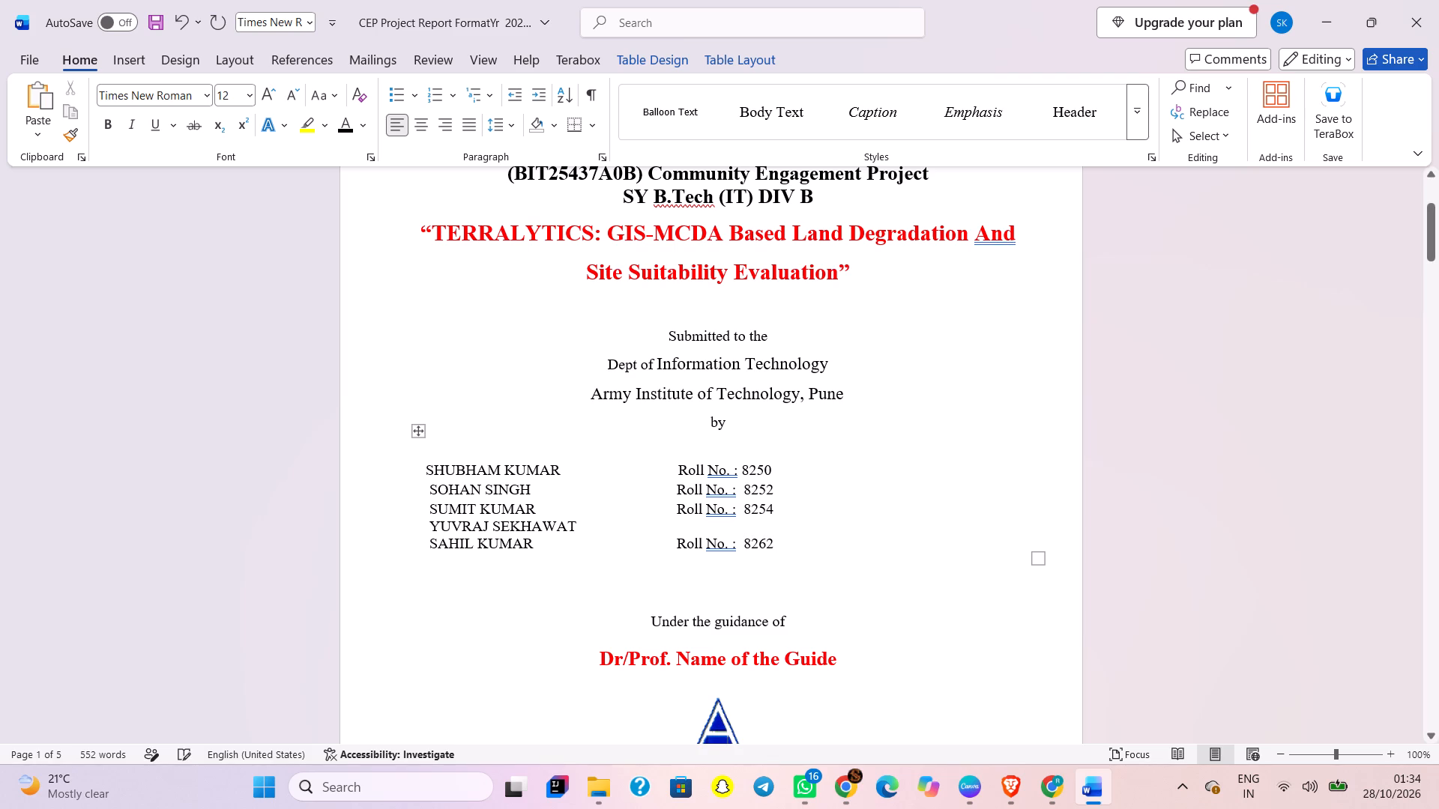
{"action": "left_click", "coordinate": [1037, 557]}
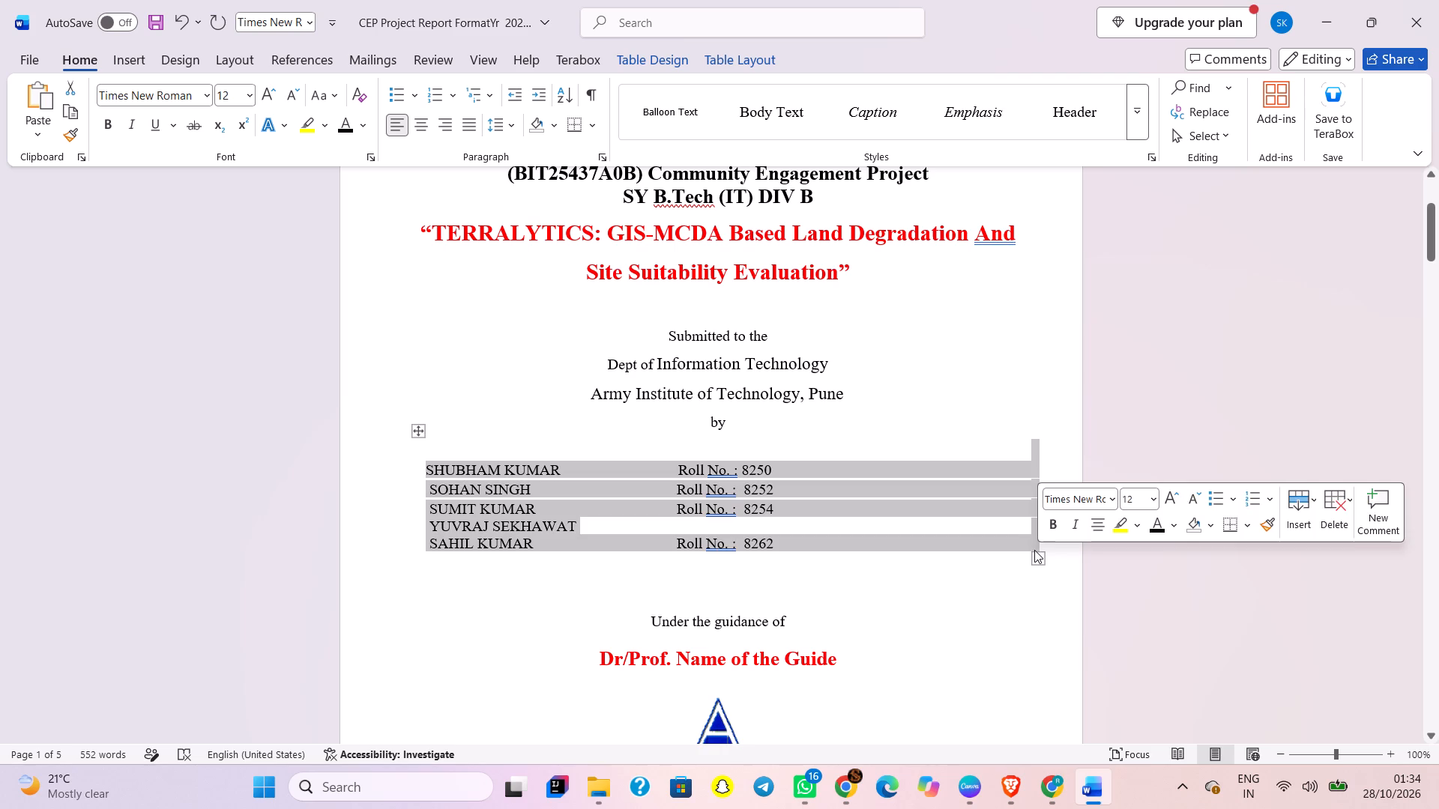
{"action": "left_click", "coordinate": [1309, 521]}
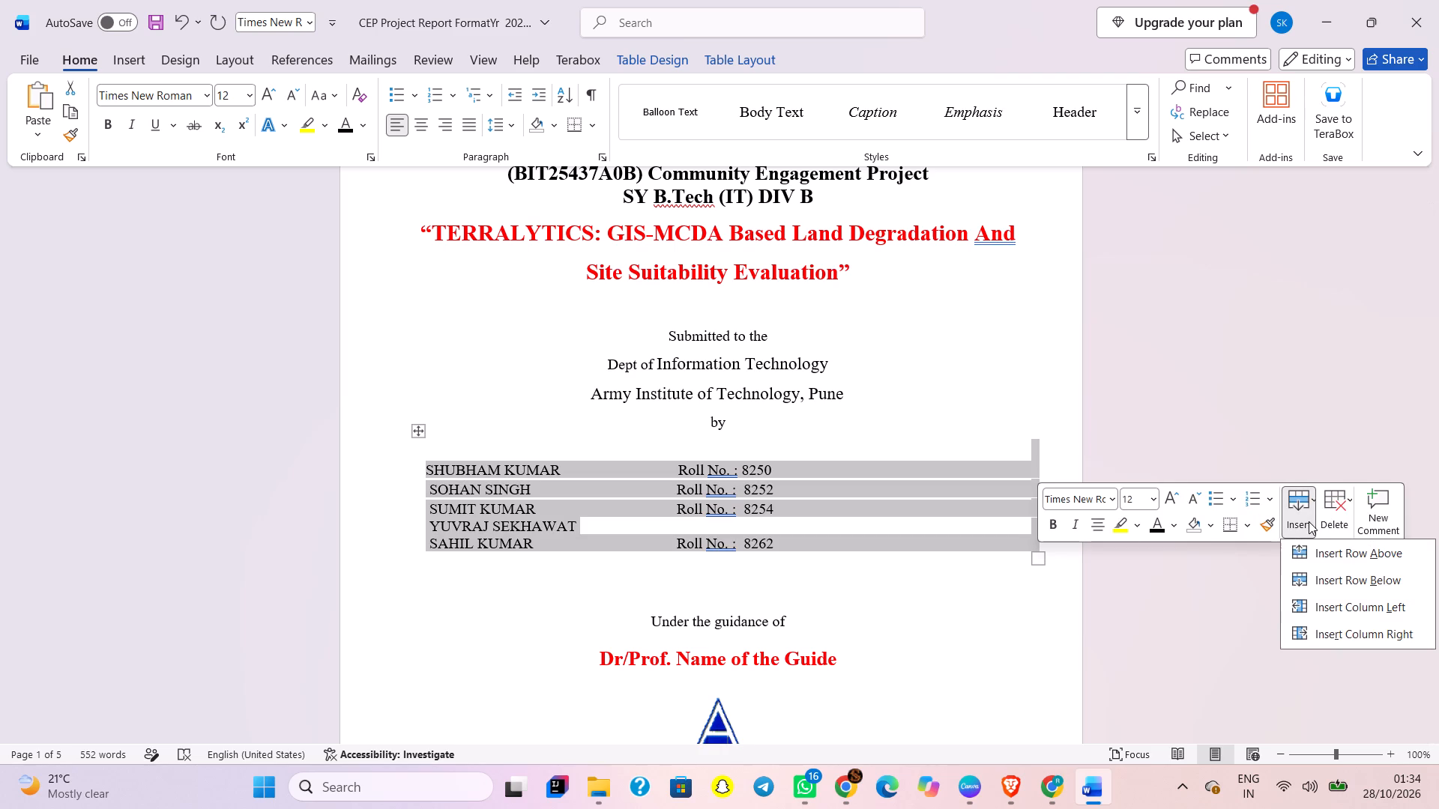
{"action": "left_click", "coordinate": [1291, 580]}
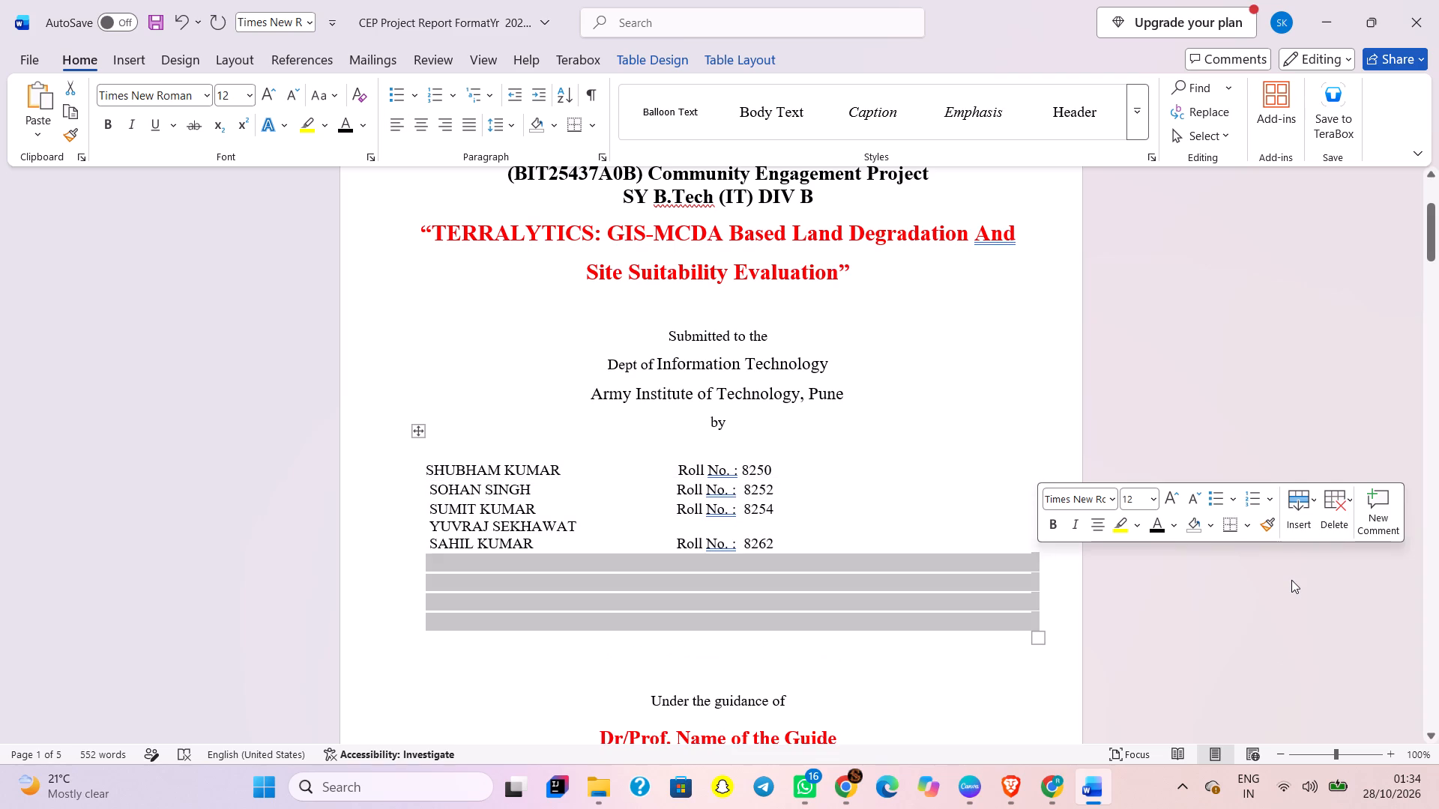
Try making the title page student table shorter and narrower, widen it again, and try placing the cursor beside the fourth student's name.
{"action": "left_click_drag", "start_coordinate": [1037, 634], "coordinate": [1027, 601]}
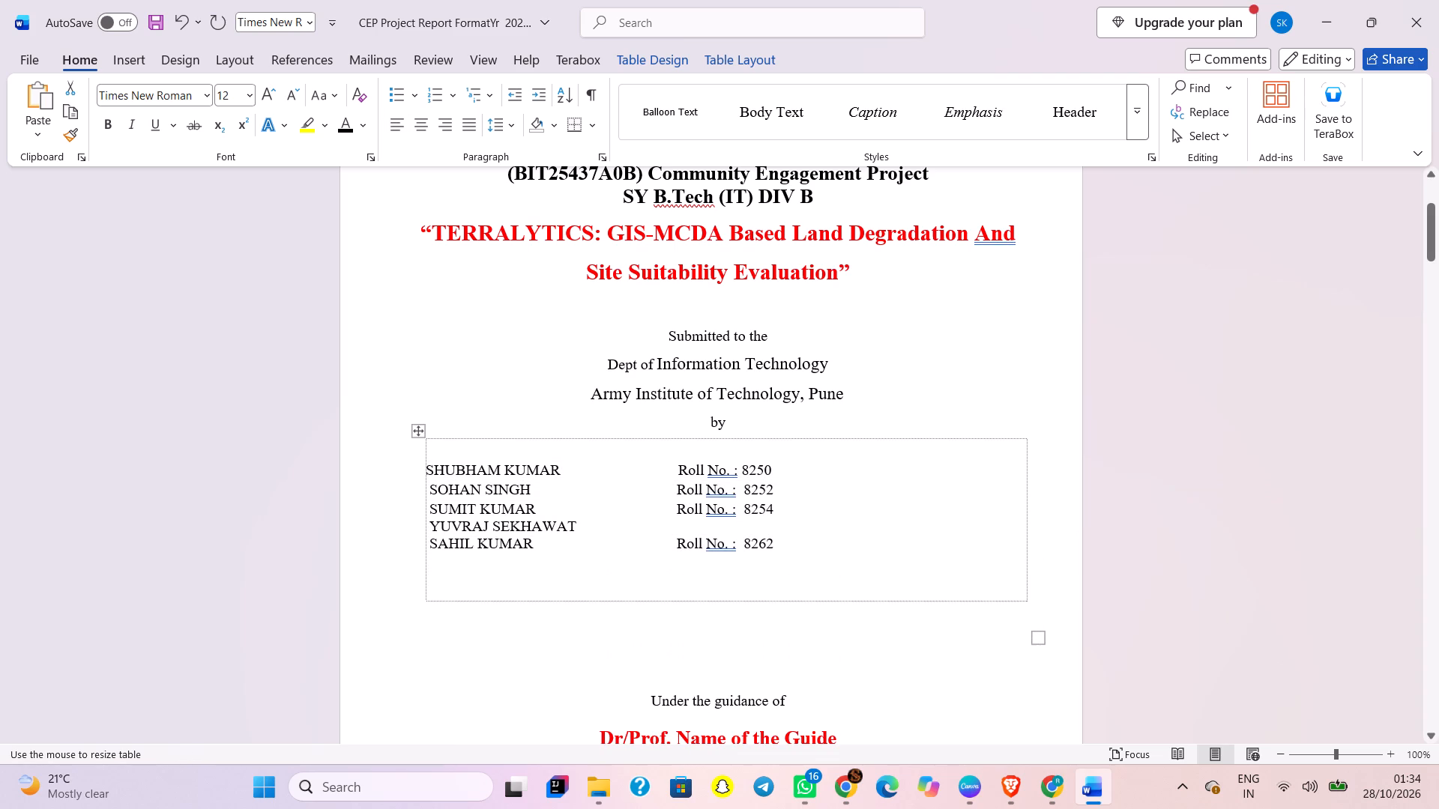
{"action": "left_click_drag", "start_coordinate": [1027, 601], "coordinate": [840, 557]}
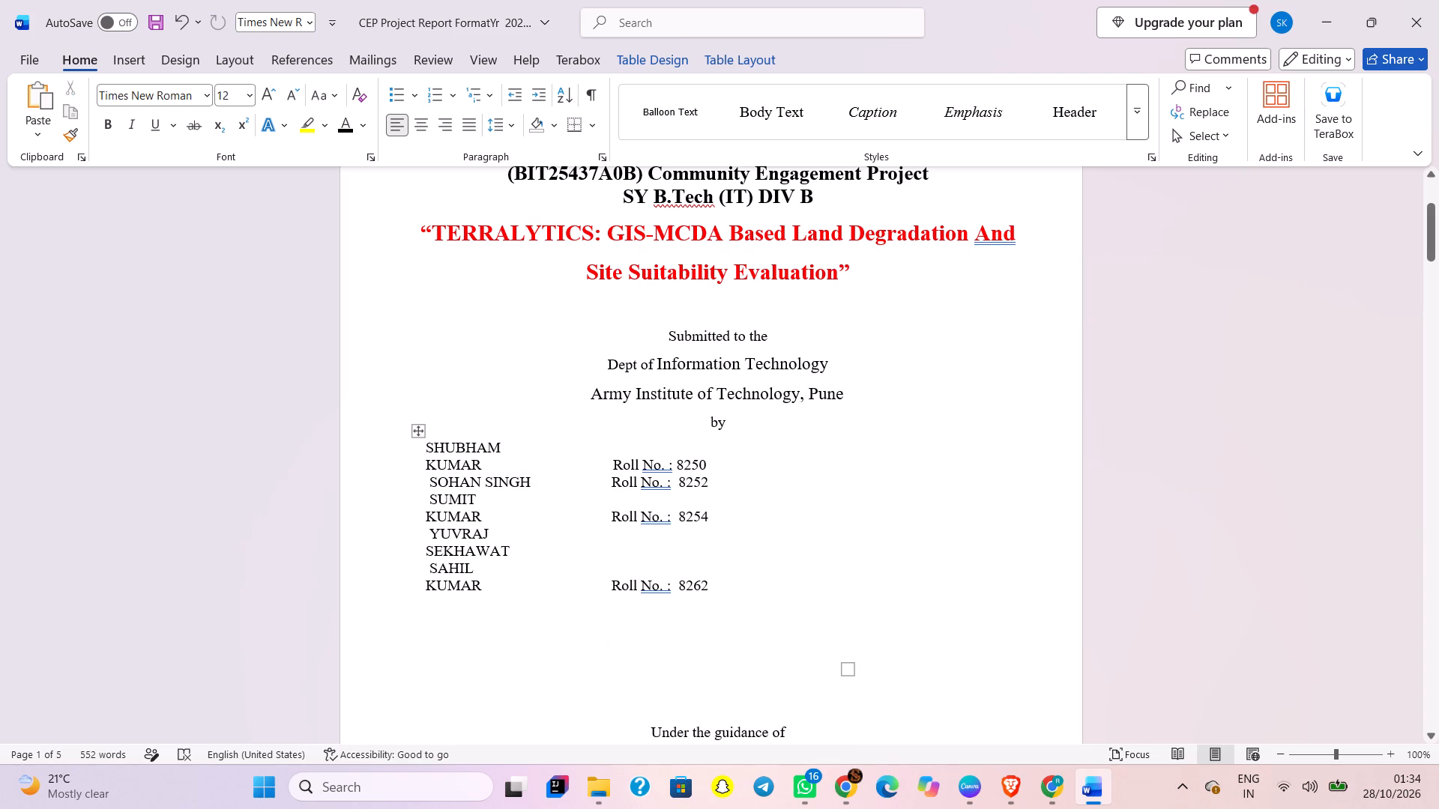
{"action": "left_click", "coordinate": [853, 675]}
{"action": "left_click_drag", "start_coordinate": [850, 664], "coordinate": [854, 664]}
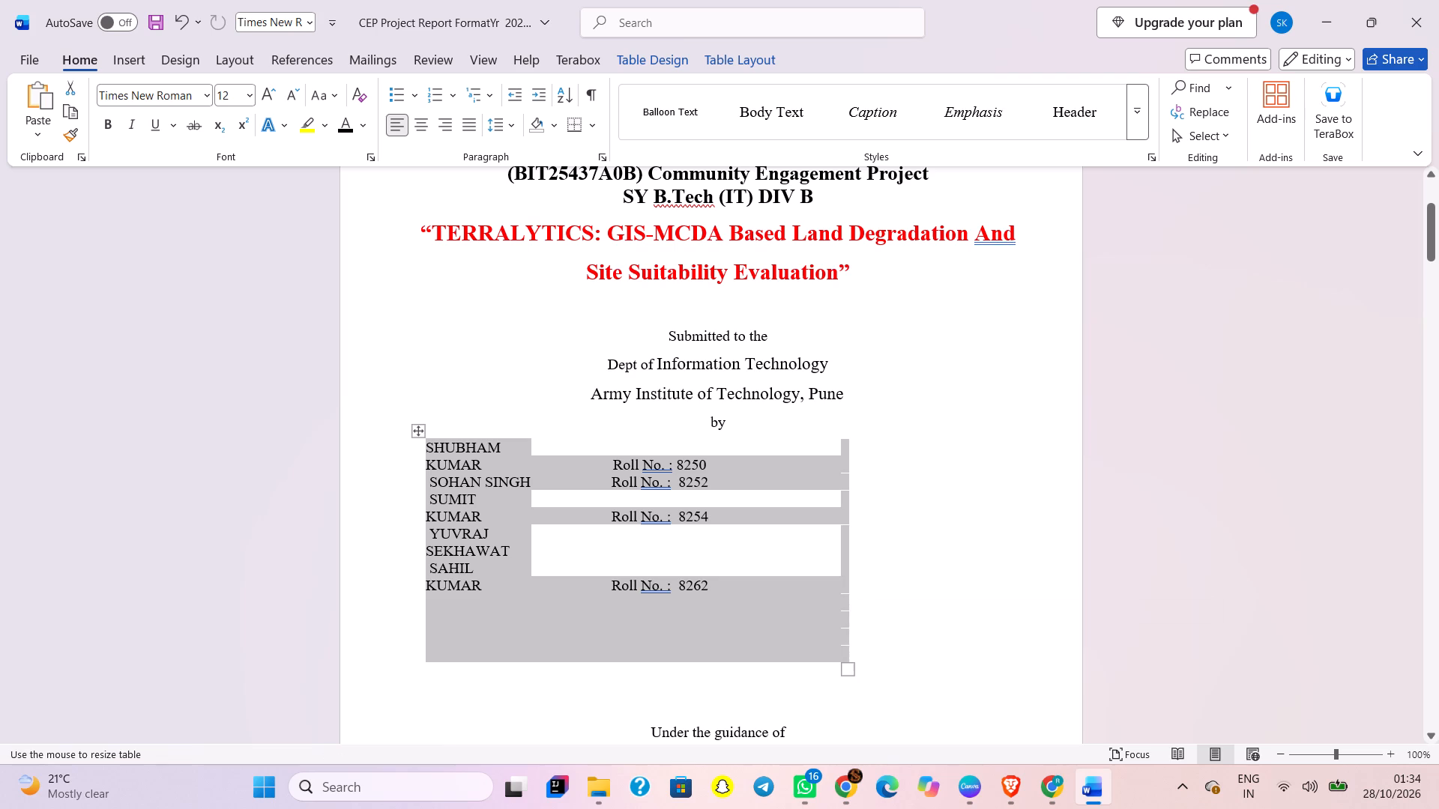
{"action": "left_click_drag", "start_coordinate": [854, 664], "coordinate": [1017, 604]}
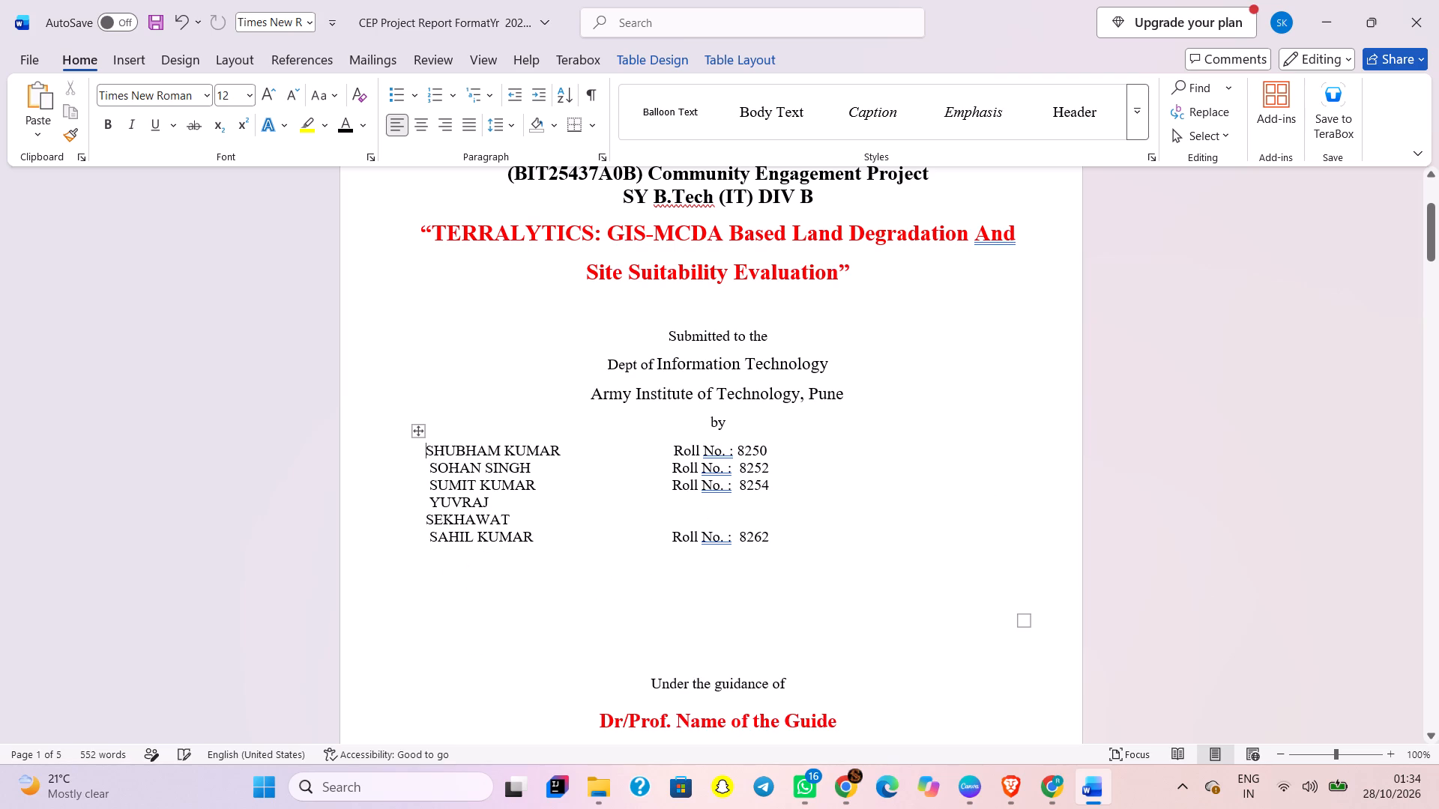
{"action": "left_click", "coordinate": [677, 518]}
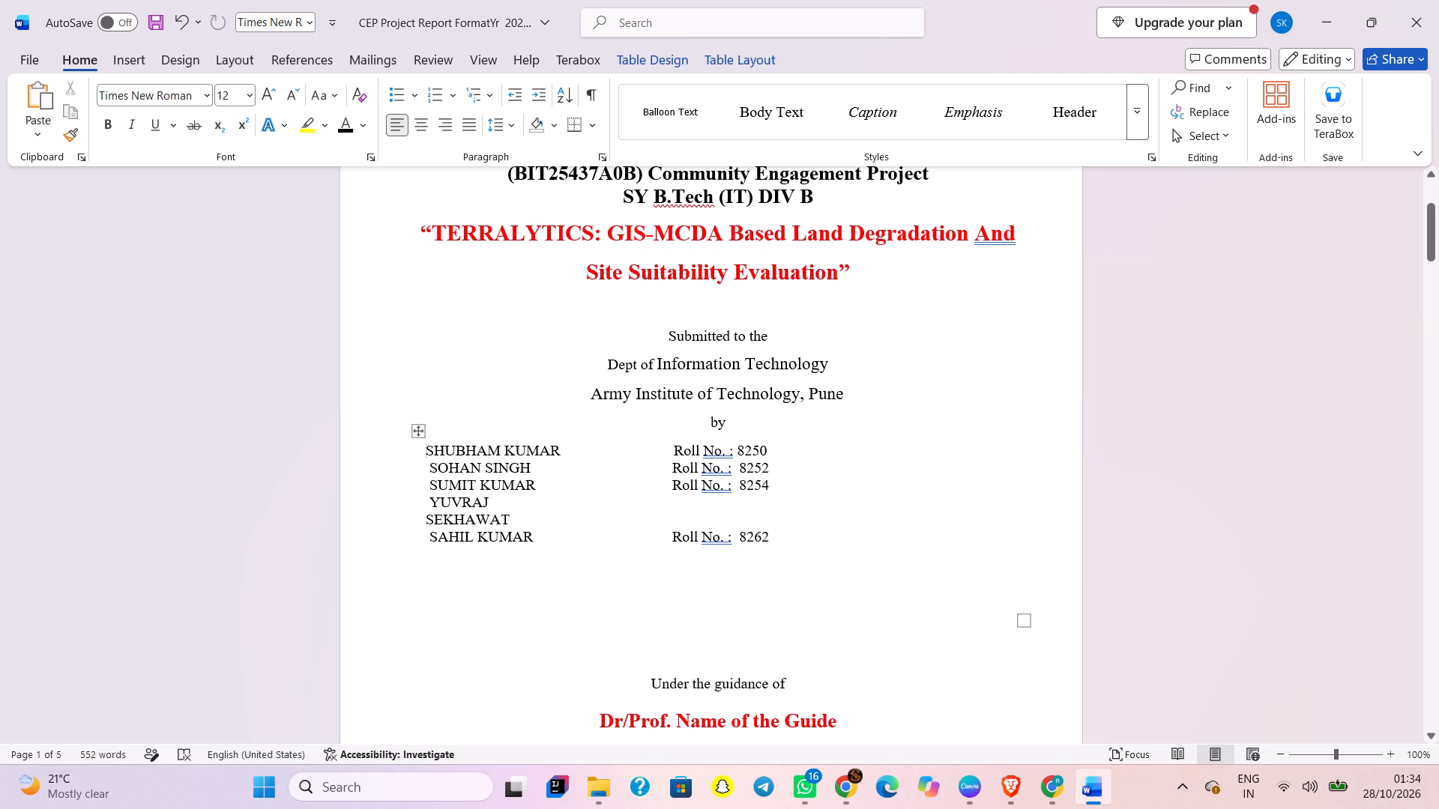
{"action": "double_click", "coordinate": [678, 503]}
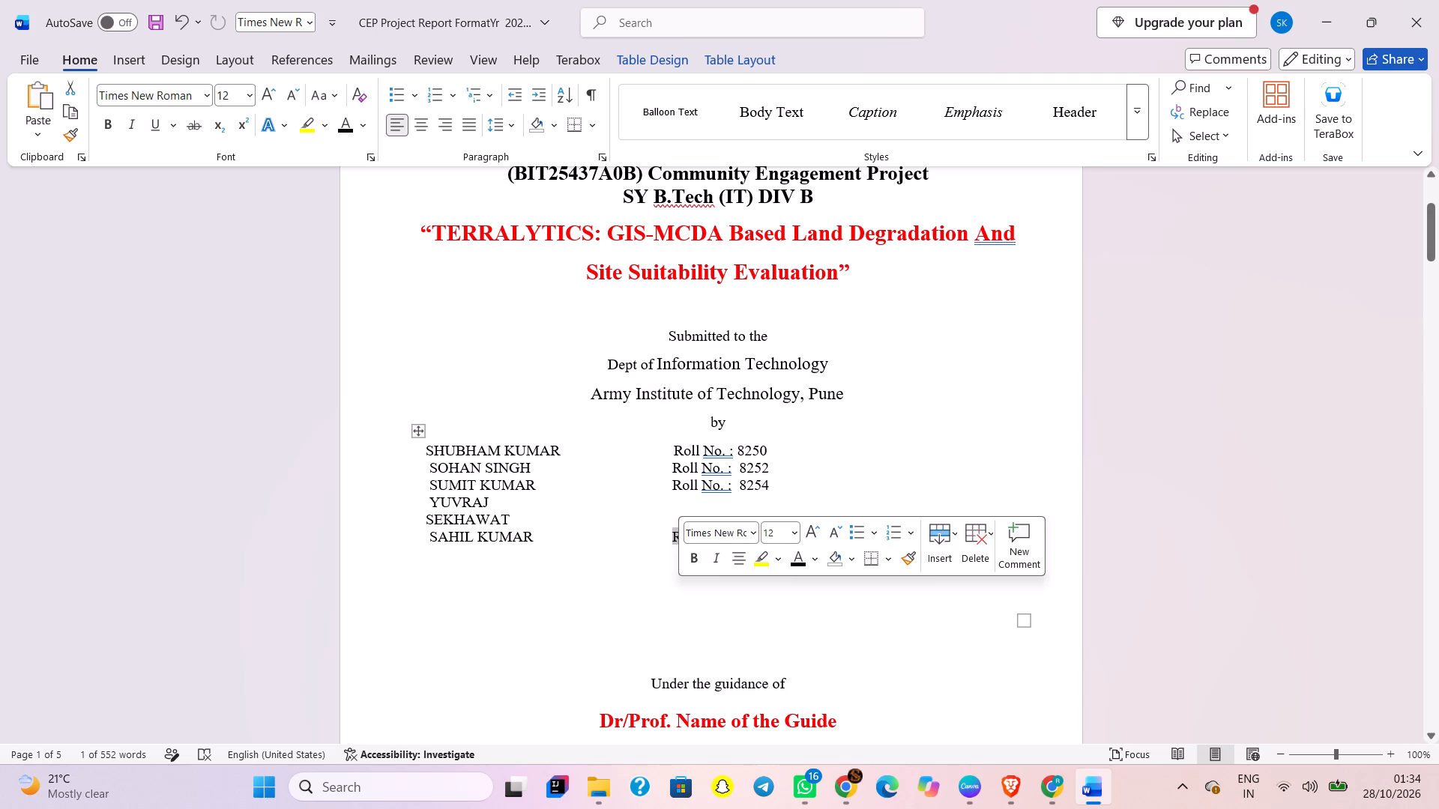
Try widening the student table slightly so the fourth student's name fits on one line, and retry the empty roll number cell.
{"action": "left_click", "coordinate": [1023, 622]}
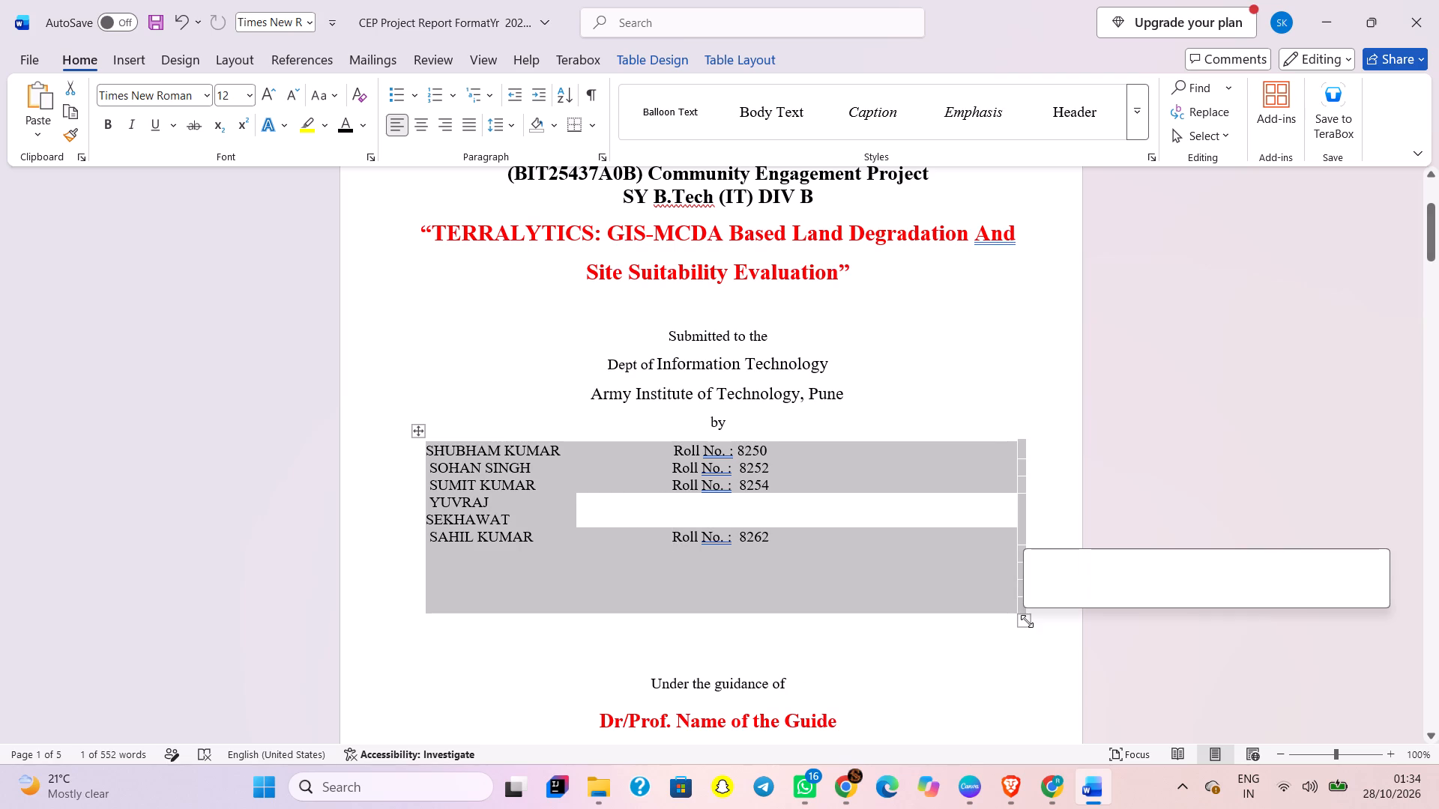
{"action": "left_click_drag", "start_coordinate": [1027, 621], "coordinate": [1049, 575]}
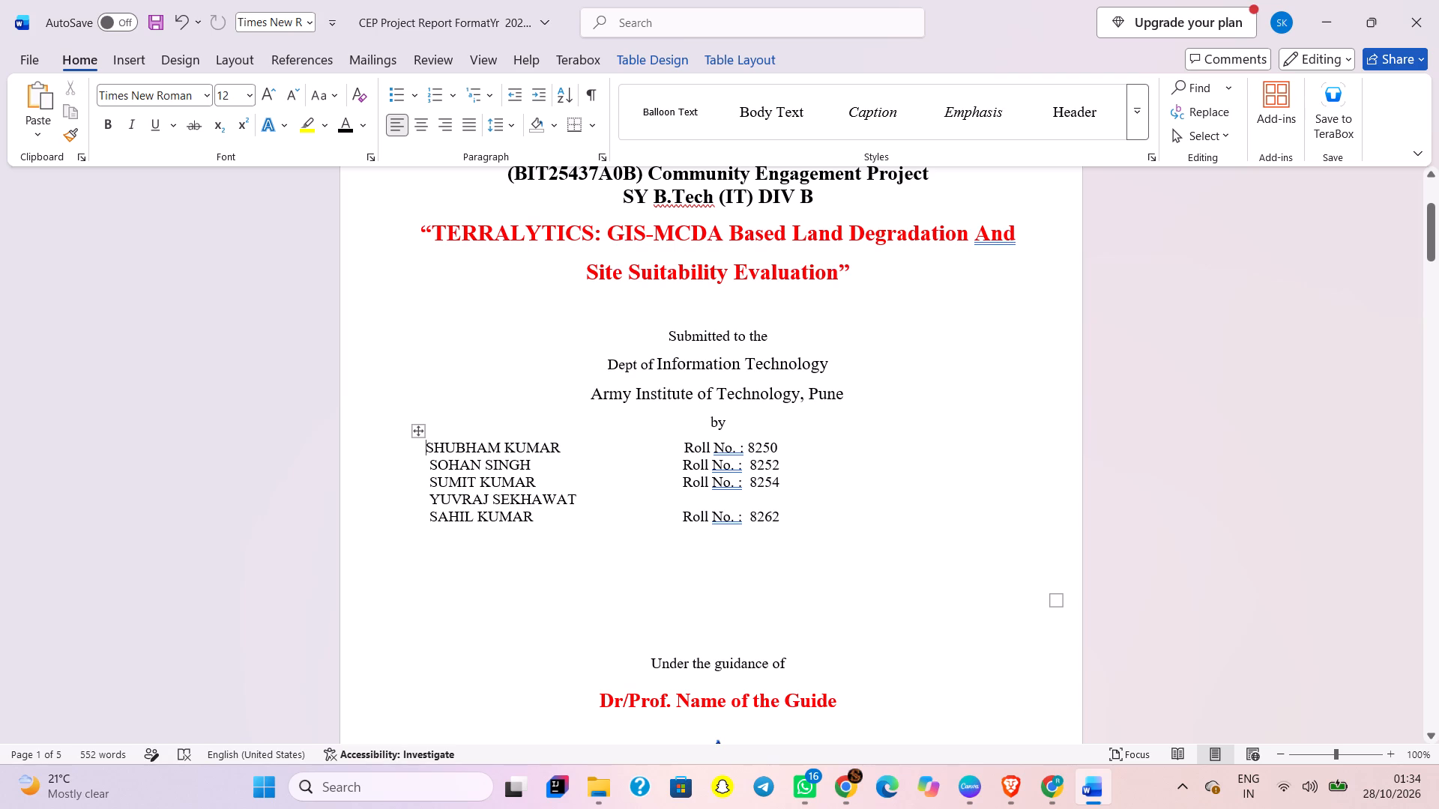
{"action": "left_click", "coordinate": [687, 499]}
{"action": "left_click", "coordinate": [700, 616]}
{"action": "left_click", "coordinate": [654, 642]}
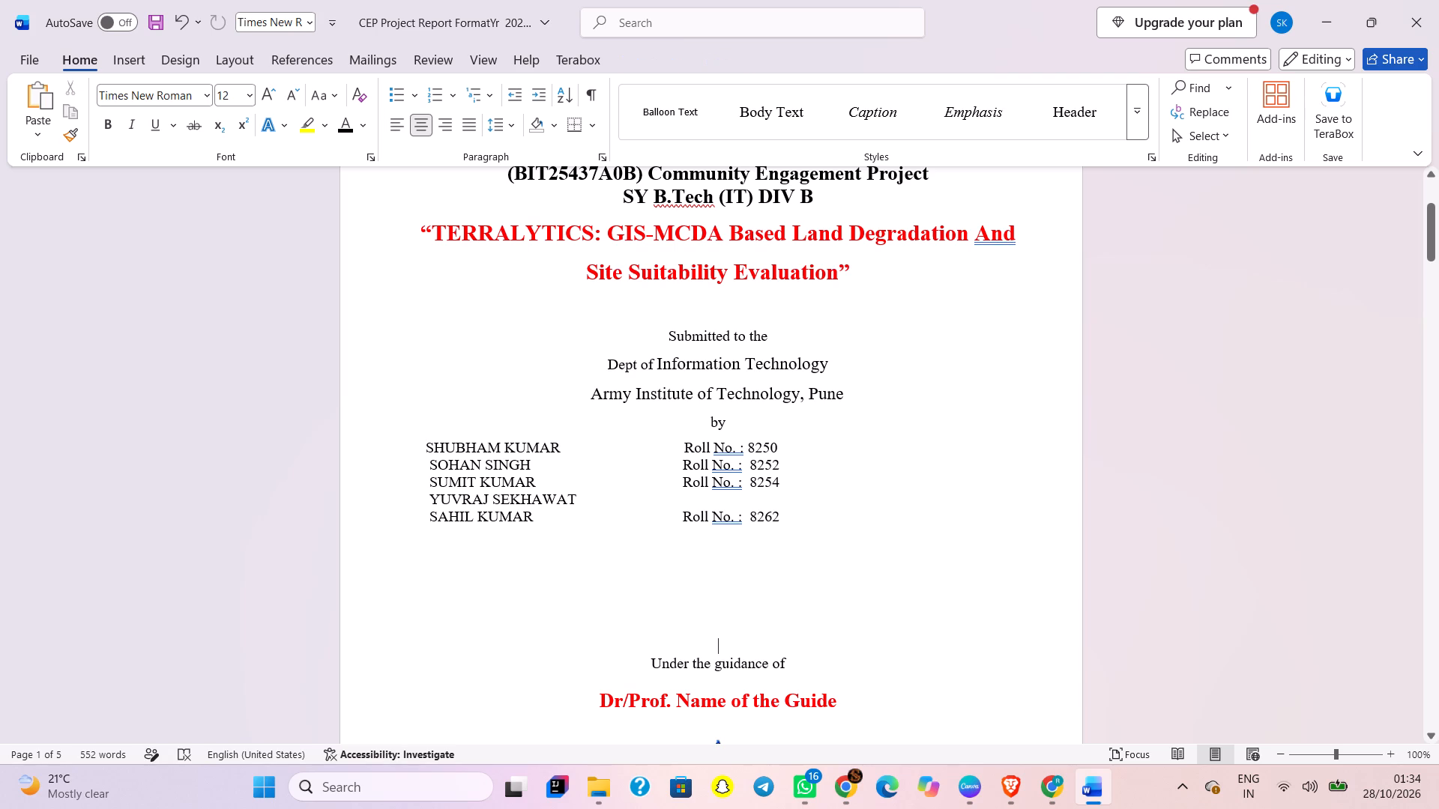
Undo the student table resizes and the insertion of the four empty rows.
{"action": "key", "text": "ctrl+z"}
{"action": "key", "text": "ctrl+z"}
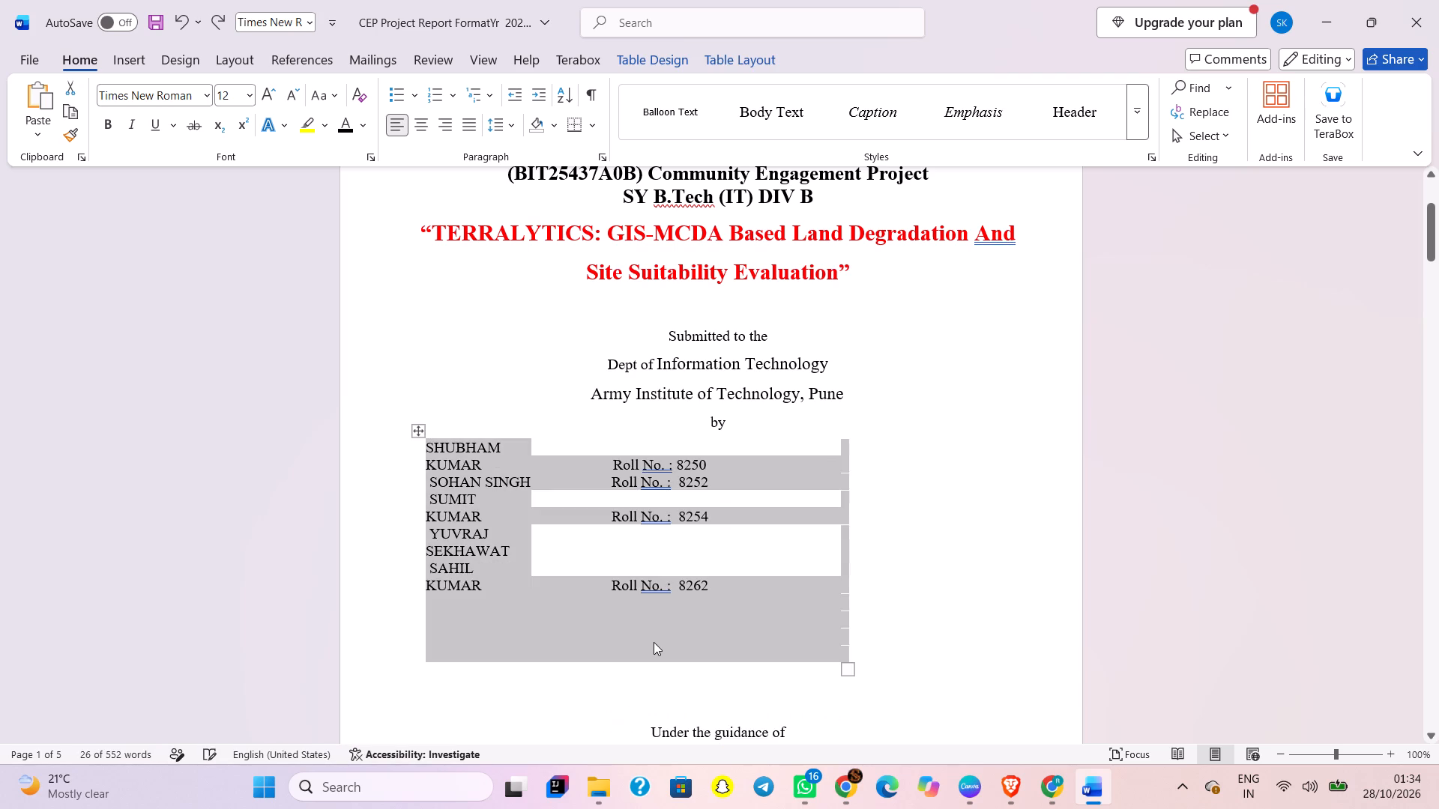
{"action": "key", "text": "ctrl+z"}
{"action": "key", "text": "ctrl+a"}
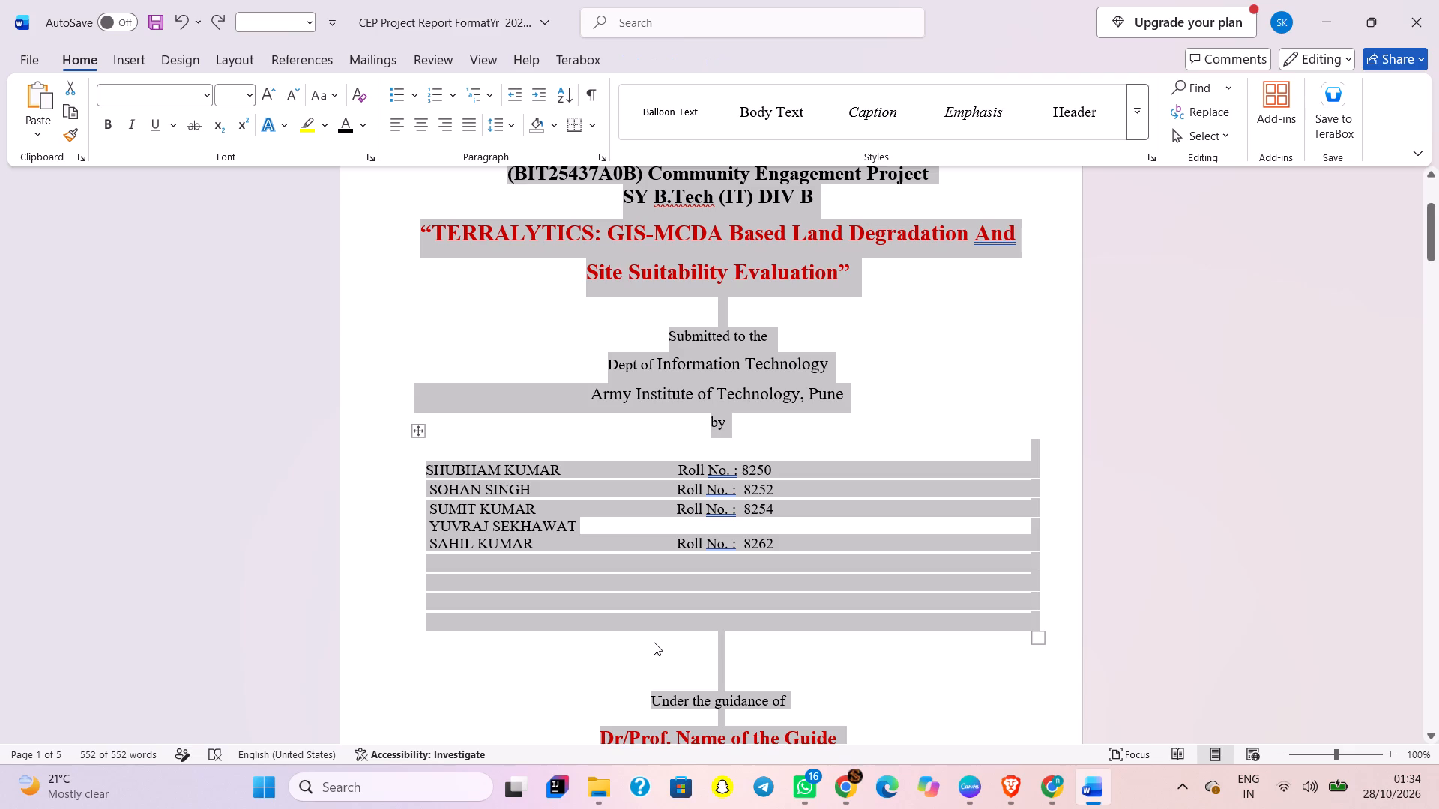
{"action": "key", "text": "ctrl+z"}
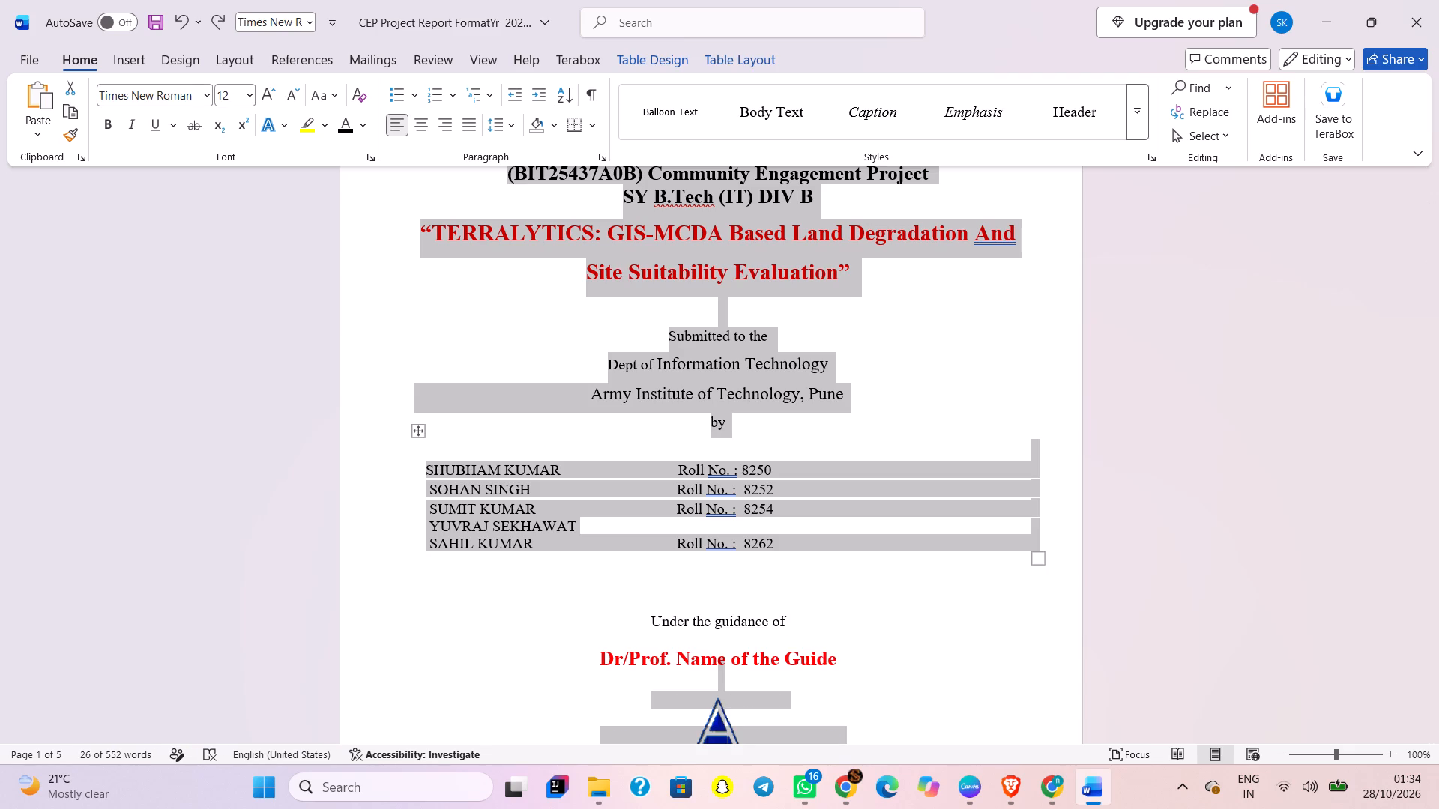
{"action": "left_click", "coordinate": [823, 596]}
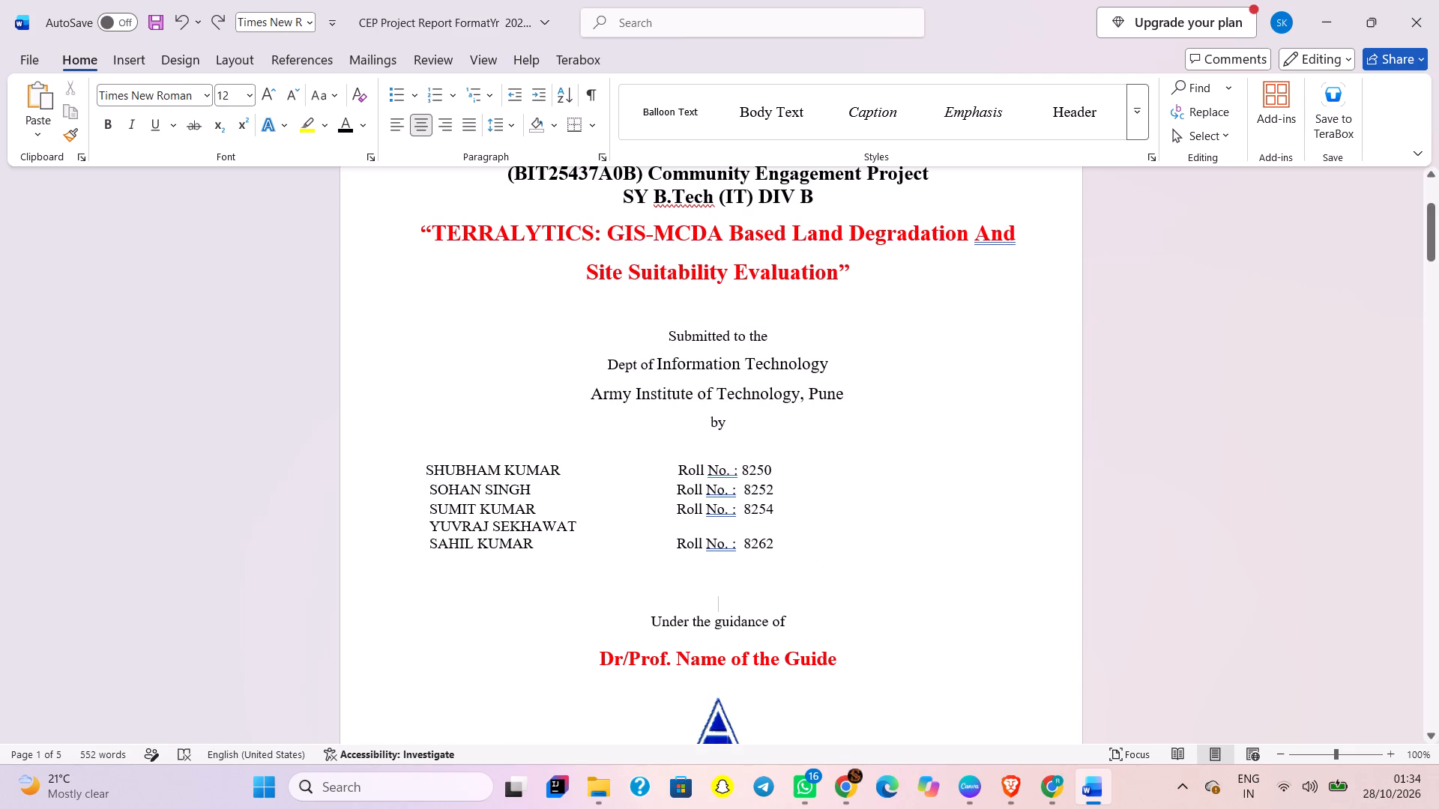
Select the entire student table on the title page.
{"action": "left_click", "coordinate": [680, 530]}
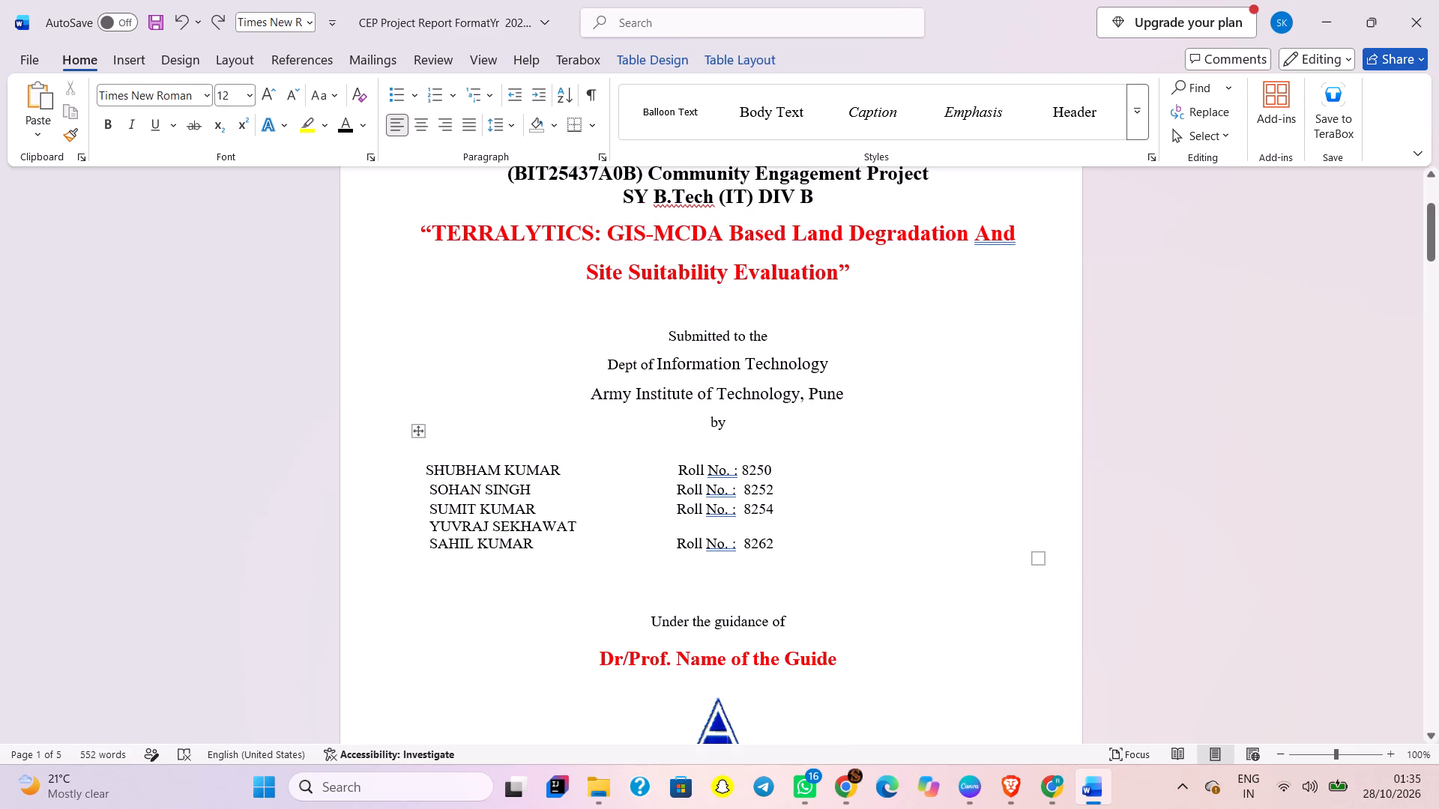
{"action": "left_click", "coordinate": [415, 431]}
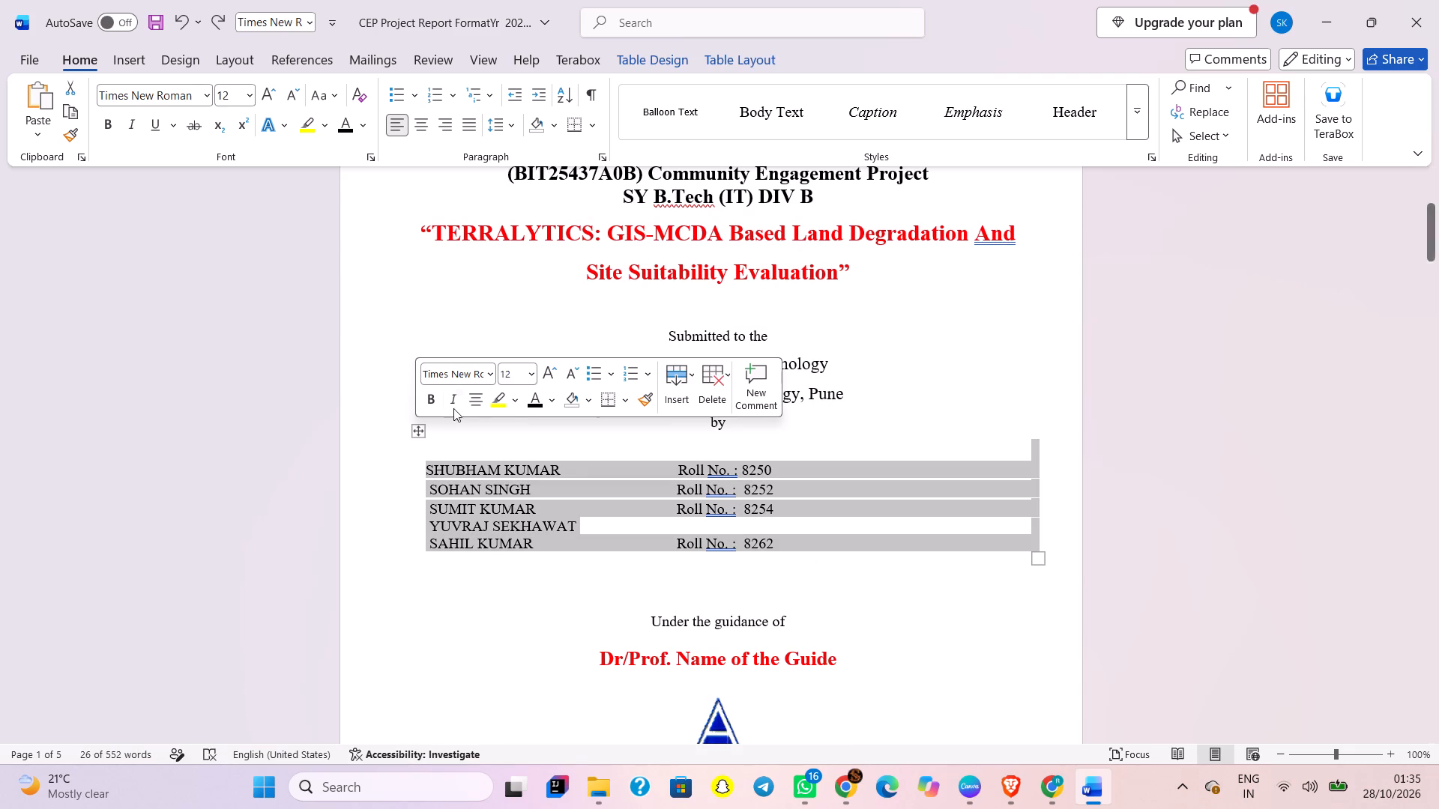
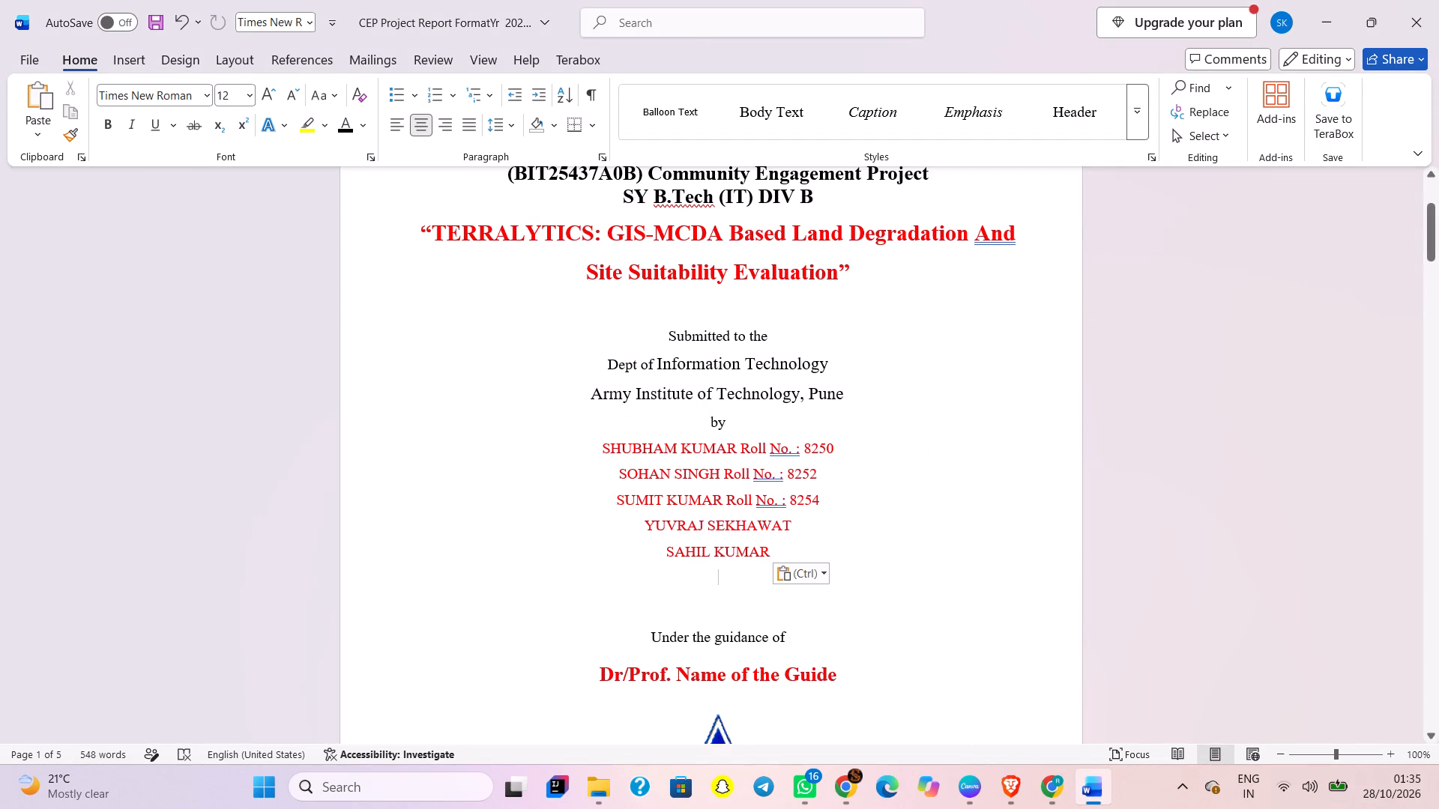
Delete the roll number text after the first three students' names, leaving only the names in the pasted list.
{"action": "left_click_drag", "start_coordinate": [769, 554], "coordinate": [789, 515]}
{"action": "left_click_drag", "start_coordinate": [728, 506], "coordinate": [728, 491]}
{"action": "left_click_drag", "start_coordinate": [725, 497], "coordinate": [821, 465]}
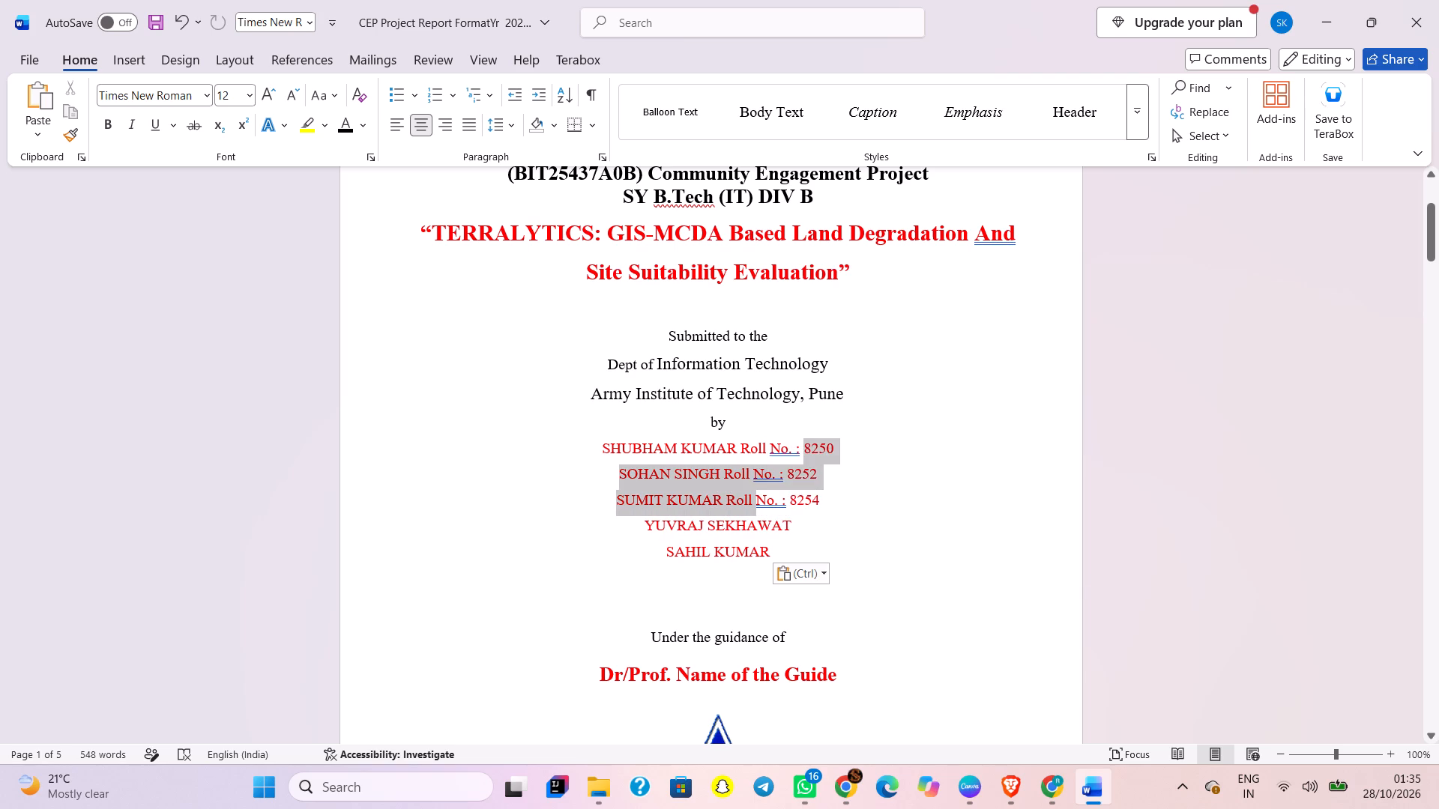
{"action": "left_click_drag", "start_coordinate": [821, 465], "coordinate": [829, 496]}
{"action": "key", "text": "BackSpace"}
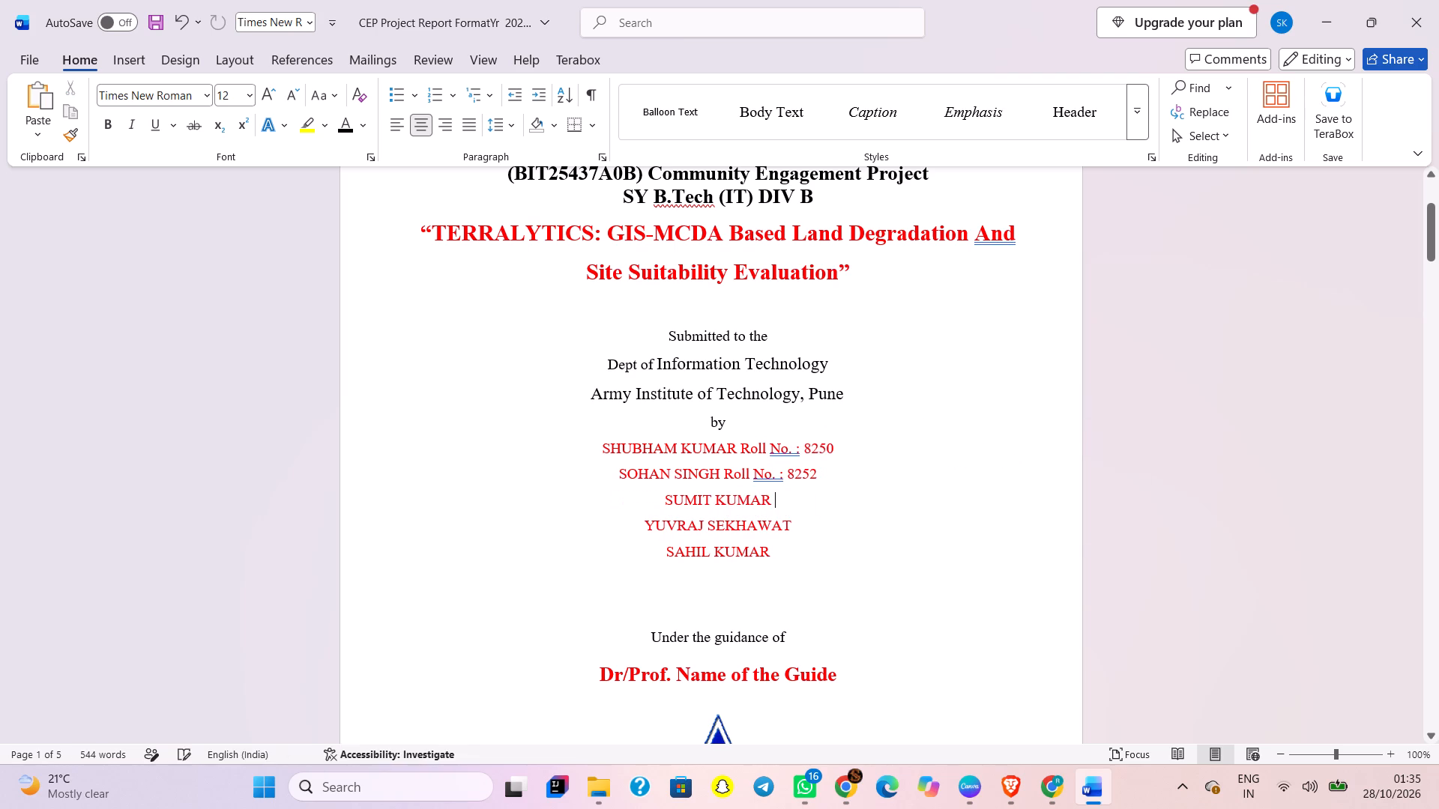
{"action": "left_click_drag", "start_coordinate": [821, 478], "coordinate": [733, 469]}
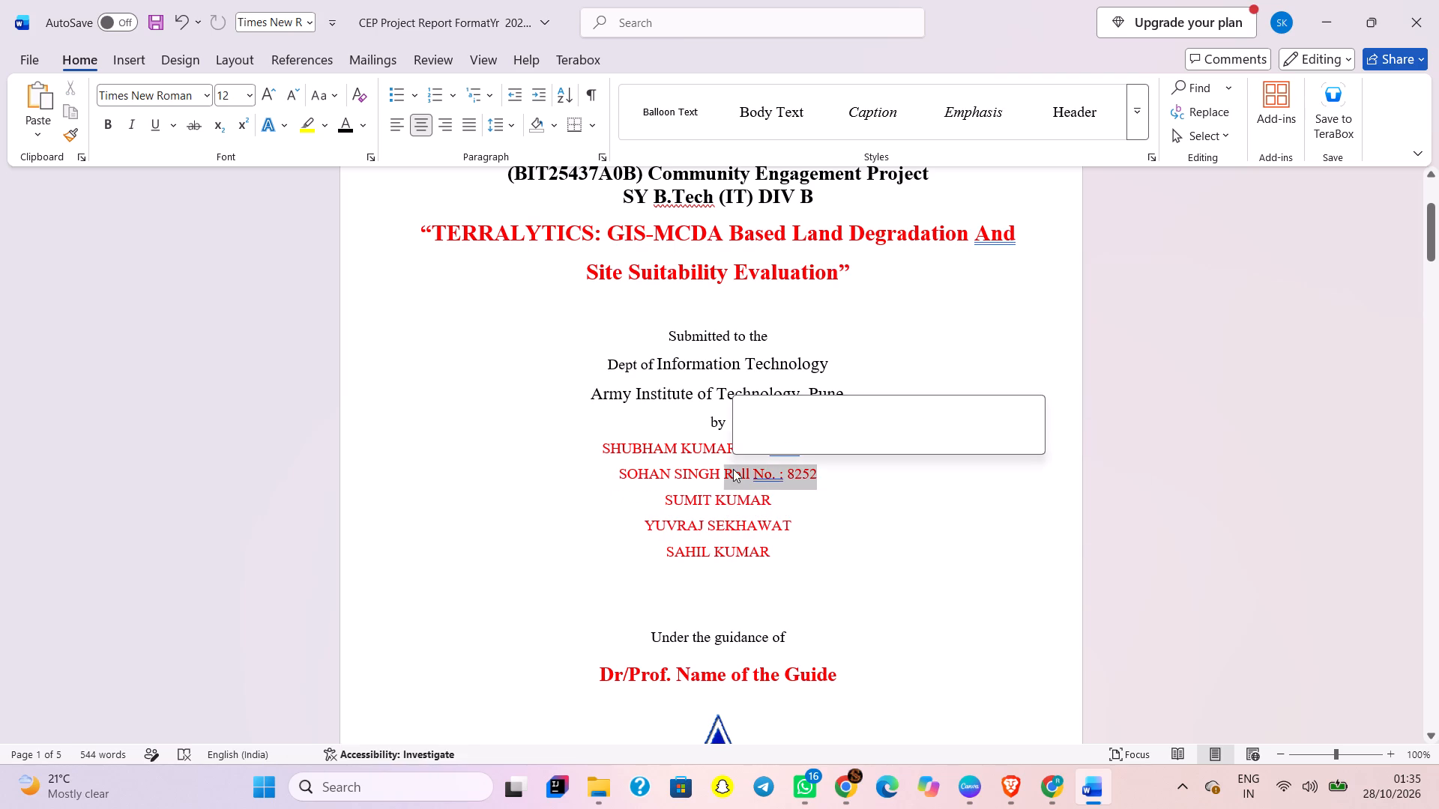
{"action": "key", "text": "BackSpace"}
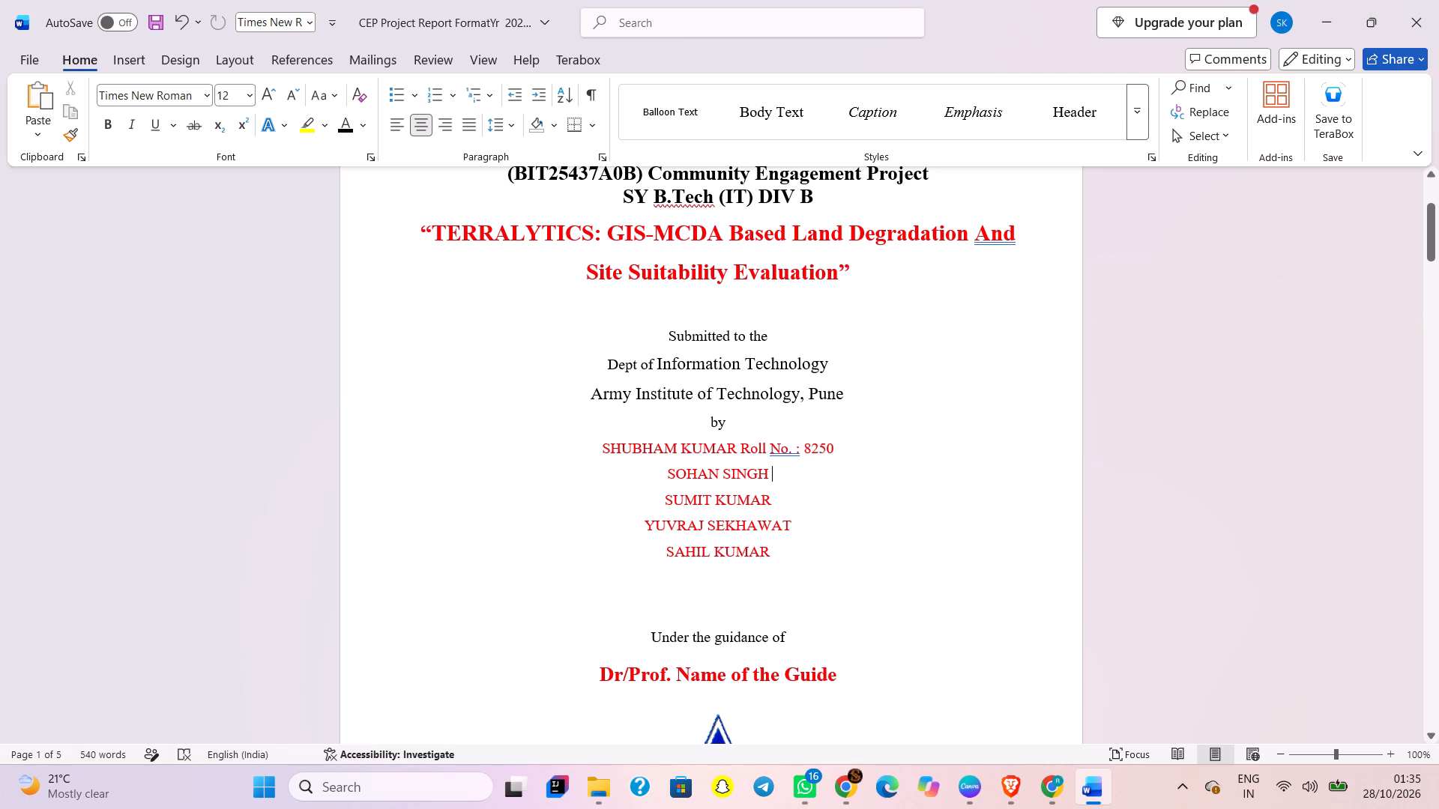
{"action": "left_click_drag", "start_coordinate": [839, 450], "coordinate": [749, 446]}
{"action": "key", "text": "BackSpace"}
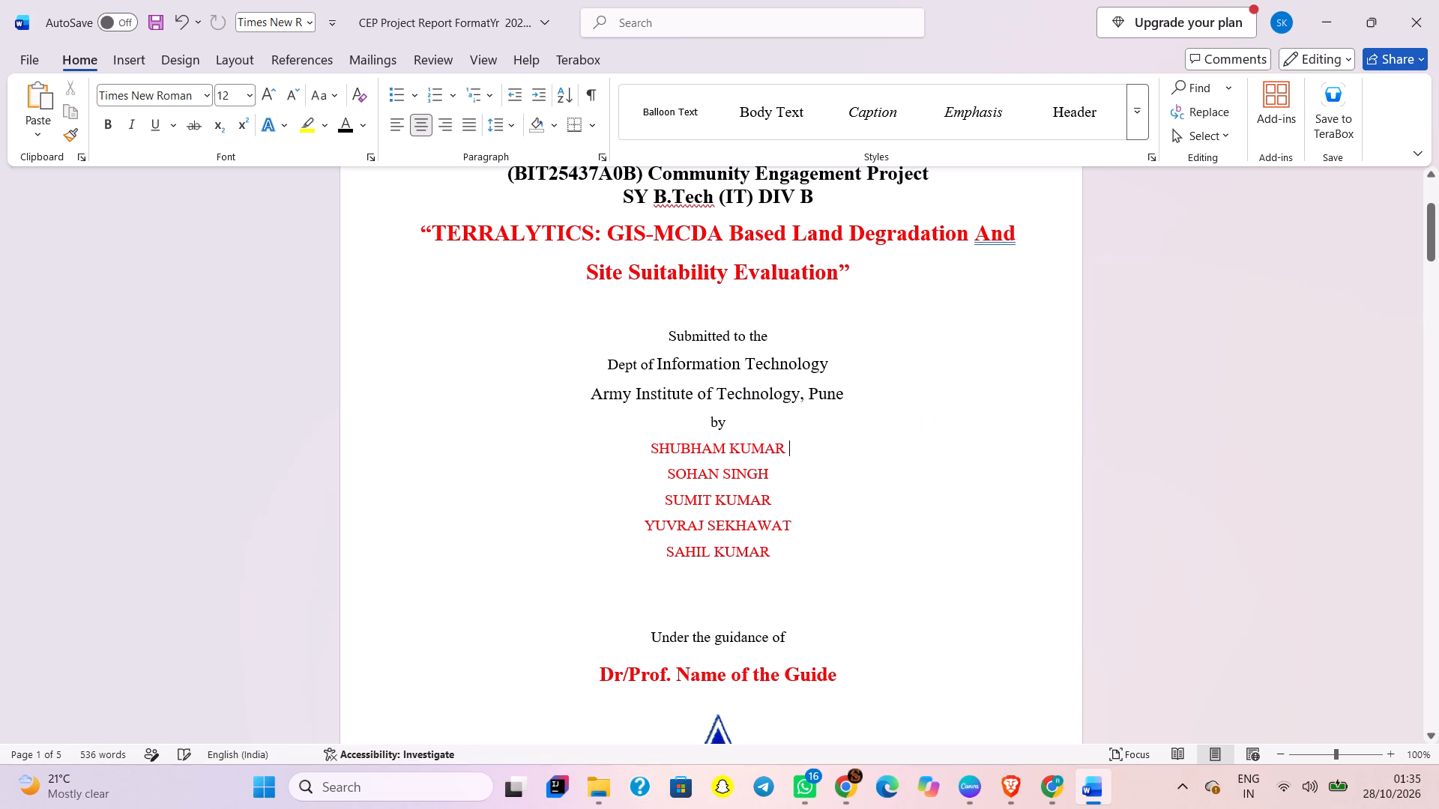
Change the font colour of the five student names to black.
{"action": "left_click_drag", "start_coordinate": [779, 556], "coordinate": [628, 450]}
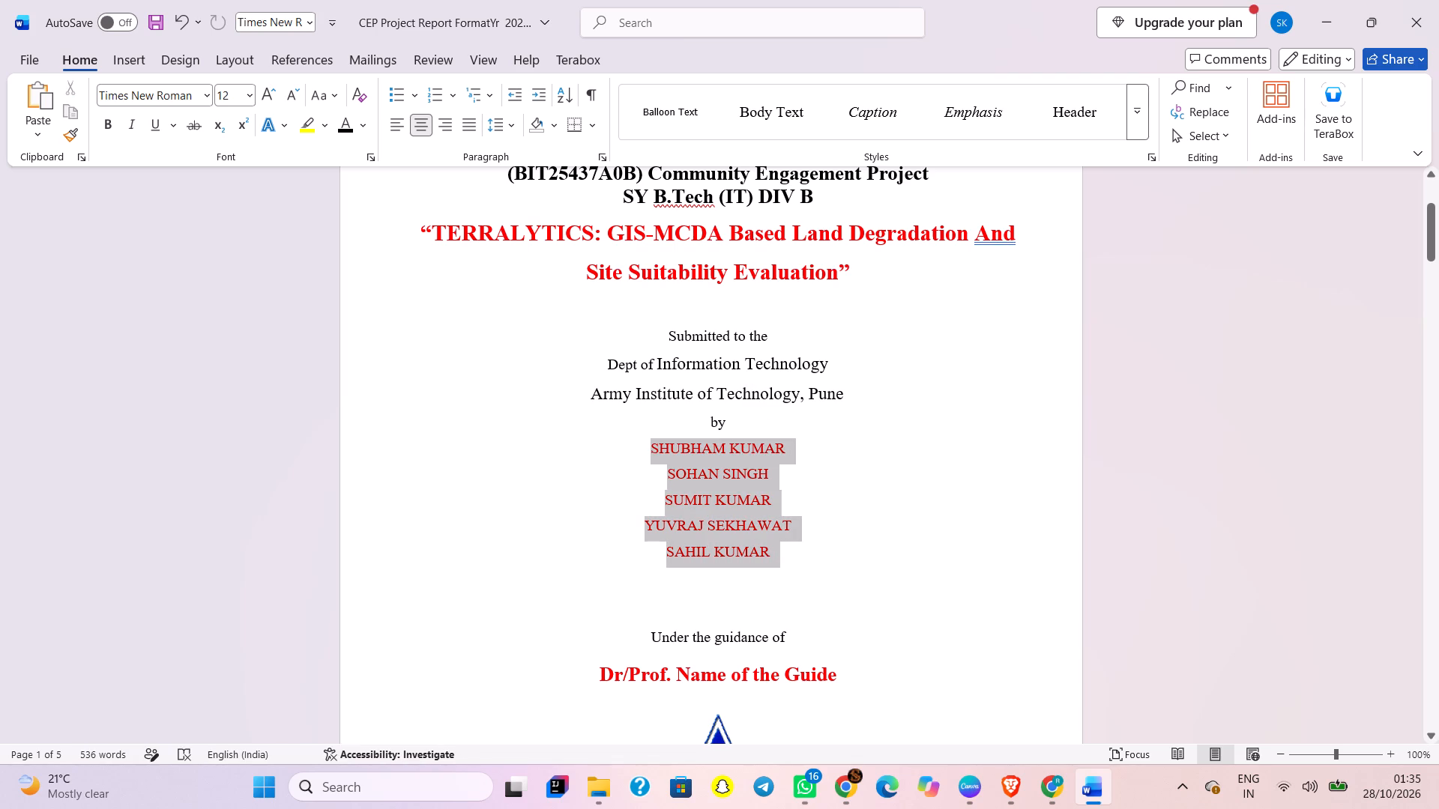
{"action": "left_click_drag", "start_coordinate": [628, 450], "coordinate": [629, 450]}
{"action": "left_click", "coordinate": [343, 131]}
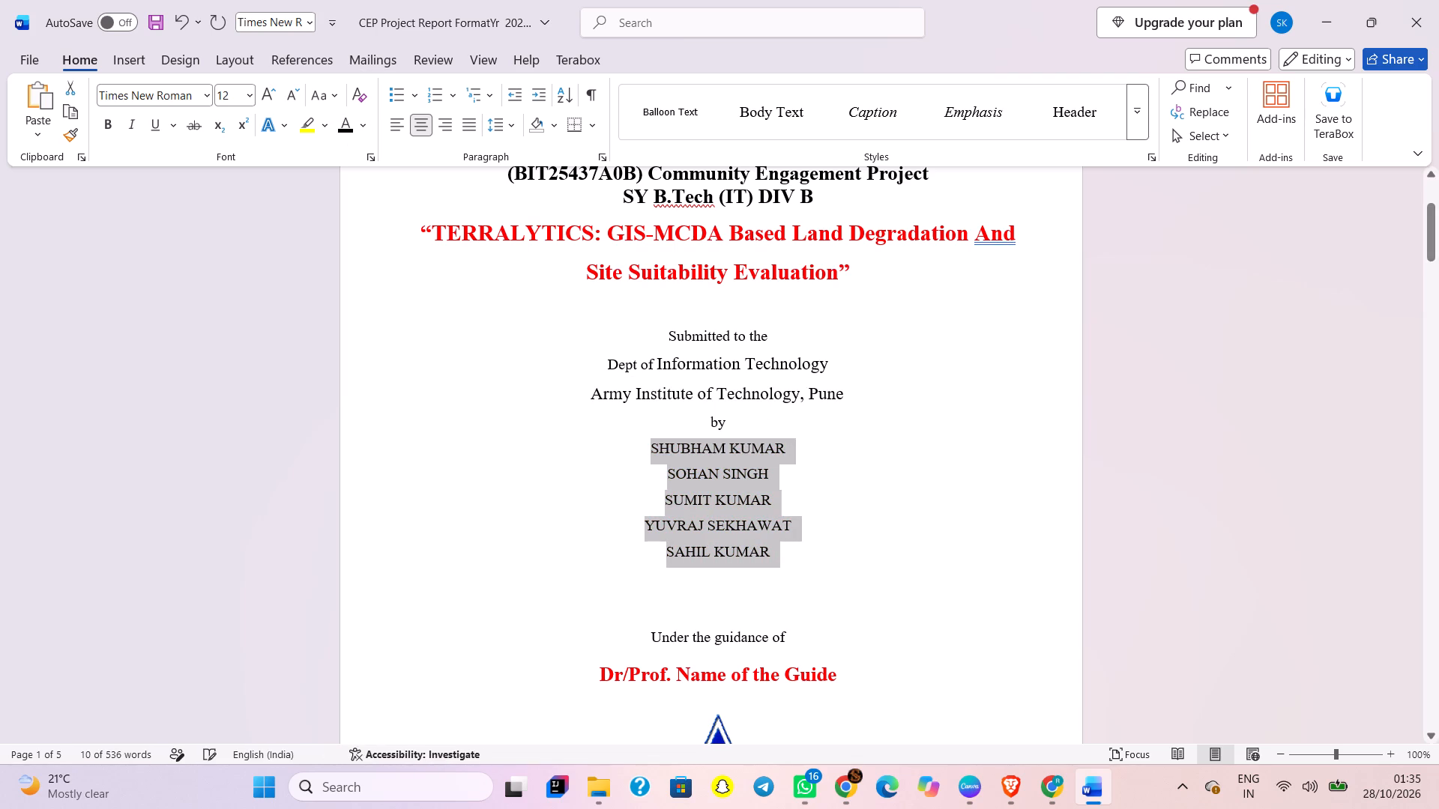
{"action": "left_click", "coordinate": [544, 472]}
Left-align the five student names on the title page.
{"action": "left_click_drag", "start_coordinate": [649, 453], "coordinate": [766, 570]}
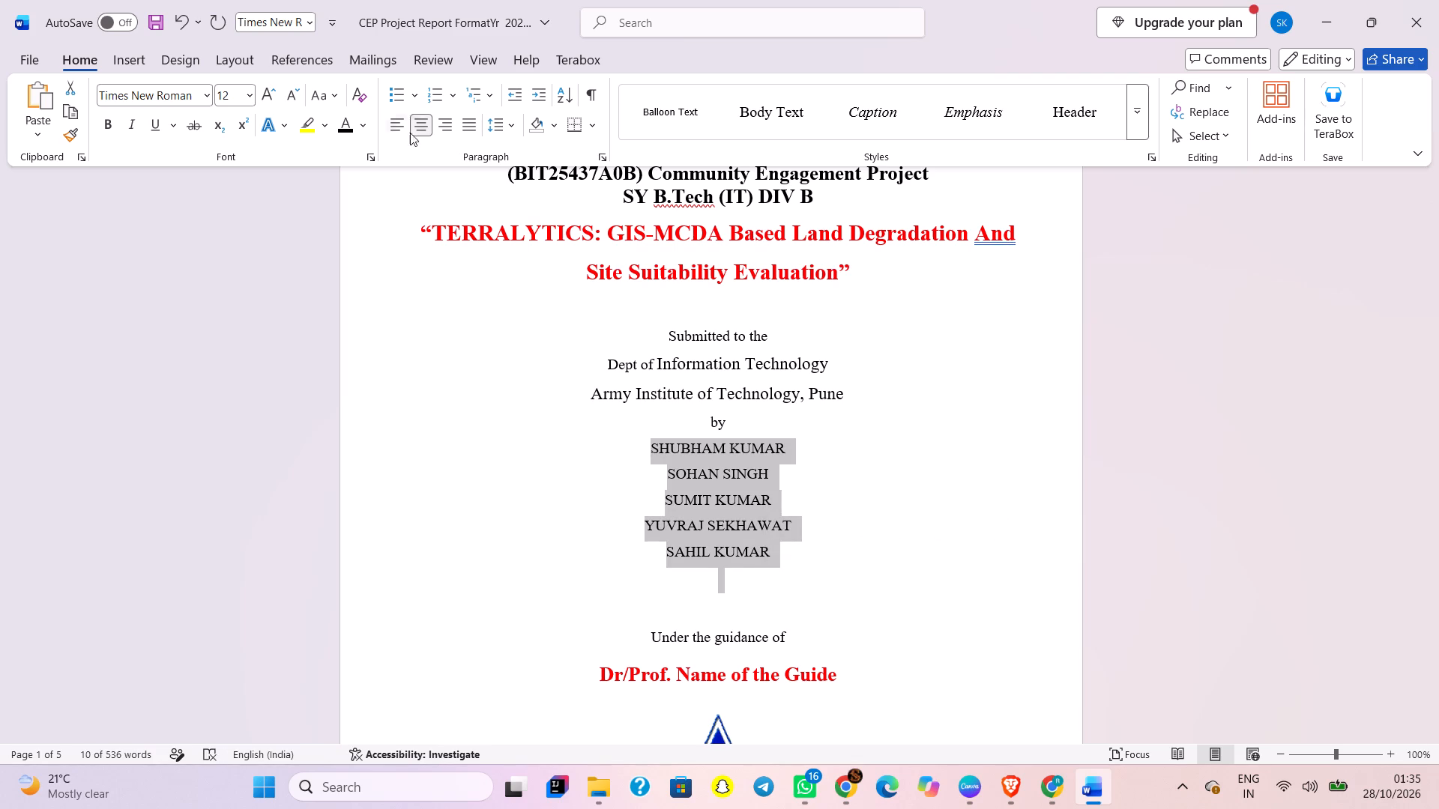
{"action": "left_click", "coordinate": [399, 127]}
{"action": "left_click", "coordinate": [656, 466]}
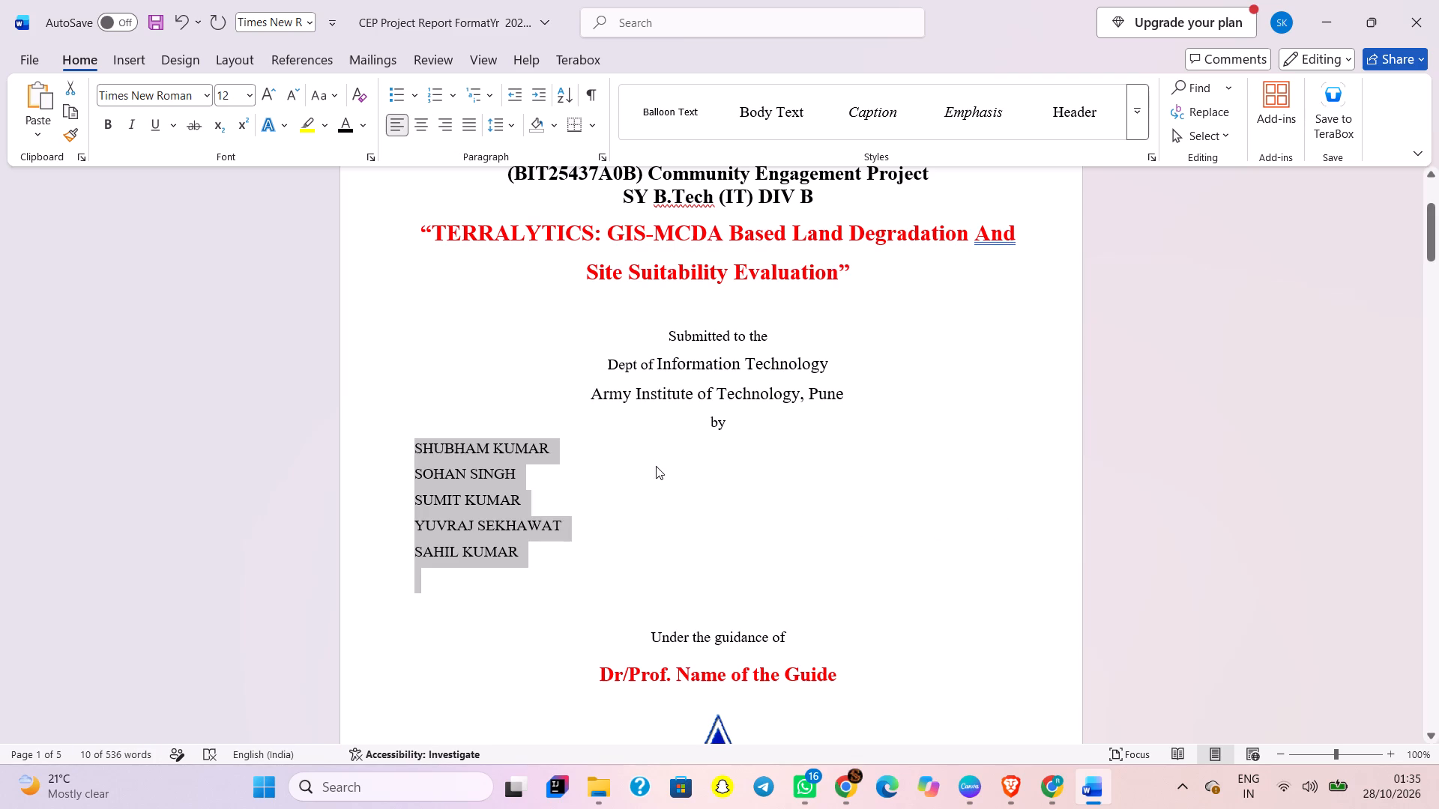
Add a wide gap of spaces after the first student's name and enter "Roll No. :" followed by that student's roll number.
{"action": "left_click", "coordinate": [625, 445]}
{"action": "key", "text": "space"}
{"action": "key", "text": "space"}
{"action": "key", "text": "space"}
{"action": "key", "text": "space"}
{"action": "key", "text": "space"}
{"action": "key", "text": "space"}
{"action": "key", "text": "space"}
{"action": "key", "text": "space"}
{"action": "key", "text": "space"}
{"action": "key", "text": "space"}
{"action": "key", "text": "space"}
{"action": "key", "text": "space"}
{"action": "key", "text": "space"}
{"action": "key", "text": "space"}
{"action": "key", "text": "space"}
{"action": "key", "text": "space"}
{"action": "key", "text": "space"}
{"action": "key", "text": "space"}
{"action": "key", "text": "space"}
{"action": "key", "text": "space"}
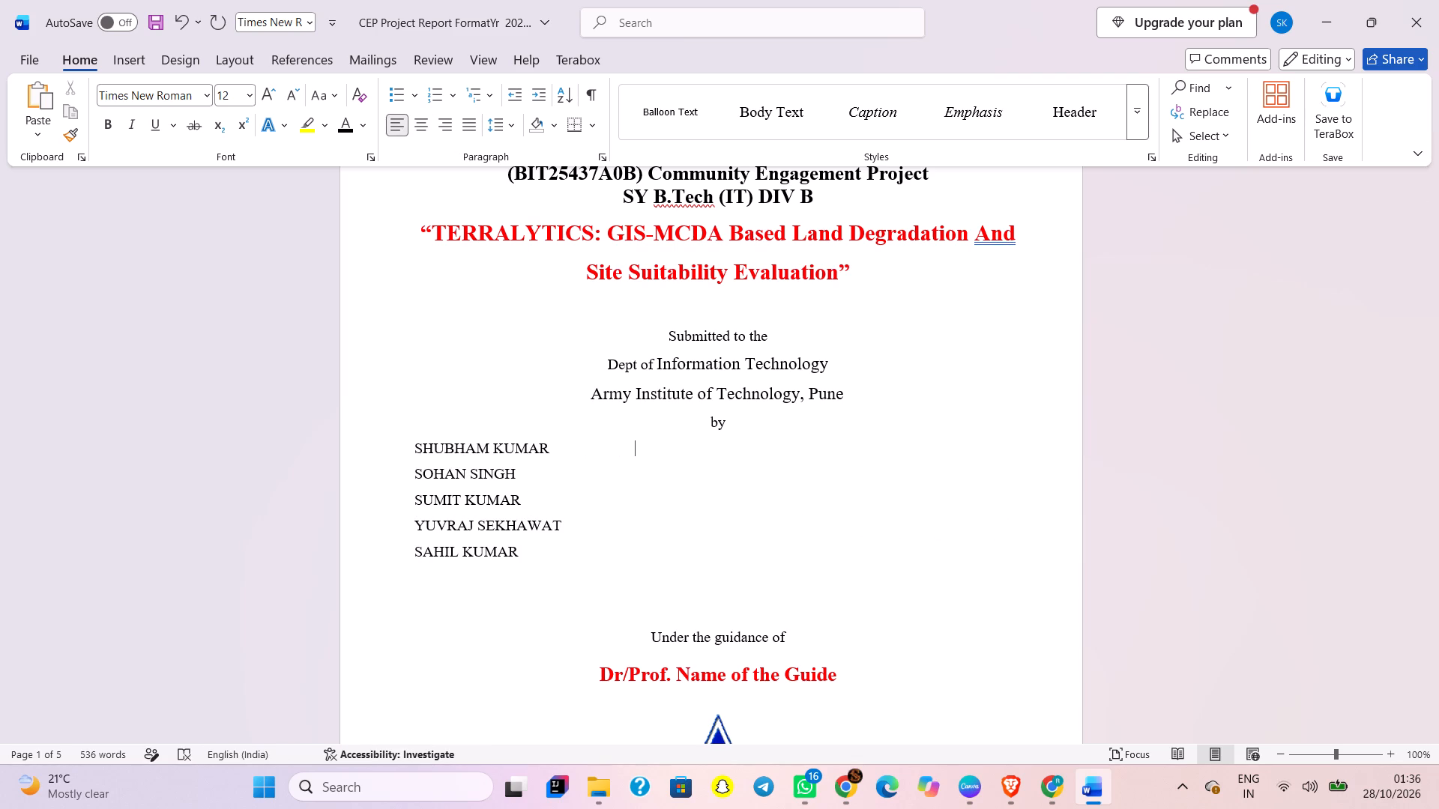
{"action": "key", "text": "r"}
{"action": "key", "text": "BackSpace"}
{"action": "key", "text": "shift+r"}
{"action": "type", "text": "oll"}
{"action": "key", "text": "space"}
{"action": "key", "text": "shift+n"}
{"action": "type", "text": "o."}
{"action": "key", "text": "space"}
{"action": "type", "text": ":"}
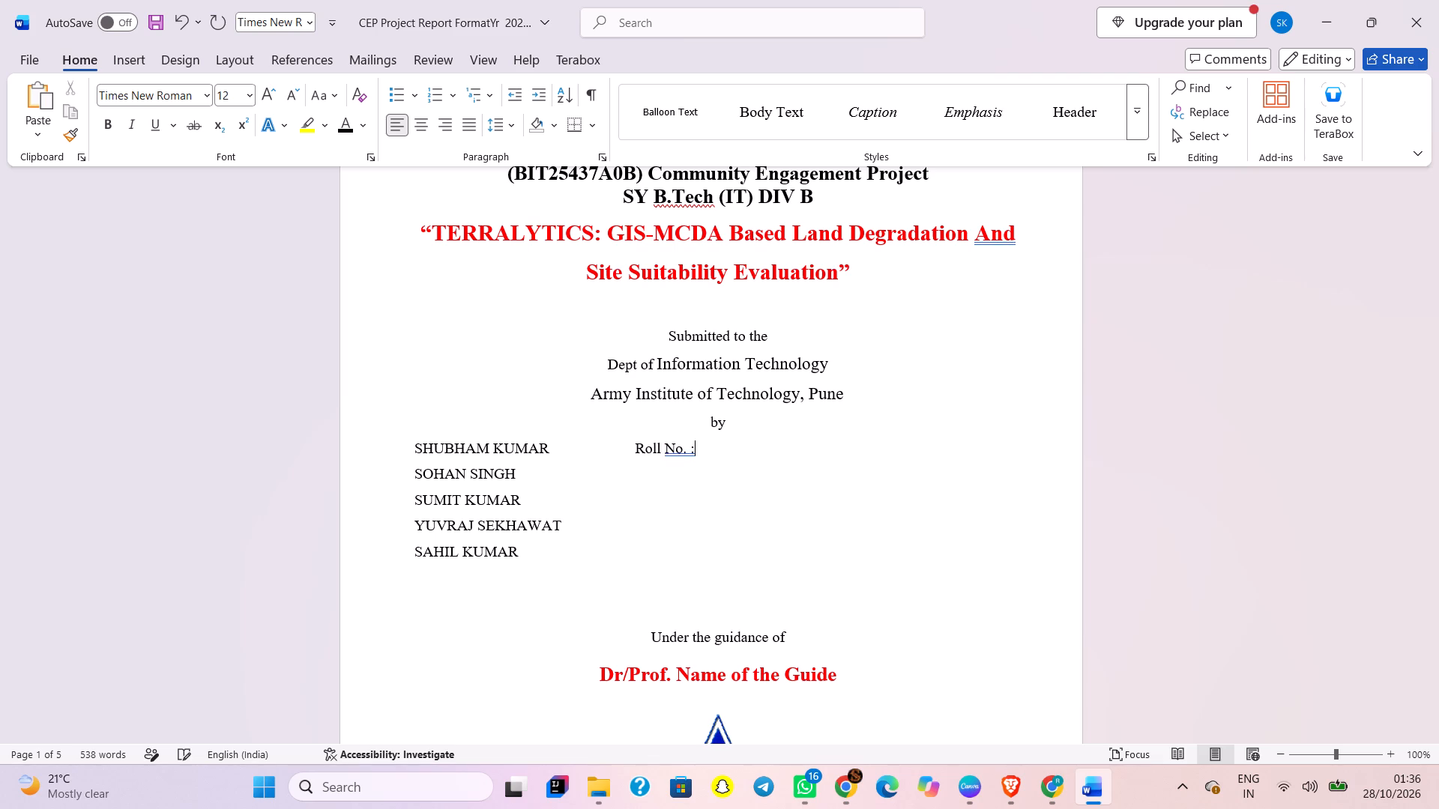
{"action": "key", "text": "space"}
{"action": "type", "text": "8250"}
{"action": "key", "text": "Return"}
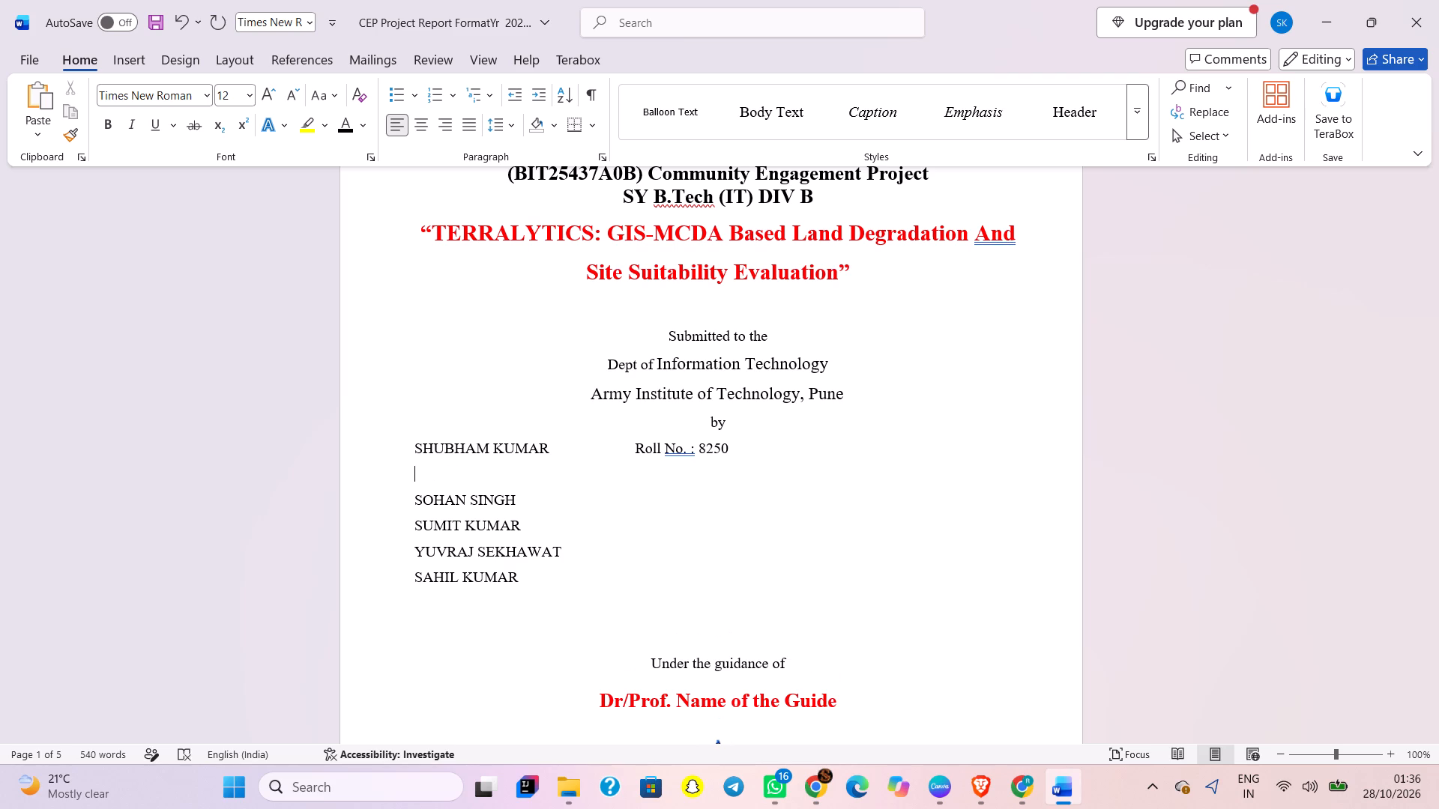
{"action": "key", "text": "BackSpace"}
Space out the second student's line to match, paste a copy of the first roll number entry, and change its last digit to 2.
{"action": "left_click", "coordinate": [643, 472]}
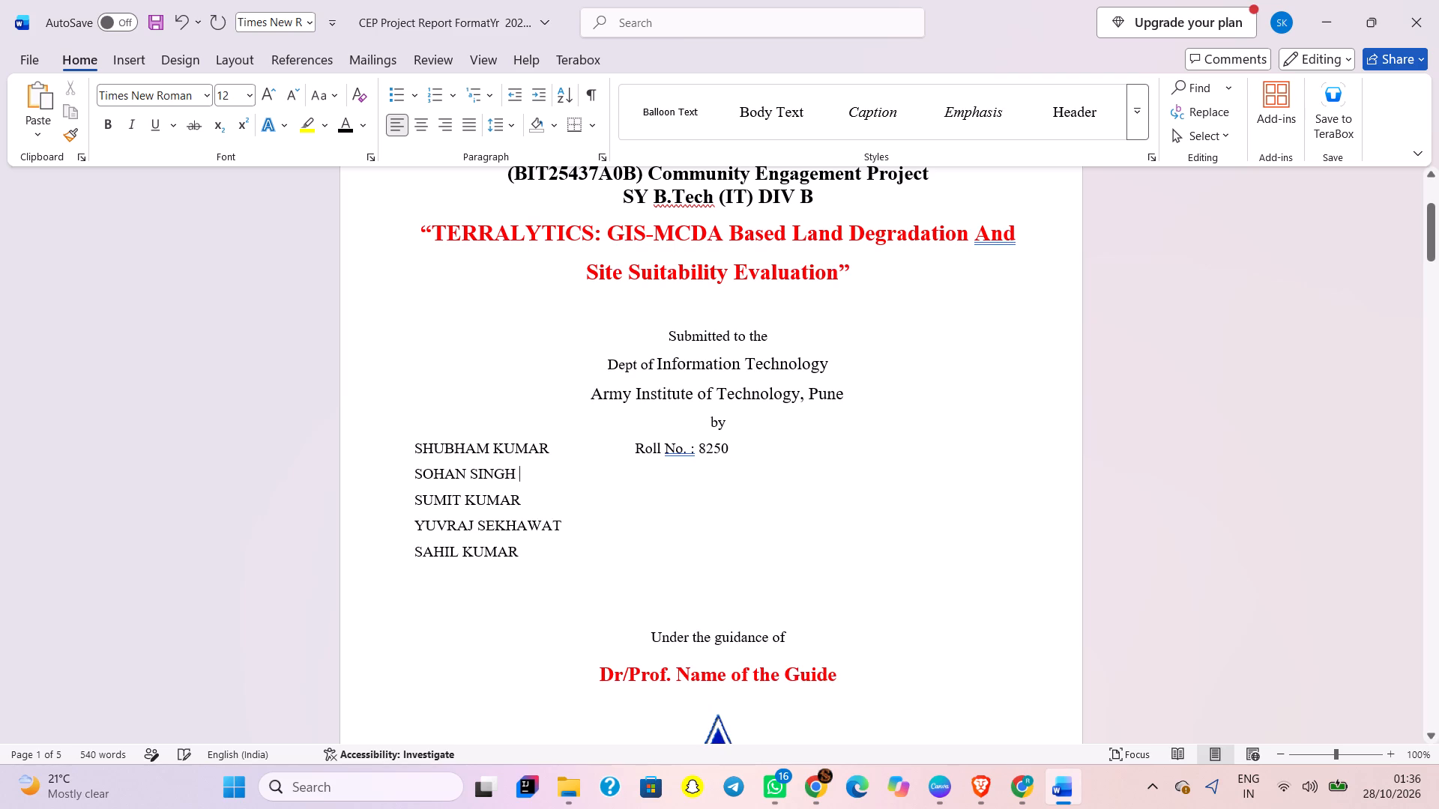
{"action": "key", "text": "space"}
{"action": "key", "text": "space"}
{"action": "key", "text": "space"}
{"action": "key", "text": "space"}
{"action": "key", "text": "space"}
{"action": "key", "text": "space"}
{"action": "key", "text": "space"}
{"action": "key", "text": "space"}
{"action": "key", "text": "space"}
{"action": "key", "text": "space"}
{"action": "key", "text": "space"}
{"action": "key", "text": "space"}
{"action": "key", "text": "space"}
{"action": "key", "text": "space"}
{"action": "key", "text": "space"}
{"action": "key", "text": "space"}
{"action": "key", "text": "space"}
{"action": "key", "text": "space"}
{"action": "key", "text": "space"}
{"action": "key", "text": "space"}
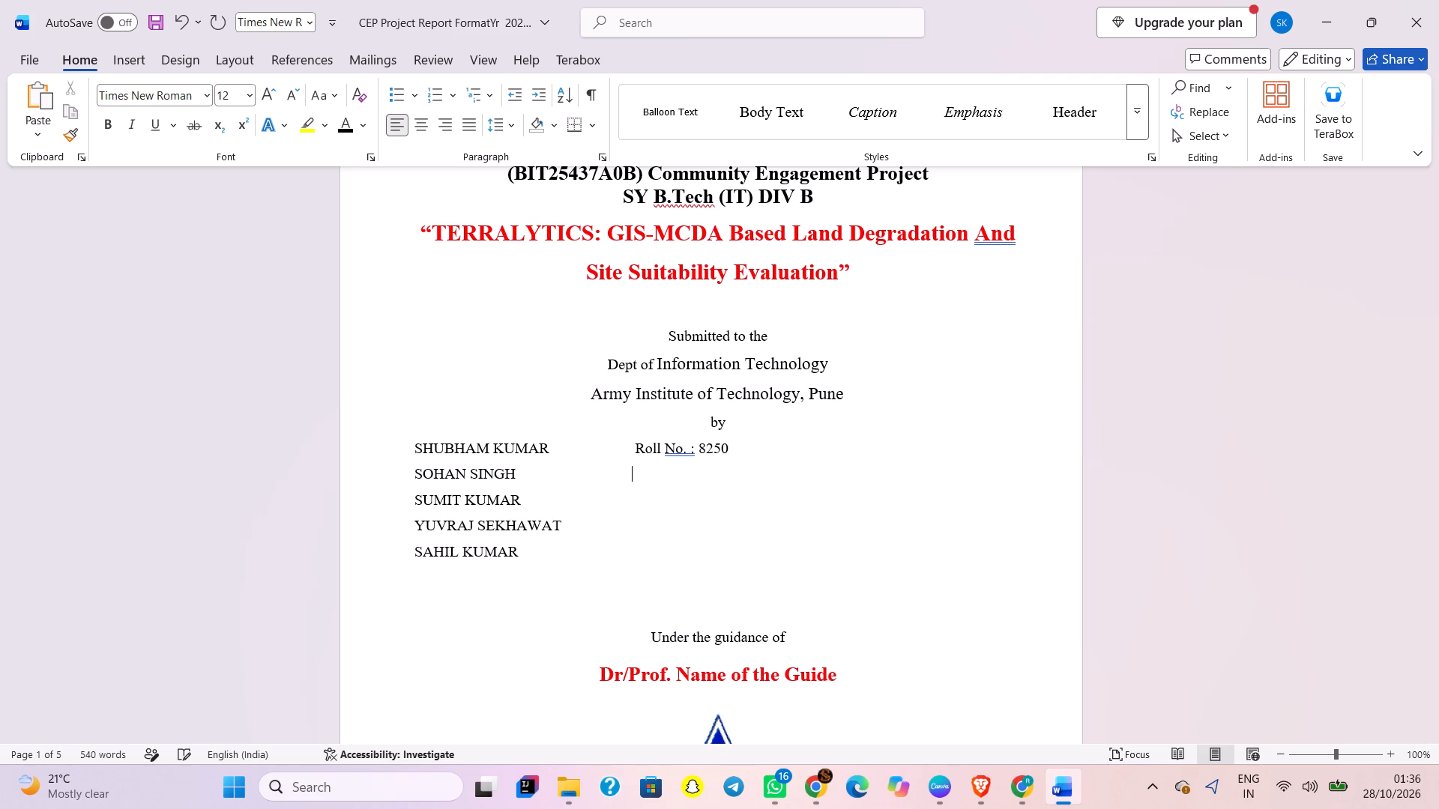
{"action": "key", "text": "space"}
{"action": "left_click_drag", "start_coordinate": [635, 448], "coordinate": [726, 451]}
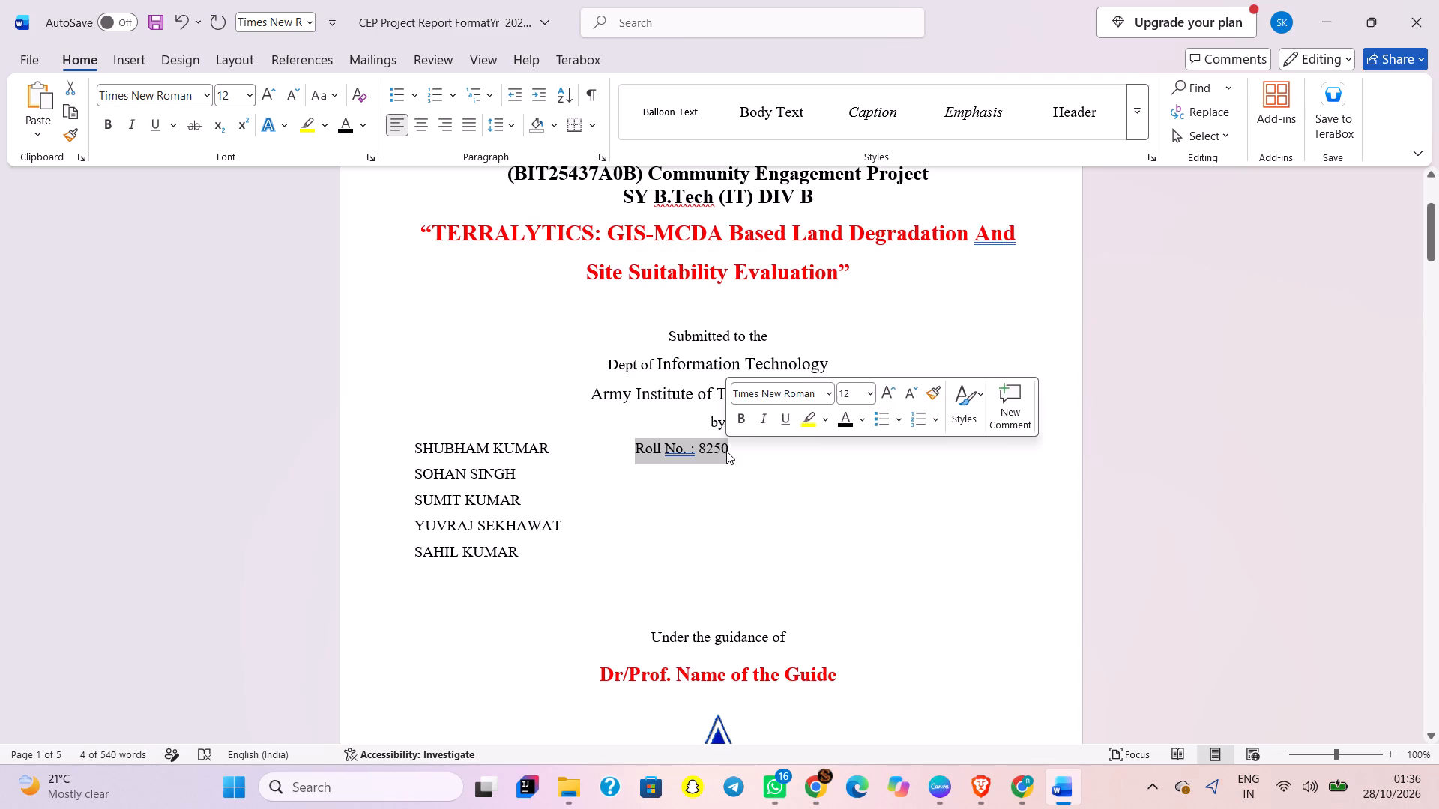
{"action": "key", "text": "ctrl+c"}
{"action": "left_click", "coordinate": [646, 473]}
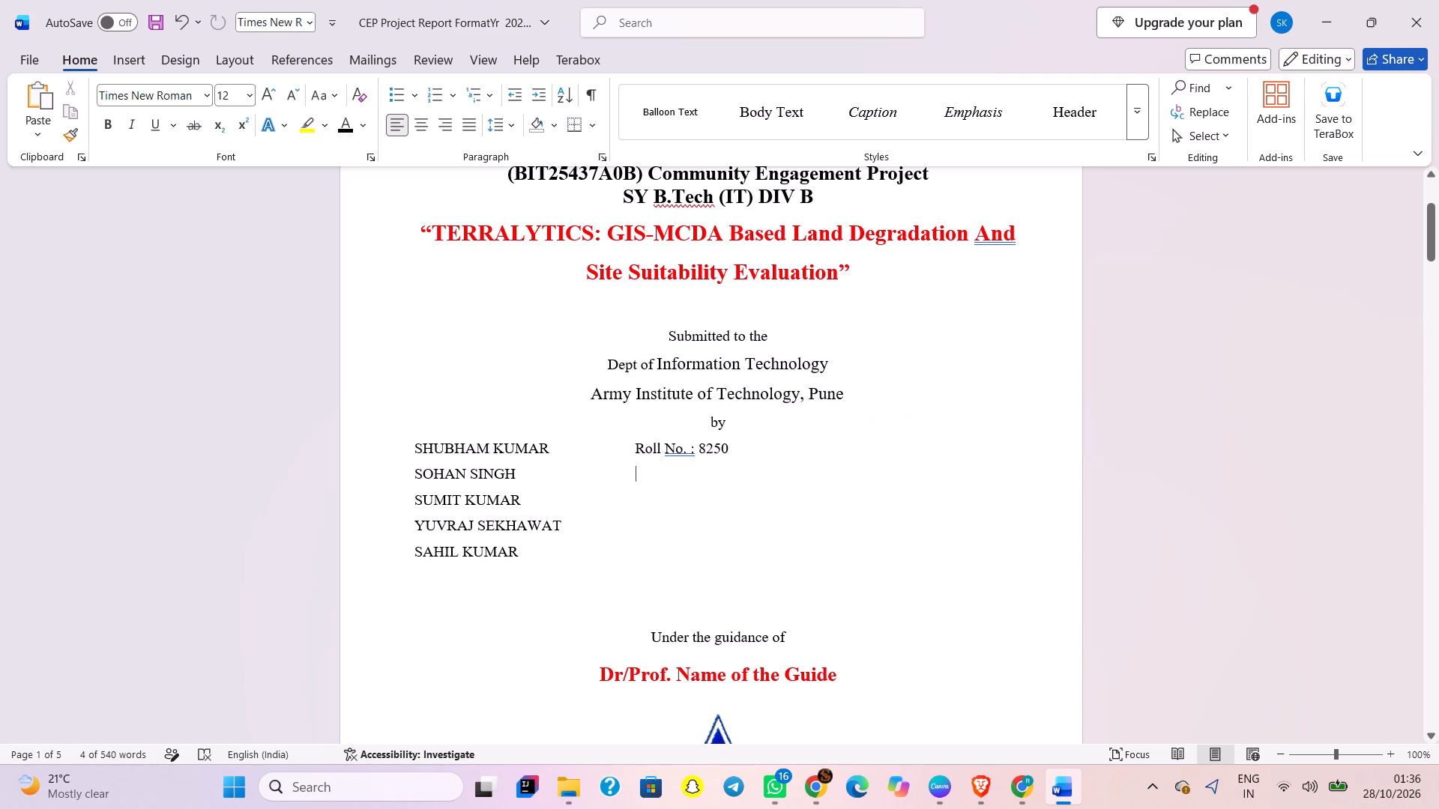
{"action": "key", "text": "ctrl+v"}
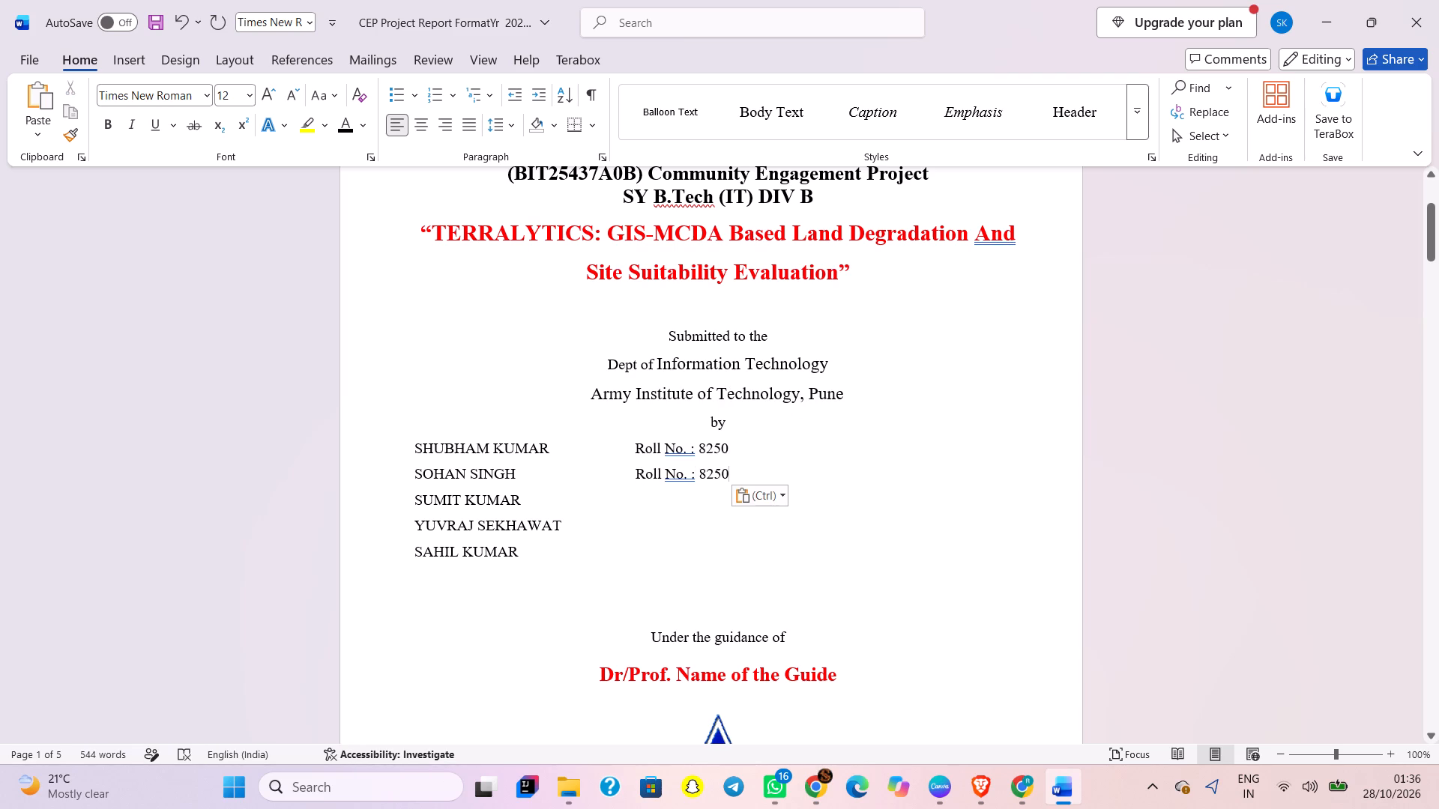
{"action": "key", "text": "BackSpace"}
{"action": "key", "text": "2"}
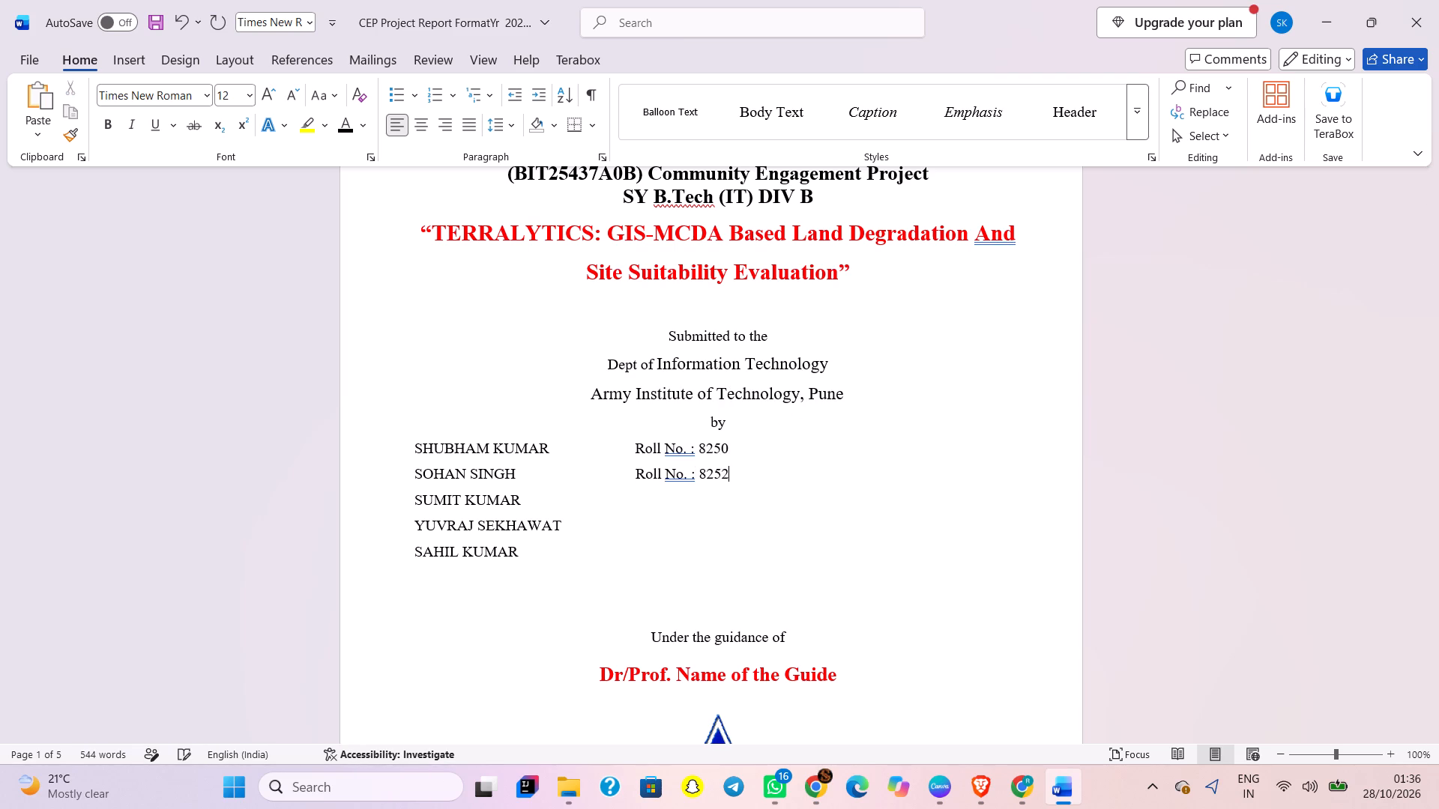
Space out the third student's line to match, paste a copy of the first roll number entry, and change its last digit to 4.
{"action": "left_click", "coordinate": [639, 494]}
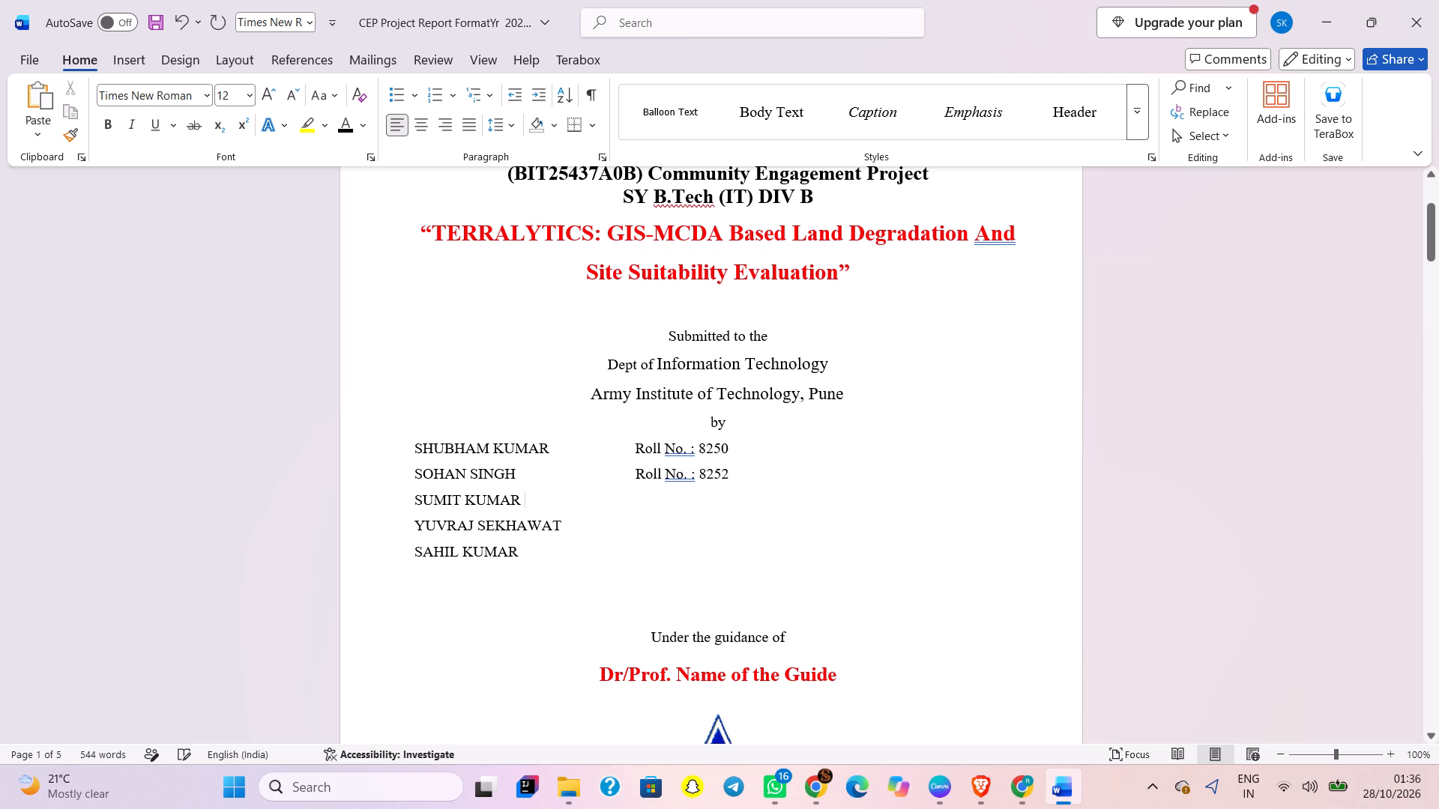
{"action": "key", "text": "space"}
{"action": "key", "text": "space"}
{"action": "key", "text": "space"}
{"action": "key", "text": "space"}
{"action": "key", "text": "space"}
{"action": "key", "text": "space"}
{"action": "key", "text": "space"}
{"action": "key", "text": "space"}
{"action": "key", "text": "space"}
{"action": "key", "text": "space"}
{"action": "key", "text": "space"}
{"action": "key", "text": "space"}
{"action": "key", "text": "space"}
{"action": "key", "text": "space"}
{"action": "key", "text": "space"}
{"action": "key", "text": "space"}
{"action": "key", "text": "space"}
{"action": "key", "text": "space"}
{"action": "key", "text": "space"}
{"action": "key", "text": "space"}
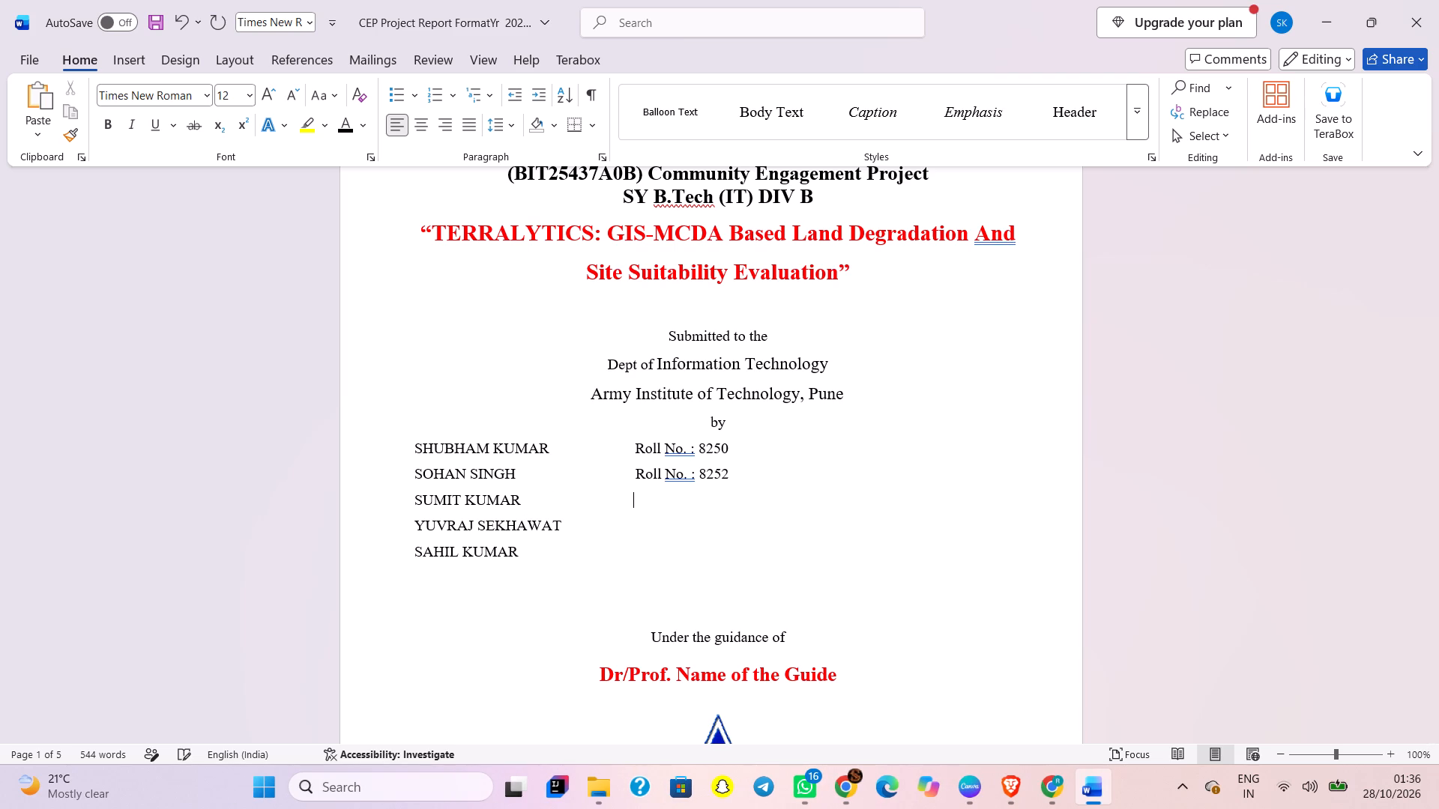
{"action": "key", "text": "ctrl+v"}
{"action": "key", "text": "BackSpace"}
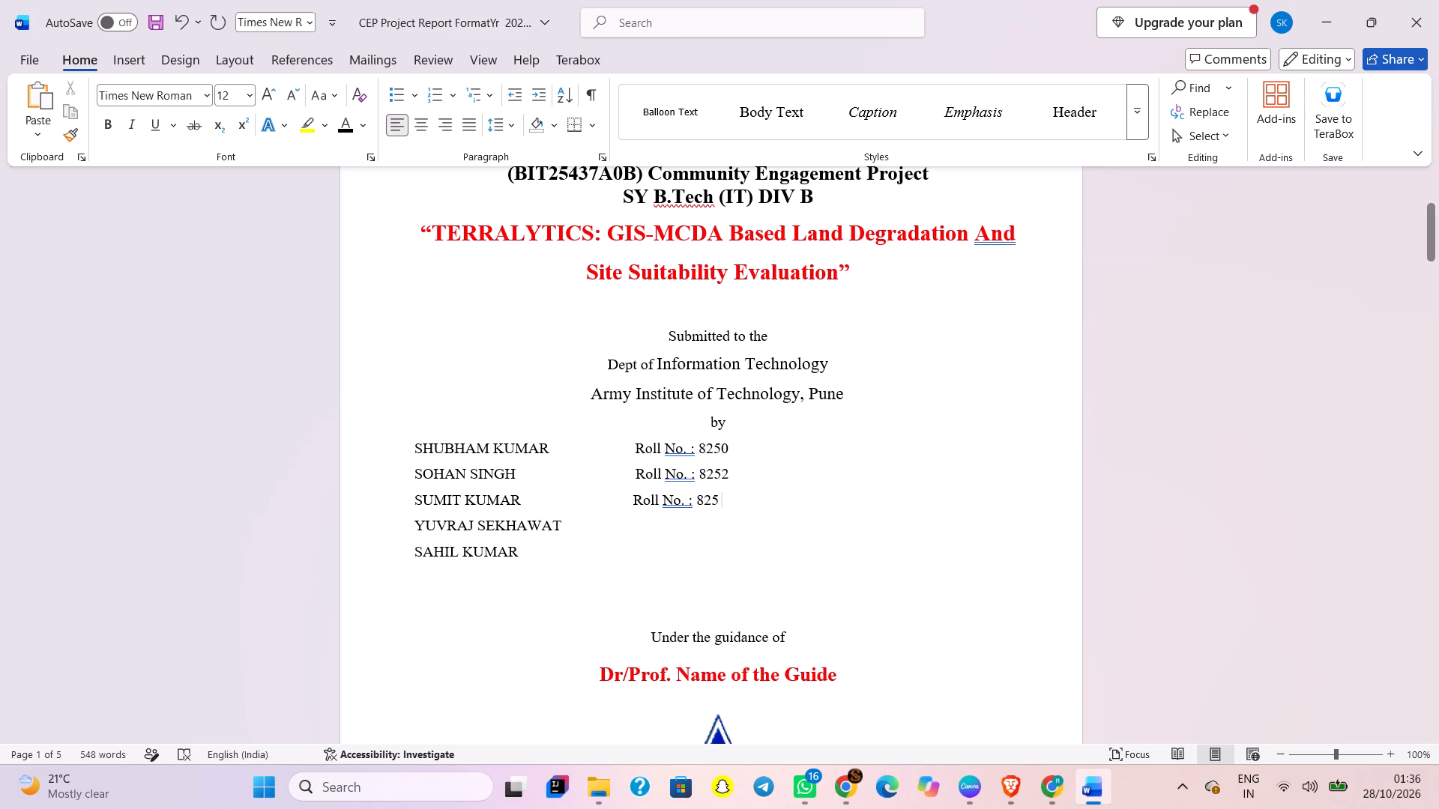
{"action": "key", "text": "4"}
Space out the fourth student's line to match, paste the copied roll number entry, and change its last two digits to 61.
{"action": "left_click", "coordinate": [581, 524]}
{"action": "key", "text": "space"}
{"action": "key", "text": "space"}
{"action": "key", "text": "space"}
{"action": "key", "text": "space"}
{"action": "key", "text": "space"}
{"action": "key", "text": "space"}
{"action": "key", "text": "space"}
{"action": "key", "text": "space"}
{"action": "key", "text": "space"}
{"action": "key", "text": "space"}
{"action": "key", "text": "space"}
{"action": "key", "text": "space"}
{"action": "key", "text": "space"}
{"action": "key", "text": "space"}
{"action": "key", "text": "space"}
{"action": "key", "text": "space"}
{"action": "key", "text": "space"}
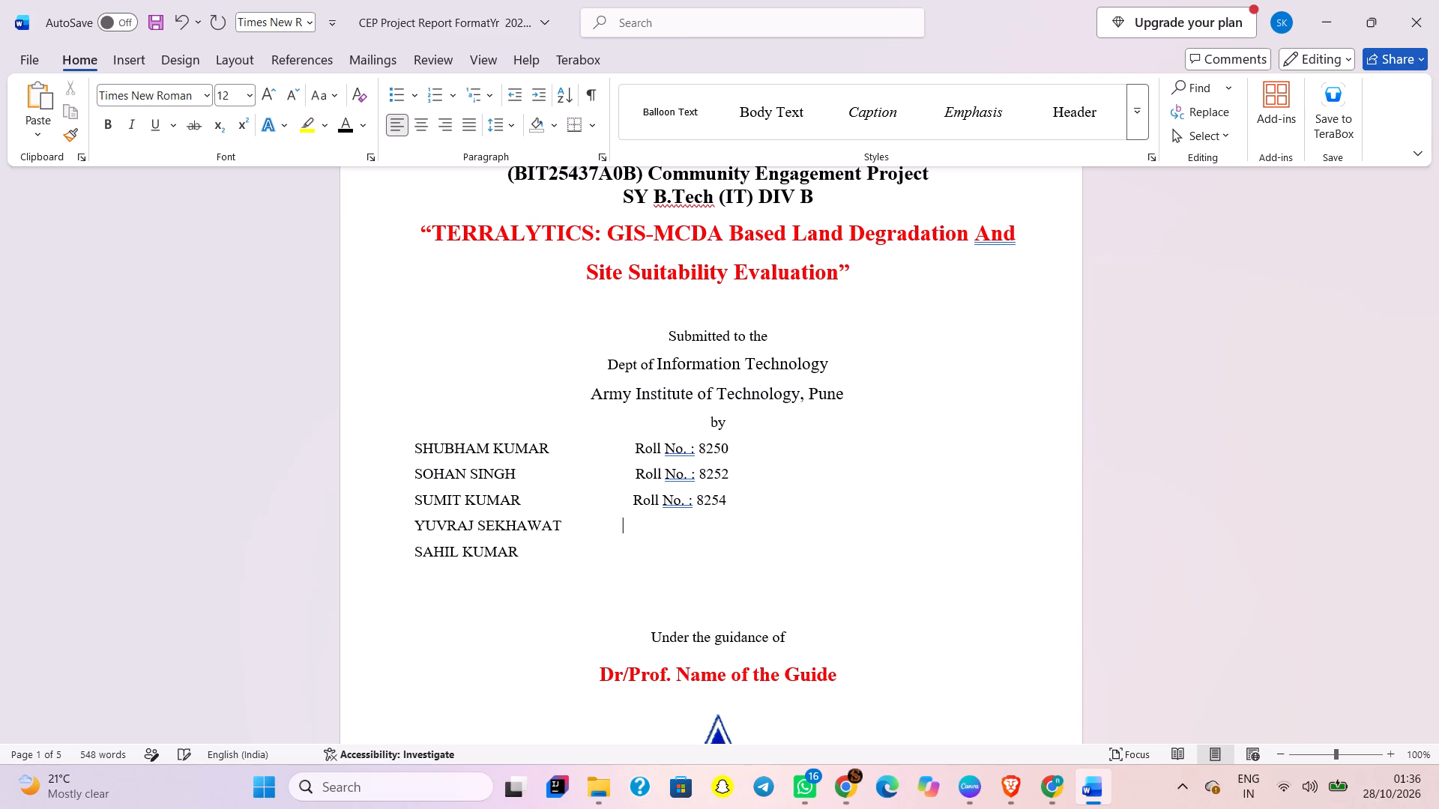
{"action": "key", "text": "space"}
{"action": "key", "text": "ctrl+v"}
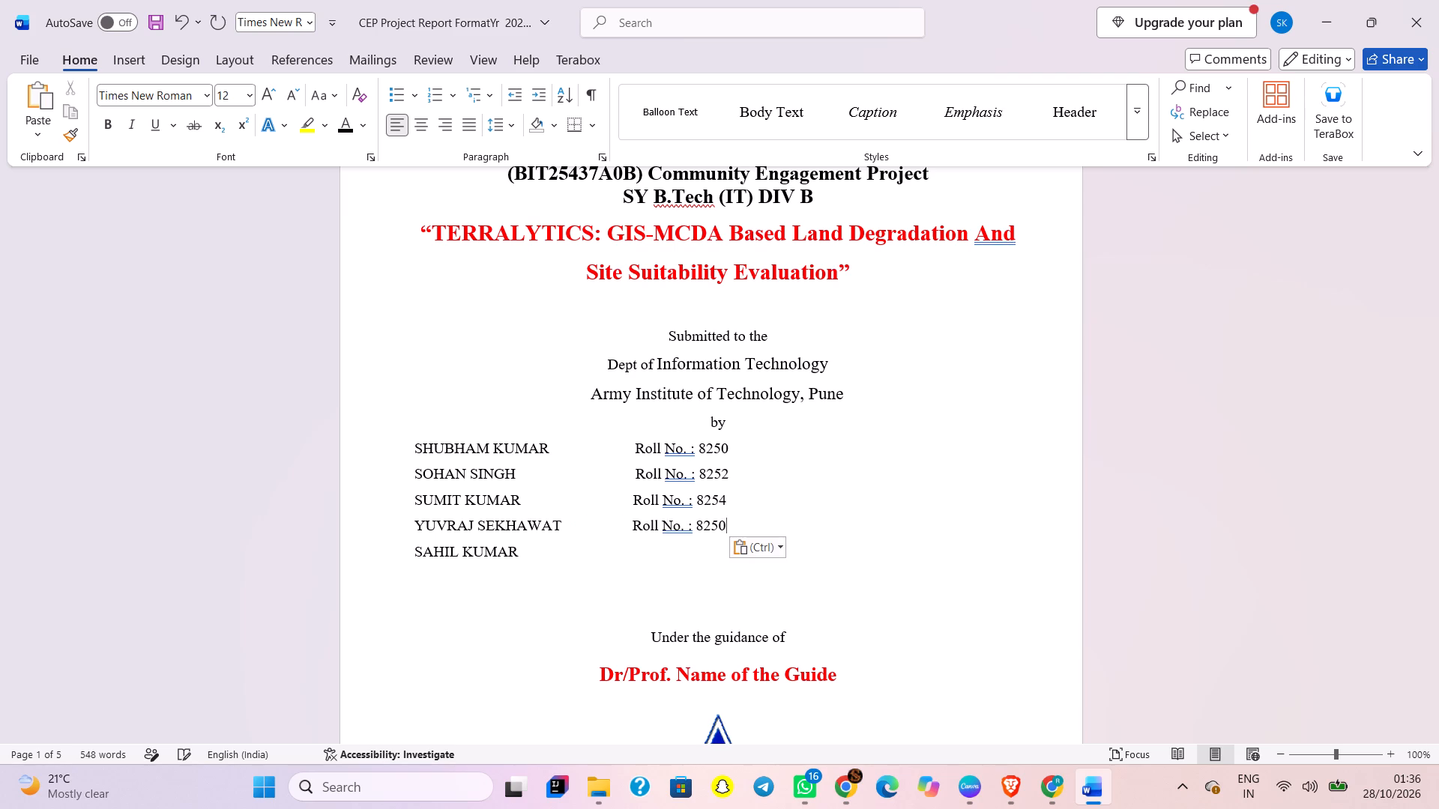
{"action": "key", "text": "BackSpace"}
{"action": "key", "text": "BackSpace"}
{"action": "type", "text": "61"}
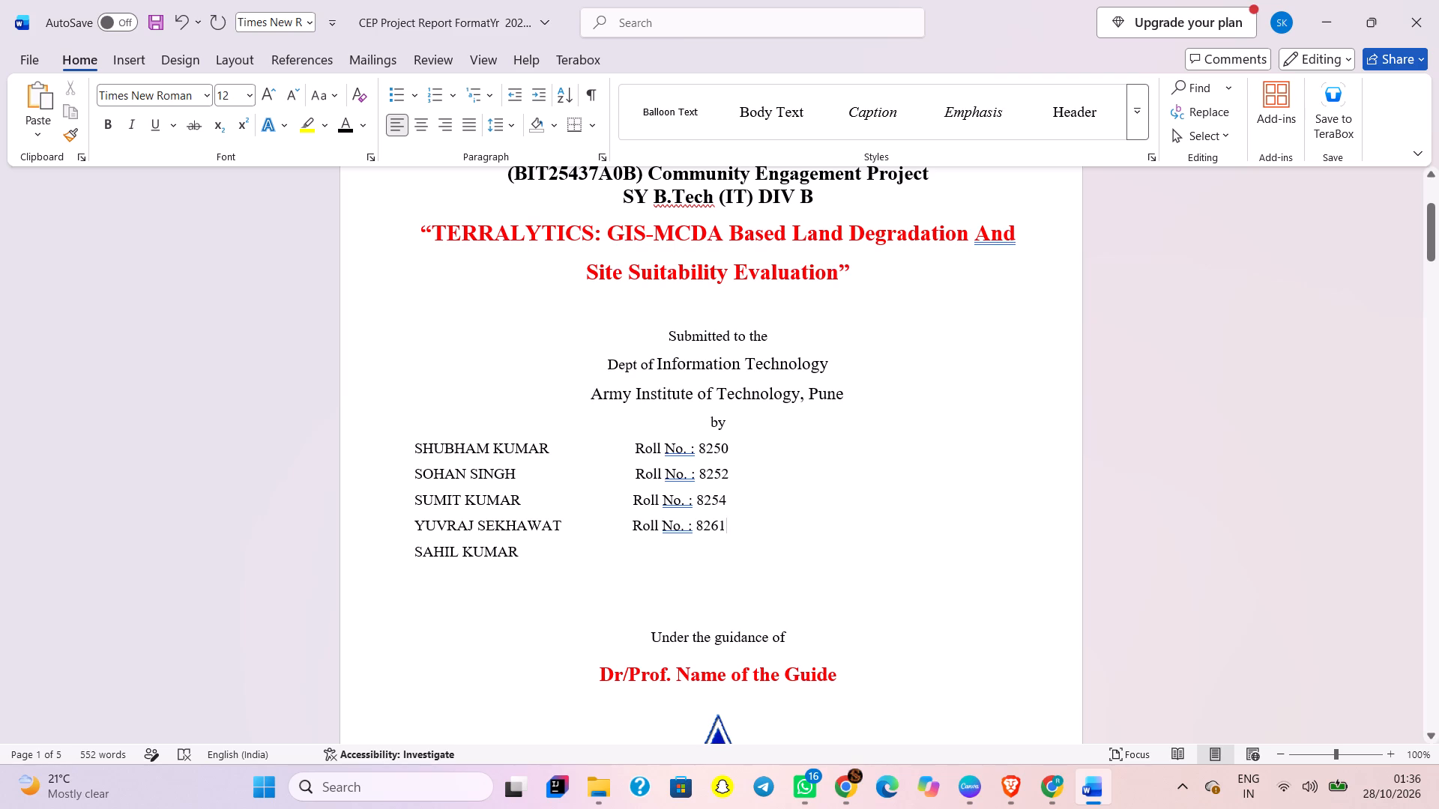
Space out the fifth student's line to match, paste the copied roll number entry, and change its last two digits to 62.
{"action": "left_click", "coordinate": [553, 552]}
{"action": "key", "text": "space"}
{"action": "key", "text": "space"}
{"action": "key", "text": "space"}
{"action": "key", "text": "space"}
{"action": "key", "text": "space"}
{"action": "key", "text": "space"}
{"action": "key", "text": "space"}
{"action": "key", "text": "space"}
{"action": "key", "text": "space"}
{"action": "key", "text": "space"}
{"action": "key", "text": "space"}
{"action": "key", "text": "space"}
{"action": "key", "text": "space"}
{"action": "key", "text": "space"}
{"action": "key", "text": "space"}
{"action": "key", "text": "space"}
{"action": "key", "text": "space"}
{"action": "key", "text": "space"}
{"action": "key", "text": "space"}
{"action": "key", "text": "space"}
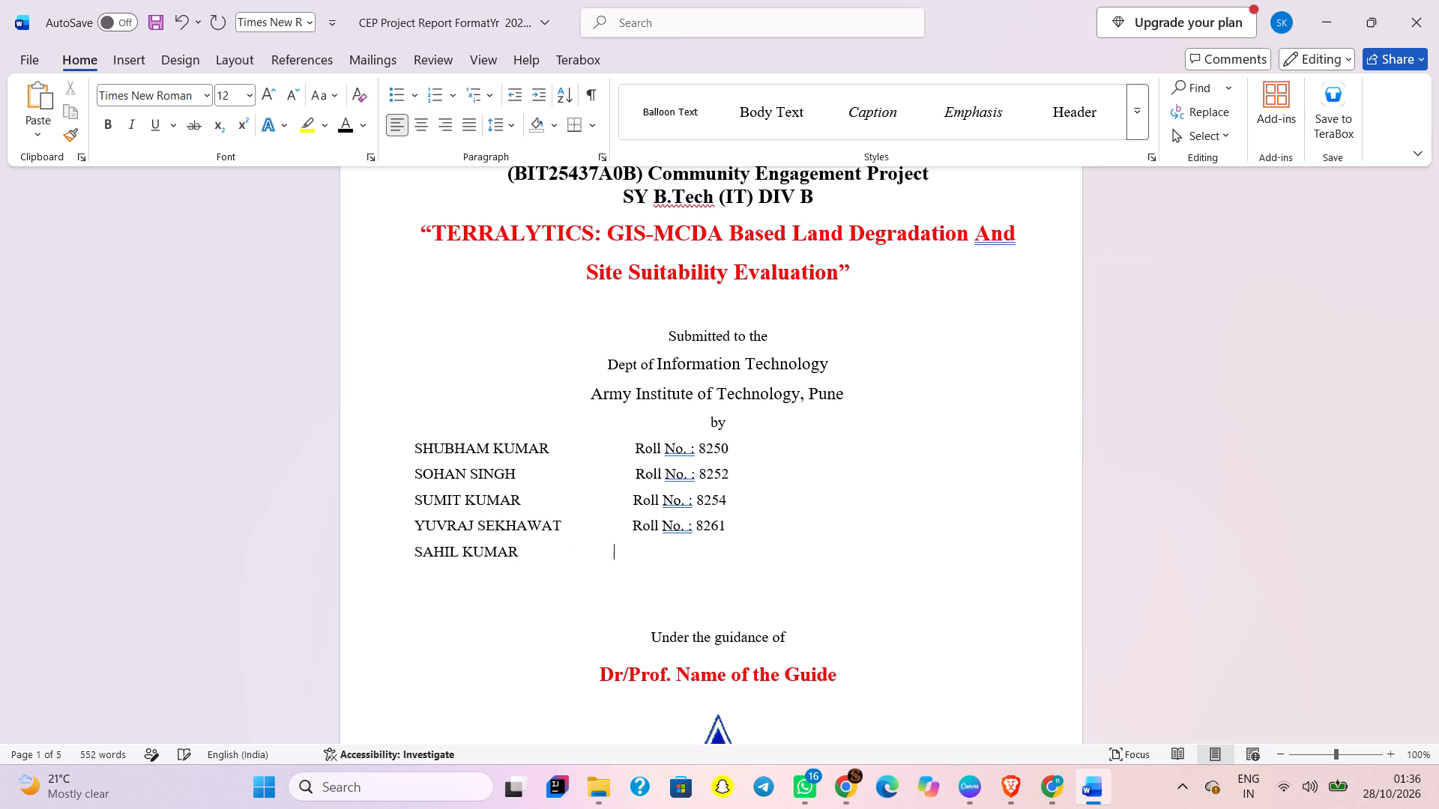
{"action": "key", "text": "BackSpace"}
{"action": "key", "text": "BackSpace"}
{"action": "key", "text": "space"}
{"action": "key", "text": "BackSpace"}
{"action": "key", "text": "ctrl+v"}
{"action": "key", "text": "BackSpace"}
{"action": "key", "text": "BackSpace"}
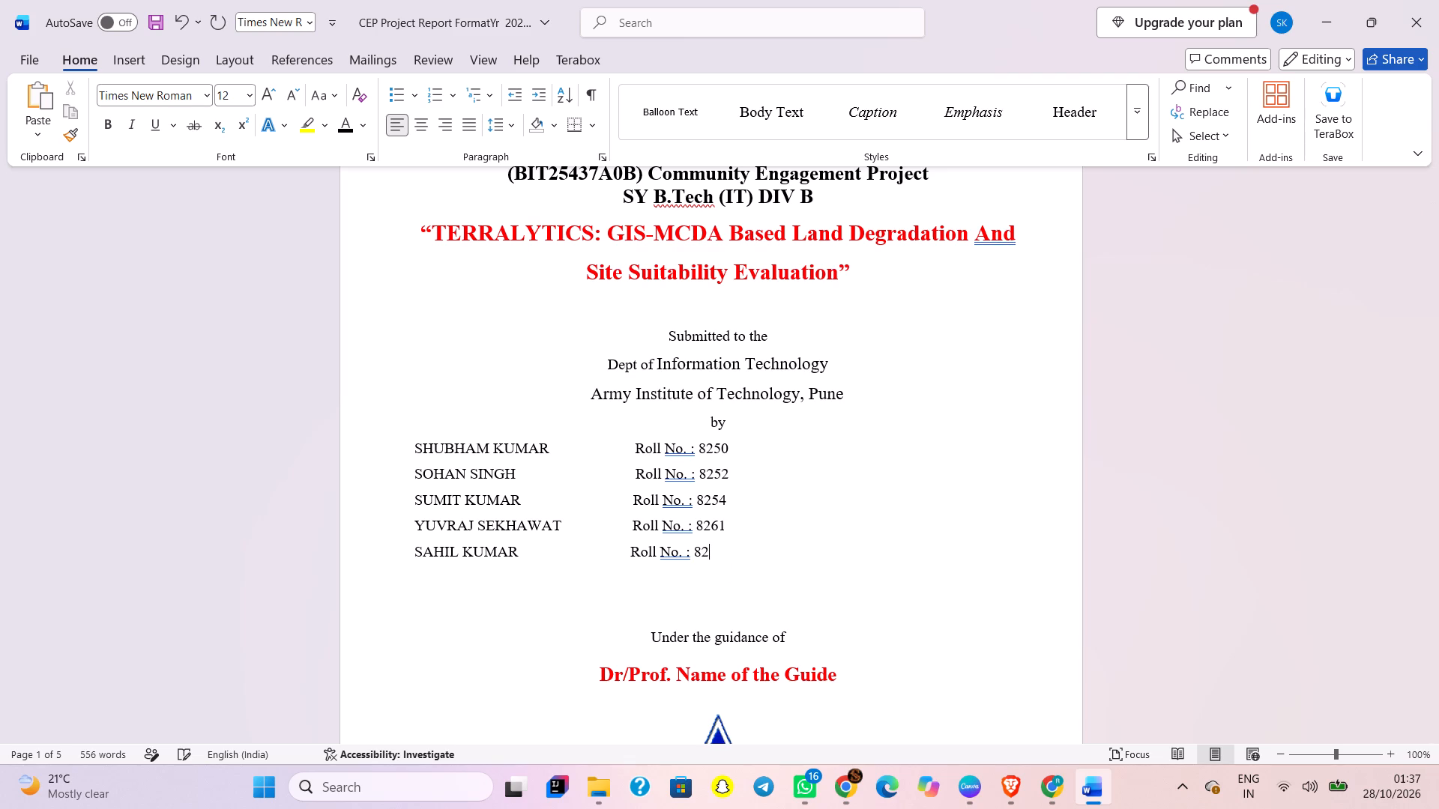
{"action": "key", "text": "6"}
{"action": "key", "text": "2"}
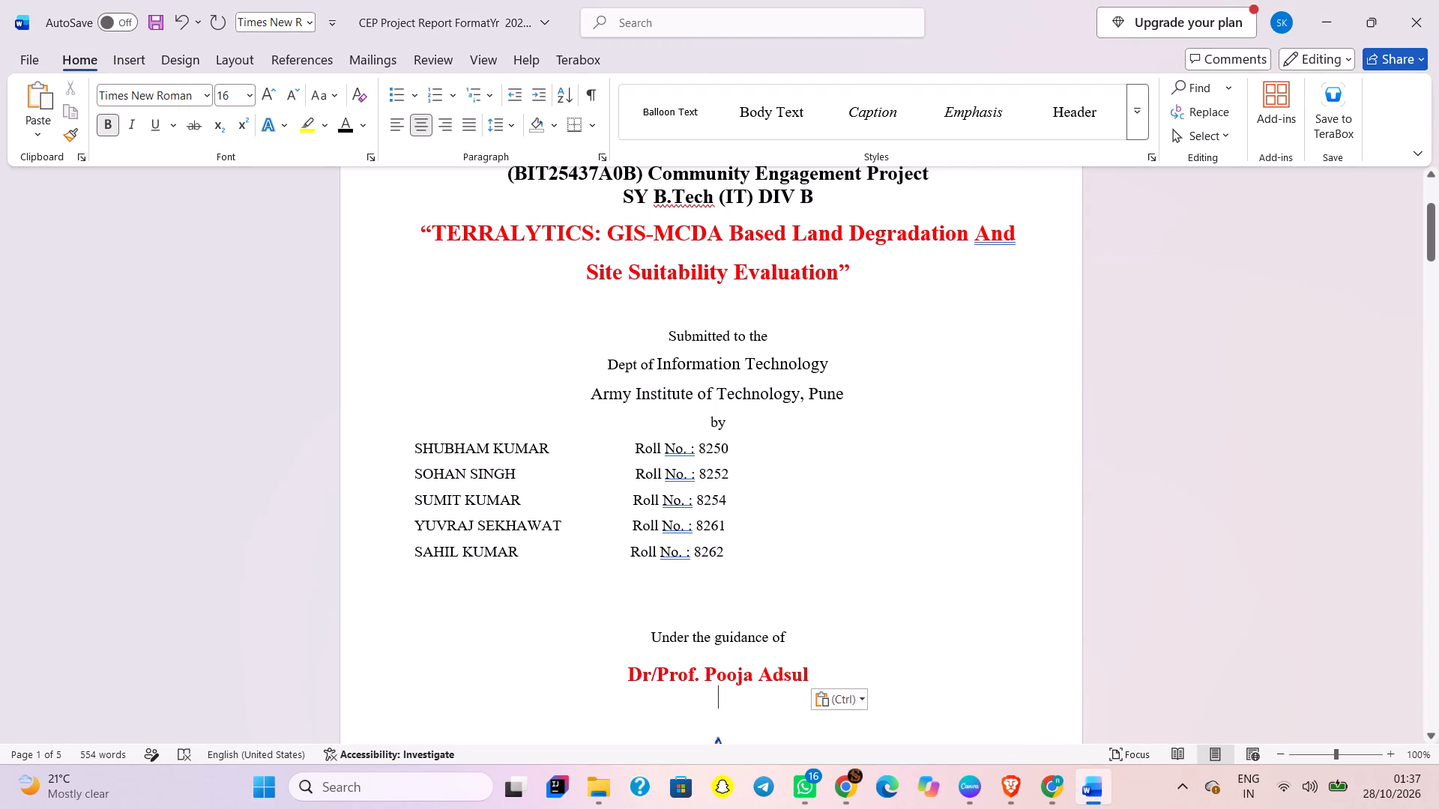
Remove "Dr/" from the guide's title so that it reads only "Prof." before the name.
{"action": "left_click", "coordinate": [657, 677]}
{"action": "key", "text": "BackSpace"}
{"action": "key", "text": "BackSpace"}
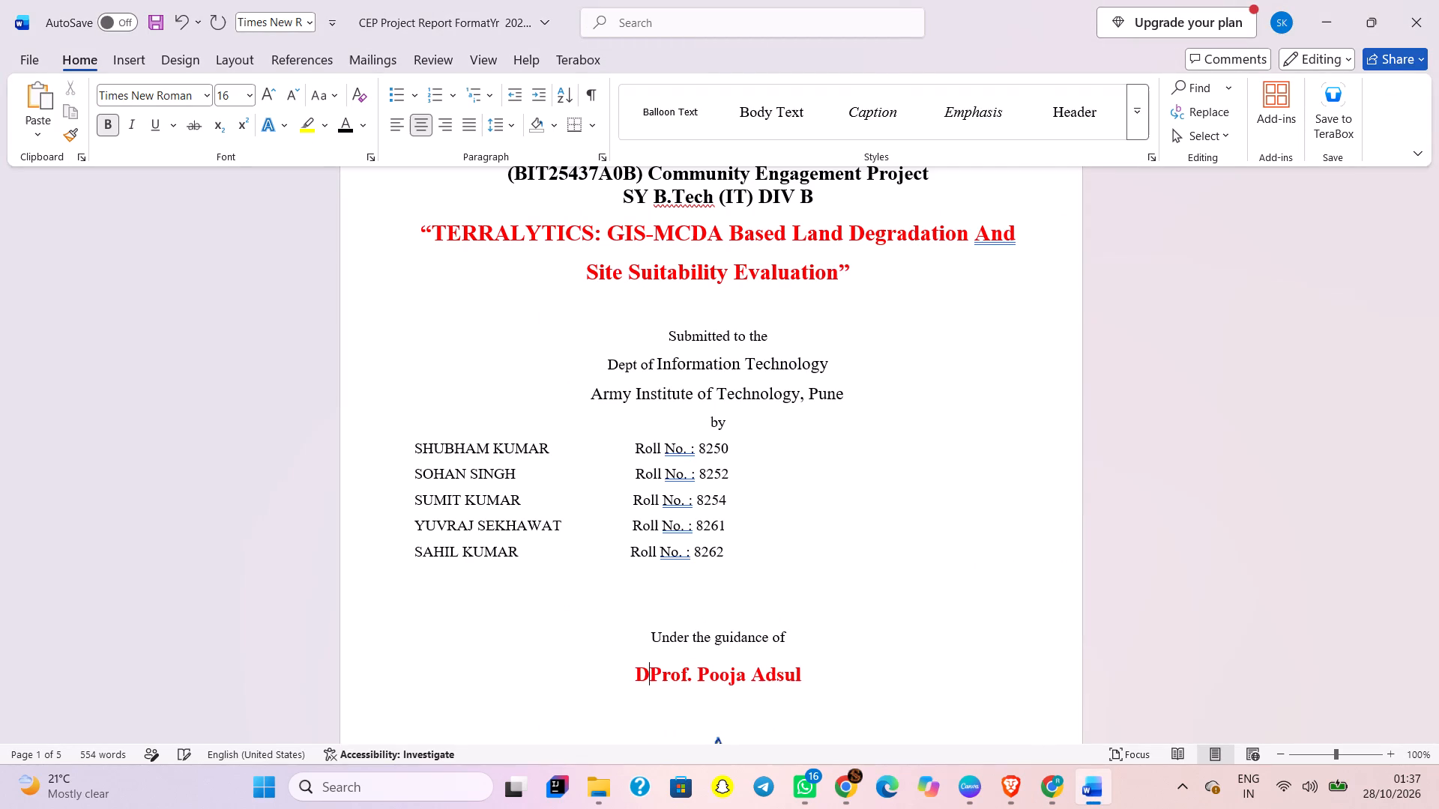
{"action": "key", "text": "BackSpace"}
Look over the whole title page layout, from the "Project Report" heading down to the footer.
{"action": "scroll", "coordinate": [708, 637], "scroll_direction": "down", "scroll_amount": 1}
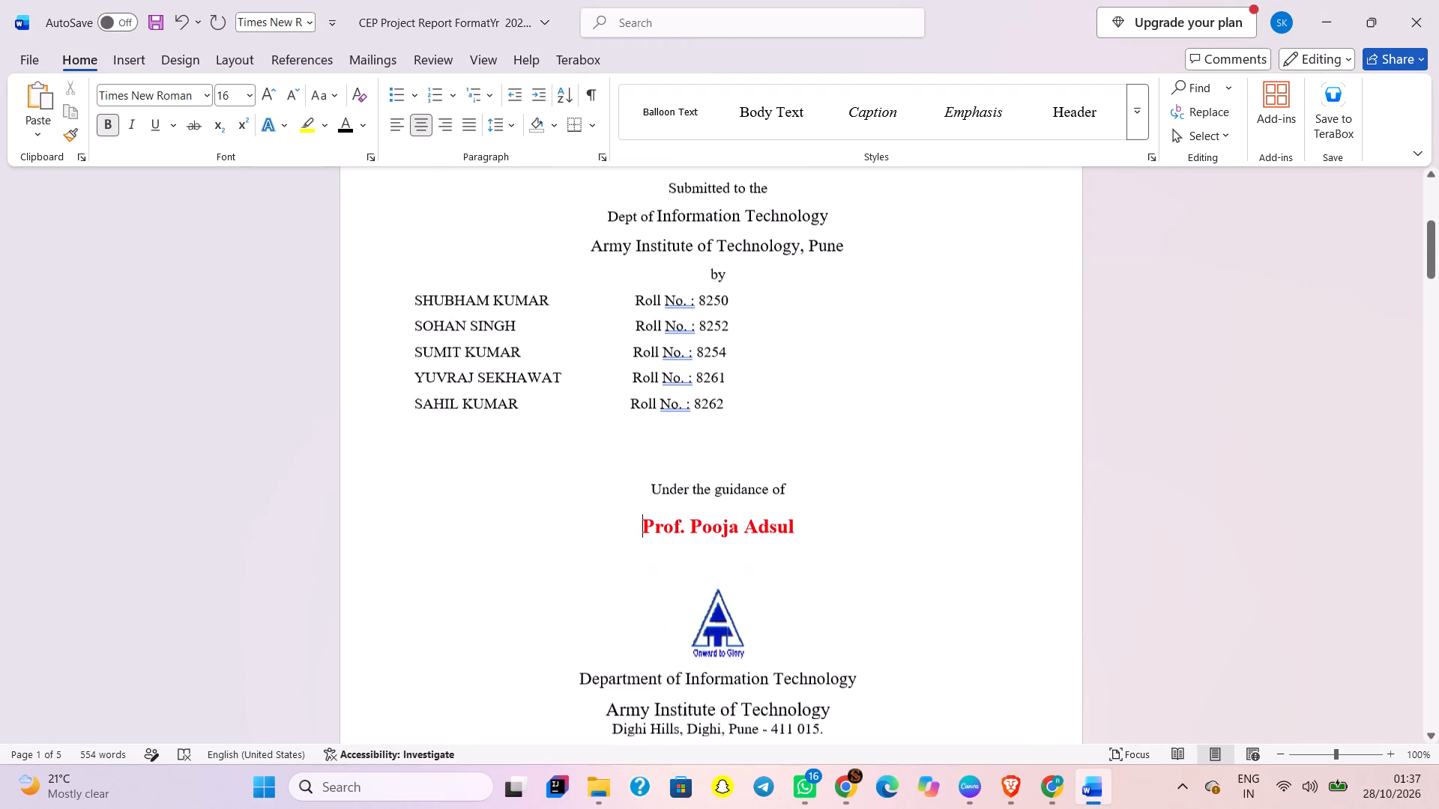
{"action": "scroll", "coordinate": [708, 637], "scroll_direction": "down", "scroll_amount": 1}
{"action": "scroll", "coordinate": [708, 637], "scroll_direction": "up", "scroll_amount": 1}
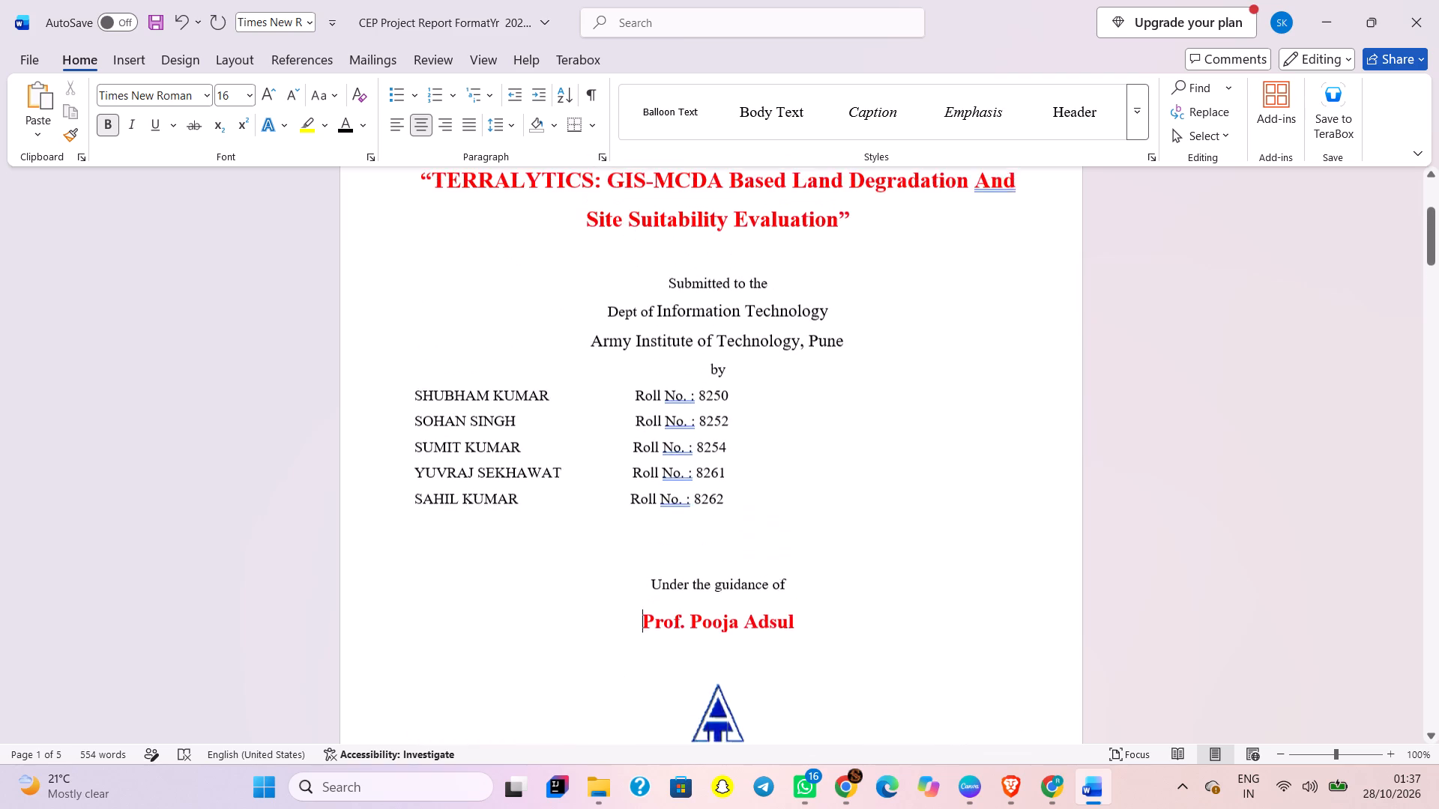
{"action": "scroll", "coordinate": [708, 637], "scroll_direction": "up", "scroll_amount": 3}
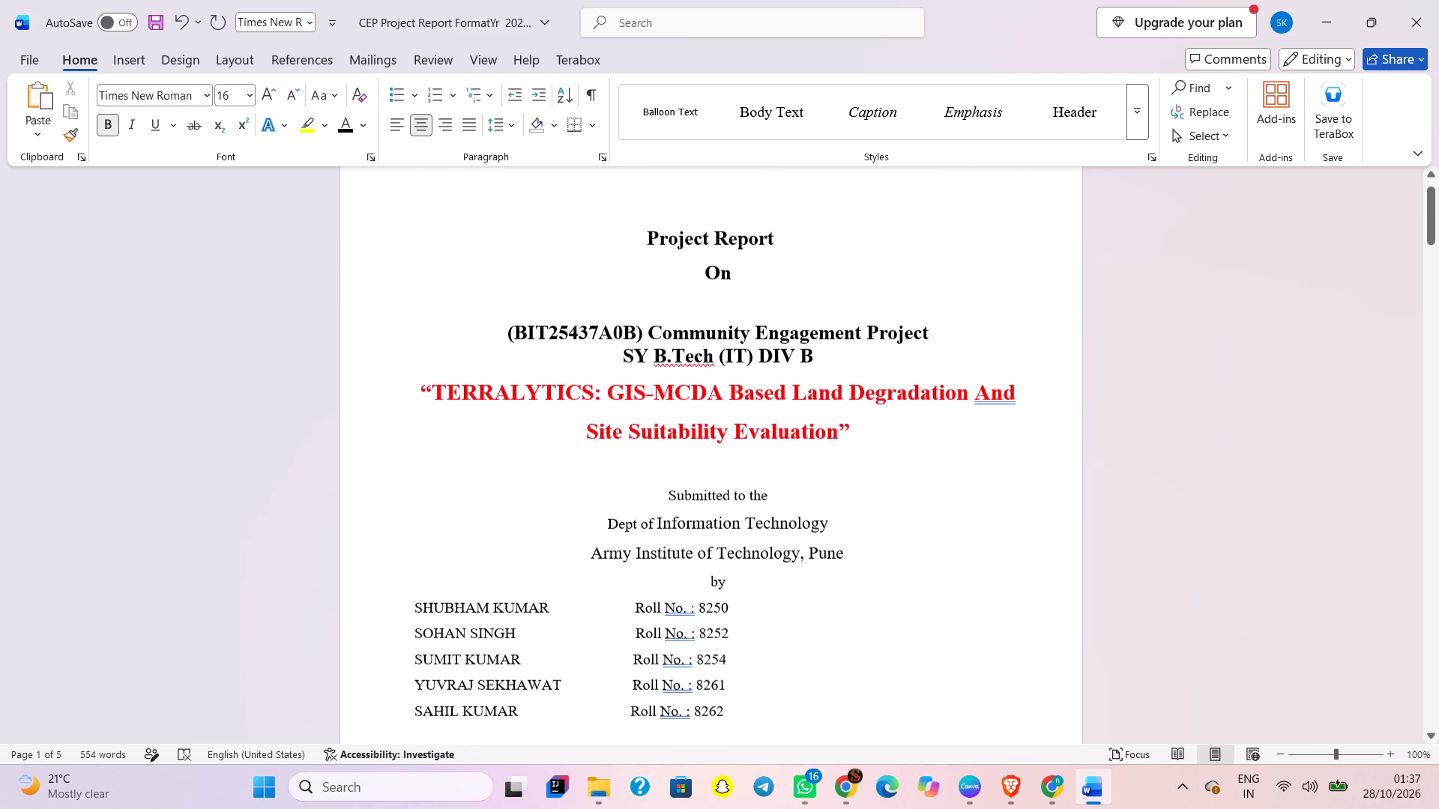
{"action": "scroll", "coordinate": [708, 637], "scroll_direction": "up", "scroll_amount": 1}
{"action": "scroll", "coordinate": [708, 637], "scroll_direction": "down", "scroll_amount": 1}
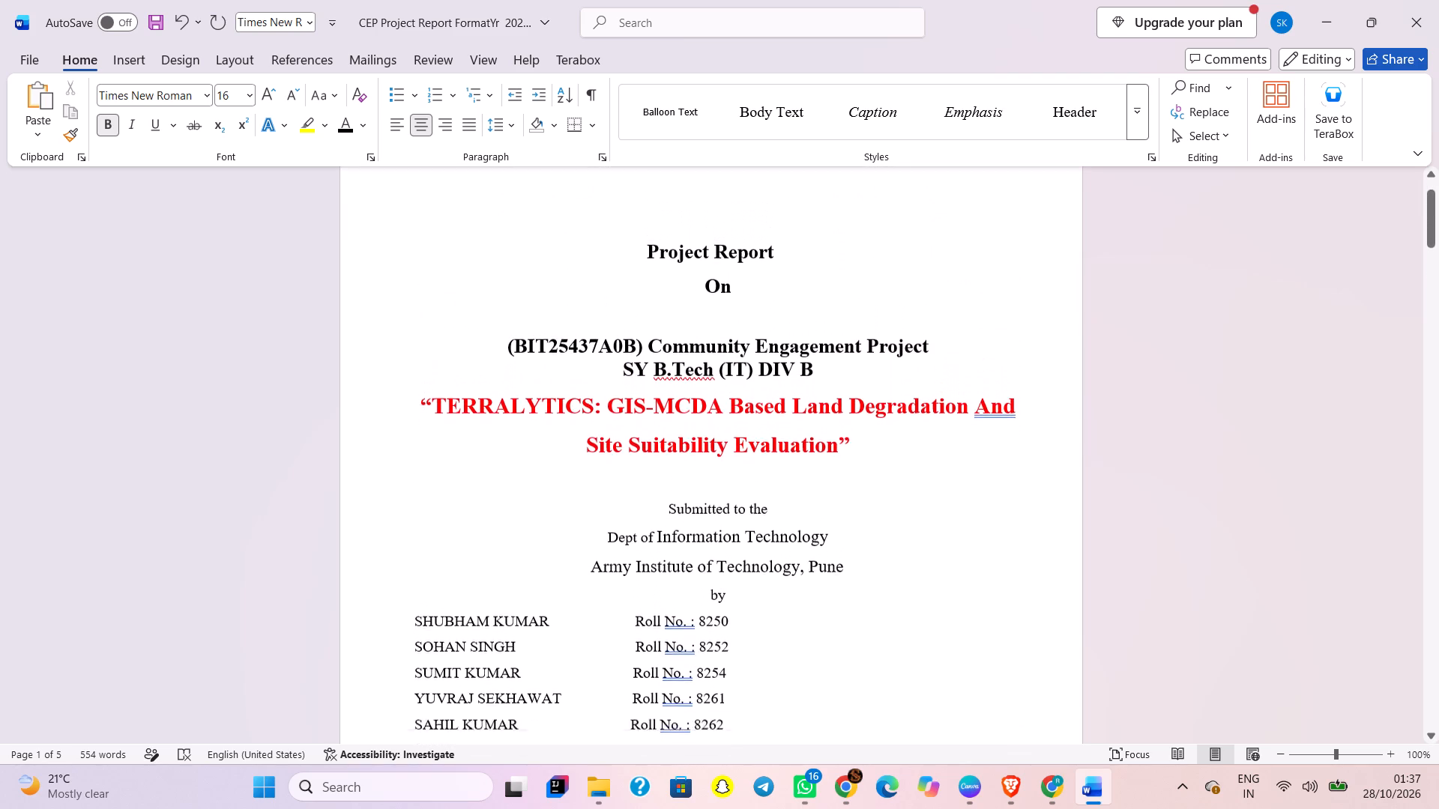
{"action": "scroll", "coordinate": [708, 637], "scroll_direction": "down", "scroll_amount": 3}
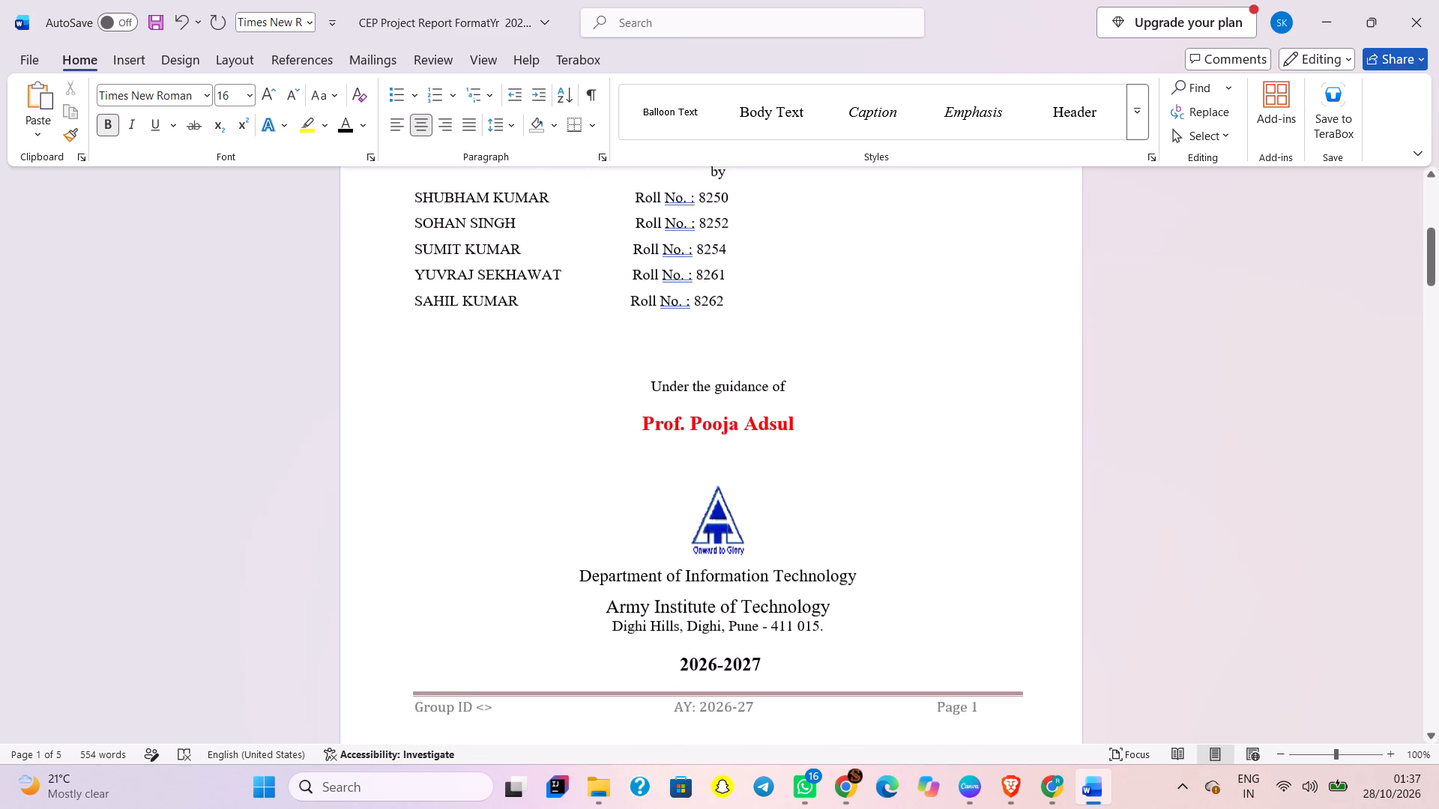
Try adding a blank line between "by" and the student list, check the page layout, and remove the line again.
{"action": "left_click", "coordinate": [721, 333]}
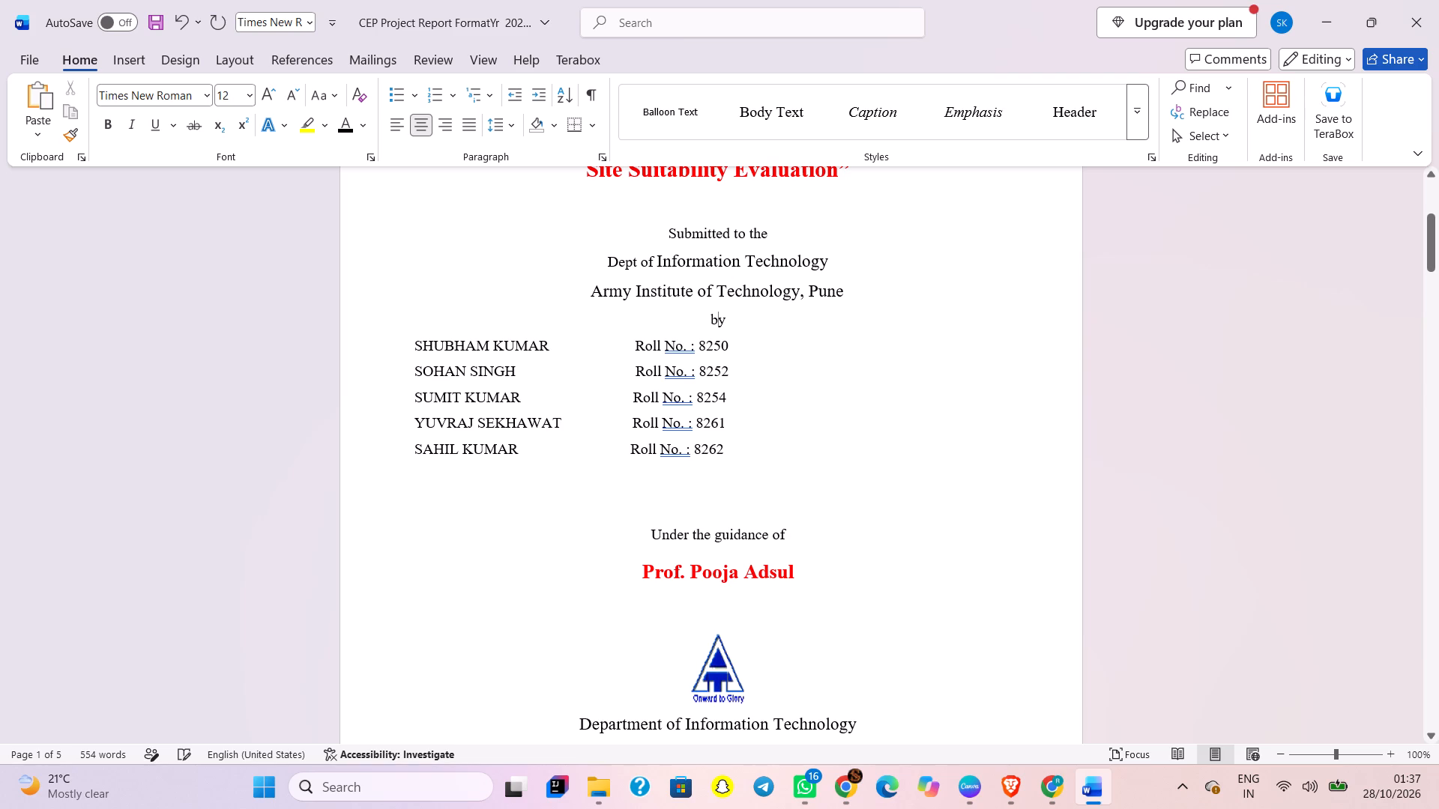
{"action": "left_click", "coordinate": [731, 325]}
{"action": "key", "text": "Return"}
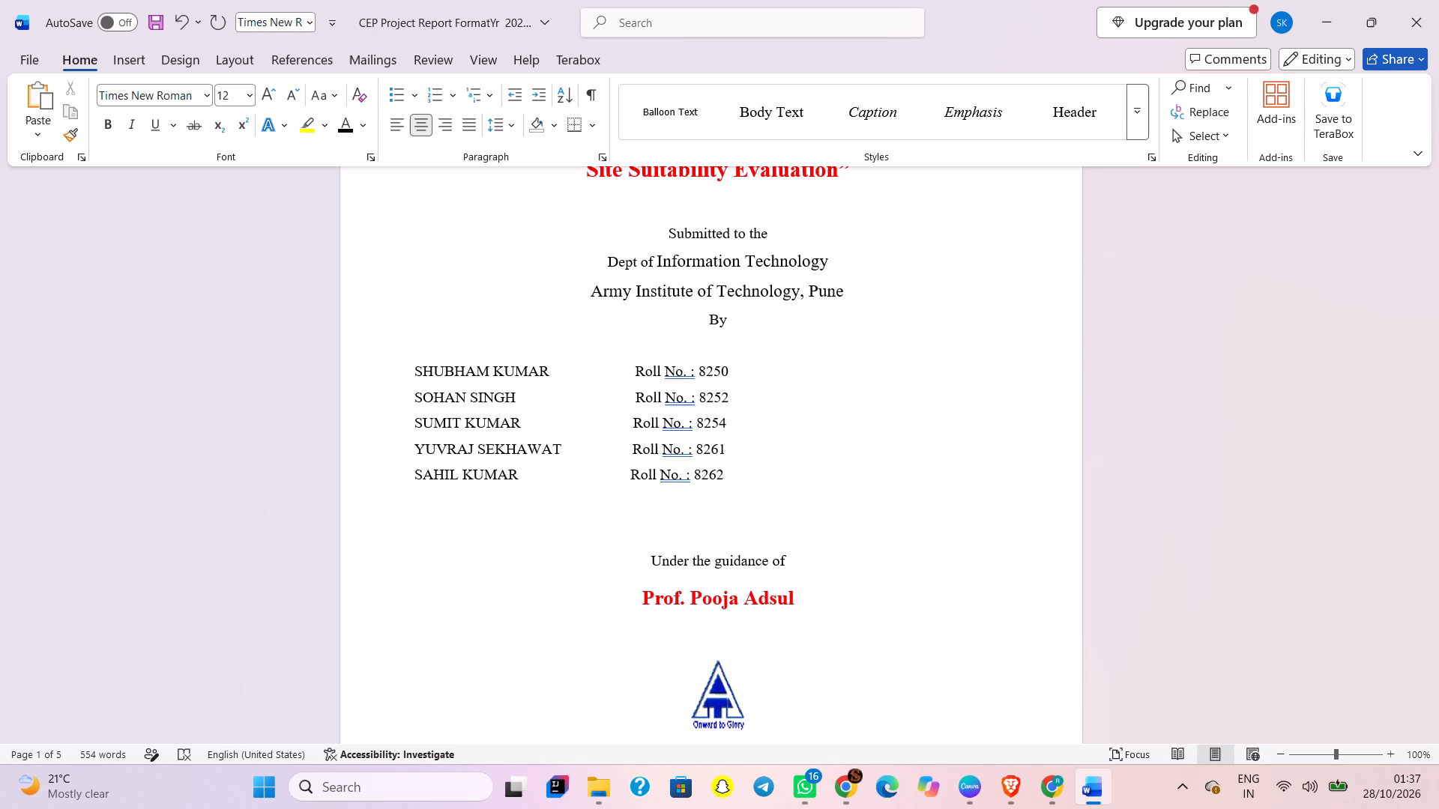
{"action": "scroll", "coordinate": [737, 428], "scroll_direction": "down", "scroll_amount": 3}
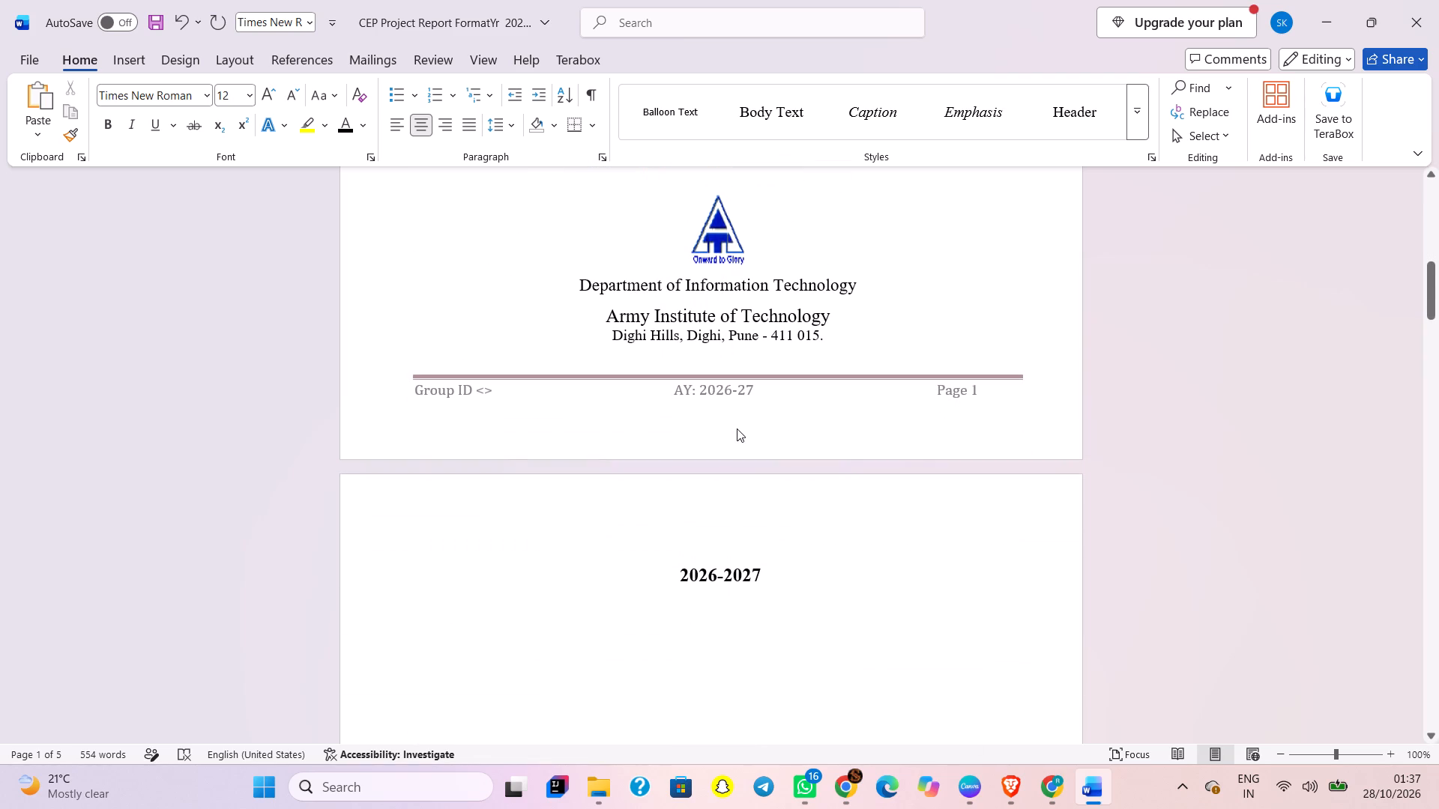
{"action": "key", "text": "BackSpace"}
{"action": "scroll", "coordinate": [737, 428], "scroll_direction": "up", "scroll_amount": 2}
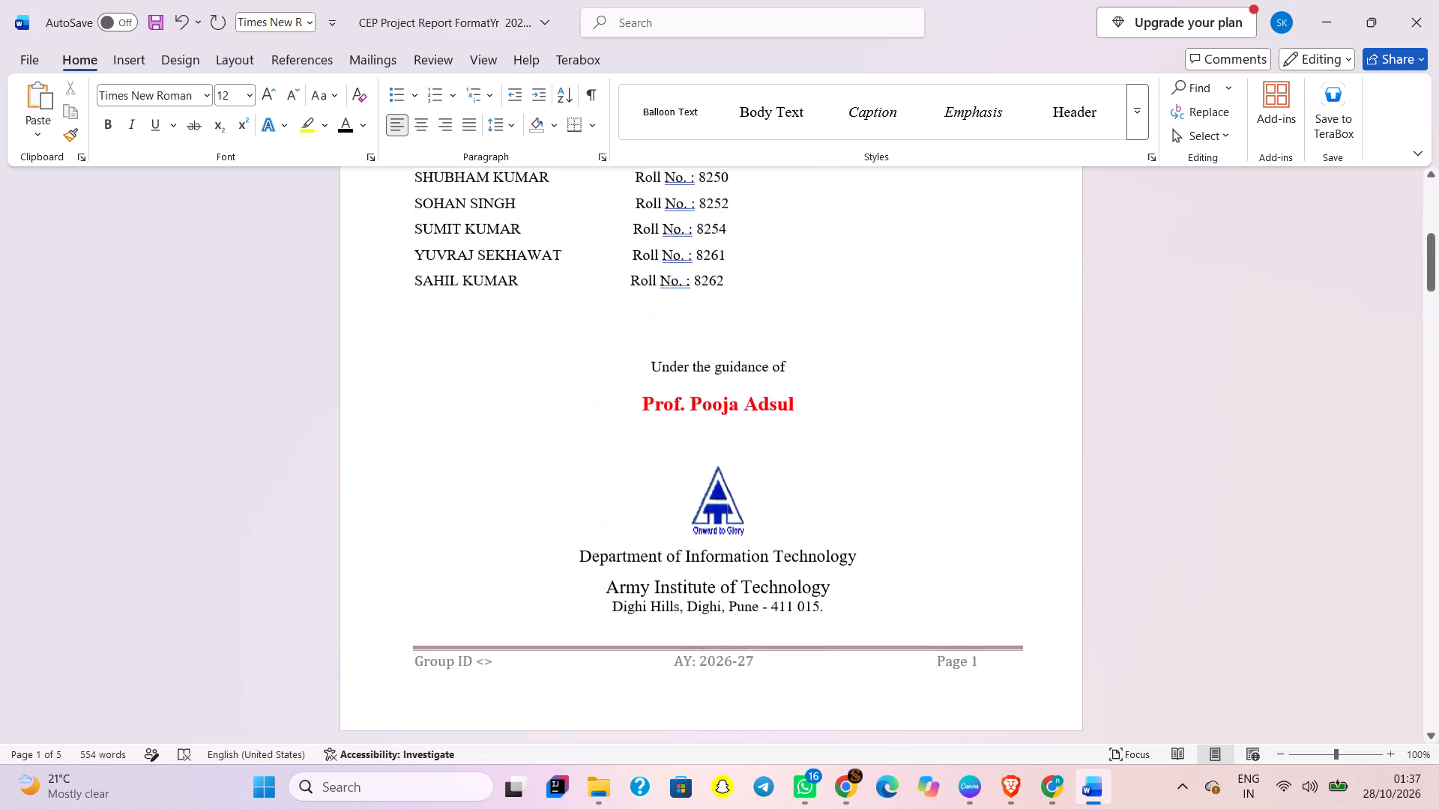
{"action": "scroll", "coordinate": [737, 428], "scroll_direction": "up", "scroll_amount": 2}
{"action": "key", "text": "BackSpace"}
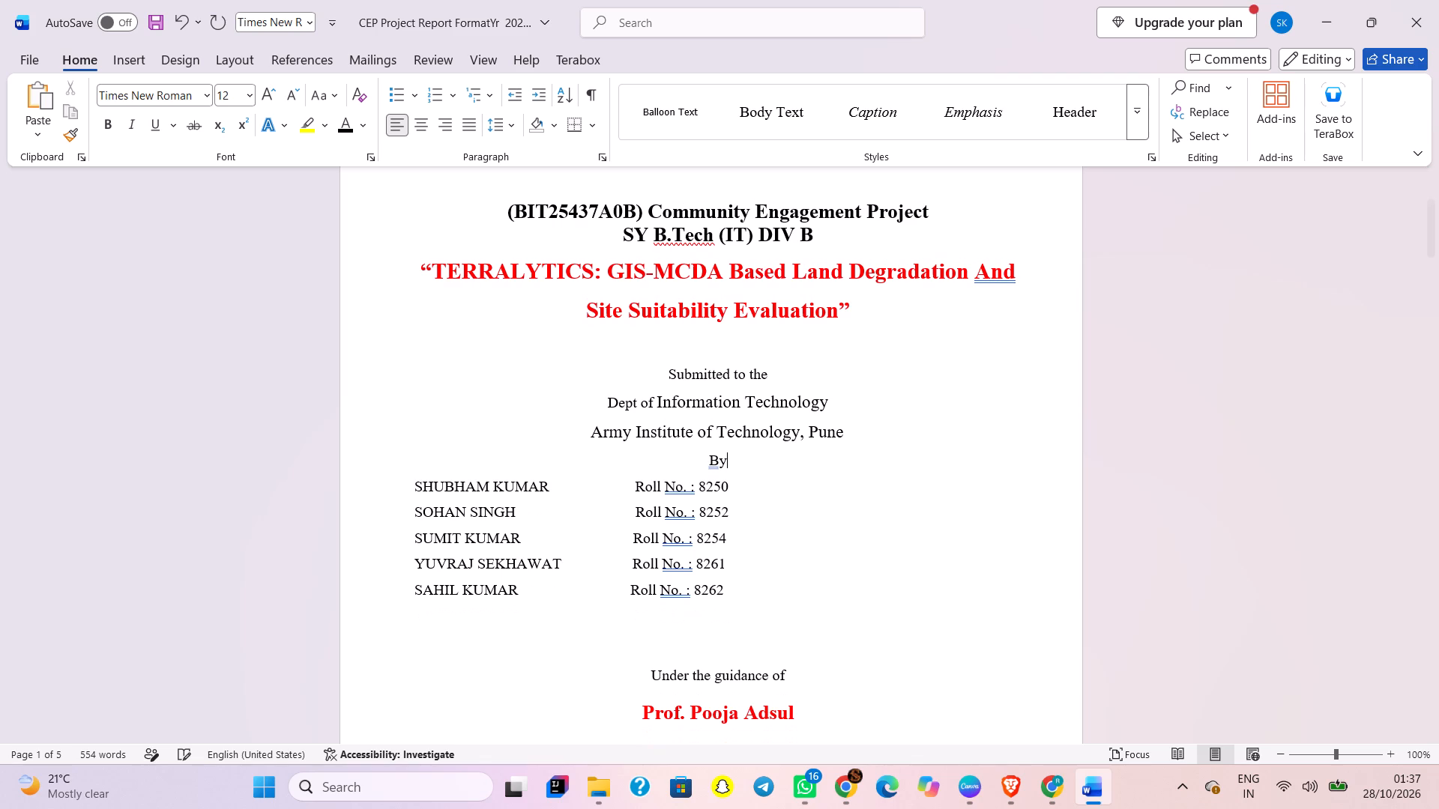
Delete the "(six blank space)" formatting note above the CERTIFICATE heading on the second page, including a stray leading space.
{"action": "scroll", "coordinate": [713, 465], "scroll_direction": "down", "scroll_amount": 3}
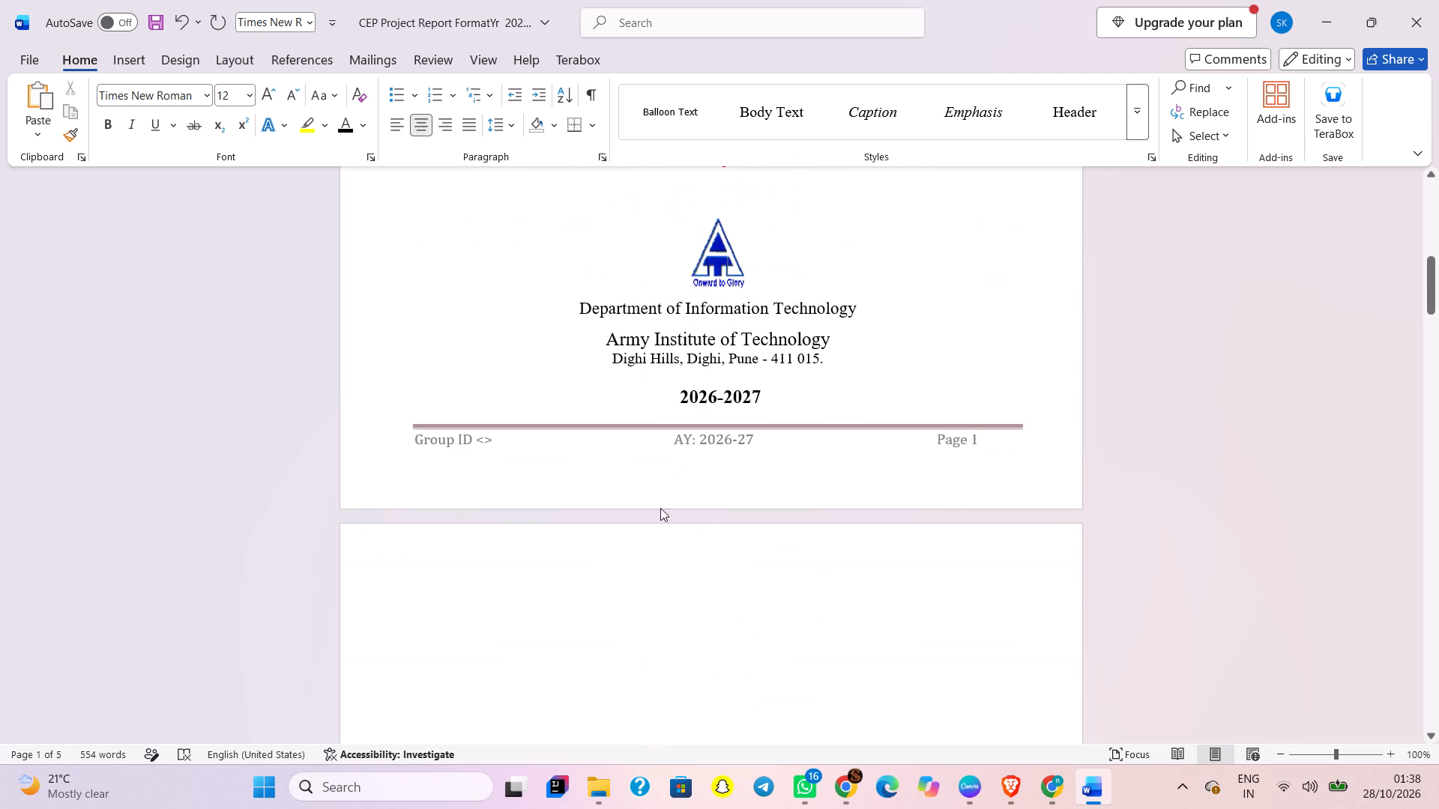
{"action": "scroll", "coordinate": [646, 471], "scroll_direction": "up", "scroll_amount": 2}
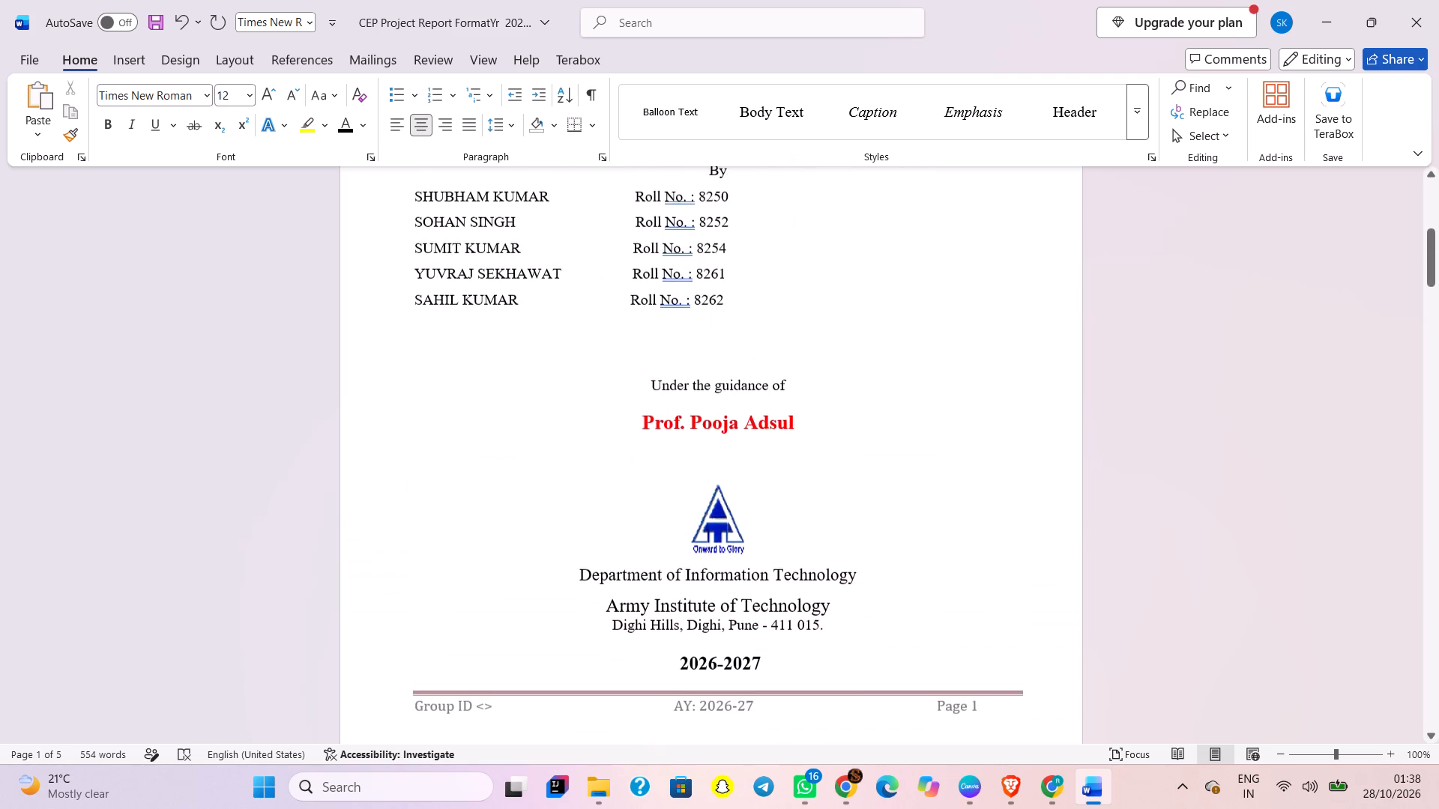
{"action": "scroll", "coordinate": [646, 471], "scroll_direction": "up", "scroll_amount": 1}
{"action": "scroll", "coordinate": [645, 546], "scroll_direction": "down", "scroll_amount": 1}
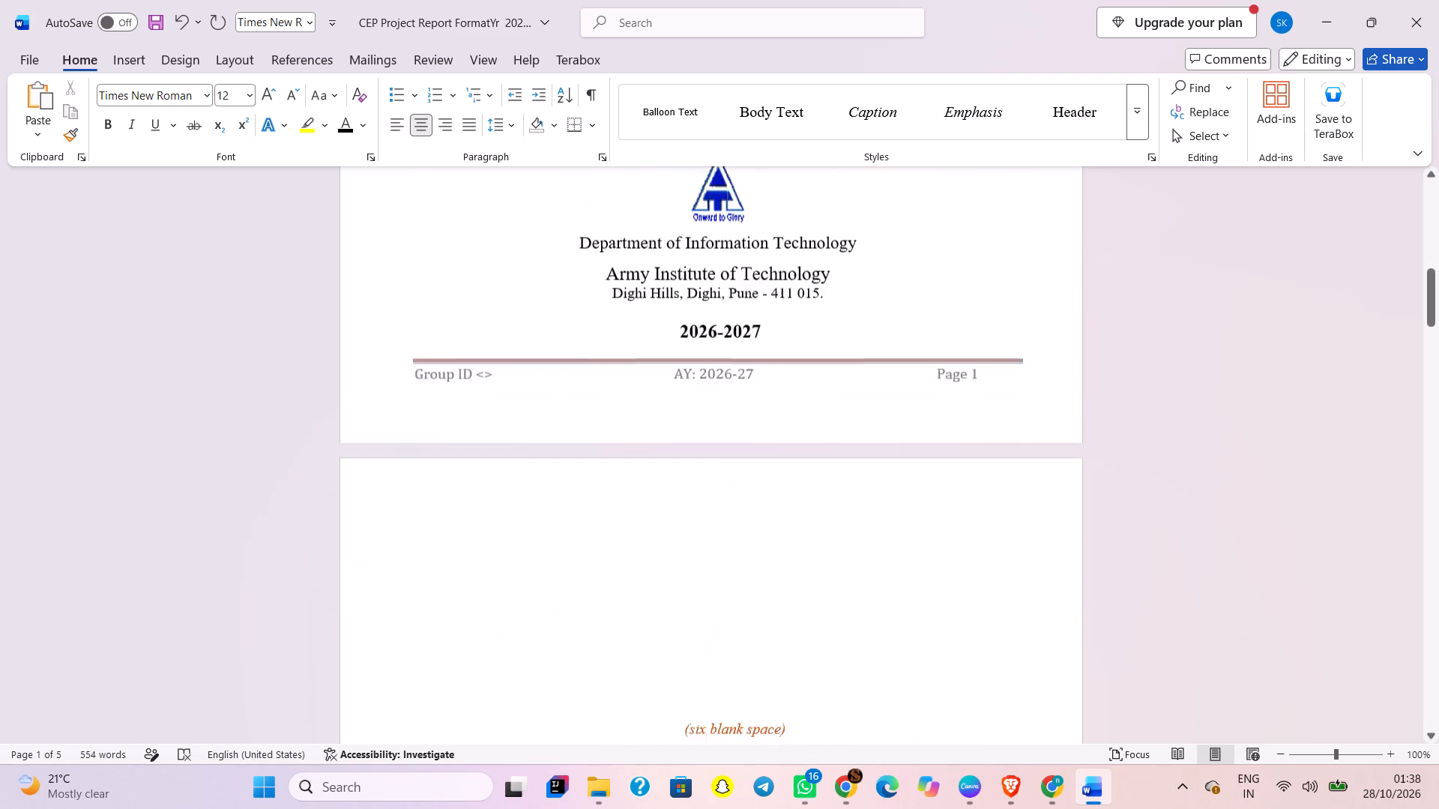
{"action": "scroll", "coordinate": [645, 546], "scroll_direction": "down", "scroll_amount": 3}
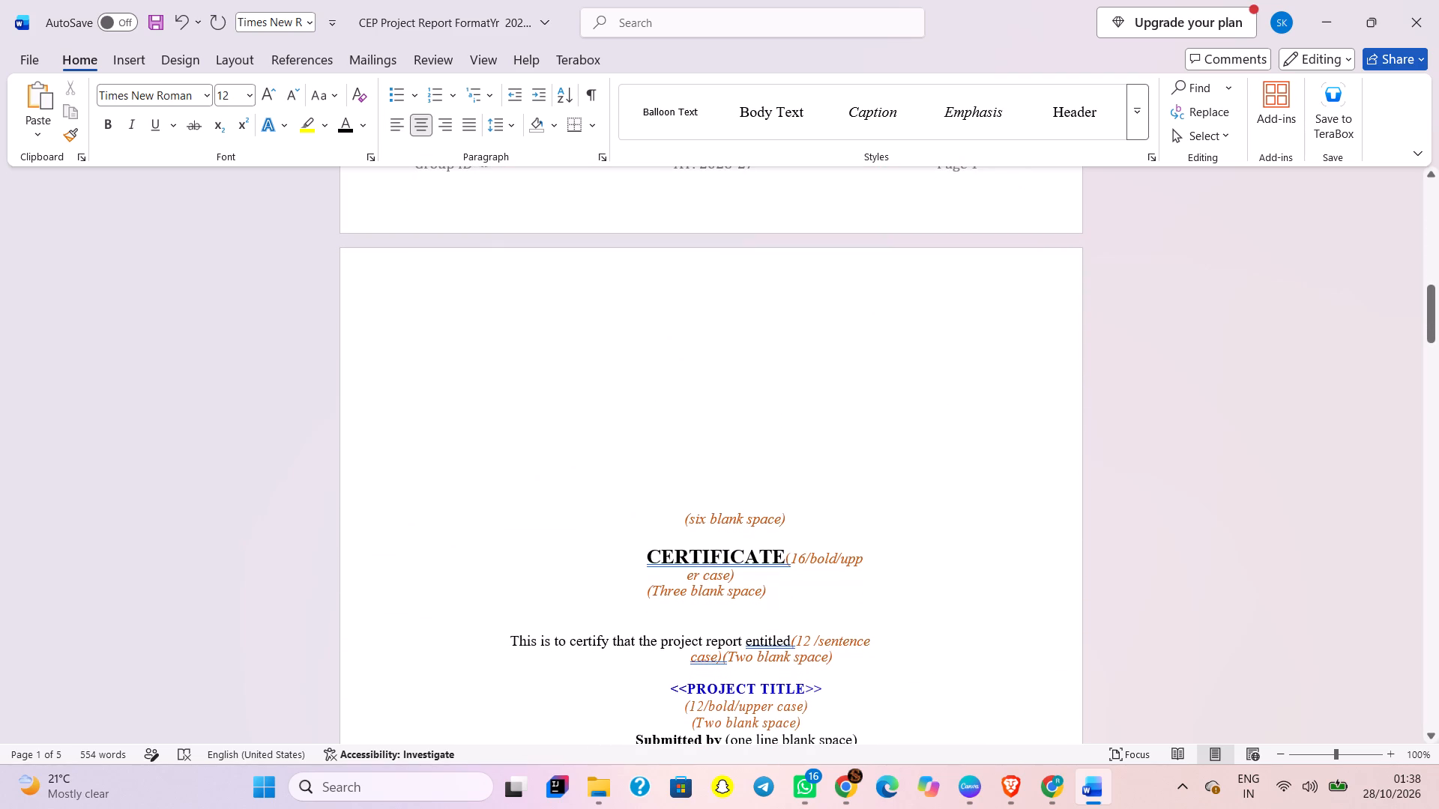
{"action": "left_click", "coordinate": [684, 519]}
{"action": "left_click_drag", "start_coordinate": [684, 519], "coordinate": [769, 517]}
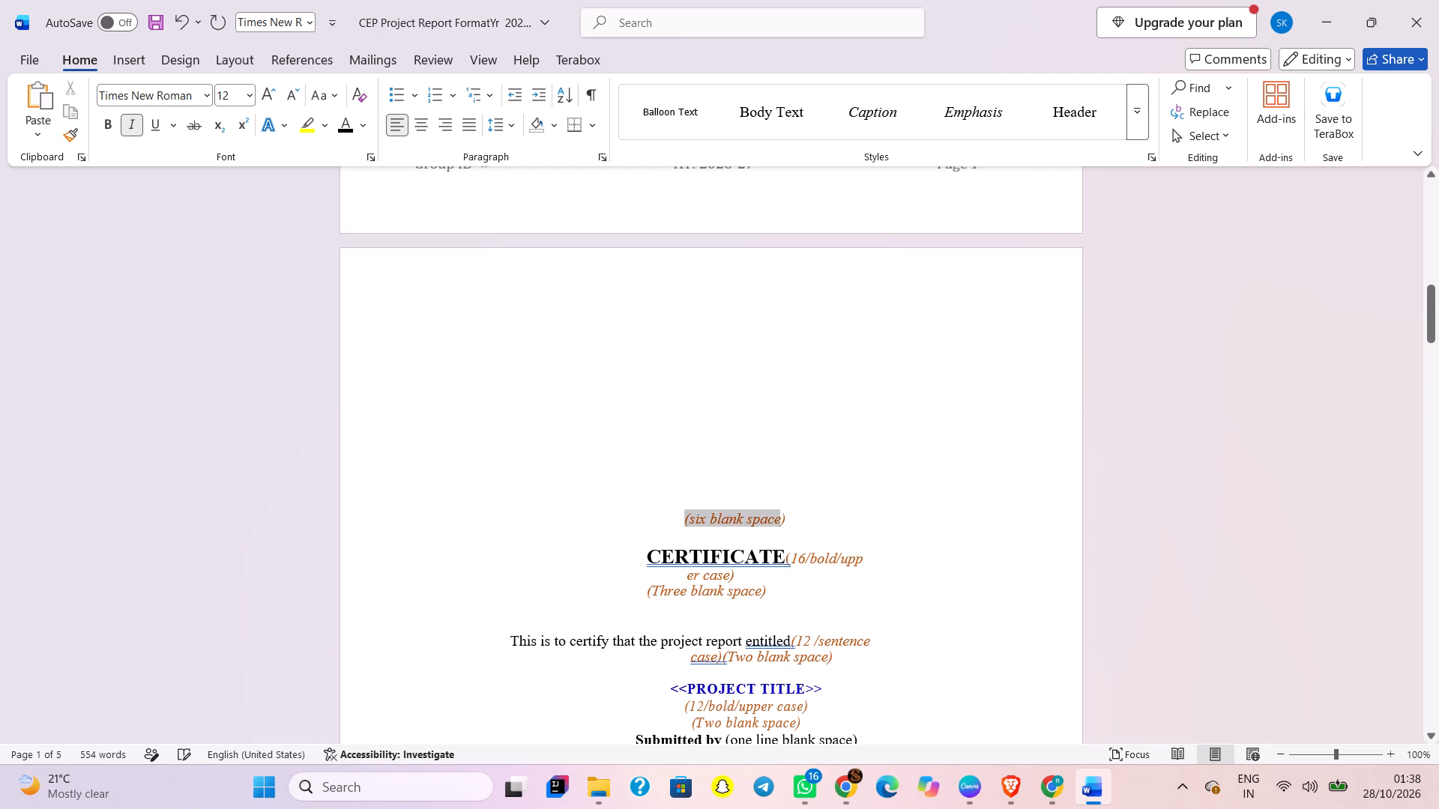
{"action": "left_click_drag", "start_coordinate": [769, 517], "coordinate": [786, 518]}
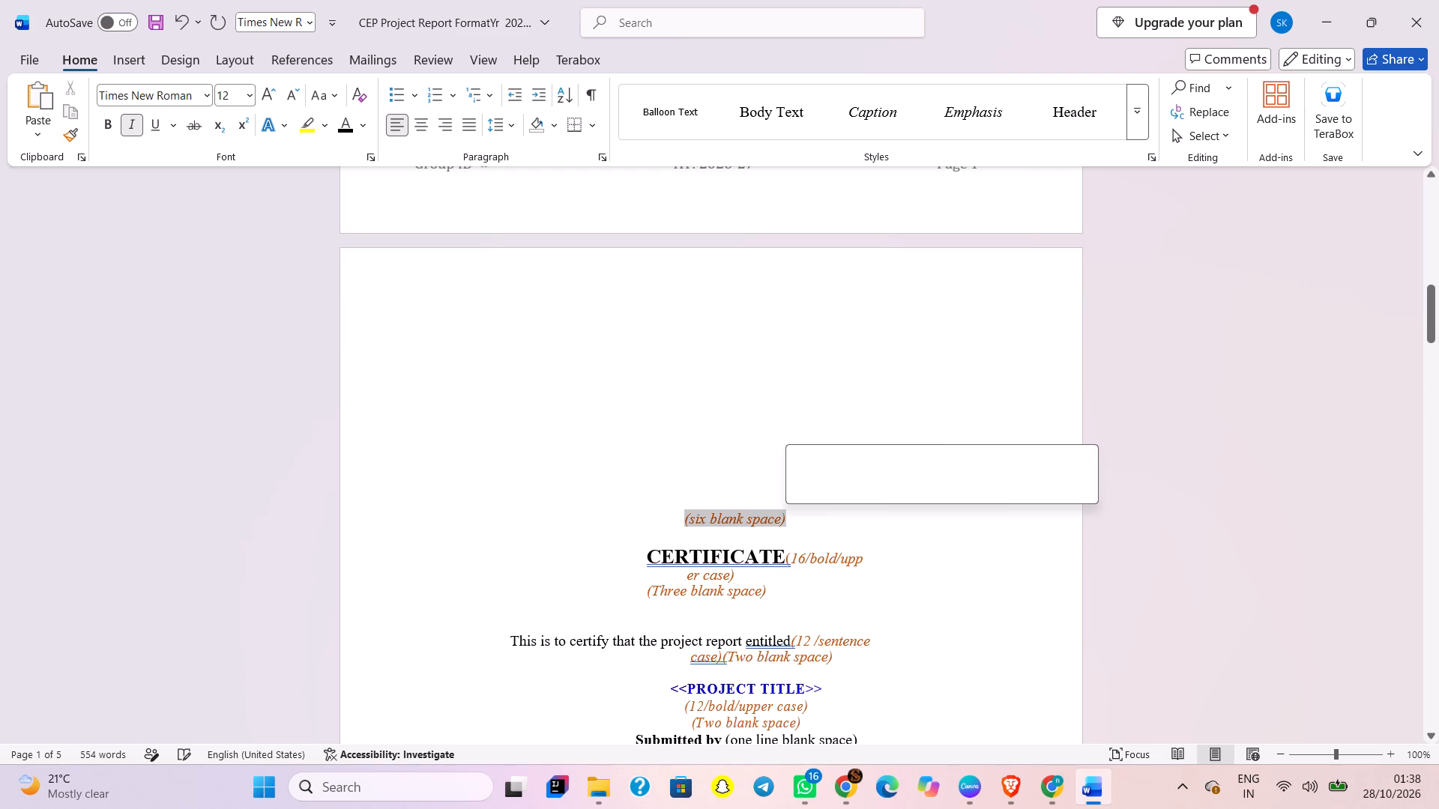
{"action": "key", "text": "BackSpace"}
{"action": "left_click", "coordinate": [732, 534]}
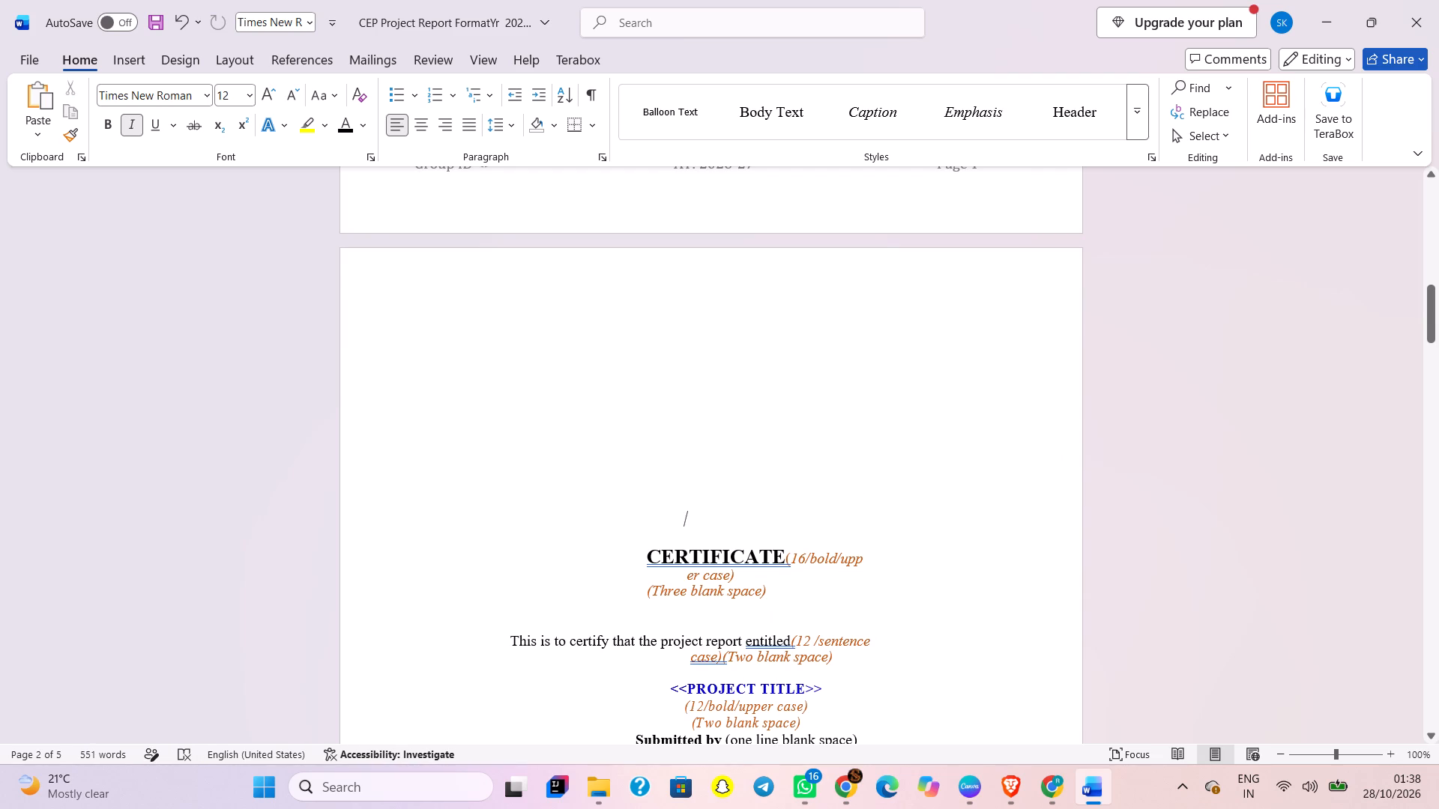
{"action": "left_click", "coordinate": [683, 500]}
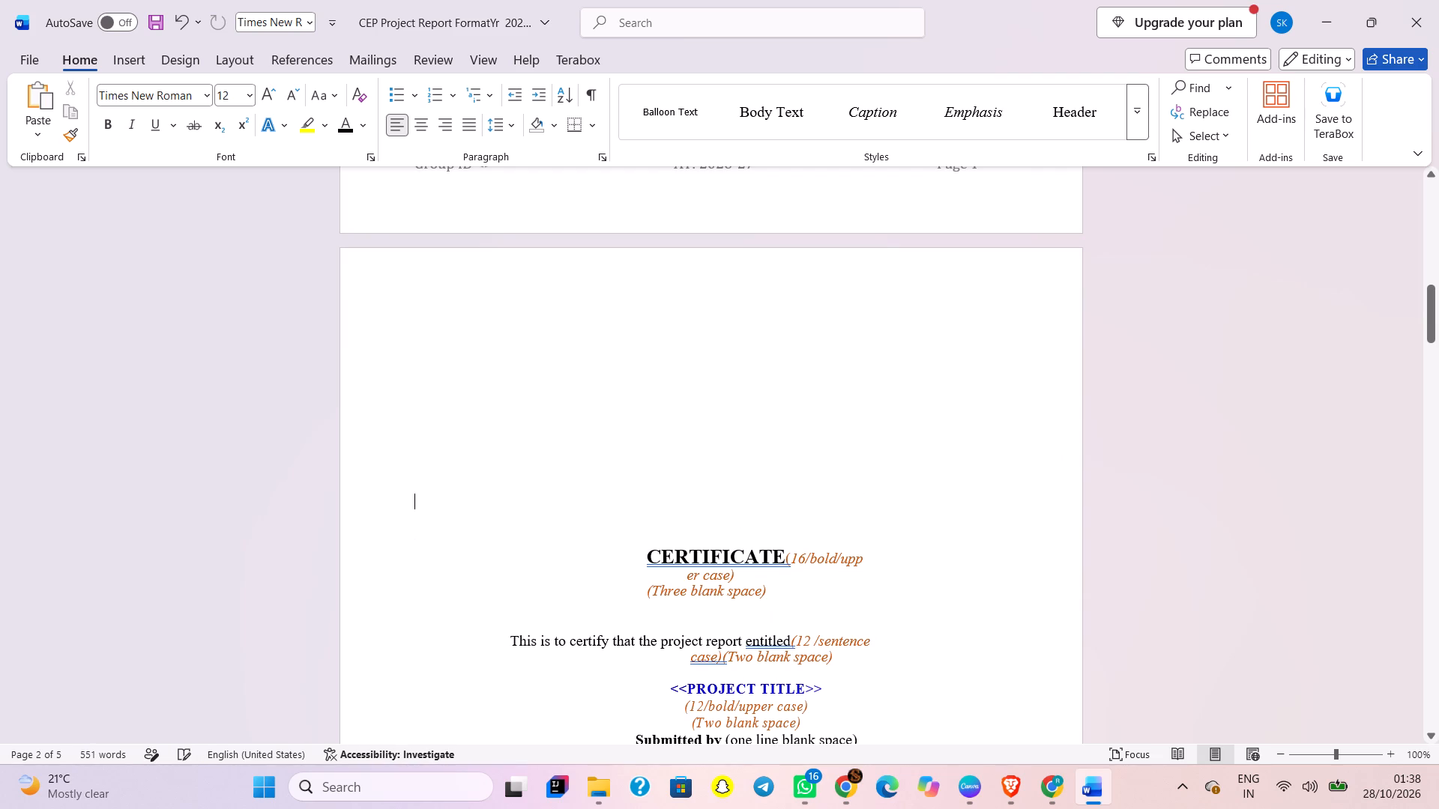
{"action": "left_click", "coordinate": [683, 515]}
{"action": "key", "text": "BackSpace"}
Look over the certificate page's placeholders and formatting notes, from the heading down to the supervision statement.
{"action": "scroll", "coordinate": [696, 563], "scroll_direction": "down", "scroll_amount": 1}
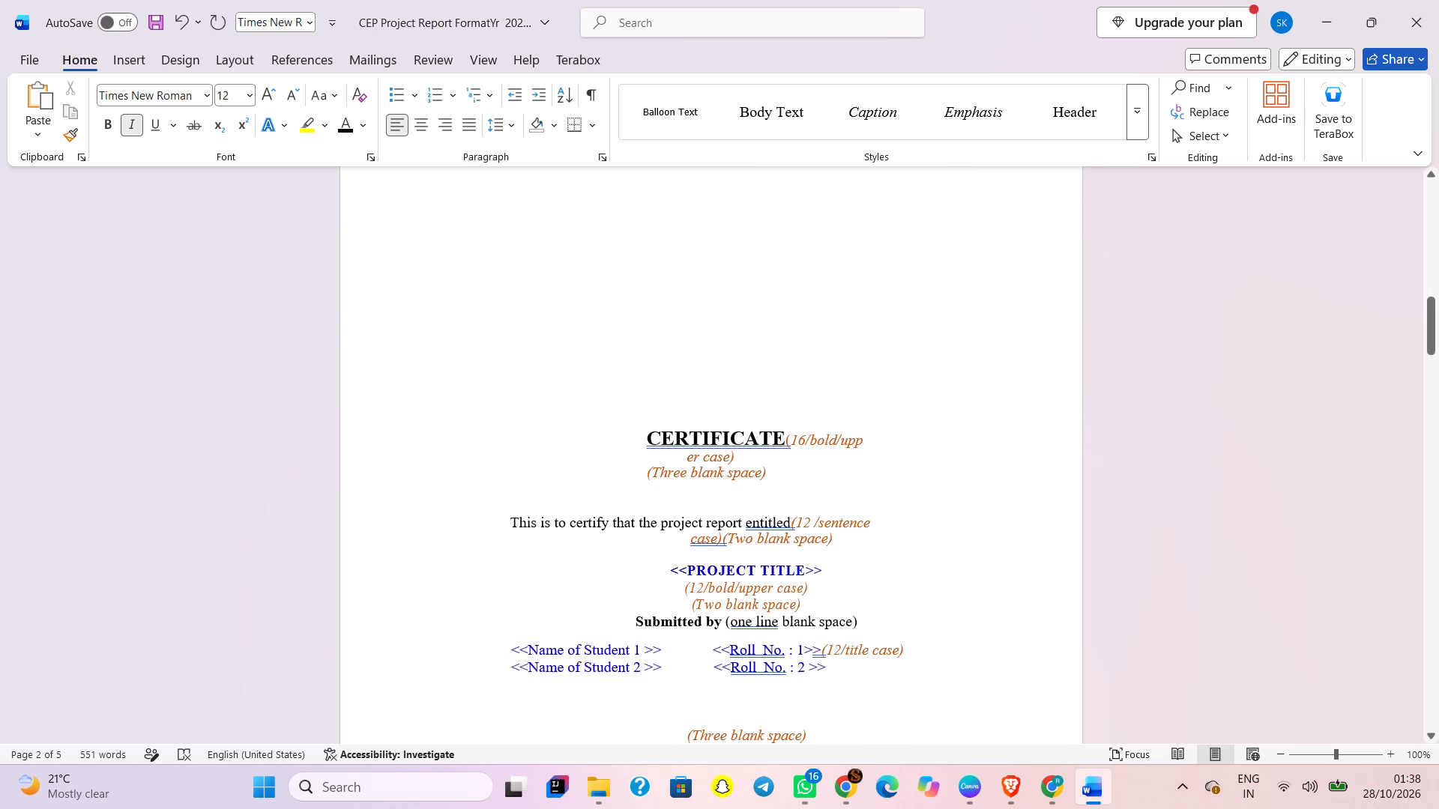
{"action": "scroll", "coordinate": [759, 488], "scroll_direction": "down", "scroll_amount": 1}
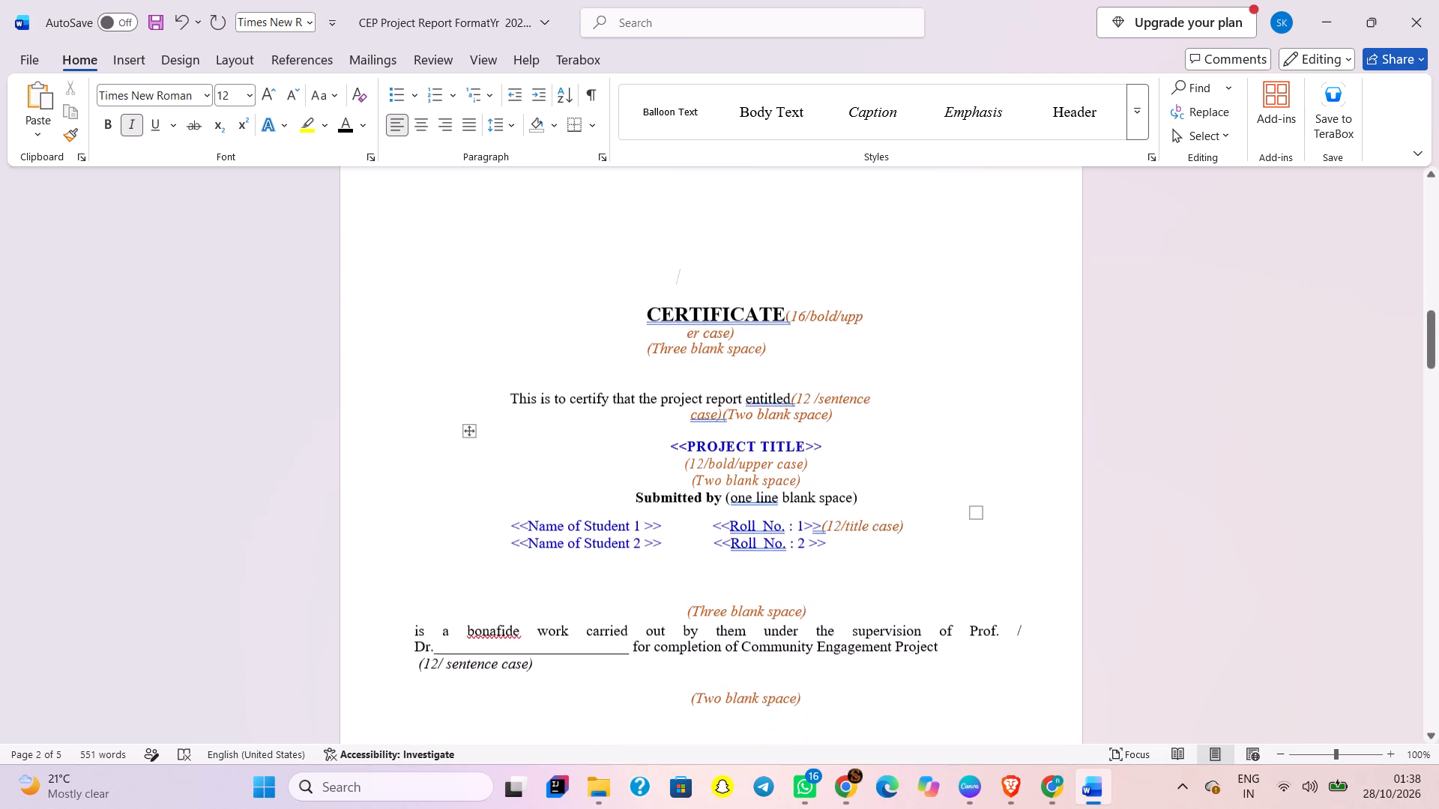
{"action": "scroll", "coordinate": [759, 488], "scroll_direction": "down", "scroll_amount": 1}
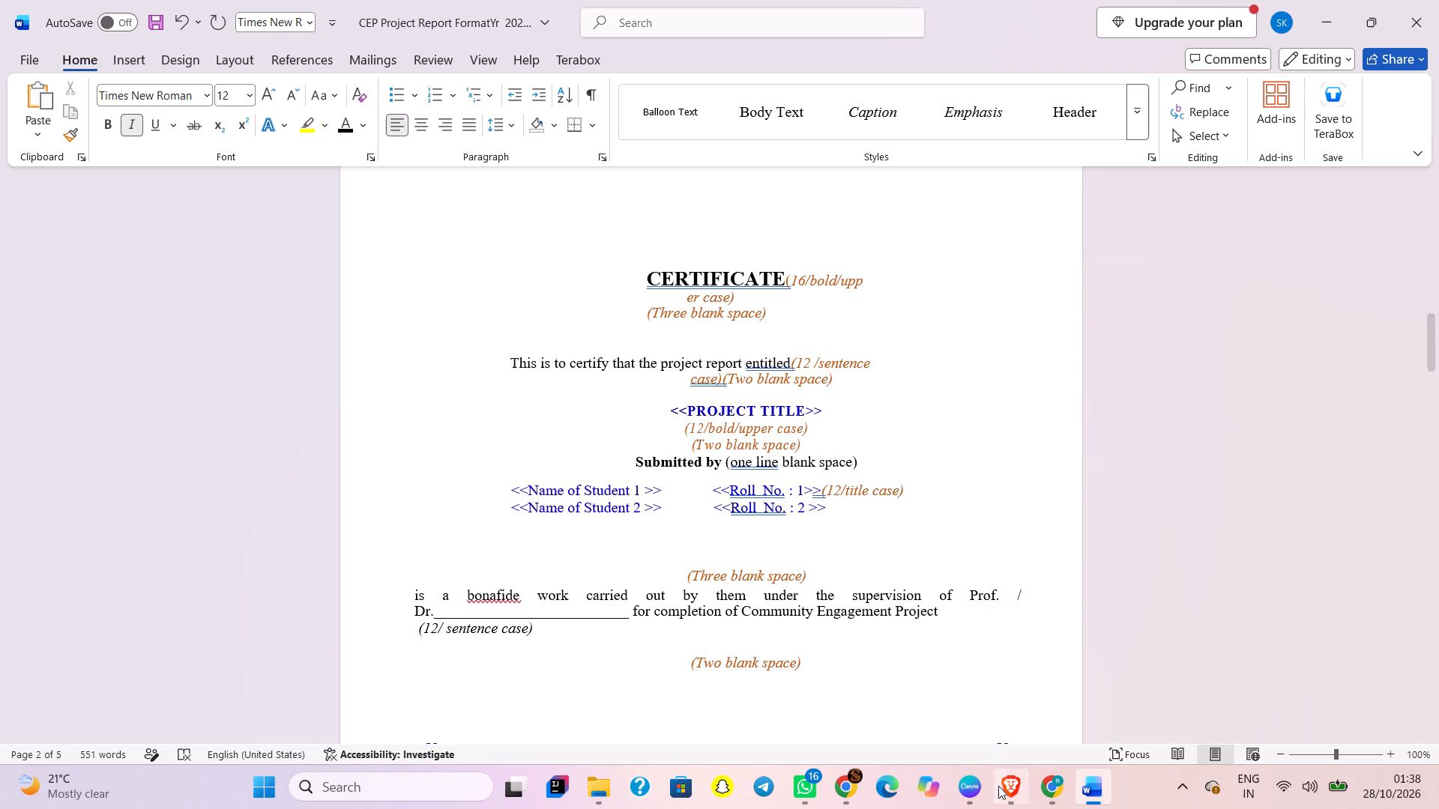
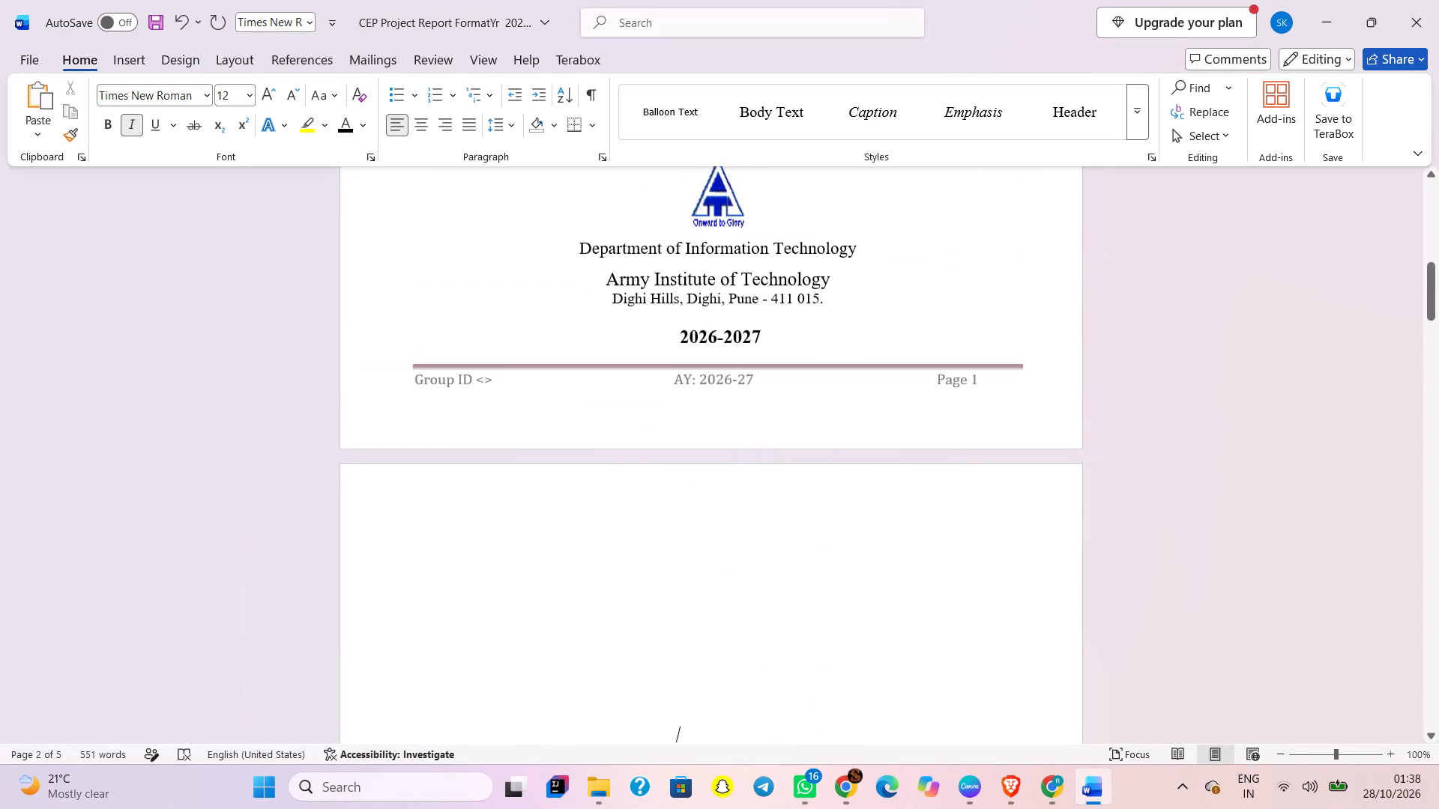
Clear the title page's footer text, including the "Group ID <>" placeholder, the "AY: 2026-27" entry and the page number.
{"action": "left_click", "coordinate": [414, 386]}
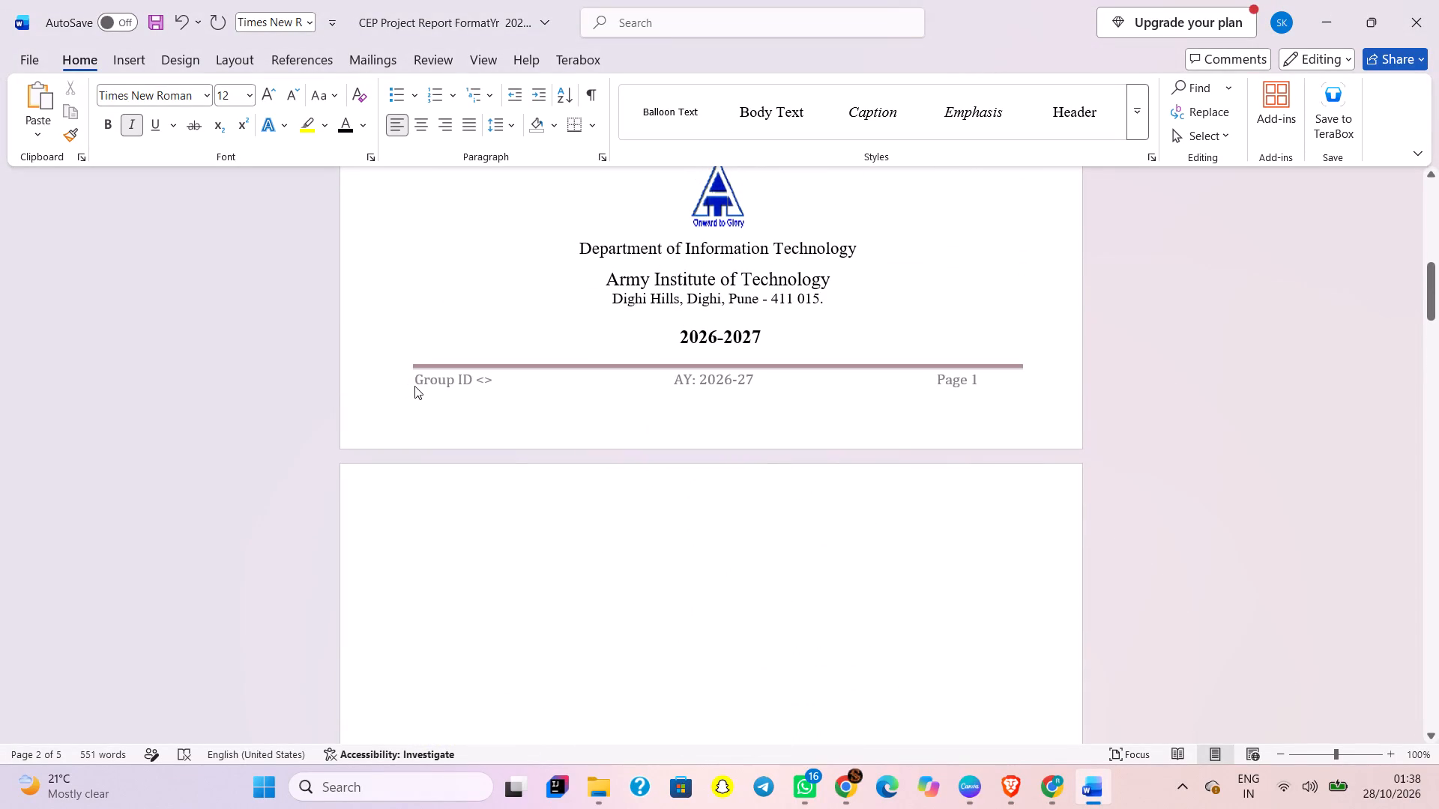
{"action": "left_click", "coordinate": [415, 379]}
{"action": "left_click_drag", "start_coordinate": [415, 379], "coordinate": [484, 385]}
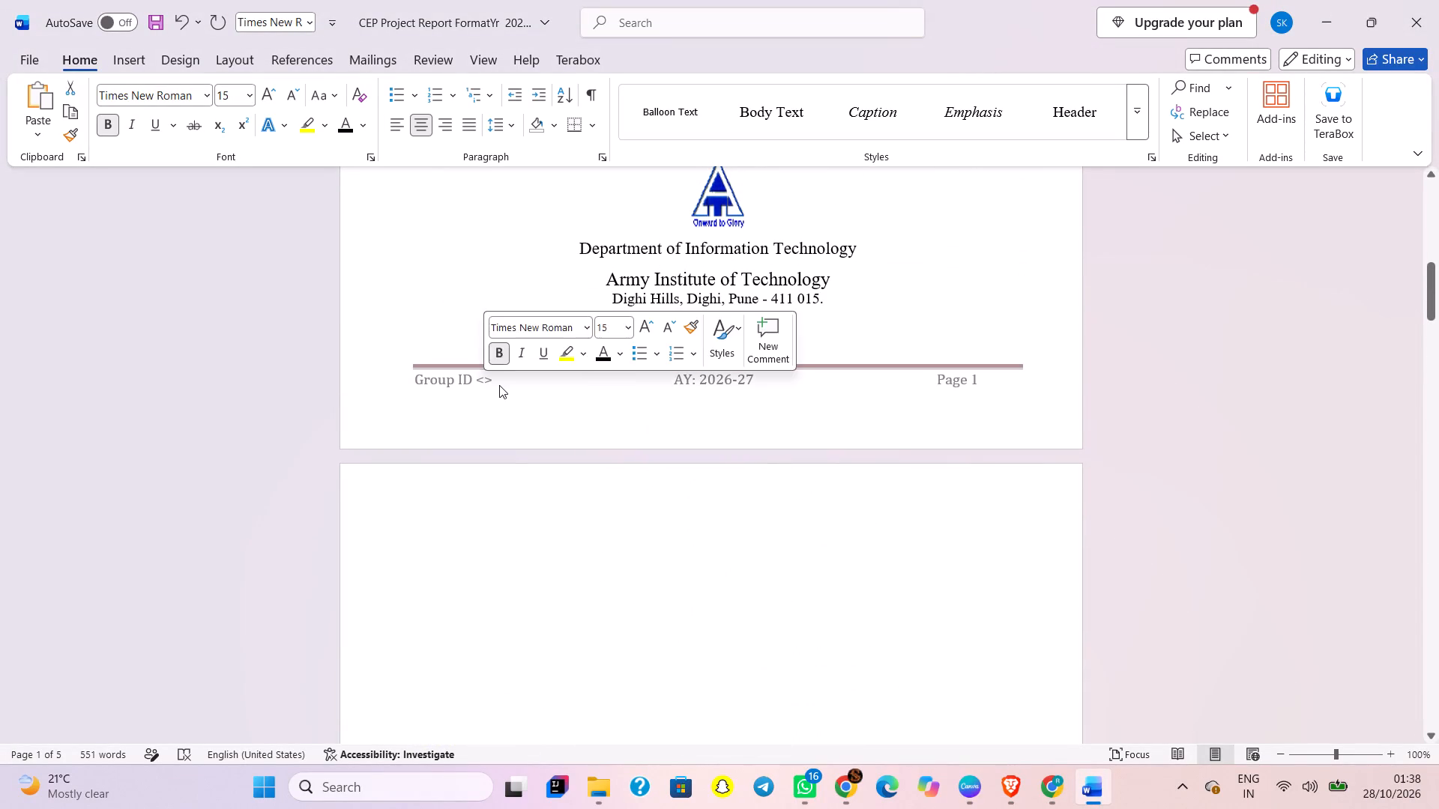
{"action": "double_click", "coordinate": [507, 385]}
{"action": "left_click", "coordinate": [734, 382]}
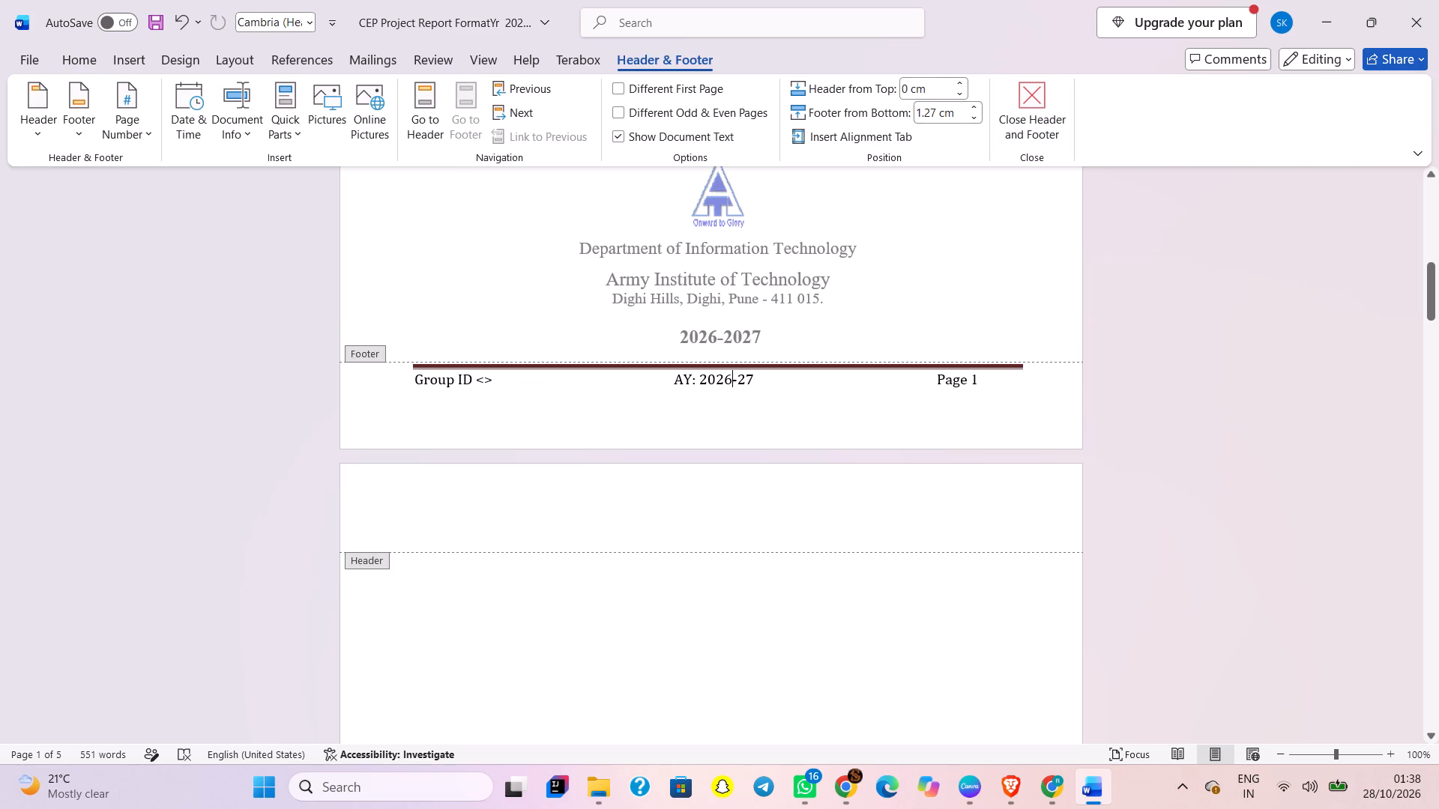
{"action": "key", "text": "Delete"}
{"action": "left_click_drag", "start_coordinate": [760, 376], "coordinate": [452, 408]}
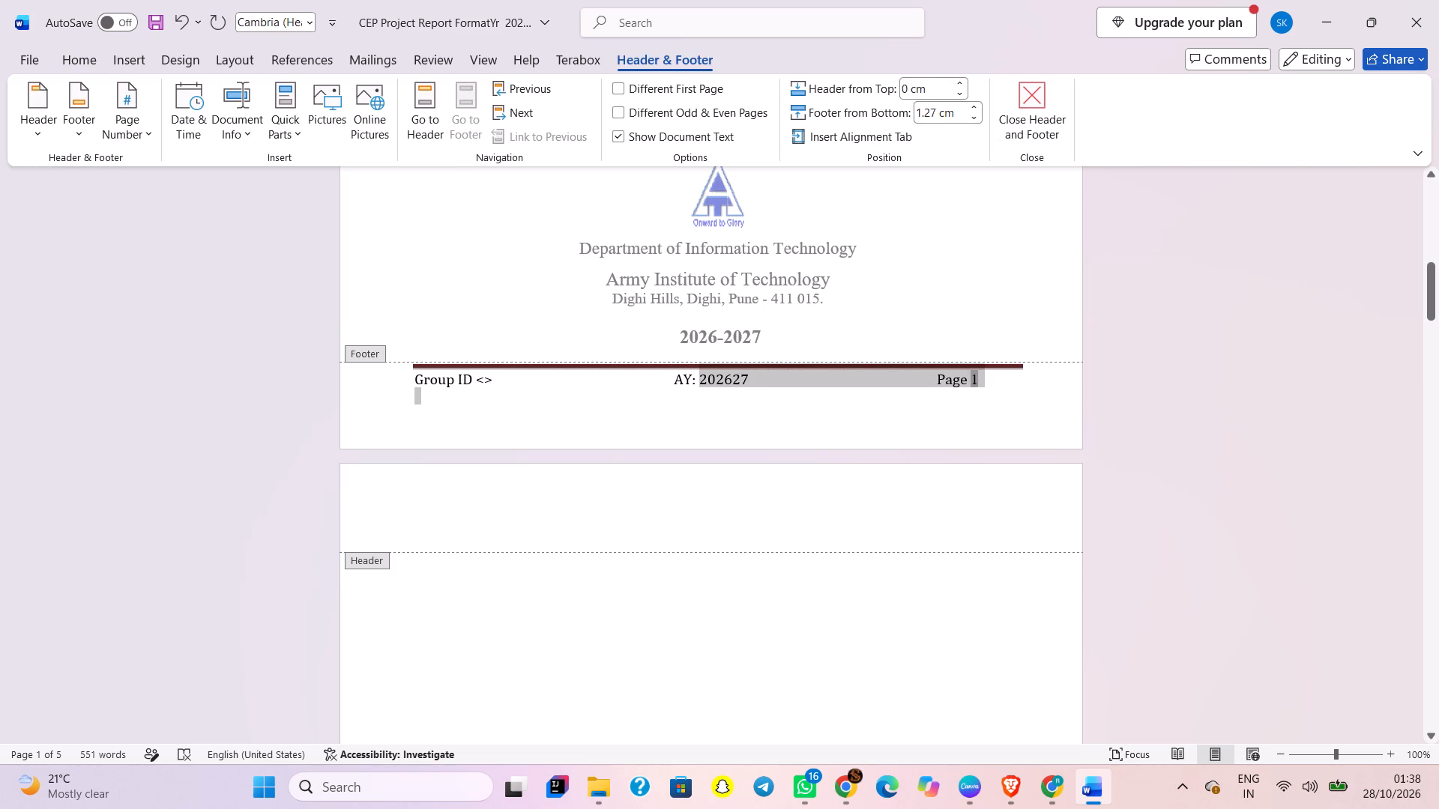
{"action": "left_click_drag", "start_coordinate": [452, 408], "coordinate": [387, 379]}
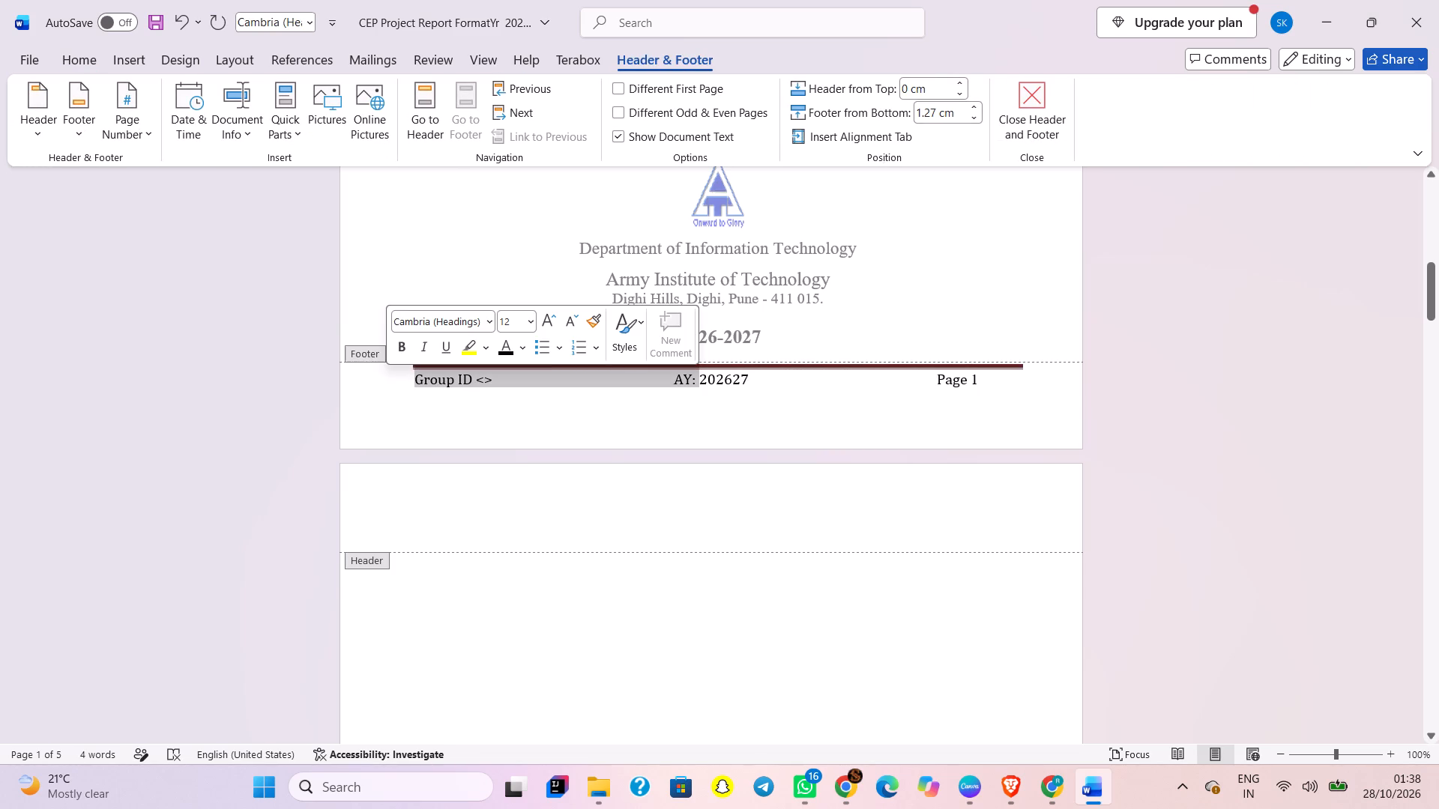
{"action": "key", "text": "Delete"}
{"action": "left_click_drag", "start_coordinate": [414, 375], "coordinate": [597, 384]}
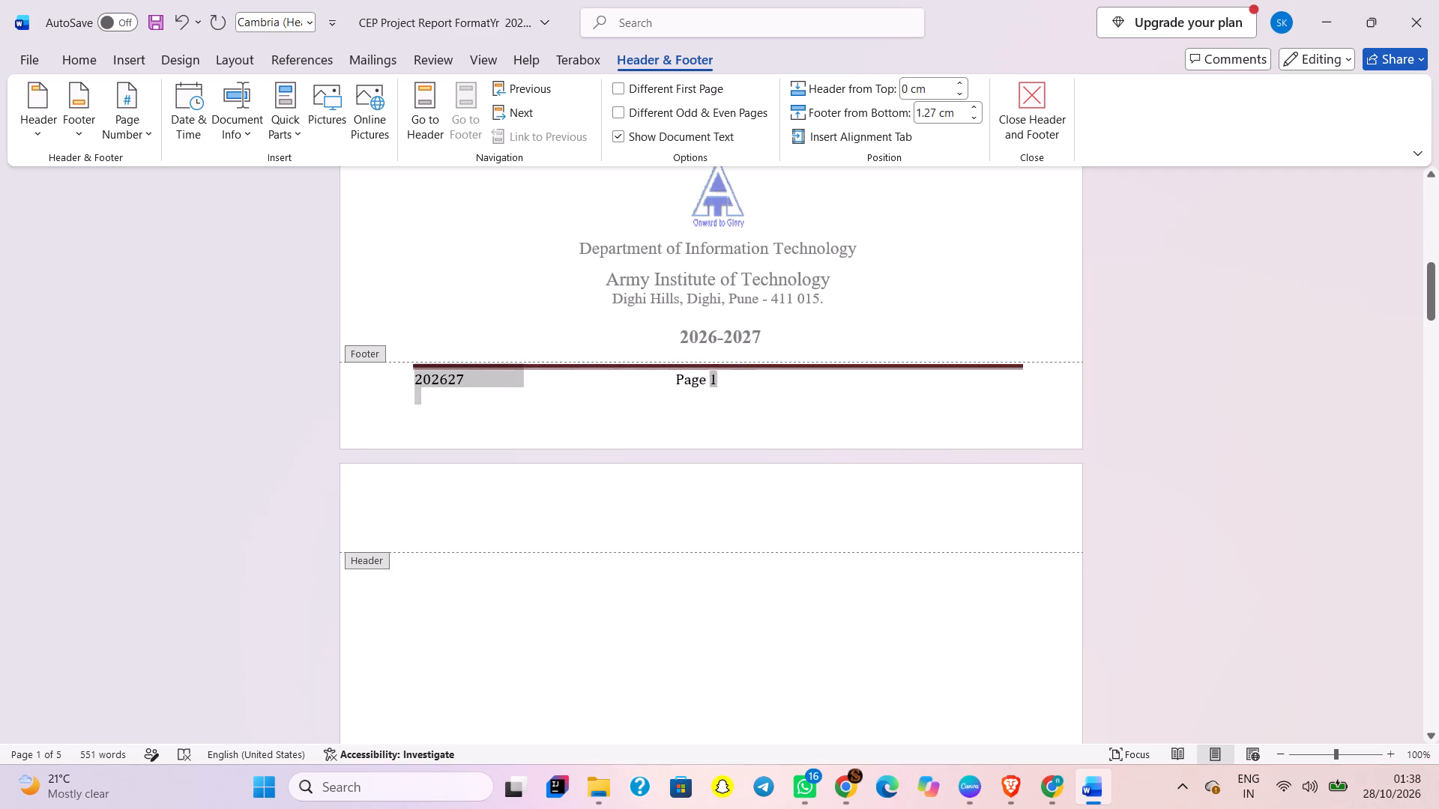
{"action": "left_click_drag", "start_coordinate": [597, 384], "coordinate": [722, 385]}
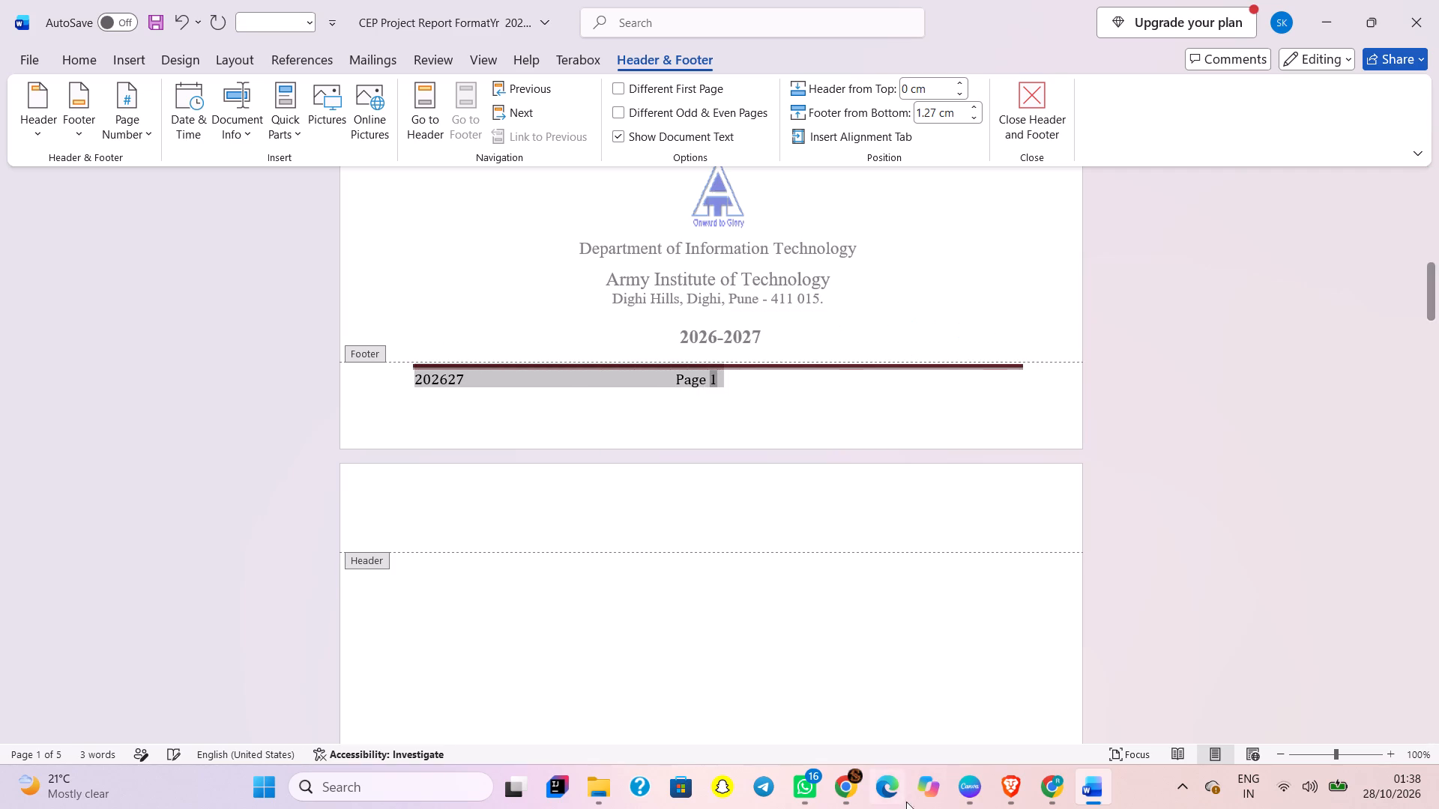
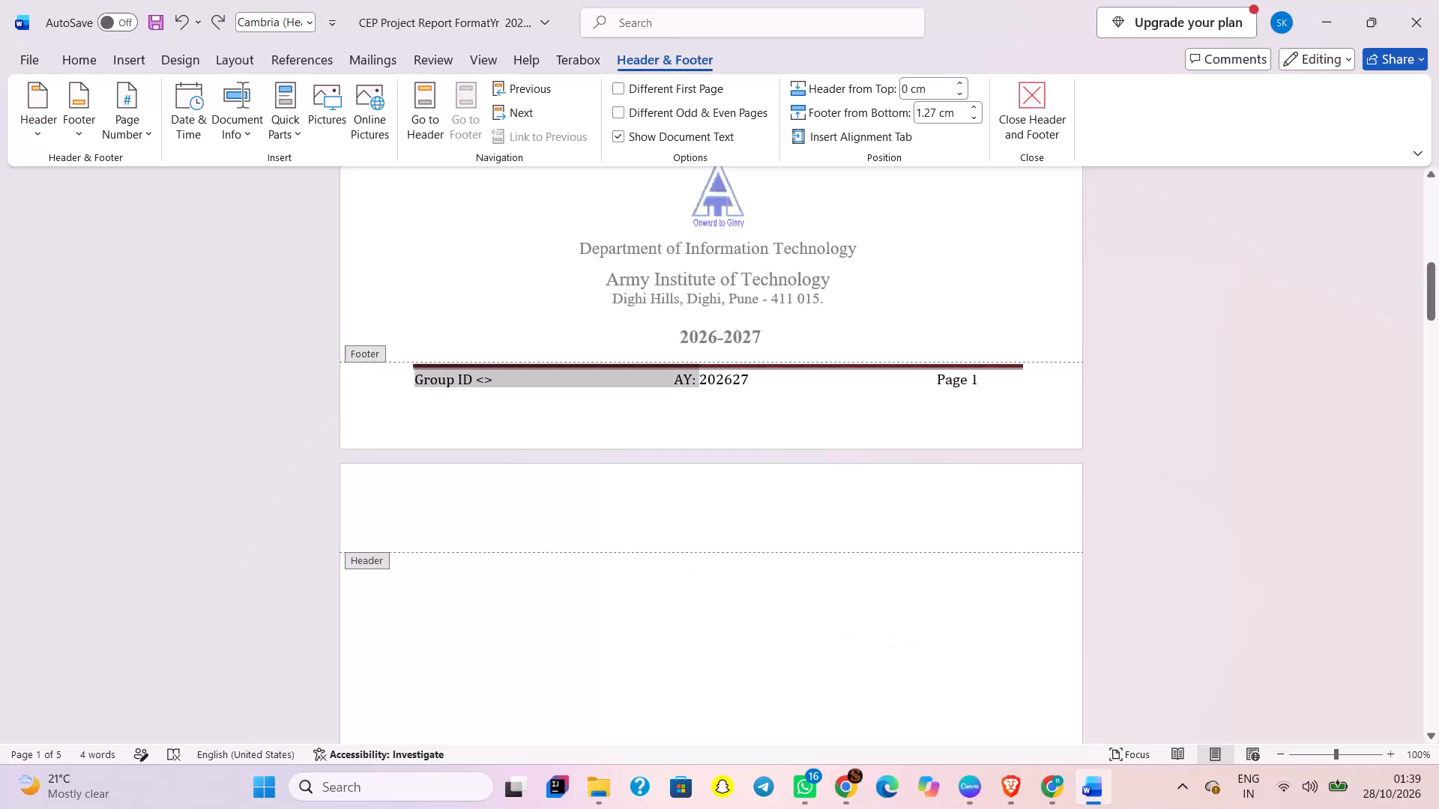
Undo the last edits to the academic year in the page 1 footer, restoring "AY: 2026-27".
{"action": "key", "text": "ctrl+z"}
{"action": "key", "text": "ctrl+z"}
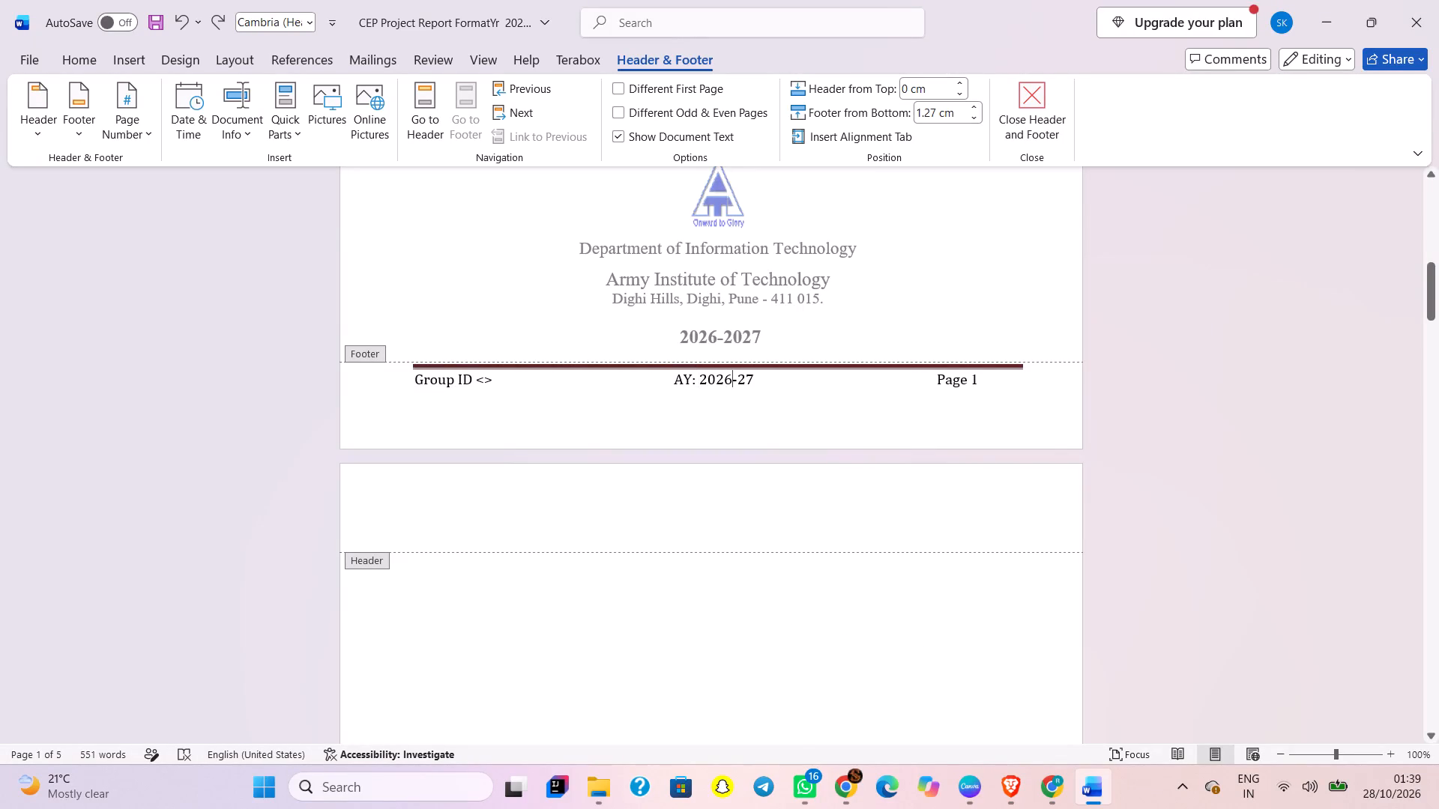
Replace the "<>" placeholder after "Group ID" in the page 1 footer with the group's ID, starting with "c".
{"action": "left_click", "coordinate": [488, 414]}
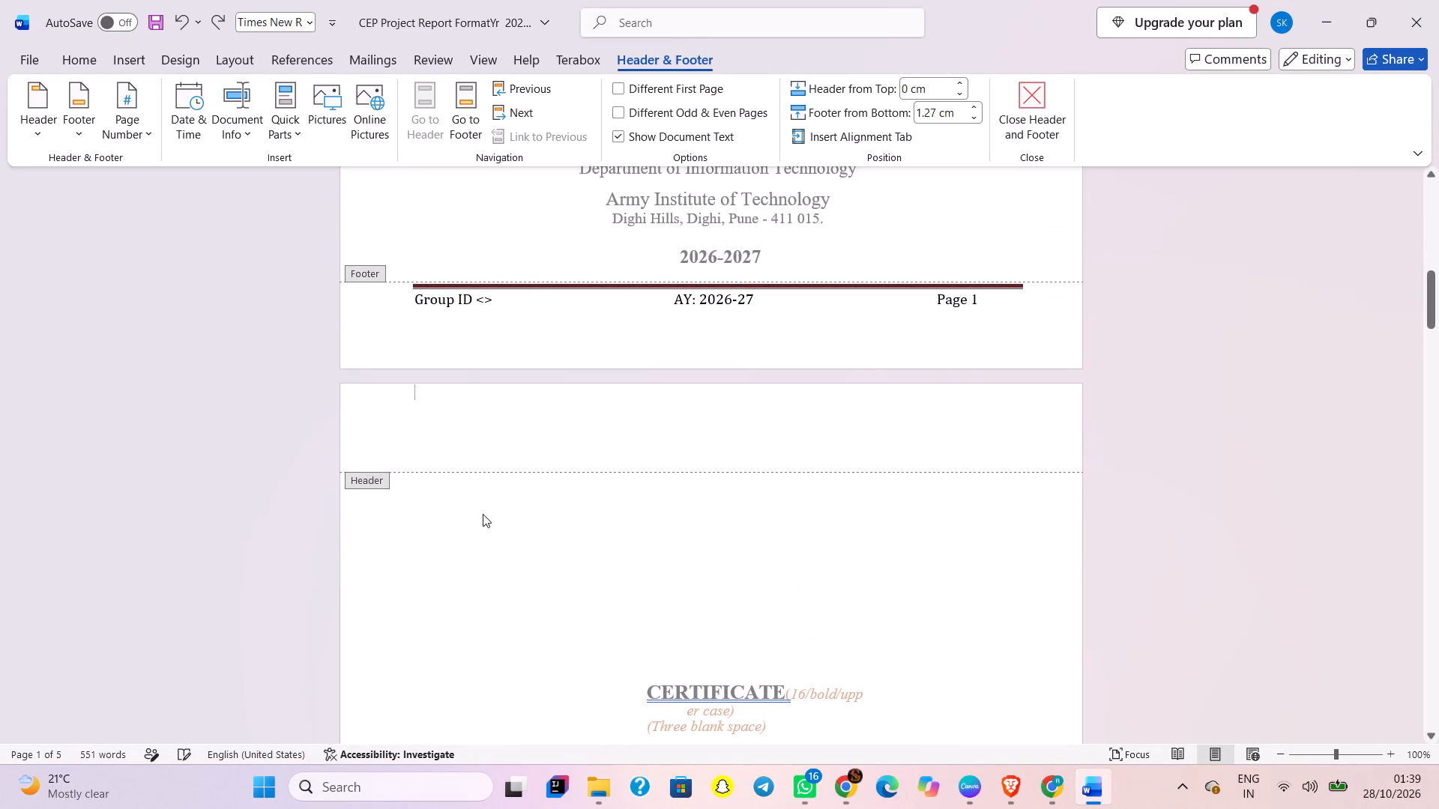
{"action": "left_click", "coordinate": [497, 305]}
{"action": "key", "text": "BackSpace"}
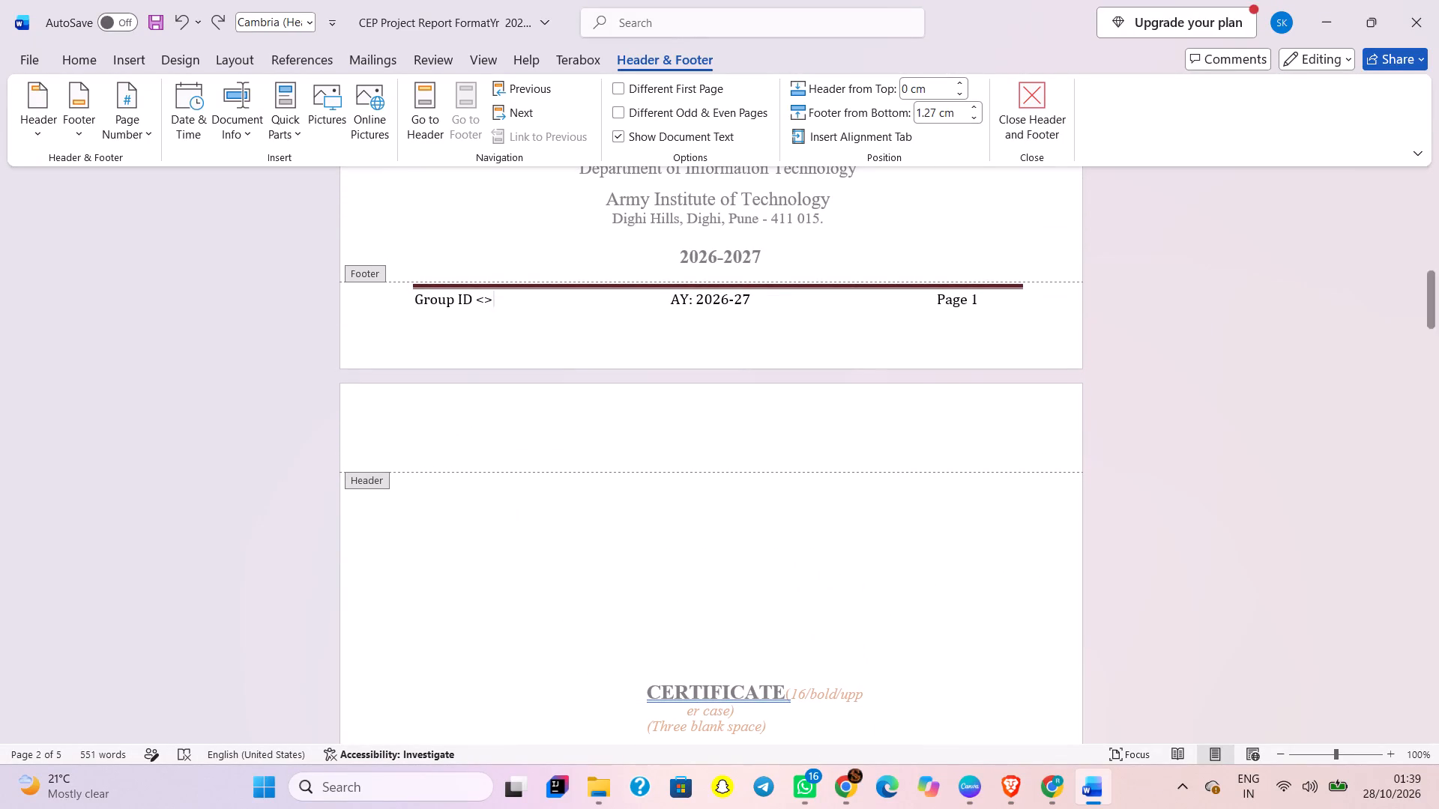
{"action": "key", "text": "BackSpace"}
{"action": "key", "text": "BackSpace"}
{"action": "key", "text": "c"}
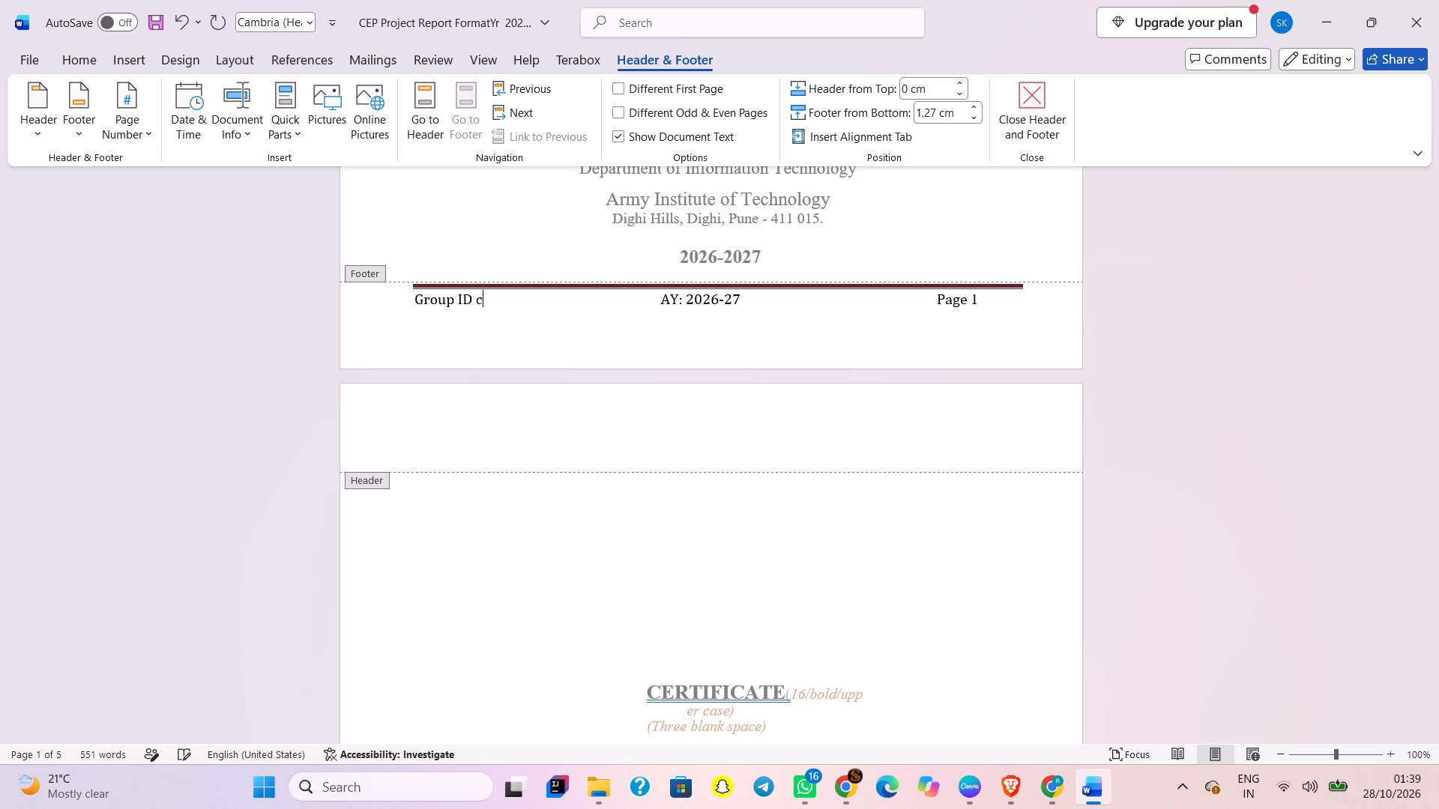
Complete the group ID in the page footer so that it reads "Group ID C-3".
{"action": "key", "text": "BackSpace"}
{"action": "key", "text": "c"}
{"action": "key", "text": "space"}
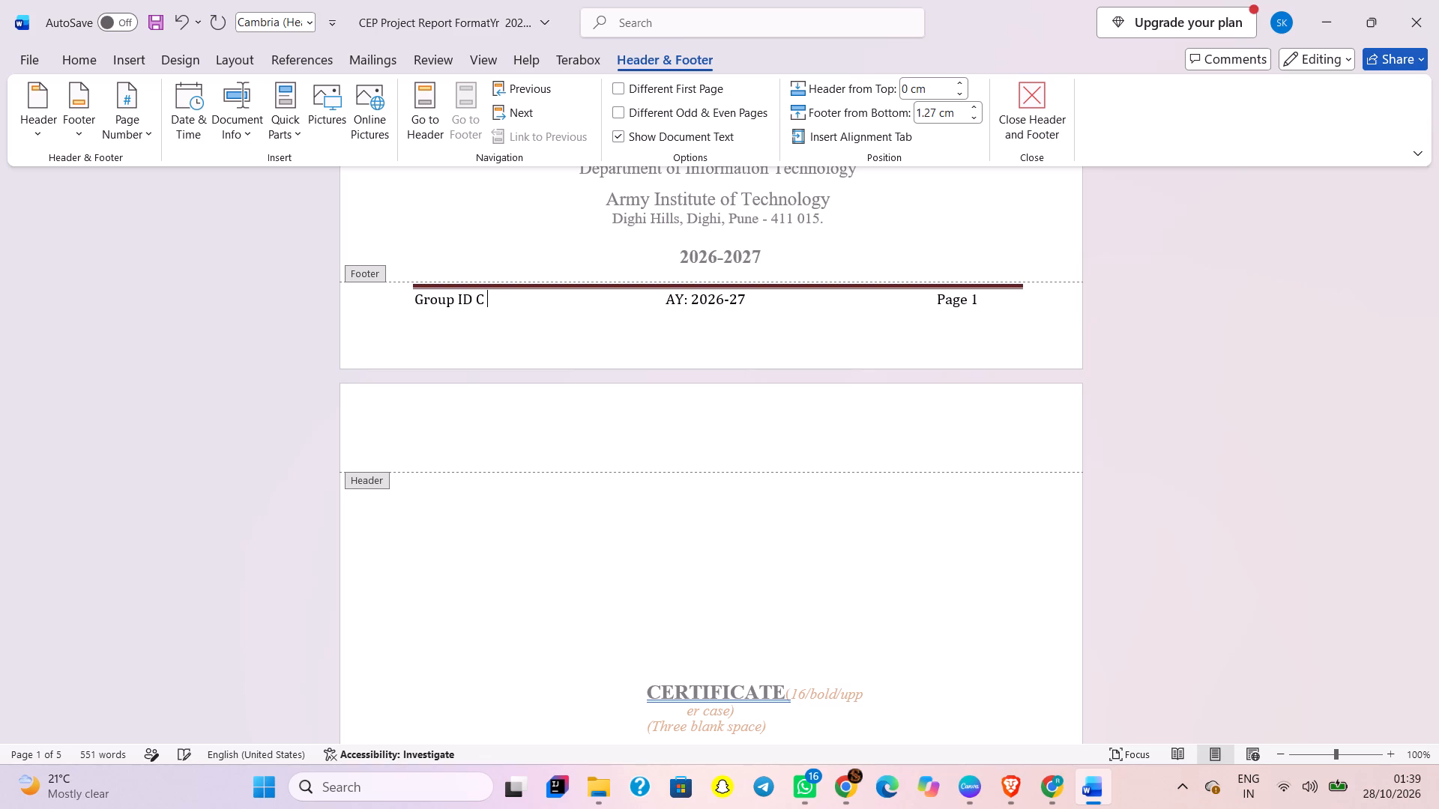
{"action": "type", "text": "3"}
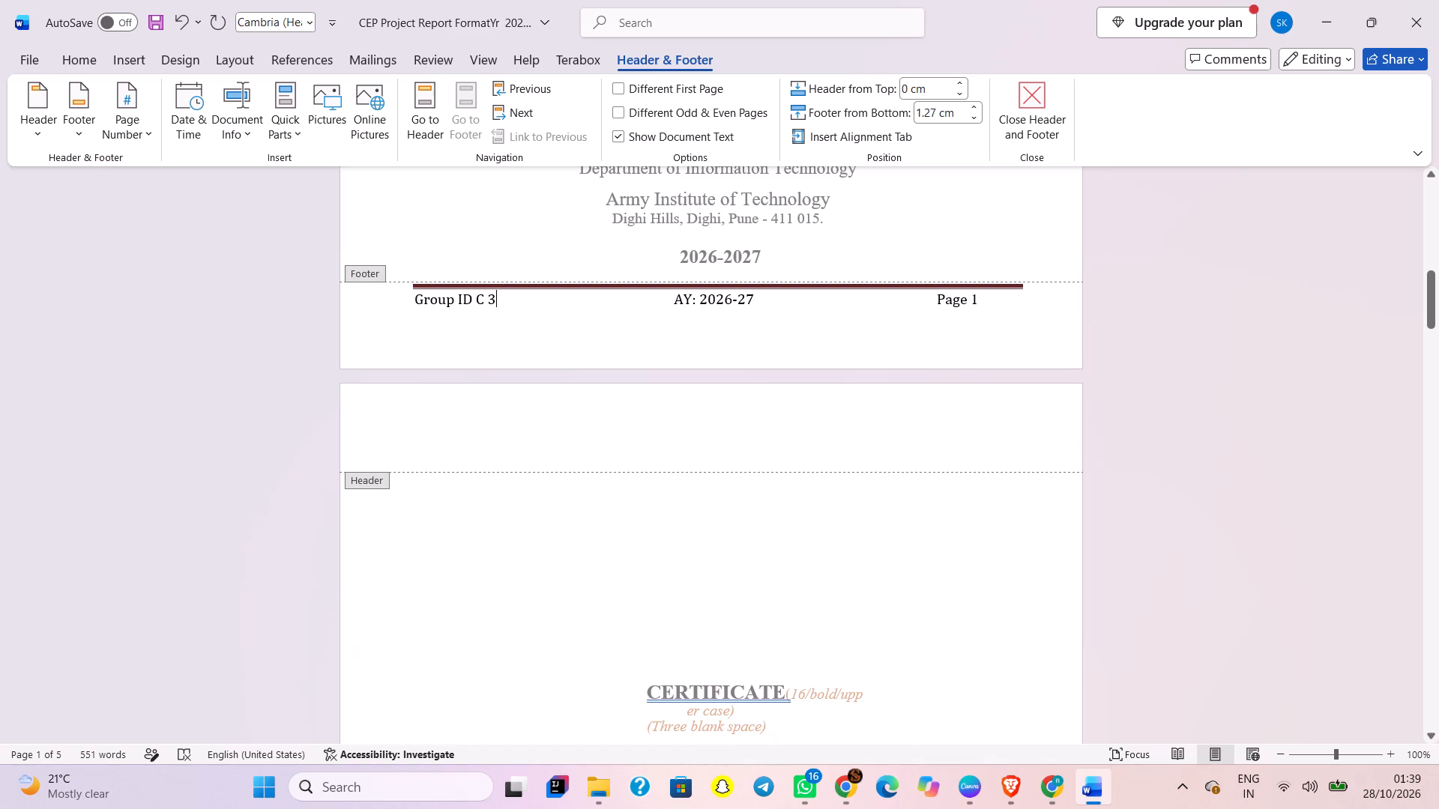
{"action": "key", "text": "BackSpace"}
{"action": "key", "text": "BackSpace"}
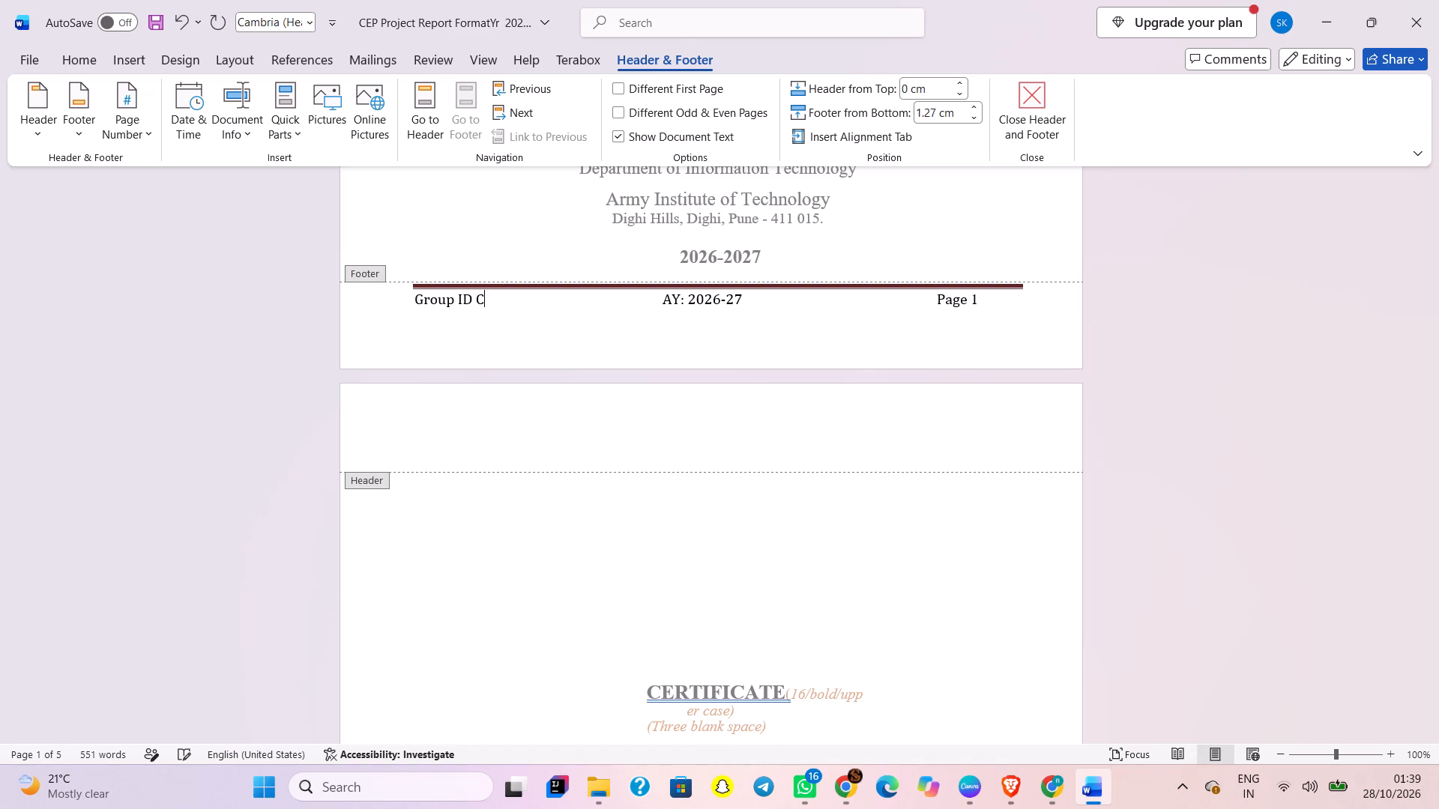
{"action": "type", "text": "-3"}
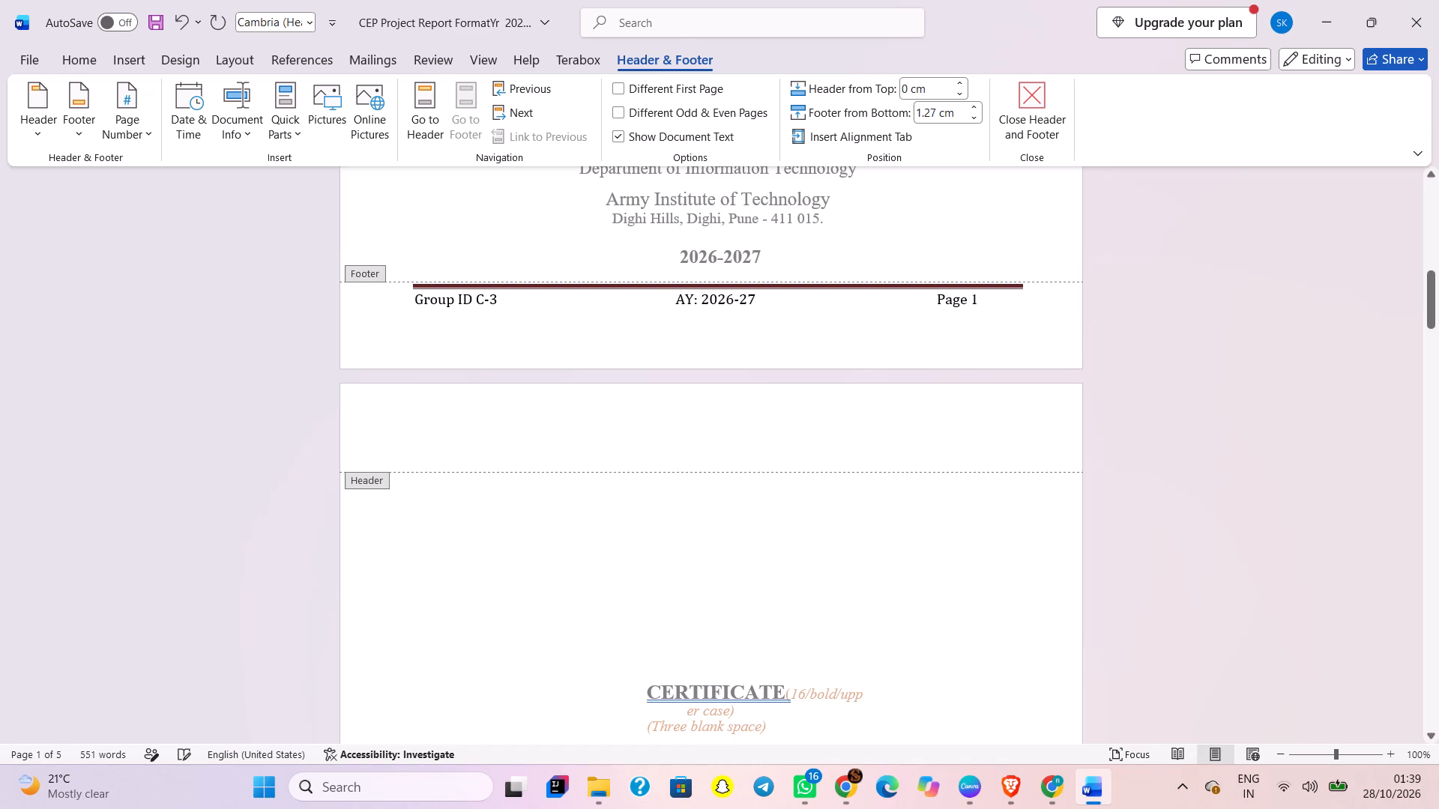
Look over the certificate page and its footer, and return to the lower part of the title page to check the footer there.
{"action": "left_click", "coordinate": [741, 505]}
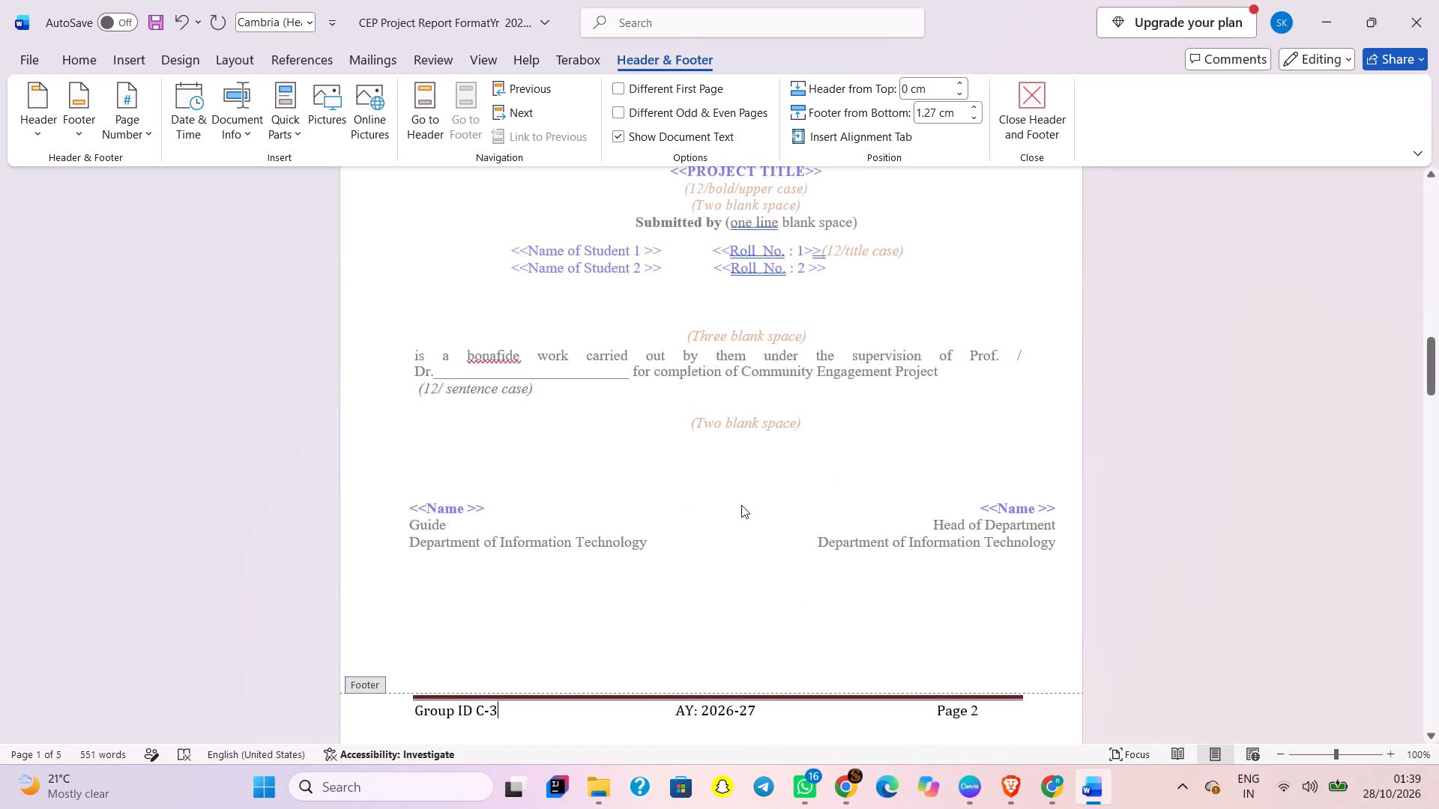
{"action": "scroll", "coordinate": [741, 505], "scroll_direction": "up", "scroll_amount": 2}
{"action": "left_click", "coordinate": [866, 513]}
{"action": "left_click", "coordinate": [1141, 439]}
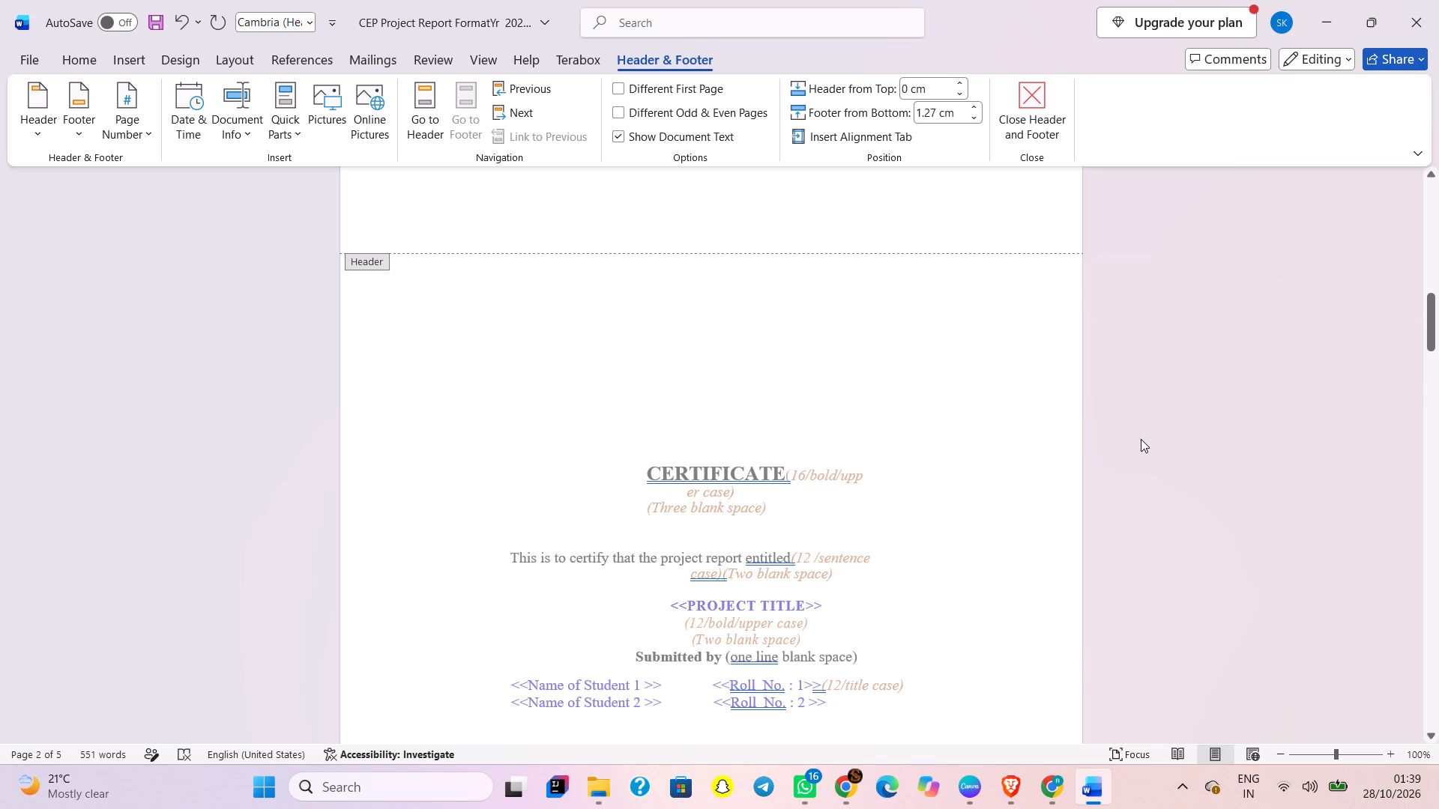
{"action": "left_click", "coordinate": [1143, 440]}
{"action": "left_click", "coordinate": [786, 555]}
{"action": "scroll", "coordinate": [696, 358], "scroll_direction": "up", "scroll_amount": 1}
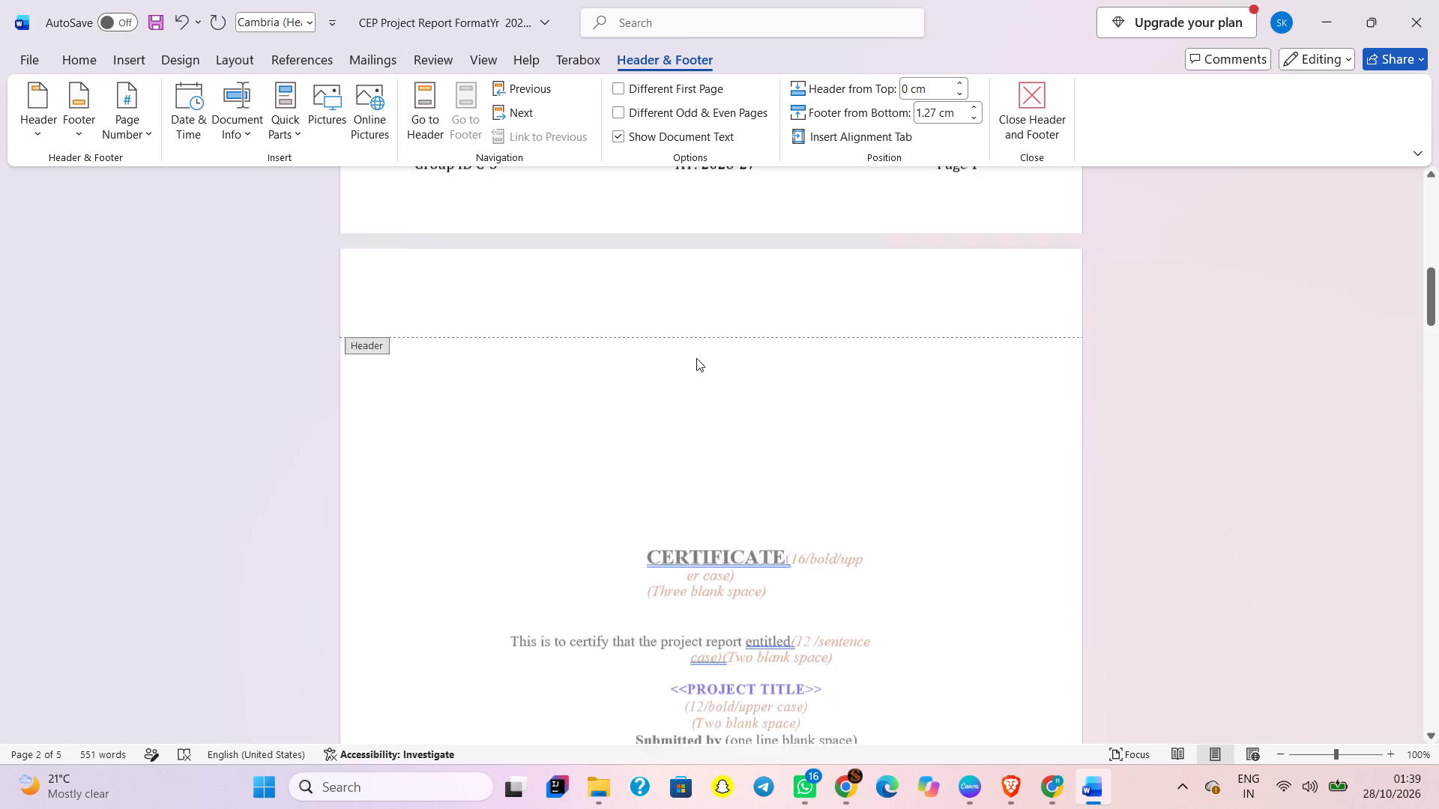
{"action": "scroll", "coordinate": [696, 358], "scroll_direction": "up", "scroll_amount": 1}
{"action": "scroll", "coordinate": [759, 274], "scroll_direction": "up", "scroll_amount": 1}
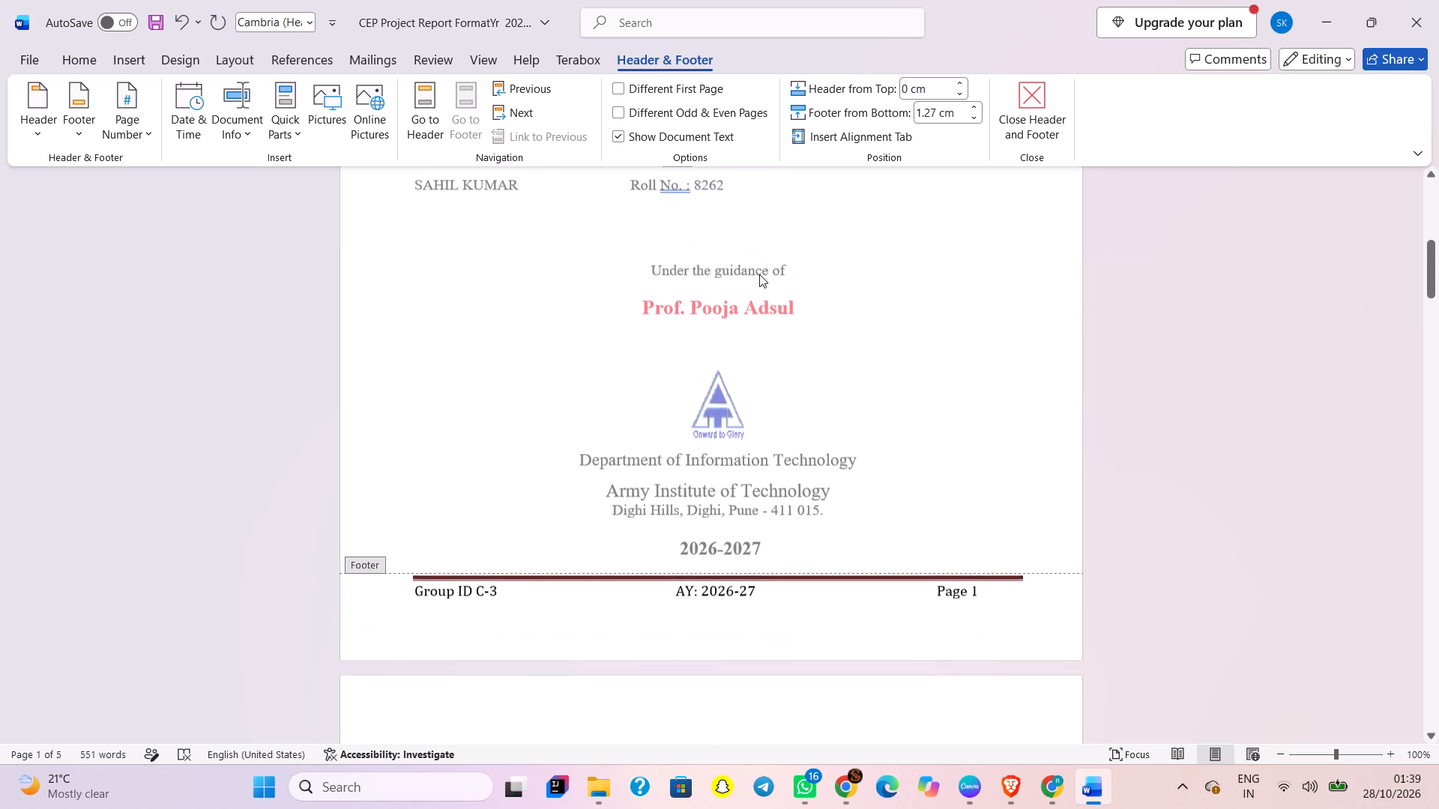
Leave footer editing and return to the document body.
{"action": "left_click", "coordinate": [1030, 96]}
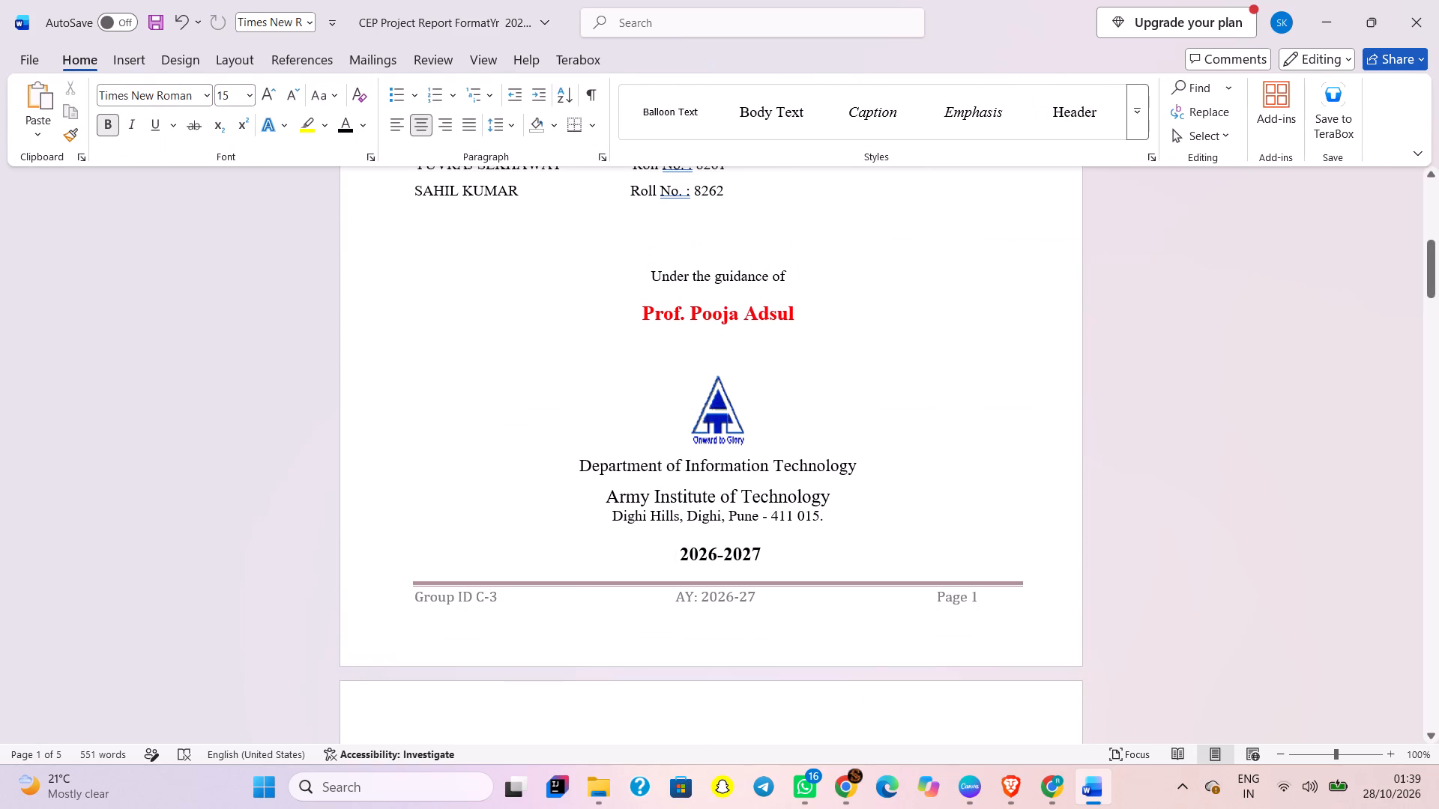
{"action": "scroll", "coordinate": [1004, 324], "scroll_direction": "down", "scroll_amount": 2}
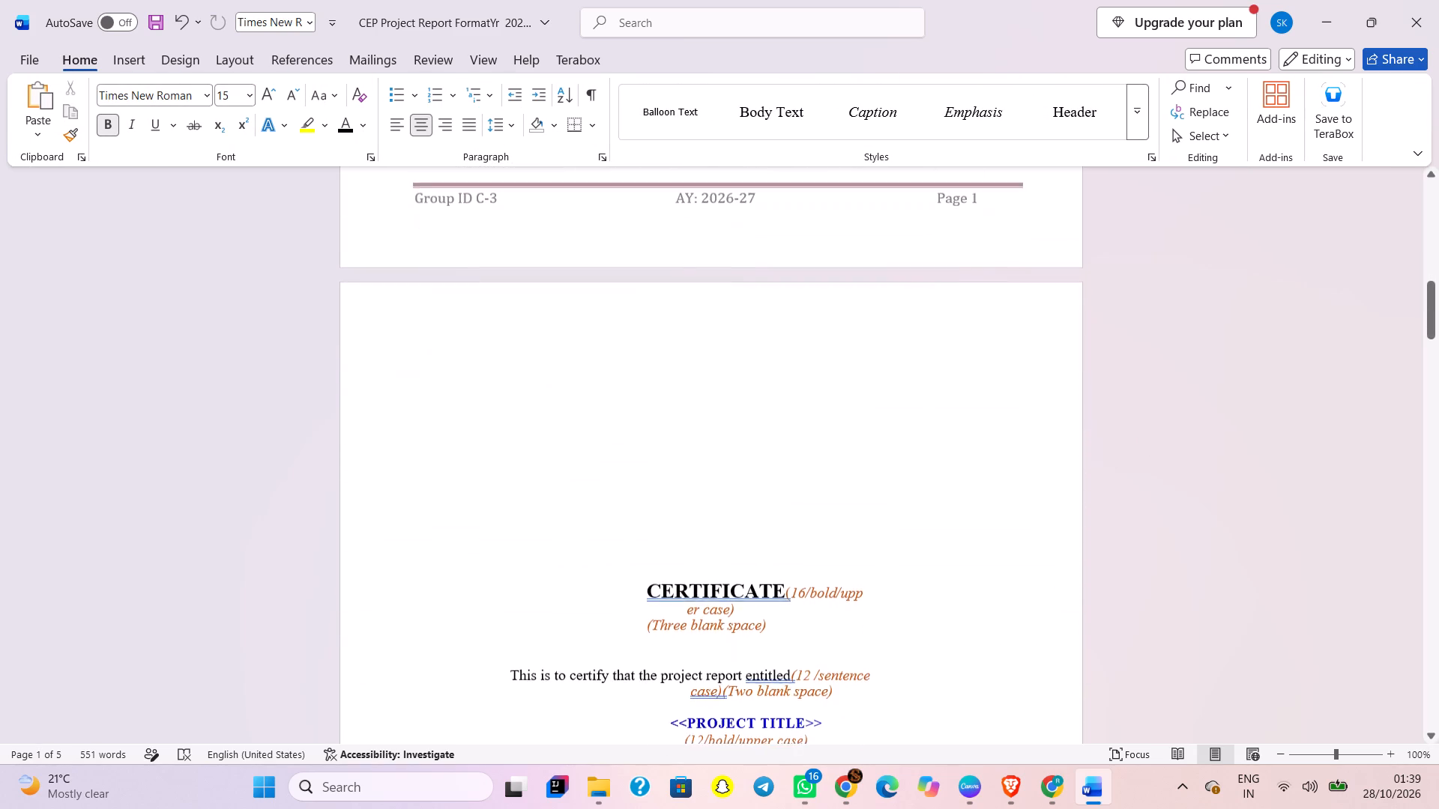
{"action": "scroll", "coordinate": [1004, 324], "scroll_direction": "down", "scroll_amount": 1}
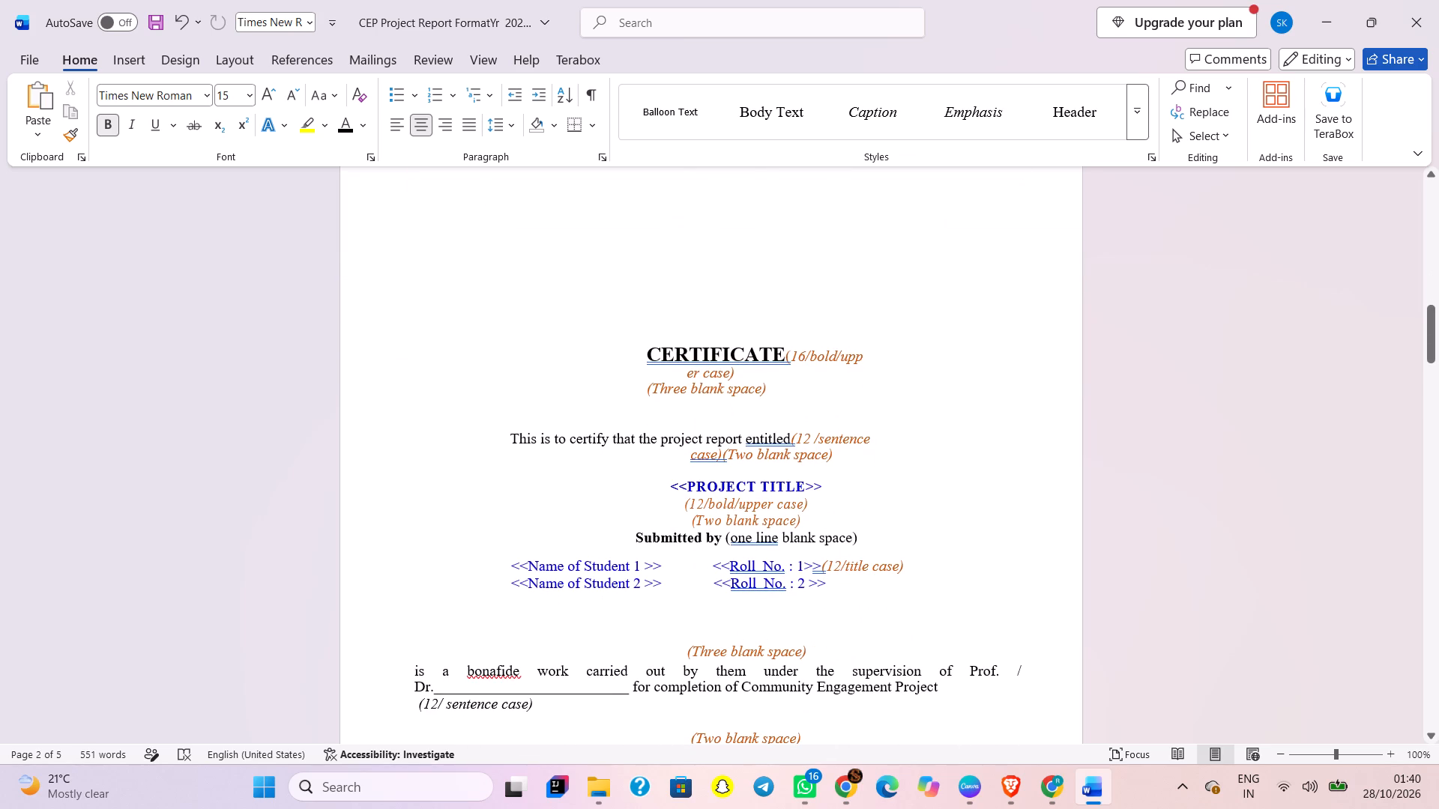
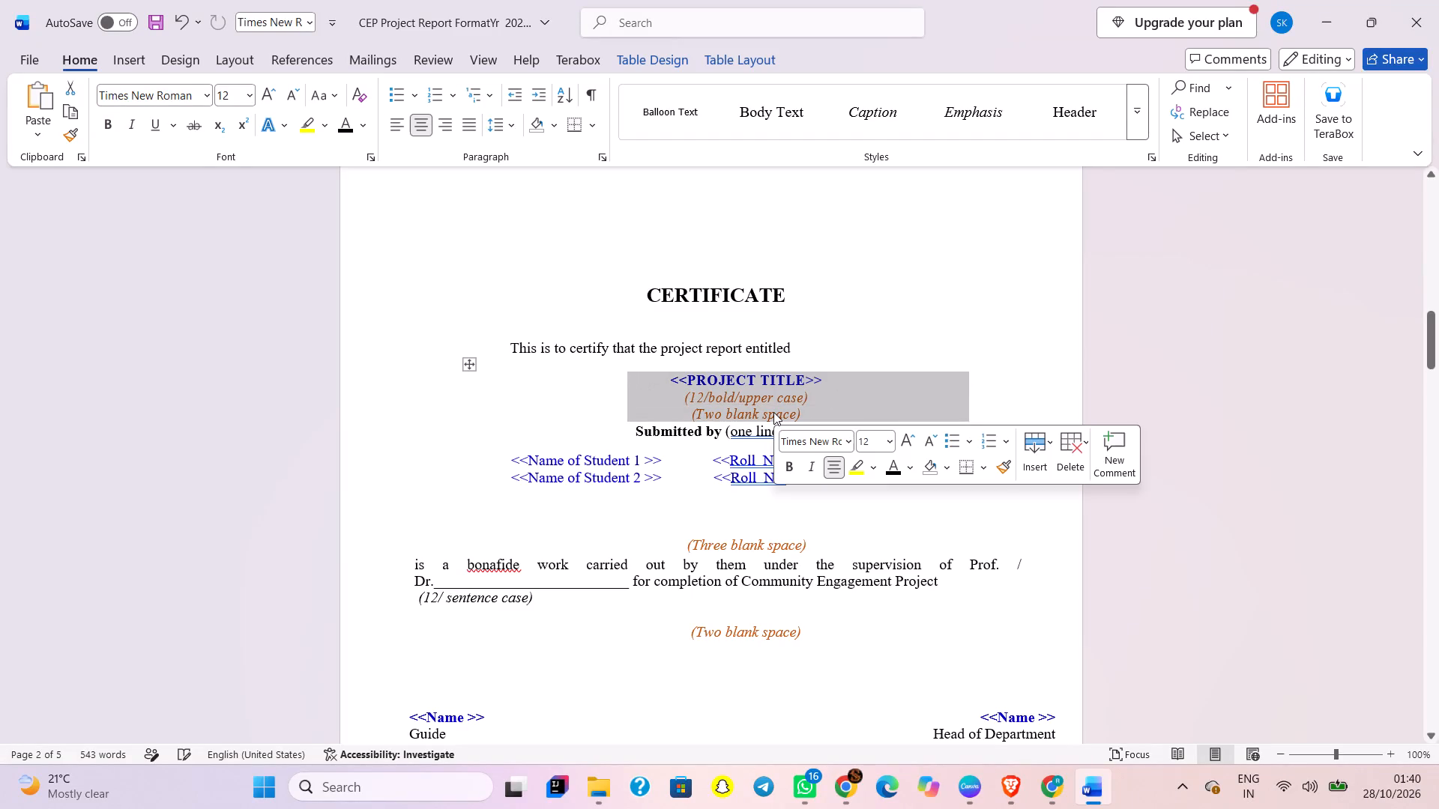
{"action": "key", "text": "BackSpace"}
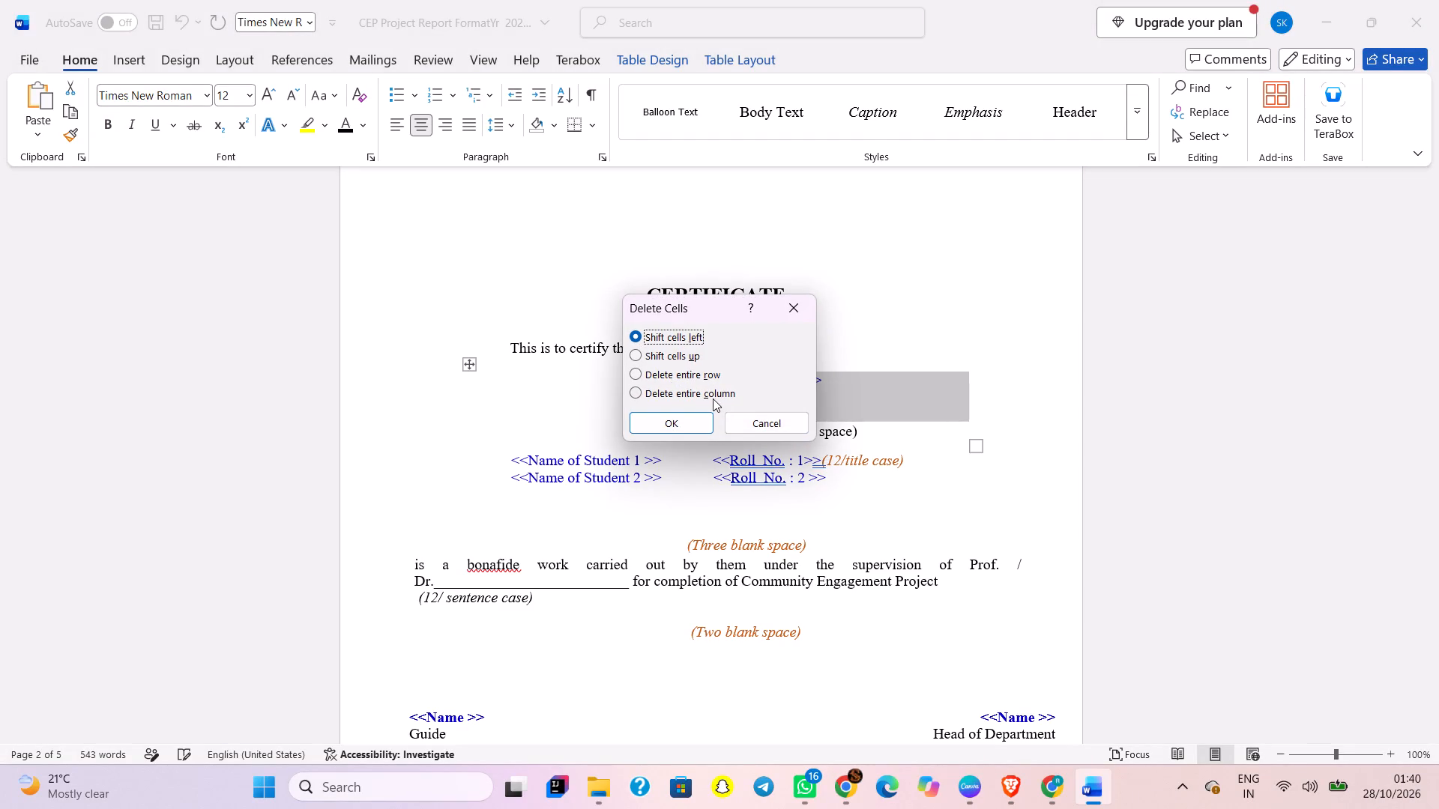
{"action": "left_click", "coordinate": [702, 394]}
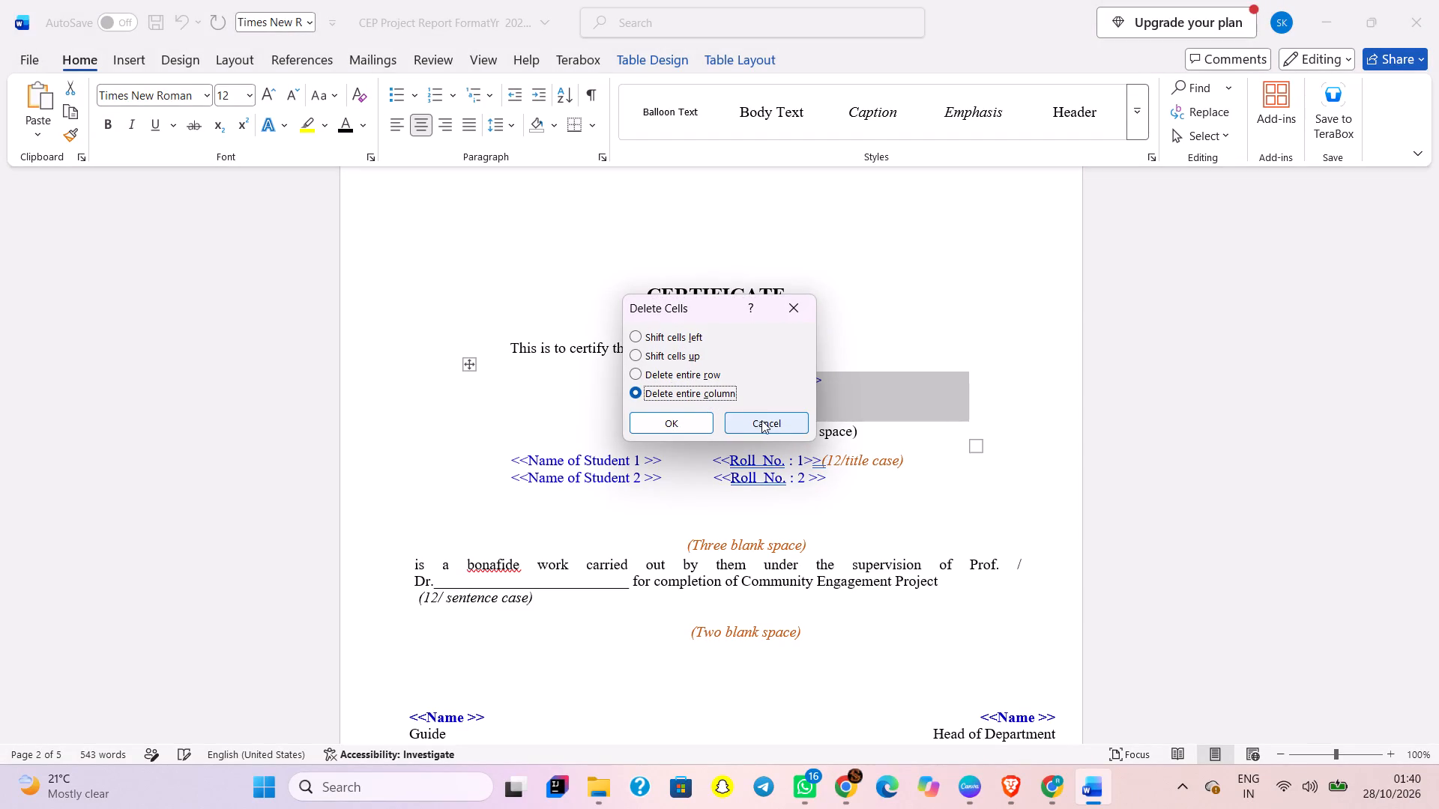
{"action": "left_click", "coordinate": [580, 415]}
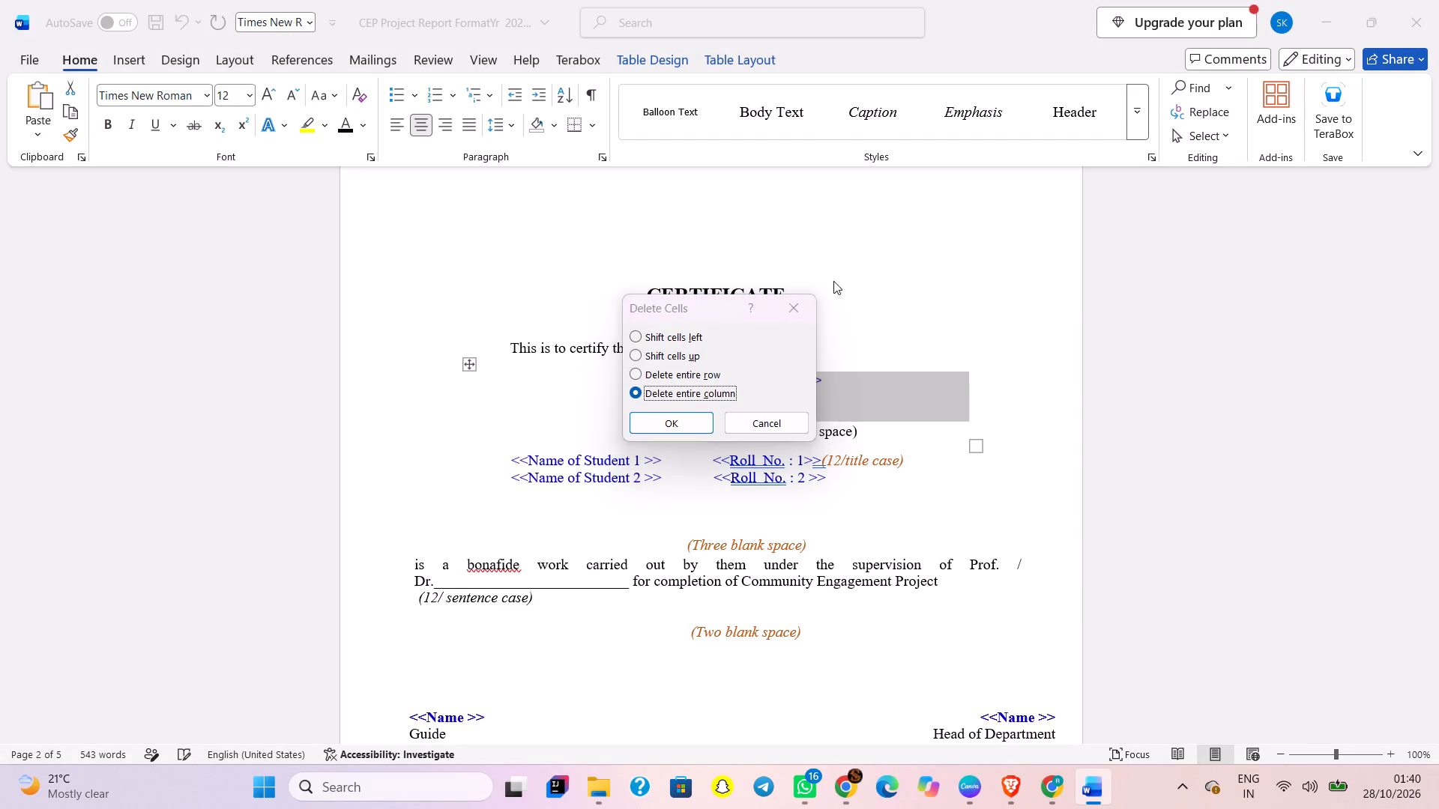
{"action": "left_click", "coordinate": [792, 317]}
Select the whole table holding the project title placeholder and the "Submitted by" line on the certificate page.
{"action": "left_click", "coordinate": [468, 364]}
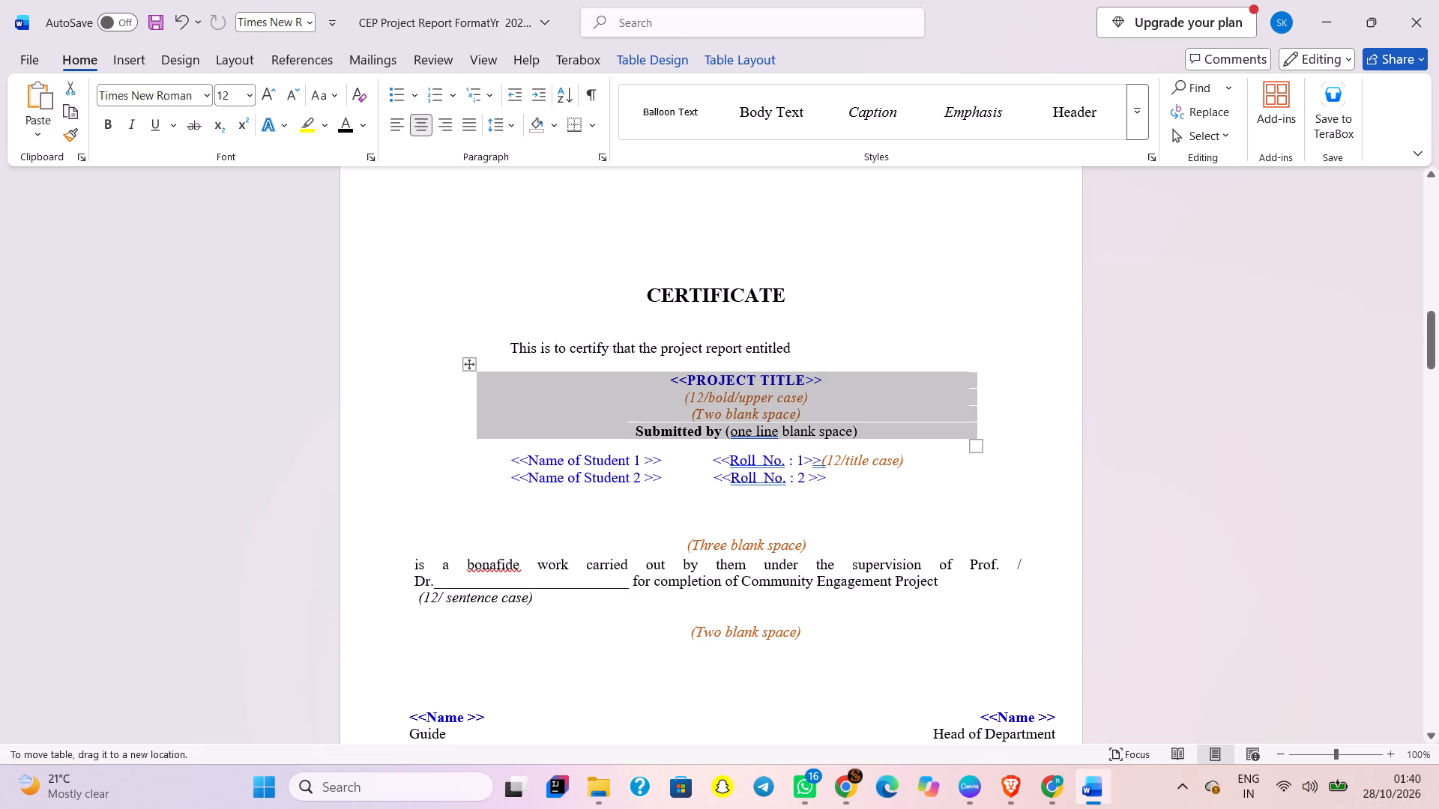
Delete the table holding the project title placeholder and the "Submitted by" line on the certificate page.
{"action": "left_click", "coordinate": [781, 331]}
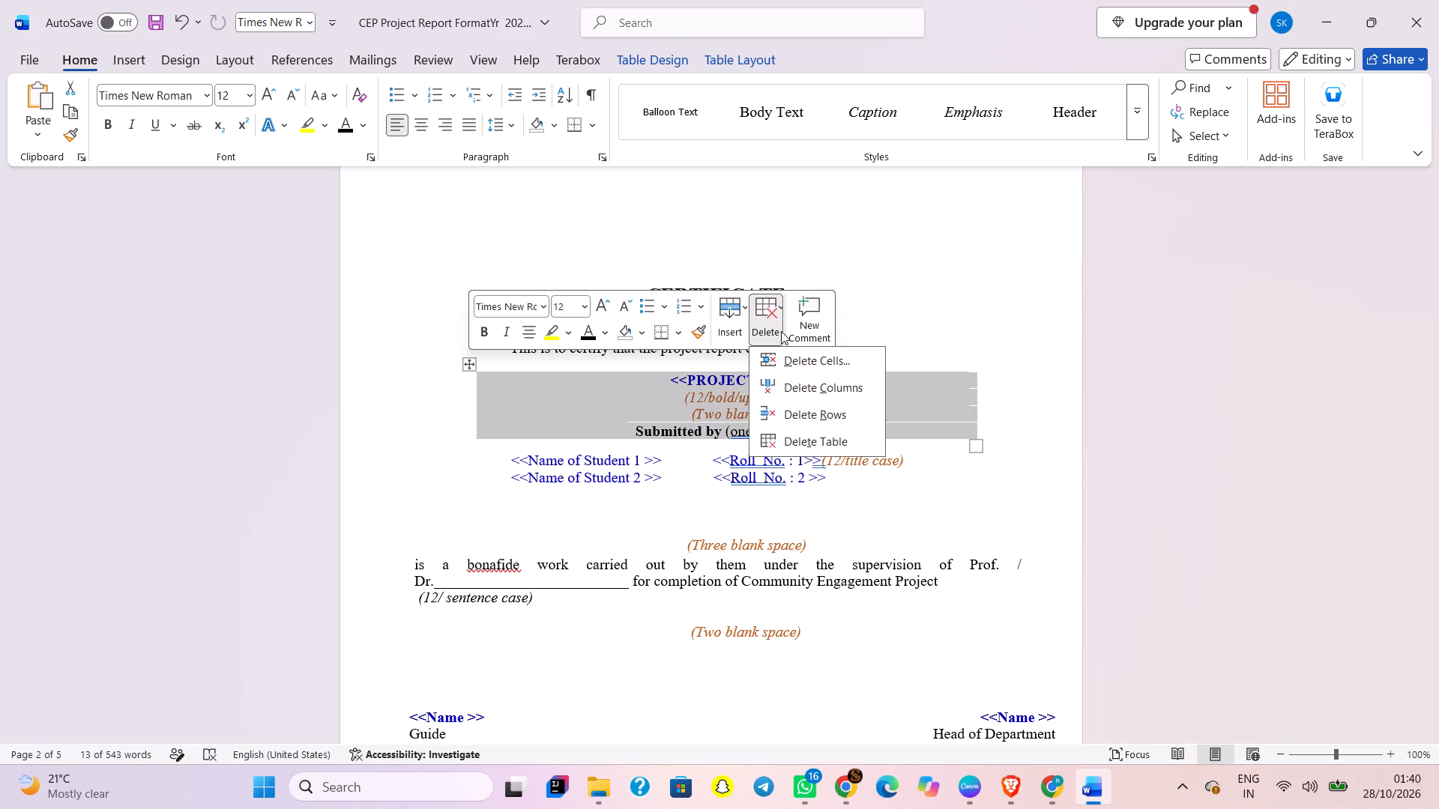
{"action": "left_click", "coordinate": [809, 445]}
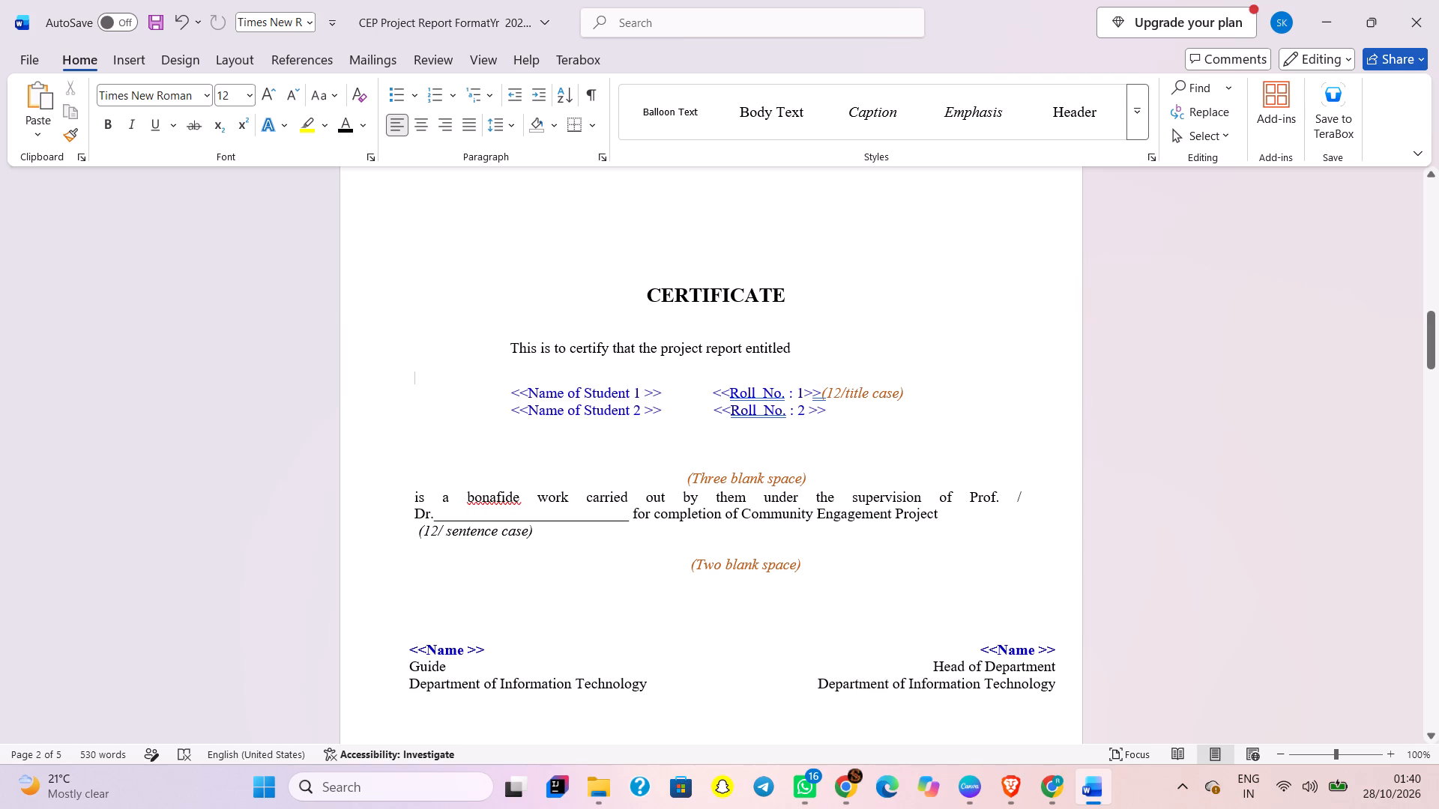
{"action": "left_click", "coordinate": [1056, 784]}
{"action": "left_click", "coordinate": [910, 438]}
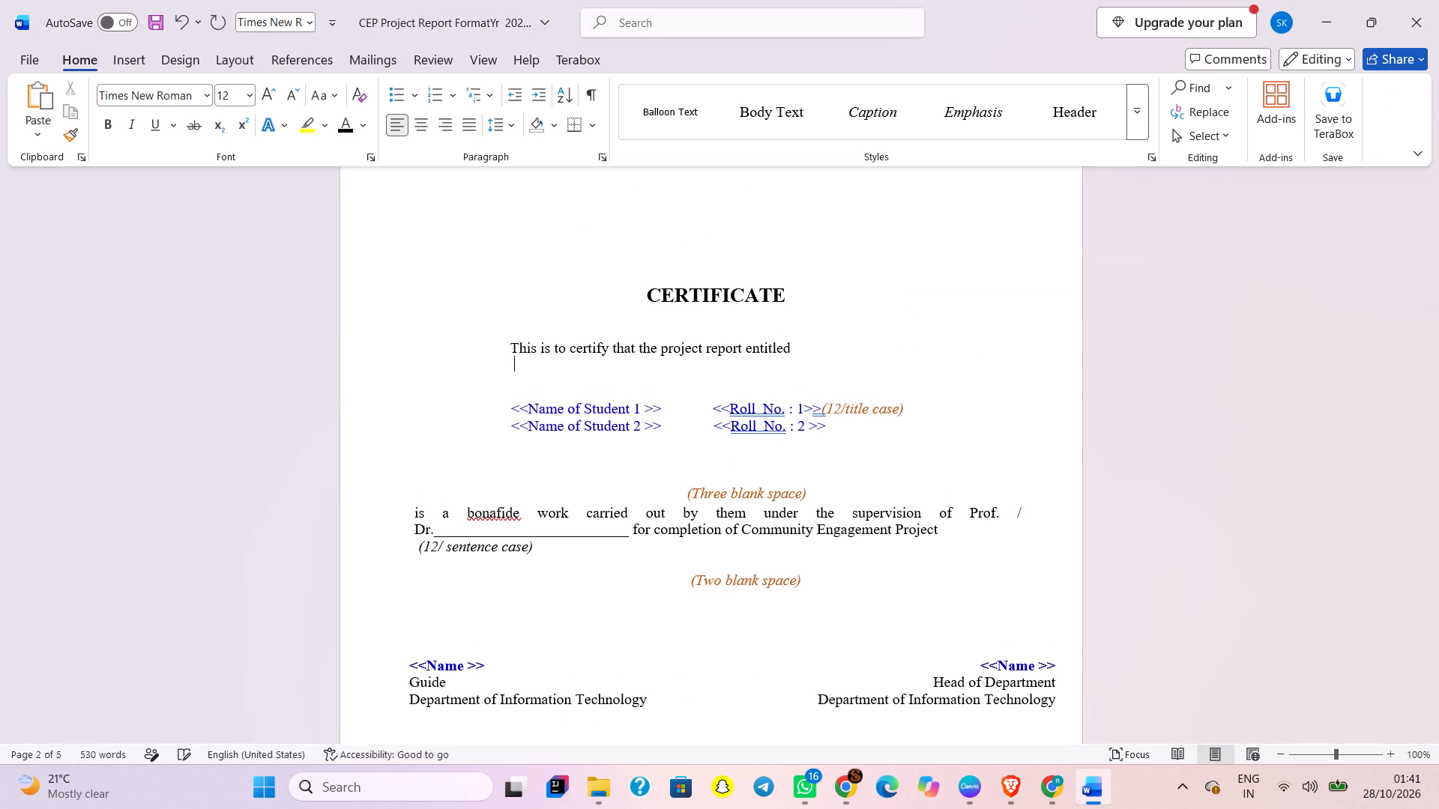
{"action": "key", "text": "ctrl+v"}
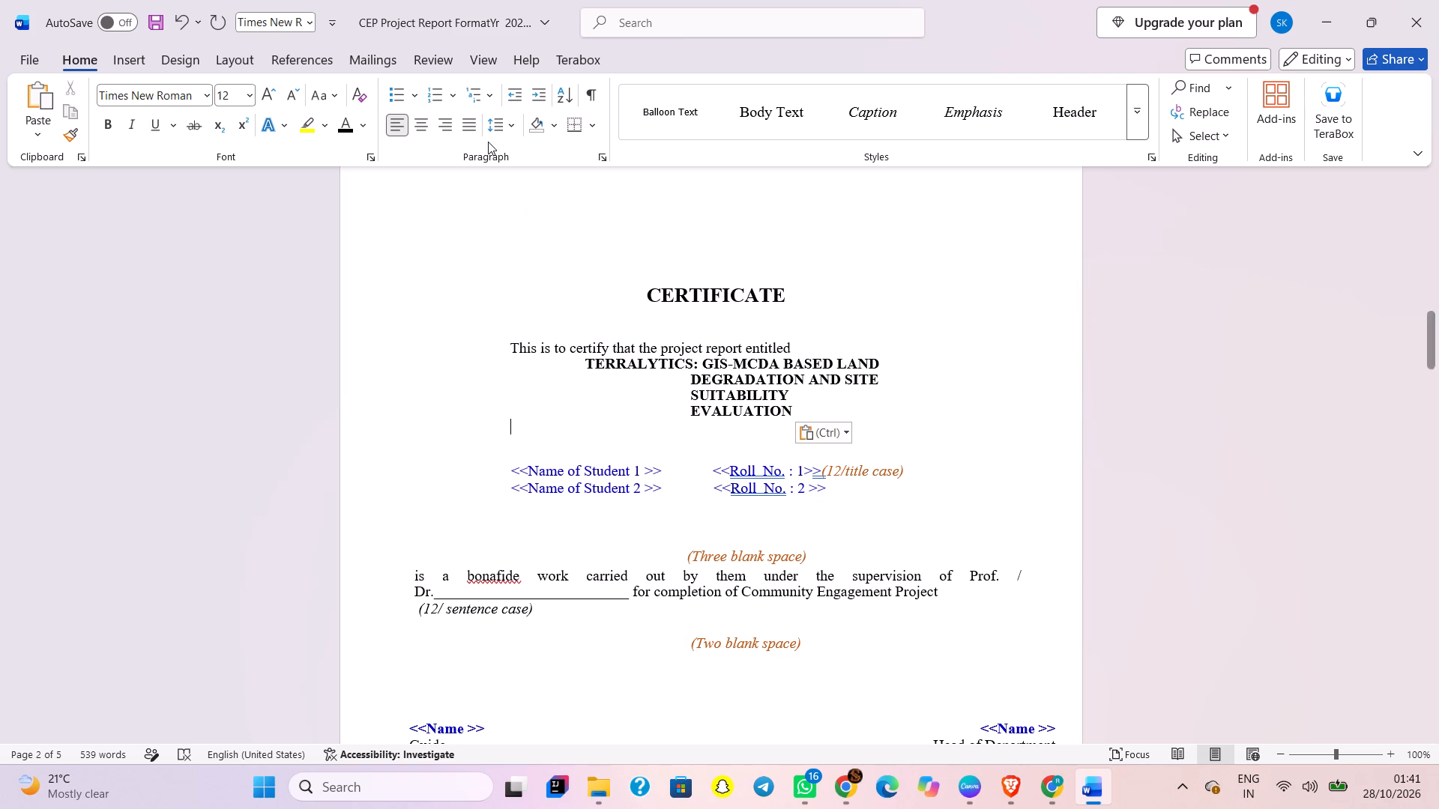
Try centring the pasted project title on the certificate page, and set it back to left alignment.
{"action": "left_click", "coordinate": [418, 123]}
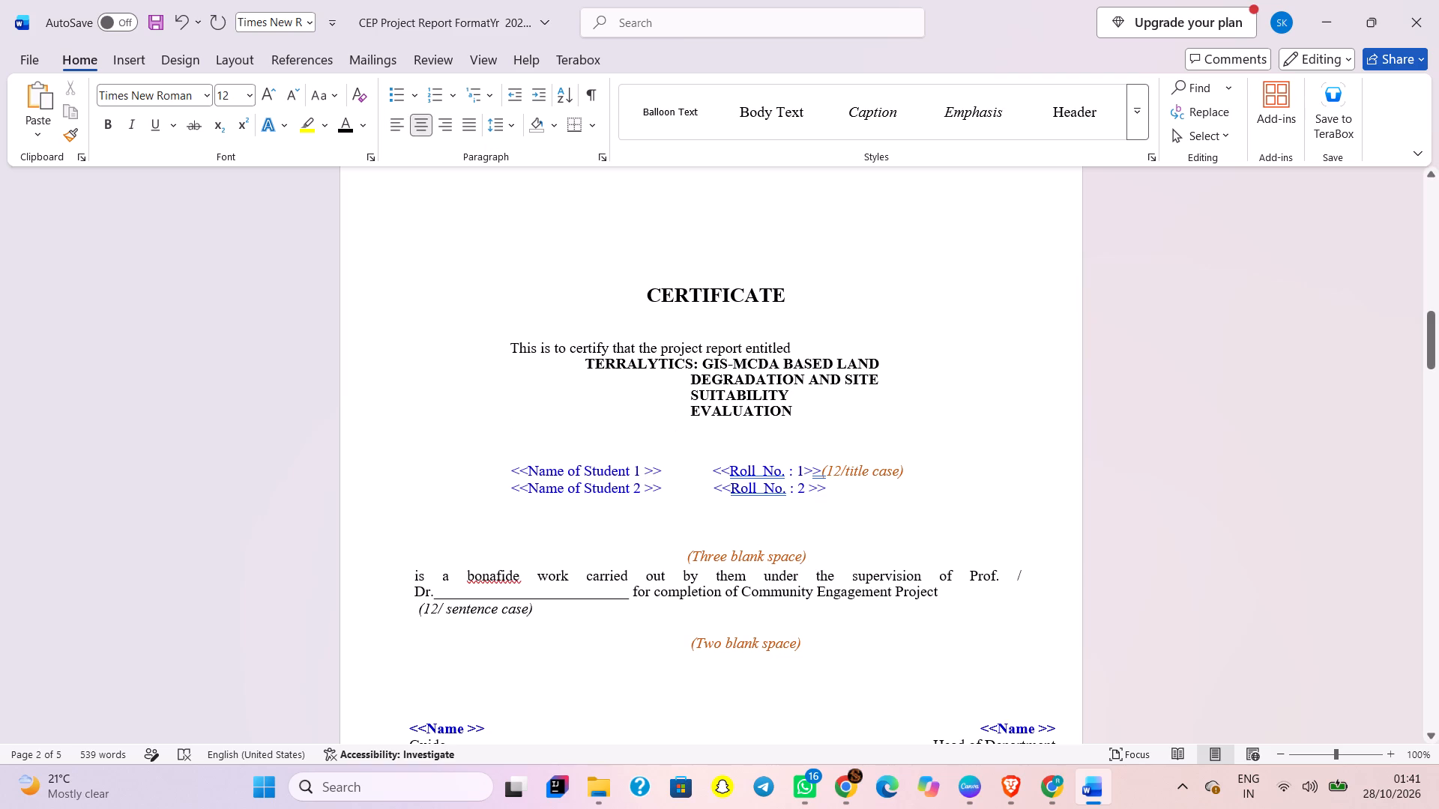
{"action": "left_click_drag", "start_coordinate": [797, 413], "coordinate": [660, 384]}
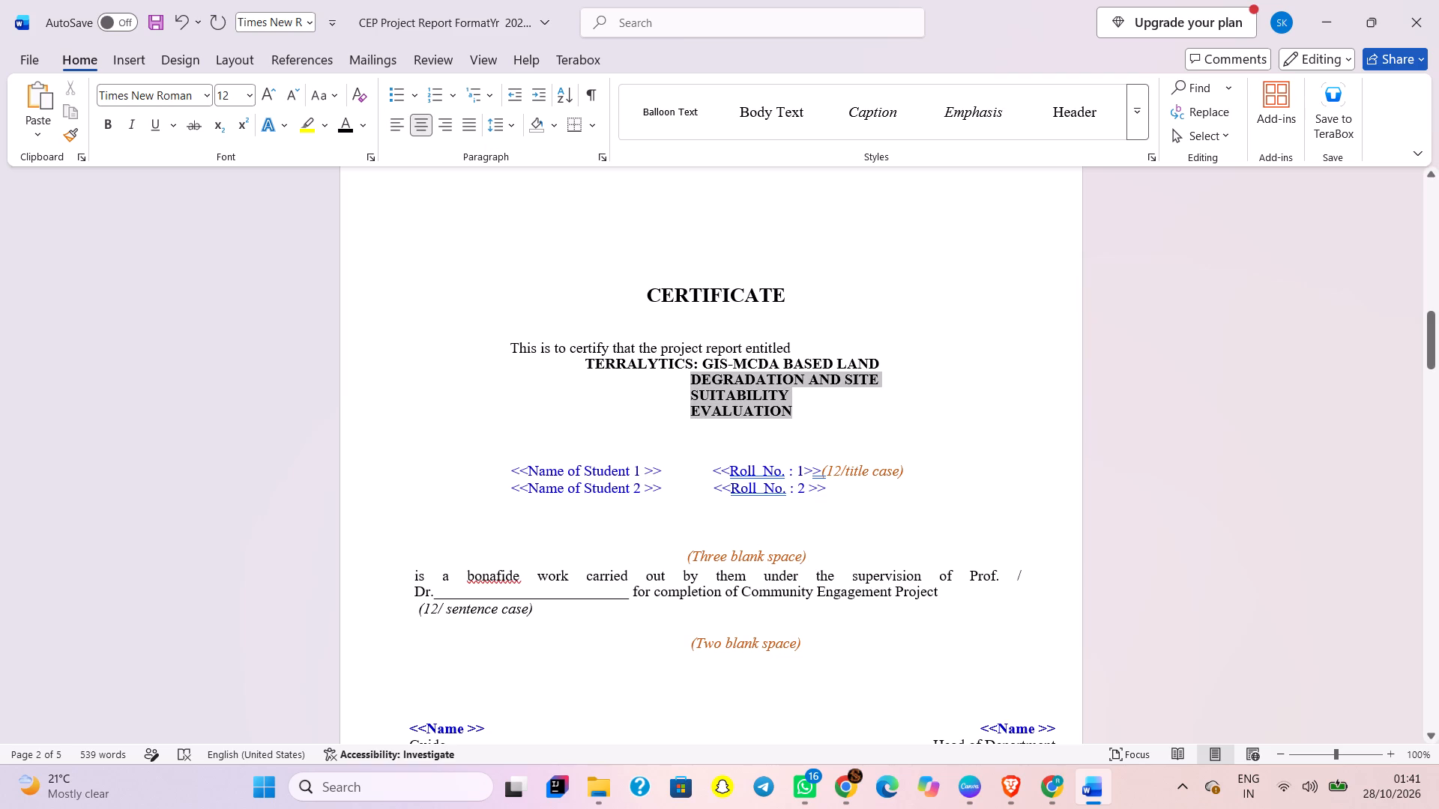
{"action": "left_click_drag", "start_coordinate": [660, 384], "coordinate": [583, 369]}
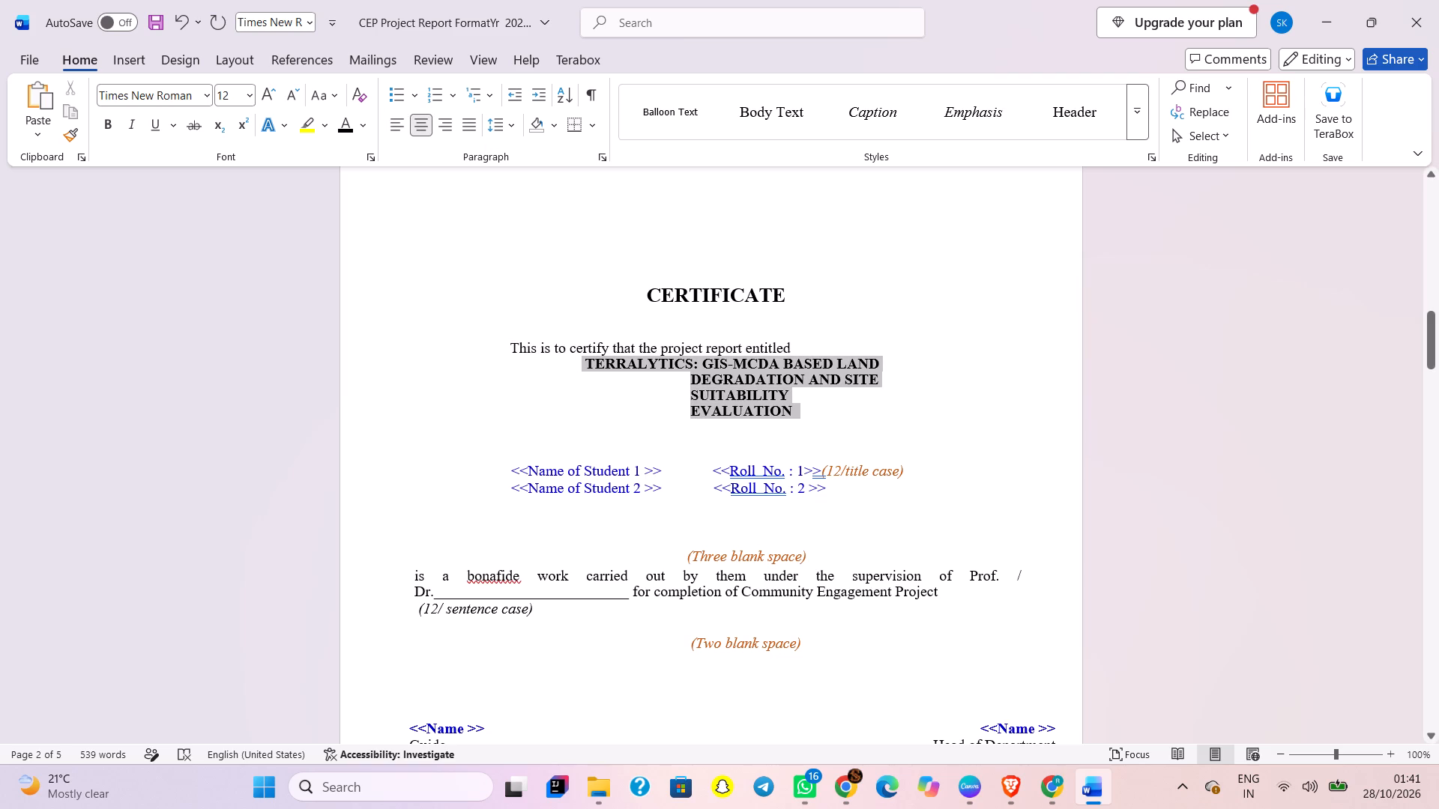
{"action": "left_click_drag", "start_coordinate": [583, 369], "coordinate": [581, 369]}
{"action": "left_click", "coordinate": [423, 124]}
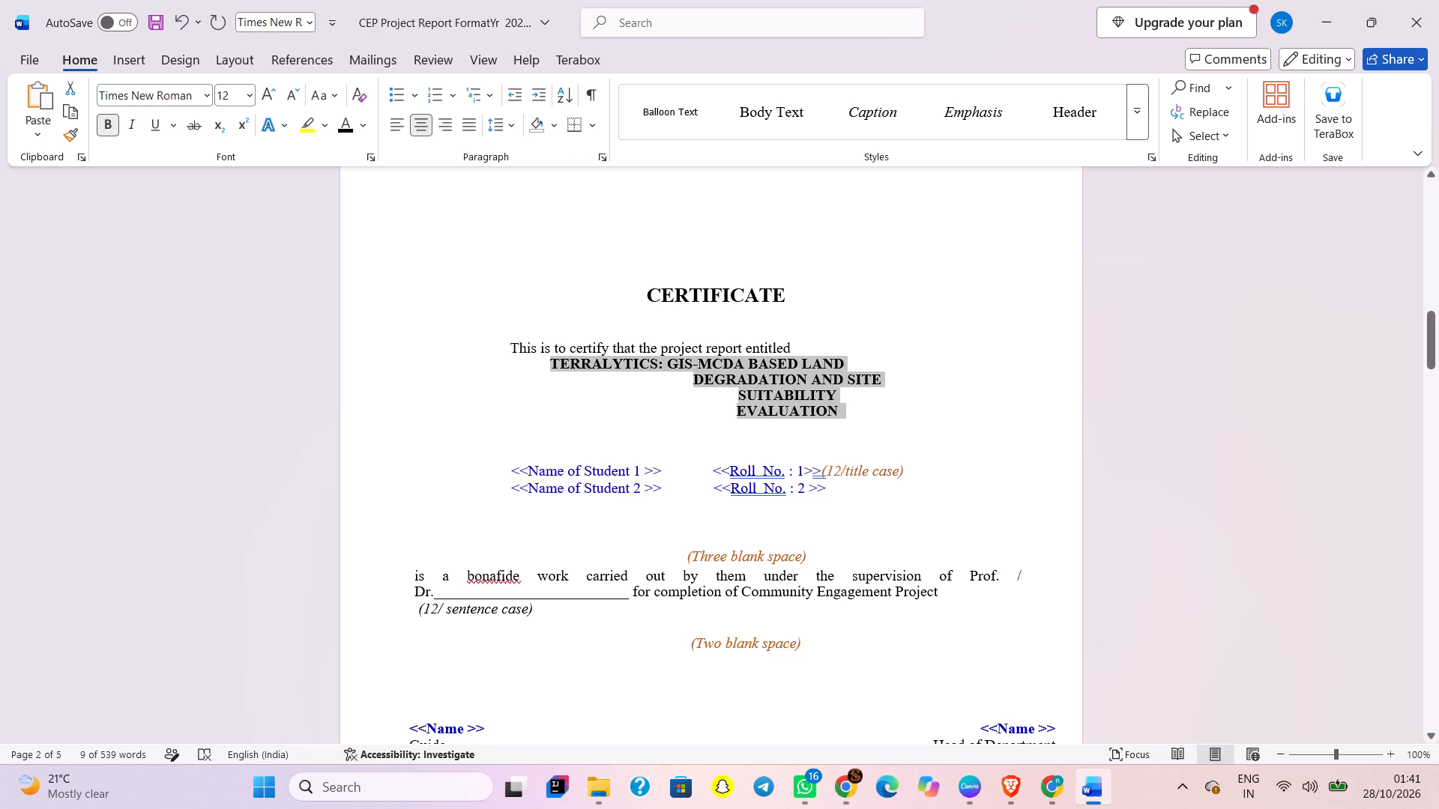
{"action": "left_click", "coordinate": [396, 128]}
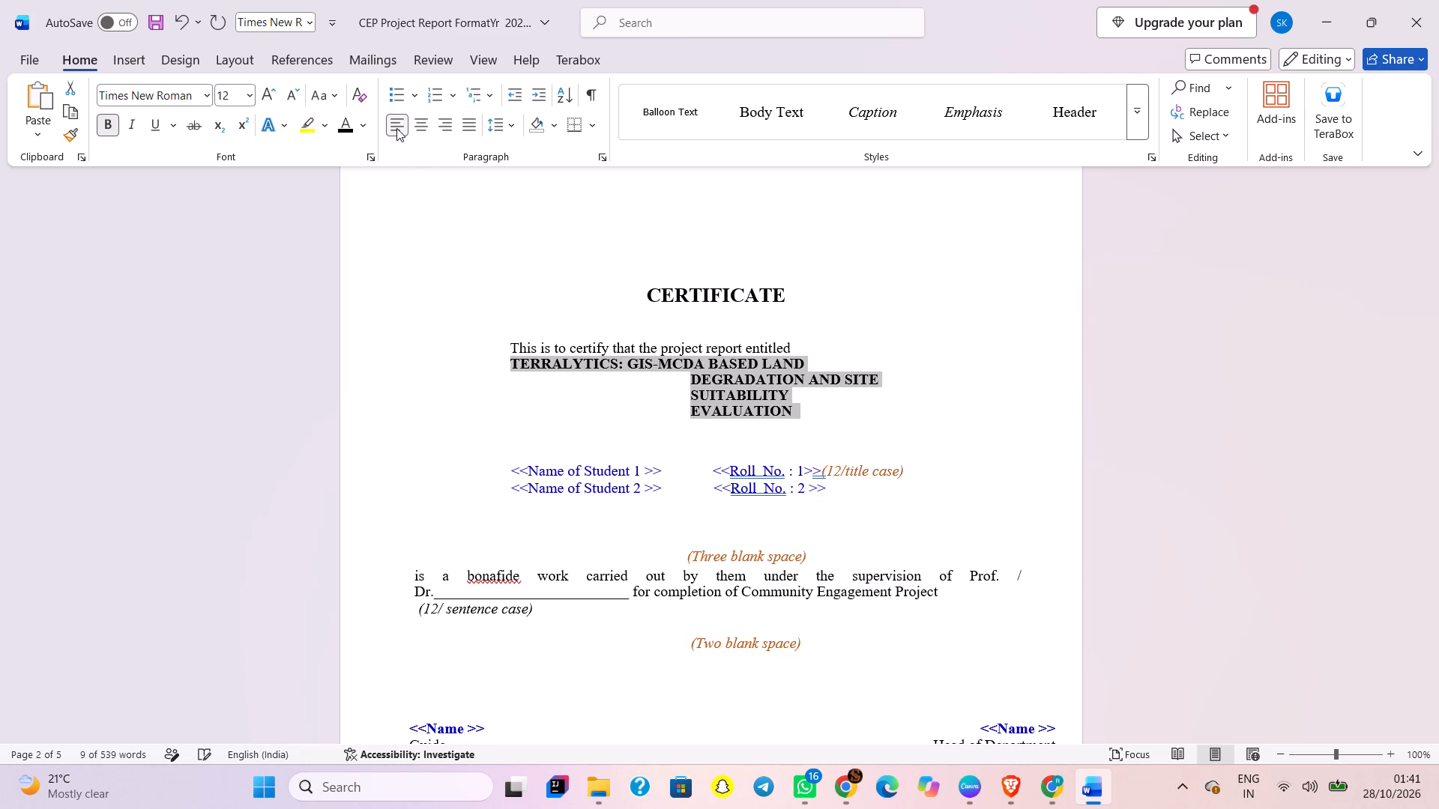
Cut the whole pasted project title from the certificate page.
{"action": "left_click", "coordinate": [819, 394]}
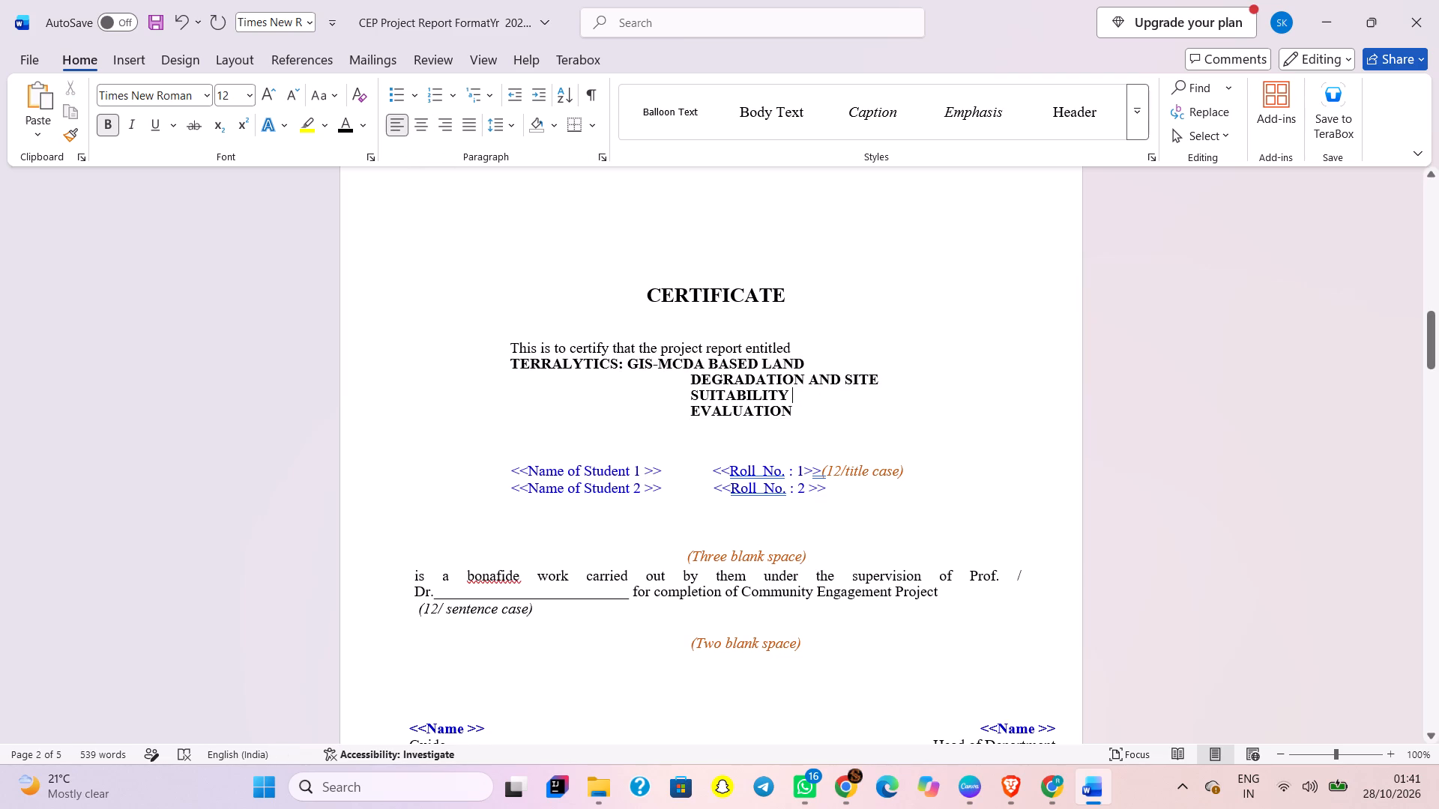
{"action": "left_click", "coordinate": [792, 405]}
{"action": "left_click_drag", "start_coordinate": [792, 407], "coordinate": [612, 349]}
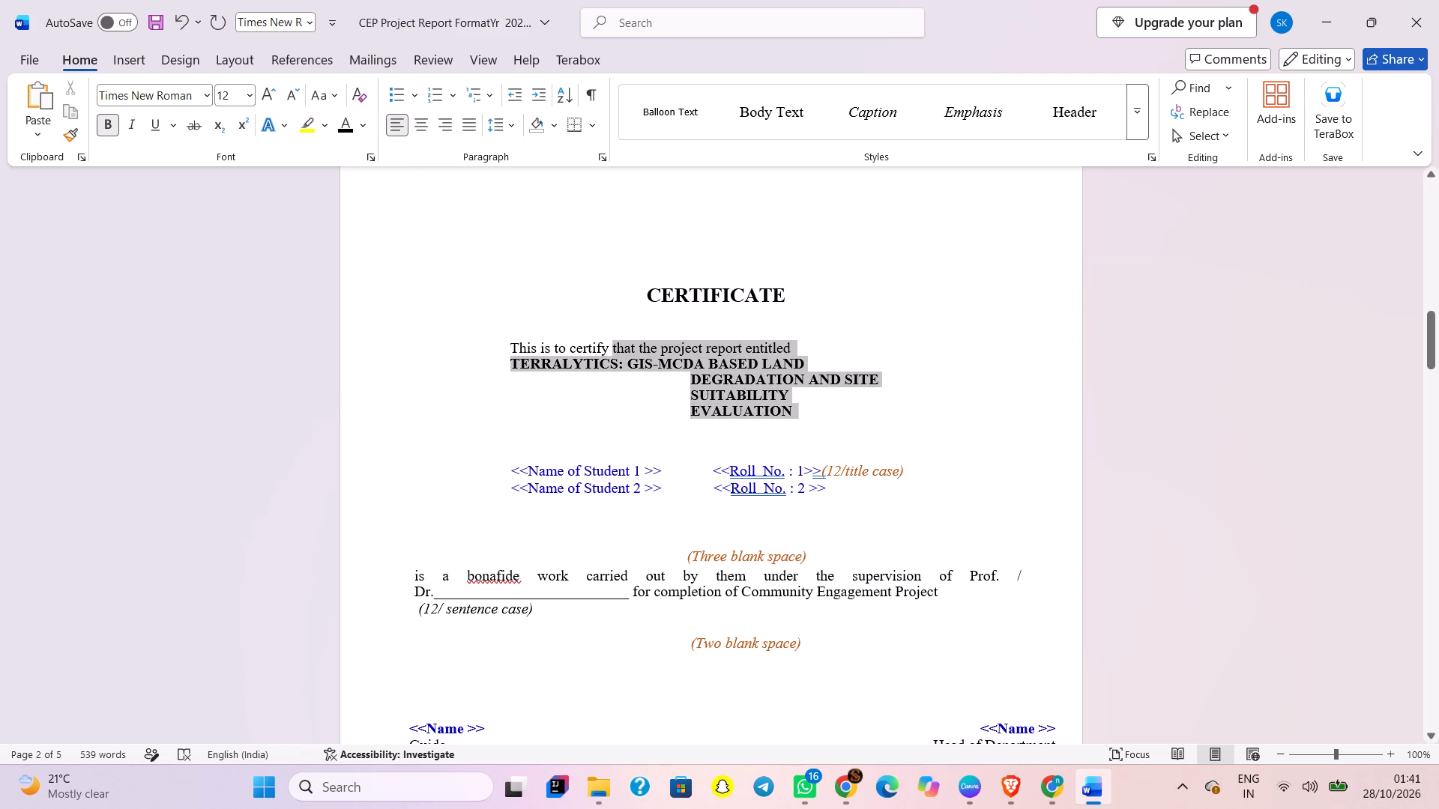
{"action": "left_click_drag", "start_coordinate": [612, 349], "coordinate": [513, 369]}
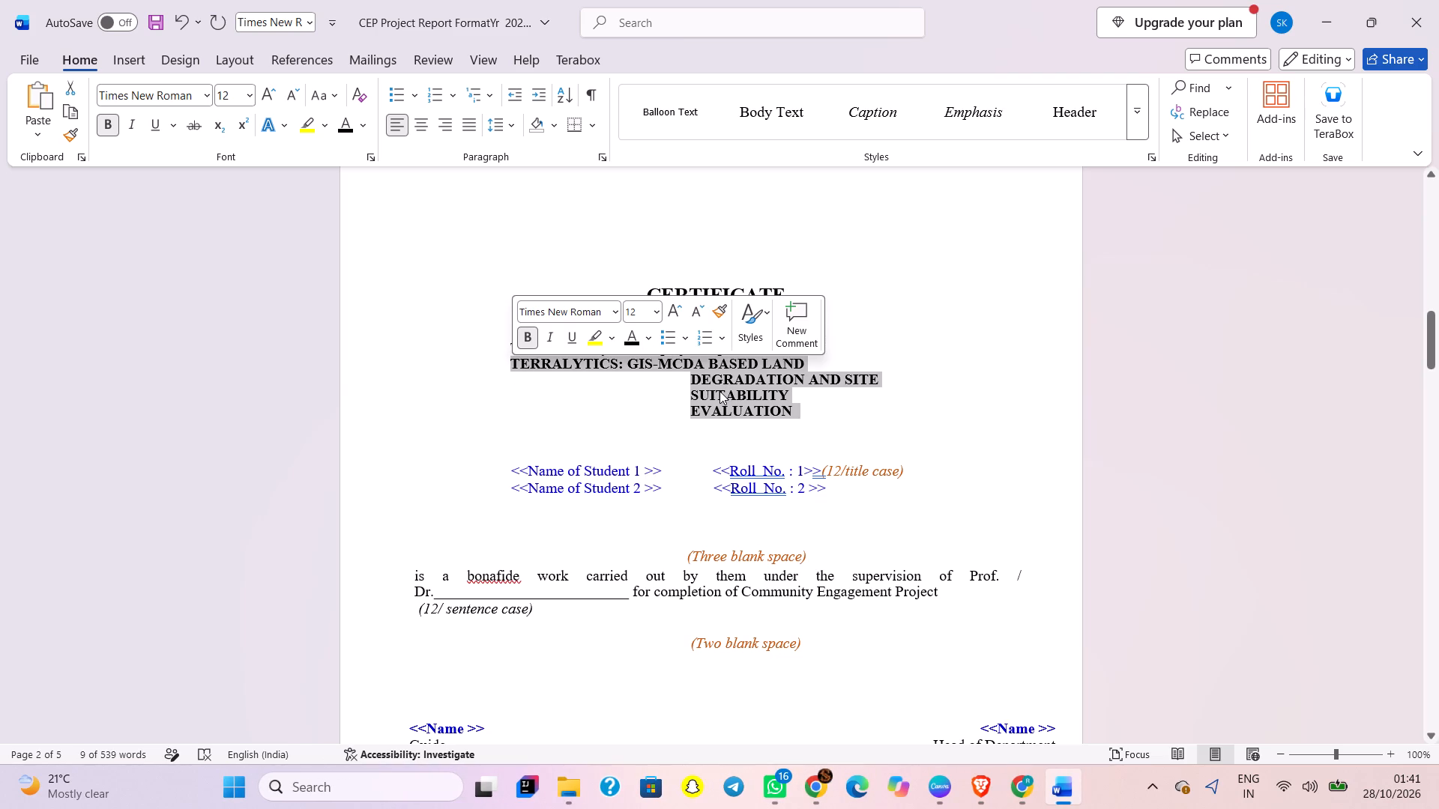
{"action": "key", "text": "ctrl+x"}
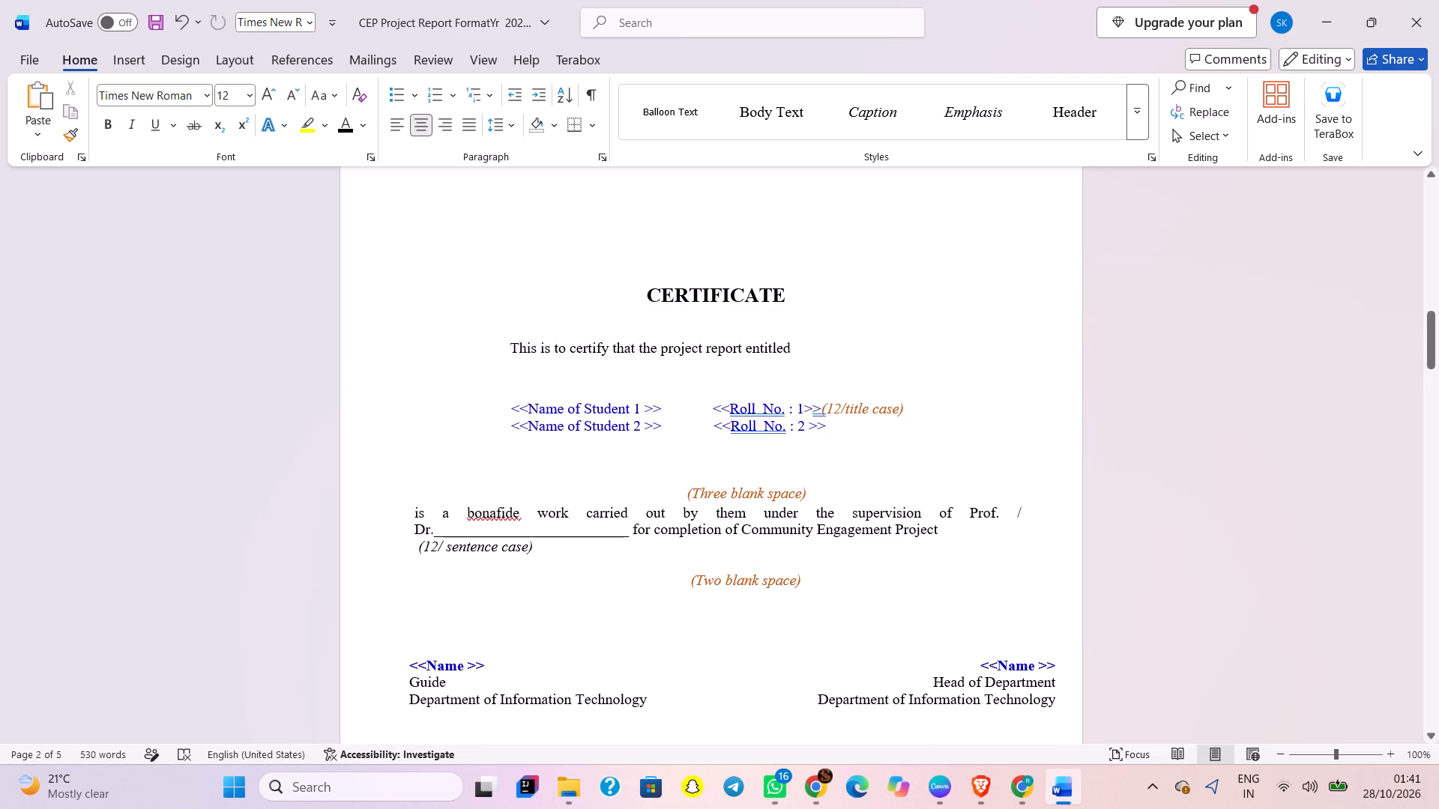
Enter "TERRALYTICS: GIS-MCDA BASED LAND DEGRADATION AND" on the centred line below the certificate's "entitled" sentence.
{"action": "key", "text": "t"}
{"action": "type", "text": "ERR"}
{"action": "type", "text": "ALYTICS"}
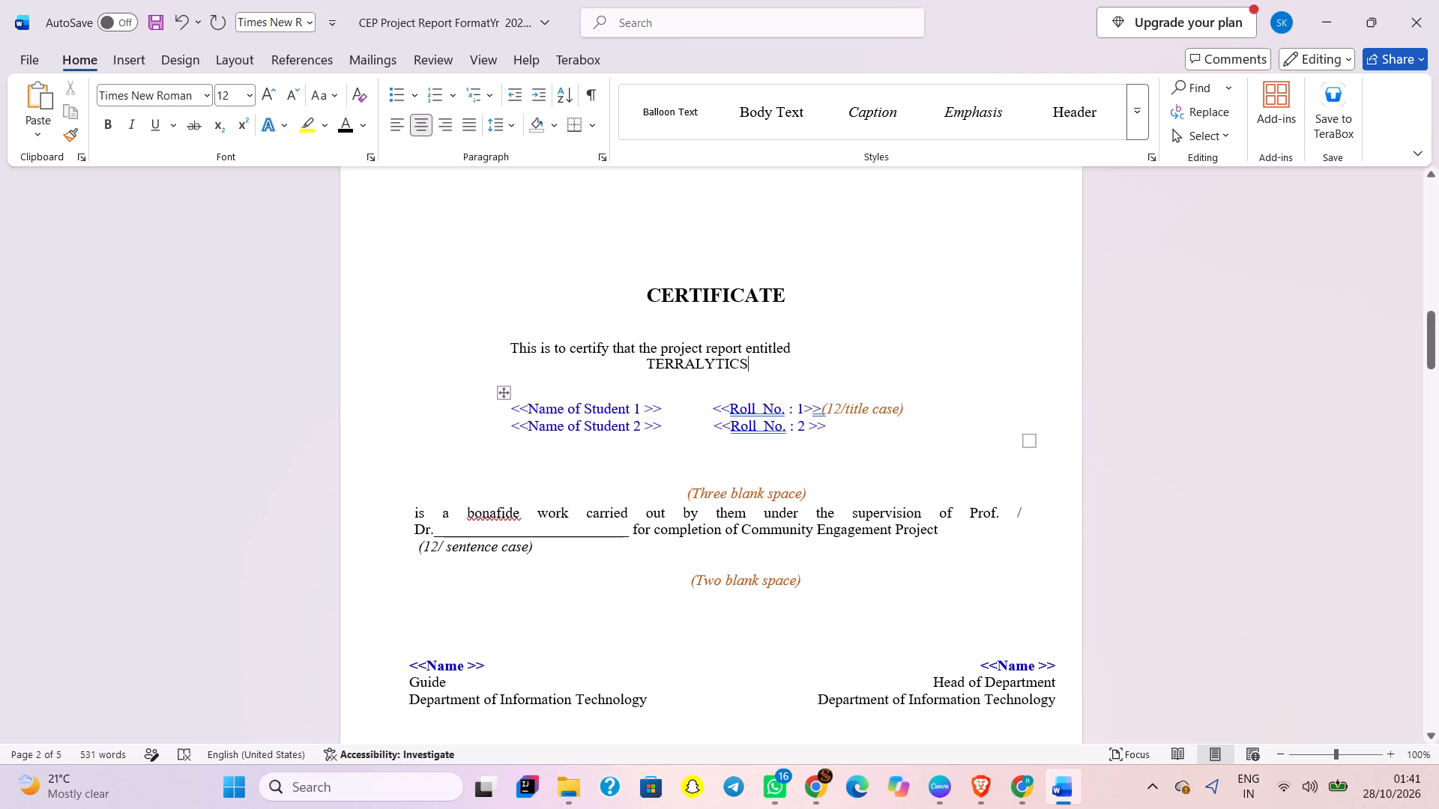
{"action": "key", "text": "shift+colon"}
{"action": "key", "text": "space"}
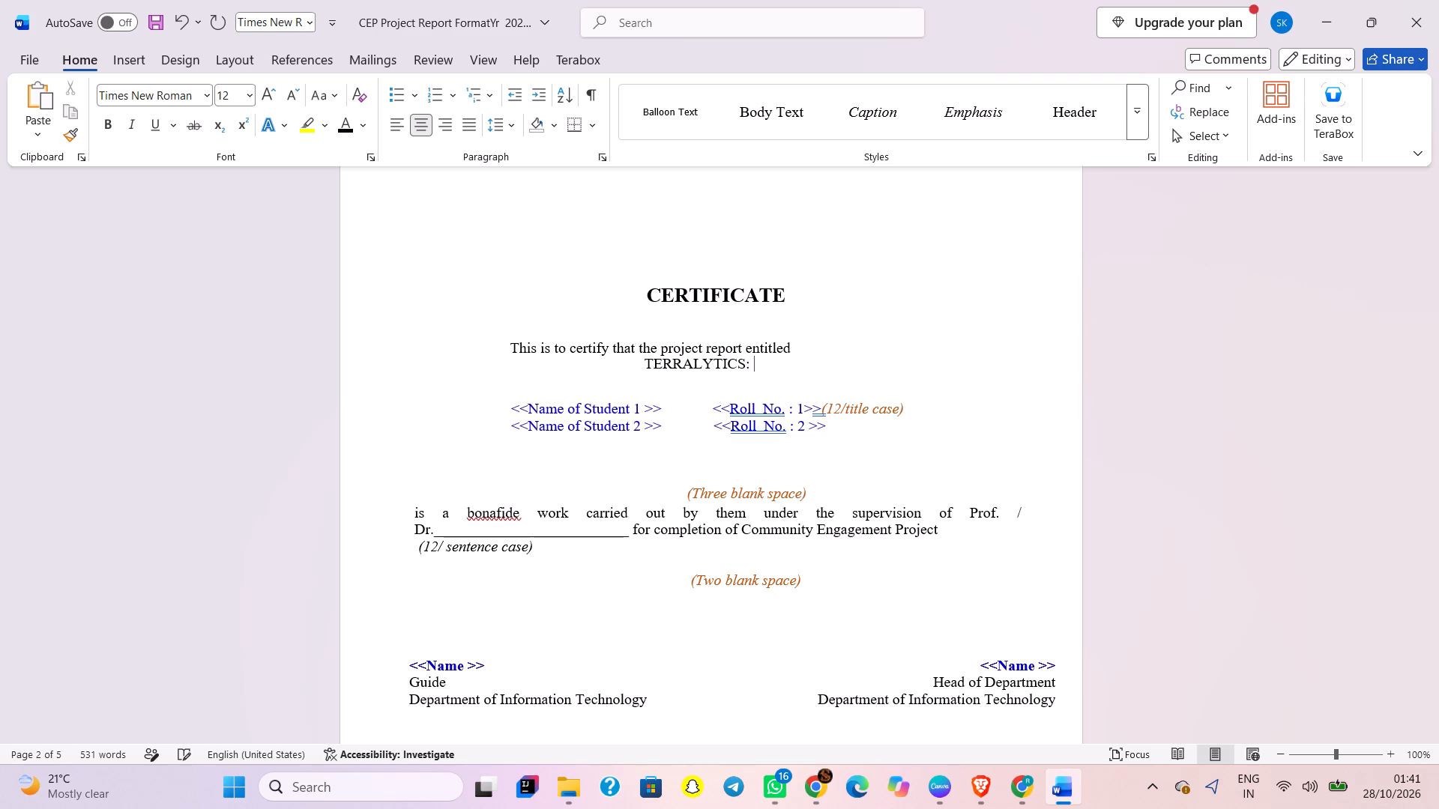
{"action": "type", "text": "GIS-MCDA"}
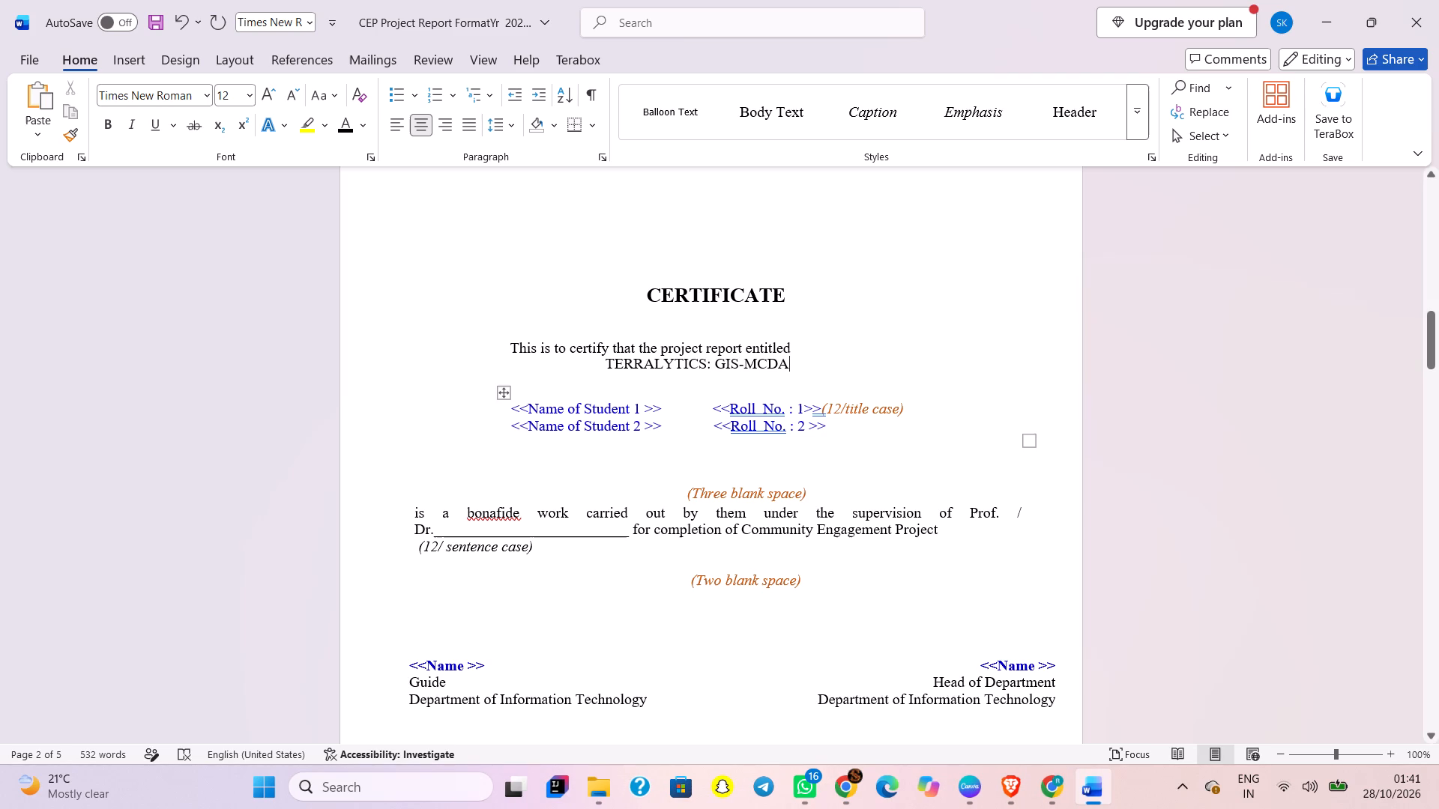
{"action": "key", "text": "space"}
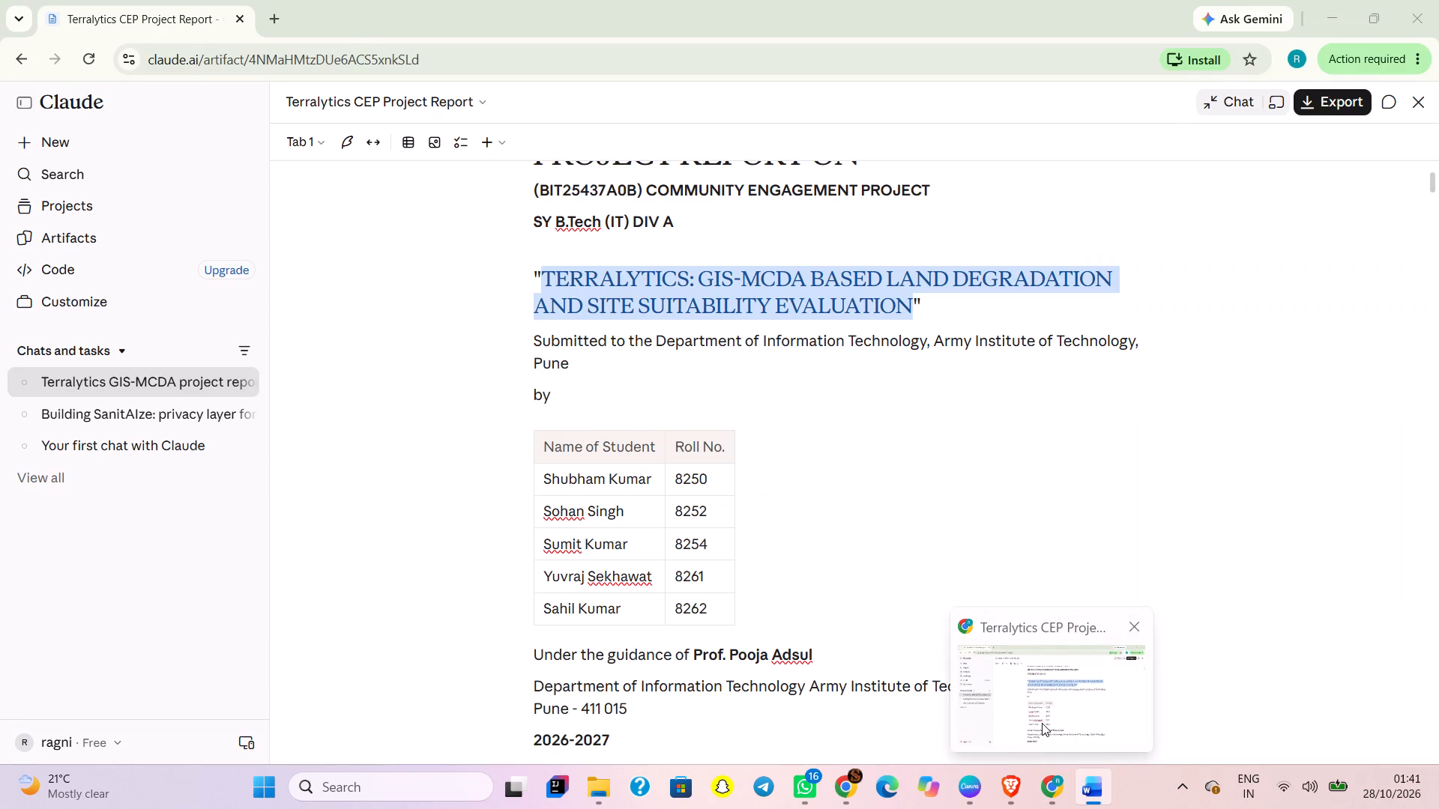
{"action": "type", "text": "BAS"}
{"action": "type", "text": "ED"}
{"action": "key", "text": "space"}
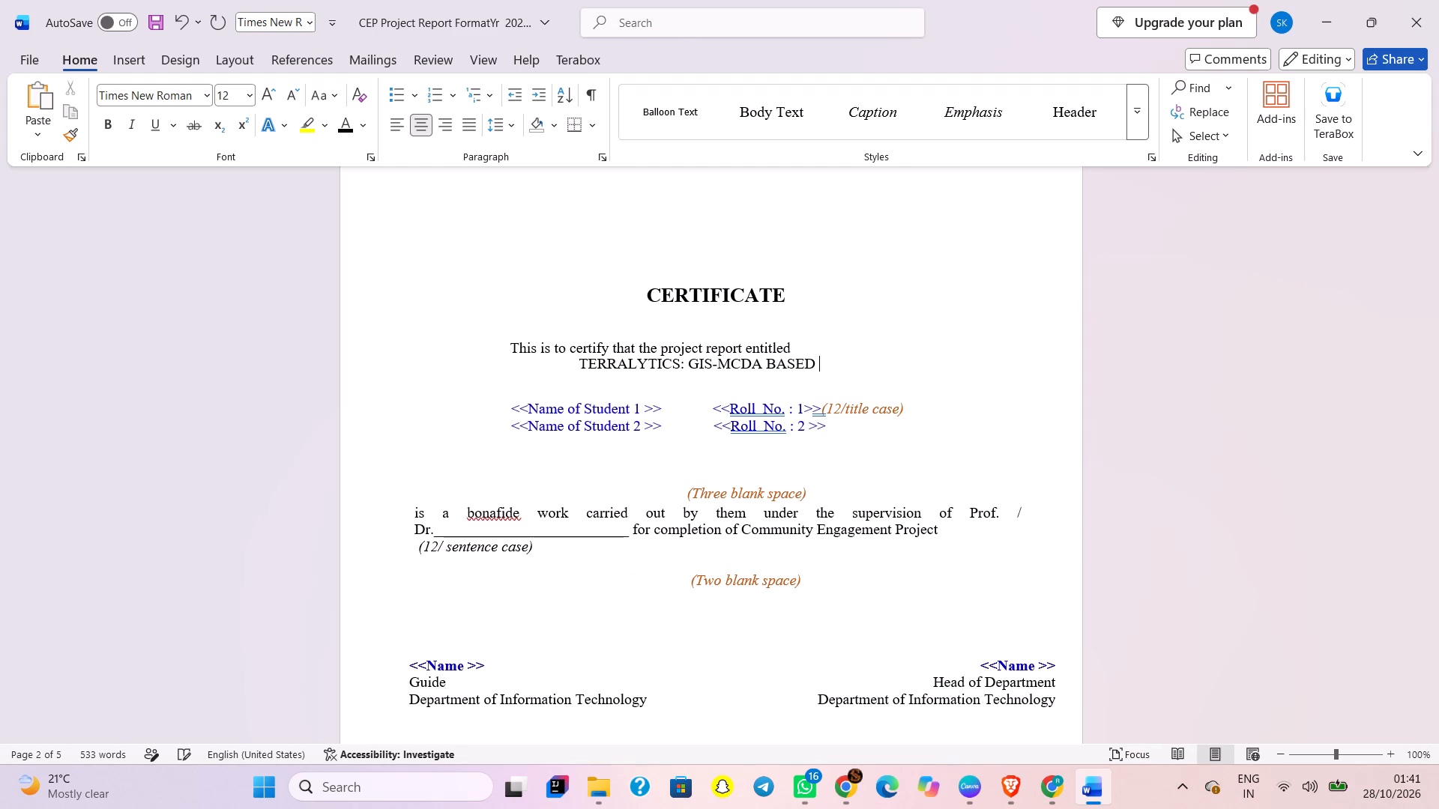
{"action": "type", "text": "LAND"}
{"action": "key", "text": "space"}
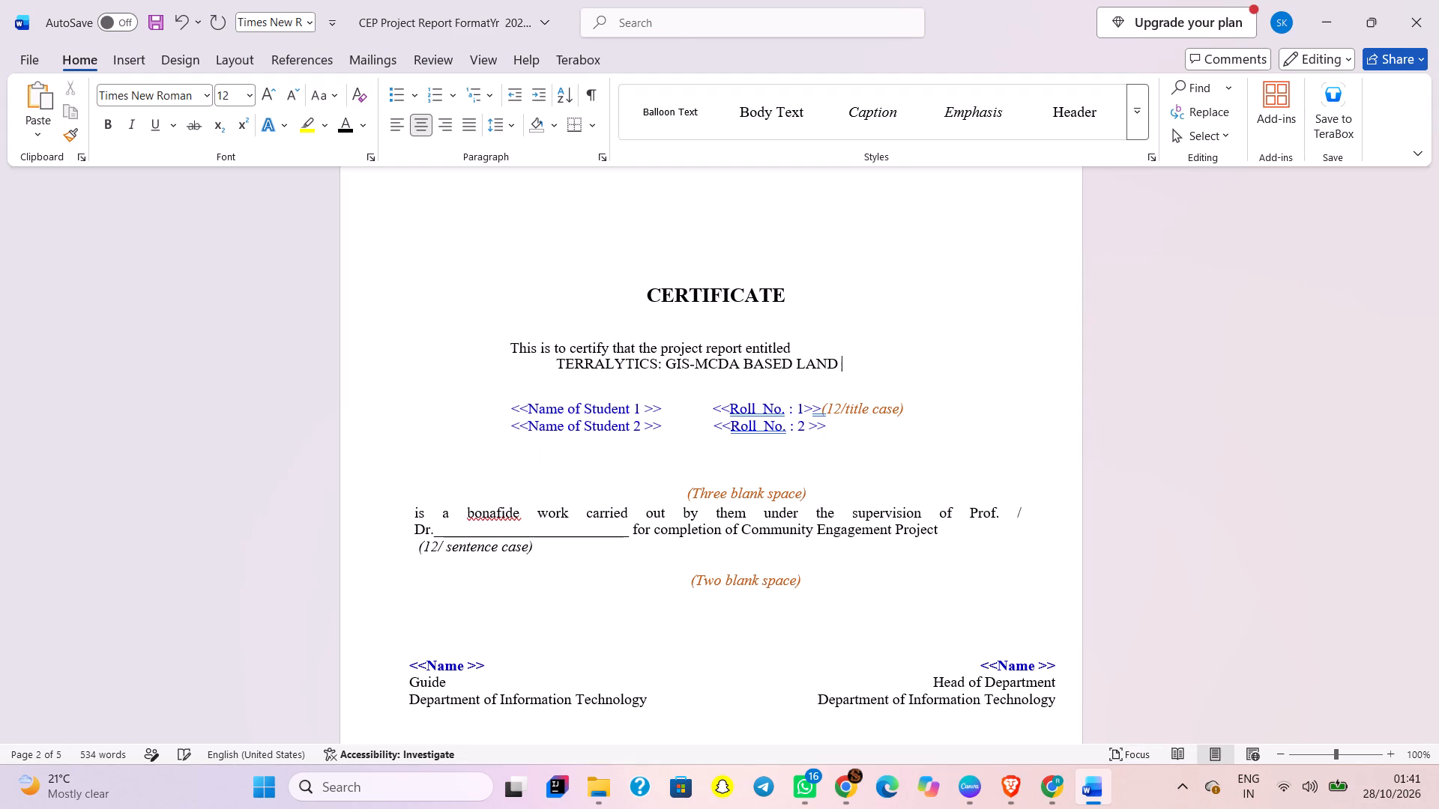
{"action": "type", "text": "DEGRADATION AND"}
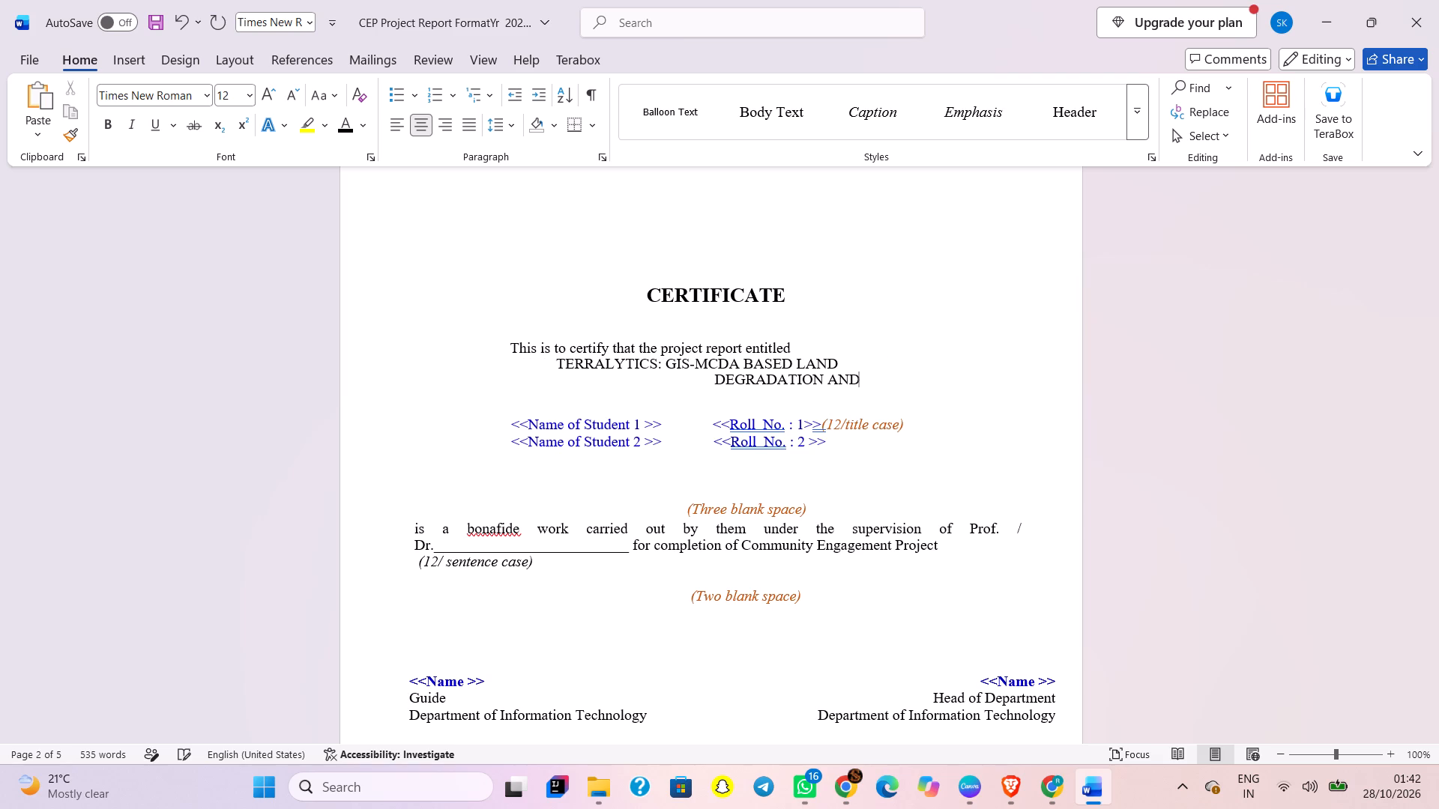
{"action": "key", "text": "space"}
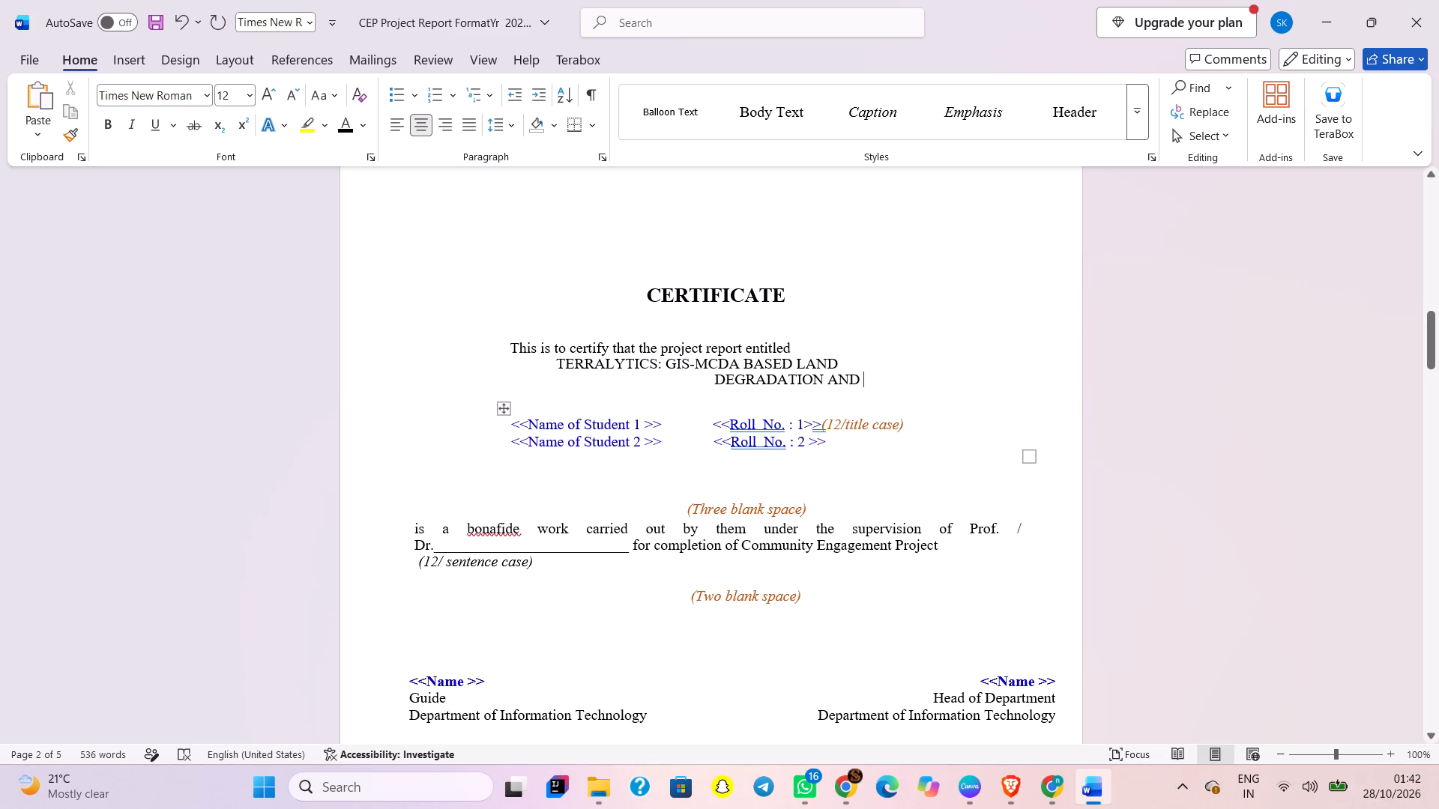
Remove the space between LAND and DEGRADATION in the certificate's project title and left-align the title.
{"action": "left_click", "coordinate": [713, 379]}
{"action": "key", "text": "BackSpace"}
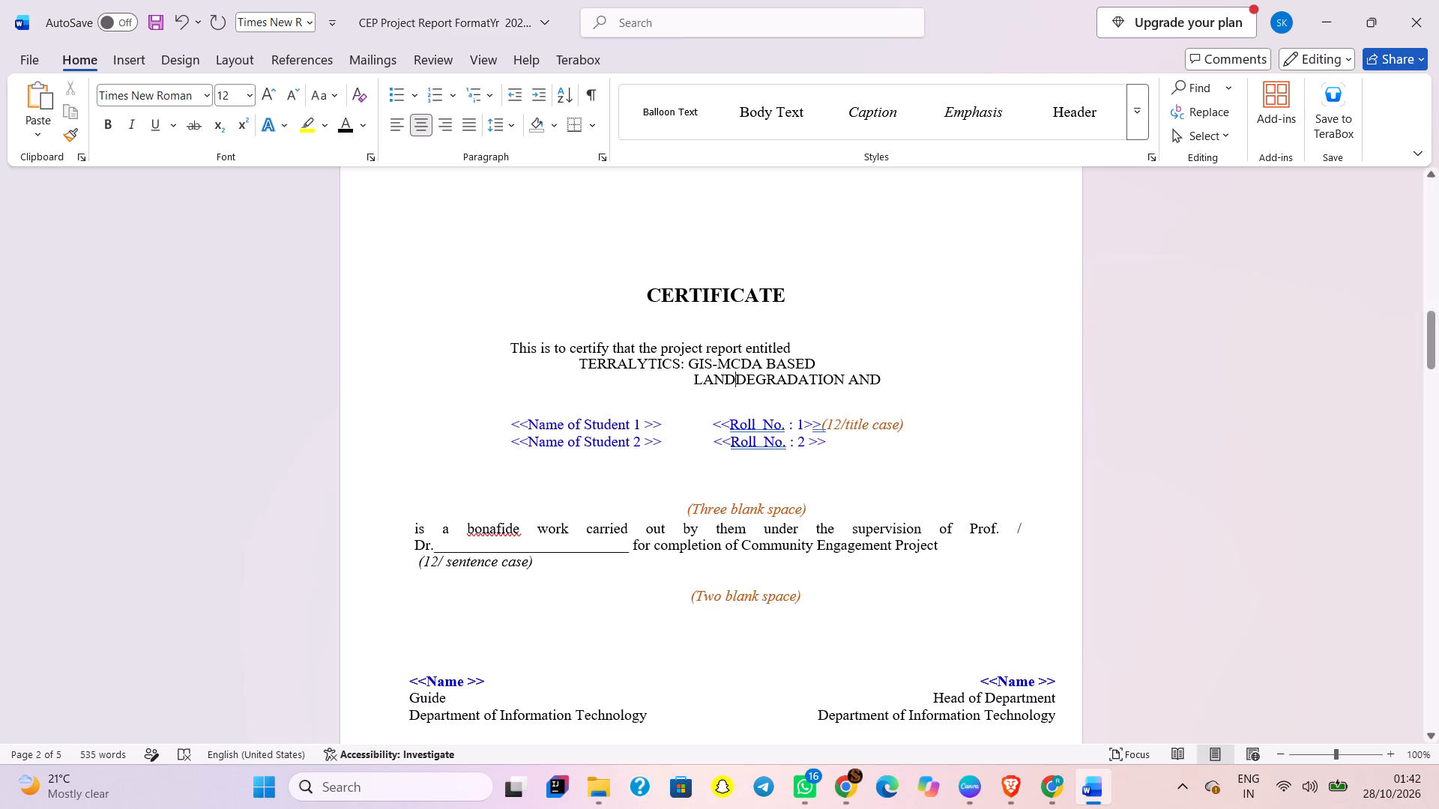
{"action": "left_click", "coordinate": [389, 122]}
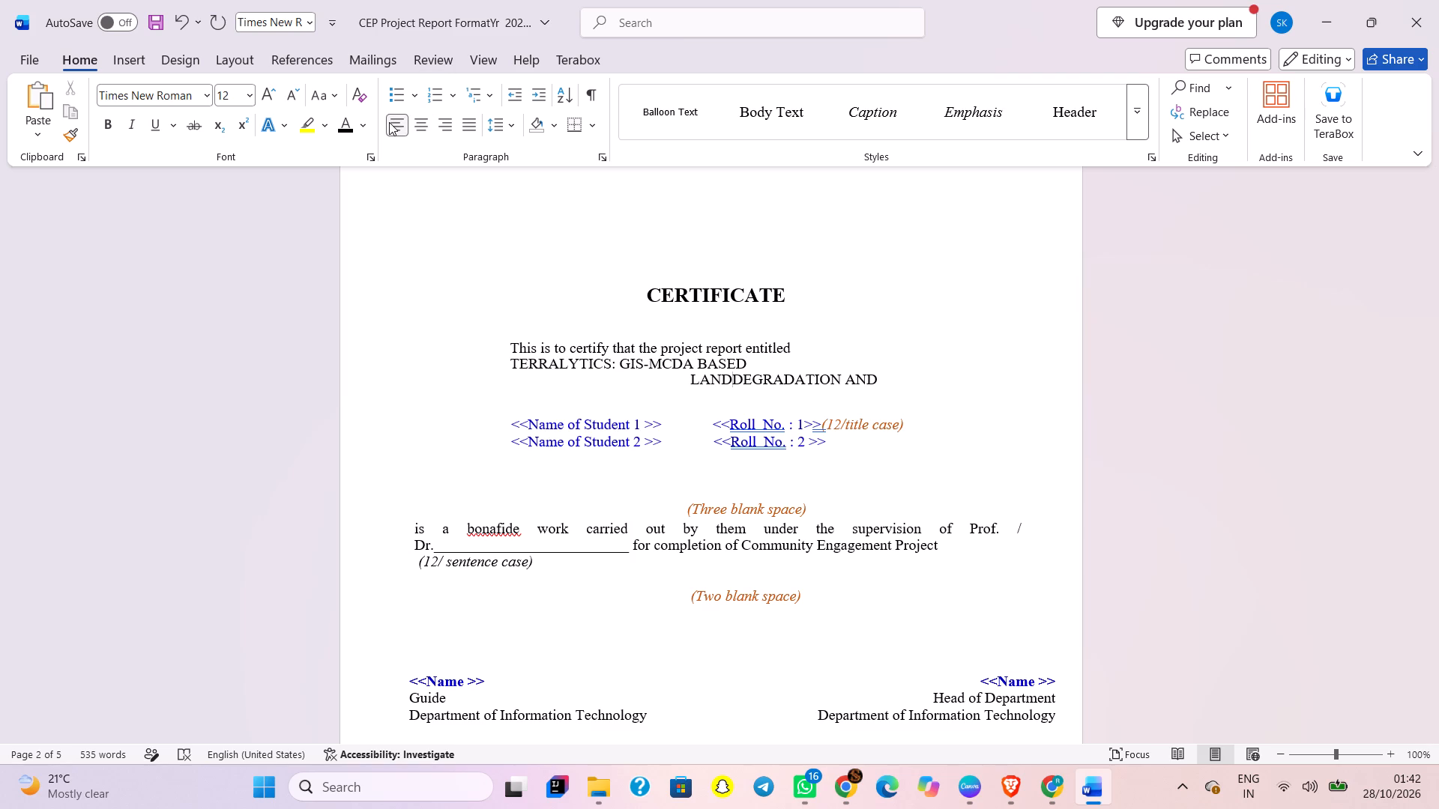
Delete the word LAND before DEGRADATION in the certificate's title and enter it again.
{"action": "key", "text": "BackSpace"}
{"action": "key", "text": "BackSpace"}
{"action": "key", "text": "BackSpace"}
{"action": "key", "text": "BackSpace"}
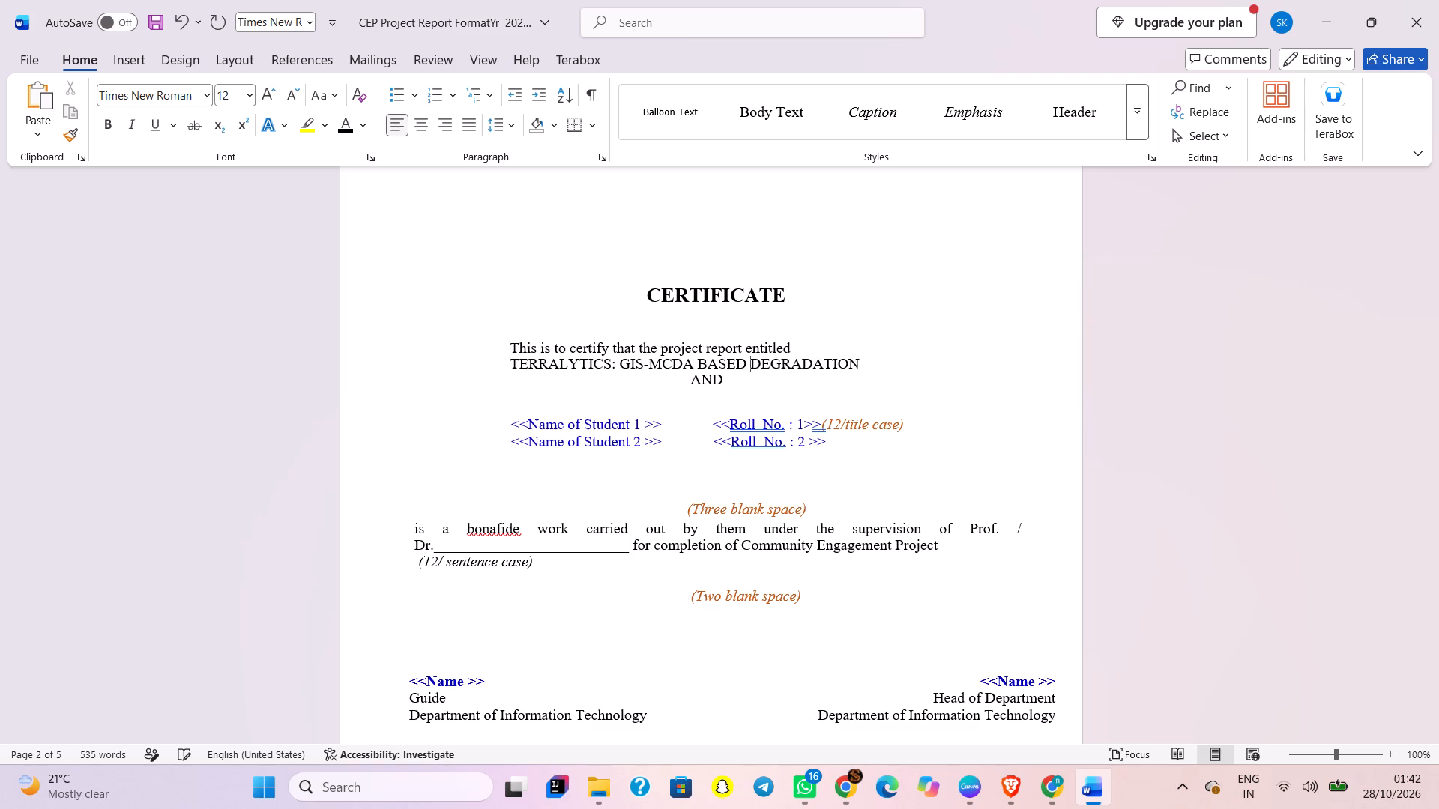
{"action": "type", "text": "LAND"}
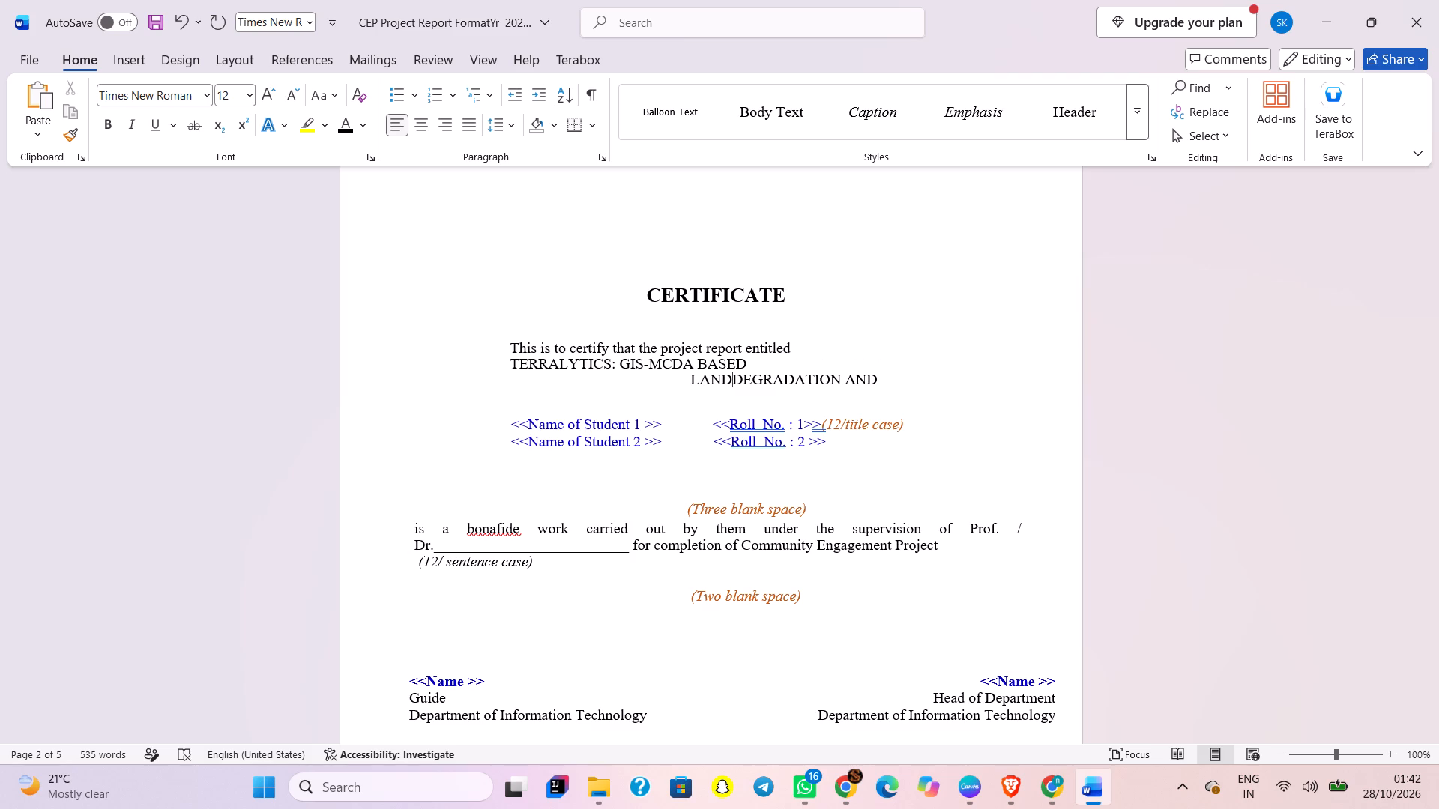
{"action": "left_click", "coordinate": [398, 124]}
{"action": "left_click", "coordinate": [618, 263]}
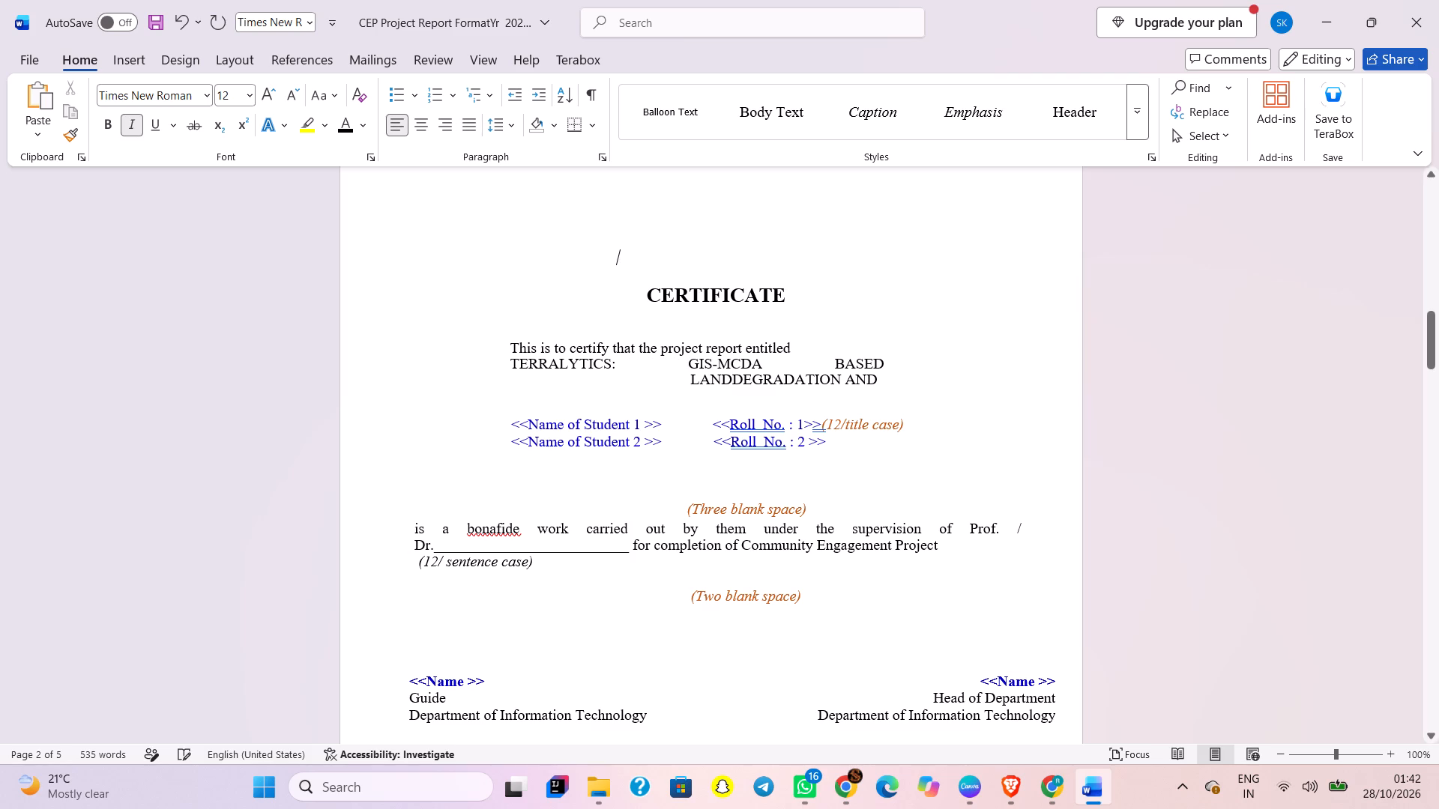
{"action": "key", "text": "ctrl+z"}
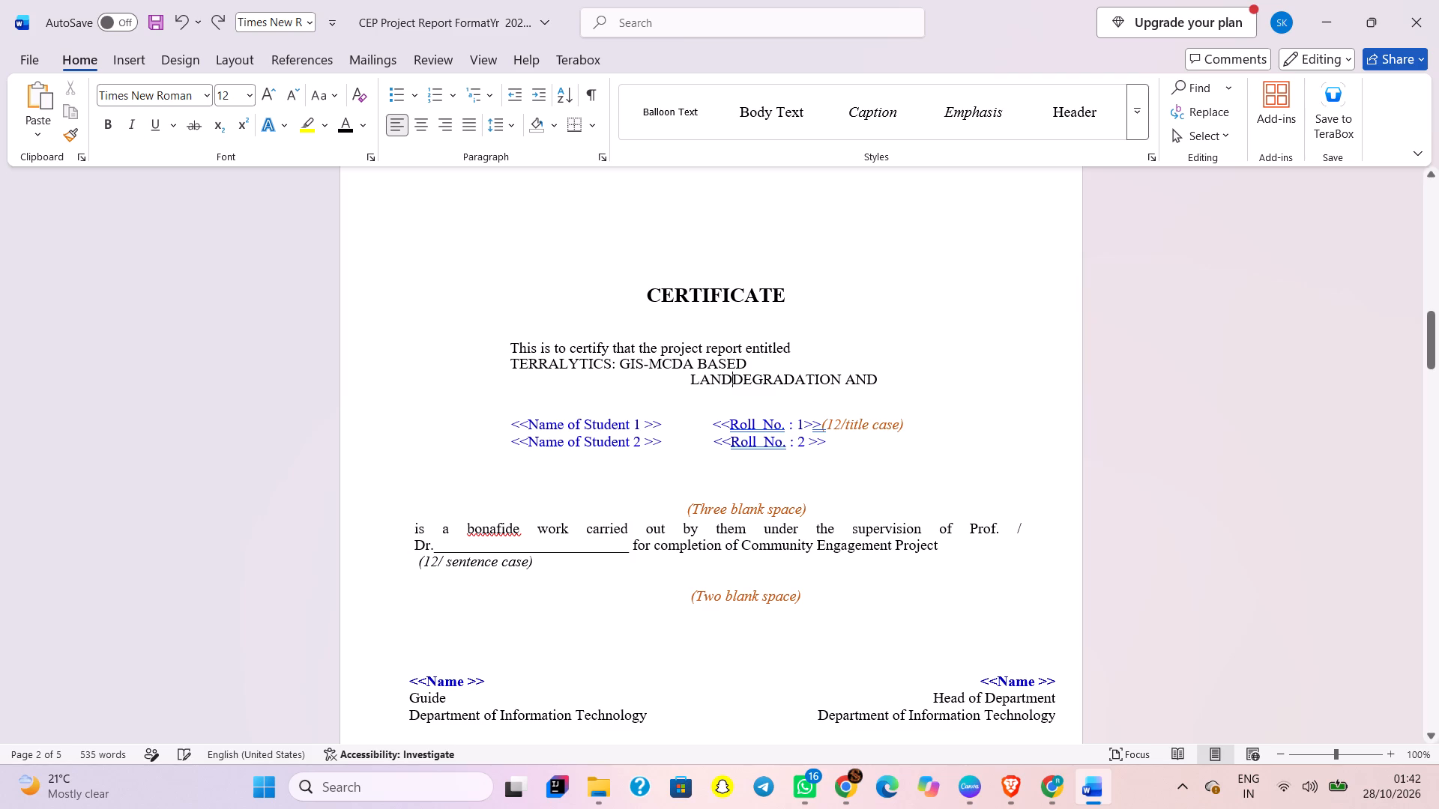
Undo the certificate title edits back to the original template block with the PROJECT TITLE placeholder and the "Submitted by" line.
{"action": "key", "text": "ctrl+z"}
{"action": "key", "text": "ctrl+z"}
{"action": "key", "text": "ctrl+z"}
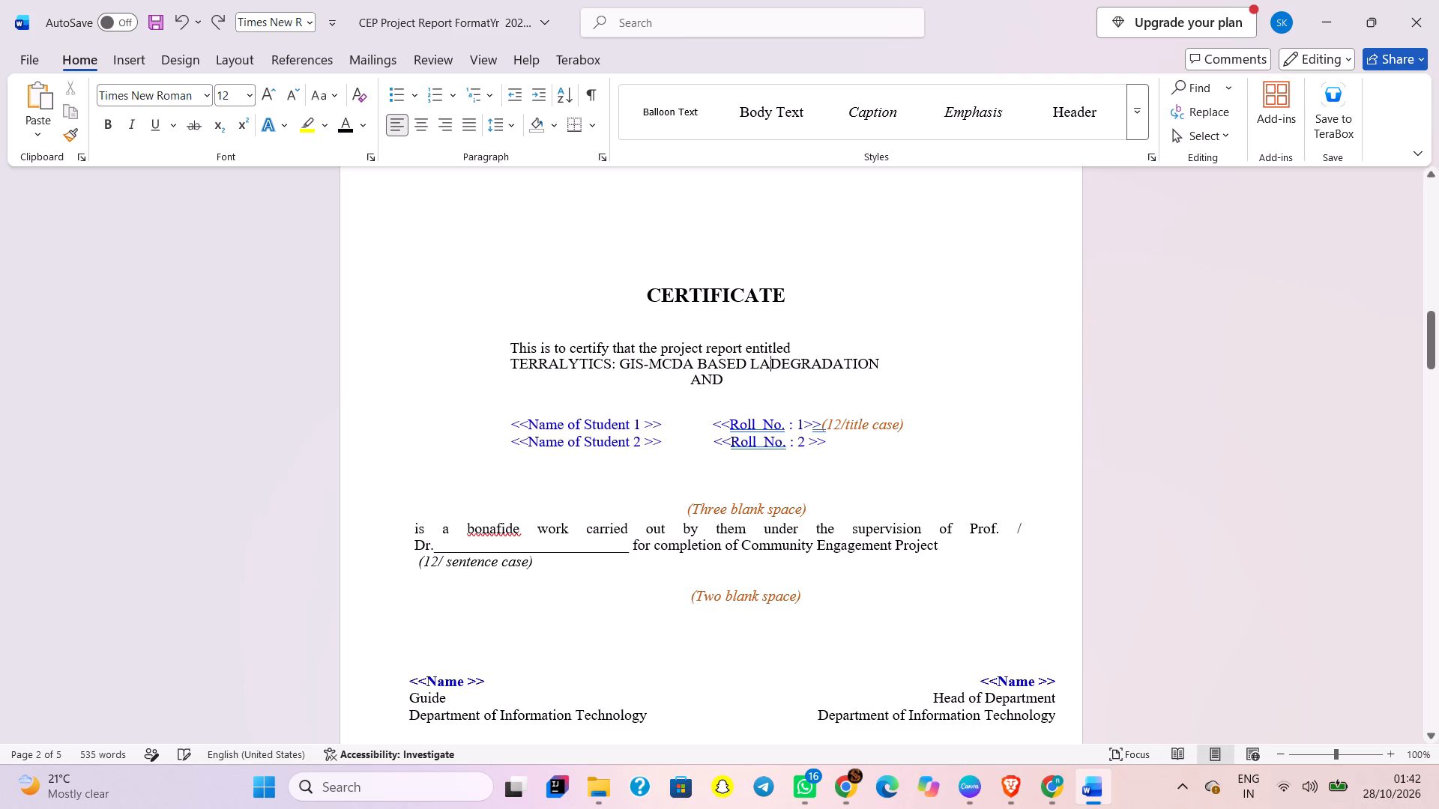
{"action": "key", "text": "ctrl+z"}
{"action": "key", "text": "ctrl+z"}
{"action": "key", "text": "ctrl+z"}
{"action": "key", "text": "ctrl+z"}
{"action": "key", "text": "ctrl+z"}
{"action": "key", "text": "ctrl+z"}
{"action": "key", "text": "ctrl+z"}
{"action": "key", "text": "ctrl+z"}
{"action": "key", "text": "ctrl+z"}
{"action": "key", "text": "ctrl+z"}
{"action": "key", "text": "ctrl+z"}
{"action": "key", "text": "ctrl+z"}
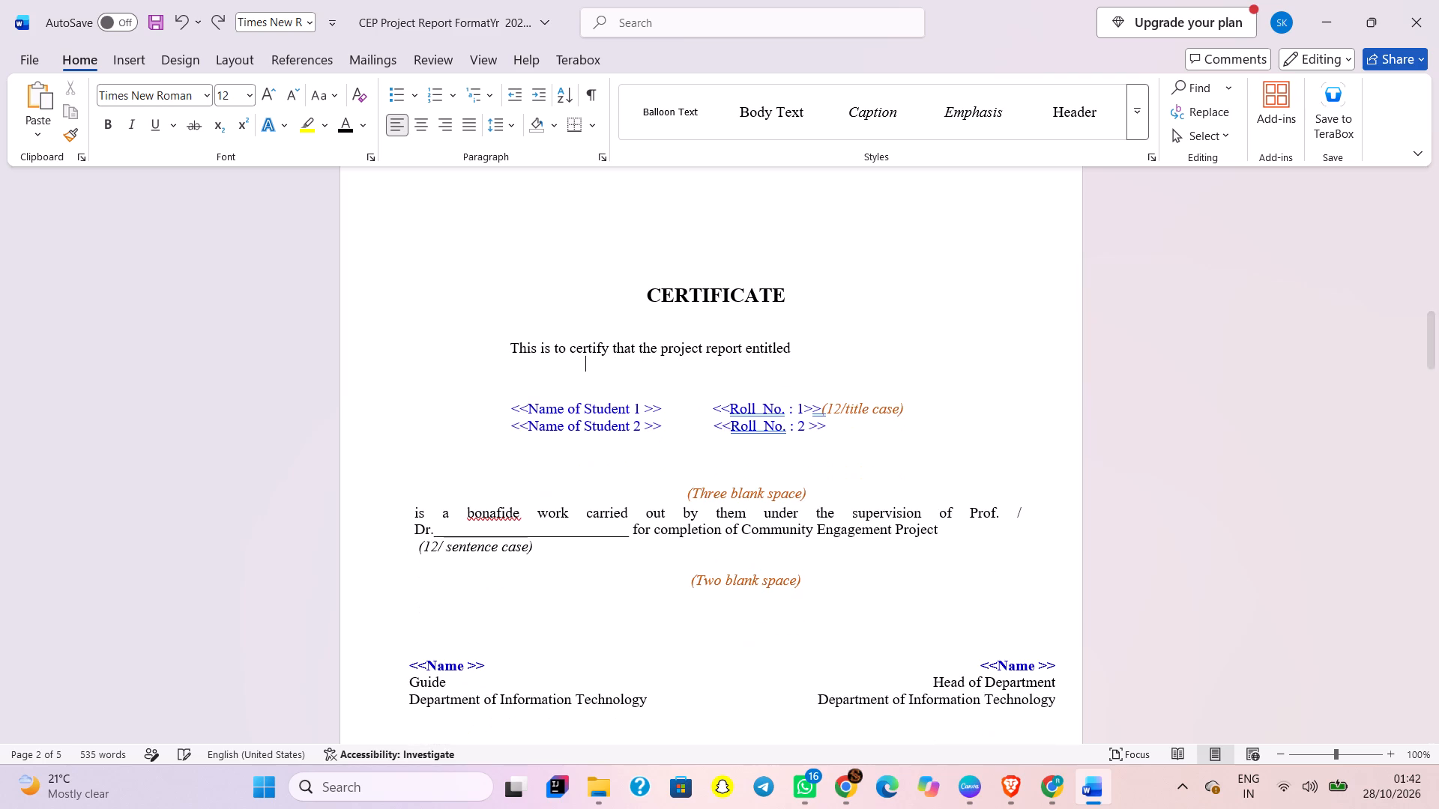
{"action": "key", "text": "ctrl+z"}
{"action": "key", "text": "ctrl+z"}
{"action": "key", "text": "ctrl+z"}
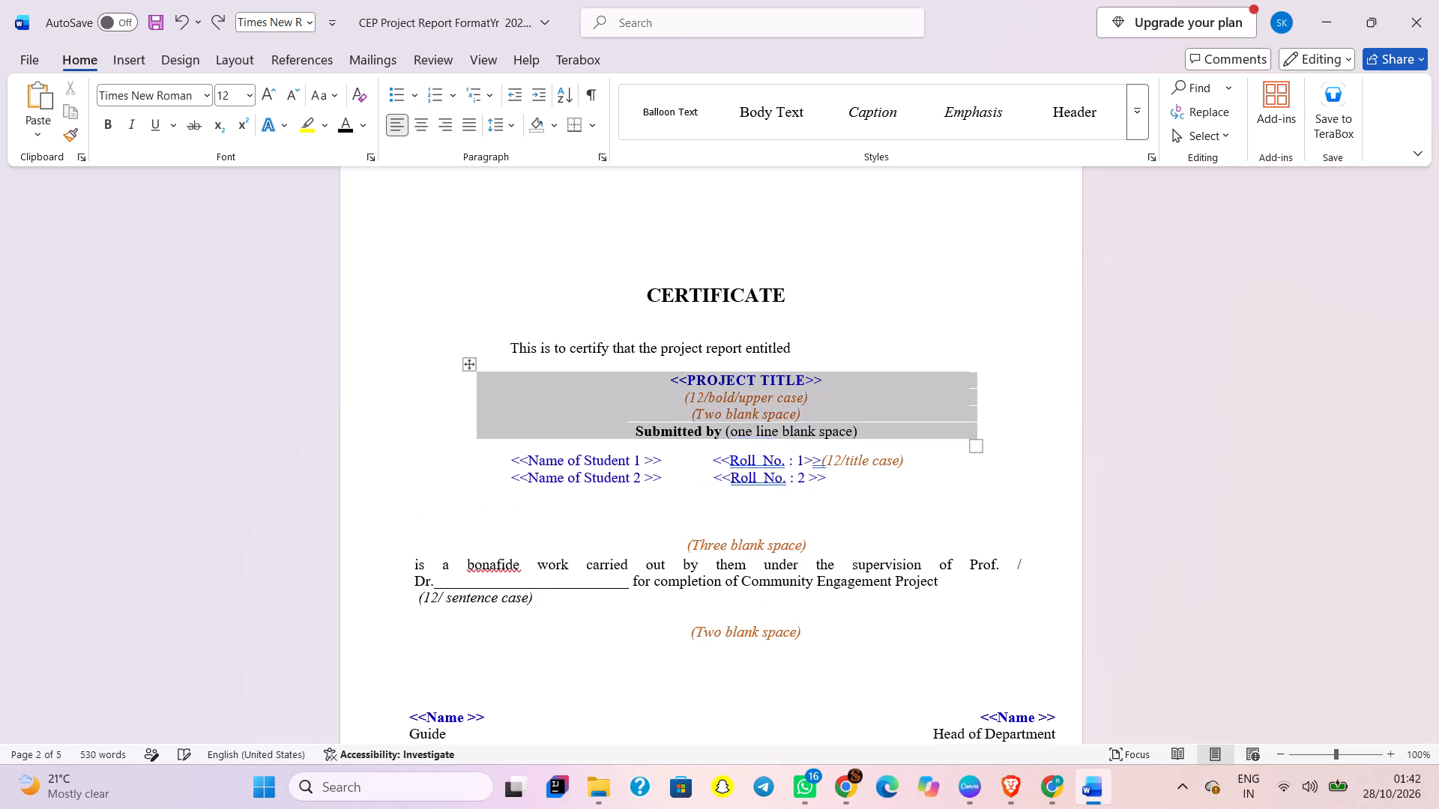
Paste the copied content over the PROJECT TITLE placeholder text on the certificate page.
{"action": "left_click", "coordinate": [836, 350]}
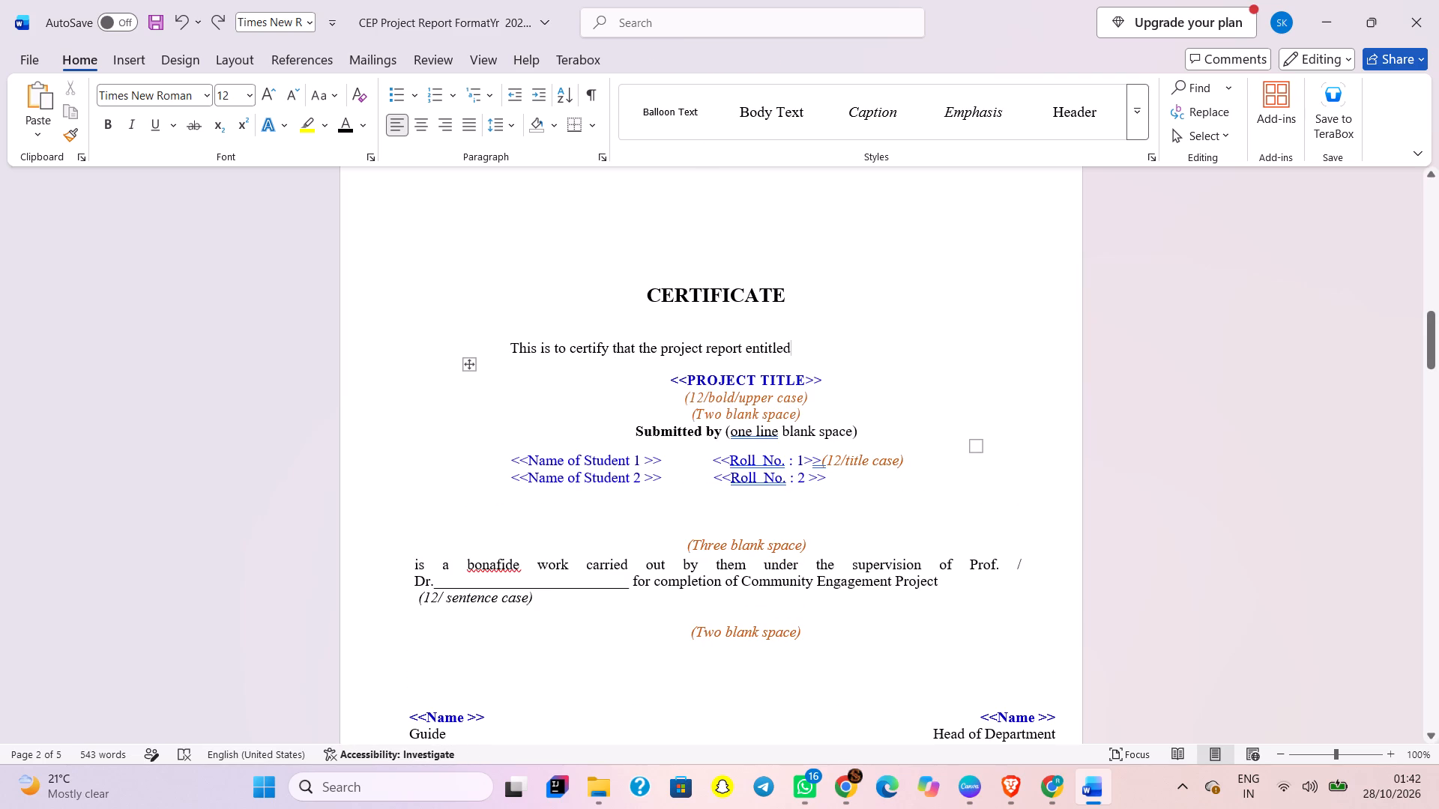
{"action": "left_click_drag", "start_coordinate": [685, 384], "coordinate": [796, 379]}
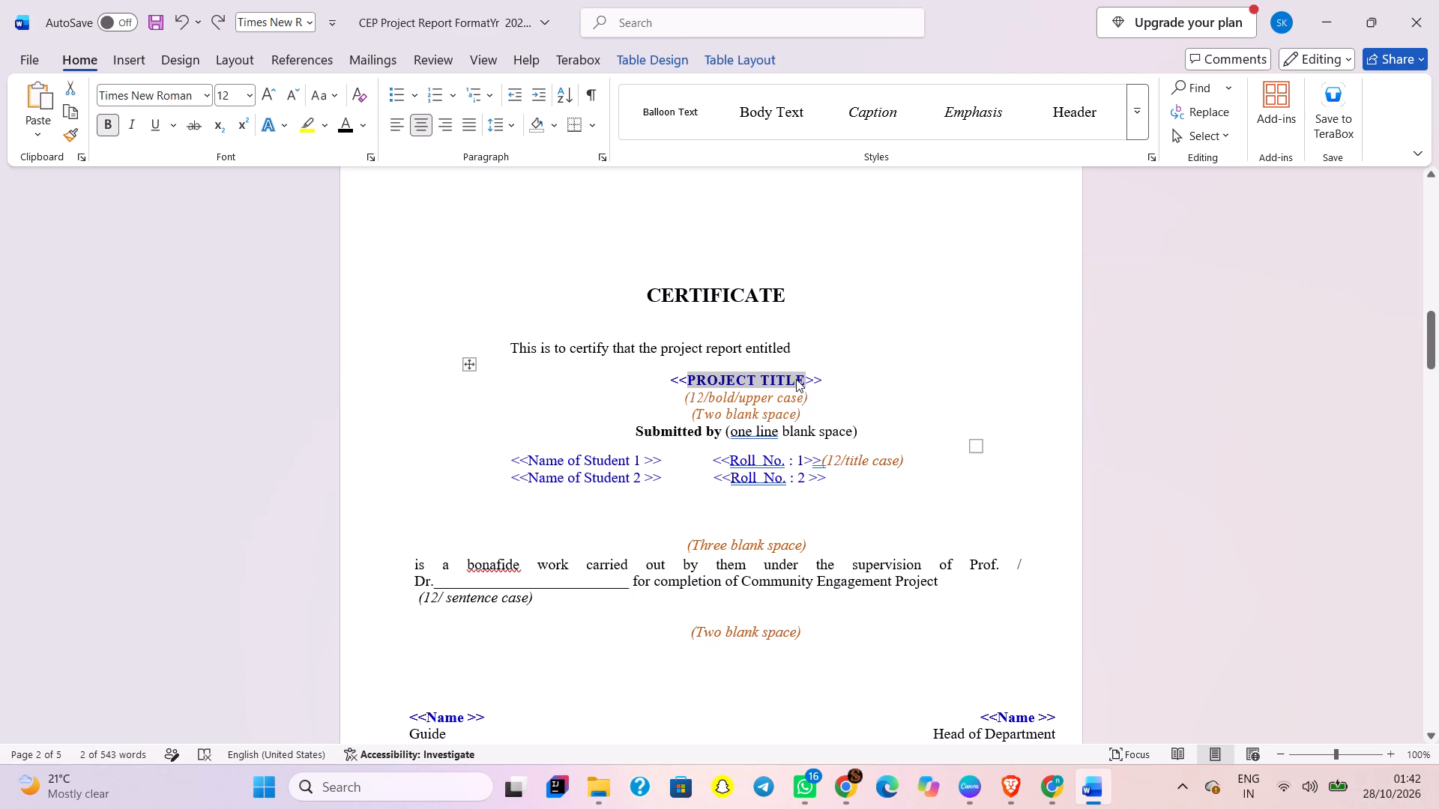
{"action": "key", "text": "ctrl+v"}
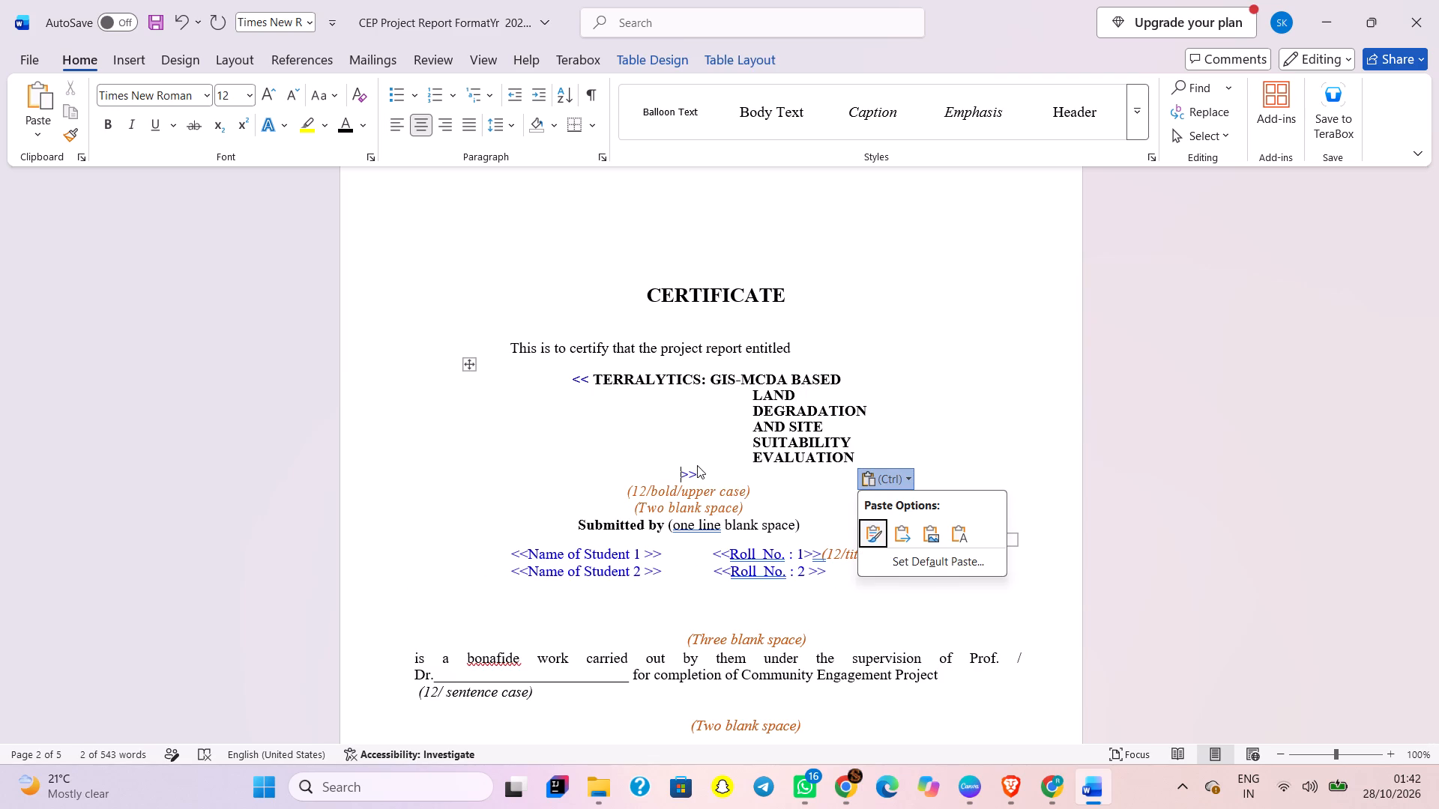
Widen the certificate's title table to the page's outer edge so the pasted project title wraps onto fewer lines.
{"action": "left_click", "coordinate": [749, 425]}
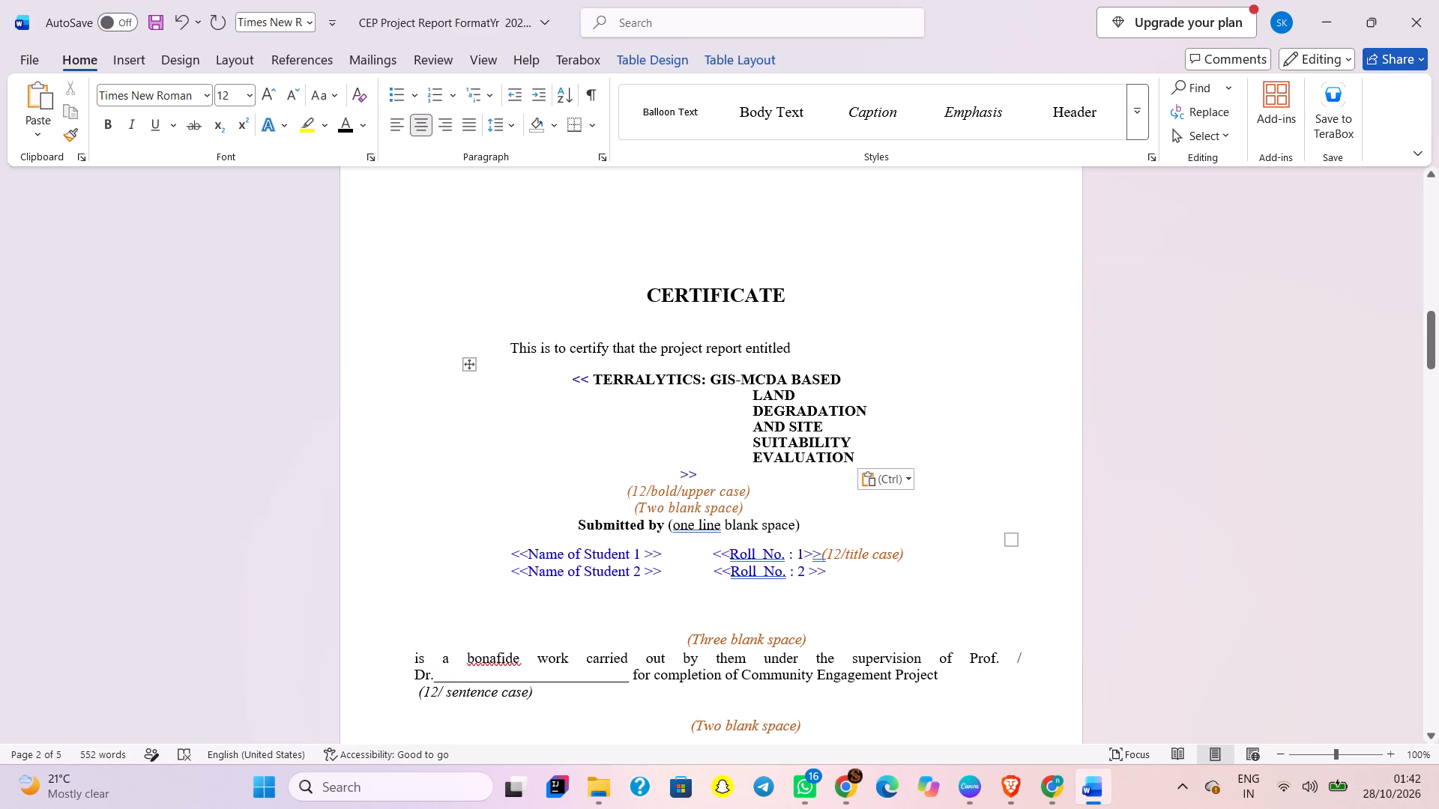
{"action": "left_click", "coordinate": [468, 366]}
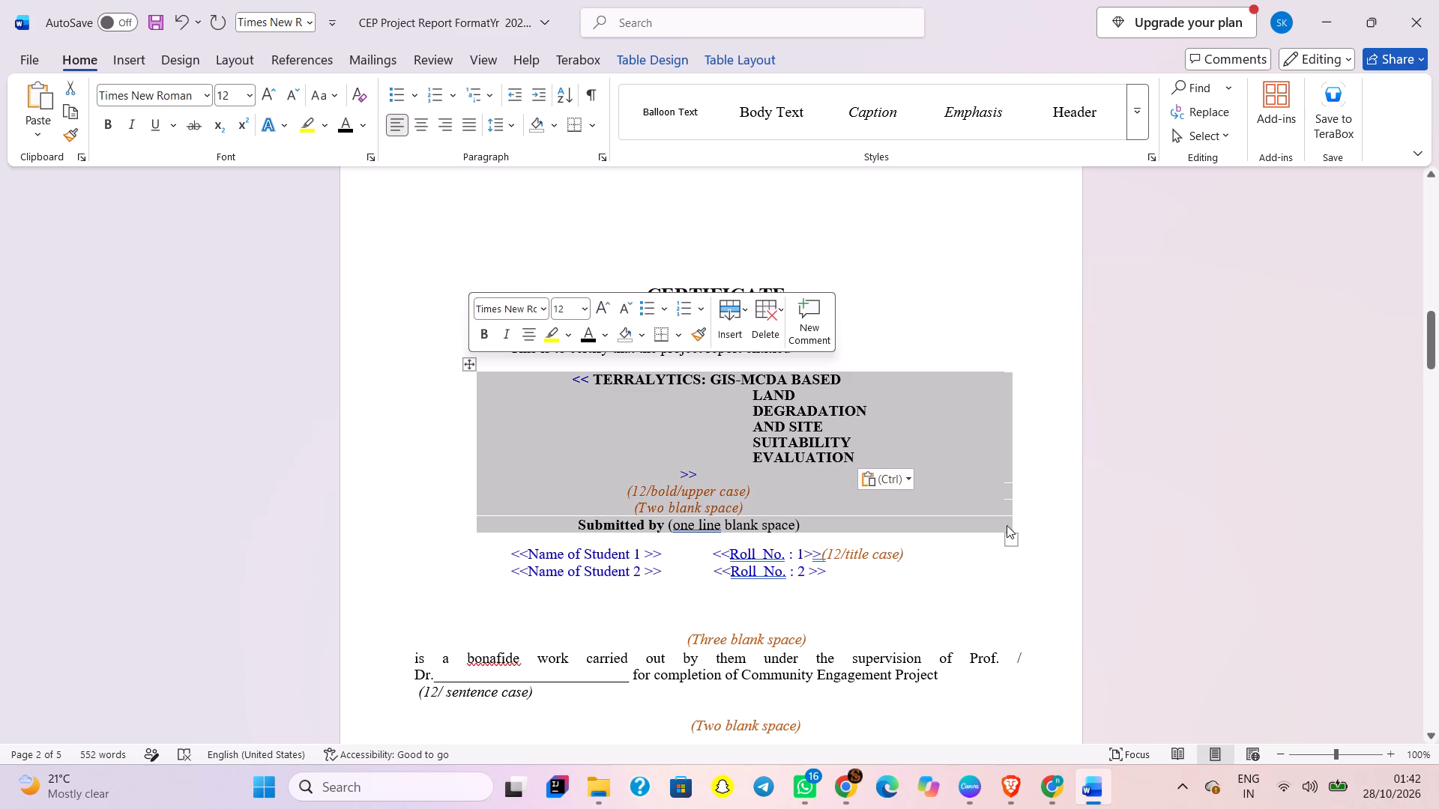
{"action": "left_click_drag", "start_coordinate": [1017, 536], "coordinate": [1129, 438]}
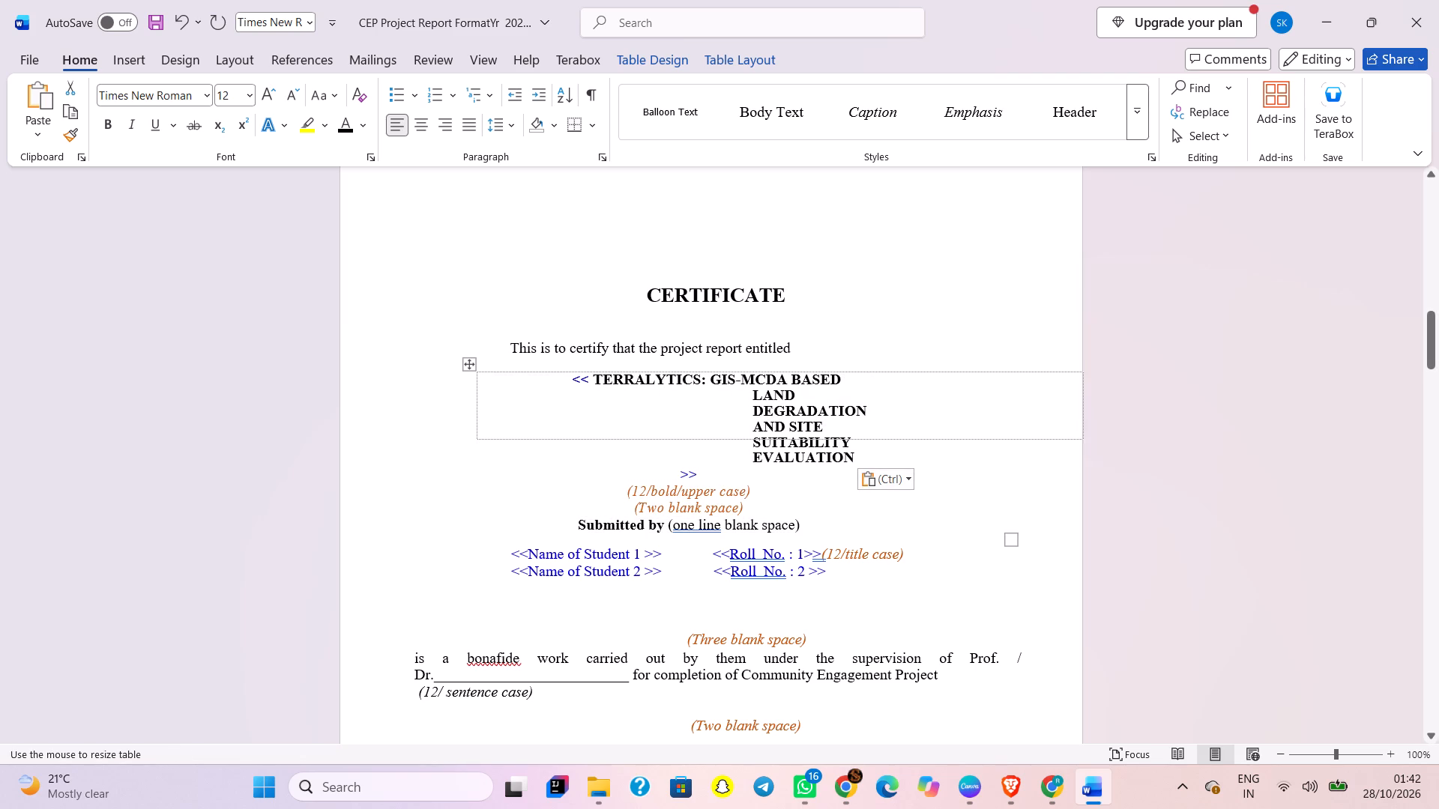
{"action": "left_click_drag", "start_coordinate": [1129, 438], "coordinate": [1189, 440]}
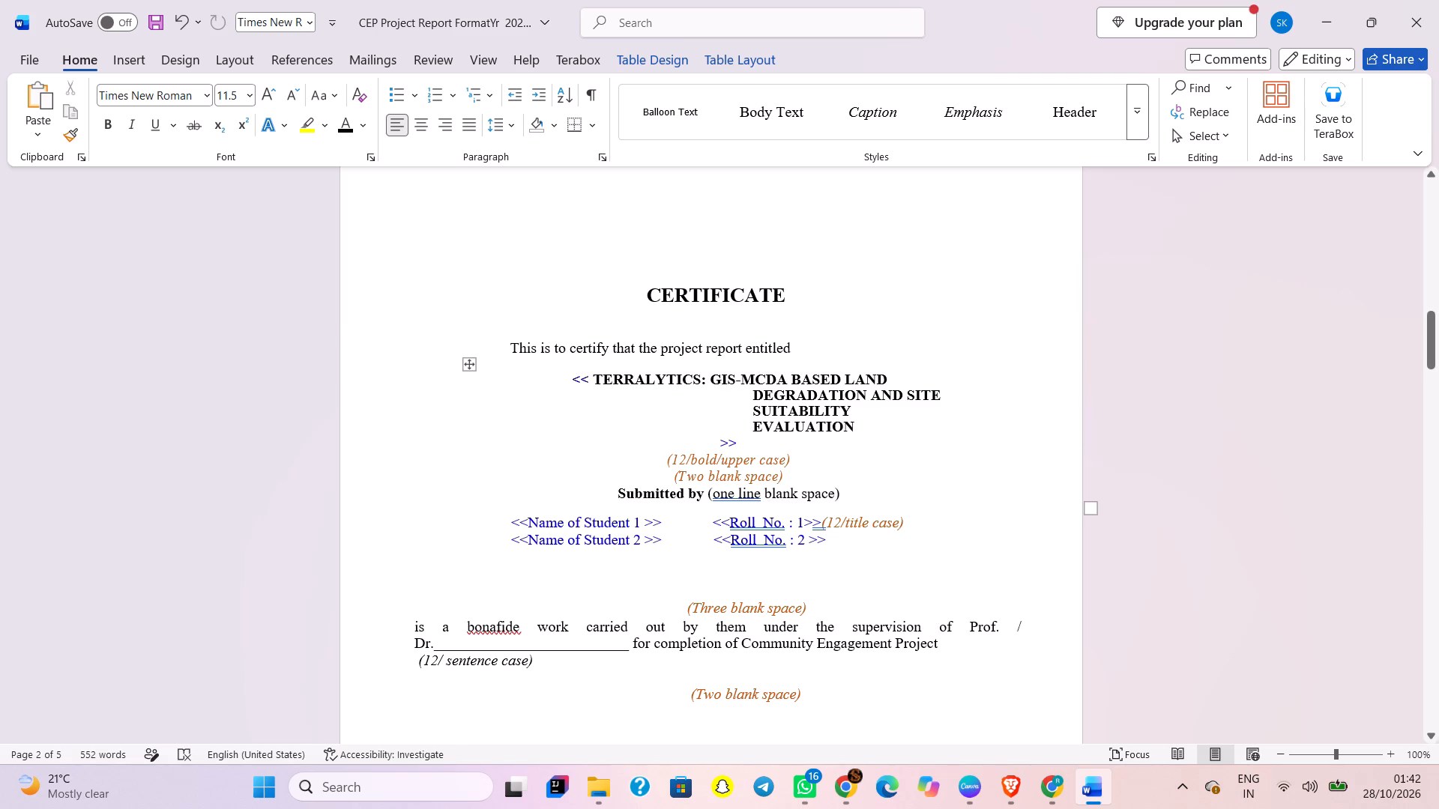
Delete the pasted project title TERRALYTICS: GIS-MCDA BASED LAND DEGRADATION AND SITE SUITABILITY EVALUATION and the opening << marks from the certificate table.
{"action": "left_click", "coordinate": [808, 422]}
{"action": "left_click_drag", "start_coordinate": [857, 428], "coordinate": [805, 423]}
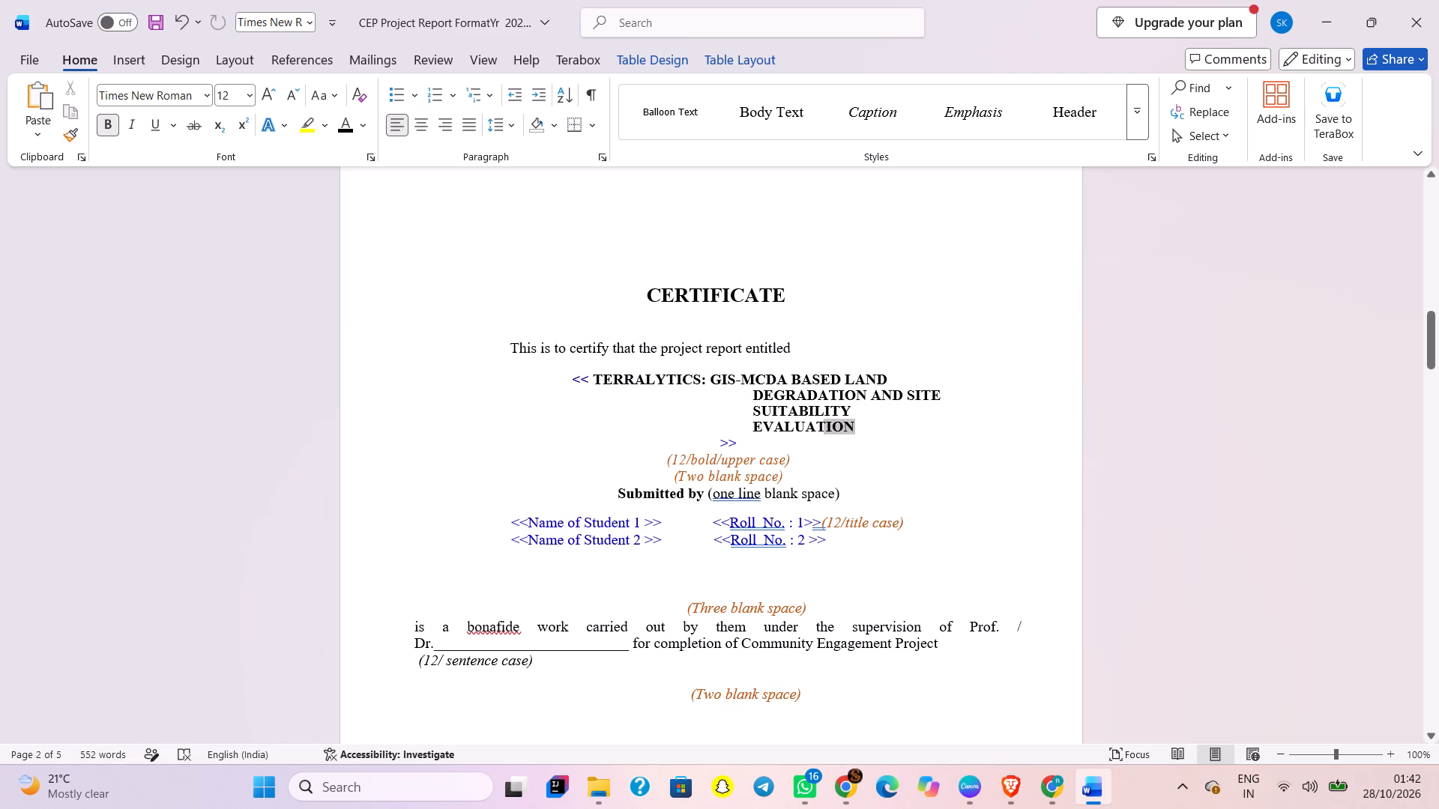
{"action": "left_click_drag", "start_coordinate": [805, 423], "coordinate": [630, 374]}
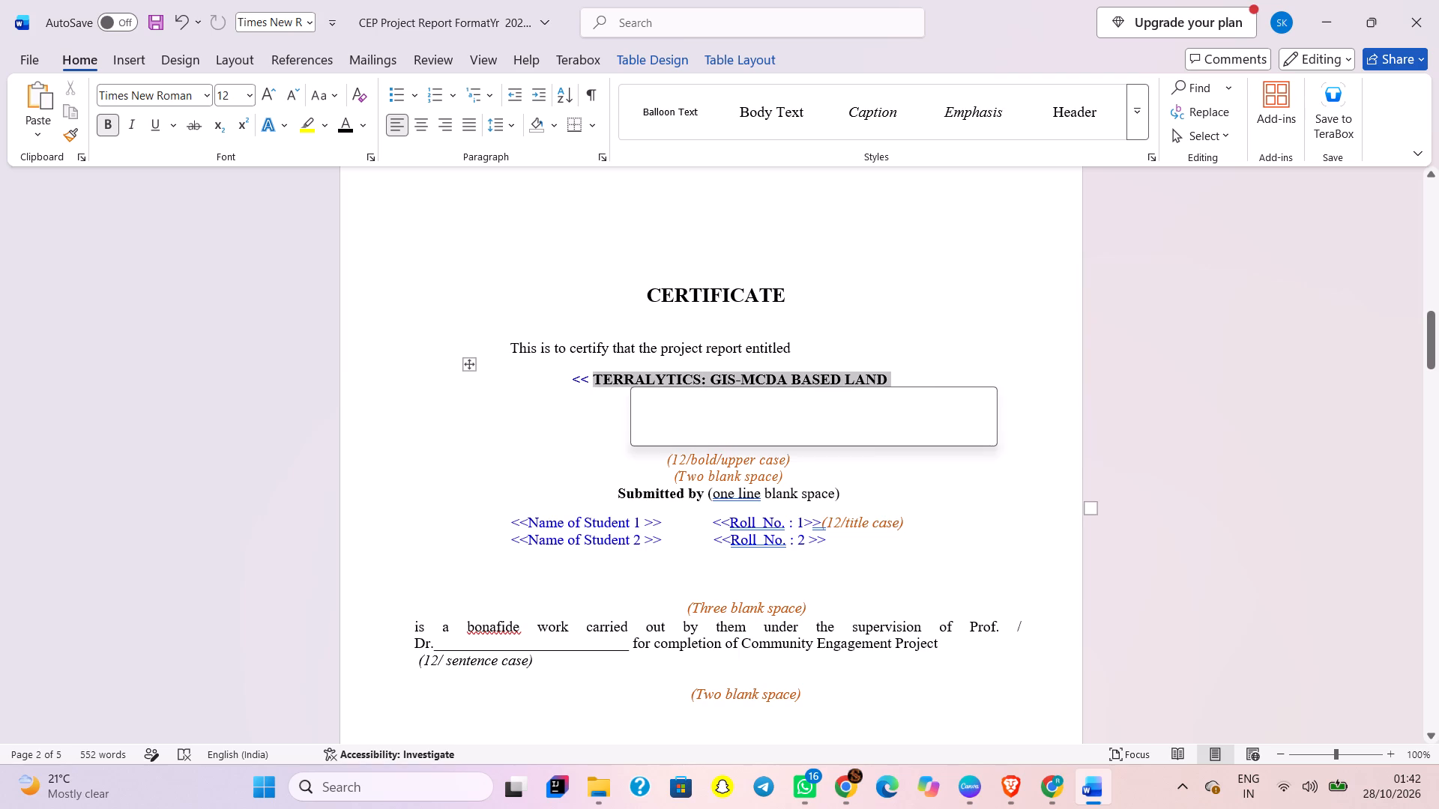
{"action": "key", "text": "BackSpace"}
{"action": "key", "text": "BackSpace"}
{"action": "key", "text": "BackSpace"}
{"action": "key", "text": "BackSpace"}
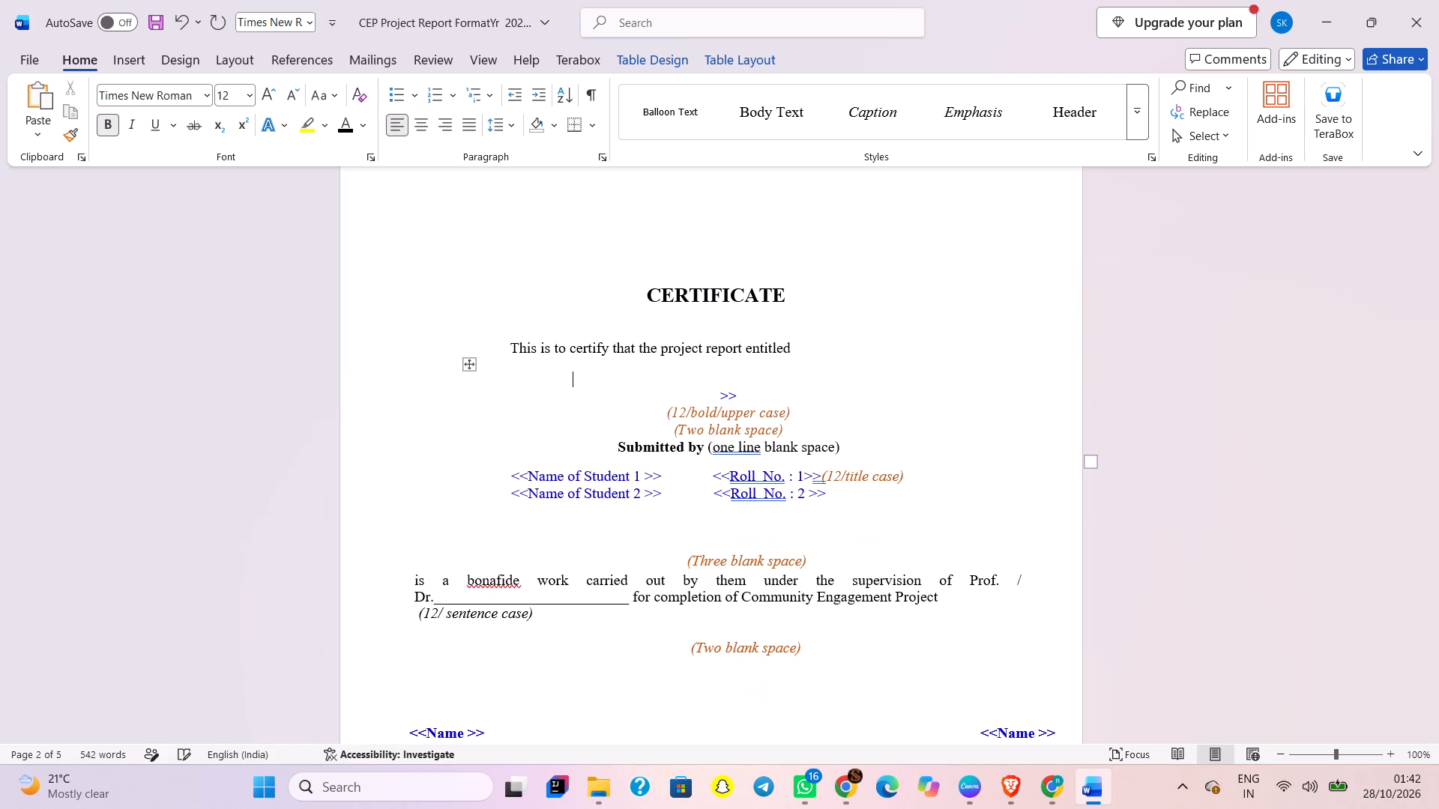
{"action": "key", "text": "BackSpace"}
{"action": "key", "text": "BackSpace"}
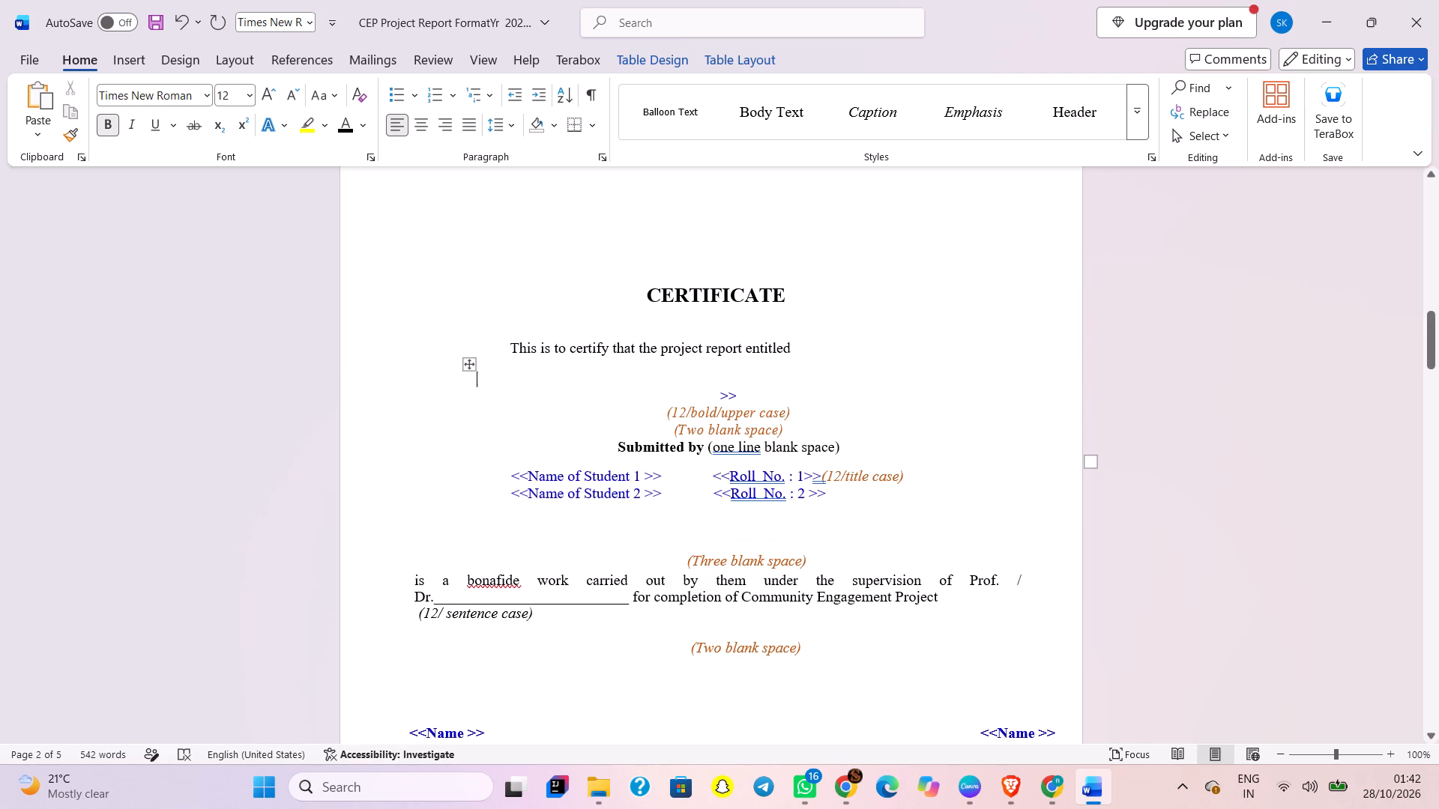
Delete the whole certificate table that holds the project title area and the "Submitted by" line.
{"action": "left_click", "coordinate": [465, 365]}
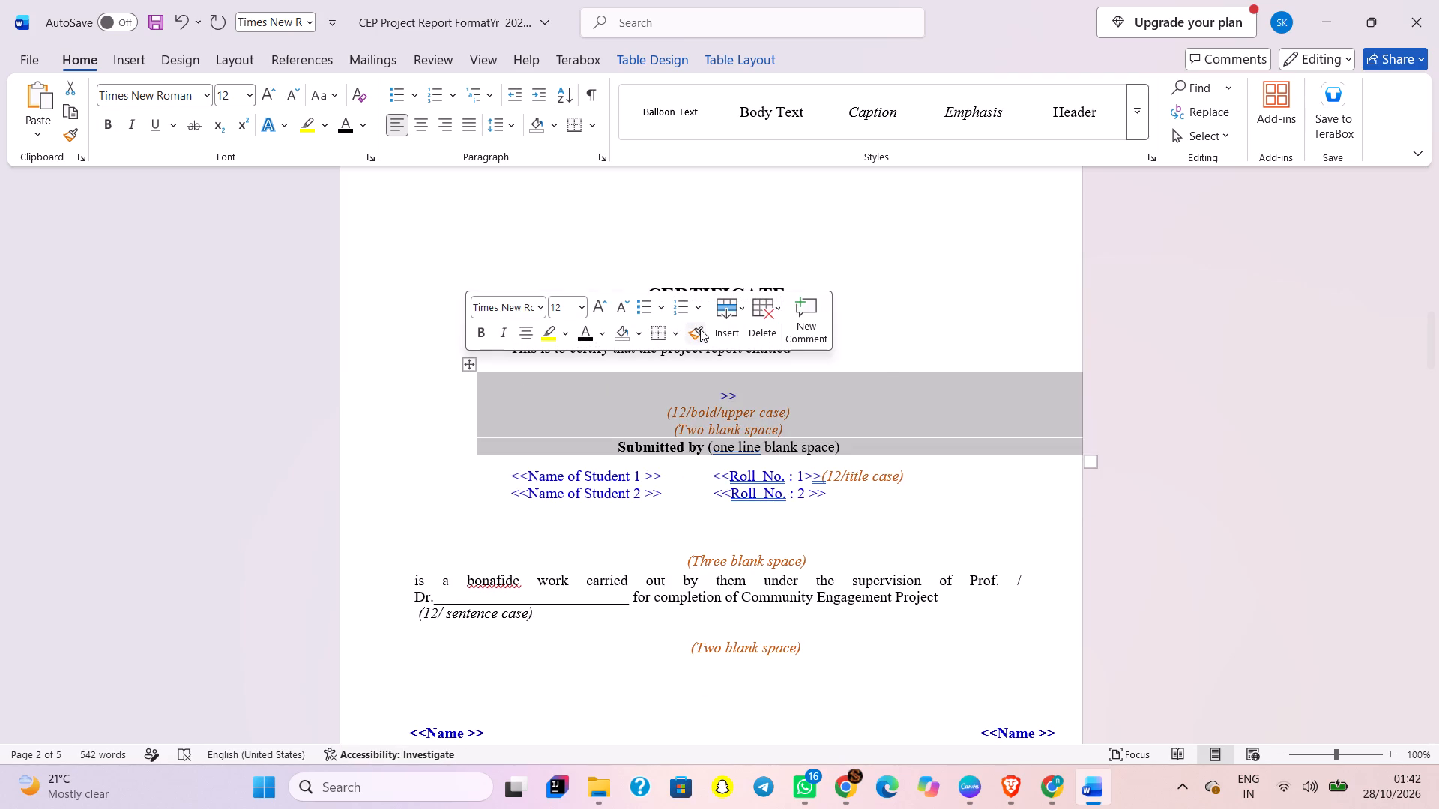
{"action": "left_click", "coordinate": [770, 322]}
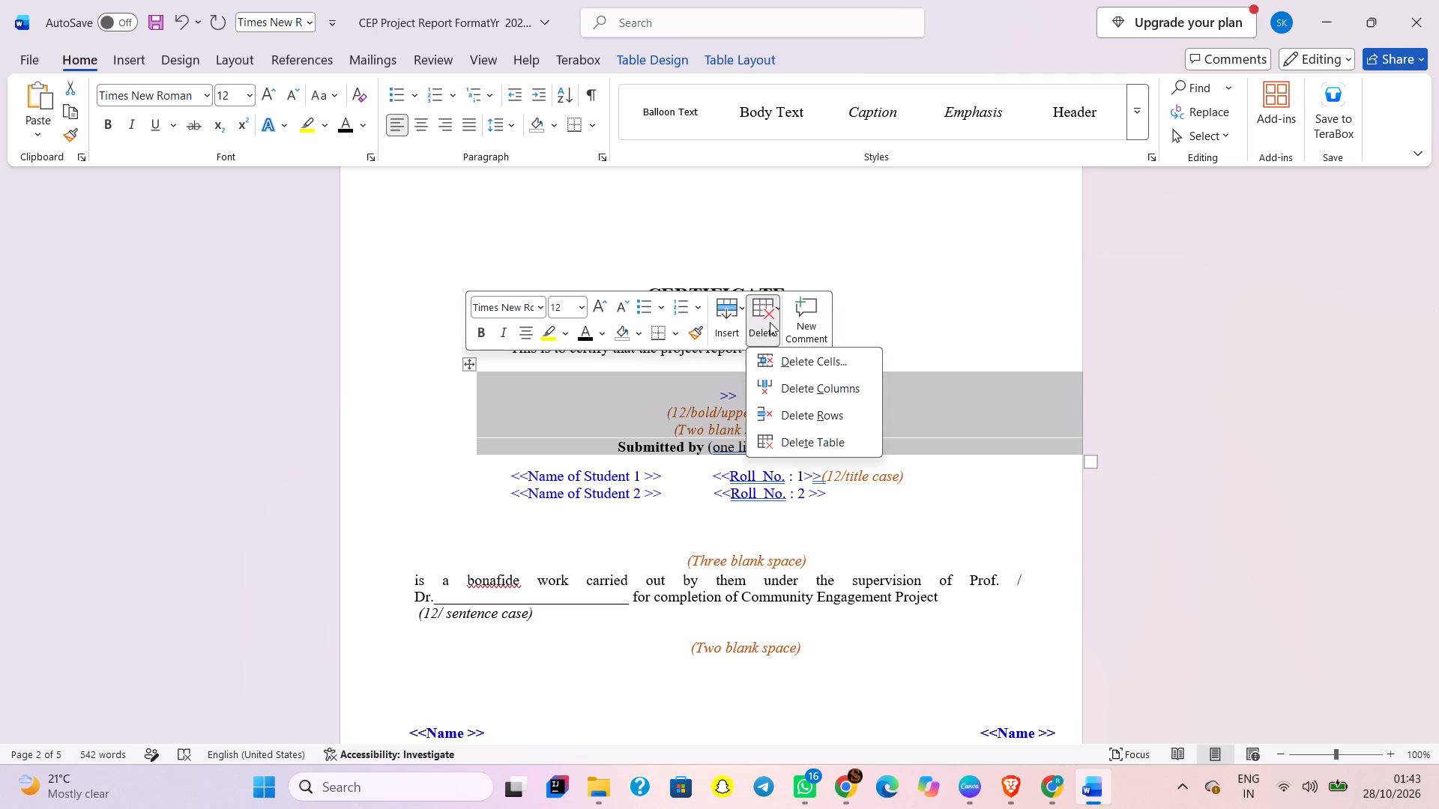
{"action": "left_click", "coordinate": [789, 443]}
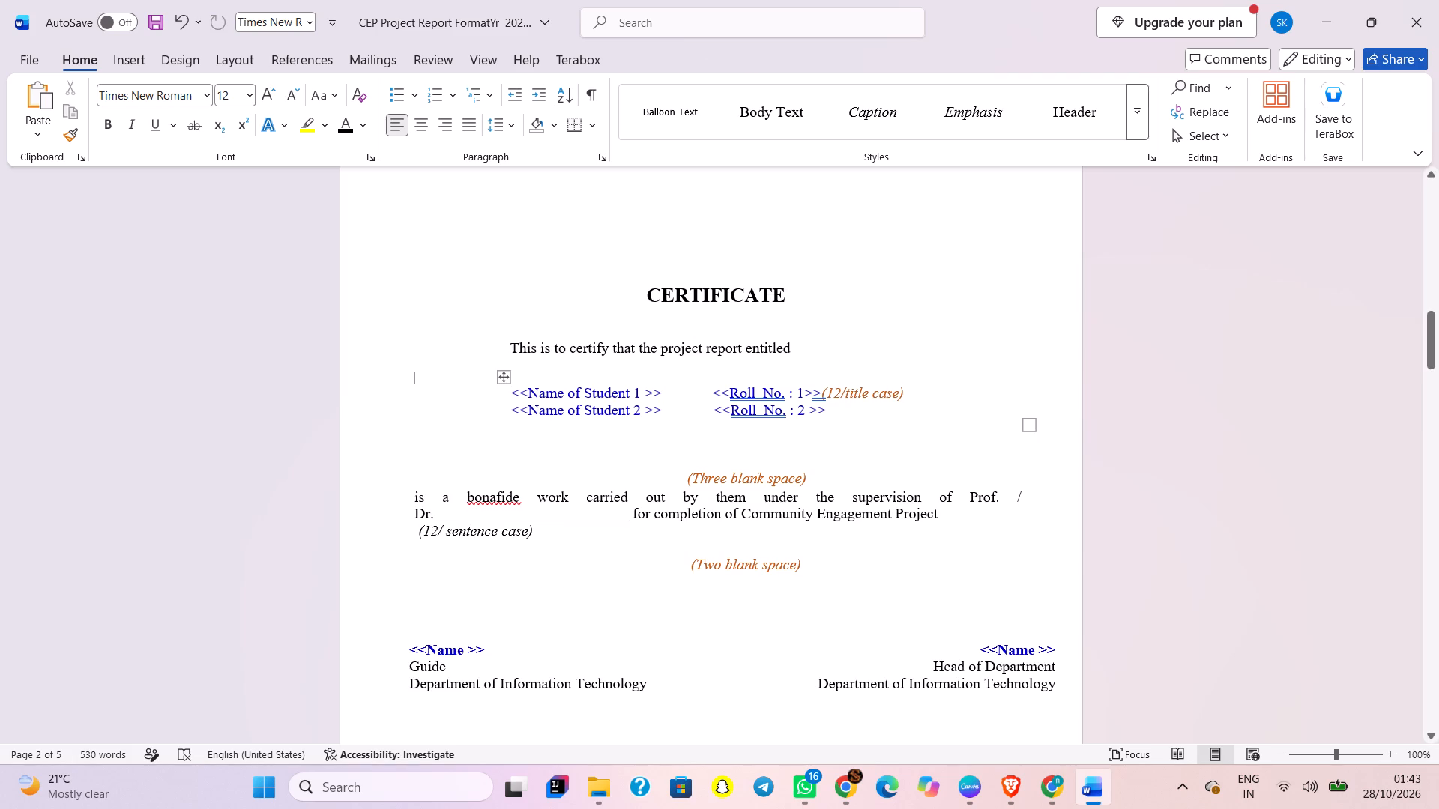
Delete the whole certificate table that holds the student name and roll number placeholders.
{"action": "left_click", "coordinate": [507, 375]}
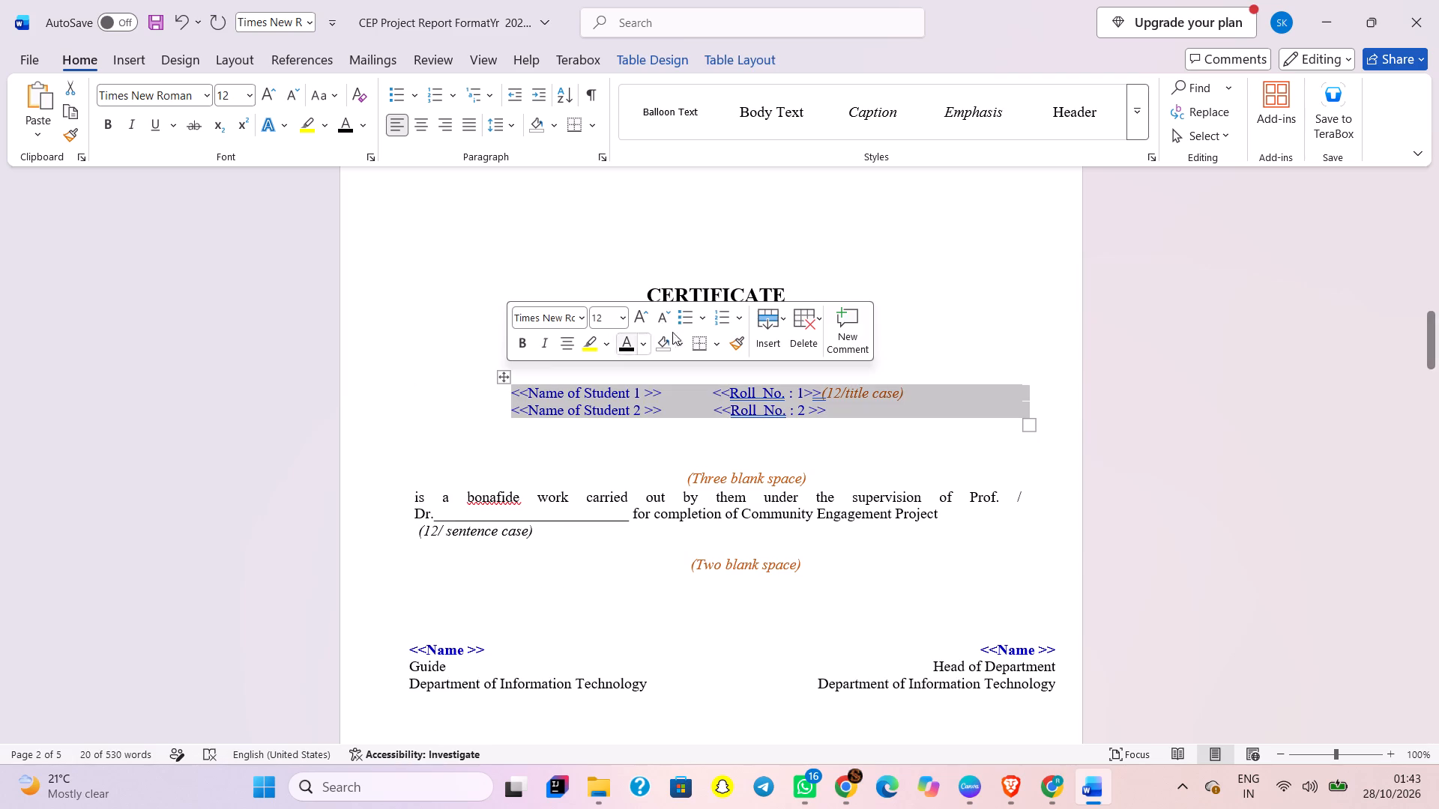
{"action": "left_click", "coordinate": [809, 330]}
{"action": "left_click", "coordinate": [813, 451]}
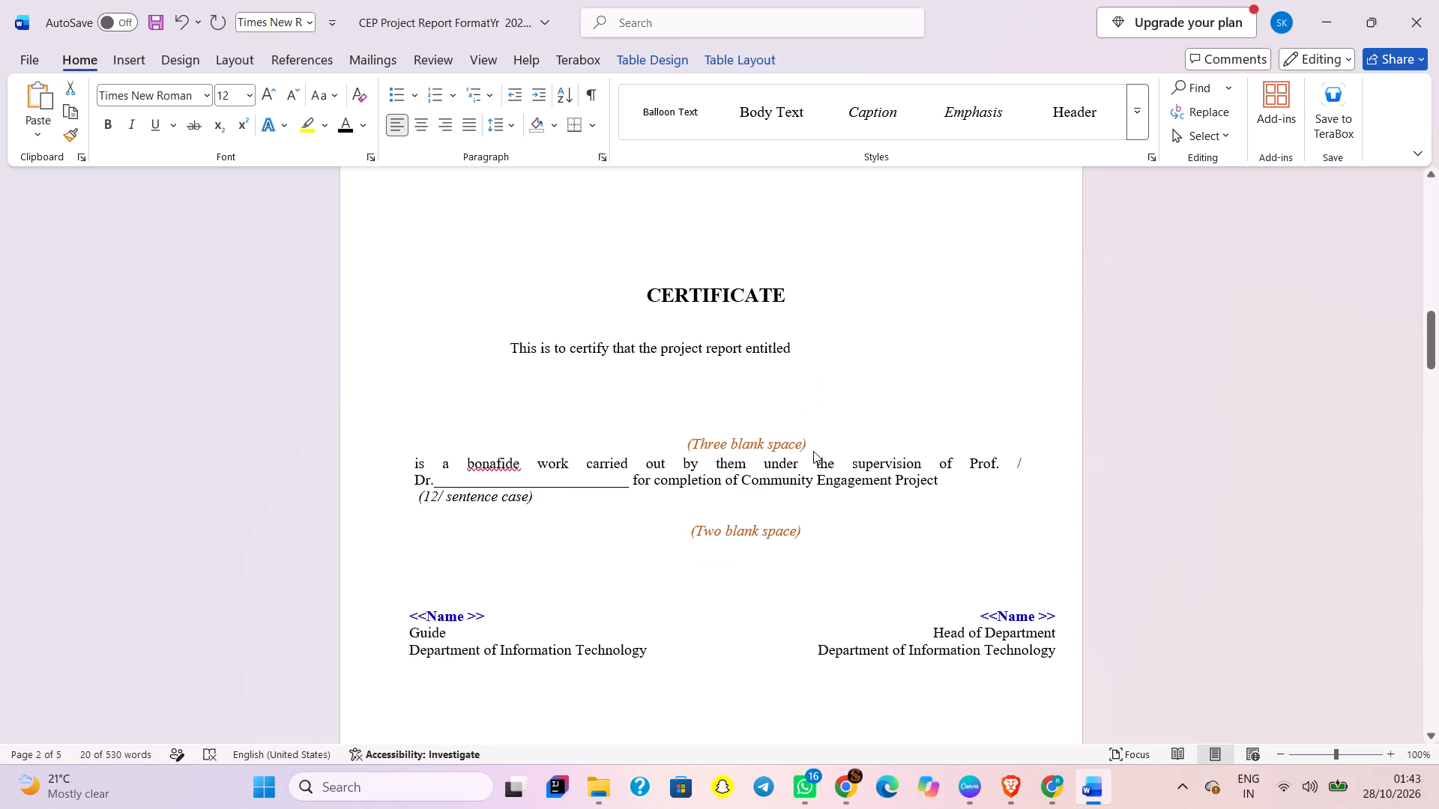
Indent the blank line below the certificate's "entitled" sentence with leading spaces.
{"action": "left_click", "coordinate": [591, 379]}
{"action": "key", "text": "space"}
{"action": "key", "text": "space"}
{"action": "key", "text": "space"}
{"action": "key", "text": "space"}
{"action": "key", "text": "space"}
{"action": "key", "text": "space"}
{"action": "key", "text": "space"}
{"action": "key", "text": "space"}
{"action": "key", "text": "space"}
{"action": "key", "text": "space"}
{"action": "key", "text": "space"}
{"action": "key", "text": "space"}
{"action": "key", "text": "space"}
{"action": "key", "text": "space"}
{"action": "key", "text": "space"}
{"action": "key", "text": "space"}
{"action": "key", "text": "space"}
{"action": "key", "text": "space"}
{"action": "key", "text": "space"}
{"action": "key", "text": "space"}
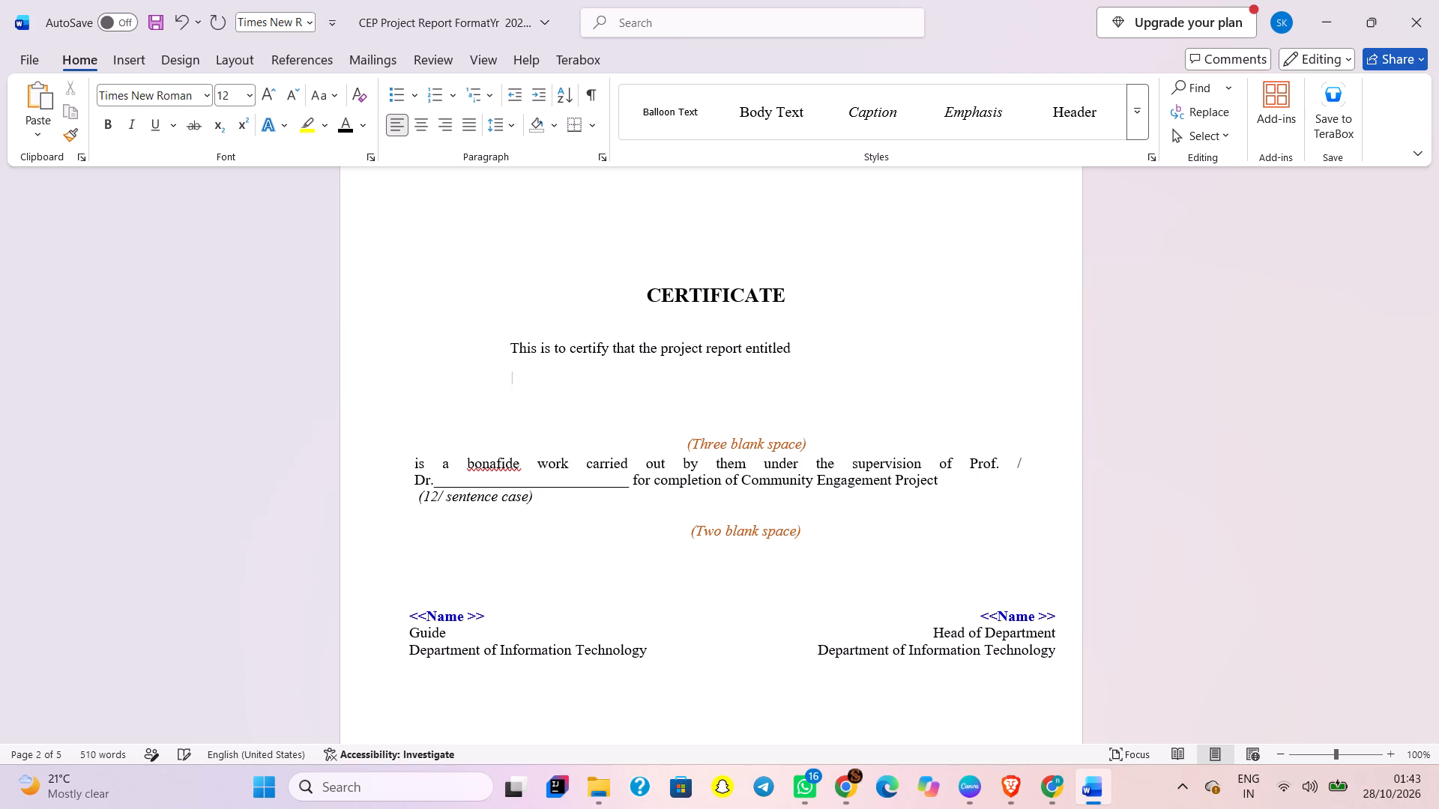
{"action": "key", "text": "space"}
{"action": "key", "text": "space"}
{"action": "key", "text": "space"}
{"action": "key", "text": "space"}
{"action": "key", "text": "space"}
{"action": "key", "text": "space"}
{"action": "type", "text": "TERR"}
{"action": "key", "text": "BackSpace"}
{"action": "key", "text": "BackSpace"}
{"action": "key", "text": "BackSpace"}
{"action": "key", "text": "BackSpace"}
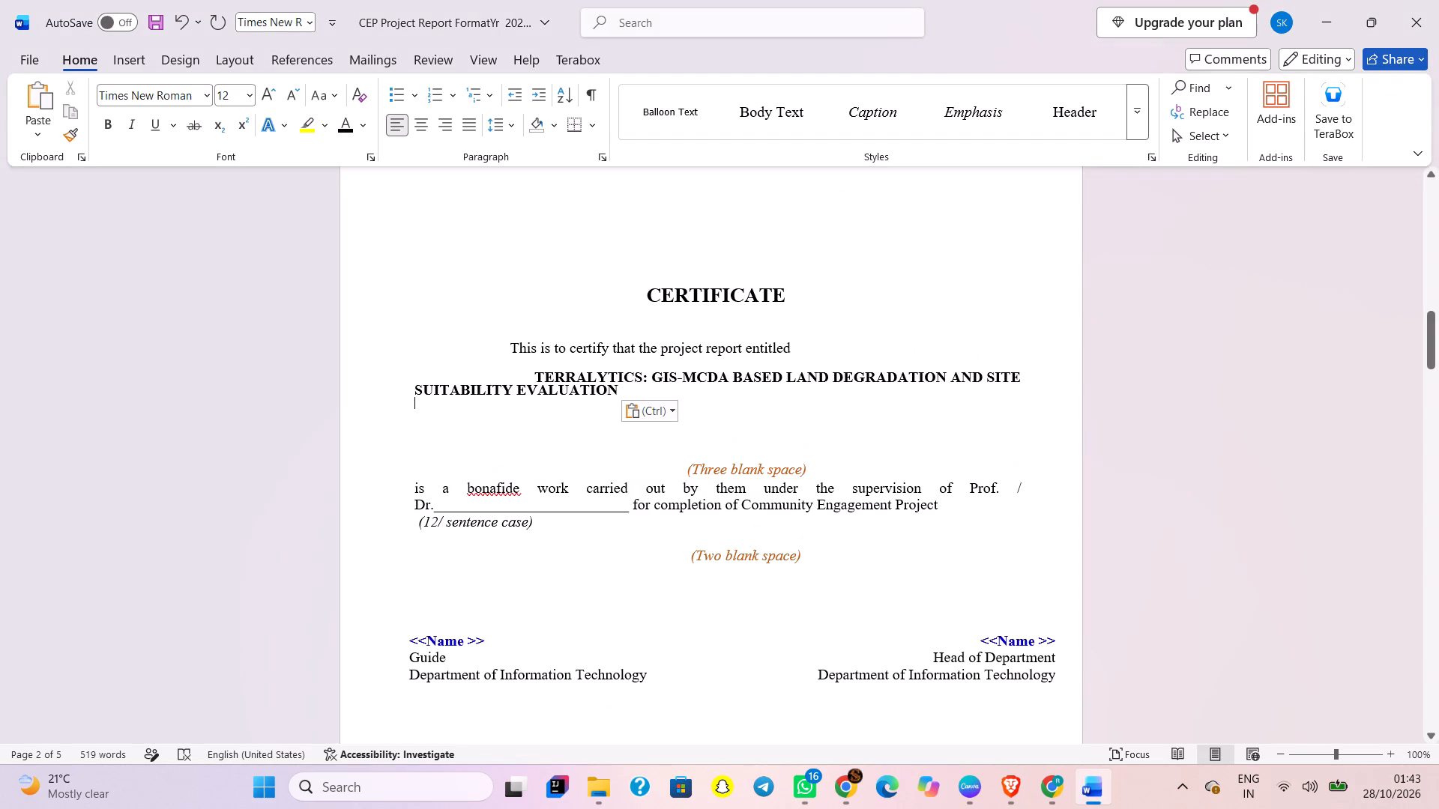
Centre the pasted project title below the certificate's "entitled" sentence.
{"action": "left_click", "coordinate": [418, 119]}
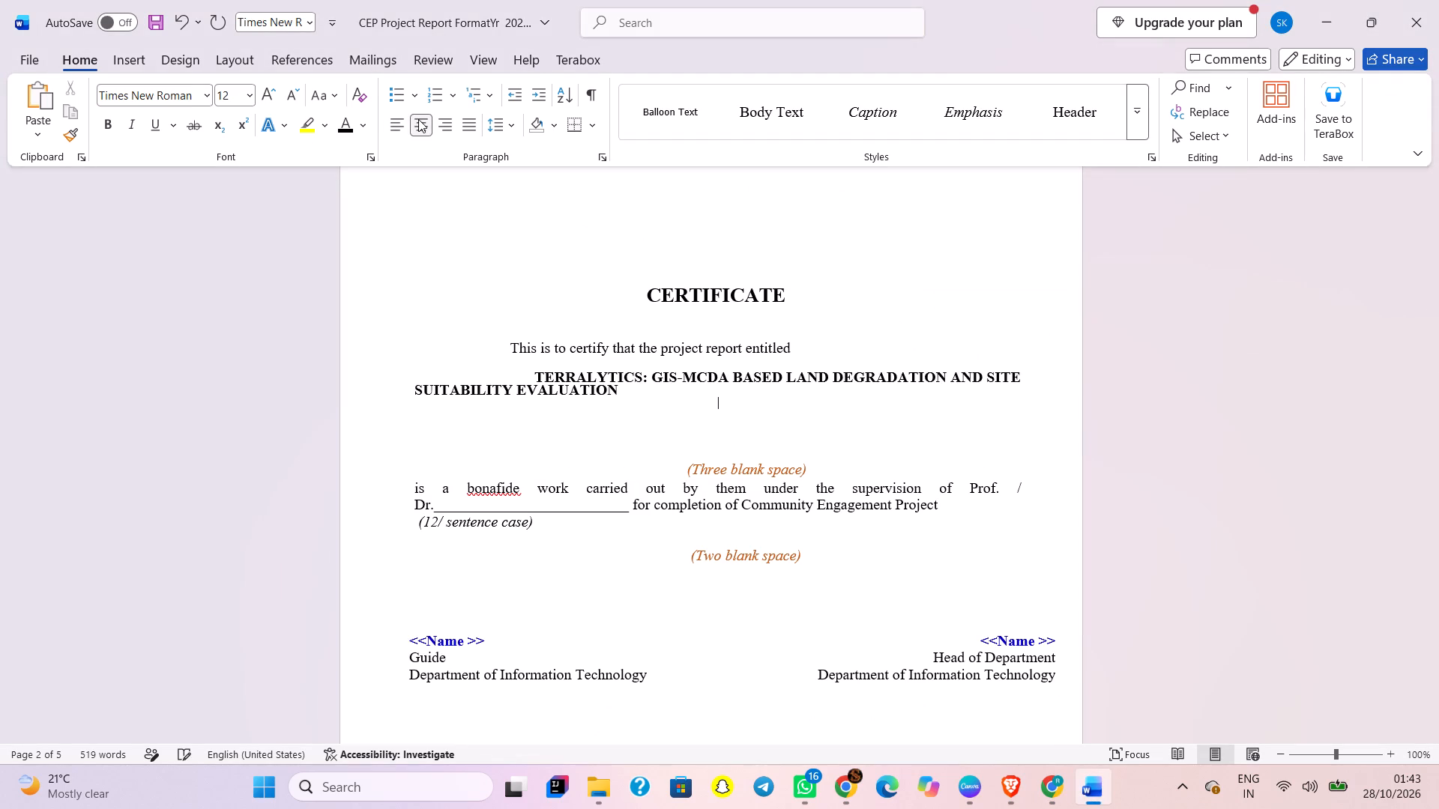
{"action": "left_click_drag", "start_coordinate": [632, 399], "coordinate": [574, 380]}
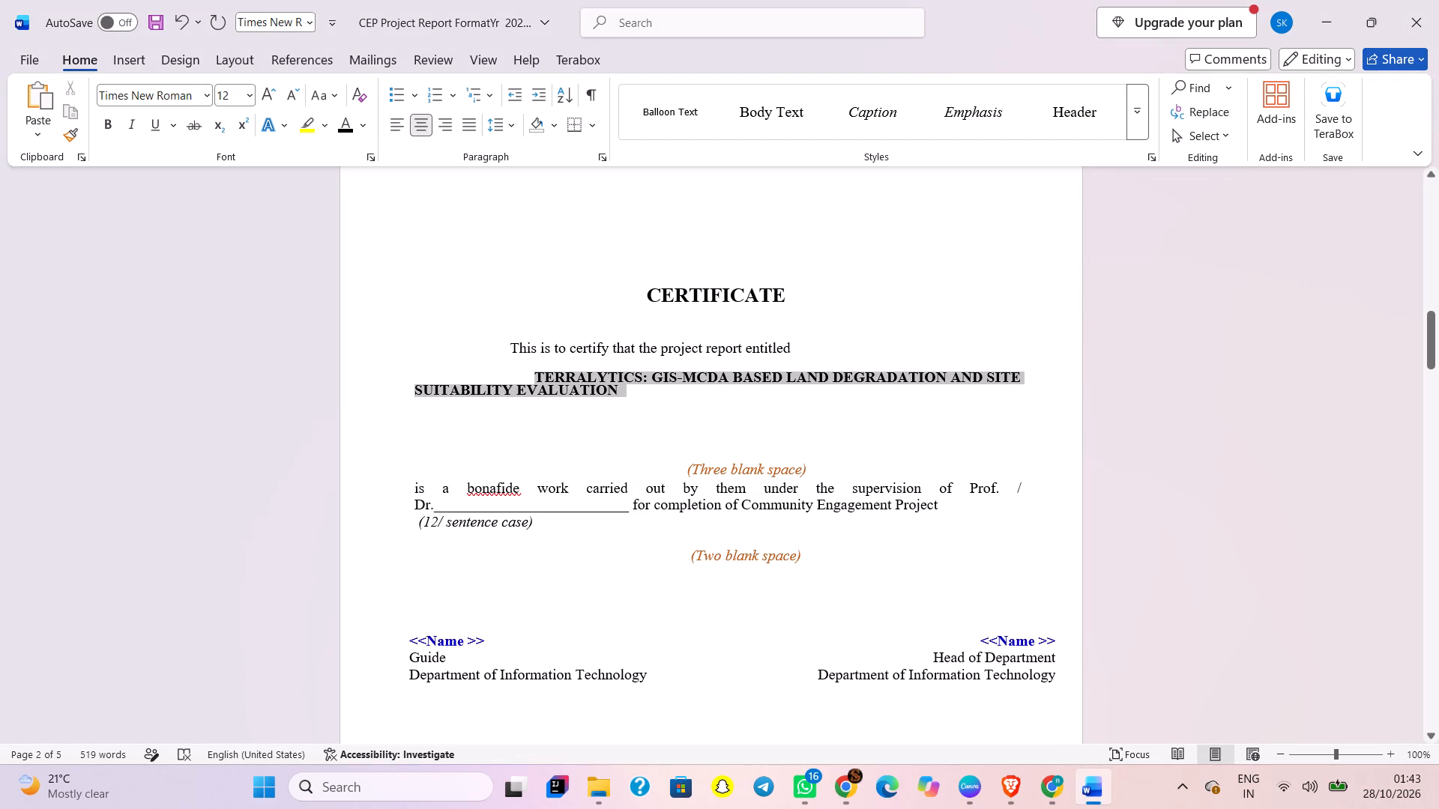
{"action": "left_click_drag", "start_coordinate": [574, 380], "coordinate": [549, 378]}
{"action": "left_click", "coordinate": [421, 123]}
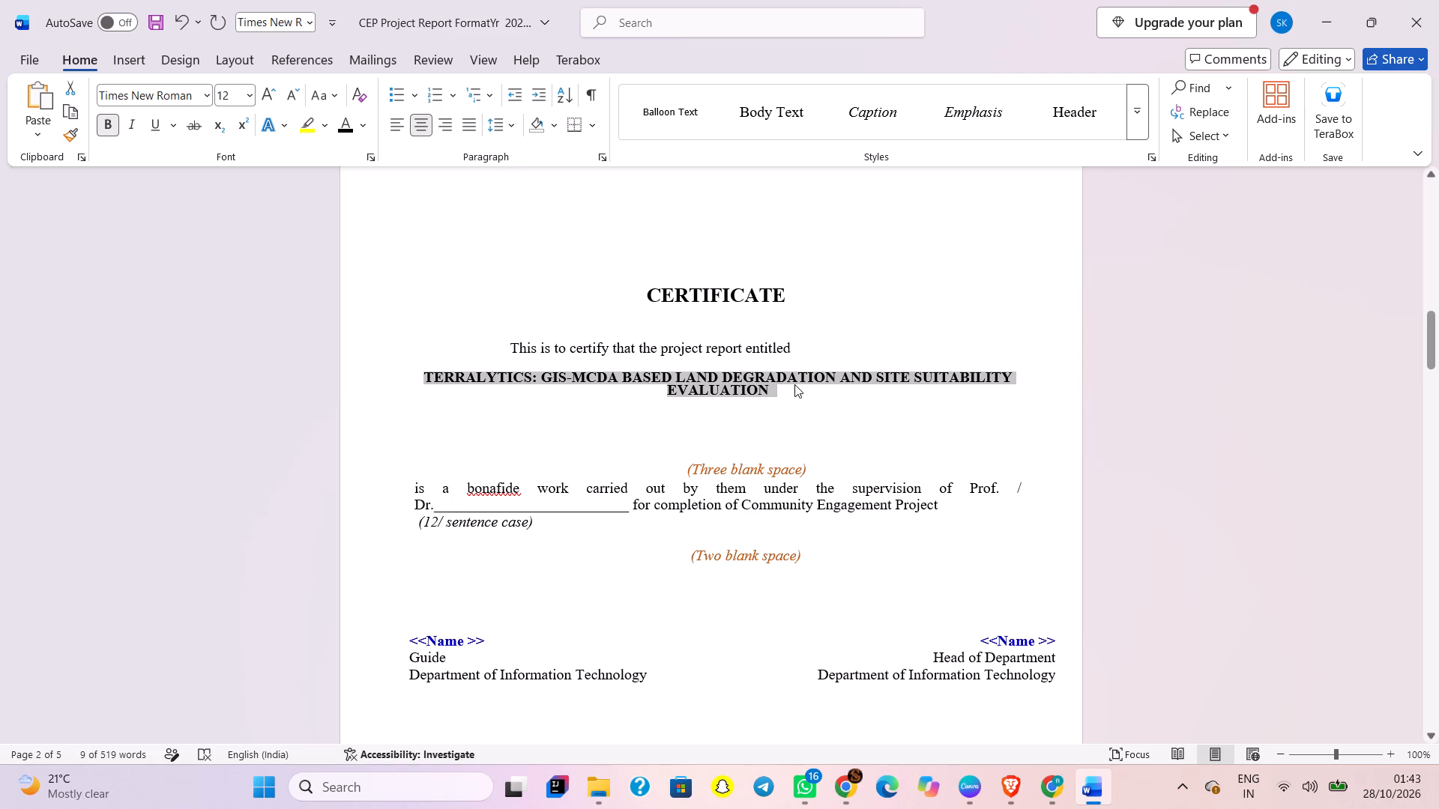
Break the certificate's project title onto a new line before "AND SITE SUITABILITY EVALUATION".
{"action": "left_click", "coordinate": [844, 381]}
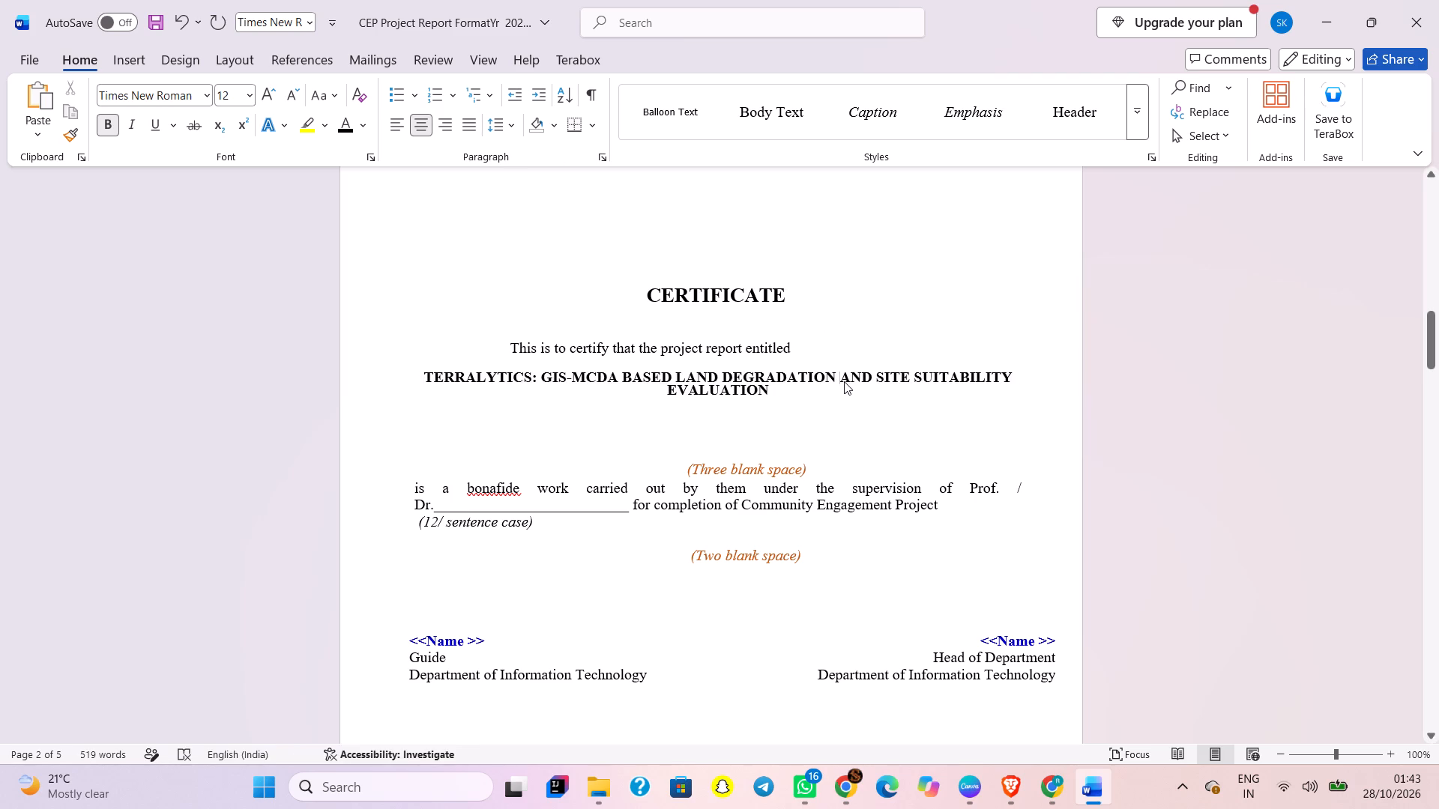
{"action": "key", "text": "Return"}
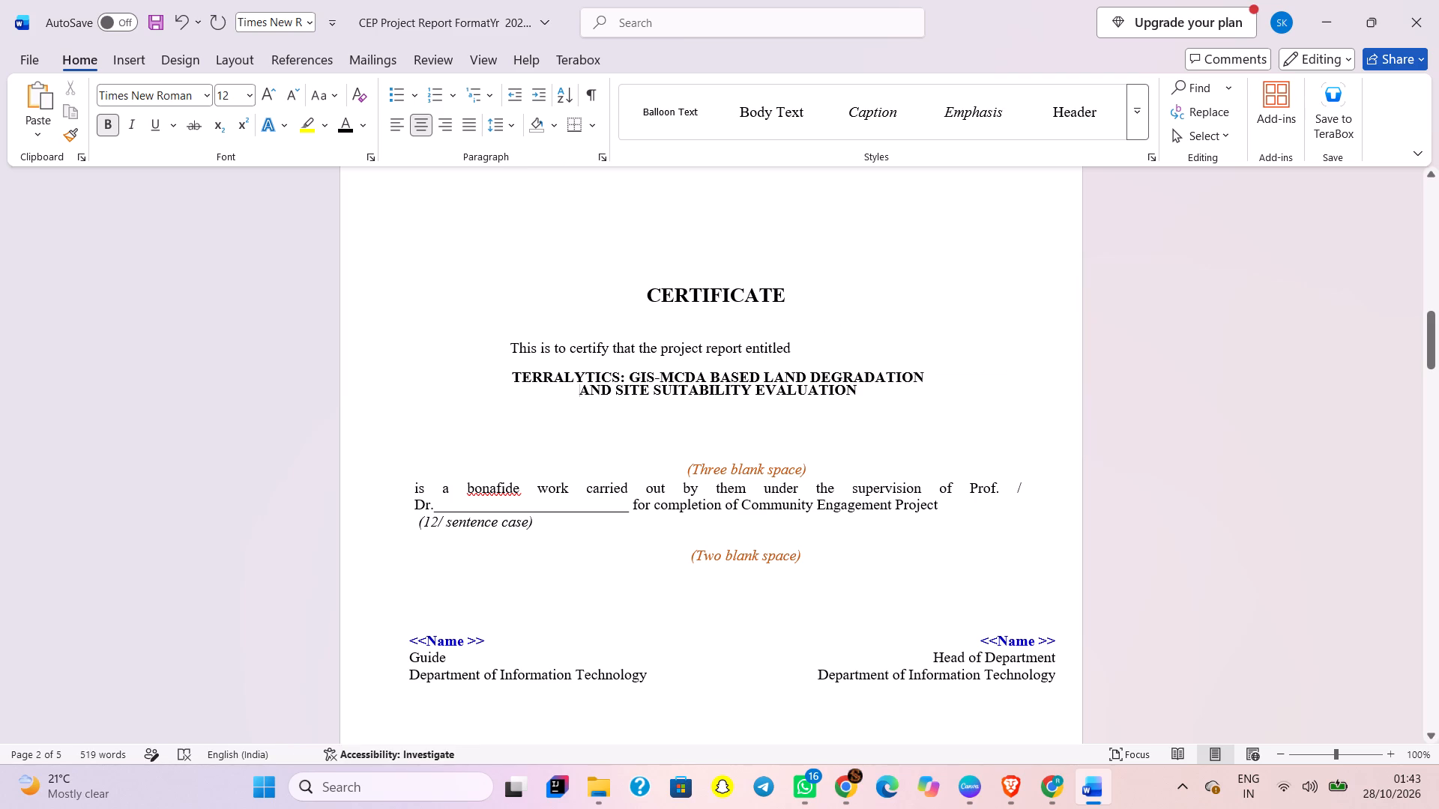
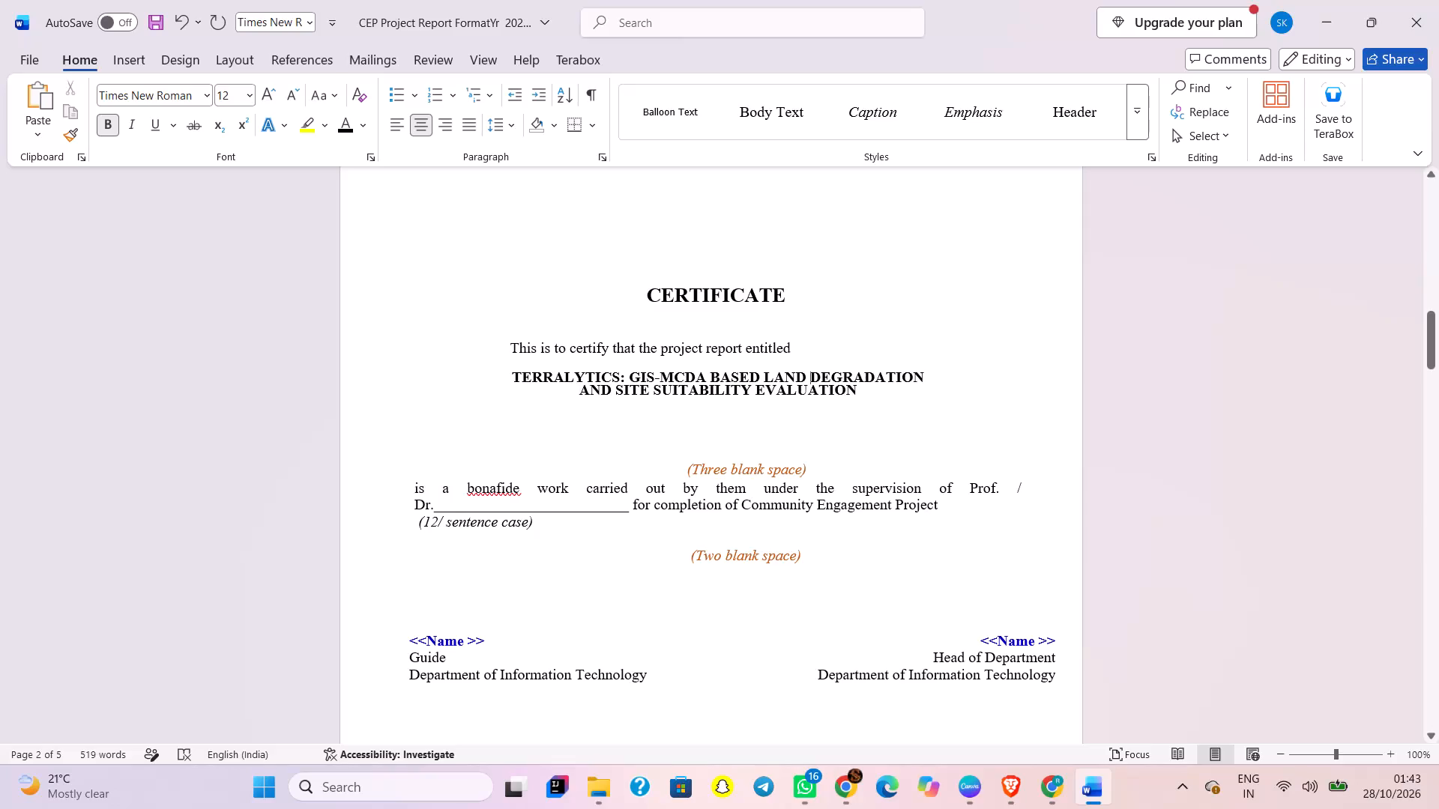
Move the certificate title's line break so the second line reads "DEGRADATION AND SITE SUITABILITY EVALUATION".
{"action": "key", "text": "Return"}
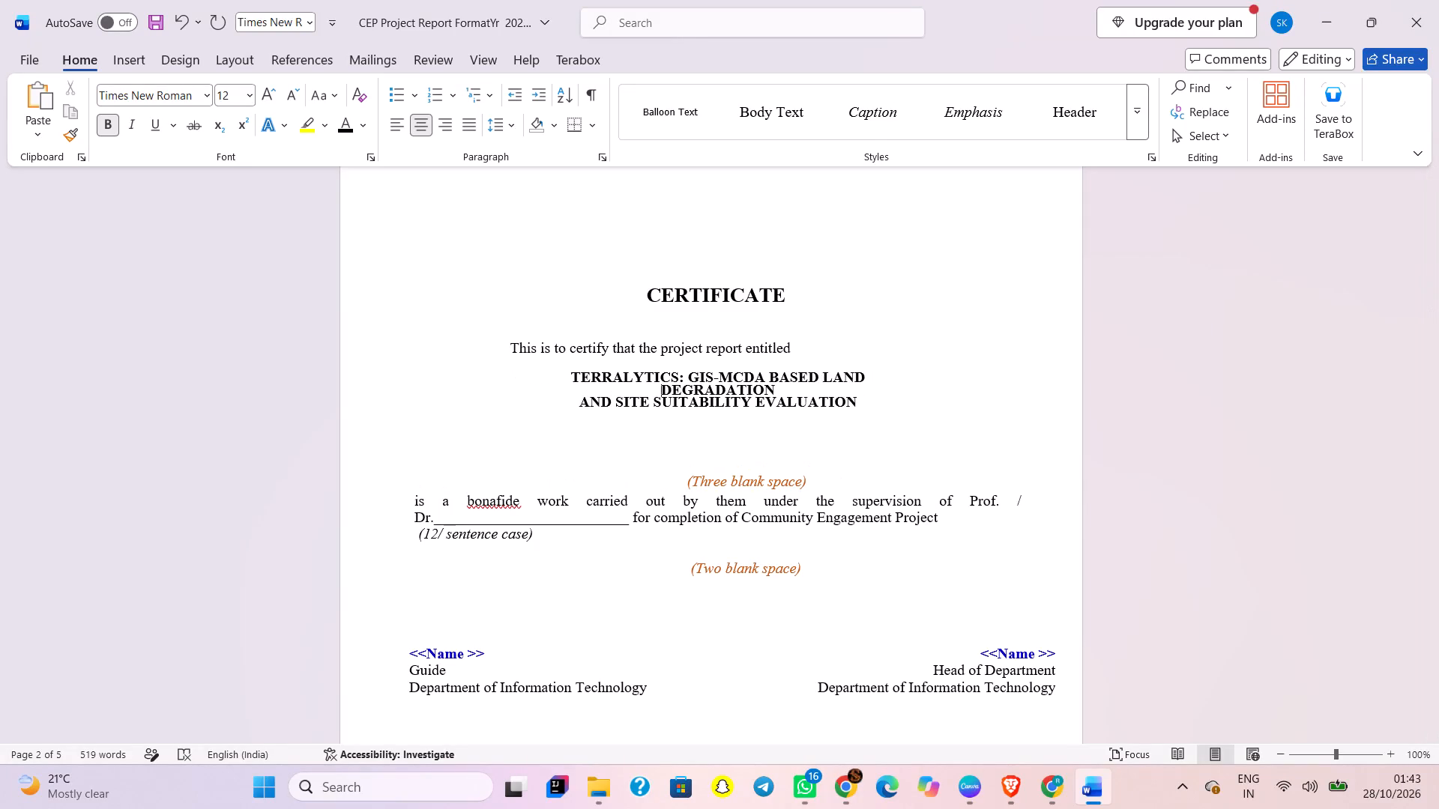
{"action": "left_click", "coordinate": [575, 405]}
{"action": "key", "text": "BackSpace"}
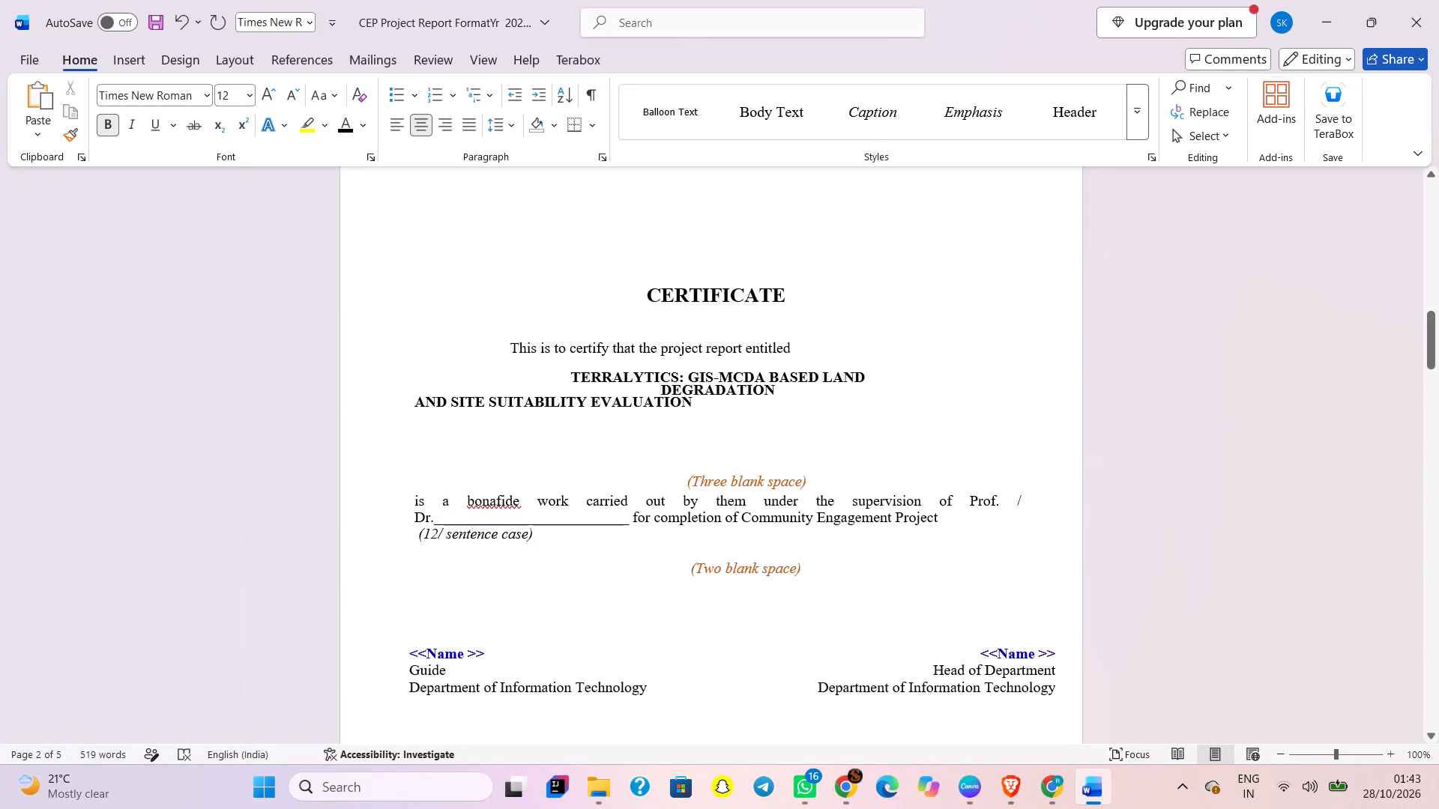
{"action": "key", "text": "BackSpace"}
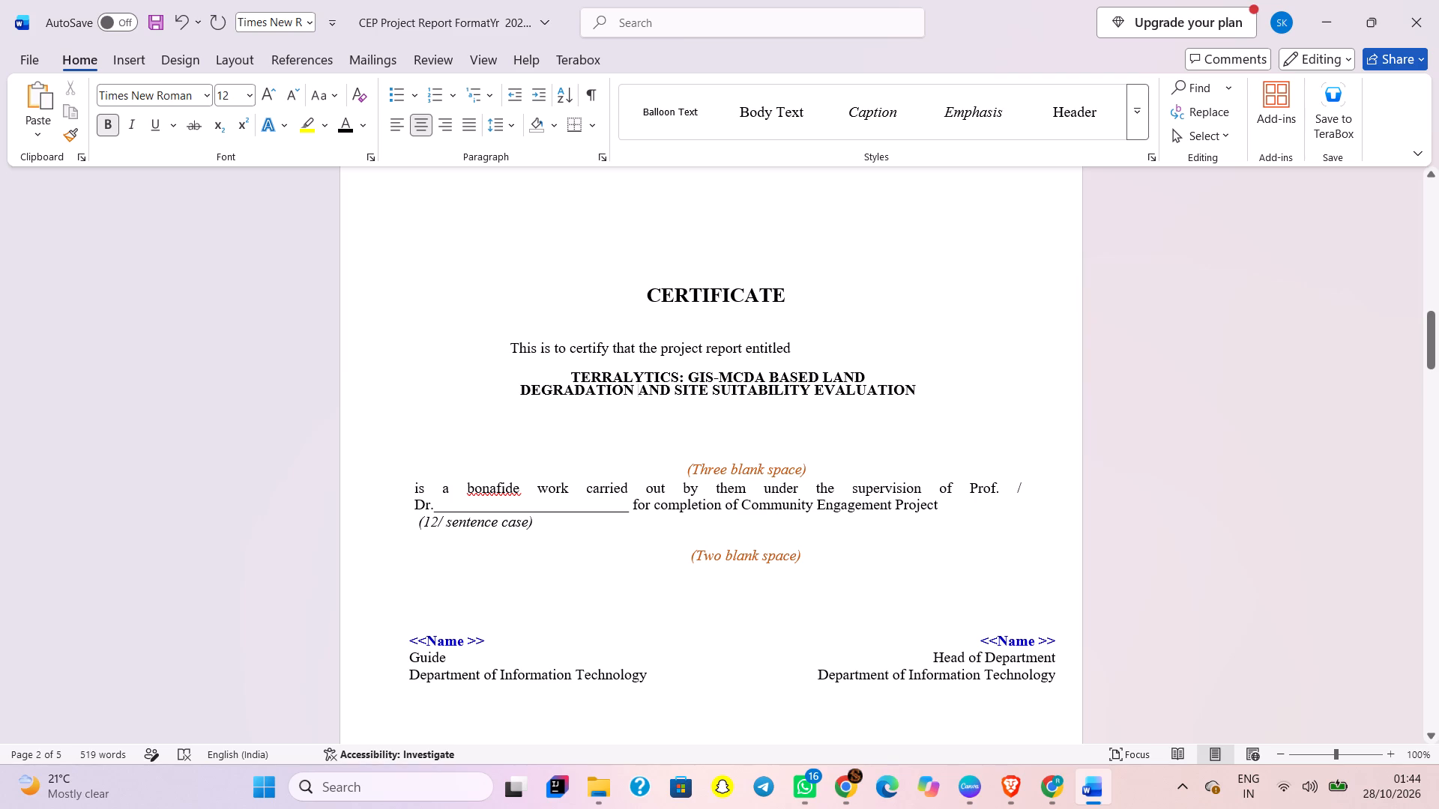
Indent the empty line between the certificate's project title and the "(Three blank space)" note with a run of spaces.
{"action": "left_click", "coordinate": [639, 435]}
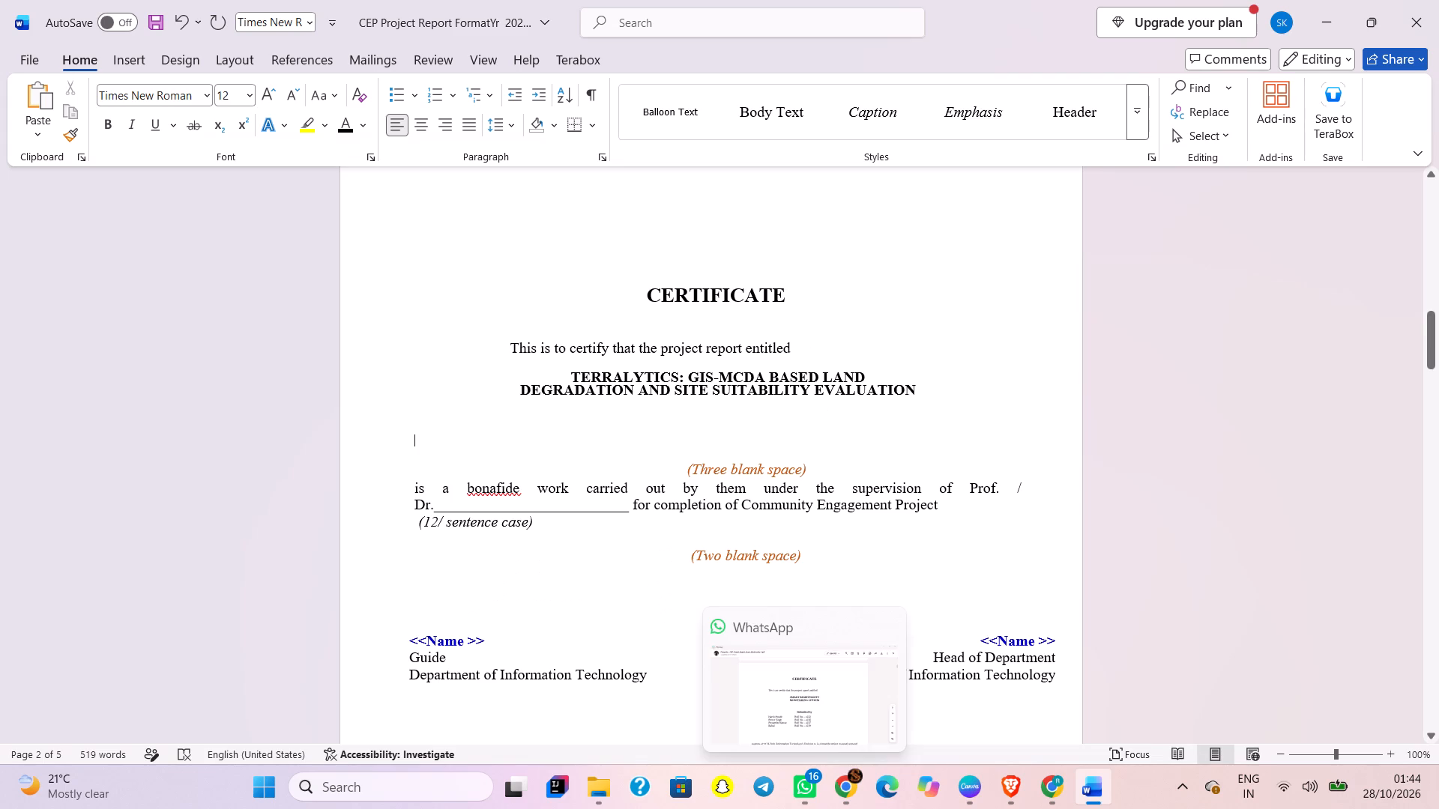
{"action": "left_click", "coordinate": [673, 425]}
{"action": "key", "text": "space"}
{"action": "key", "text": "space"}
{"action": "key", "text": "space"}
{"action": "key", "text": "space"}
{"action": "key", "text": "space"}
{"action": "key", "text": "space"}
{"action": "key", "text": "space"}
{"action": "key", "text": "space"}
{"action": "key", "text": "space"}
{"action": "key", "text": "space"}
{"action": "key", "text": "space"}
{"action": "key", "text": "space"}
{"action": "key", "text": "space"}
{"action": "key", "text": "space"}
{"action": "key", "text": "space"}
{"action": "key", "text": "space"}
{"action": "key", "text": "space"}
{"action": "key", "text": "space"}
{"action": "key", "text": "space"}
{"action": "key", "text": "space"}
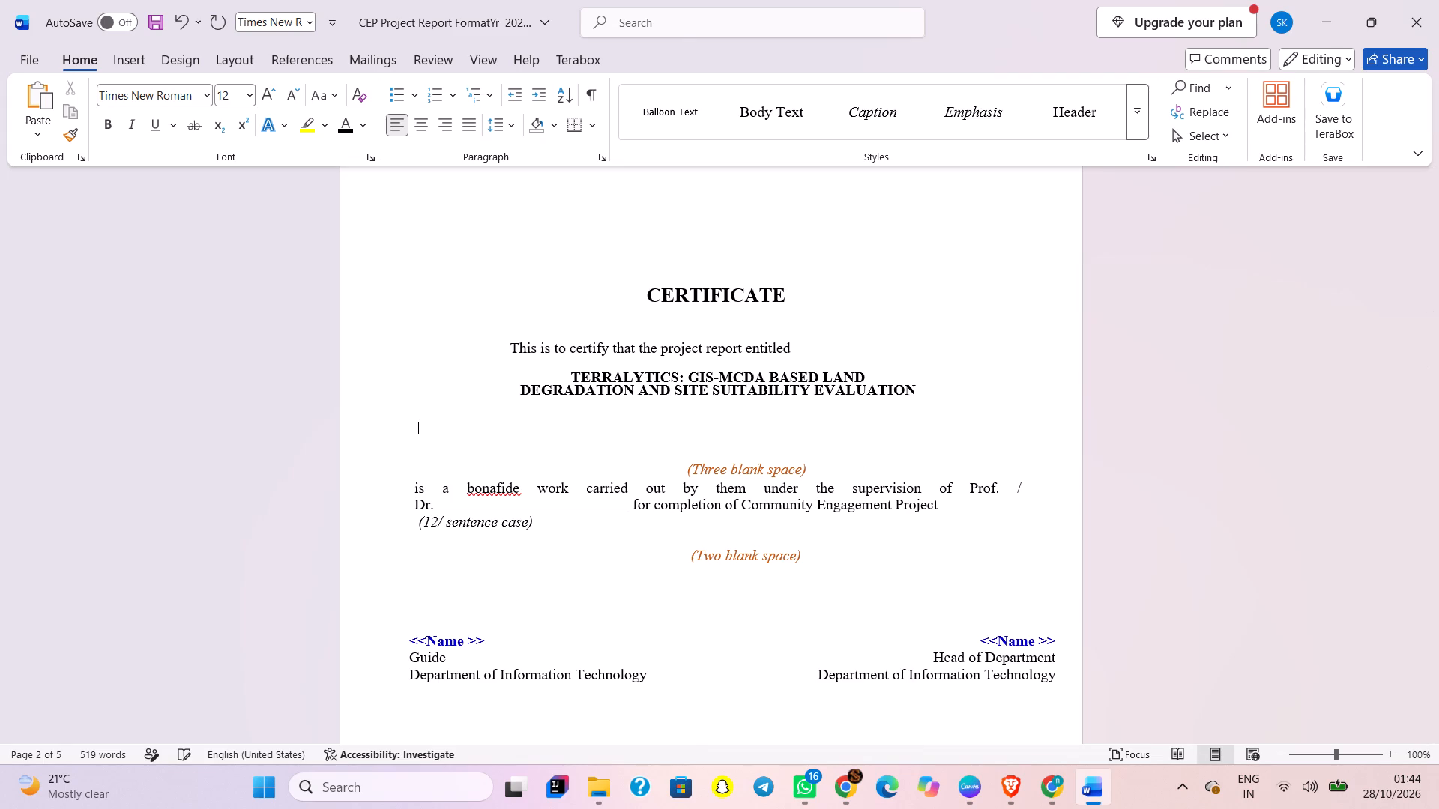
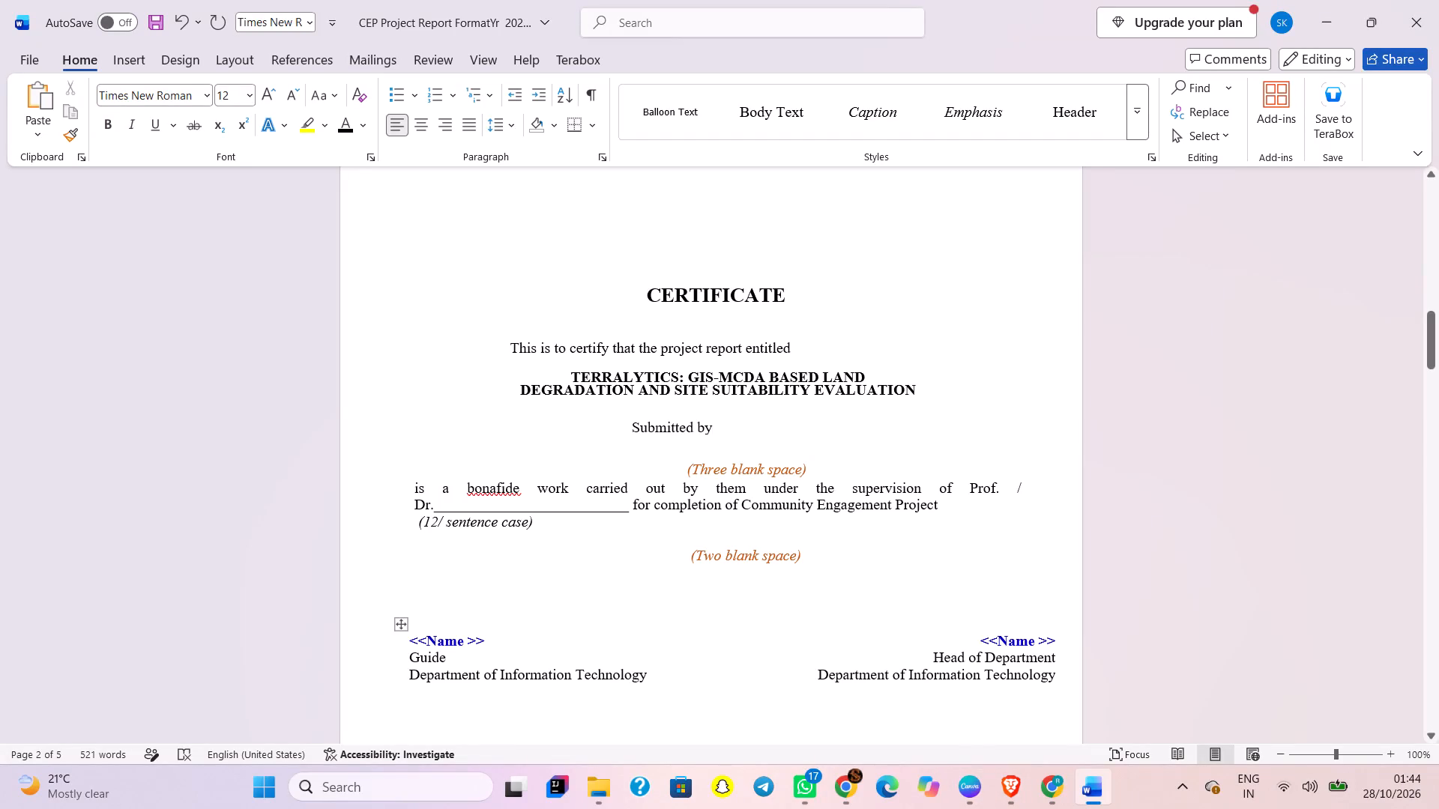
Indent the certificate's "Submitted by" text with spaces so it sits centred beneath the project title.
{"action": "left_click", "coordinate": [628, 428]}
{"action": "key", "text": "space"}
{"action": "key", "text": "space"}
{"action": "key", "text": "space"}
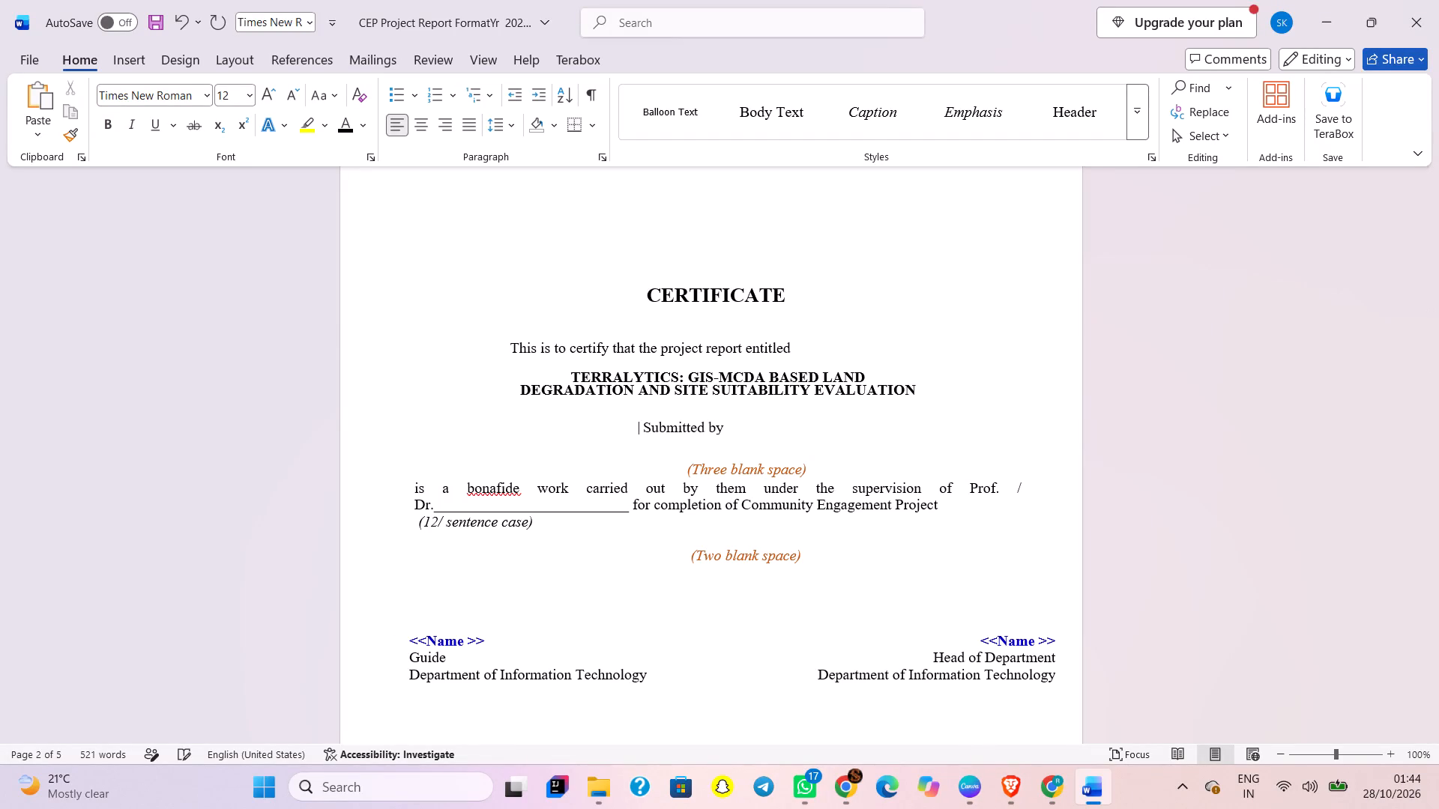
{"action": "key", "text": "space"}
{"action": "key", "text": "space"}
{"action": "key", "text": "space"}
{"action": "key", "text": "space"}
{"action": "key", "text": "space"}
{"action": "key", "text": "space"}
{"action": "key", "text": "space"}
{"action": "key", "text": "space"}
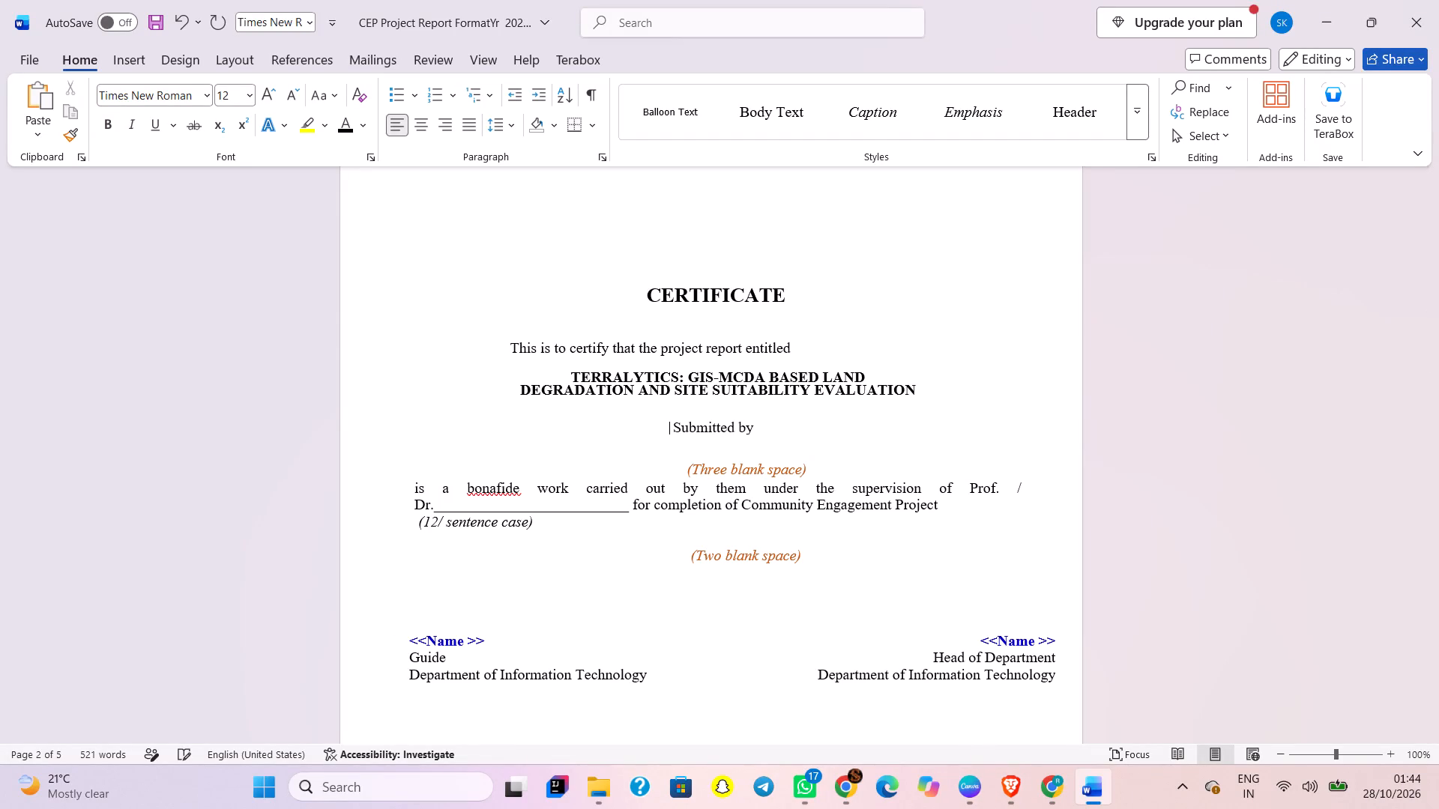
Make the certificate's "Submitted by" text bold.
{"action": "left_click_drag", "start_coordinate": [674, 427], "coordinate": [753, 442]}
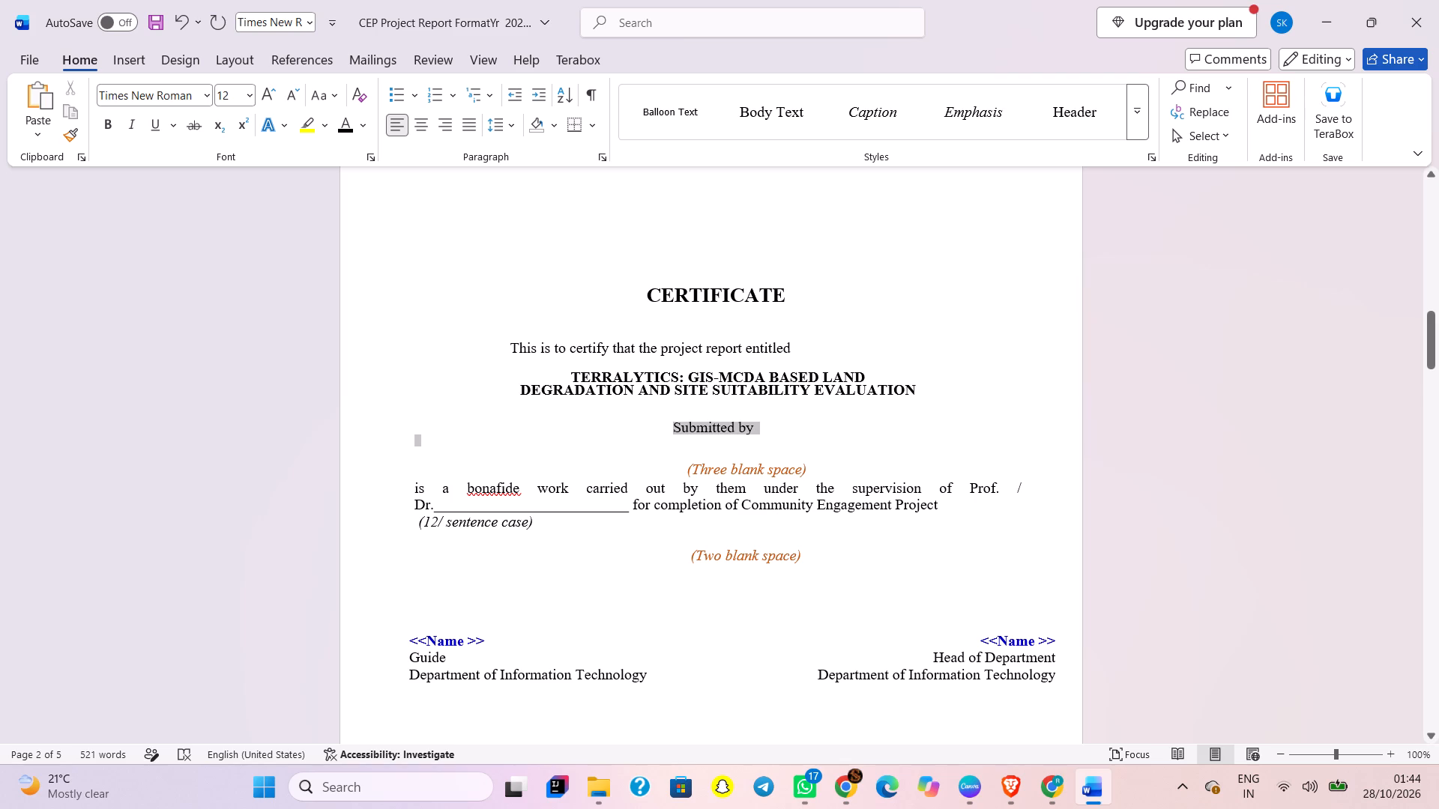
{"action": "left_click_drag", "start_coordinate": [753, 442], "coordinate": [755, 424]}
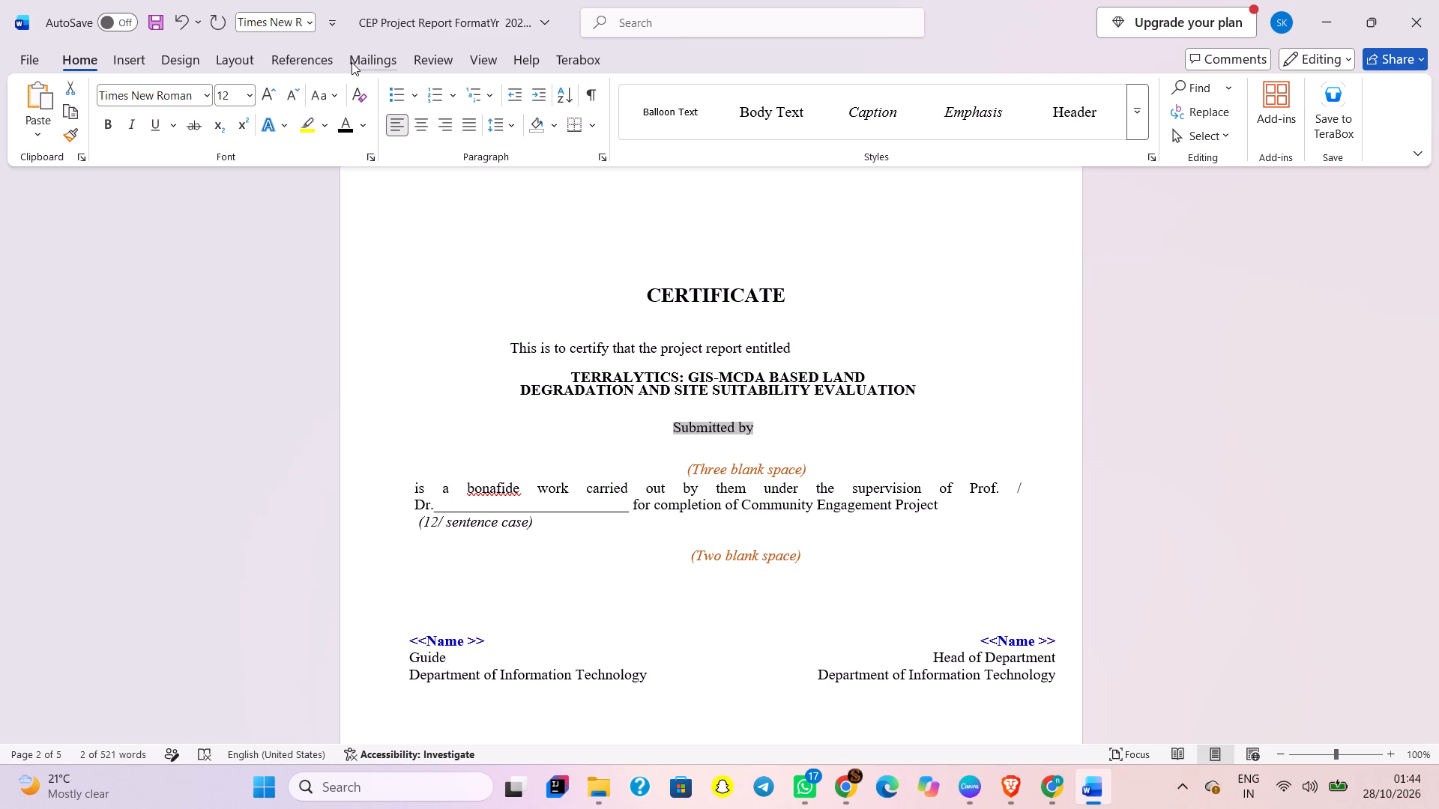
{"action": "left_click", "coordinate": [110, 127]}
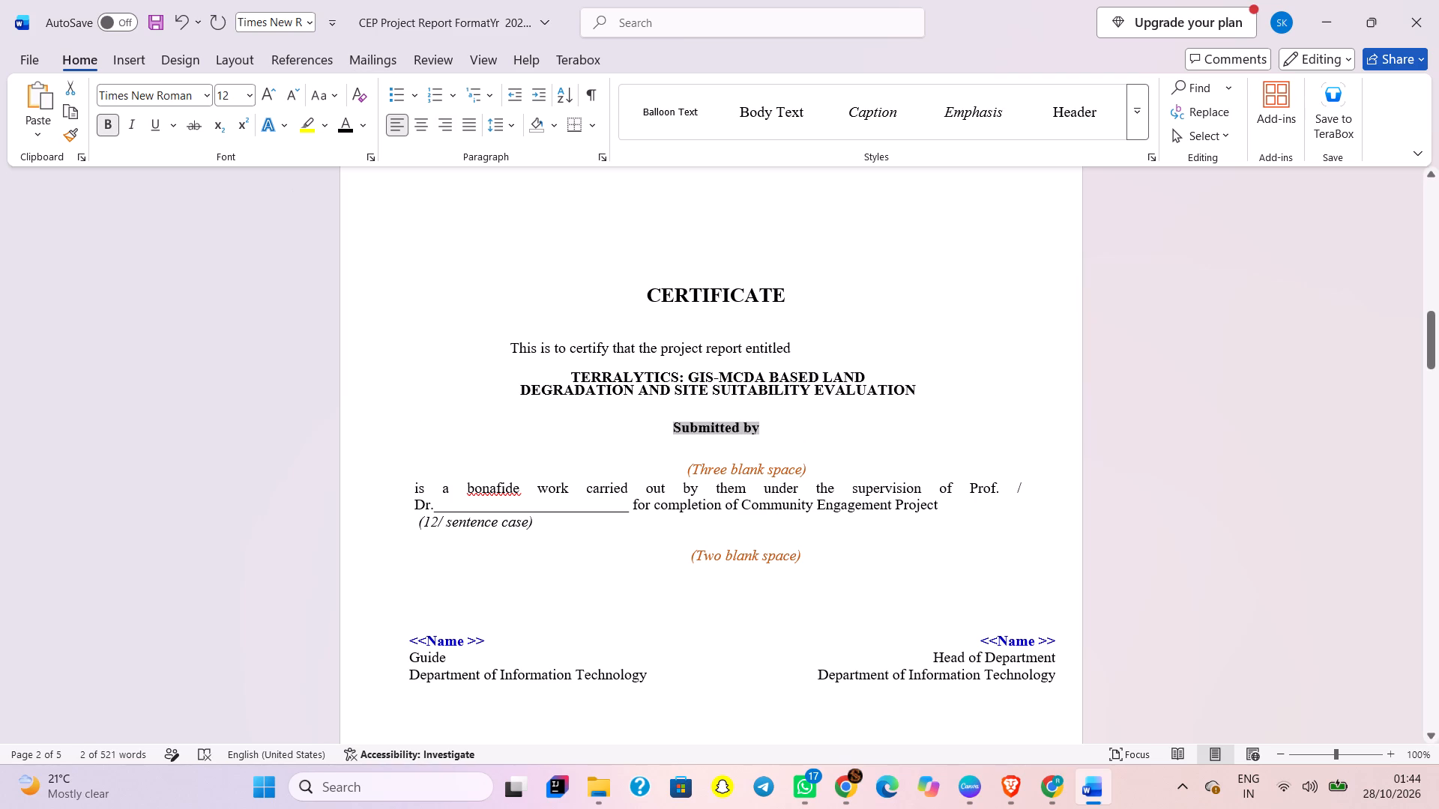
Add a new line below "Submitted by" on the certificate and start entering the first student's name there.
{"action": "left_click", "coordinate": [678, 441]}
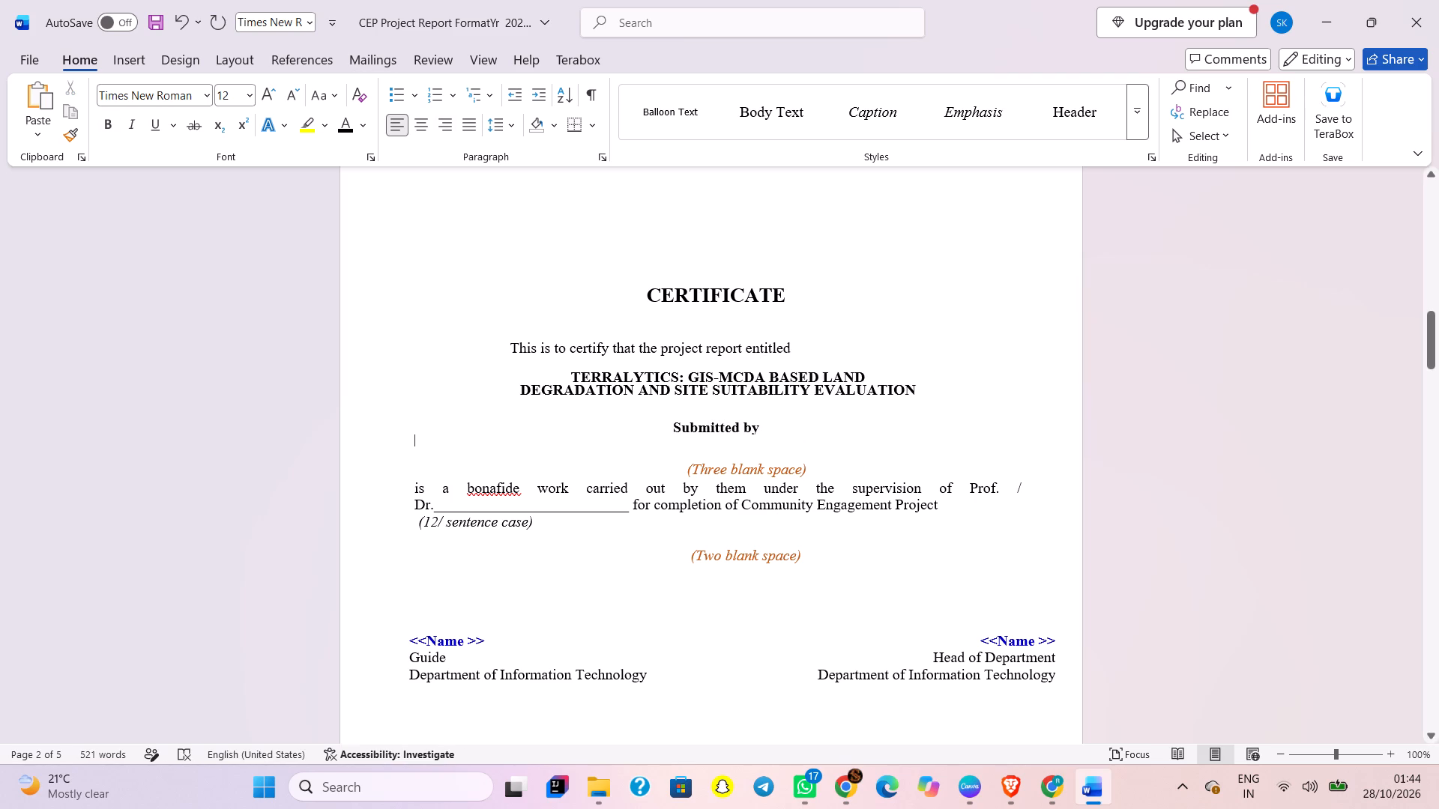
{"action": "left_click", "coordinate": [779, 439]}
{"action": "left_click", "coordinate": [775, 425]}
{"action": "key", "text": "Return"}
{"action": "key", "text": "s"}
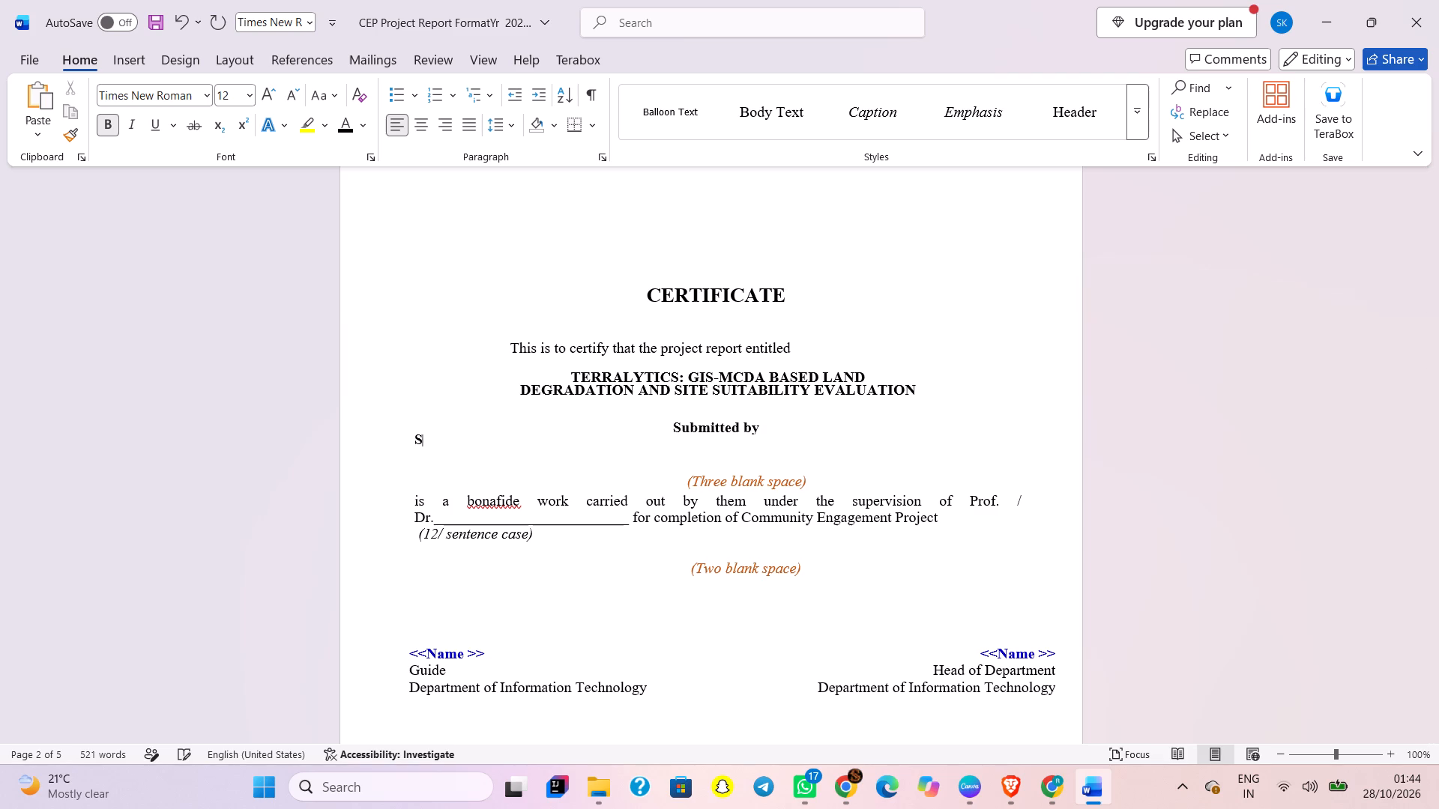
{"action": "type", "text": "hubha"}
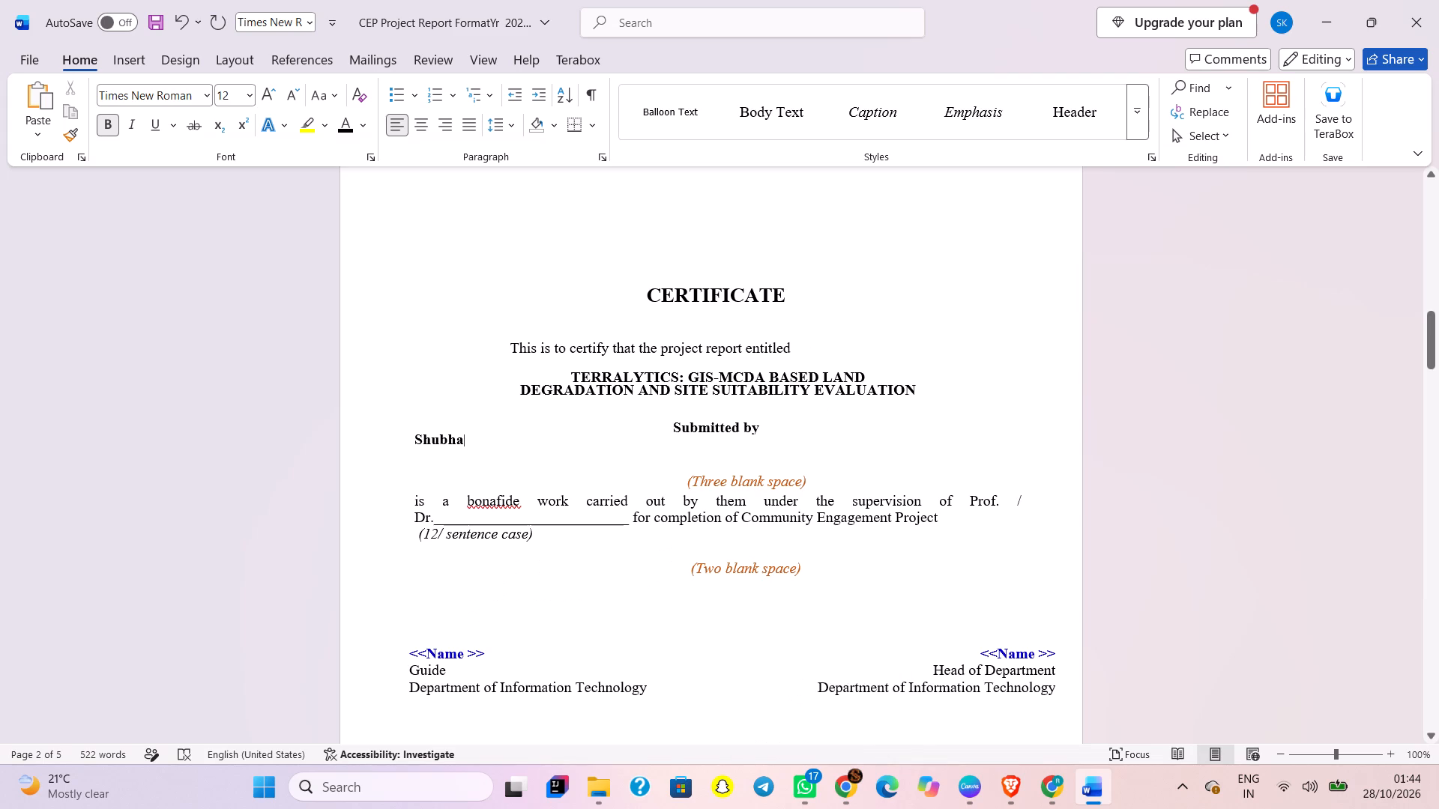
Go back to the title page's list of student names and roll numbers.
{"action": "left_click", "coordinate": [875, 340]}
{"action": "scroll", "coordinate": [875, 340], "scroll_direction": "up", "scroll_amount": 4}
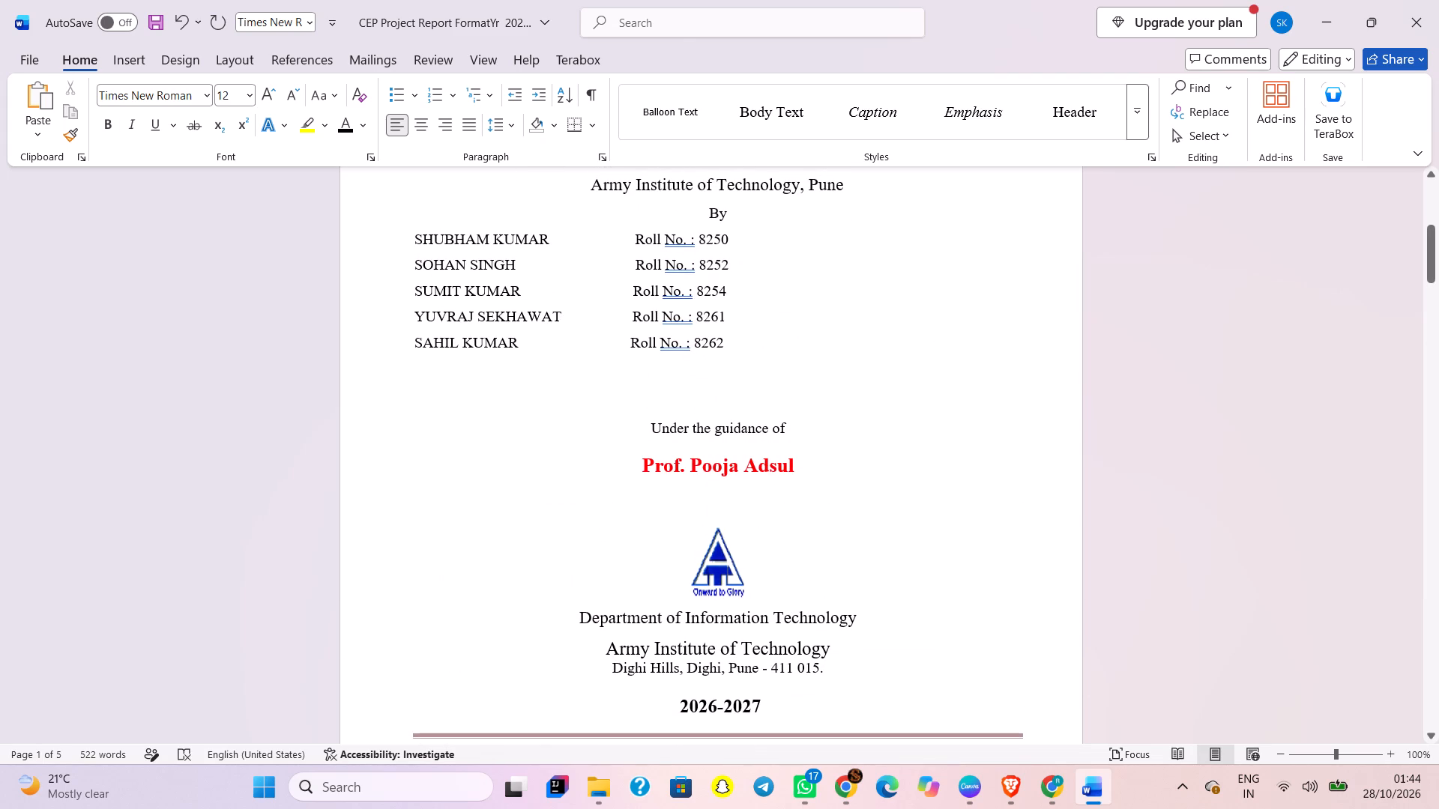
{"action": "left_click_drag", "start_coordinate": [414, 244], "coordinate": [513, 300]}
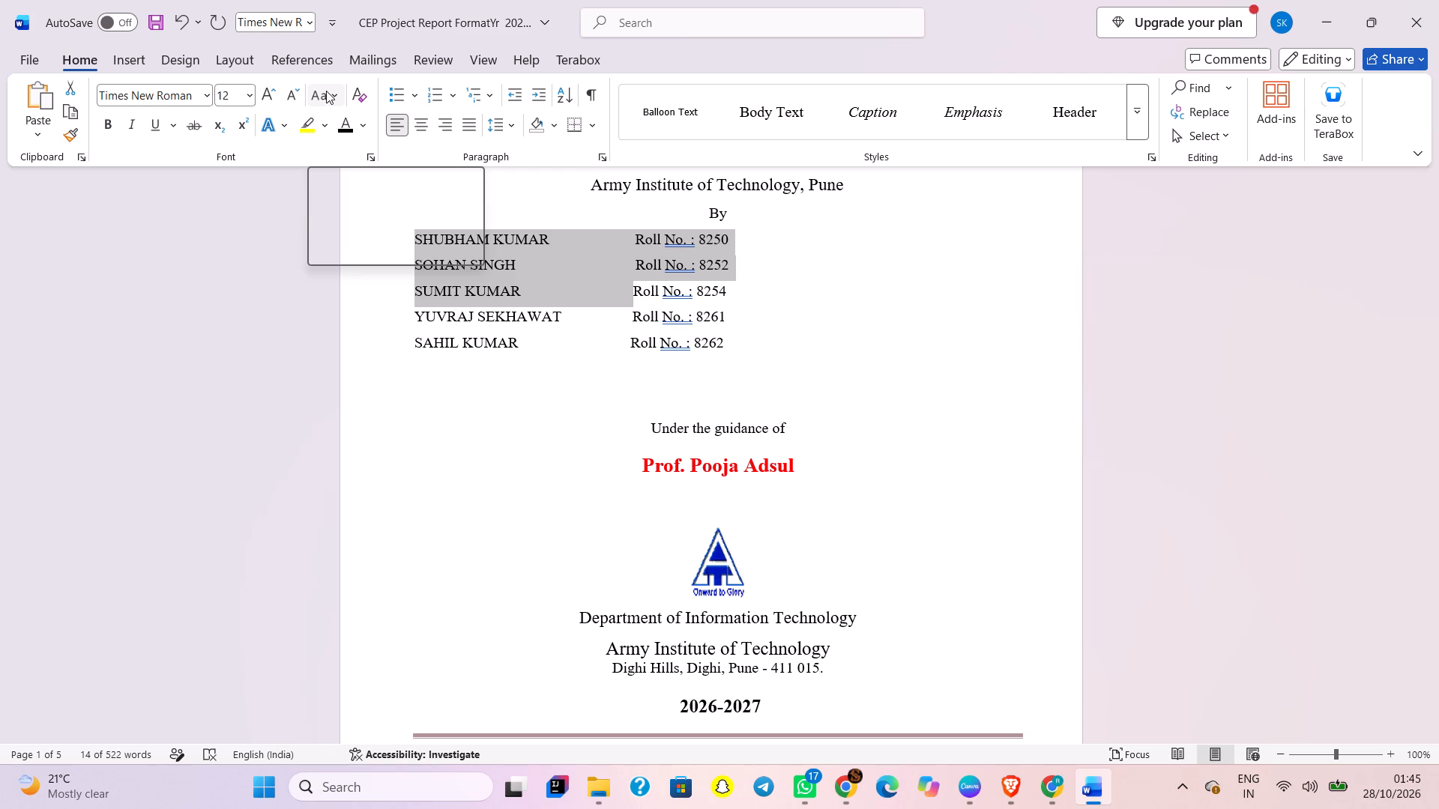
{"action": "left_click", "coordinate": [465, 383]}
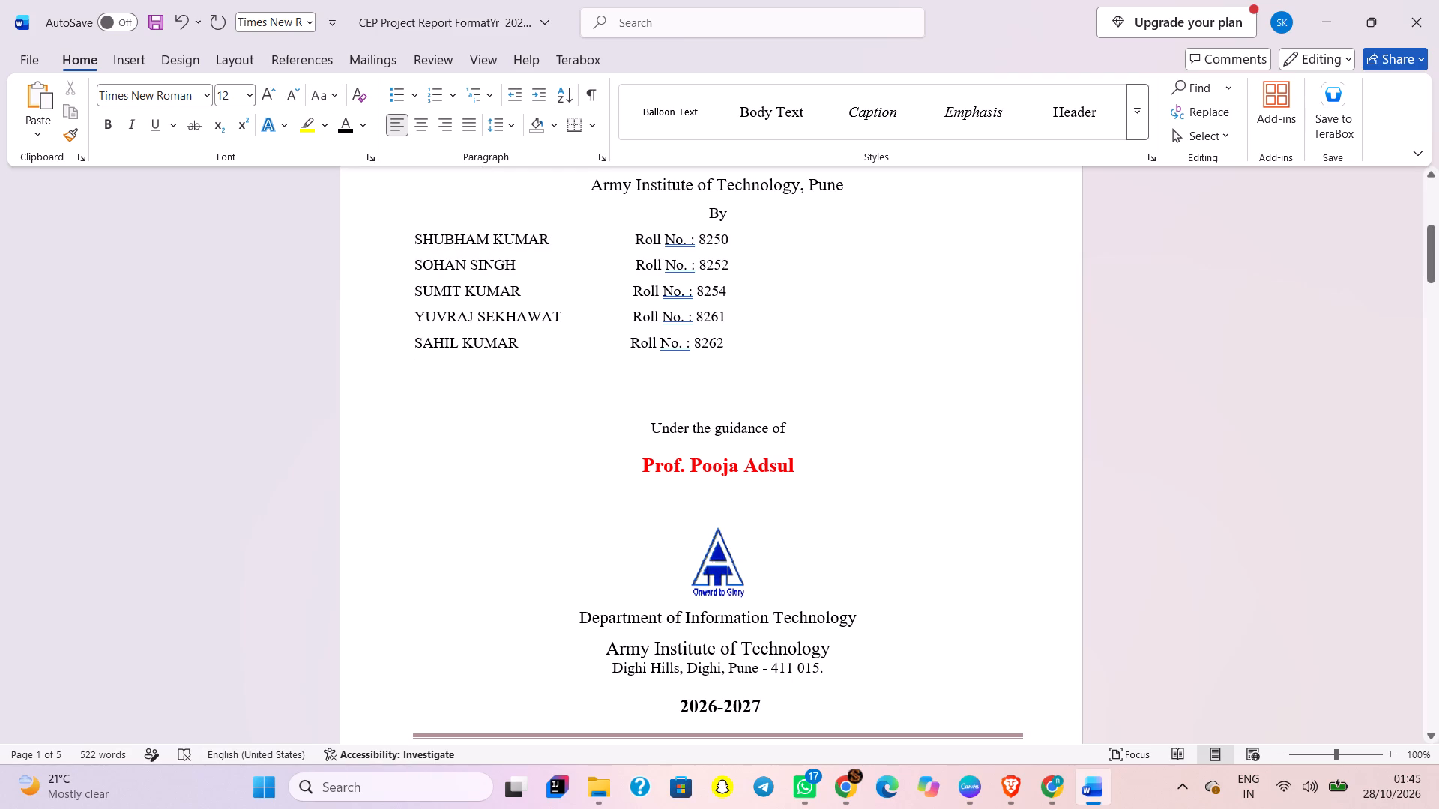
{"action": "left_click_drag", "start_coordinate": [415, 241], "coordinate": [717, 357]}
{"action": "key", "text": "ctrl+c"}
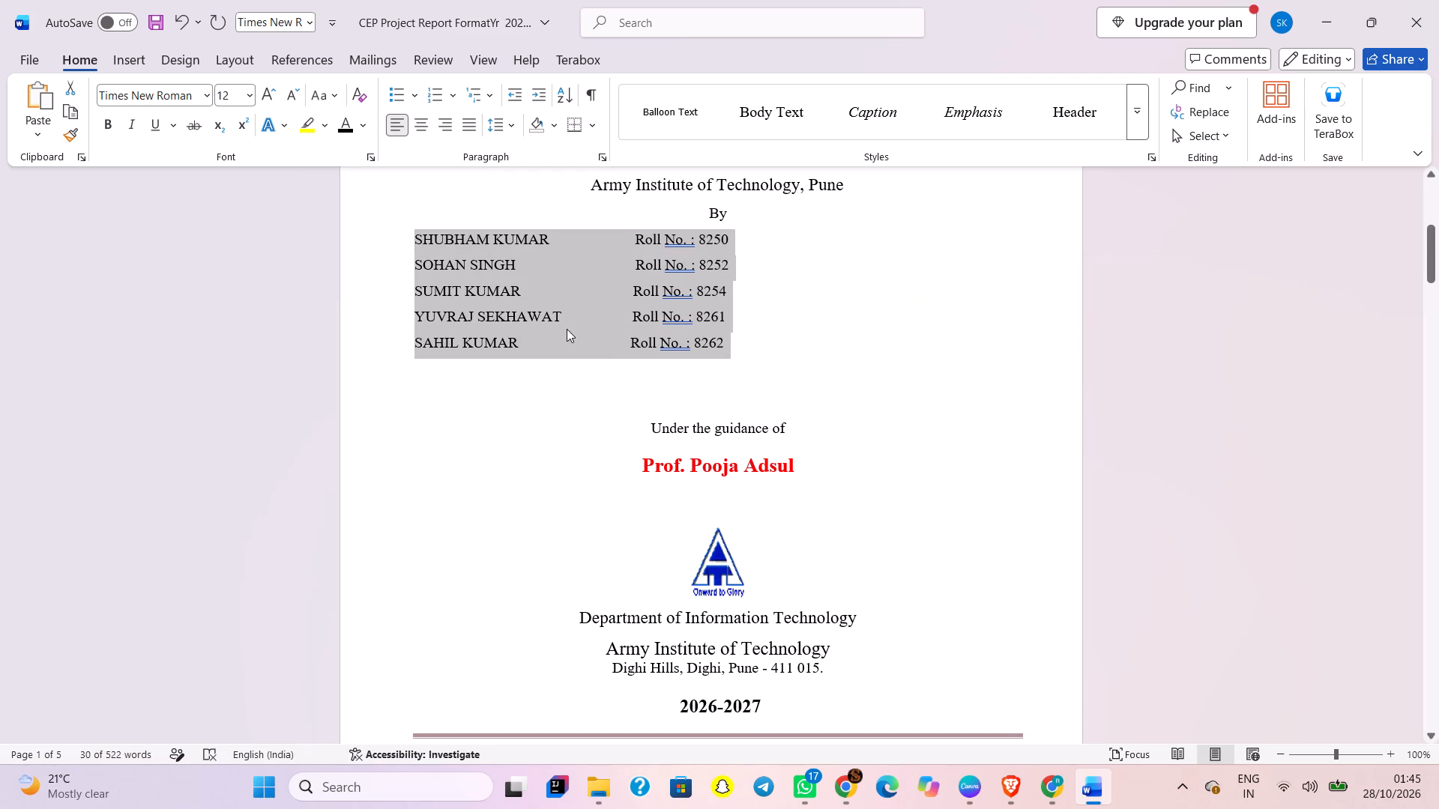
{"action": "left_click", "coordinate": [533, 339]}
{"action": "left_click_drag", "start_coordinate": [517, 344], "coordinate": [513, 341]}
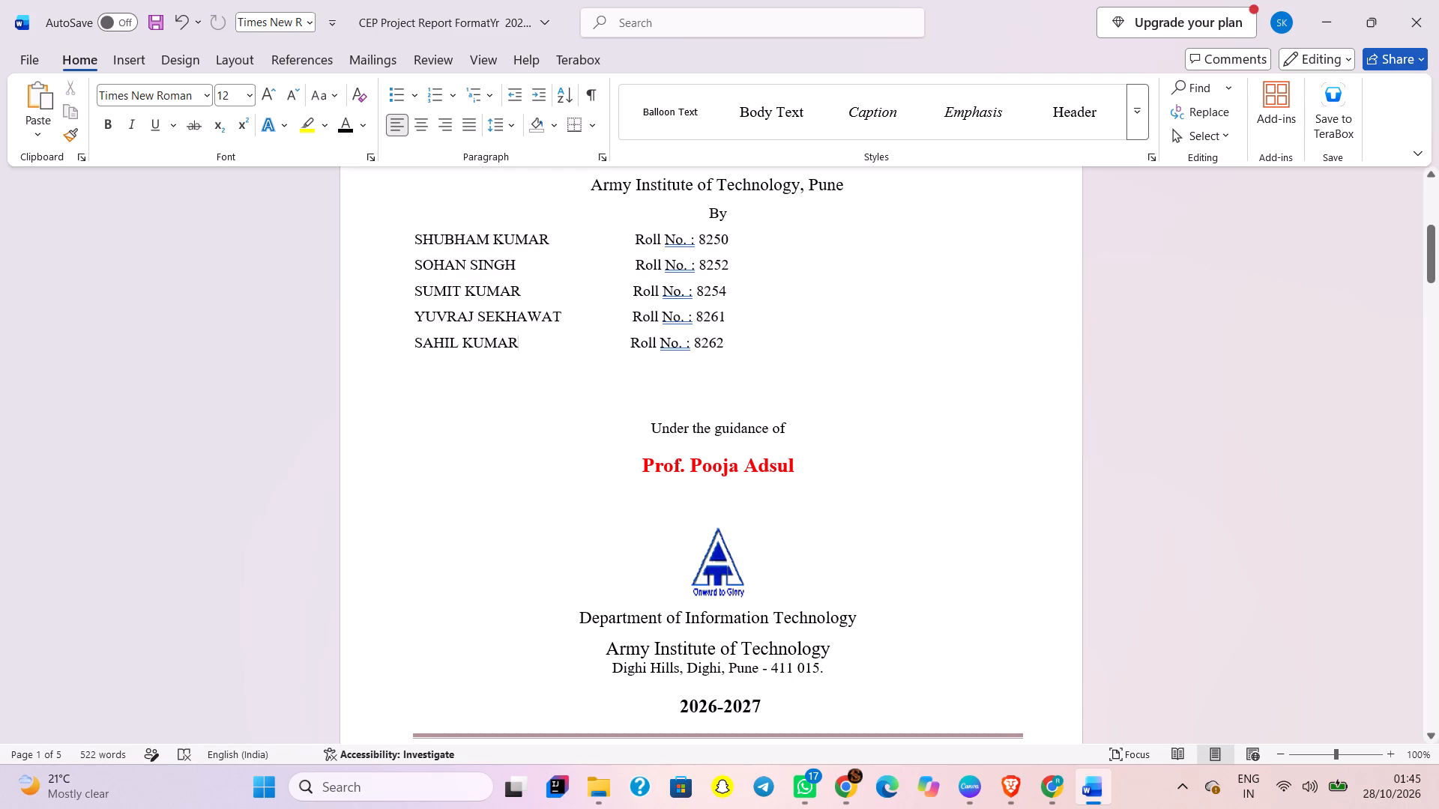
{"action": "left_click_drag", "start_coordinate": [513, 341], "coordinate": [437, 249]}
Convert the first student's name in the title page list to lowercase, with a capital S at the start of the first name.
{"action": "left_click", "coordinate": [423, 241]}
{"action": "left_click_drag", "start_coordinate": [423, 240], "coordinate": [548, 240]}
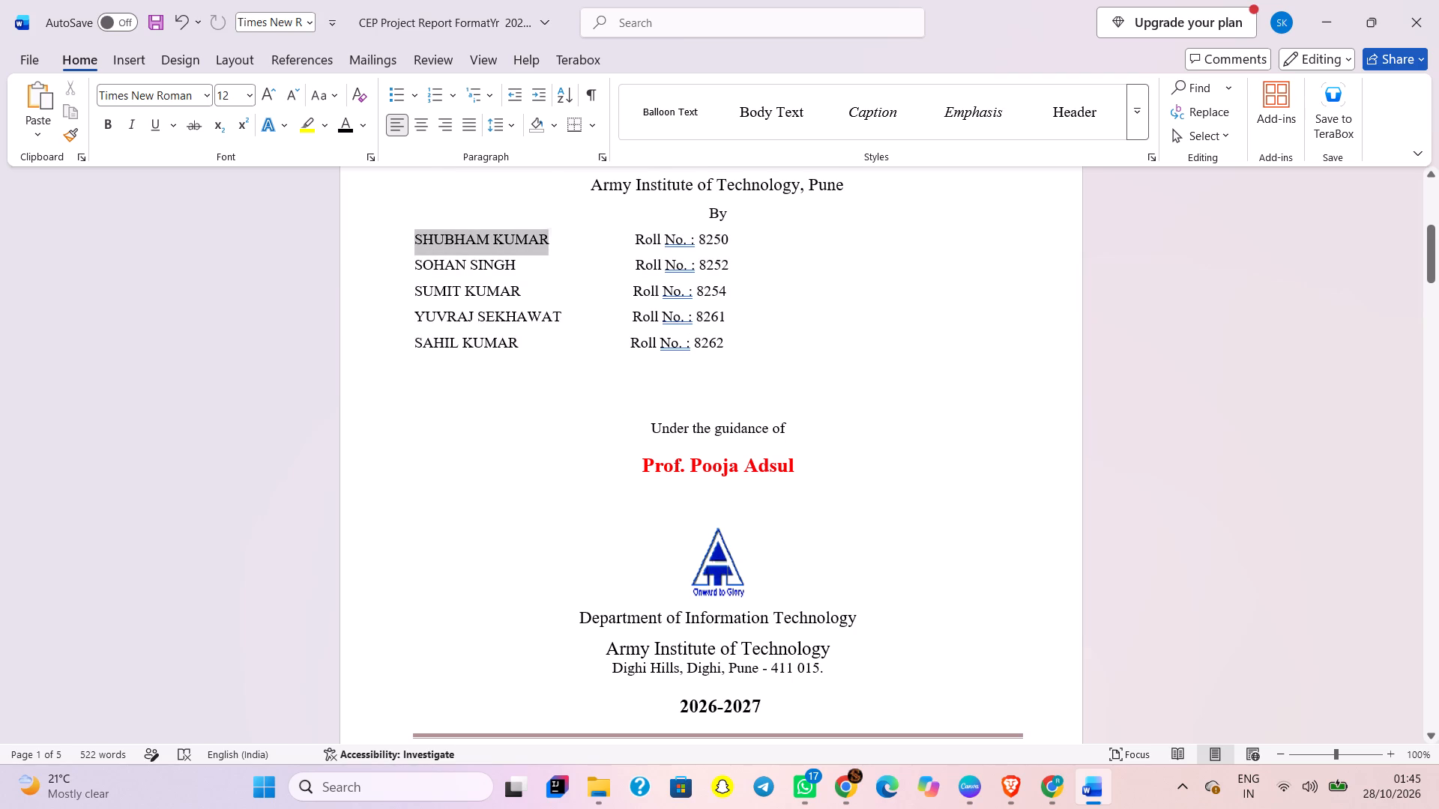
{"action": "left_click", "coordinate": [316, 95]}
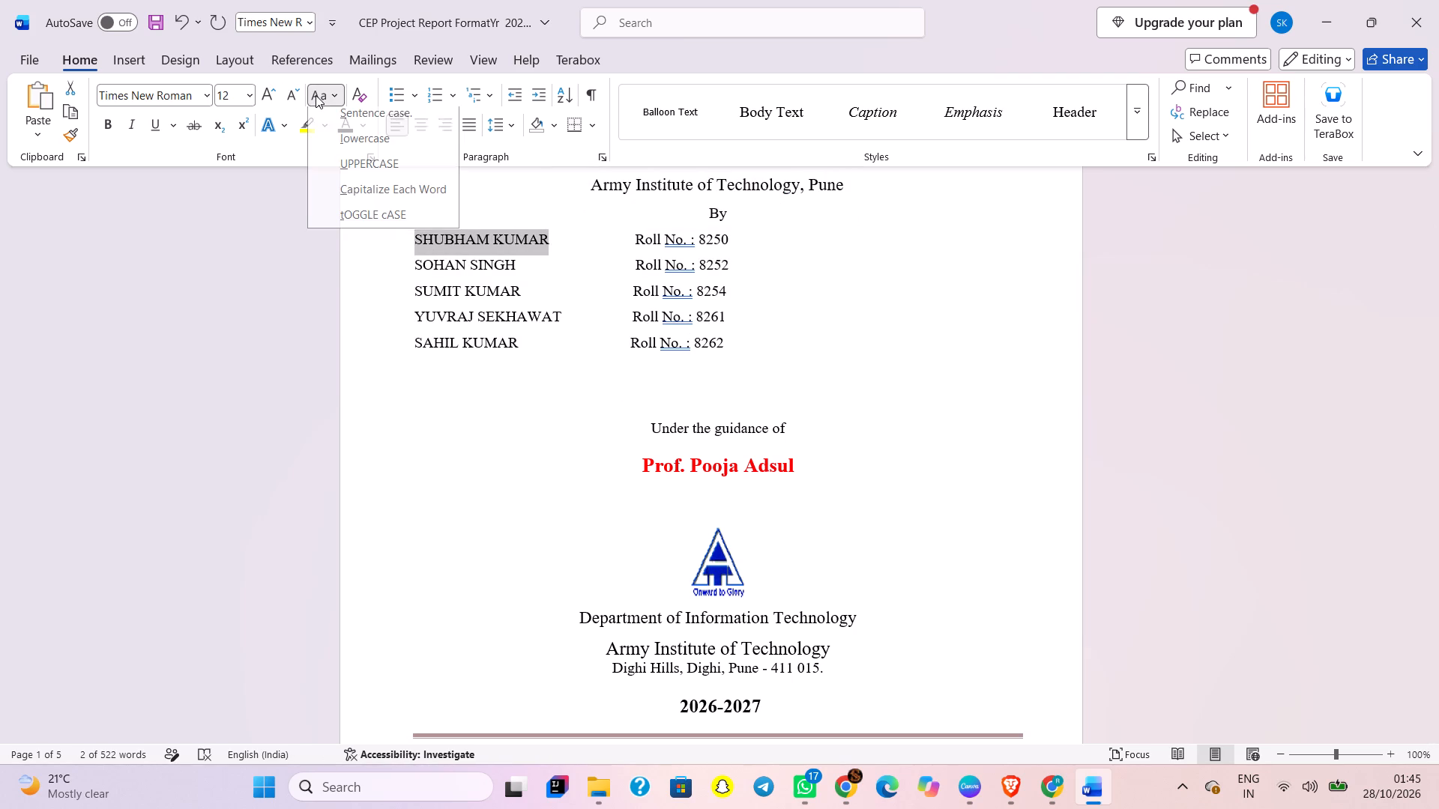
{"action": "left_click", "coordinate": [340, 145]}
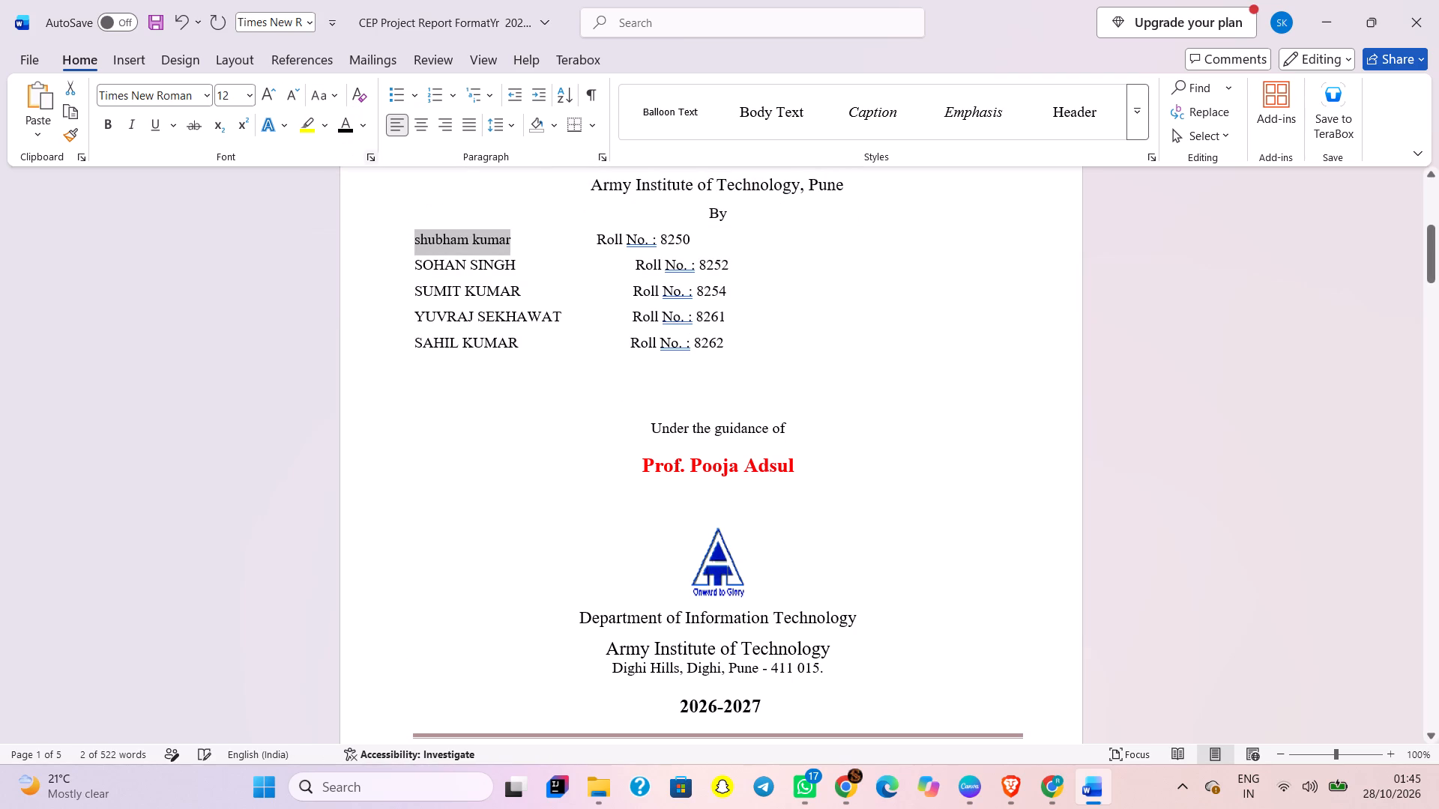
{"action": "left_click", "coordinate": [418, 241]}
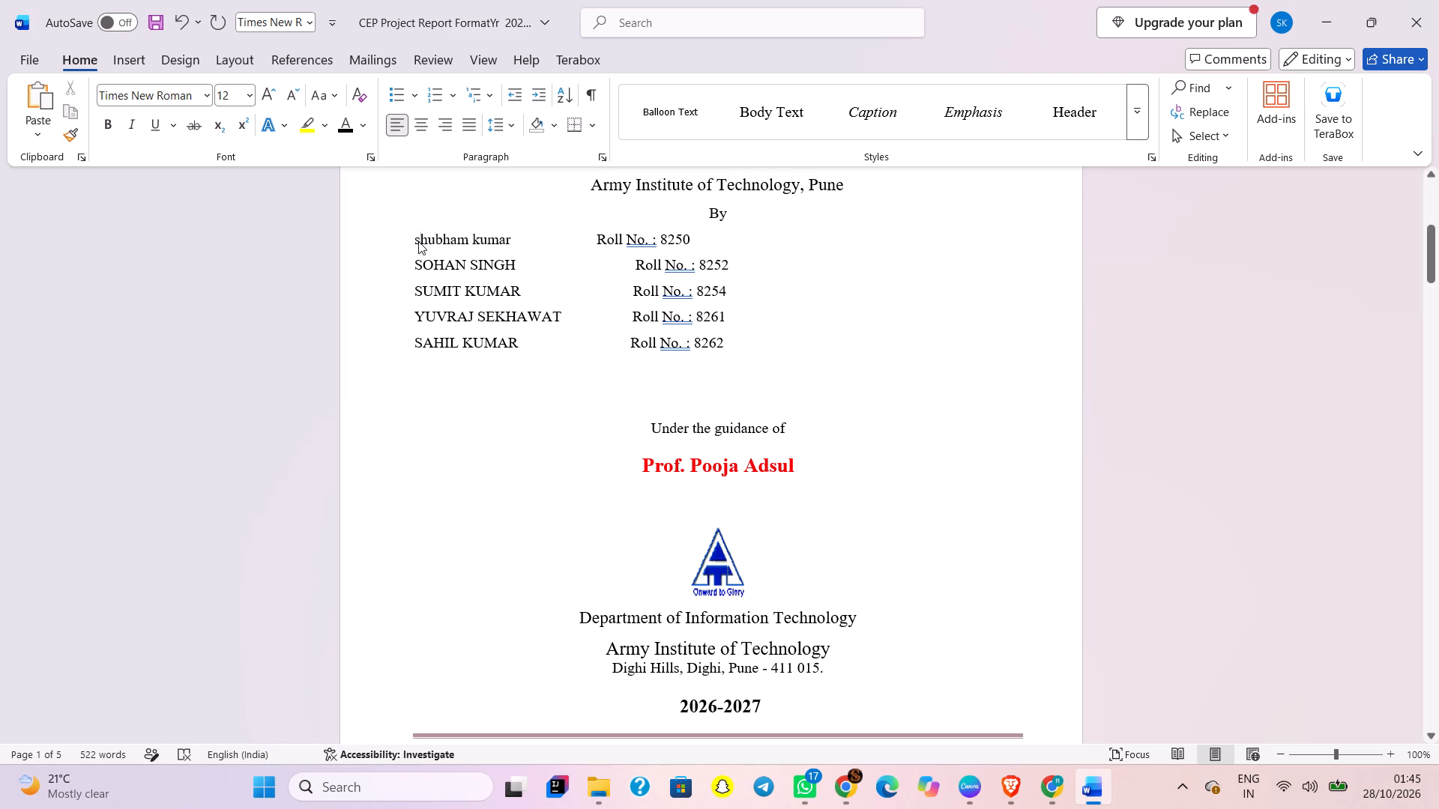
{"action": "key", "text": "BackSpace"}
{"action": "key", "text": "shift+s"}
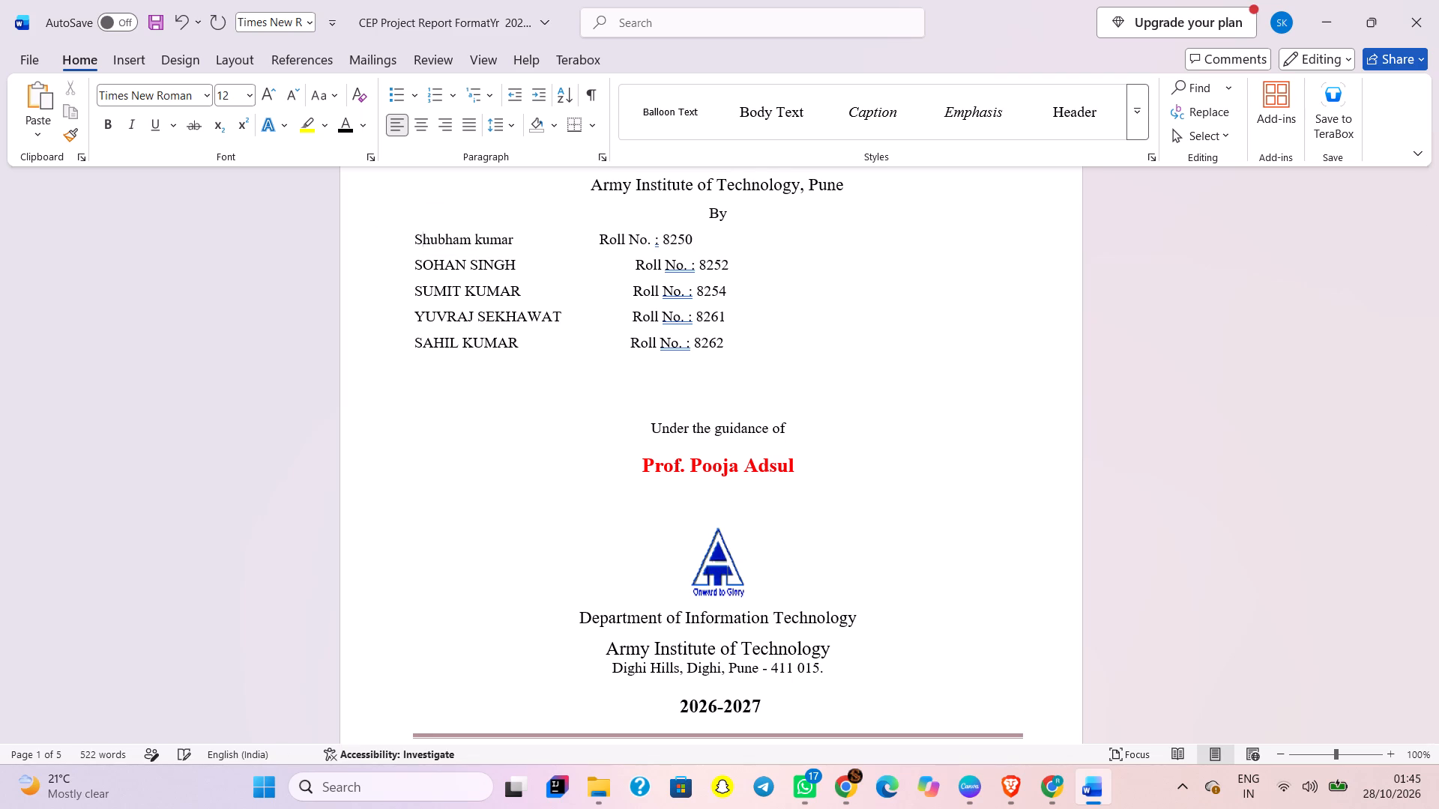
Change the second student's name to lowercase with capital initials and remove two spaces before its roll number to align it with the row above.
{"action": "left_click", "coordinate": [423, 263]}
{"action": "left_click_drag", "start_coordinate": [423, 263], "coordinate": [506, 269]}
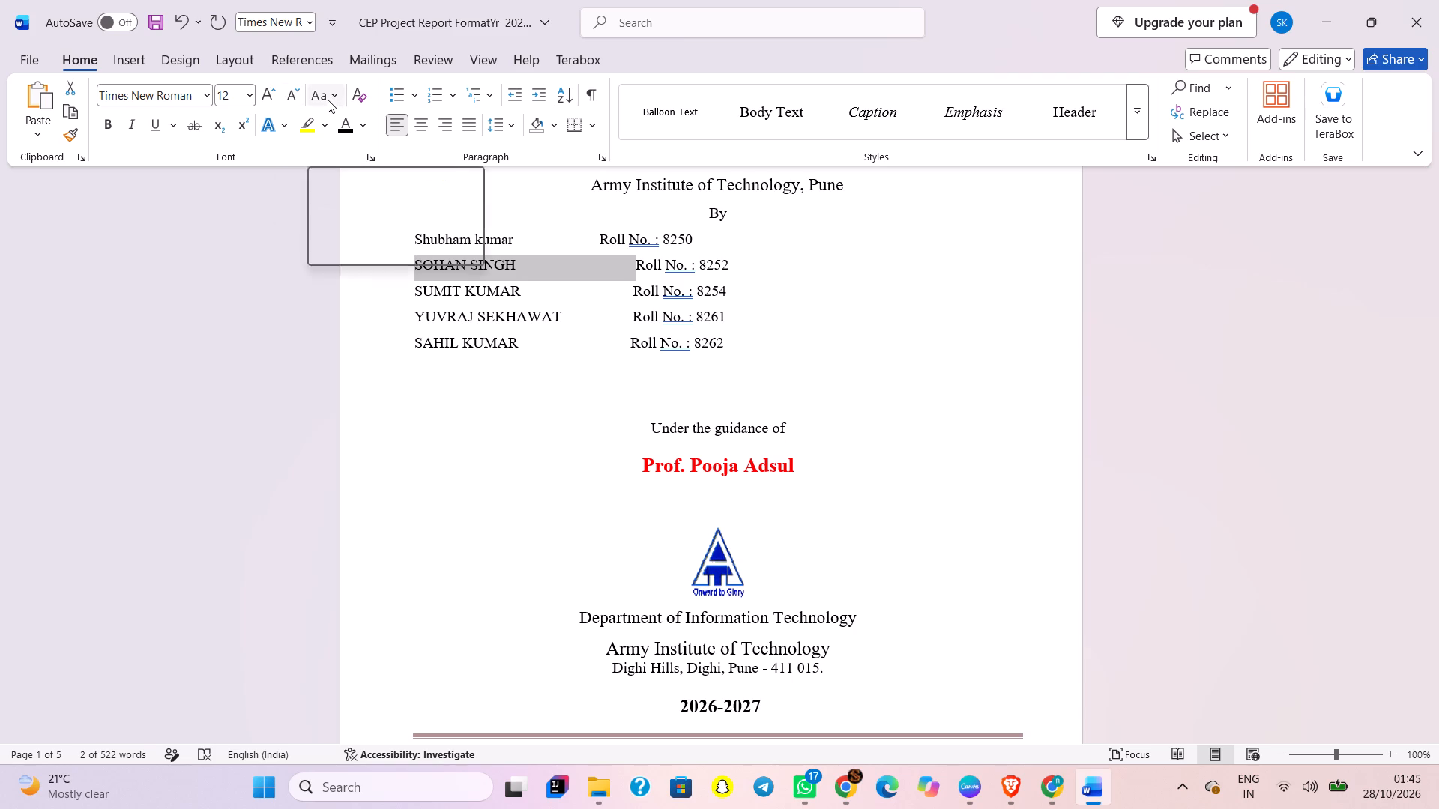
{"action": "left_click", "coordinate": [328, 100]}
{"action": "left_click", "coordinate": [359, 145]}
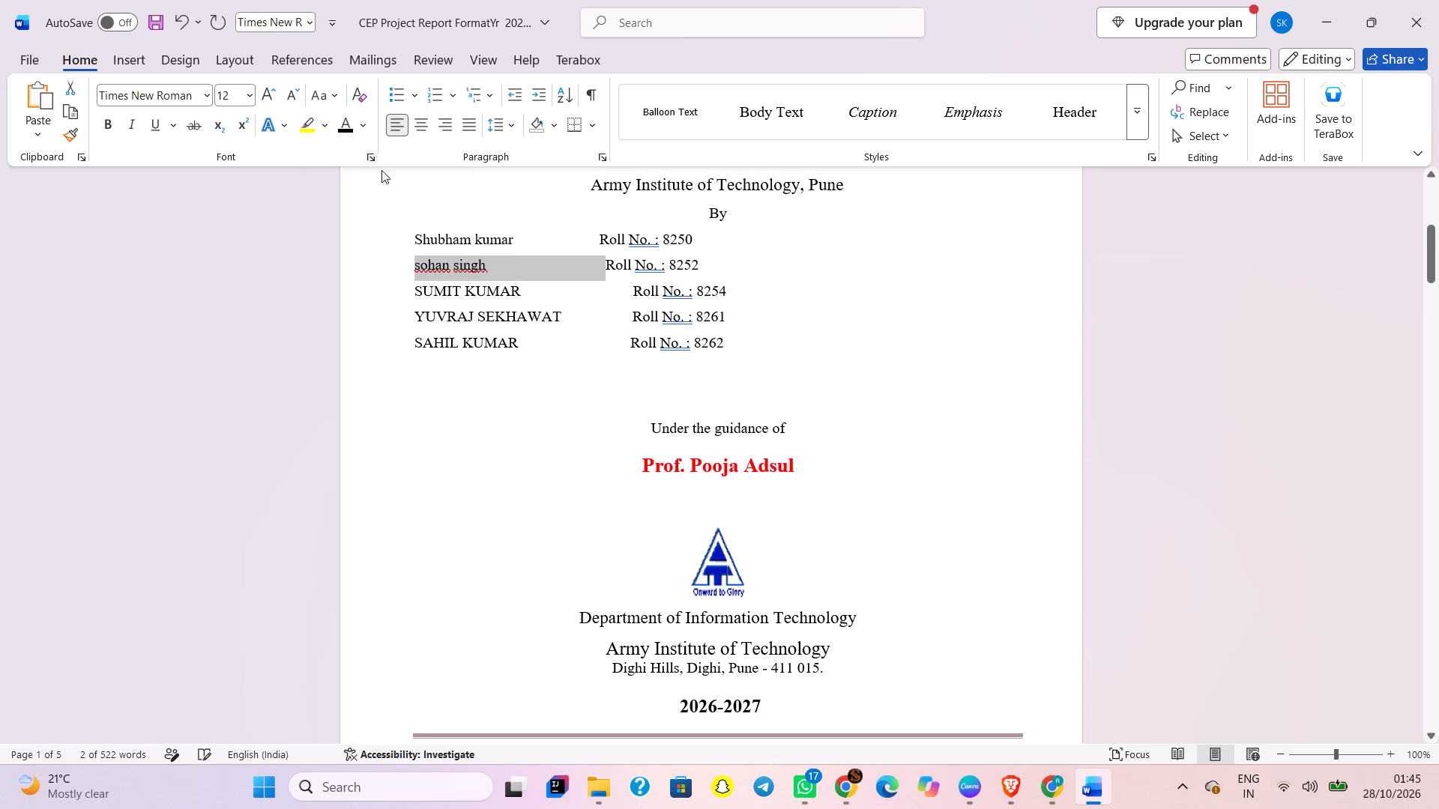
{"action": "left_click", "coordinate": [421, 268]}
{"action": "key", "text": "BackSpace"}
{"action": "key", "text": "shift+s"}
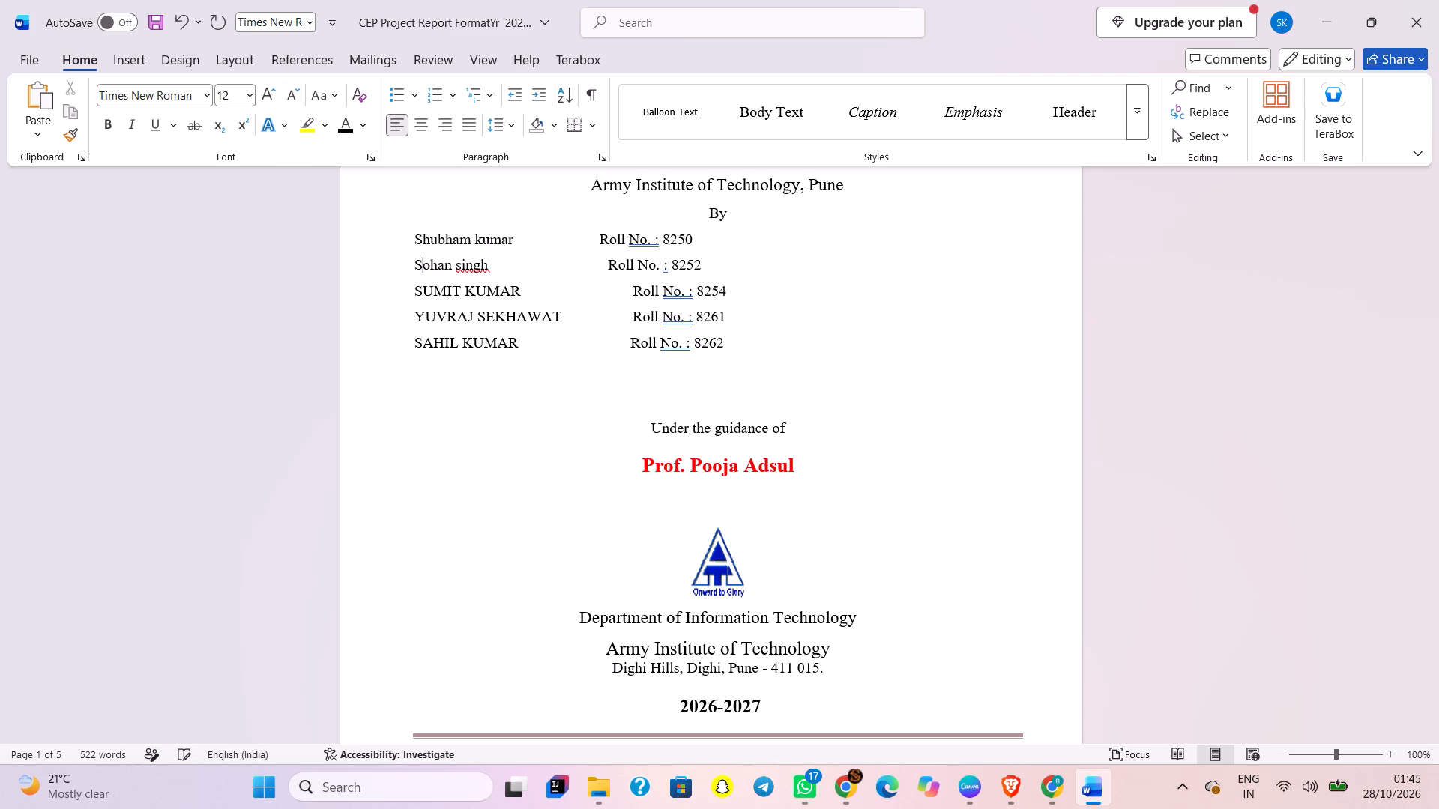
{"action": "left_click", "coordinate": [608, 268]}
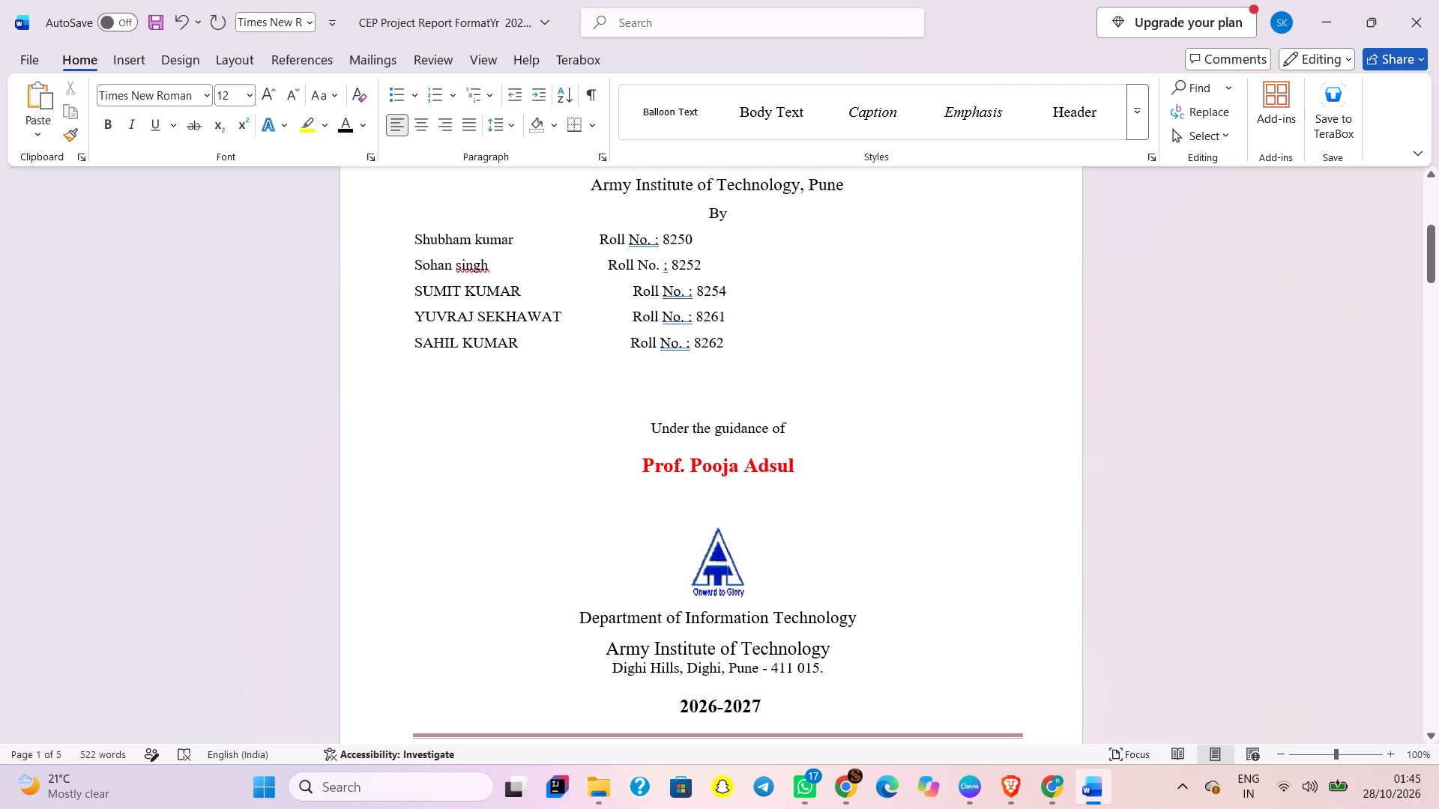
{"action": "key", "text": "BackSpace"}
{"action": "key", "text": "BackSpace"}
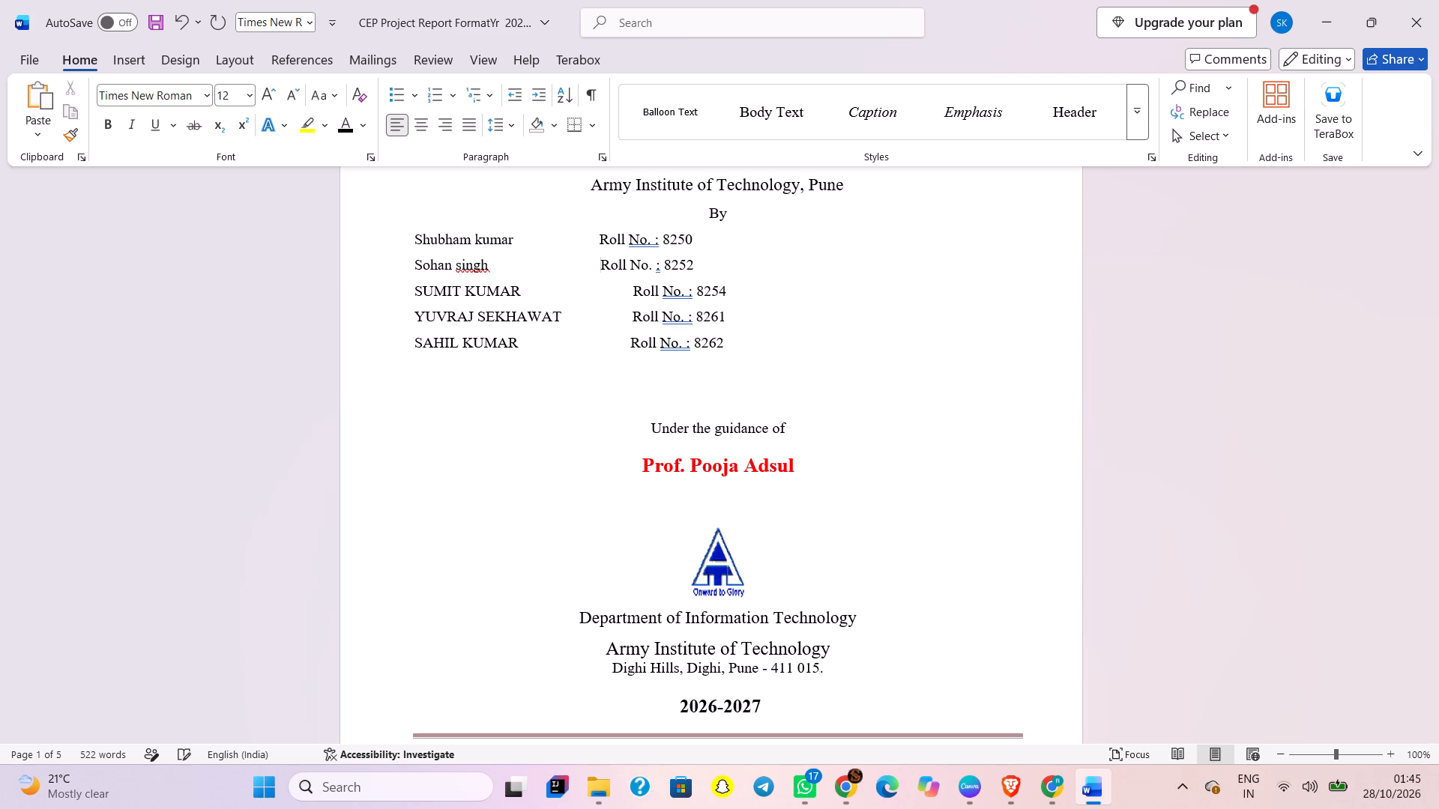
{"action": "left_click", "coordinate": [460, 268]}
{"action": "key", "text": "BackSpace"}
{"action": "key", "text": "shift+s"}
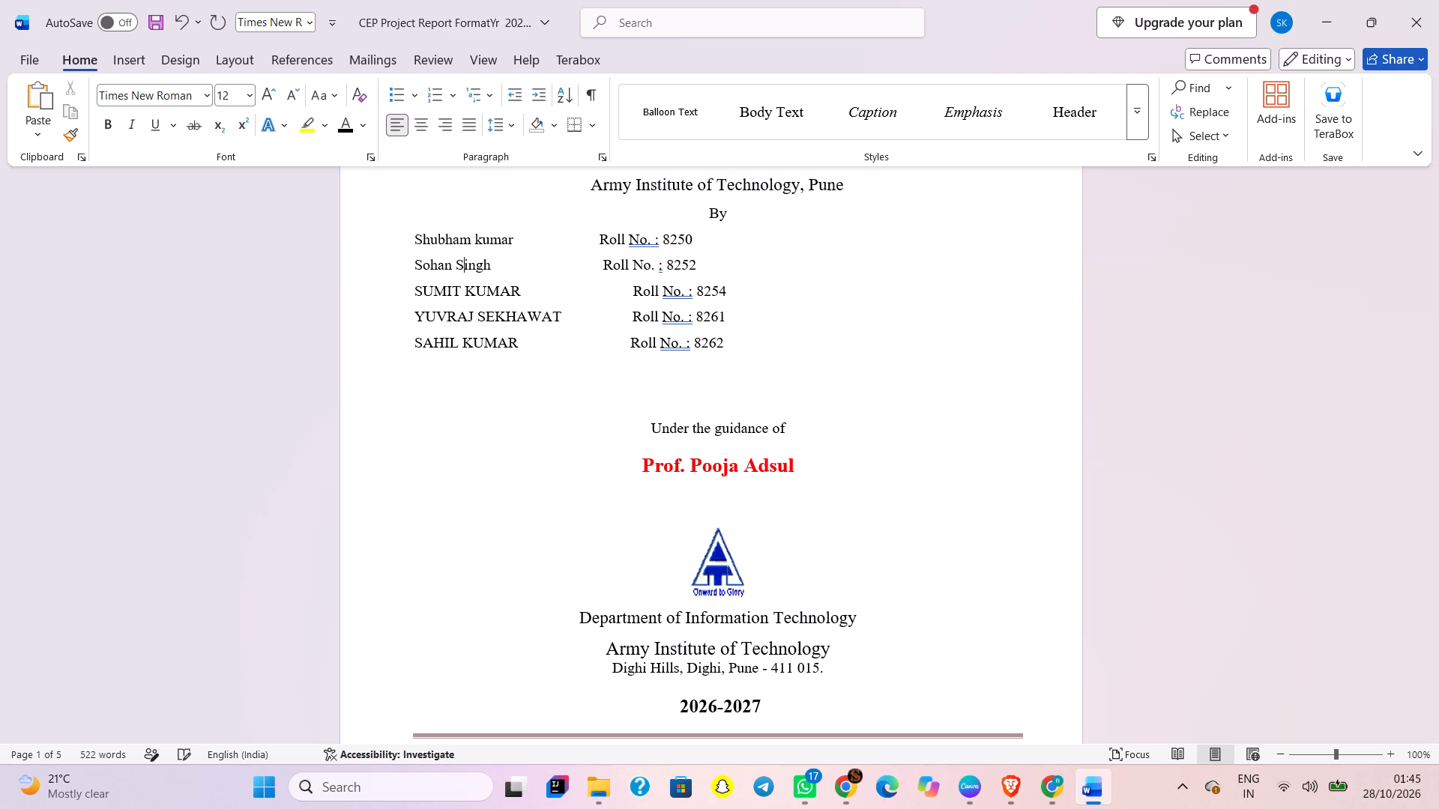
Capitalize the initial K of the first student's surname.
{"action": "left_click", "coordinate": [482, 243]}
{"action": "key", "text": "BackSpace"}
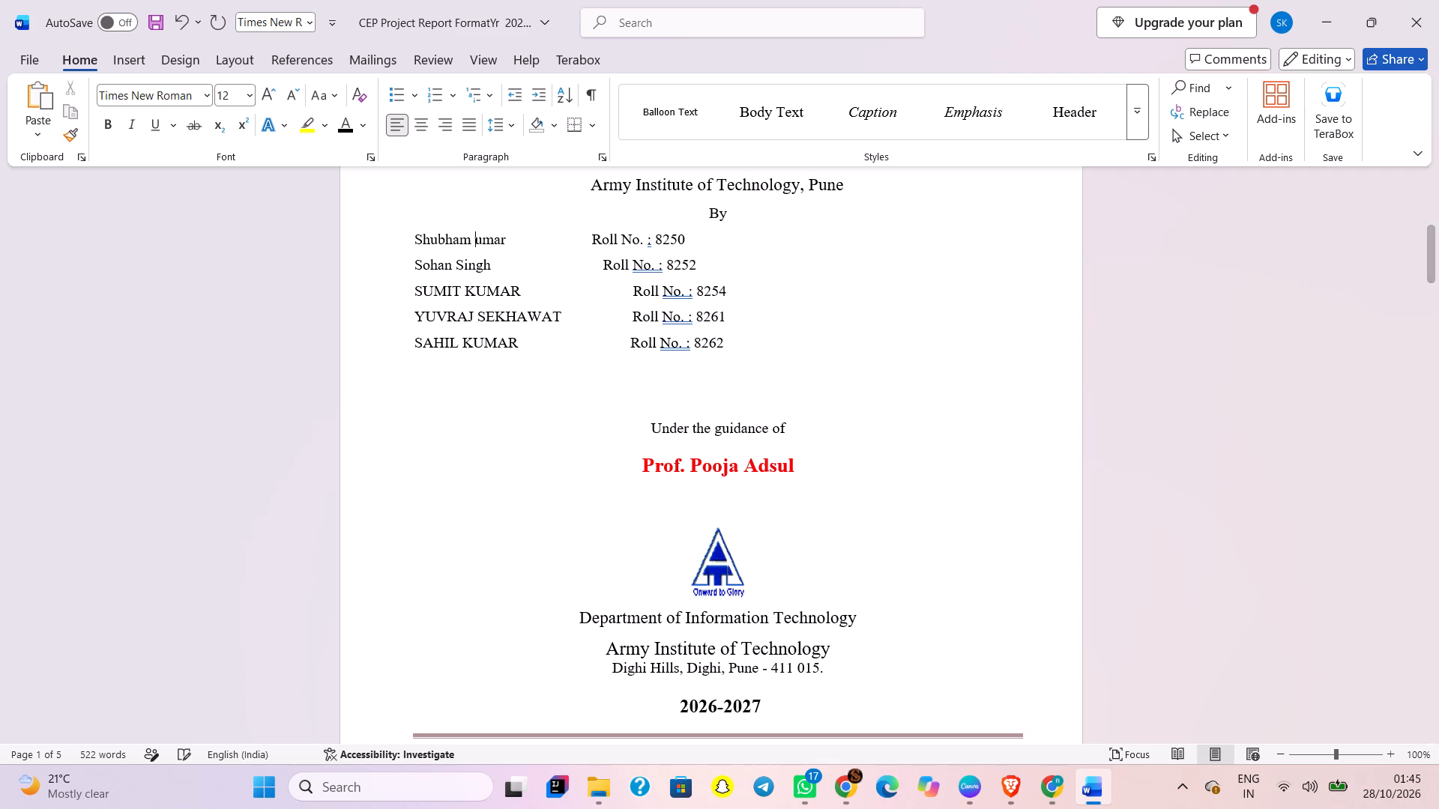
{"action": "key", "text": "shift+k"}
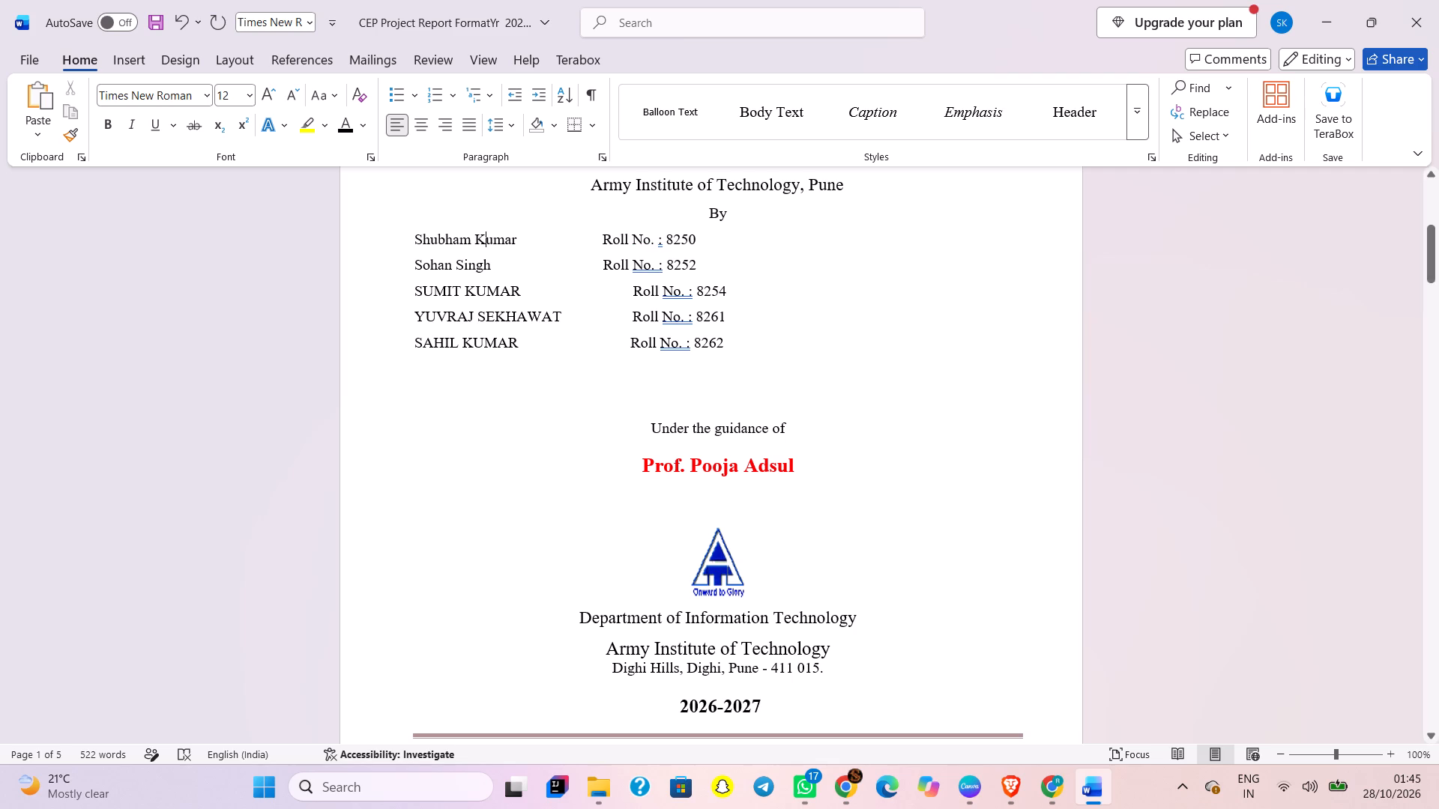
Change the third student's name to lowercase with capital initials and remove one space before its roll number to align it with the rows above.
{"action": "left_click_drag", "start_coordinate": [520, 293], "coordinate": [446, 291]}
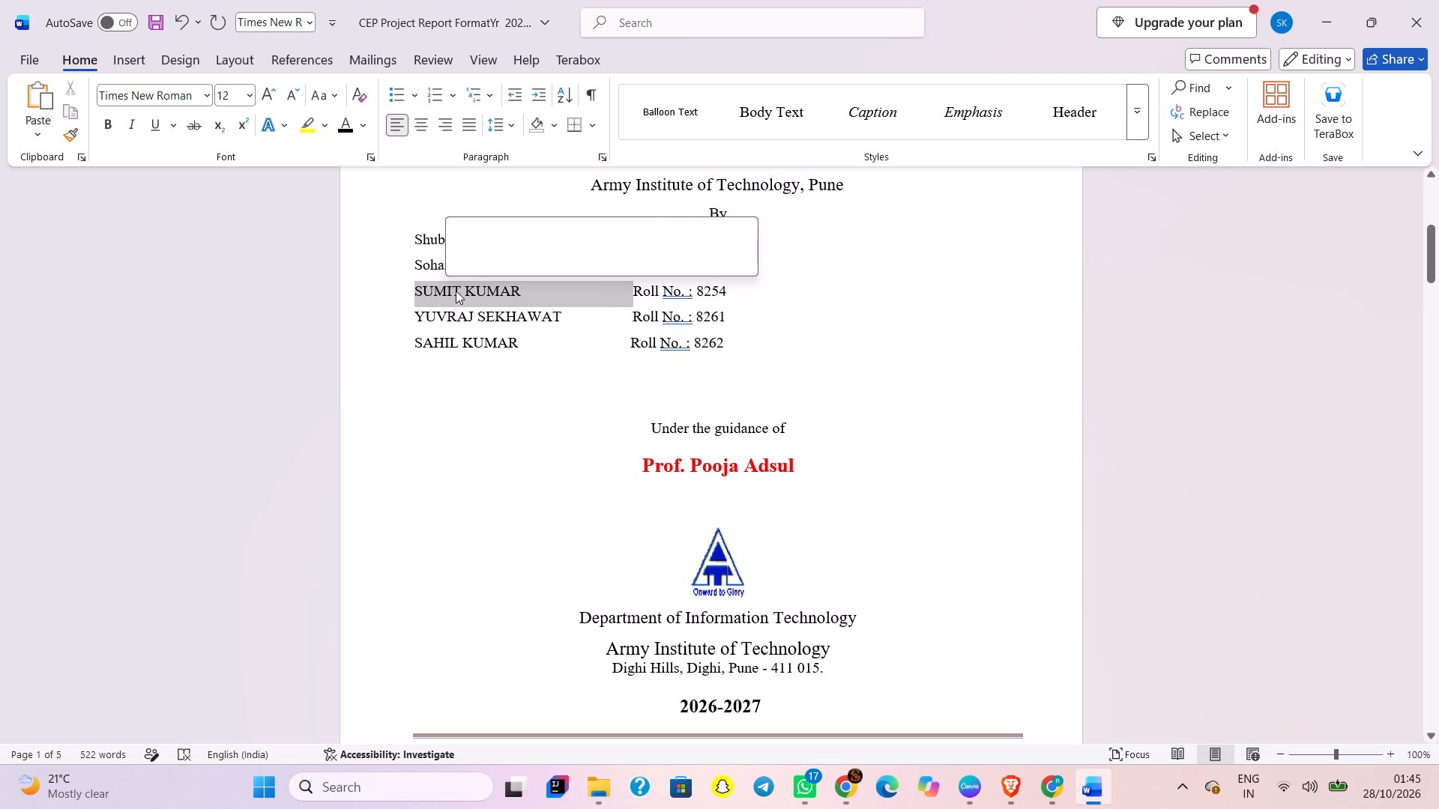
{"action": "left_click", "coordinate": [328, 92]}
{"action": "left_click", "coordinate": [373, 141]}
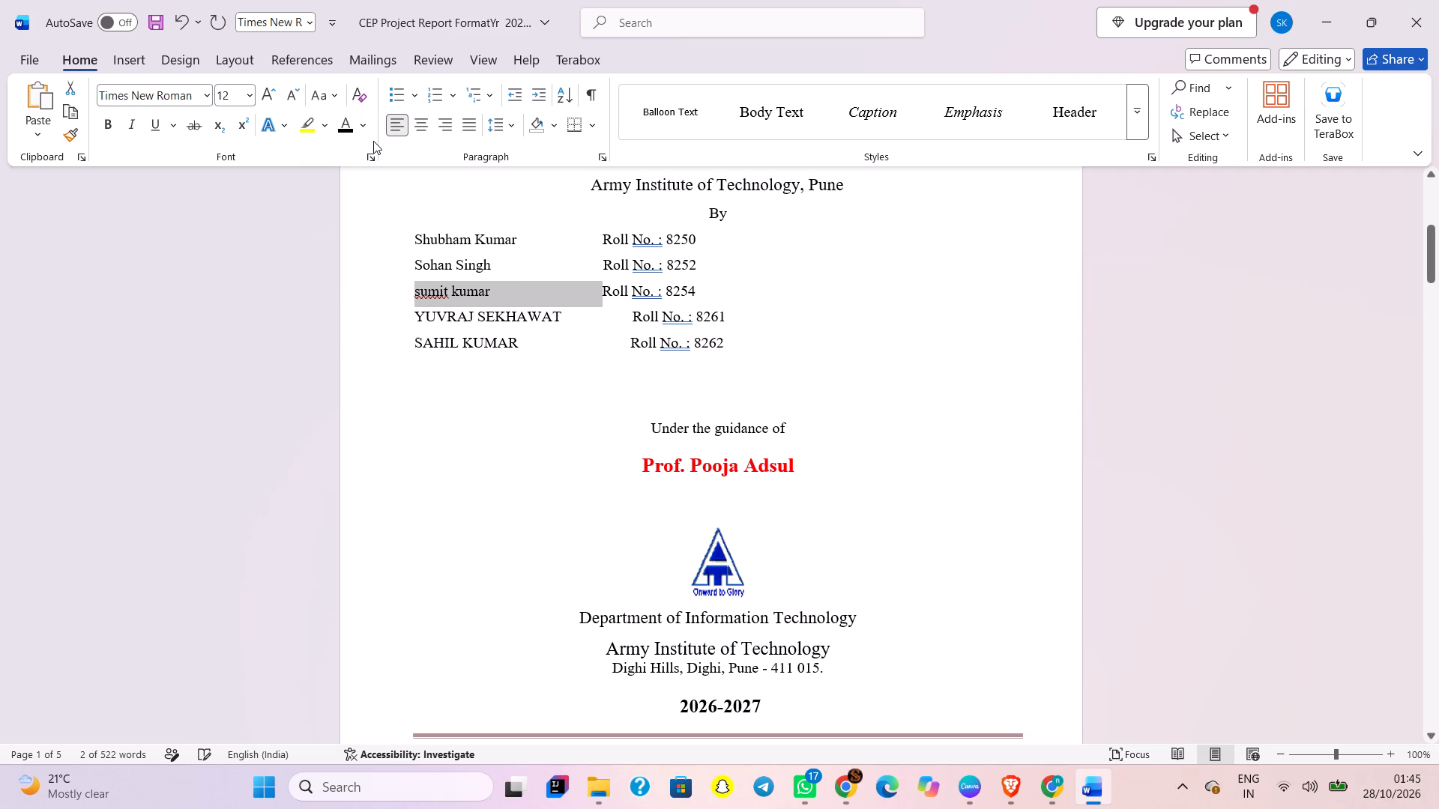
{"action": "left_click", "coordinate": [420, 291]}
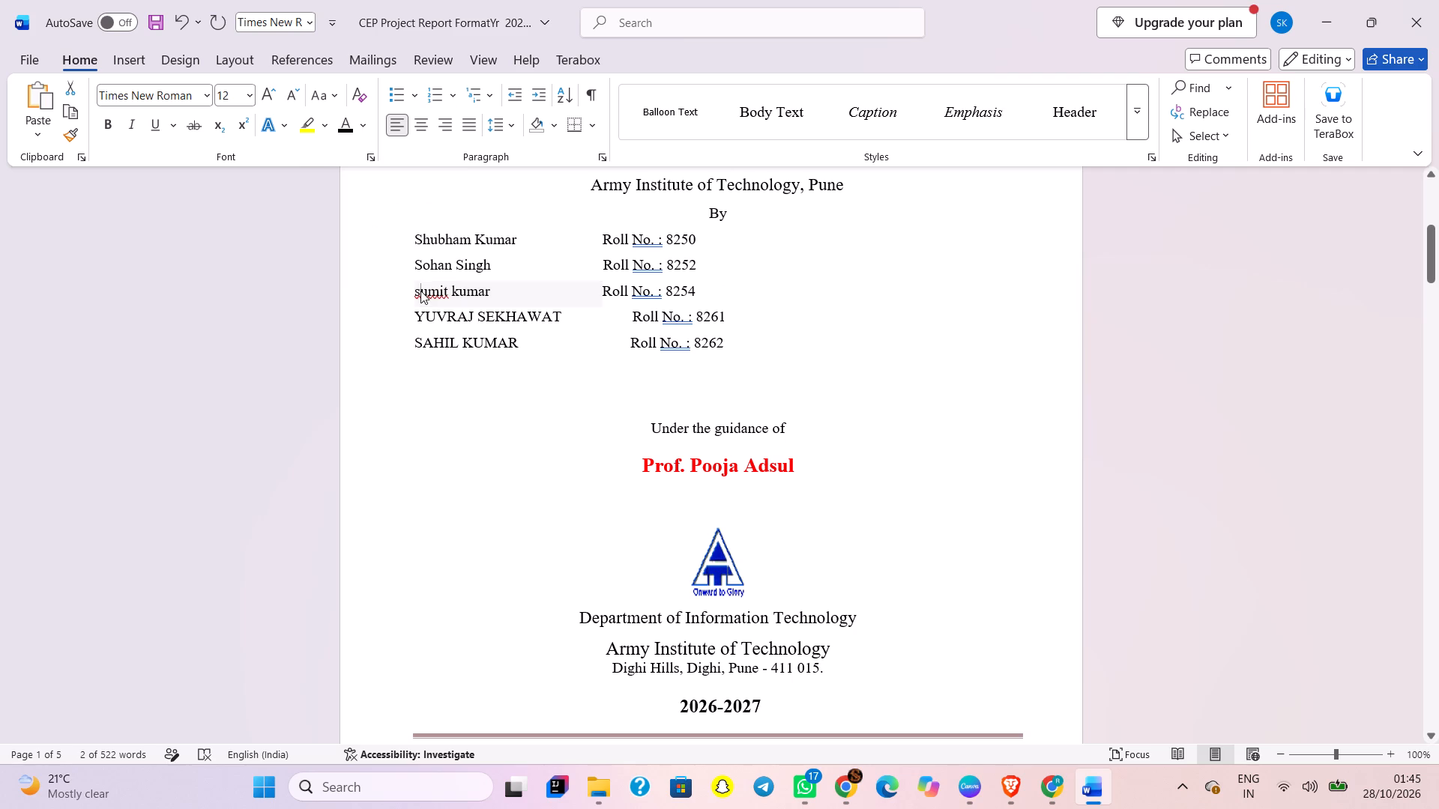
{"action": "key", "text": "BackSpace"}
{"action": "key", "text": "shift+d"}
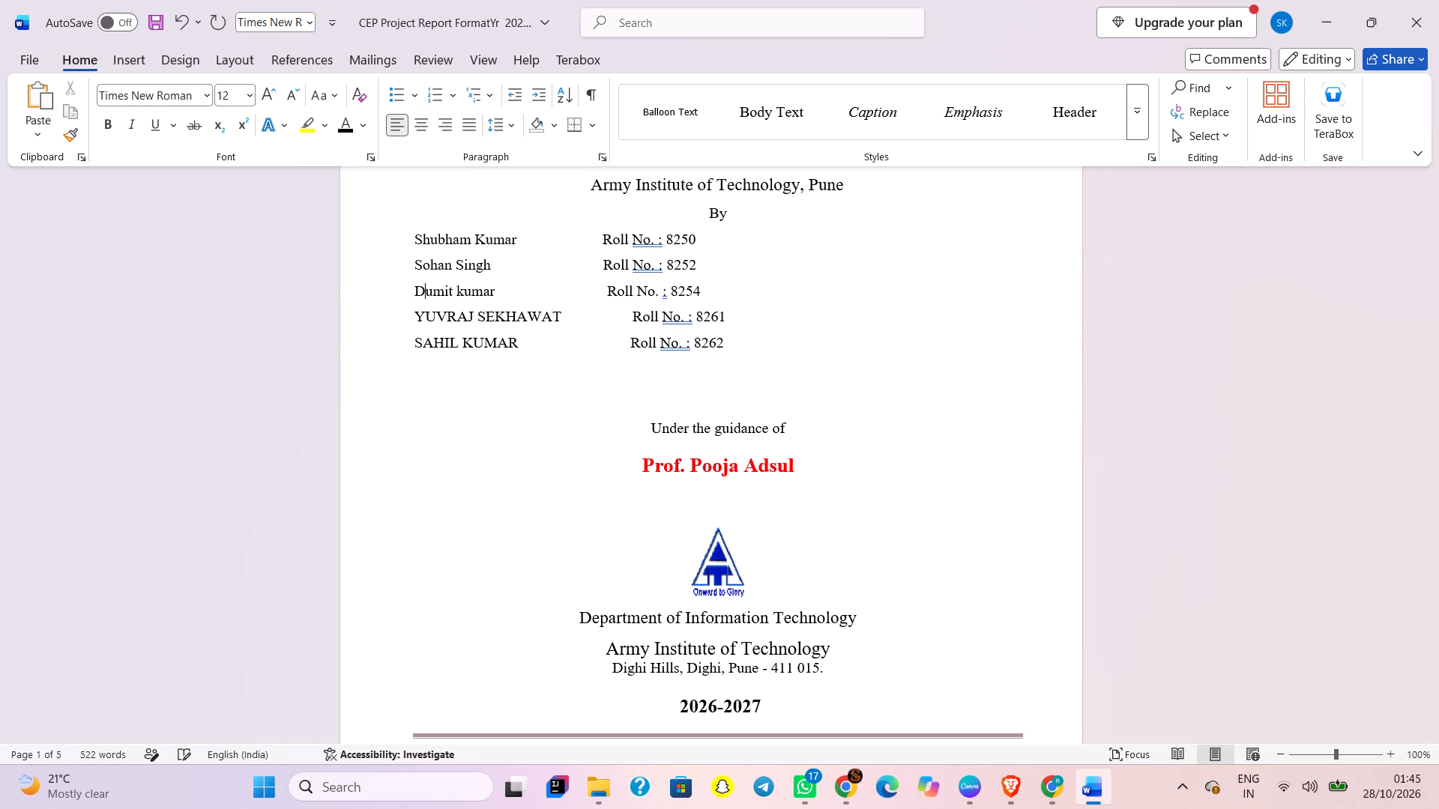
{"action": "key", "text": "BackSpace"}
{"action": "key", "text": "shift+s"}
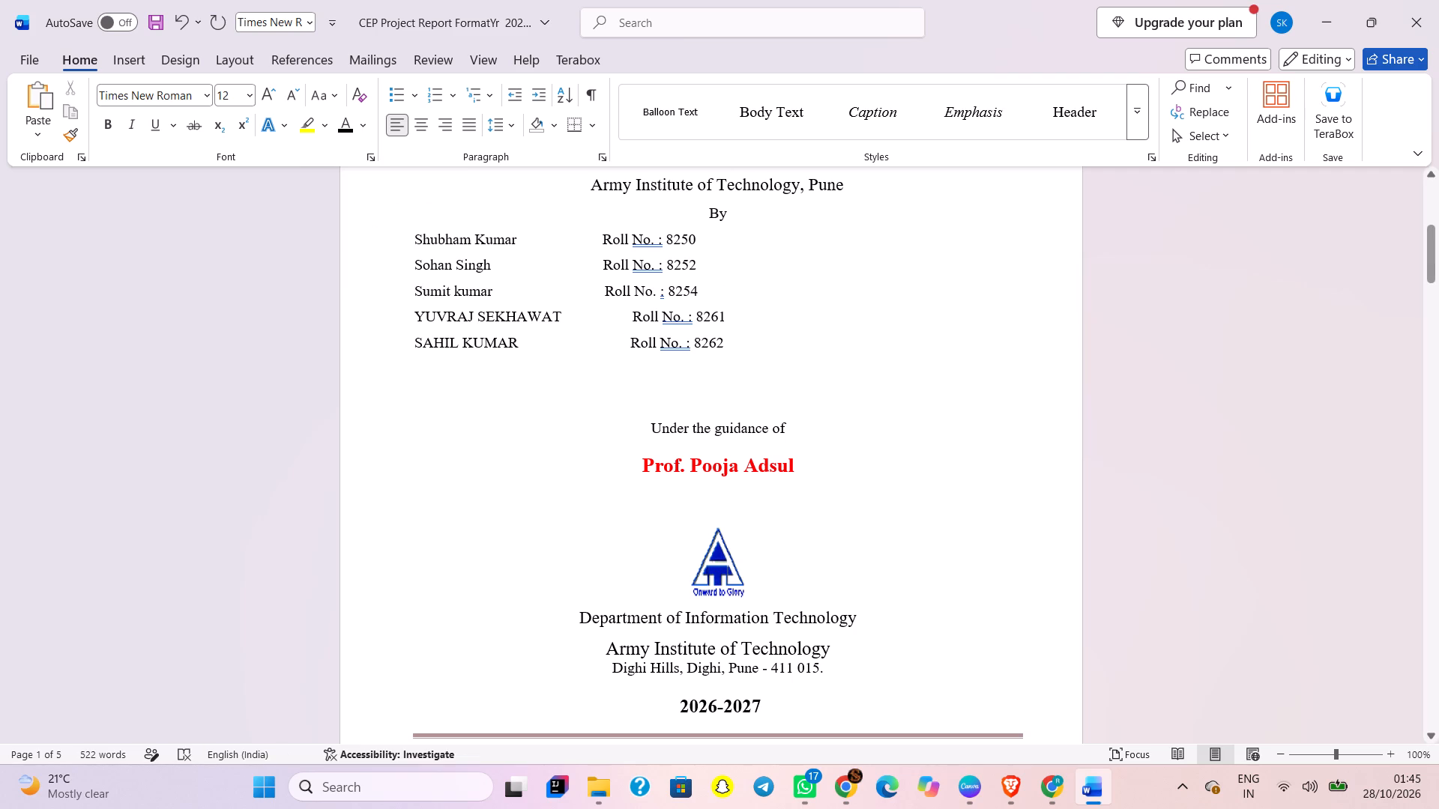
{"action": "left_click", "coordinate": [459, 294]}
{"action": "key", "text": "BackSpace"}
{"action": "key", "text": "shift+k"}
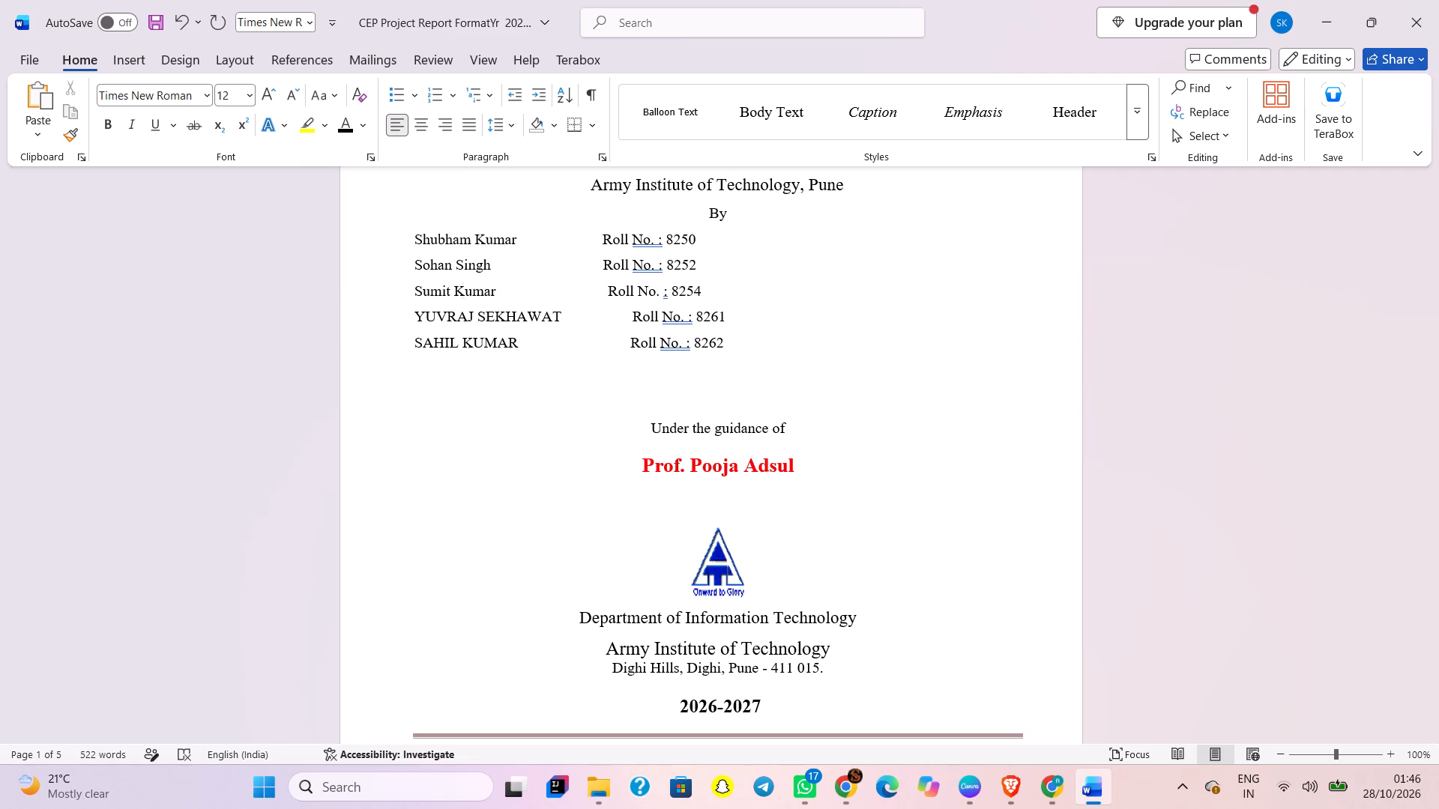
{"action": "left_click", "coordinate": [609, 291]}
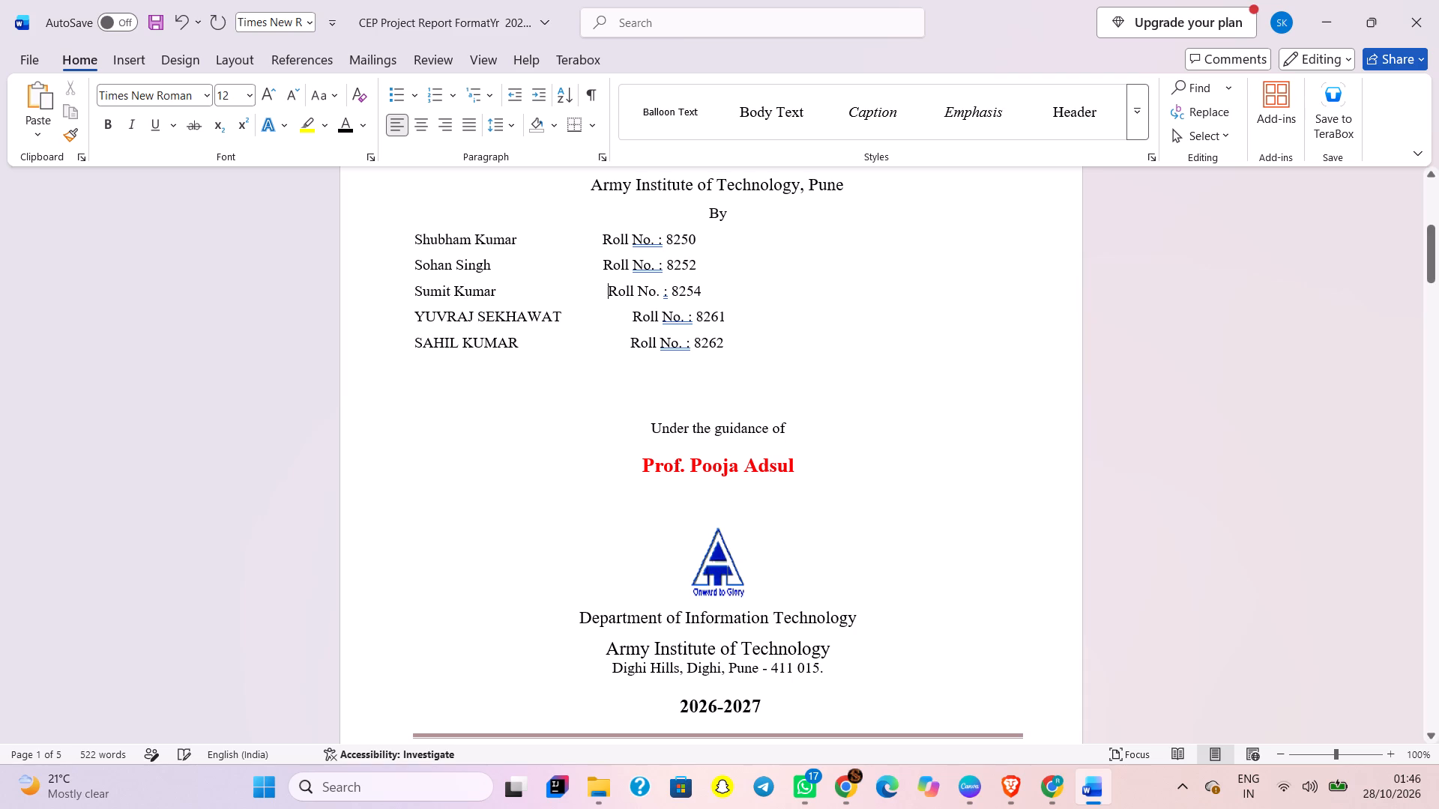
{"action": "key", "text": "BackSpace"}
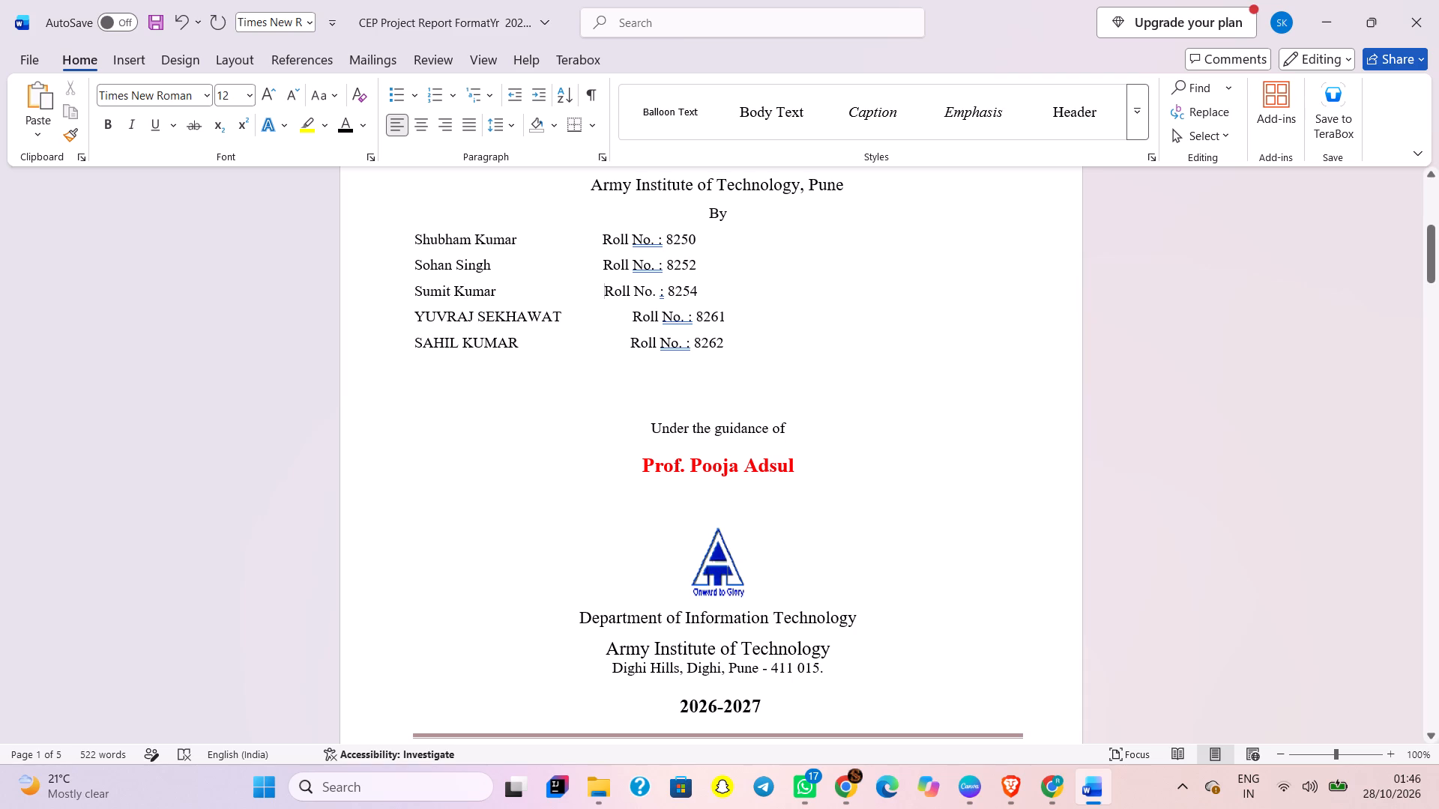
Change the fourth student's name in the list to lowercase with a capital Y and a capital S as initials.
{"action": "left_click", "coordinate": [426, 318]}
{"action": "left_click_drag", "start_coordinate": [420, 312], "coordinate": [459, 315]}
{"action": "left_click_drag", "start_coordinate": [459, 315], "coordinate": [553, 315]}
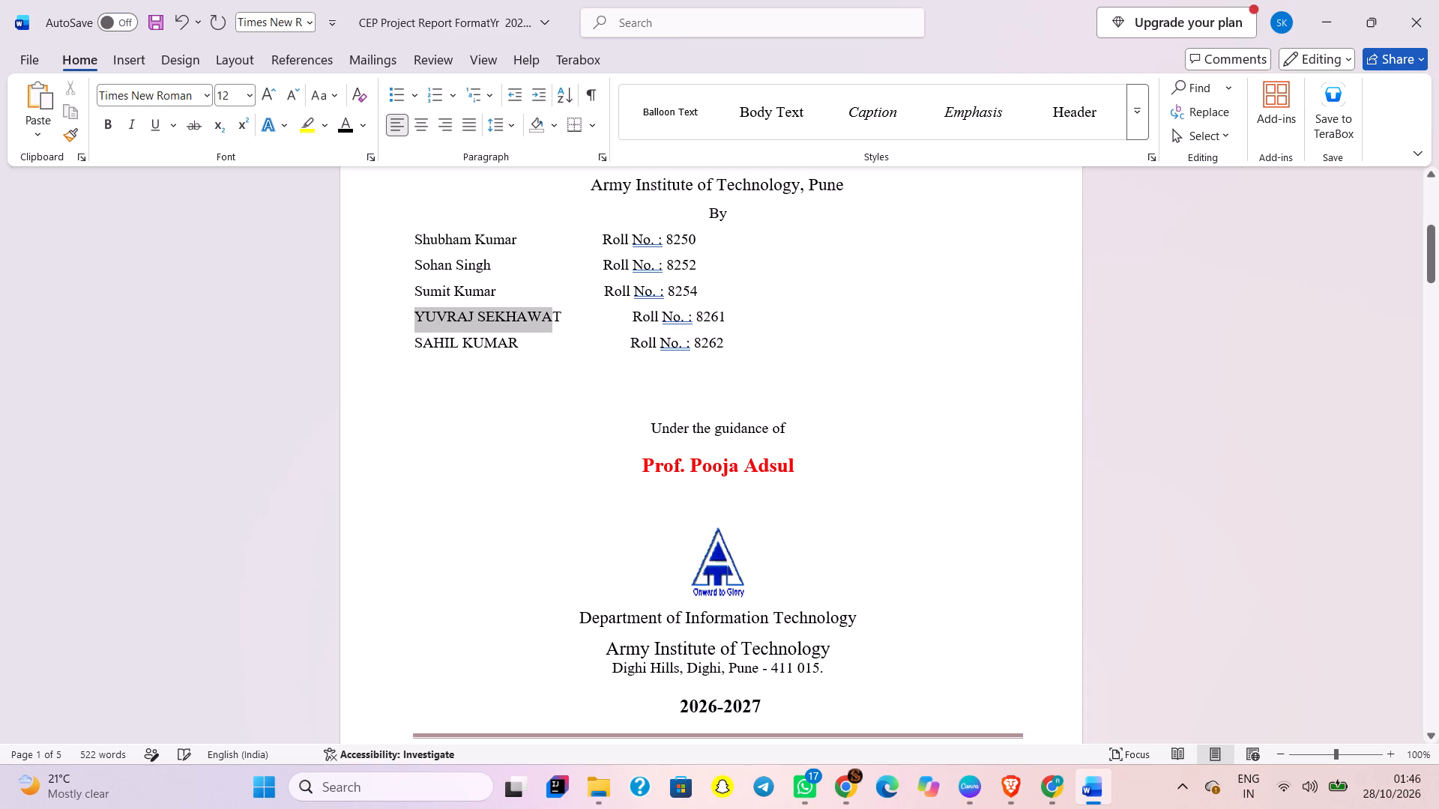
{"action": "left_click_drag", "start_coordinate": [553, 315], "coordinate": [567, 321]}
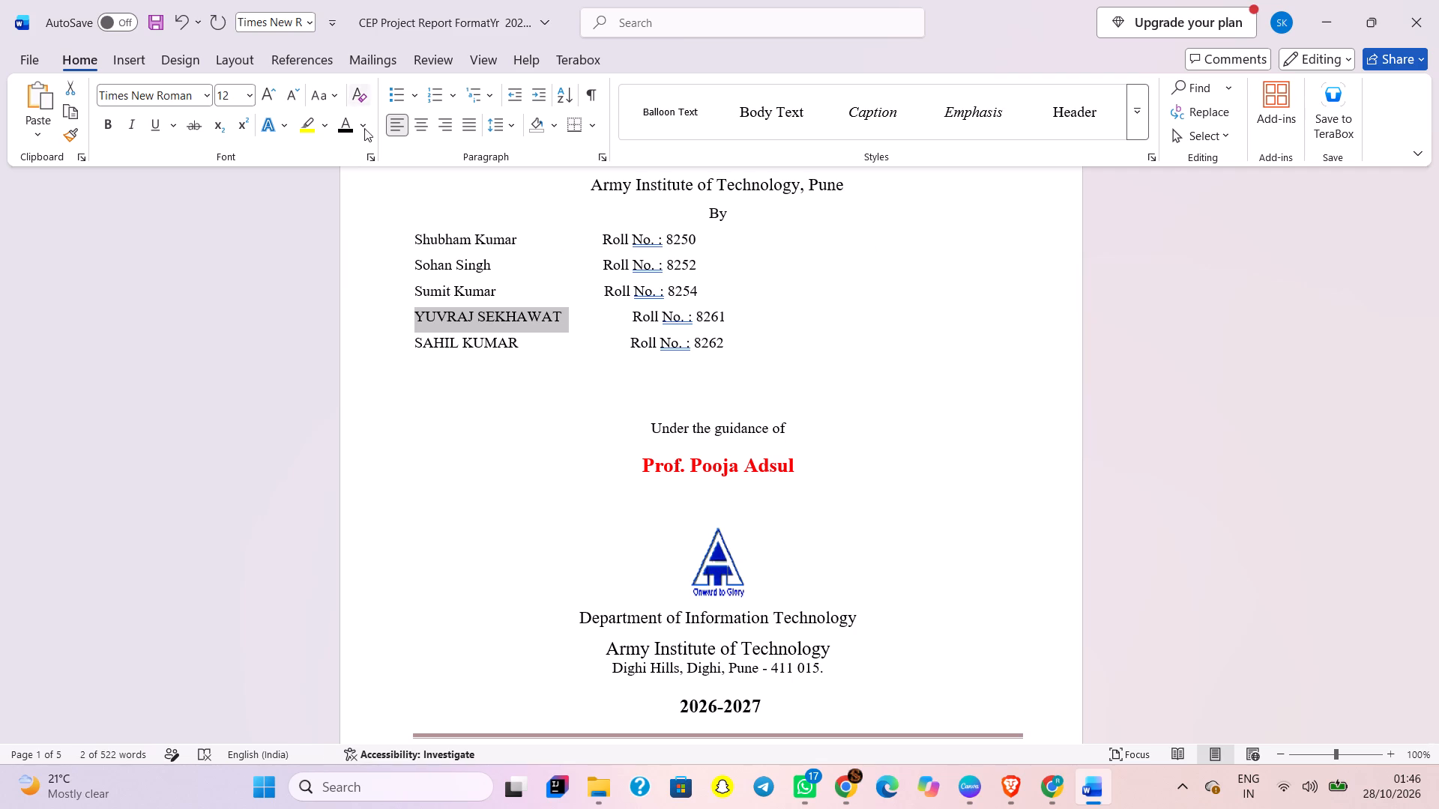
{"action": "left_click", "coordinate": [331, 94]}
{"action": "left_click", "coordinate": [358, 149]}
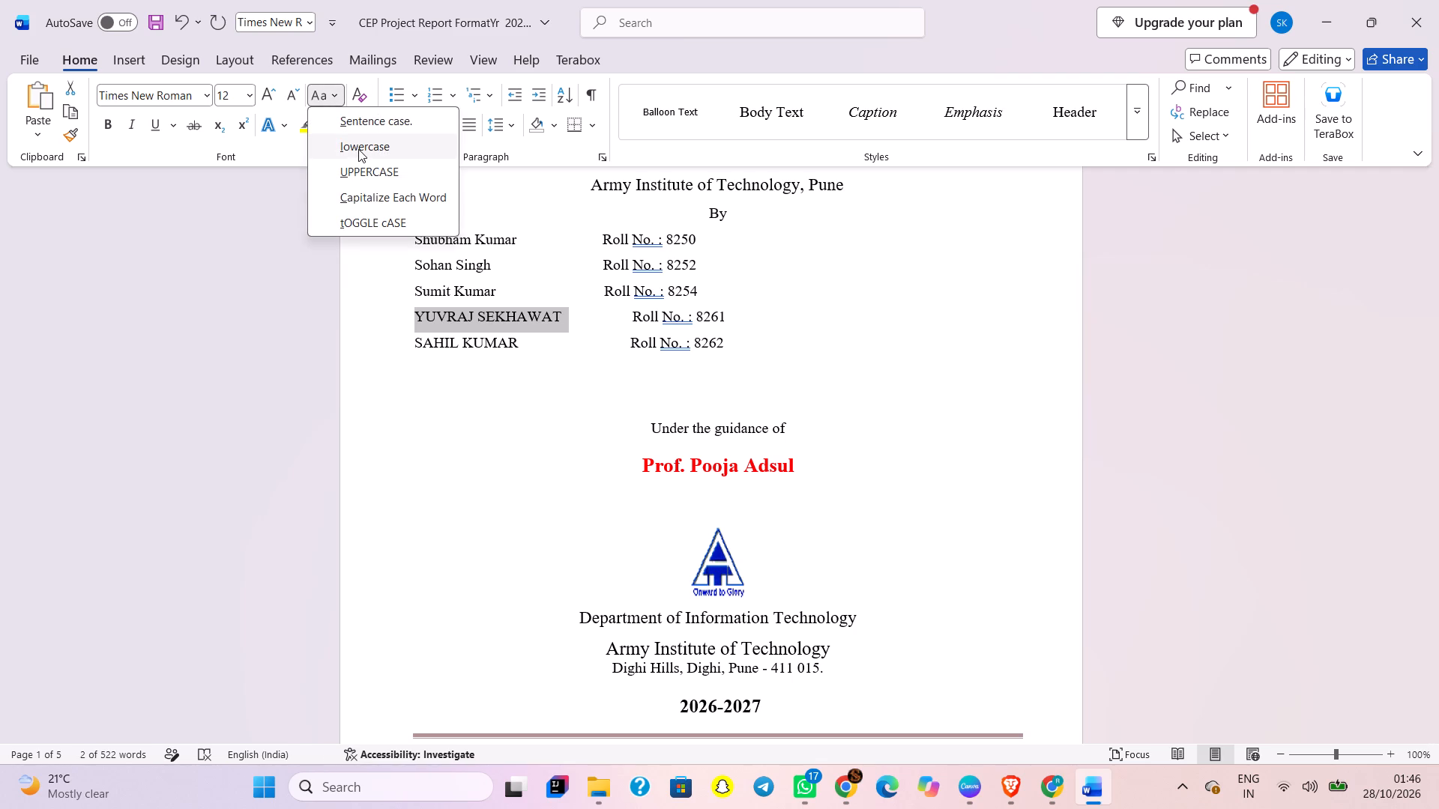
{"action": "left_click", "coordinate": [421, 312]}
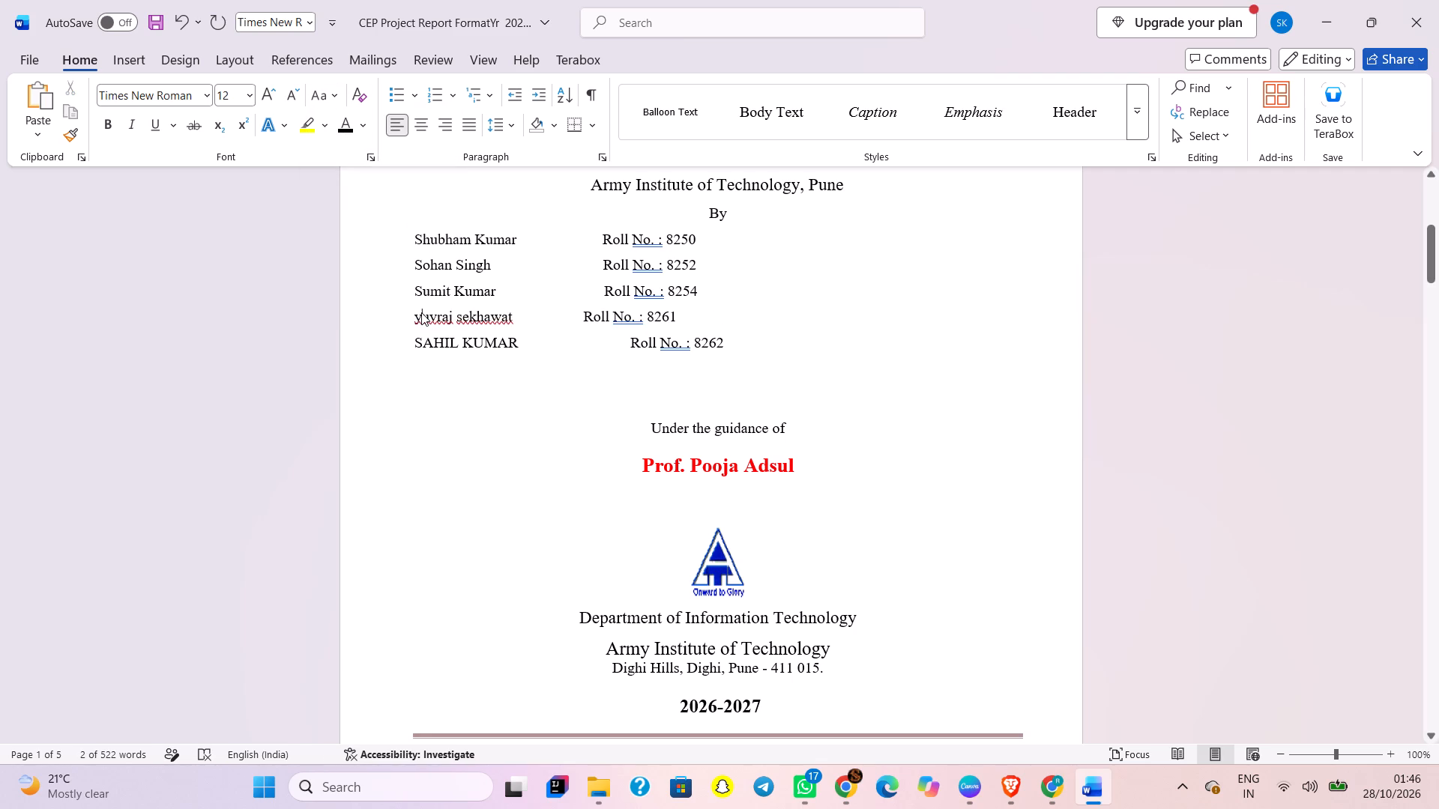
{"action": "key", "text": "BackSpace"}
{"action": "type", "text": "ZY"}
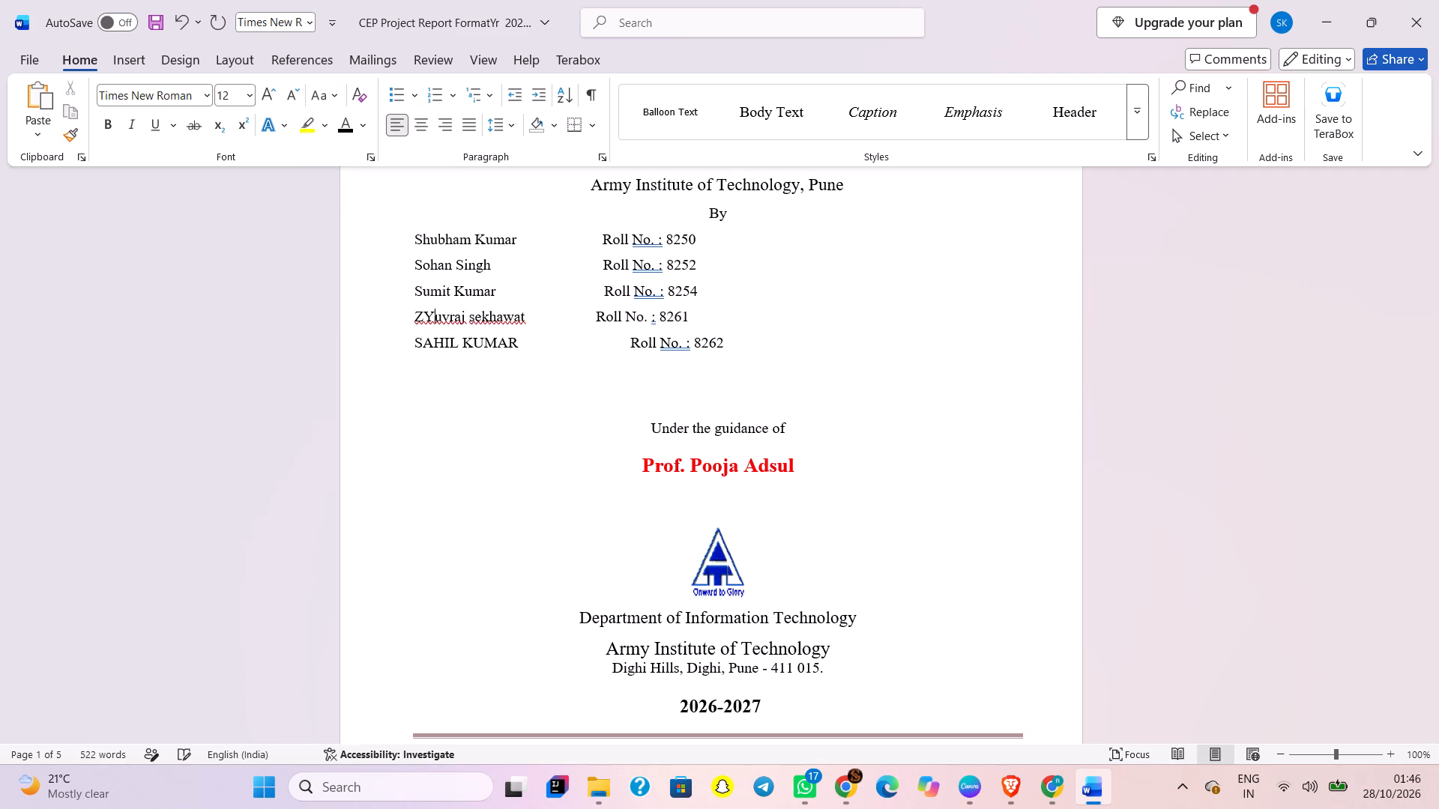
{"action": "key", "text": "BackSpace"}
{"action": "key", "text": "BackSpace"}
{"action": "key", "text": "shift+y"}
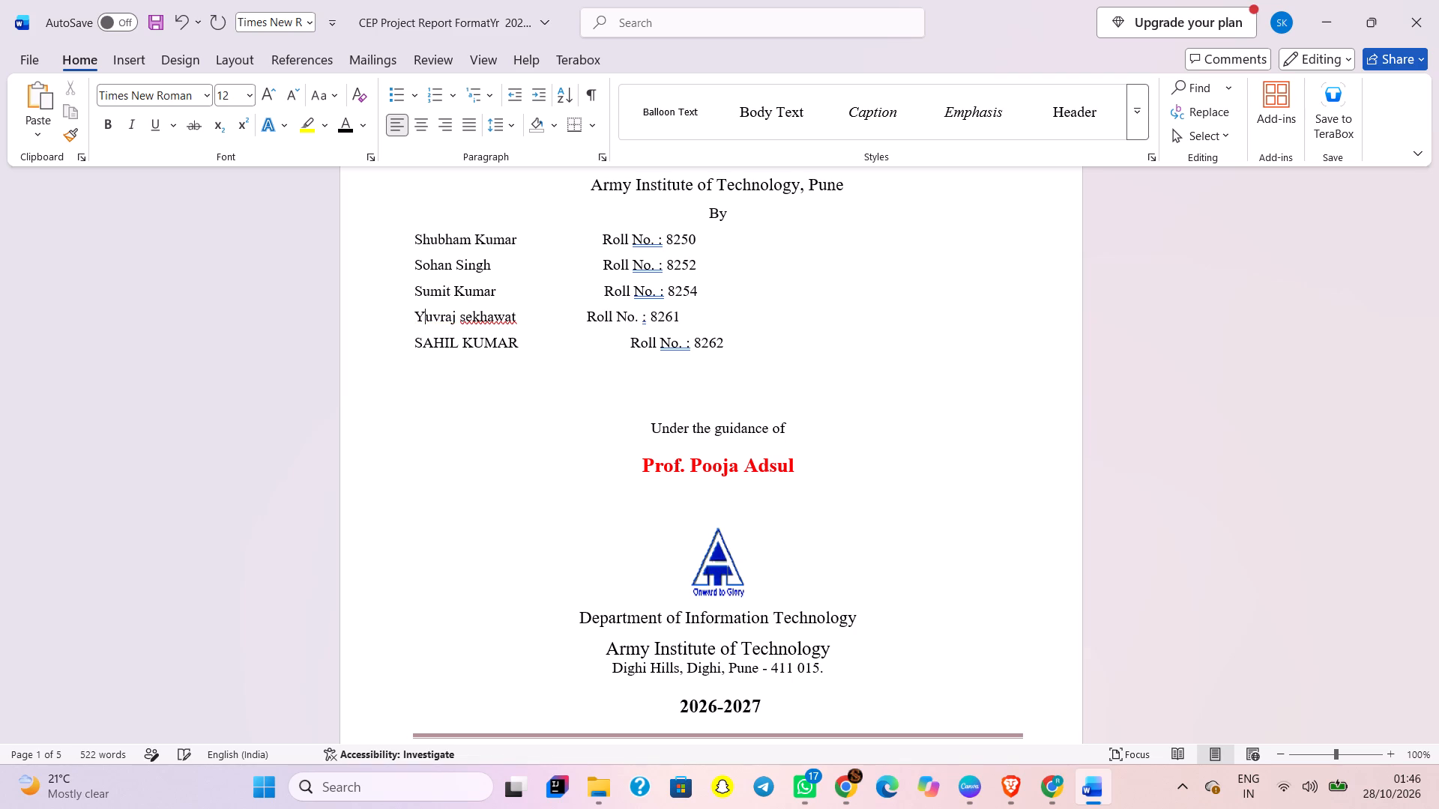
{"action": "left_click", "coordinate": [465, 318]}
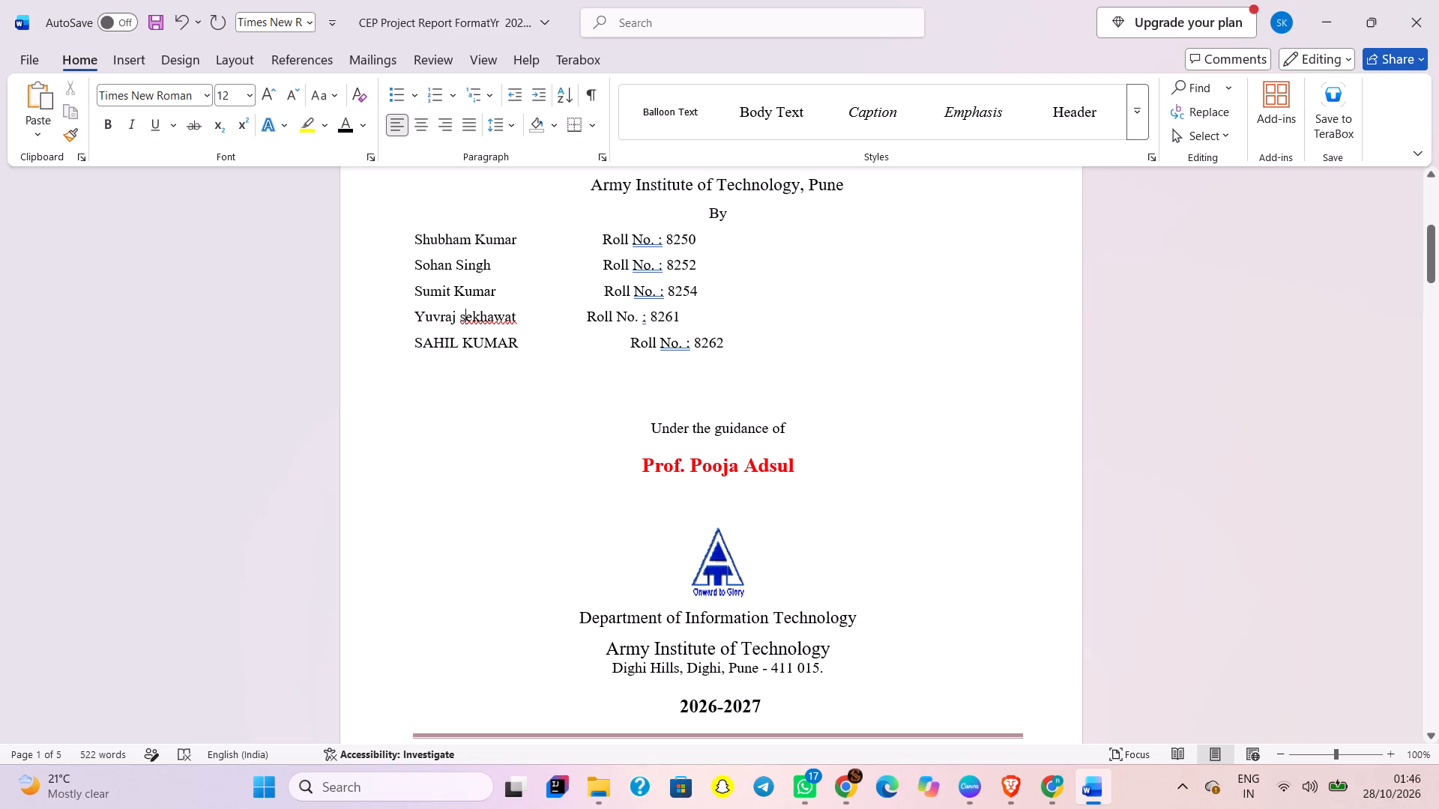
{"action": "key", "text": "BackSpace"}
{"action": "key", "text": "shift+s"}
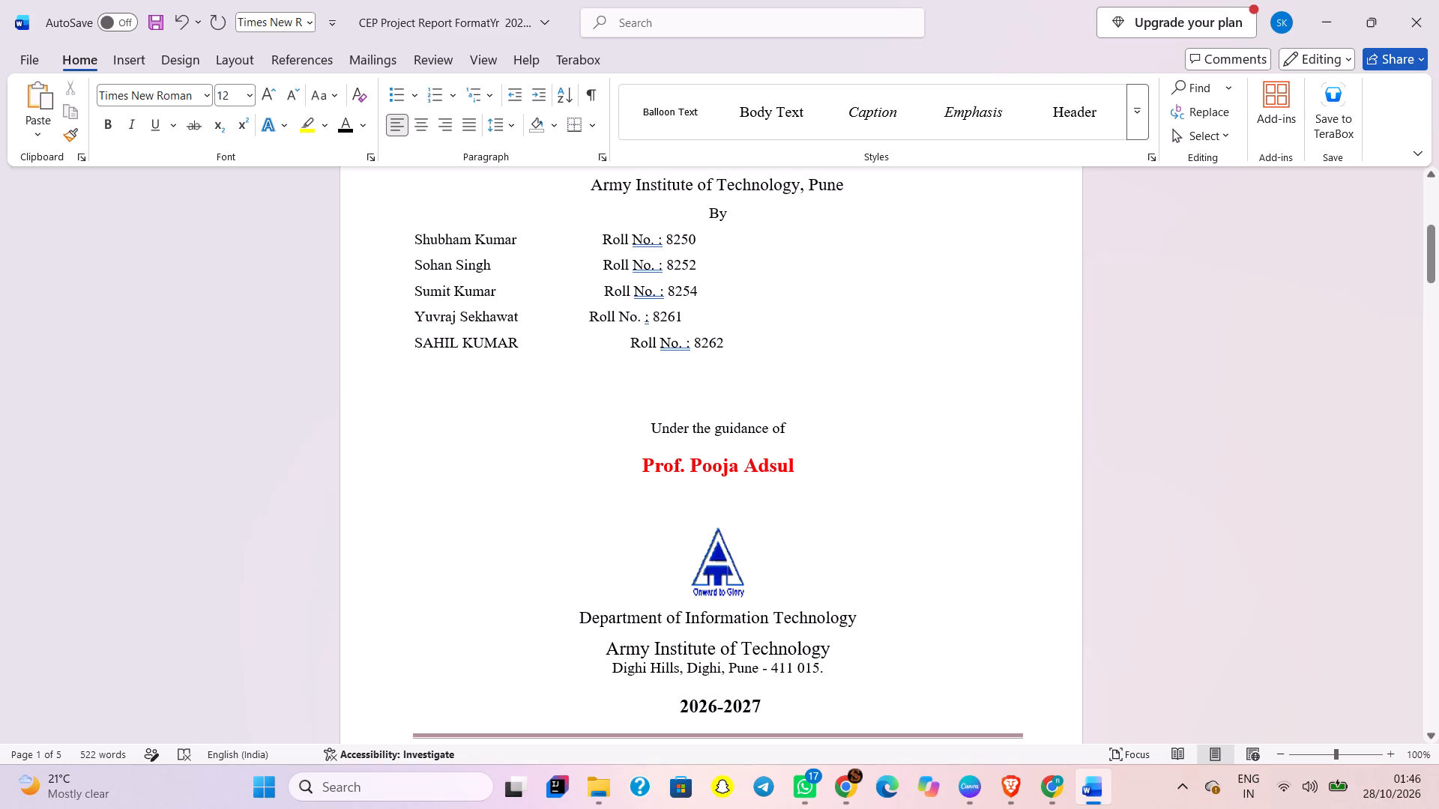
Add four spaces before the fourth student's roll number to align it with the rows above.
{"action": "left_click", "coordinate": [585, 319]}
{"action": "key", "text": "space"}
{"action": "key", "text": "space"}
{"action": "key", "text": "space"}
{"action": "key", "text": "space"}
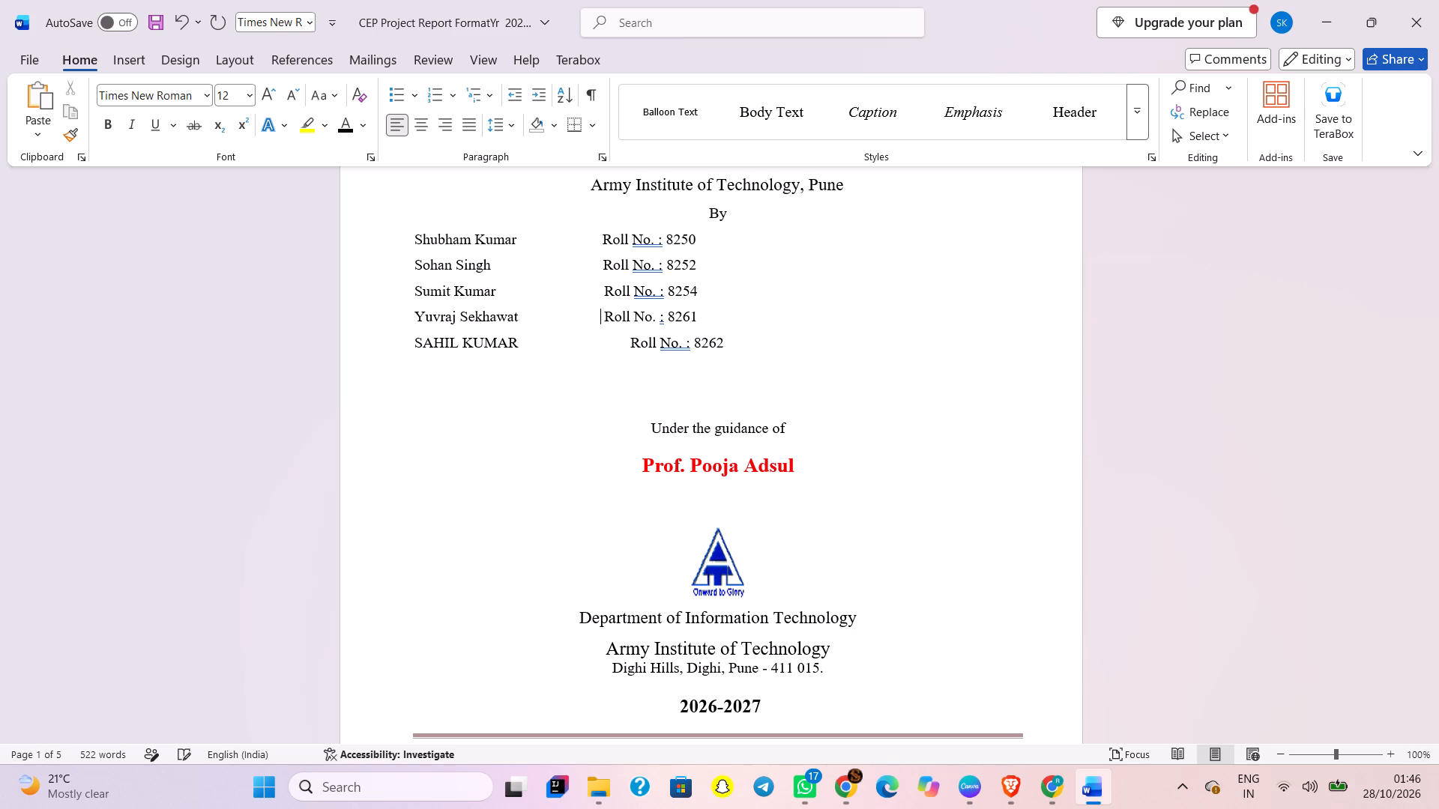
Select the fifth student's name in the title page list.
{"action": "left_click_drag", "start_coordinate": [517, 339], "coordinate": [468, 340]}
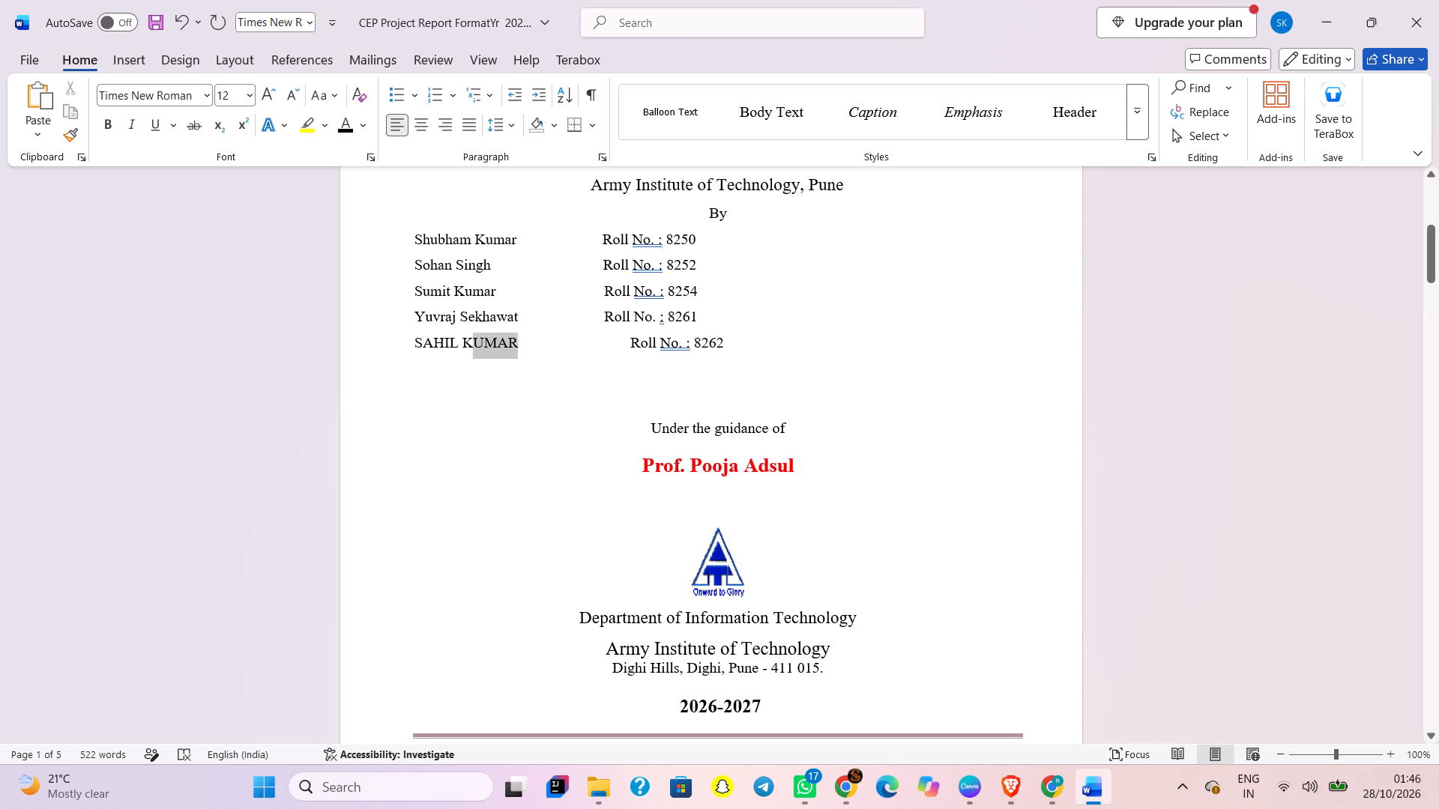
Change the fifth student's name in the title page list to lowercase with a capital S and a capital K as initials.
{"action": "left_click_drag", "start_coordinate": [468, 340], "coordinate": [441, 339]}
{"action": "left_click", "coordinate": [325, 92]}
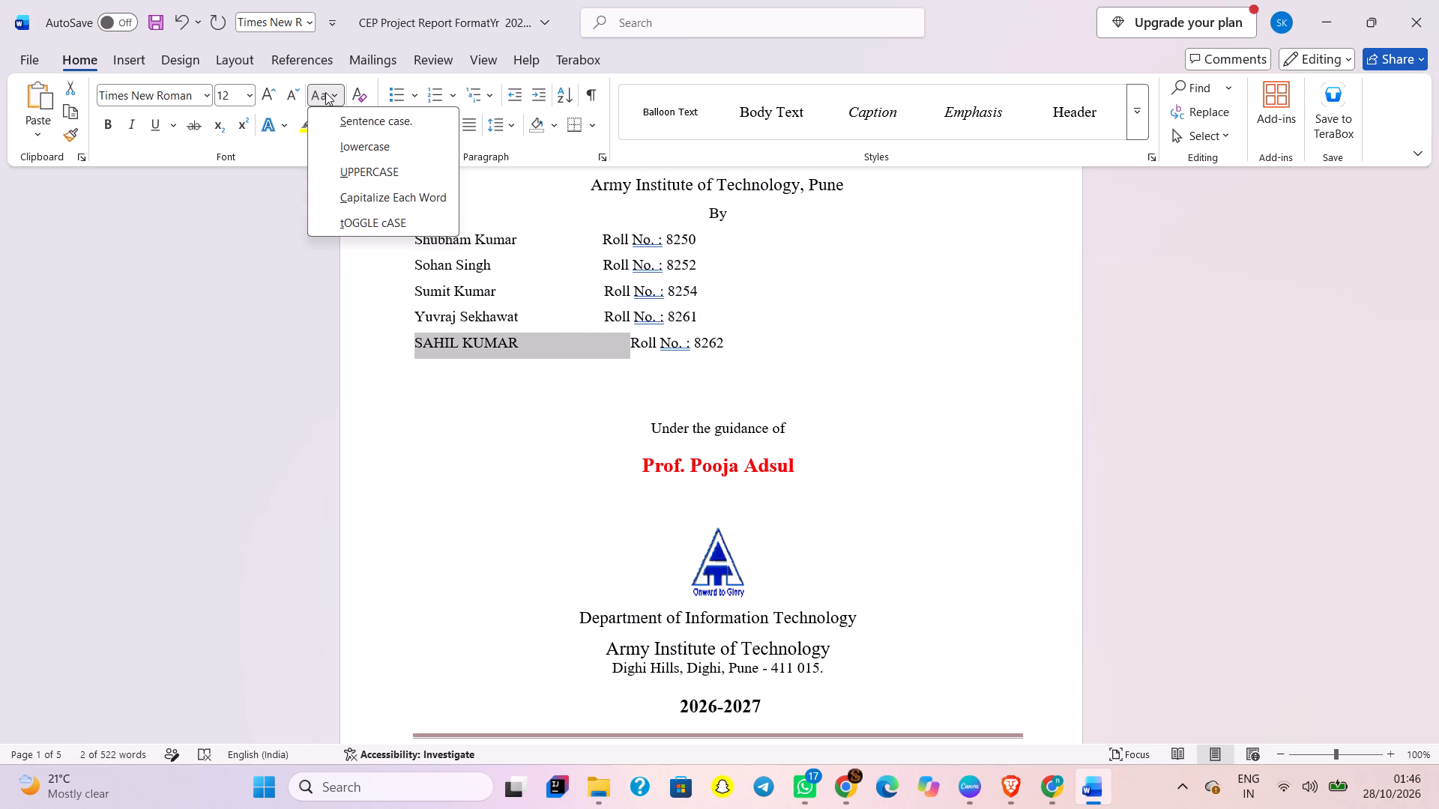
{"action": "left_click", "coordinate": [376, 141]}
{"action": "left_click", "coordinate": [418, 348]}
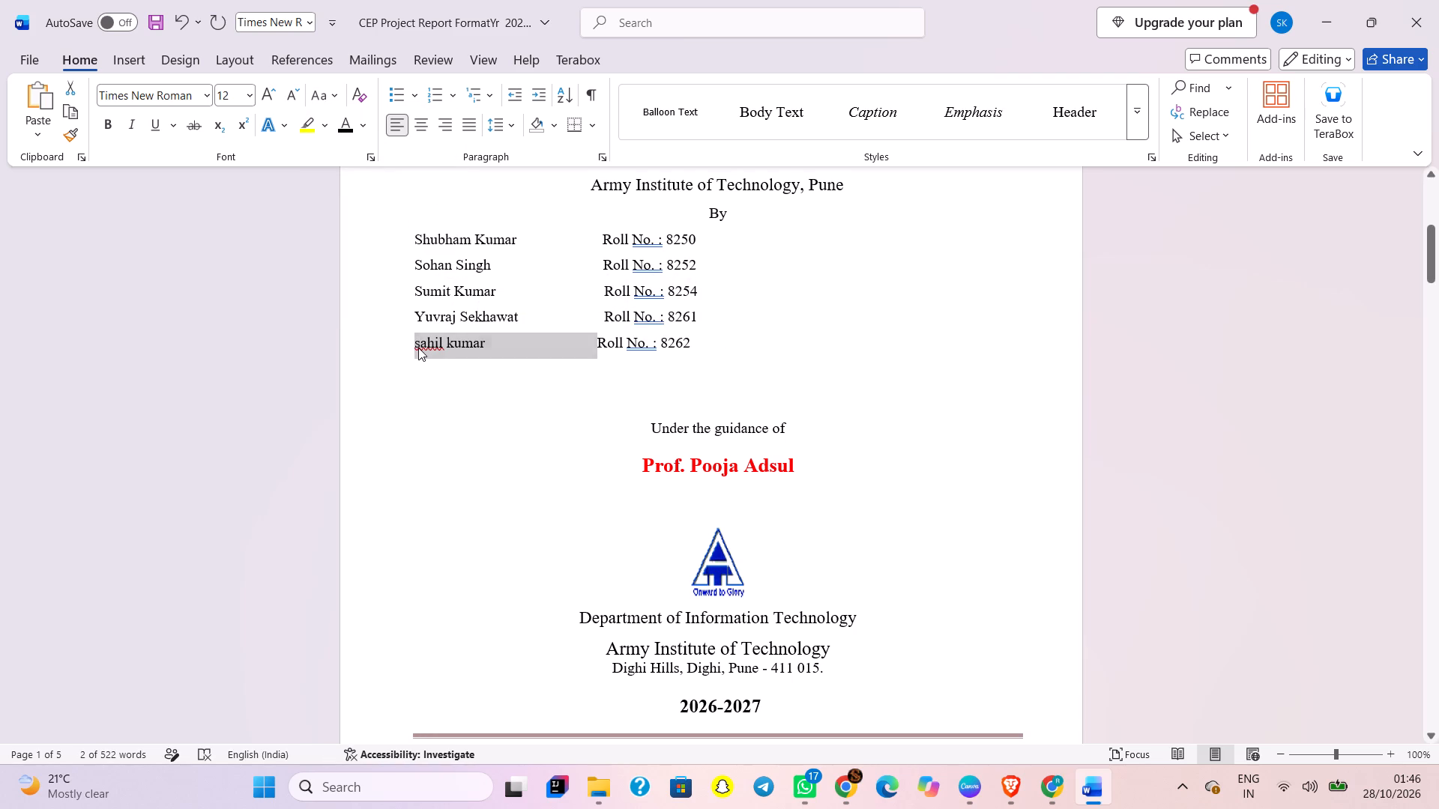
{"action": "key", "text": "BackSpace"}
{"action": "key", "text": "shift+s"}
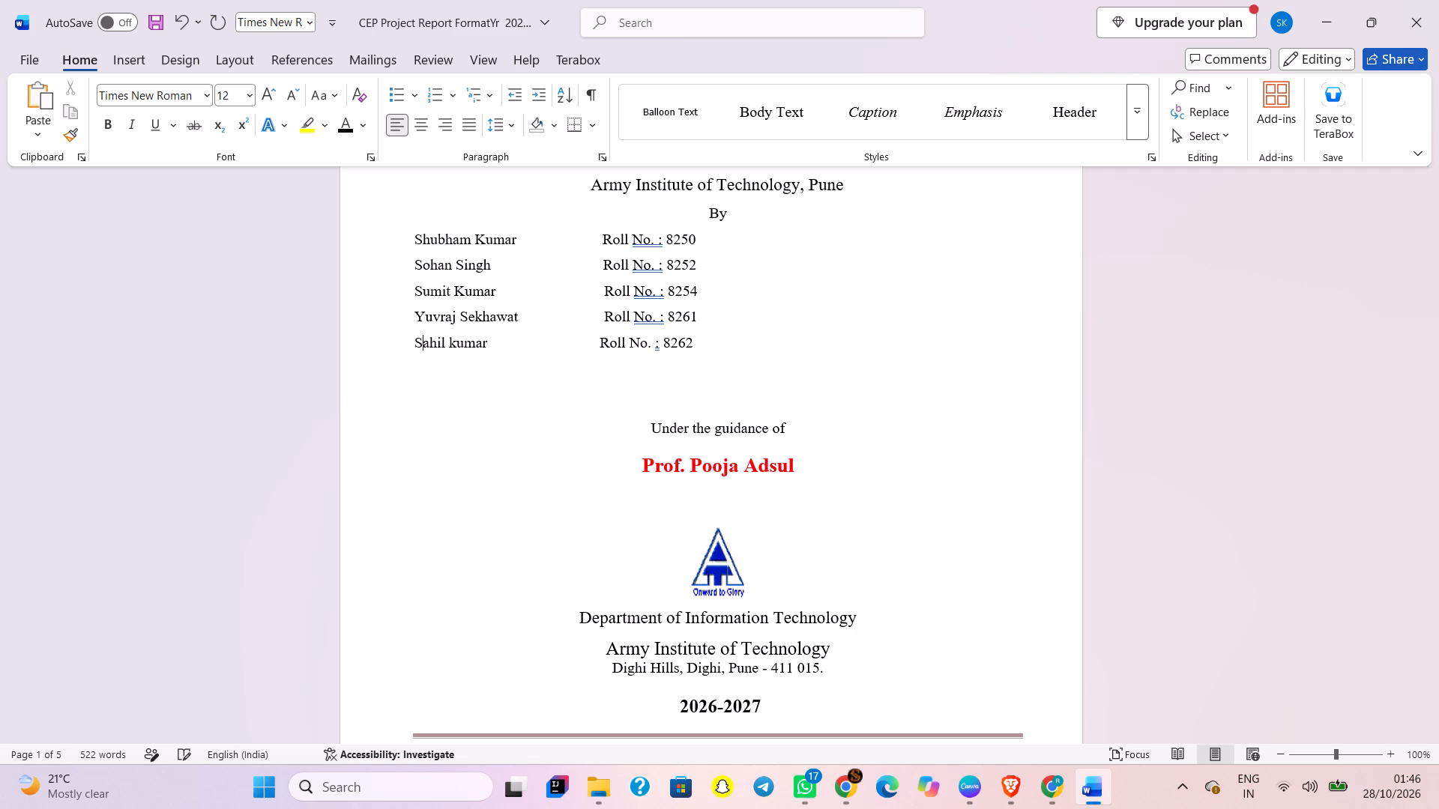
{"action": "left_click", "coordinate": [455, 343]}
{"action": "key", "text": "BackSpace"}
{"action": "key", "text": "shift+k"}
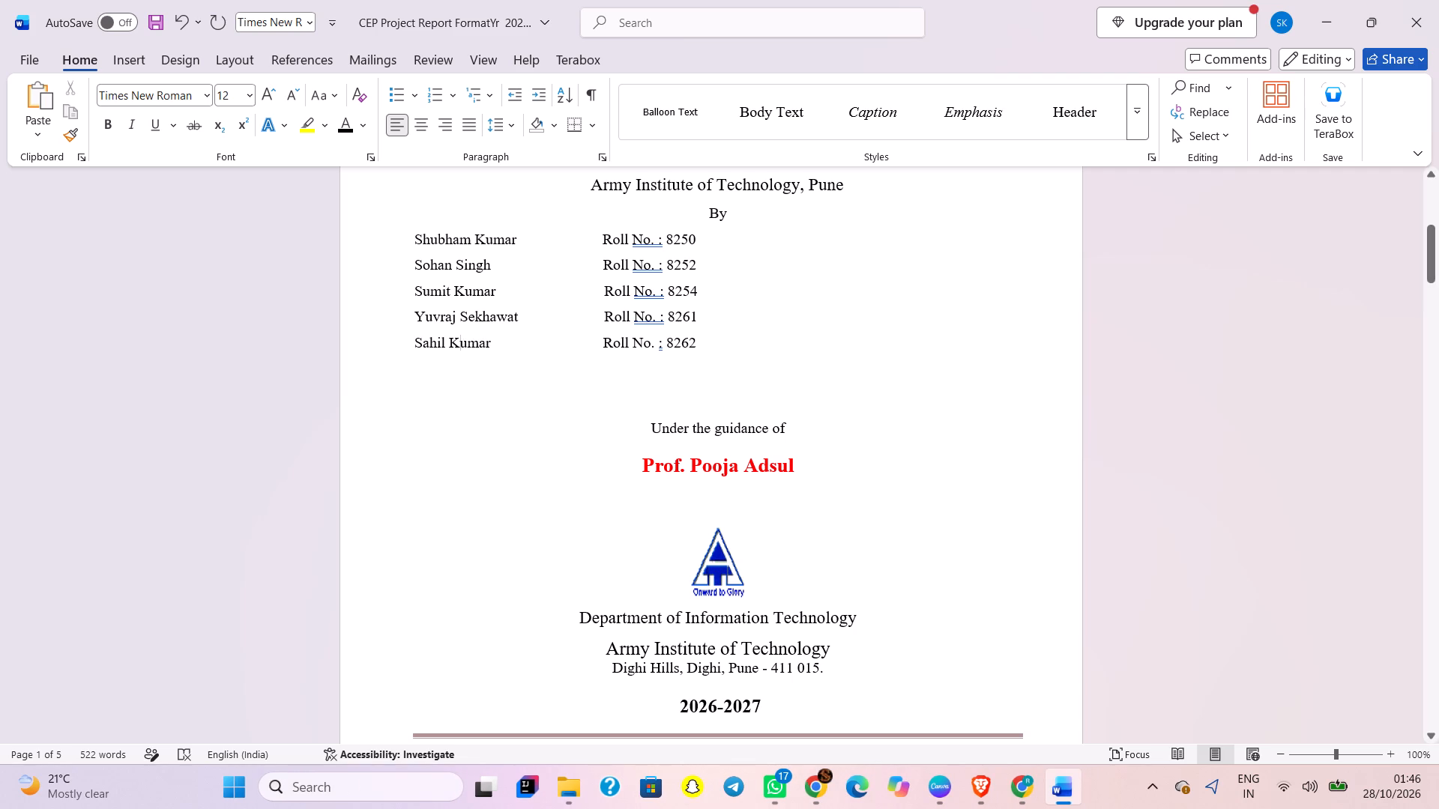
Replace the partial name under the certificate's "Submitted by" with a copy of the title page's five student names and roll numbers.
{"action": "left_click", "coordinate": [647, 363]}
{"action": "left_click_drag", "start_coordinate": [709, 348], "coordinate": [467, 267]}
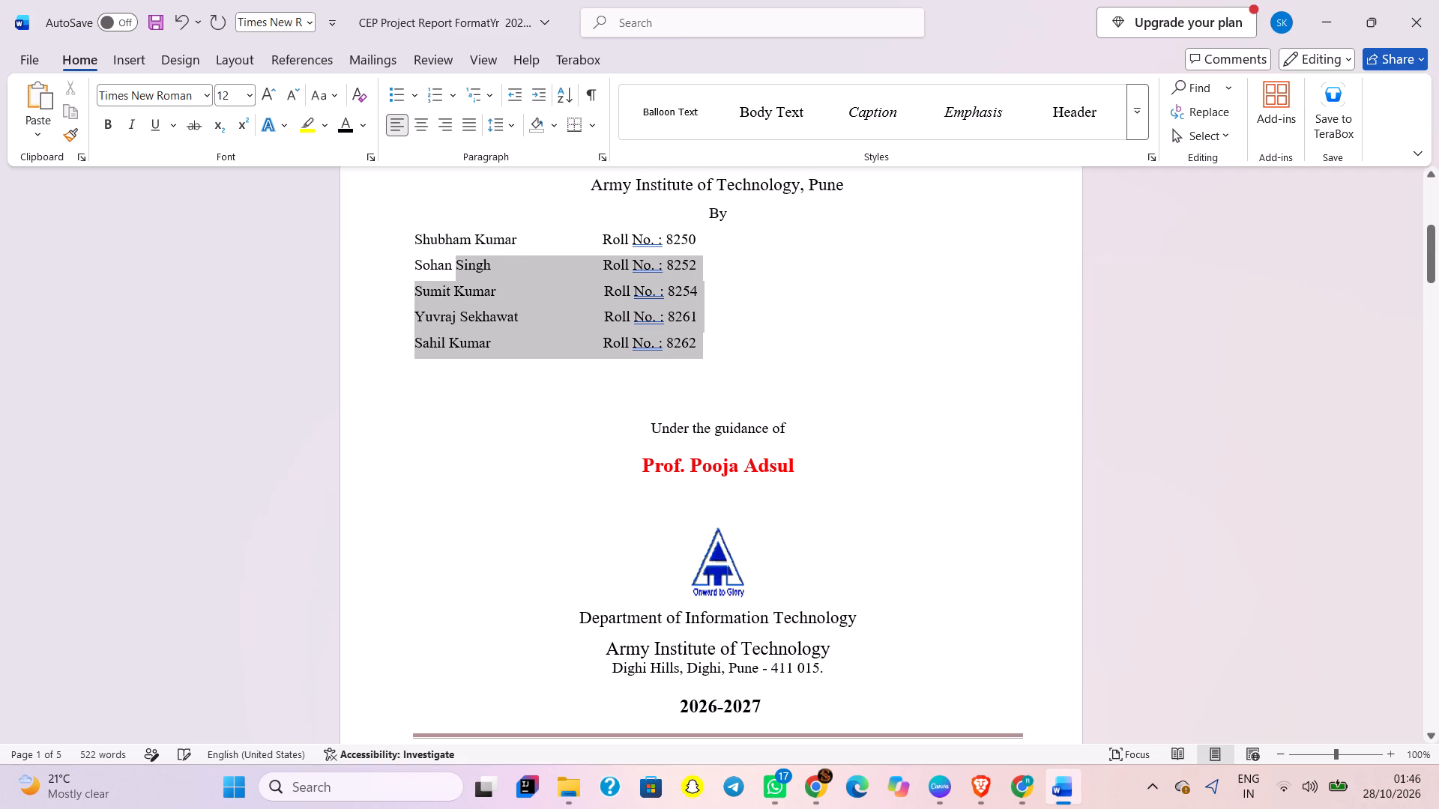
{"action": "left_click_drag", "start_coordinate": [467, 267], "coordinate": [434, 246]}
{"action": "key", "text": "ctrl+c"}
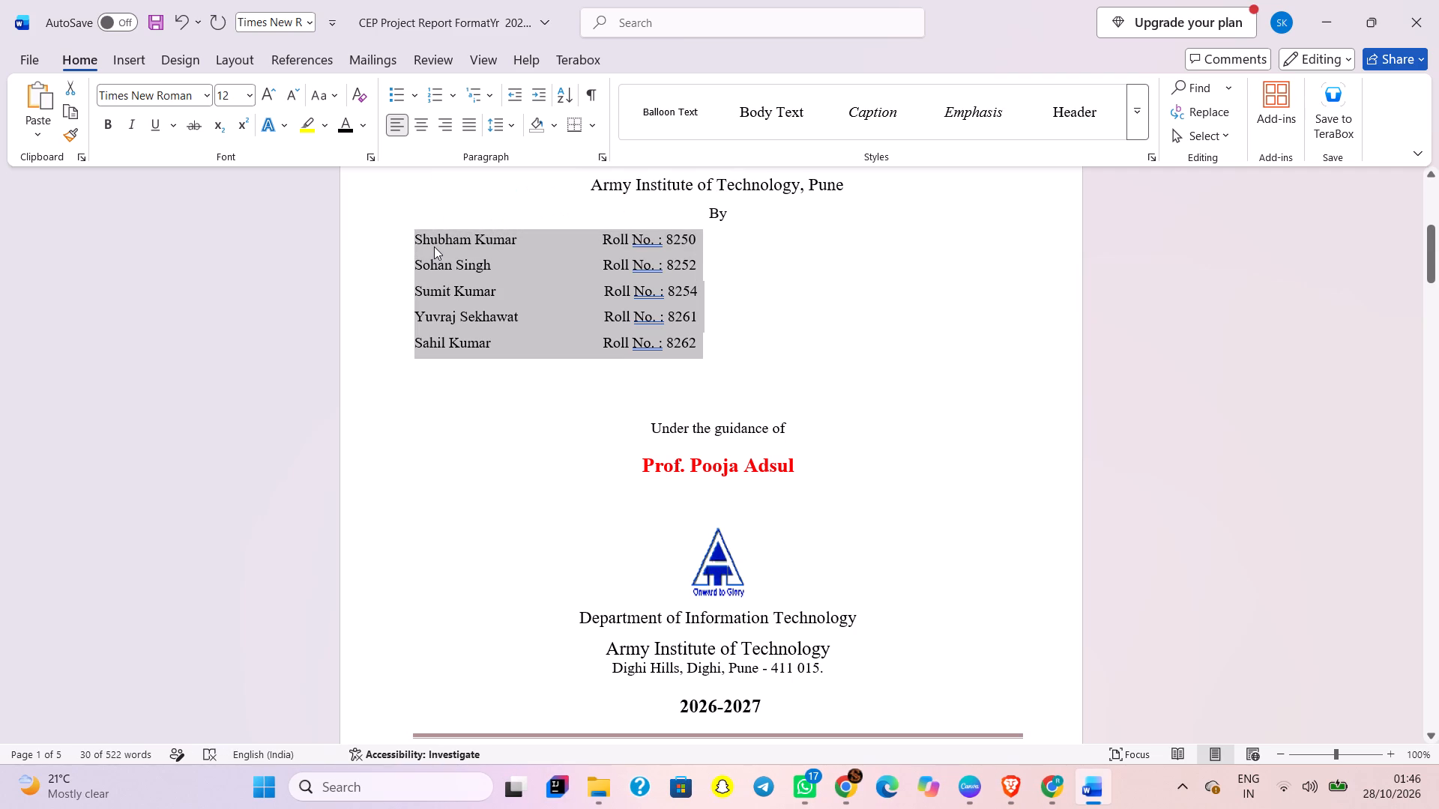
{"action": "scroll", "coordinate": [434, 246], "scroll_direction": "down", "scroll_amount": 4}
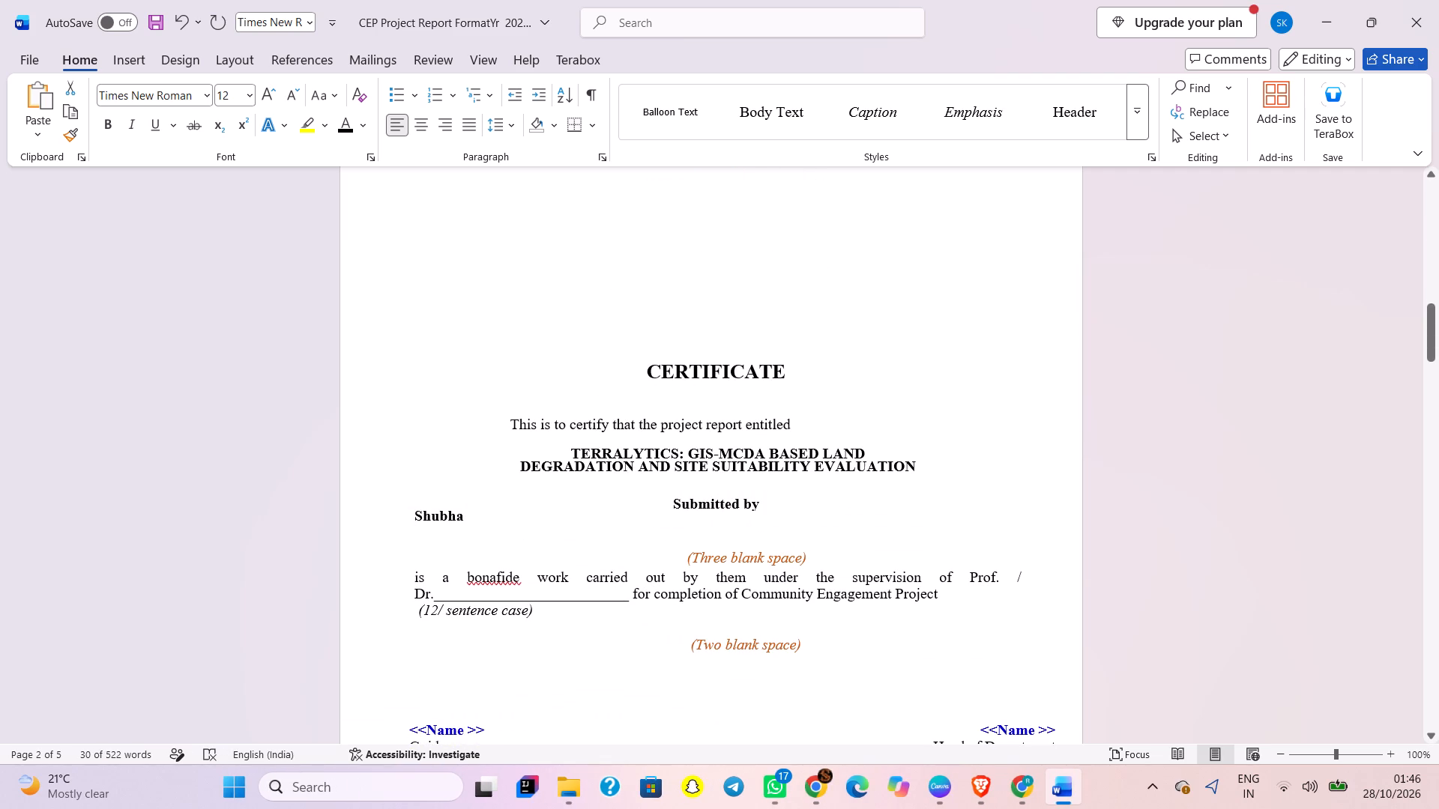
{"action": "left_click", "coordinate": [465, 520]}
{"action": "key", "text": "BackSpace"}
{"action": "key", "text": "BackSpace"}
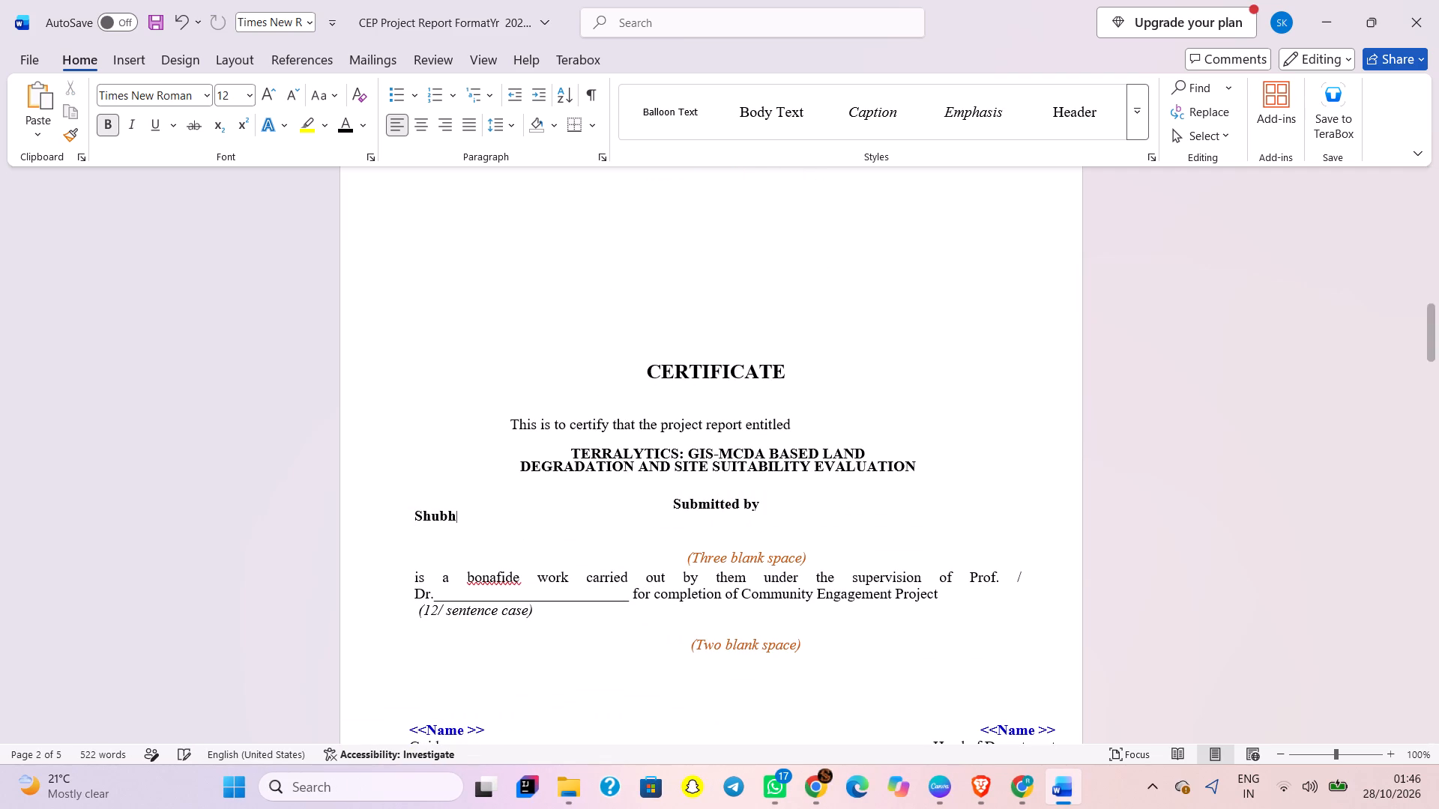
{"action": "key", "text": "BackSpace"}
{"action": "key", "text": "BackSpace"}
{"action": "key", "text": "BackSpace"}
{"action": "key", "text": "BackSpace"}
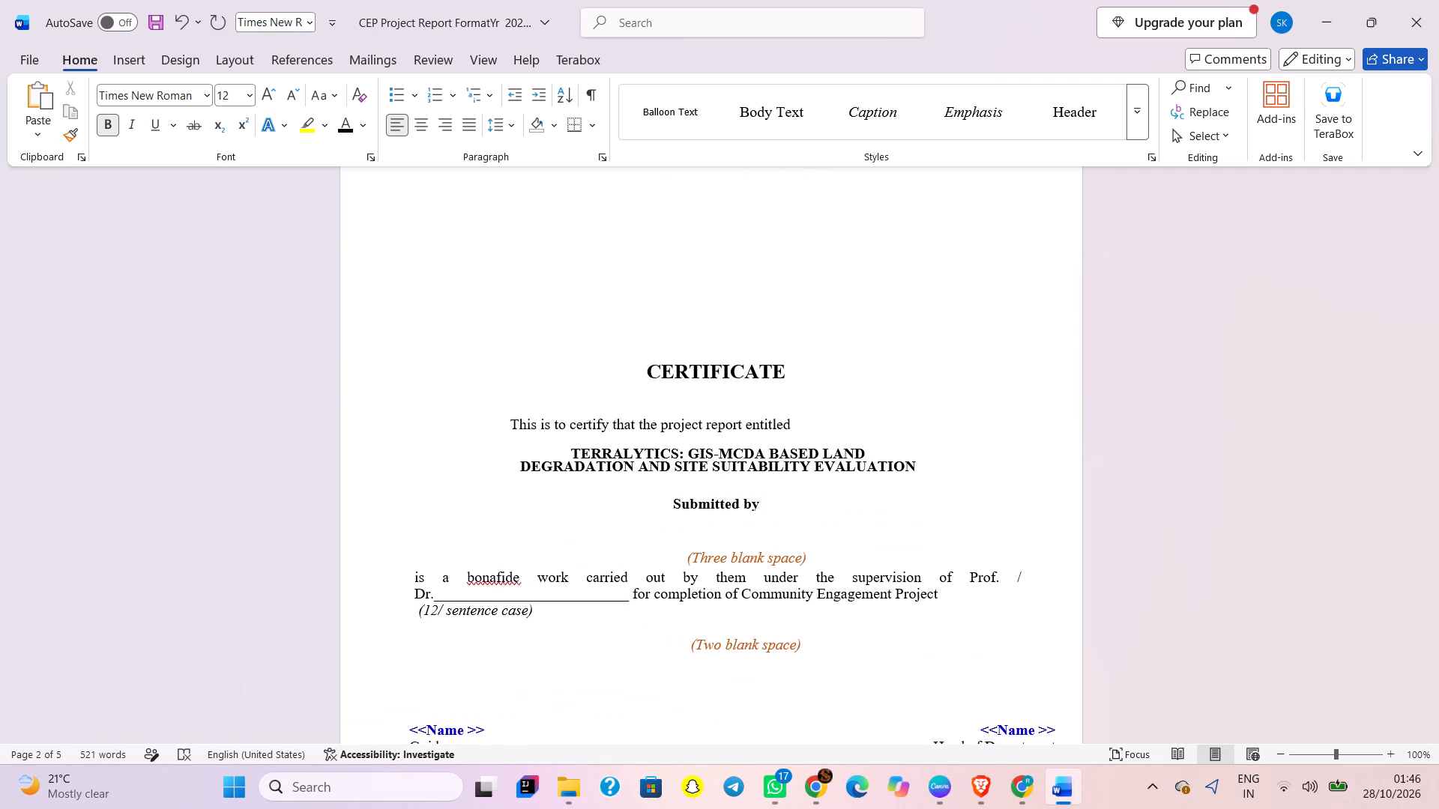
{"action": "key", "text": "ctrl+v"}
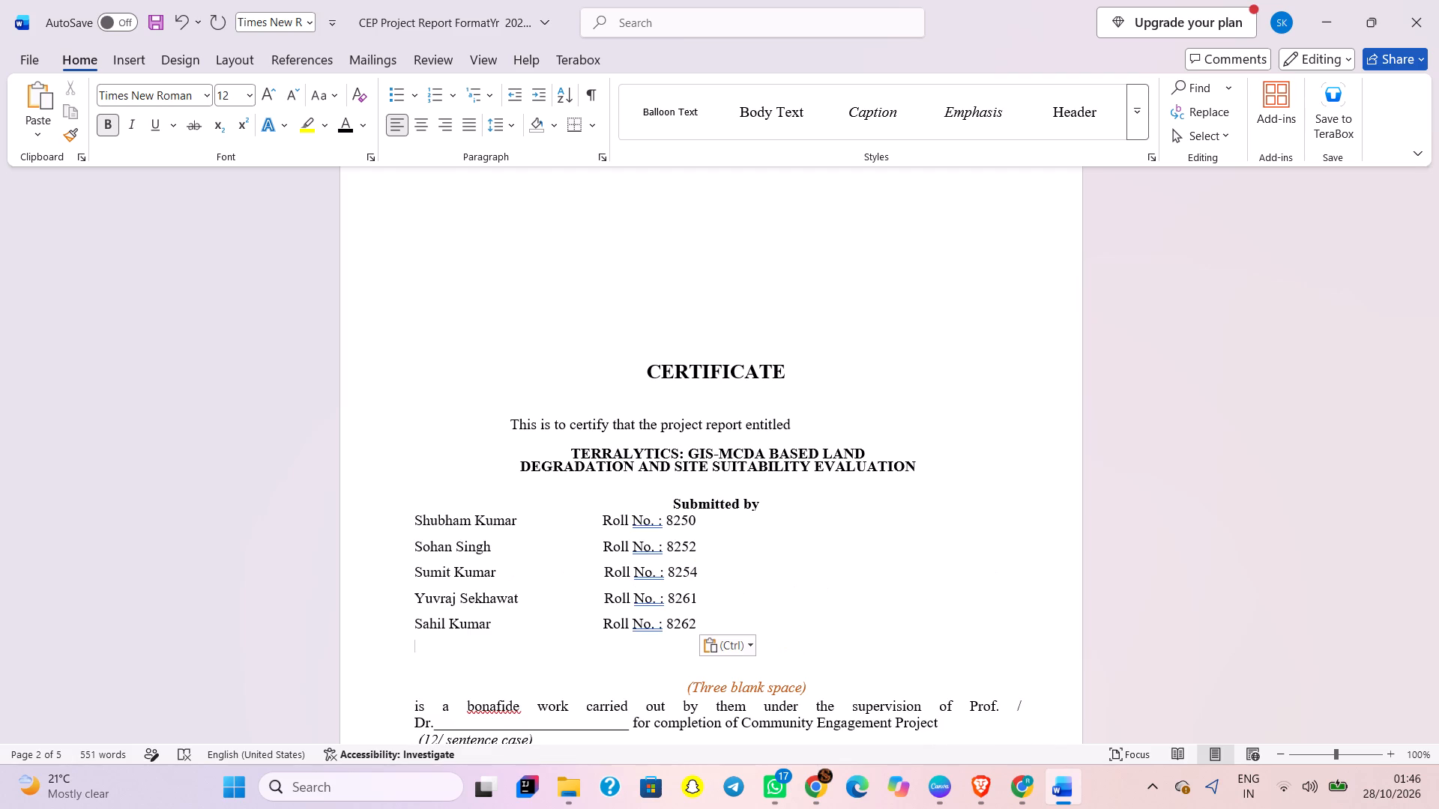
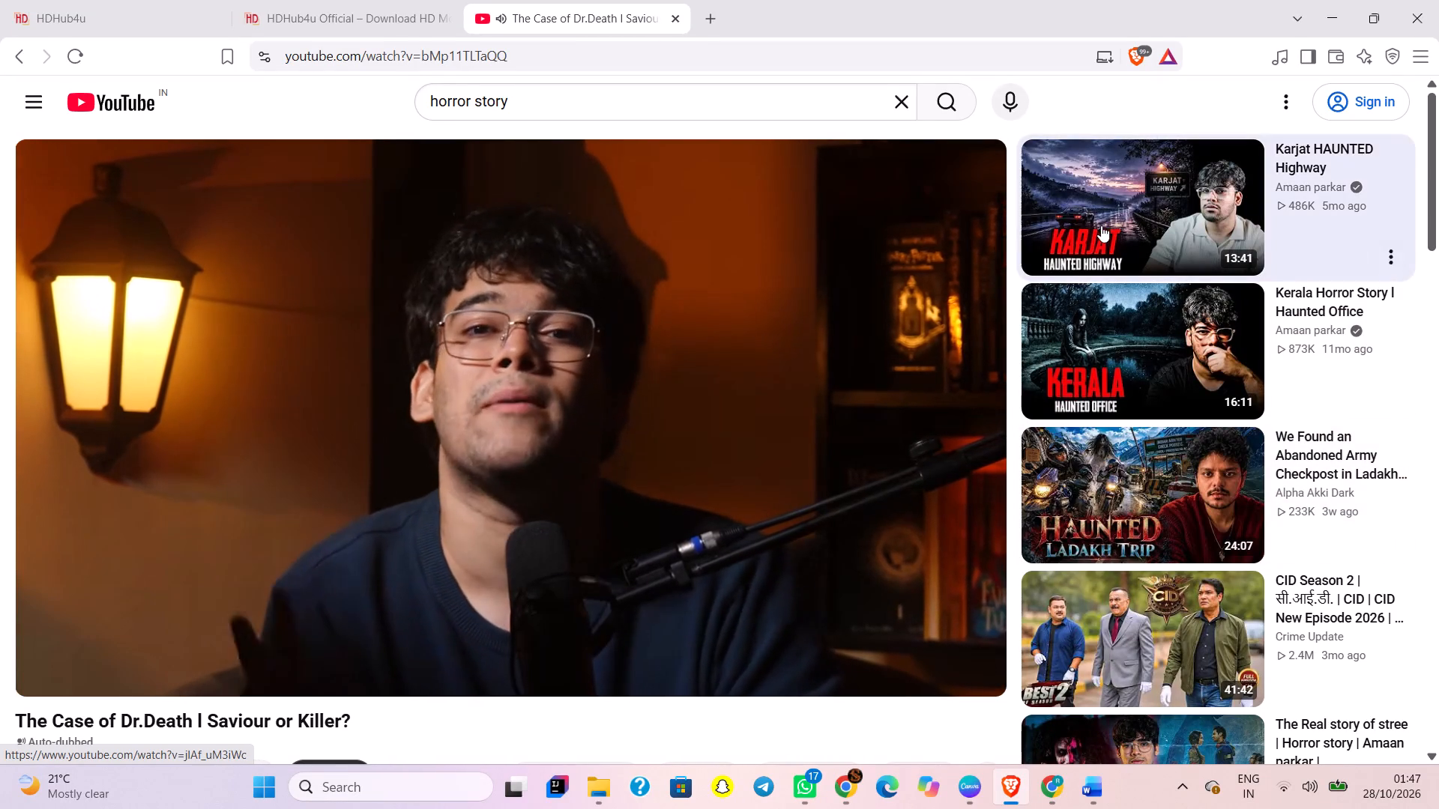
Switch to the Brave browser and open the suggested YouTube video "We Found an Abandoned Army Checkpost in Ladakh" by Alpha Akki Dark.
{"action": "left_click", "coordinate": [1123, 527]}
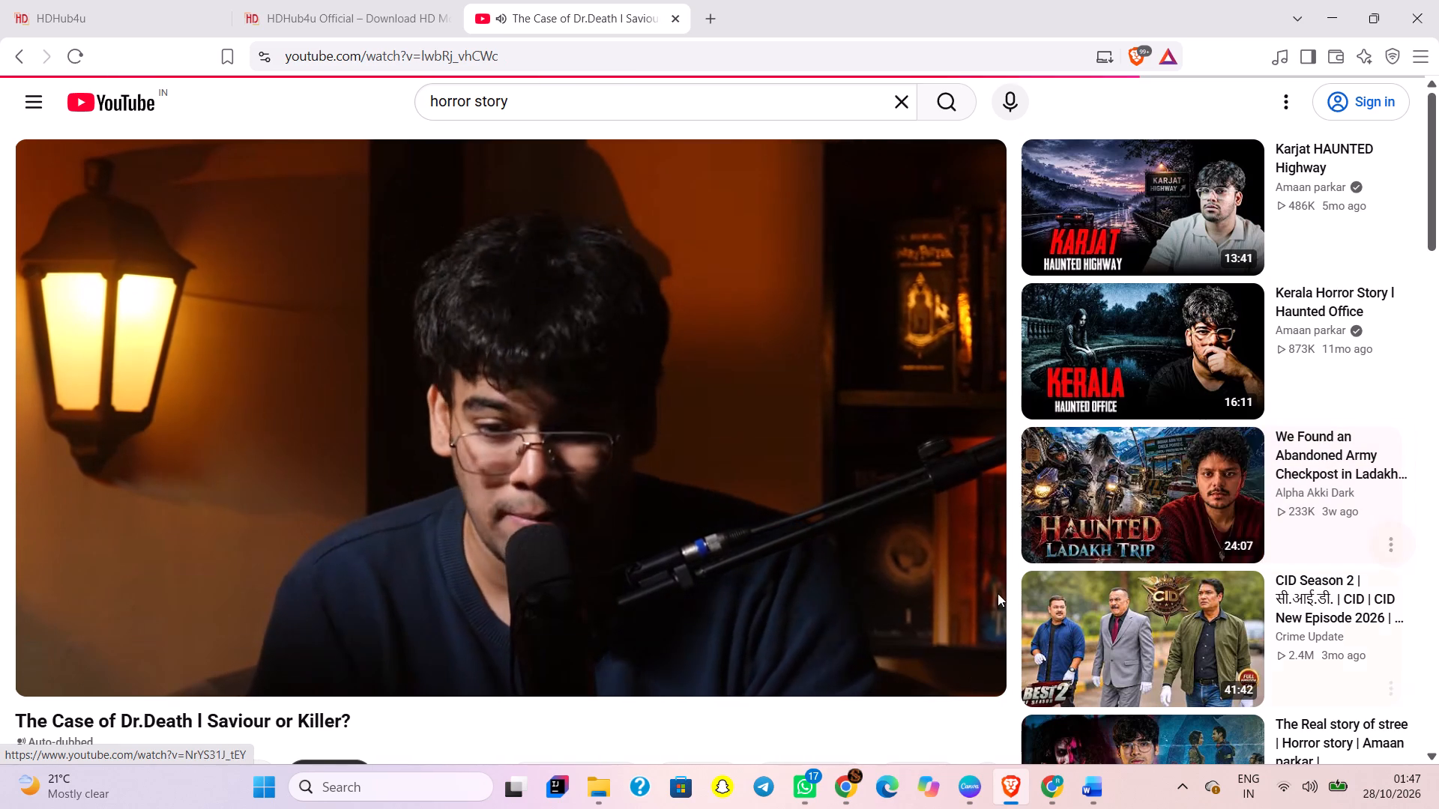
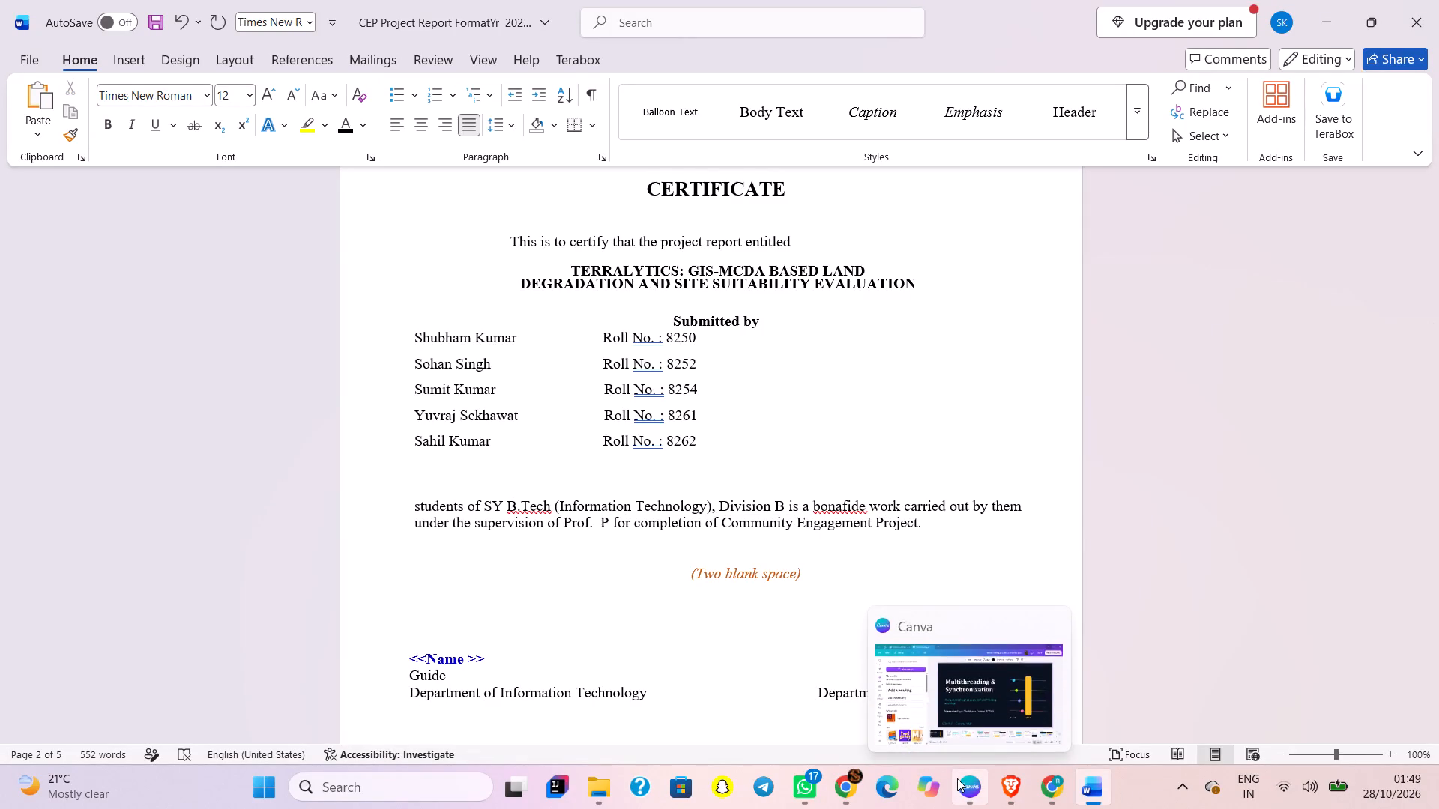
Fill in the supervising professor's first name and surname after "Prof." in the certificate statement.
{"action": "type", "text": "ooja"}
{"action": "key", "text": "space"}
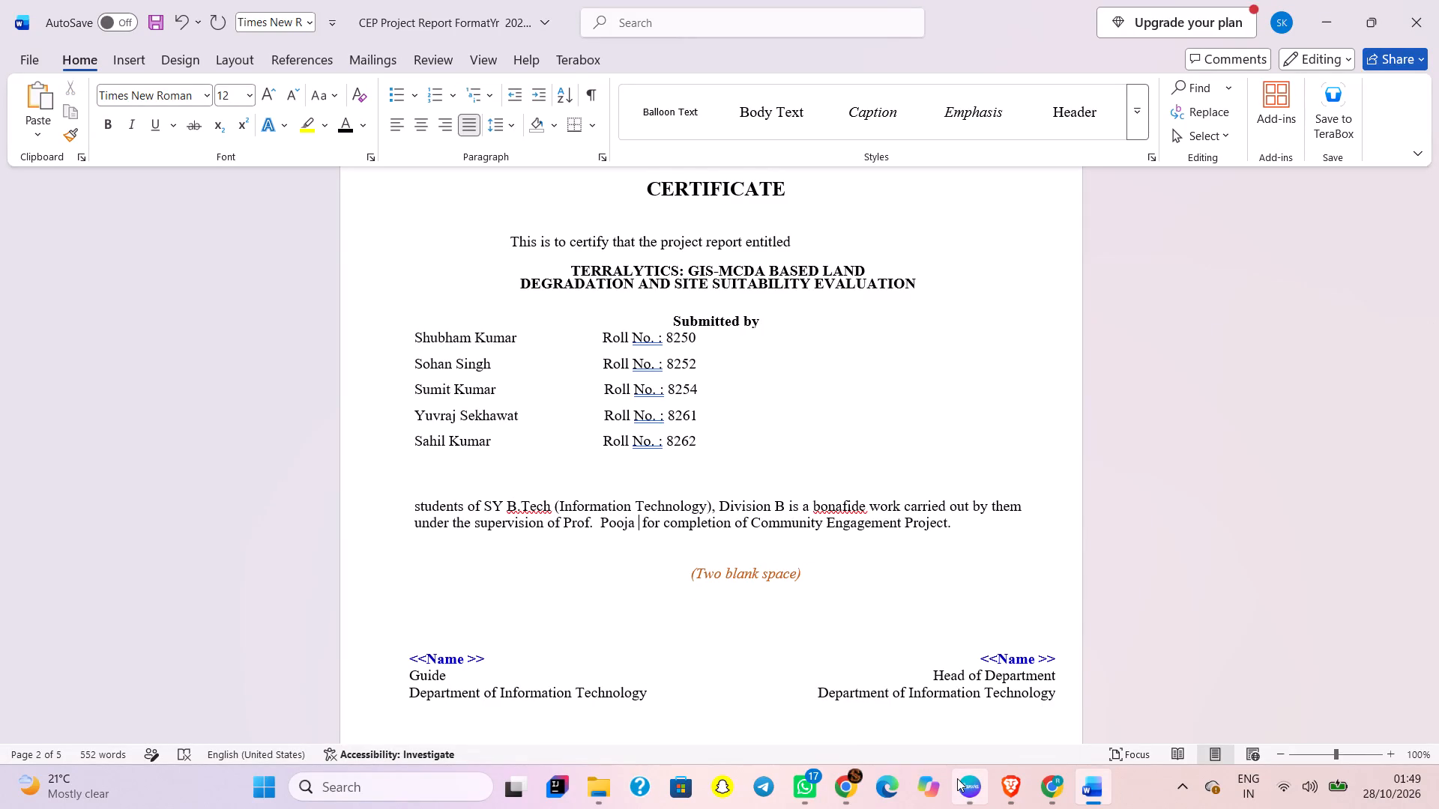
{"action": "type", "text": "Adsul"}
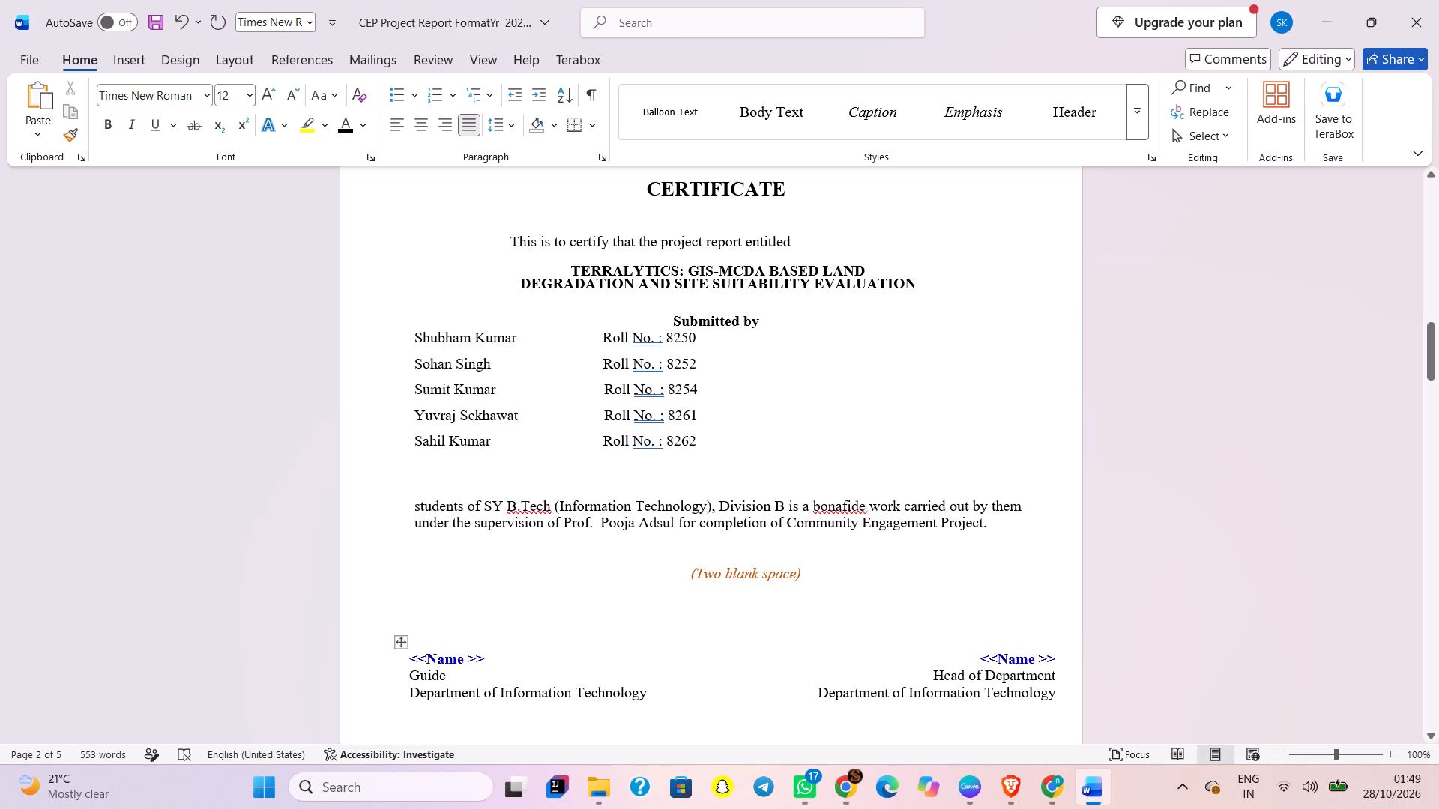
Delete the "(Two blank space)" formatting note between the certificate statement and the signature block.
{"action": "left_click_drag", "start_coordinate": [803, 573], "coordinate": [711, 572]}
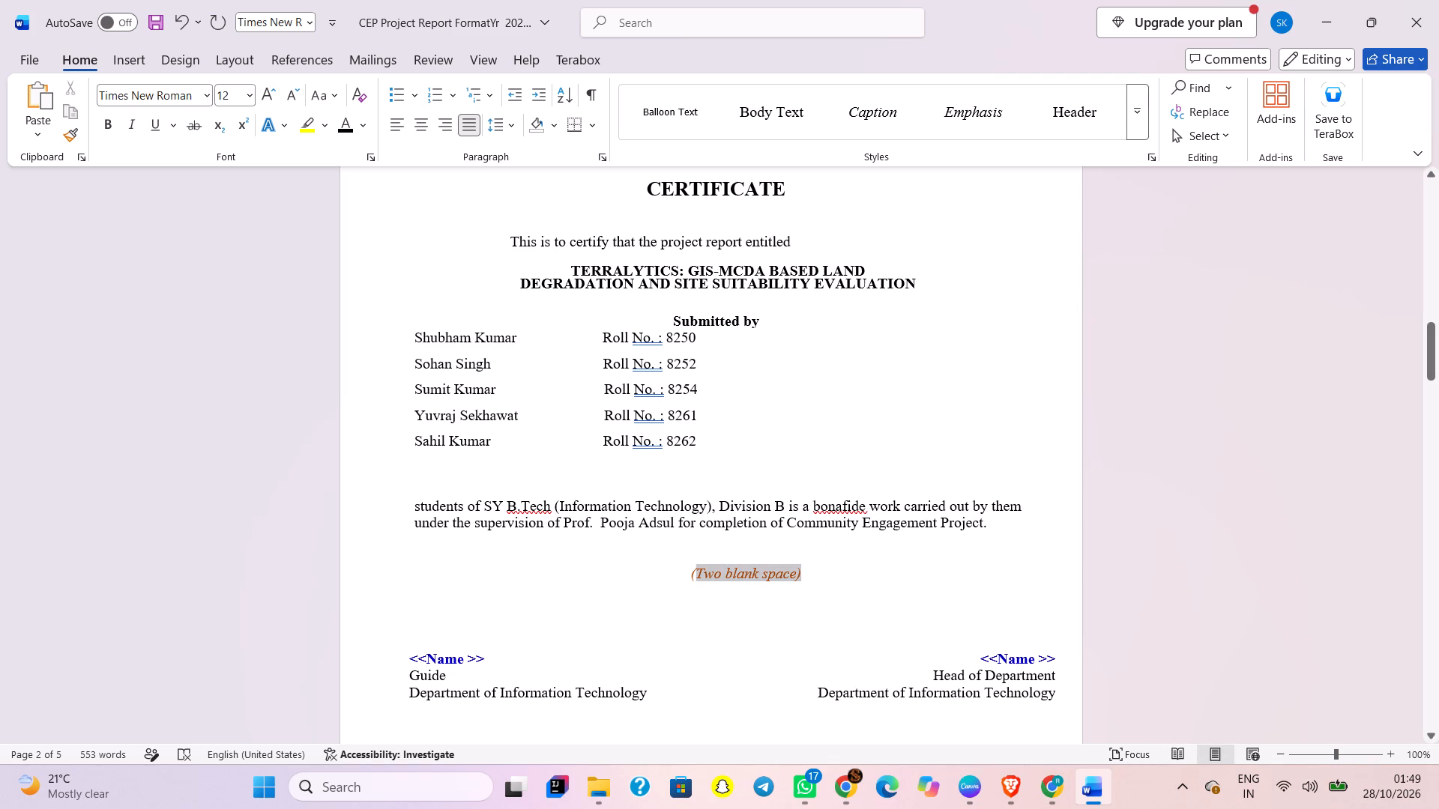
{"action": "left_click_drag", "start_coordinate": [711, 572], "coordinate": [693, 573]}
{"action": "key", "text": "BackSpace"}
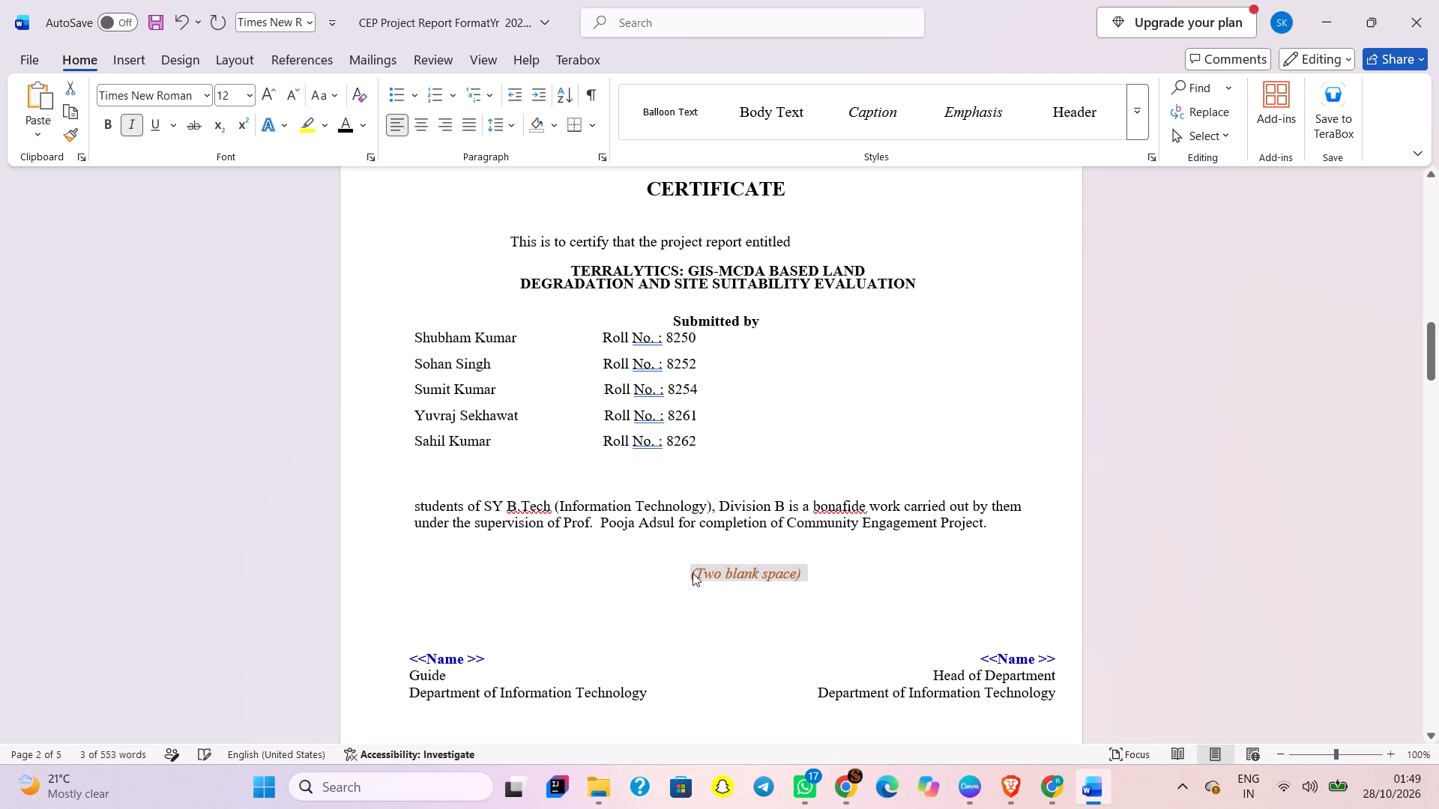
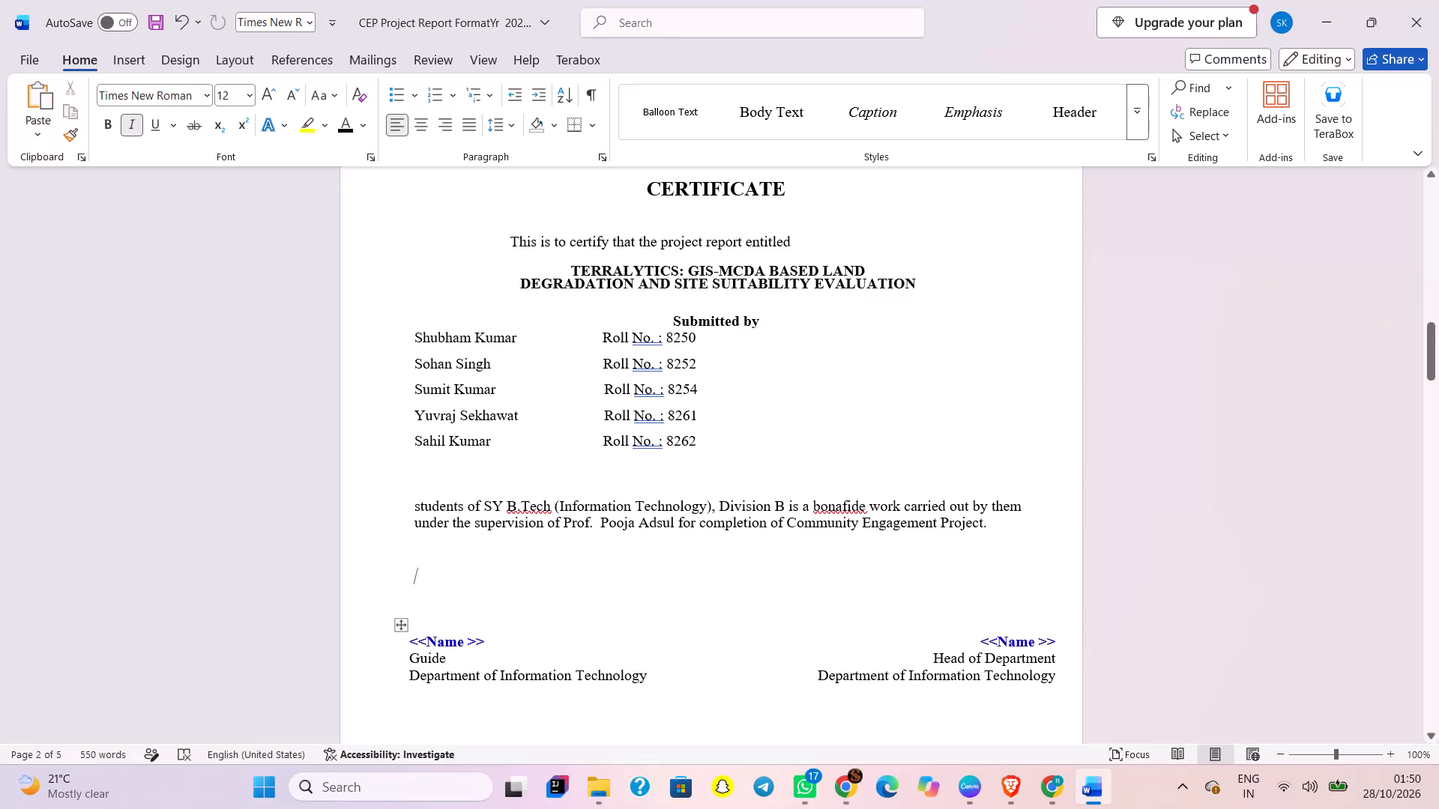
Delete the "<<Name >>" placeholder above "Guide" in the certificate's signature block.
{"action": "left_click_drag", "start_coordinate": [486, 638], "coordinate": [400, 637]}
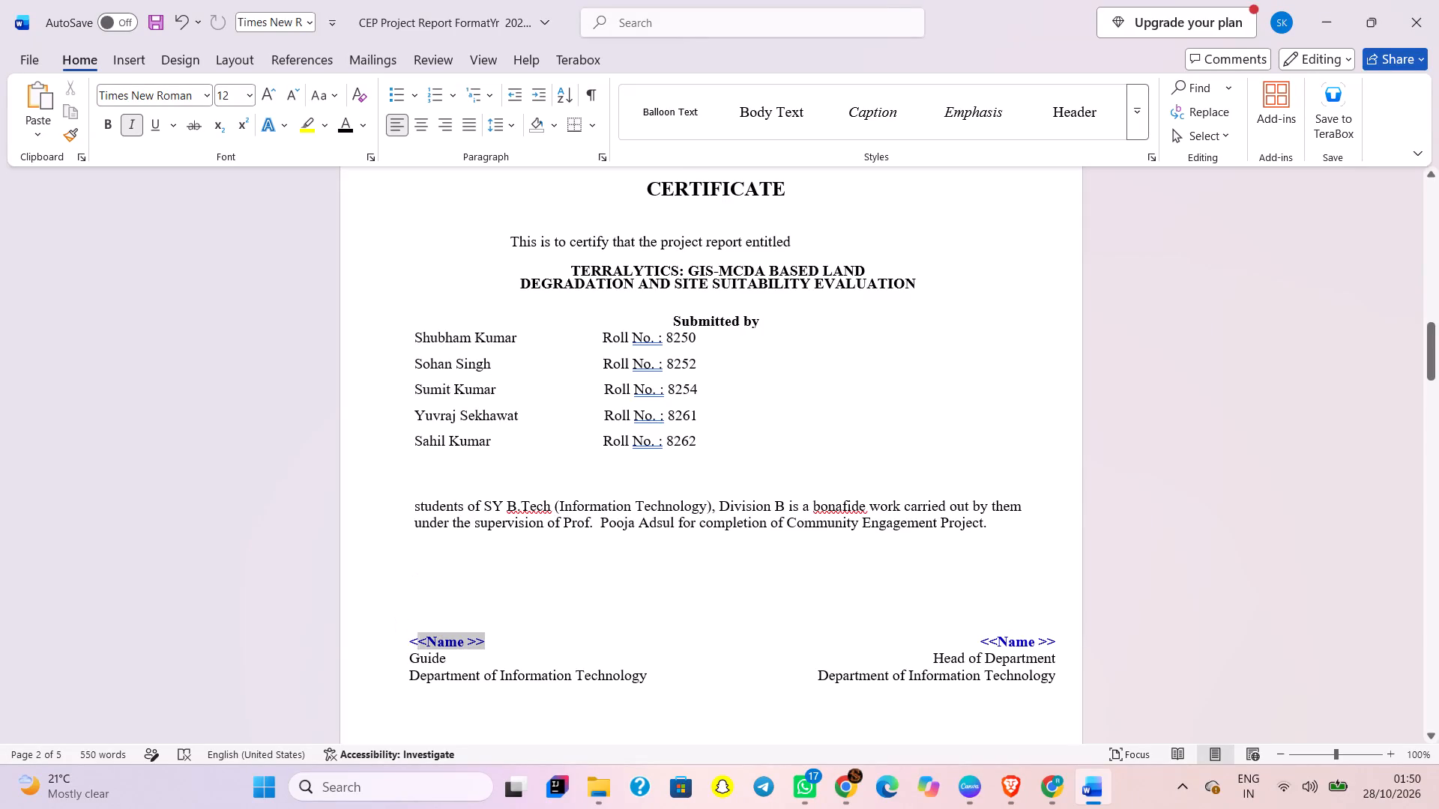
{"action": "left_click_drag", "start_coordinate": [400, 637], "coordinate": [353, 635]}
{"action": "left_click", "coordinate": [396, 621]}
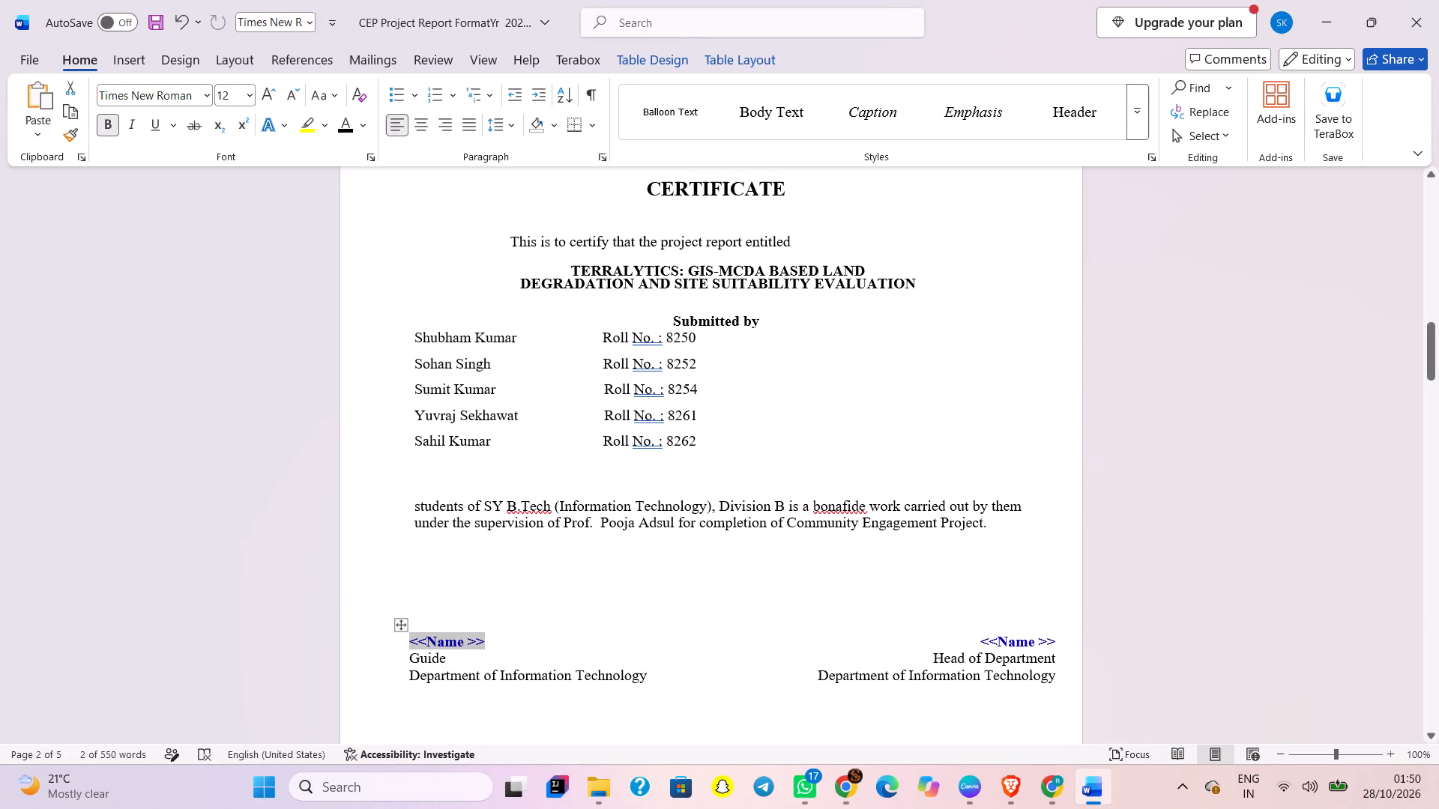
{"action": "scroll", "coordinate": [489, 646], "scroll_direction": "down", "scroll_amount": 1}
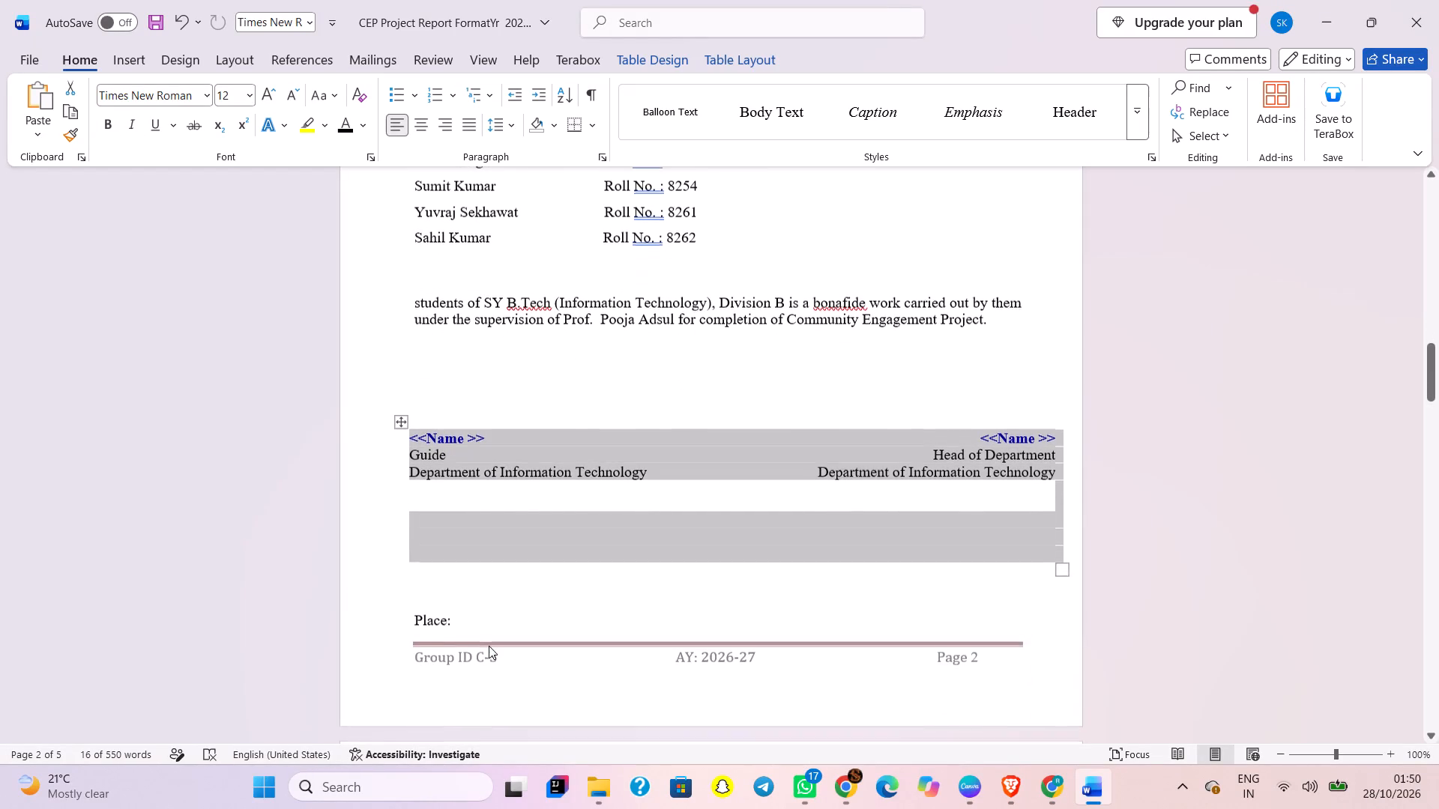
{"action": "scroll", "coordinate": [489, 646], "scroll_direction": "down", "scroll_amount": 1}
{"action": "left_click", "coordinate": [485, 480]}
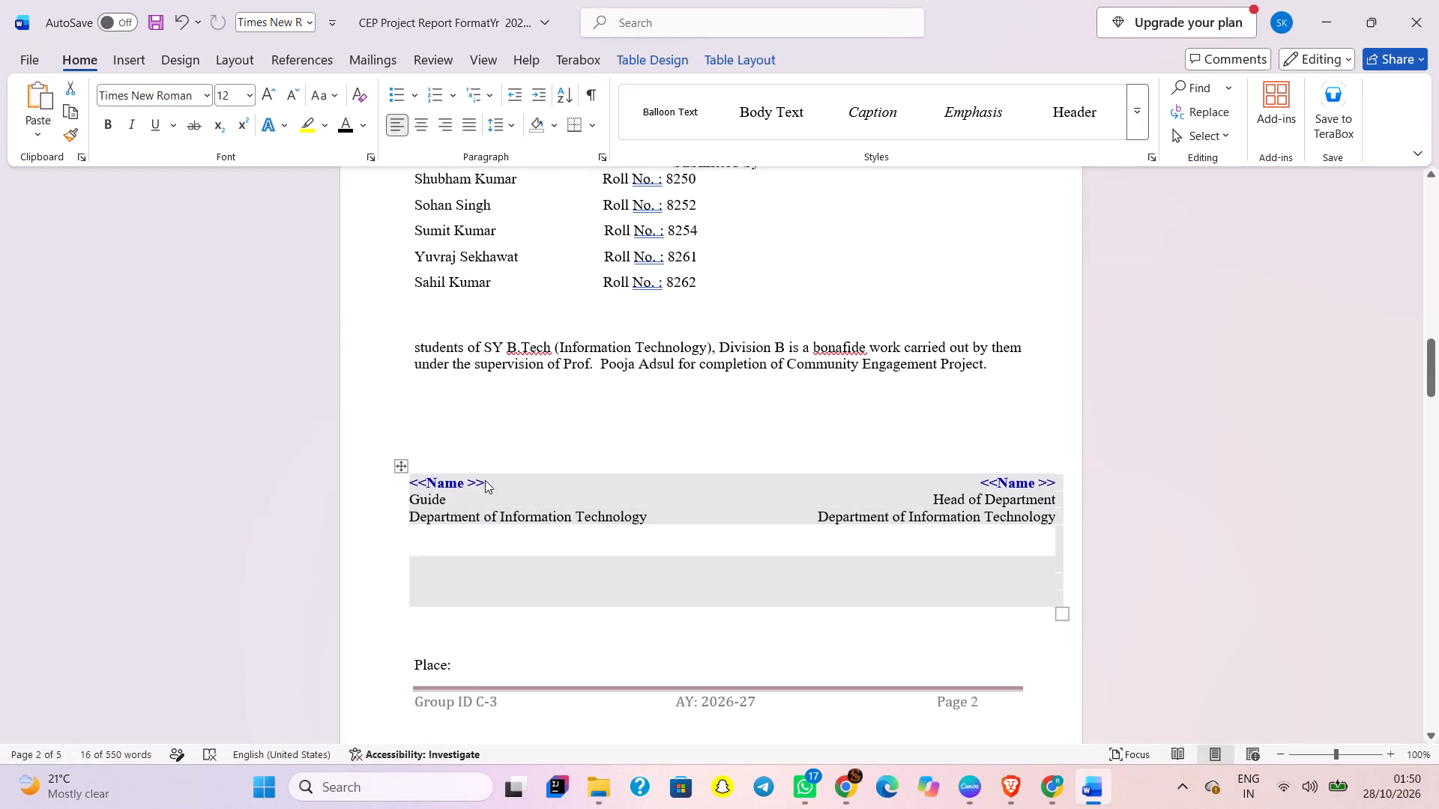
{"action": "key", "text": "BackSpace"}
{"action": "key", "text": "BackSpace"}
{"action": "key", "text": "BackSpace"}
{"action": "key", "text": "BackSpace"}
{"action": "key", "text": "BackSpace"}
{"action": "key", "text": "BackSpace"}
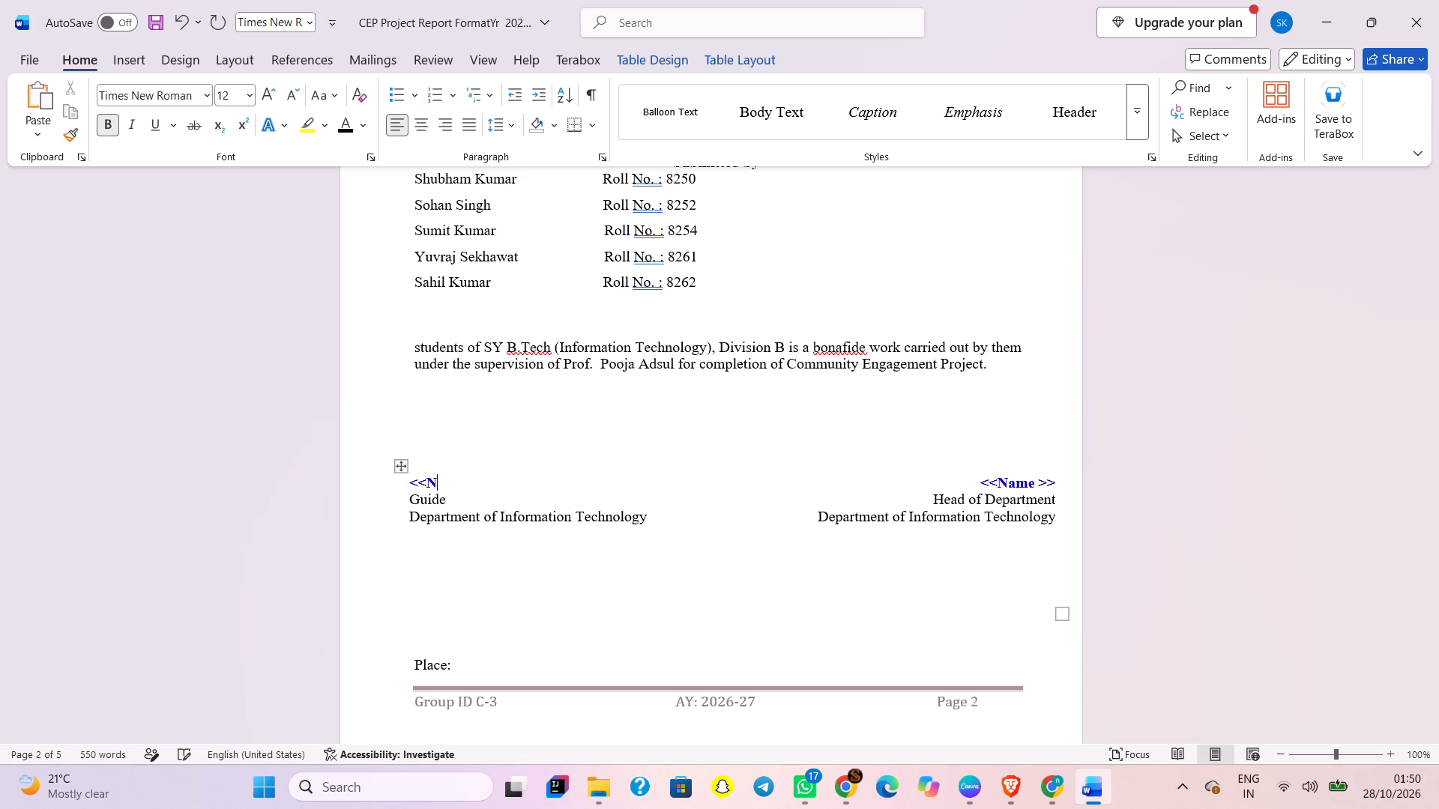
{"action": "key", "text": "BackSpace"}
{"action": "key", "text": "BackSpace"}
{"action": "key", "text": "BackSpace"}
Enter the supervising professor's name, prefixed with "Prof.", on the empty line above "Guide" in the signature block.
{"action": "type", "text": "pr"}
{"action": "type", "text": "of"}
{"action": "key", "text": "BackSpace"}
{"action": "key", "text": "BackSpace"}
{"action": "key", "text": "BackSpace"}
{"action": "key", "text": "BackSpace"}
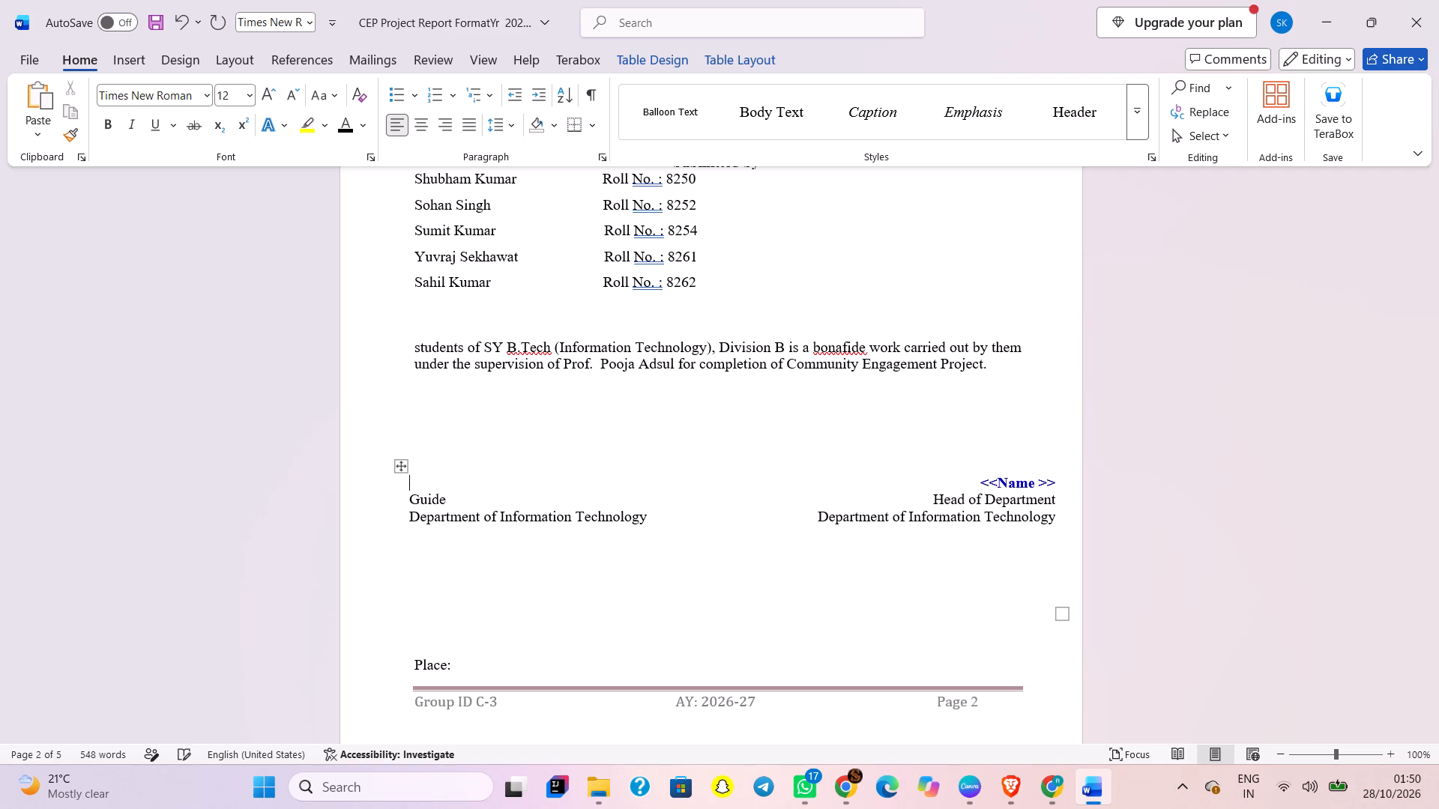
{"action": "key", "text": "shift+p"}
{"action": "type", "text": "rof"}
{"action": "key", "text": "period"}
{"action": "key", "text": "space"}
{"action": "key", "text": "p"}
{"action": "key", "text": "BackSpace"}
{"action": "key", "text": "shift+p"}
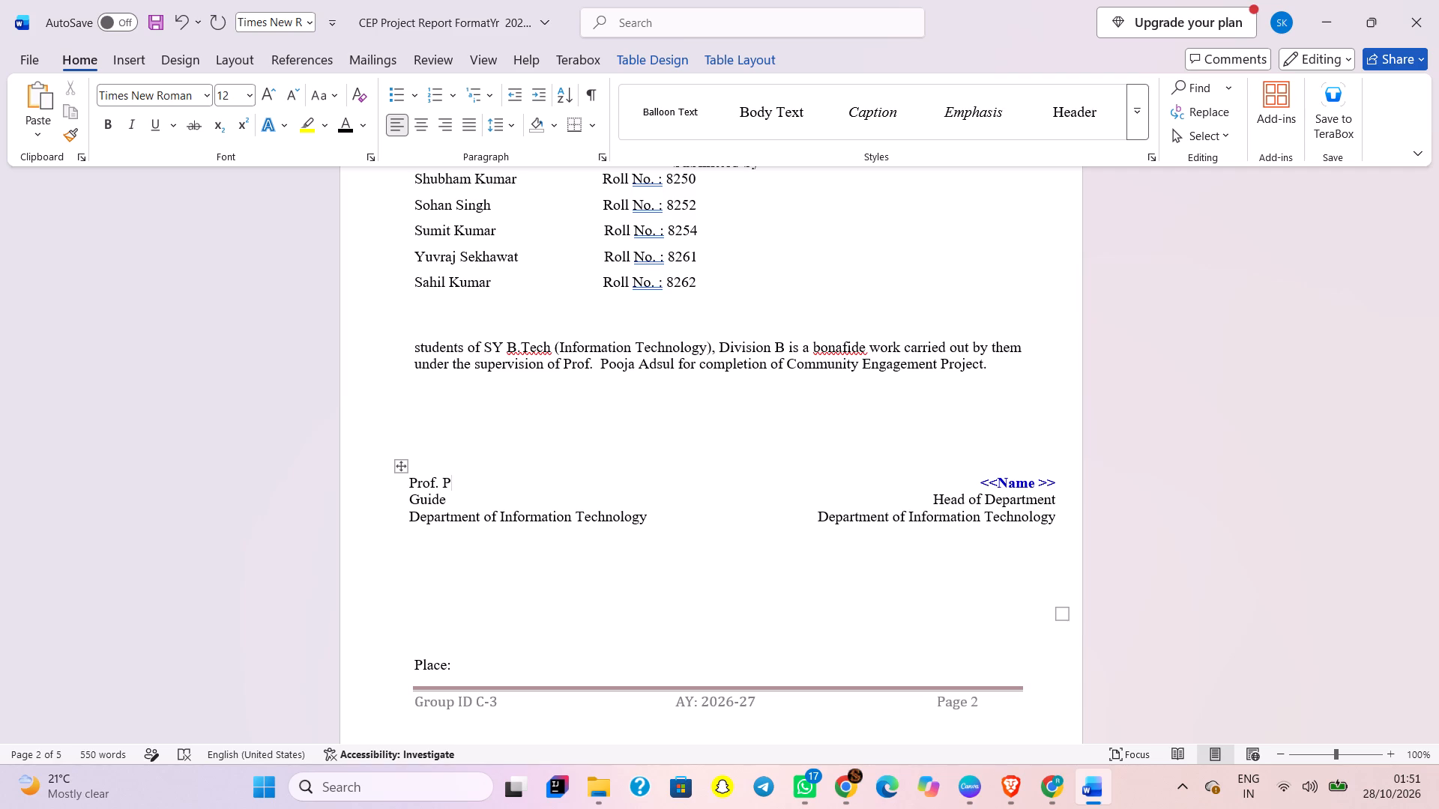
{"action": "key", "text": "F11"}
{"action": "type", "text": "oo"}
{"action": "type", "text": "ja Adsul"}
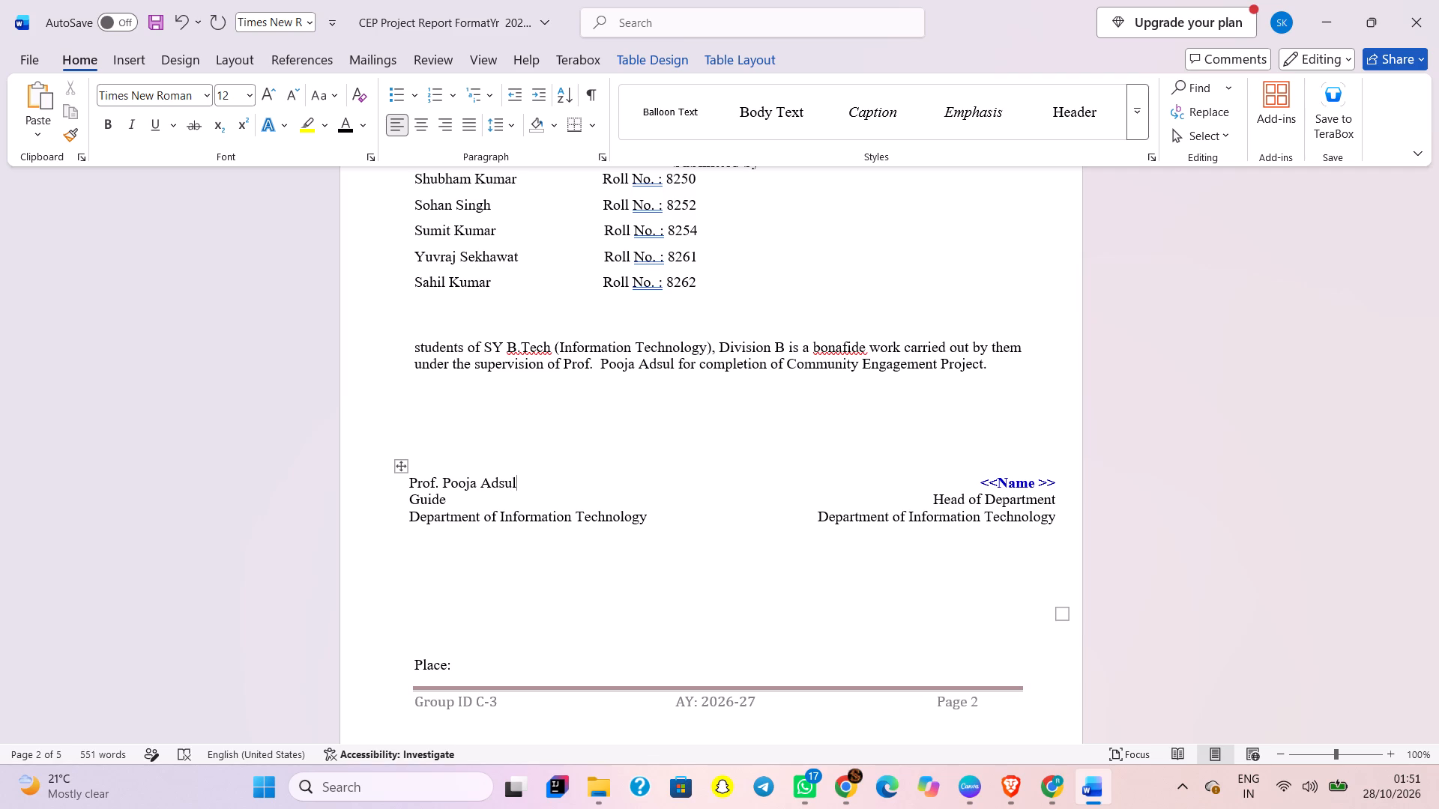
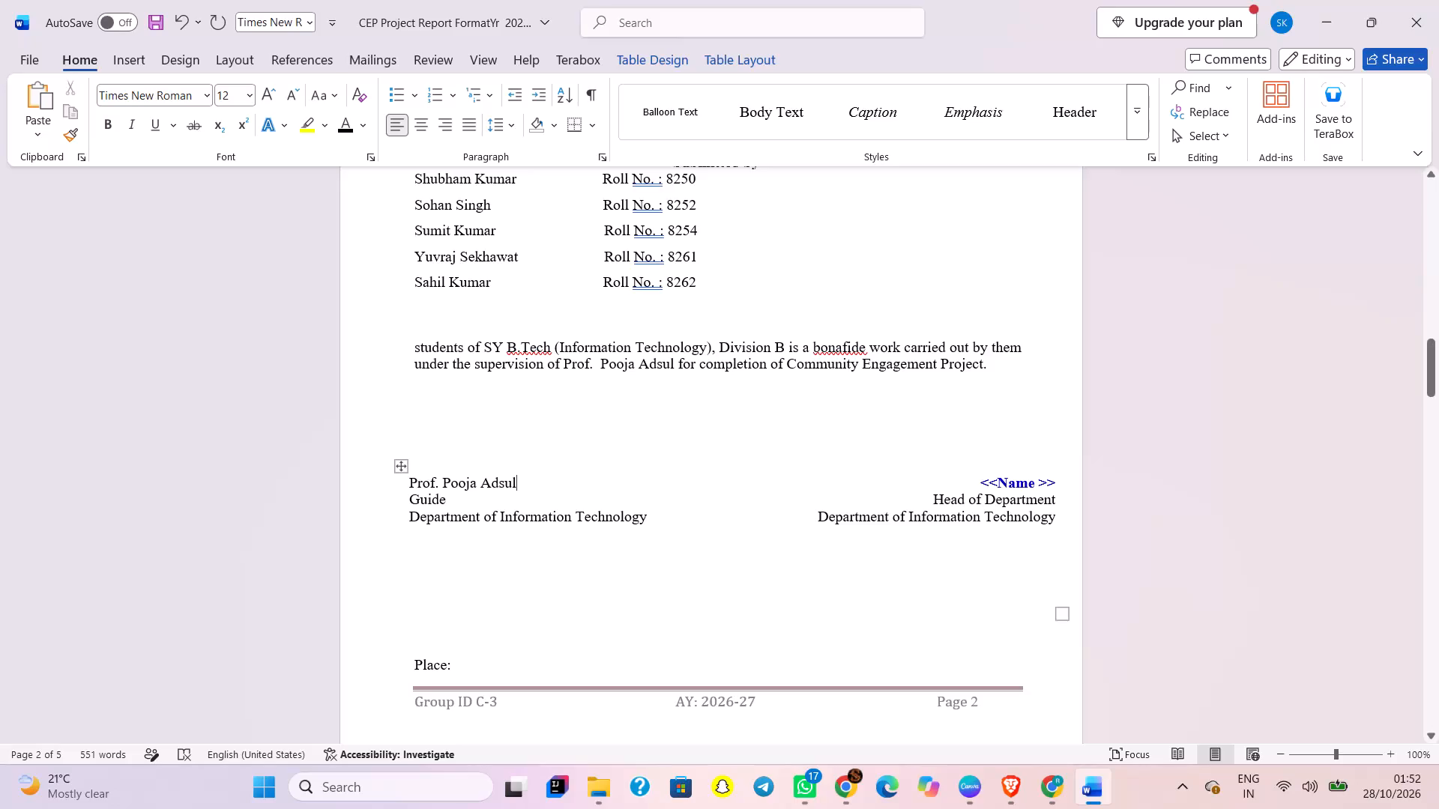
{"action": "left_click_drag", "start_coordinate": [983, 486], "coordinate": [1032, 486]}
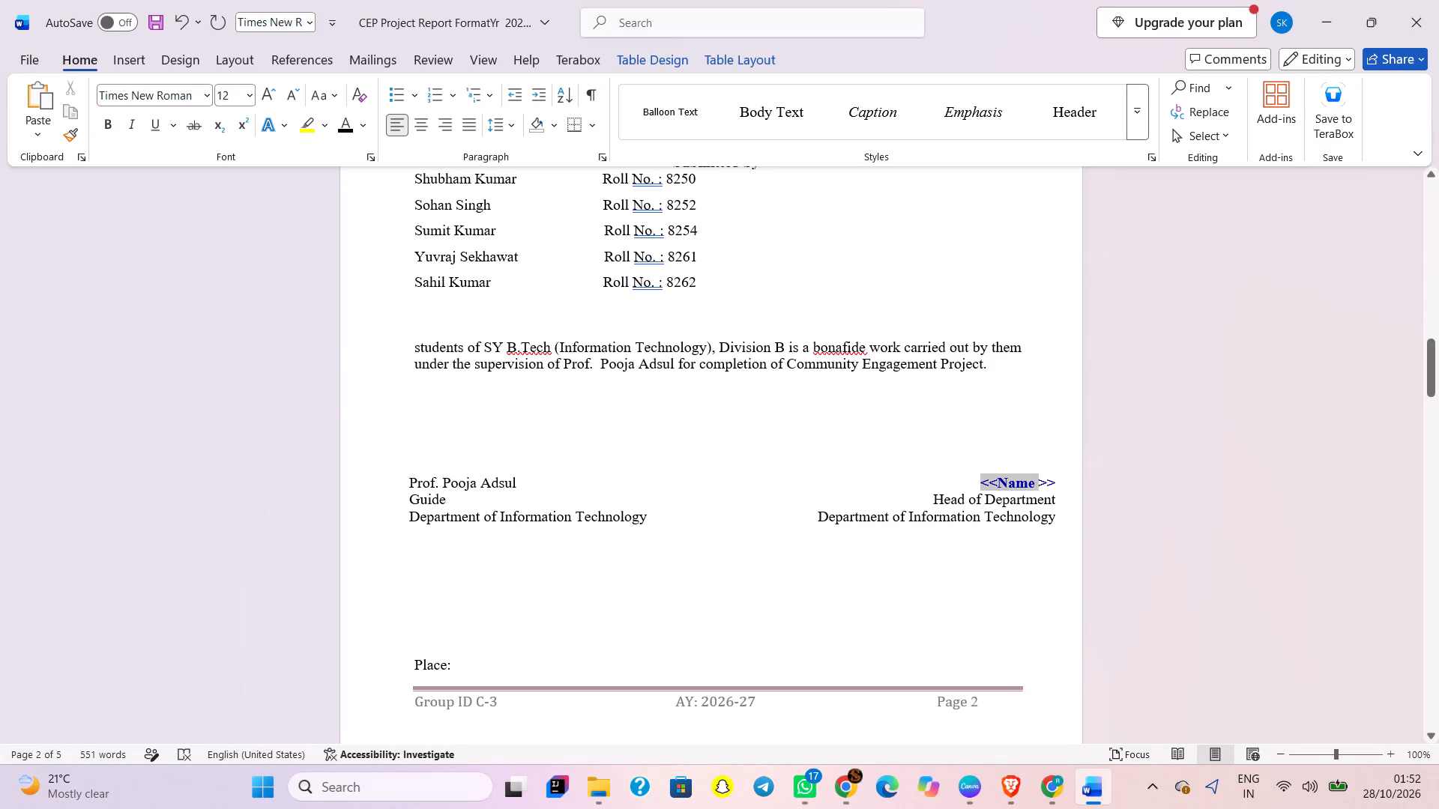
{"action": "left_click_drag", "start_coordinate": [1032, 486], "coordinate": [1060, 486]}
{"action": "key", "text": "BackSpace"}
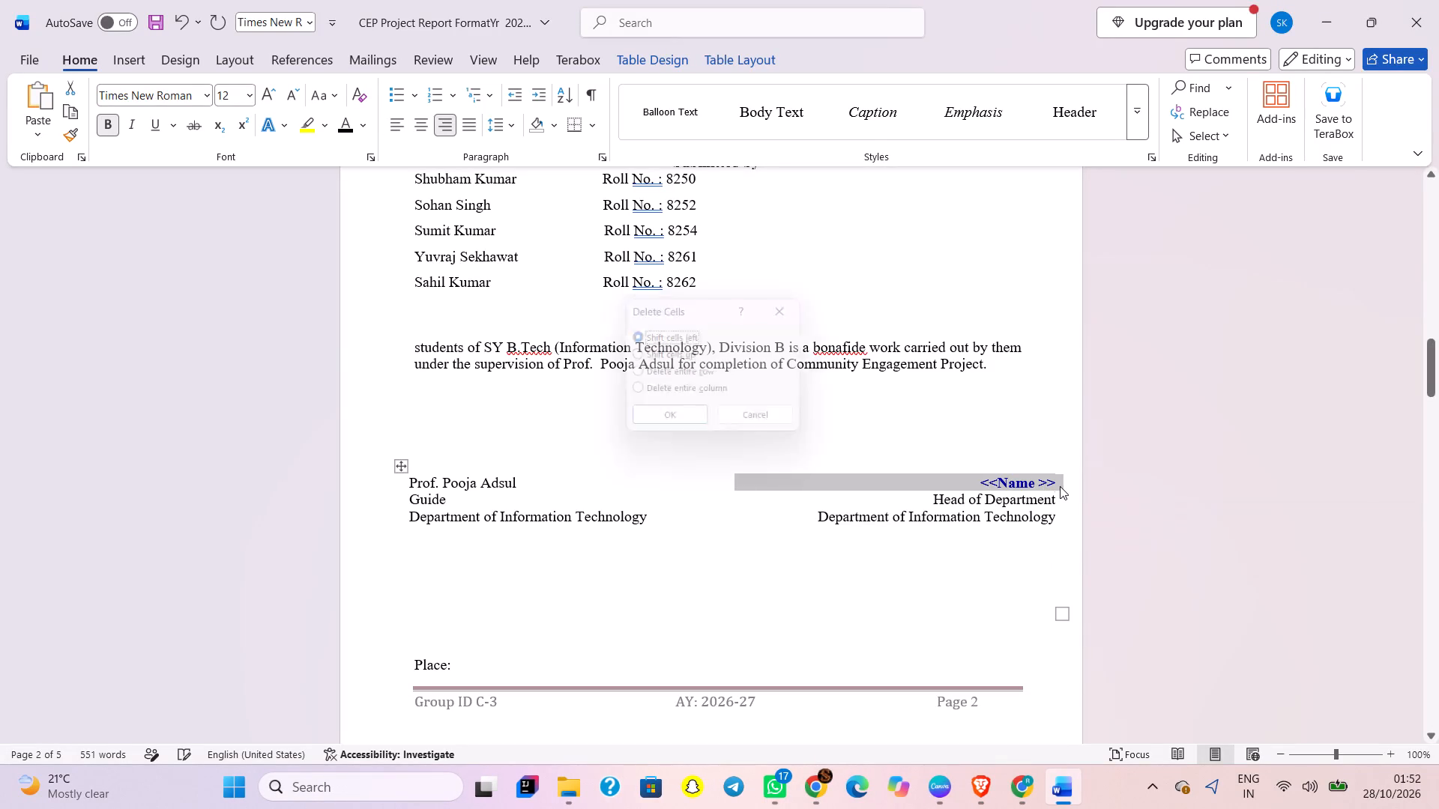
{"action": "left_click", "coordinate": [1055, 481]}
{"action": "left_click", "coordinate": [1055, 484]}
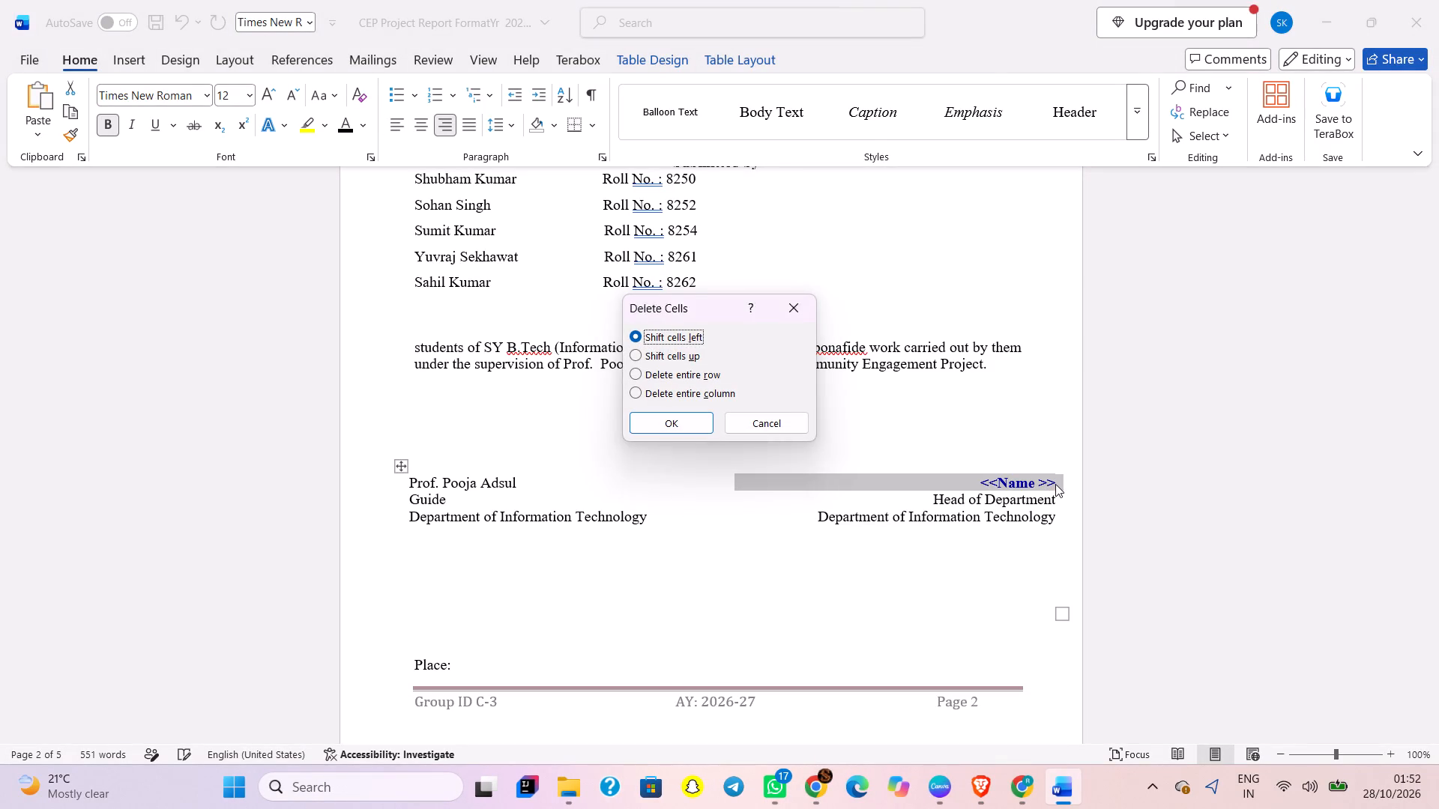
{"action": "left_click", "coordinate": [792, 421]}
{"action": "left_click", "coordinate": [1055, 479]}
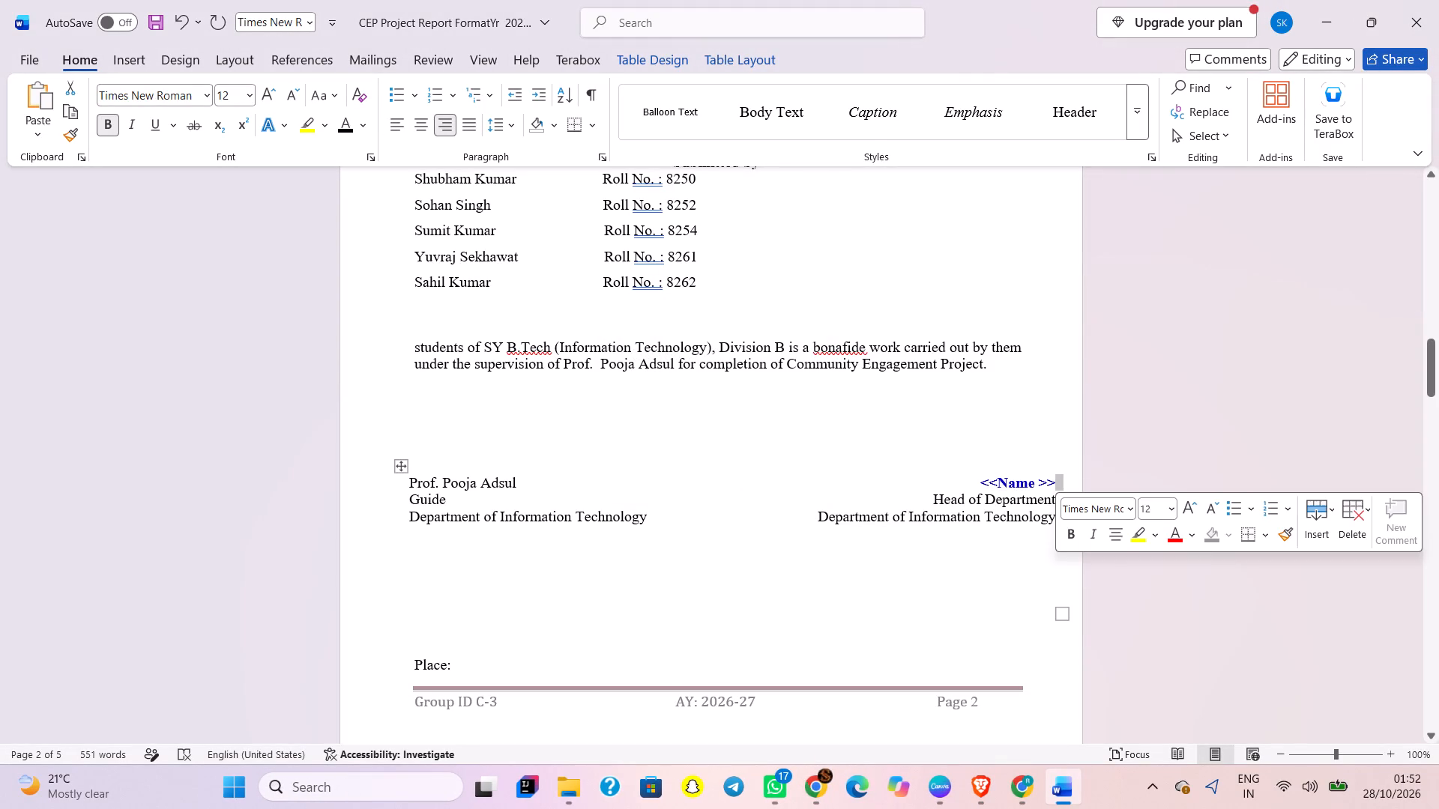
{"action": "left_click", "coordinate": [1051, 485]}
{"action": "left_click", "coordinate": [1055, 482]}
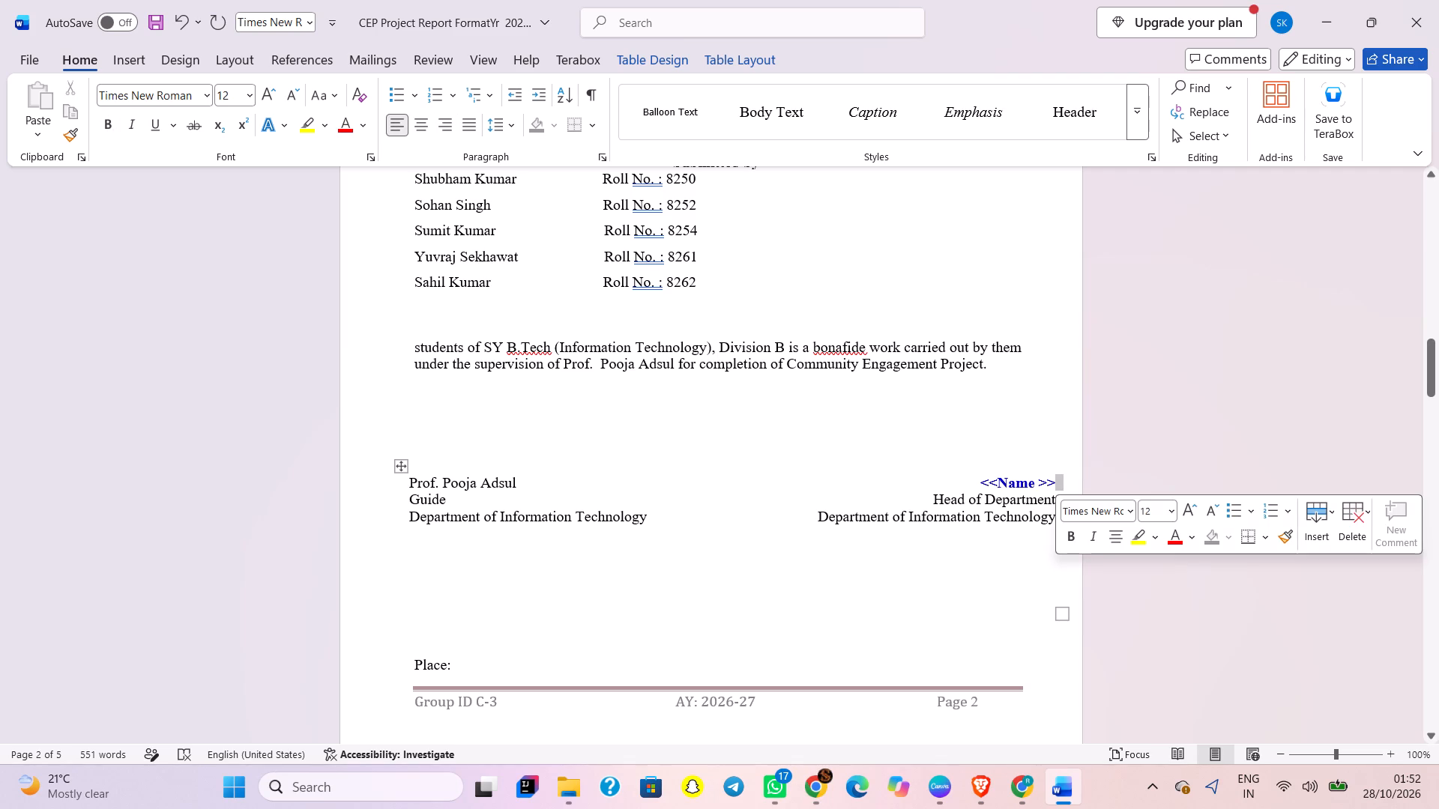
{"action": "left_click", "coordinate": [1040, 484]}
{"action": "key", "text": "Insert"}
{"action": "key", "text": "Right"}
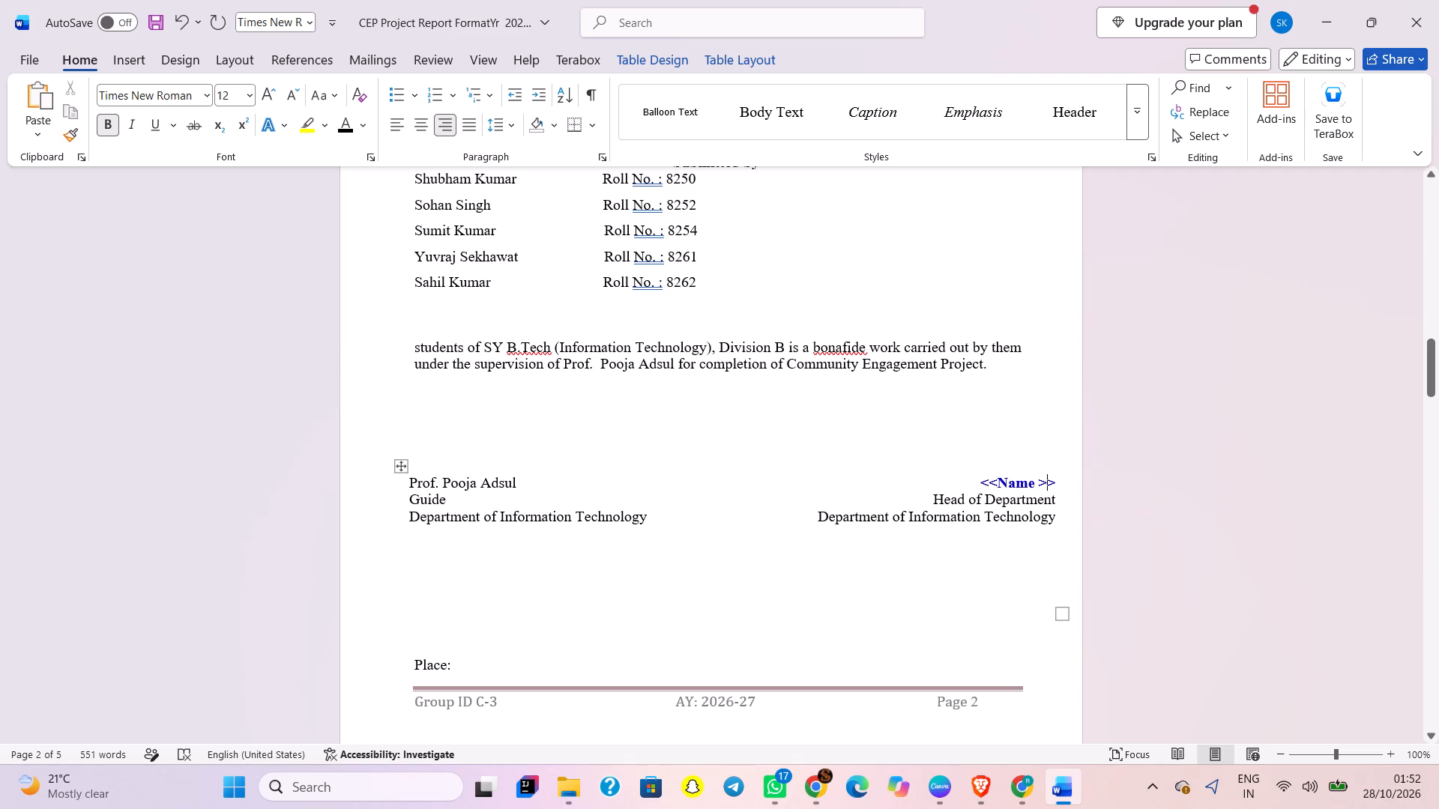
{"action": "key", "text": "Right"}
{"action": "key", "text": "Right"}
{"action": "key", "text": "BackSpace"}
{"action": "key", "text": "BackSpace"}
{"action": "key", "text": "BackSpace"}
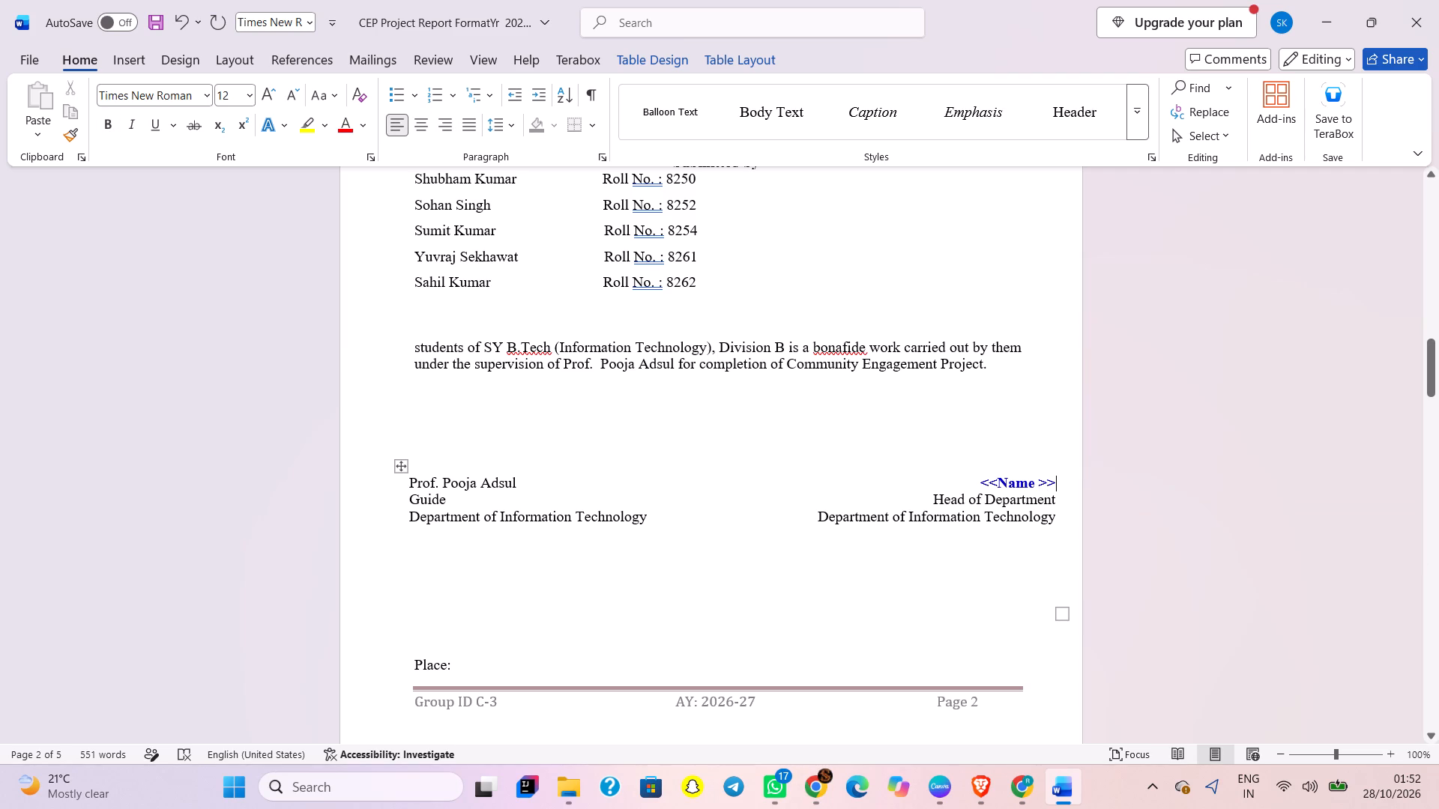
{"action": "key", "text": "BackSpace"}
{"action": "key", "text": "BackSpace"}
Delete the "<<Name >>" placeholder above "Head of Department" in the certificate's signature block.
{"action": "left_click_drag", "start_coordinate": [983, 483], "coordinate": [1028, 484]}
{"action": "key", "text": "BackSpace"}
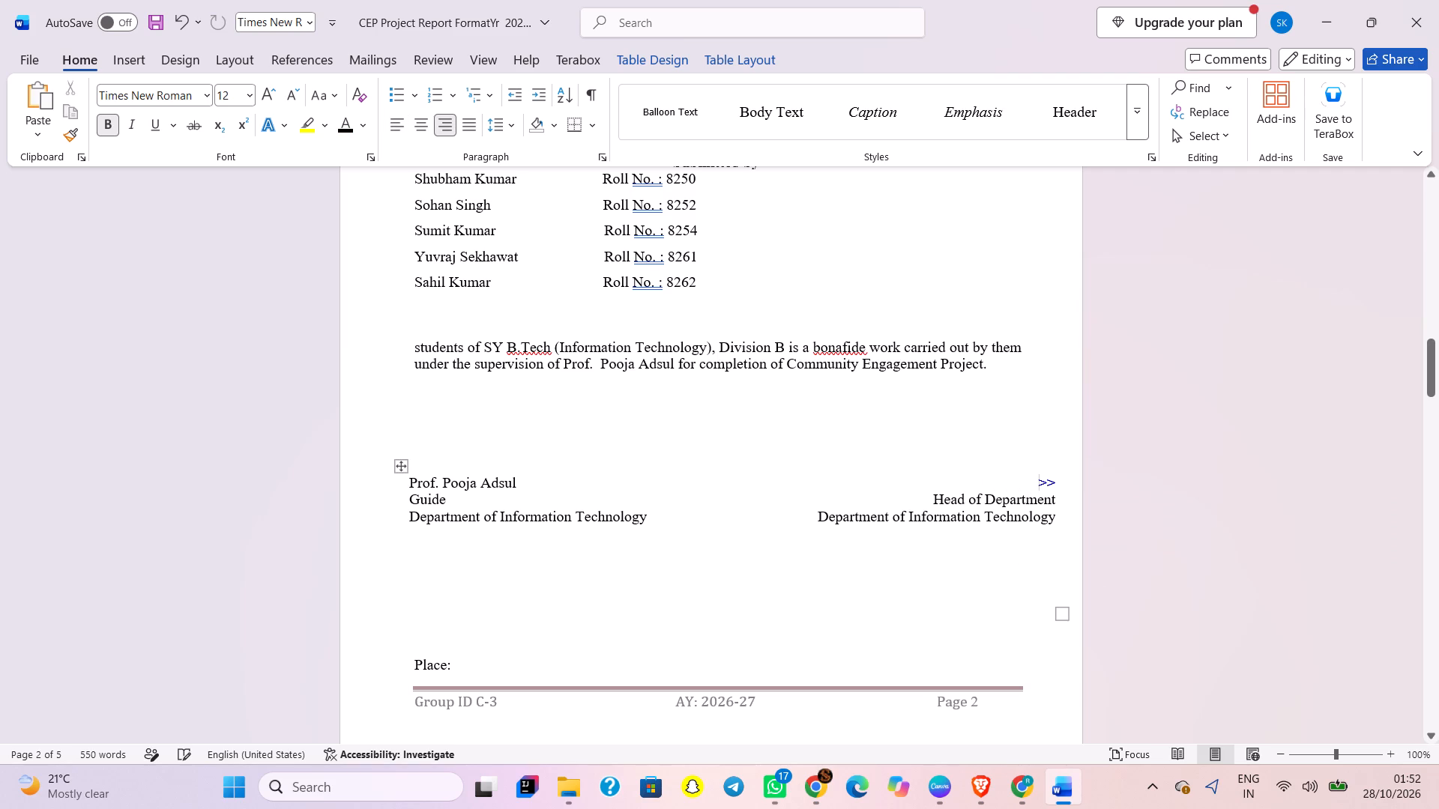
{"action": "key", "text": "Right"}
{"action": "key", "text": "BackSpace"}
{"action": "key", "text": "Right"}
{"action": "key", "text": "Right"}
{"action": "key", "text": "BackSpace"}
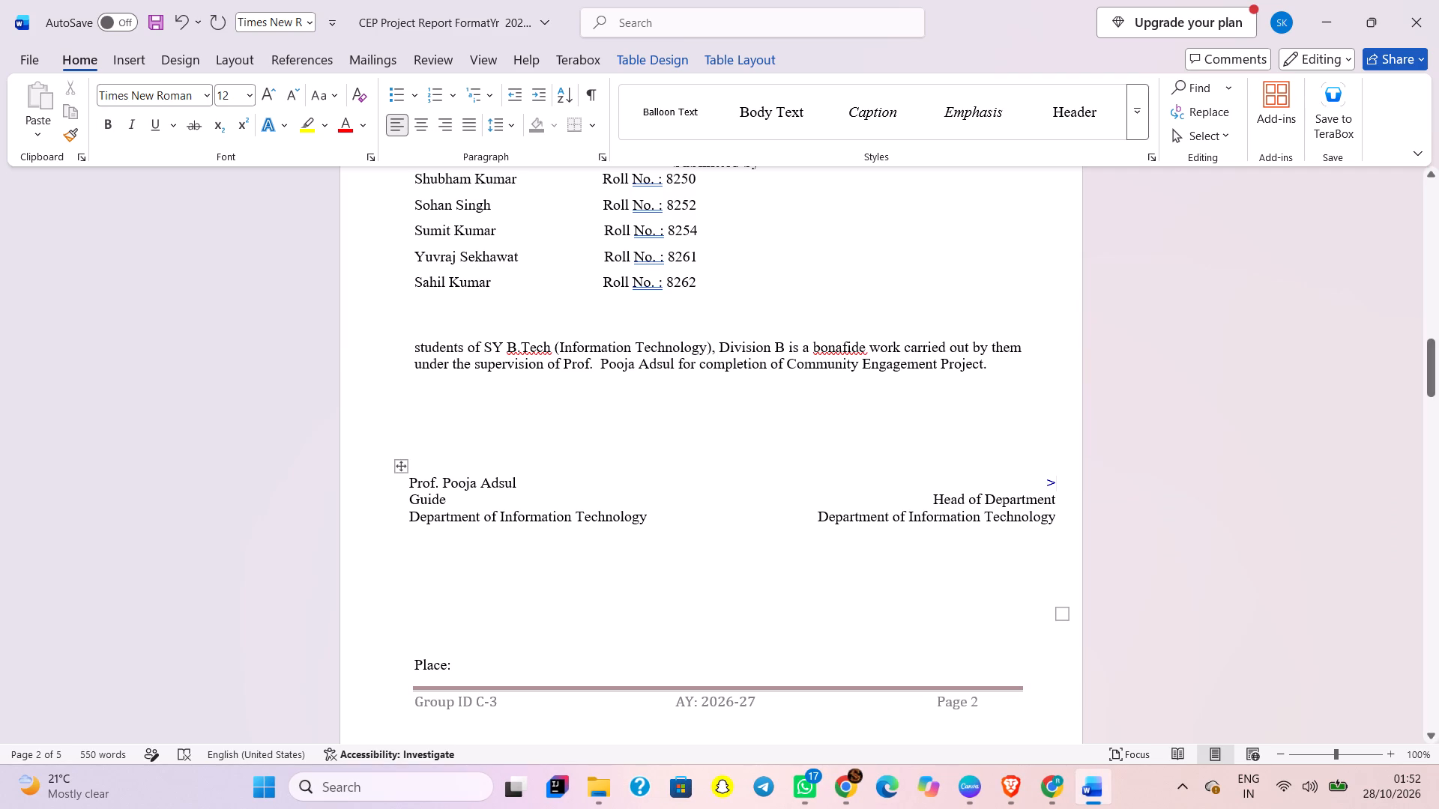
Delete the leftover ">" character on the line above "Head of Department" in the signature block.
{"action": "left_click", "coordinate": [1050, 488]}
{"action": "left_click", "coordinate": [1050, 488]}
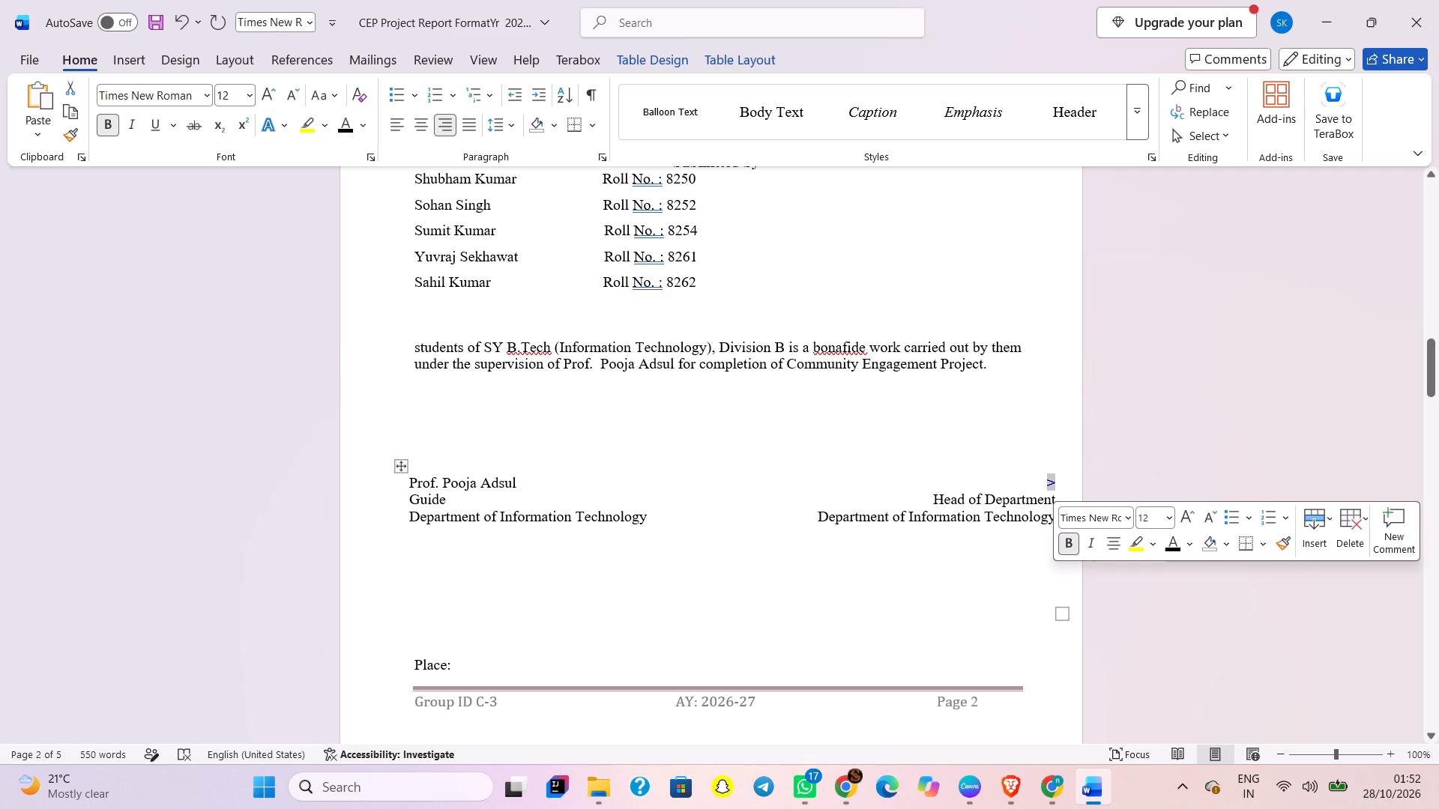
{"action": "key", "text": "BackSpace"}
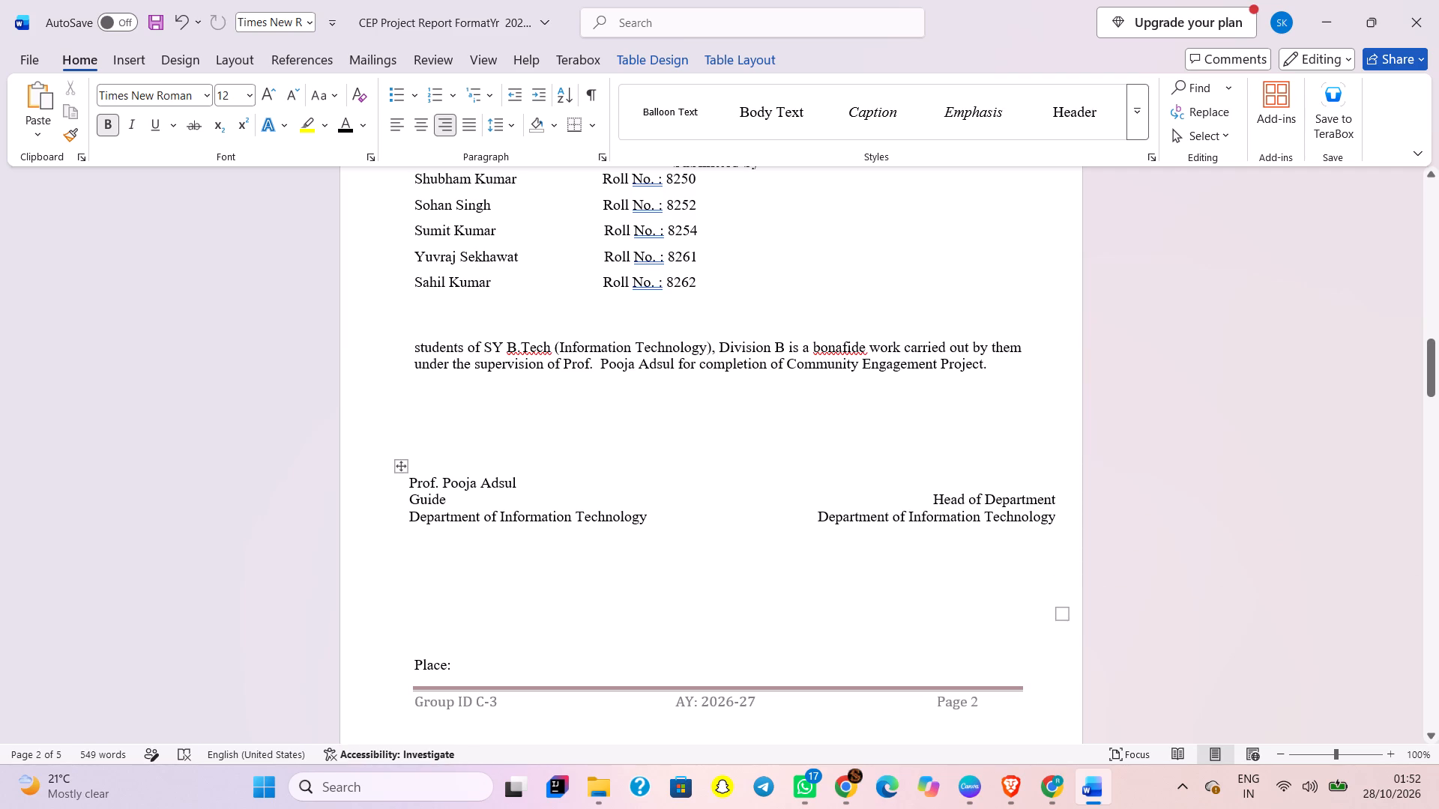
Enter the department head's name, prefixed with "Dr.", on the empty line above "Head of Department" in the signature block.
{"action": "left_click", "coordinate": [954, 479]}
{"action": "left_click", "coordinate": [1050, 484]}
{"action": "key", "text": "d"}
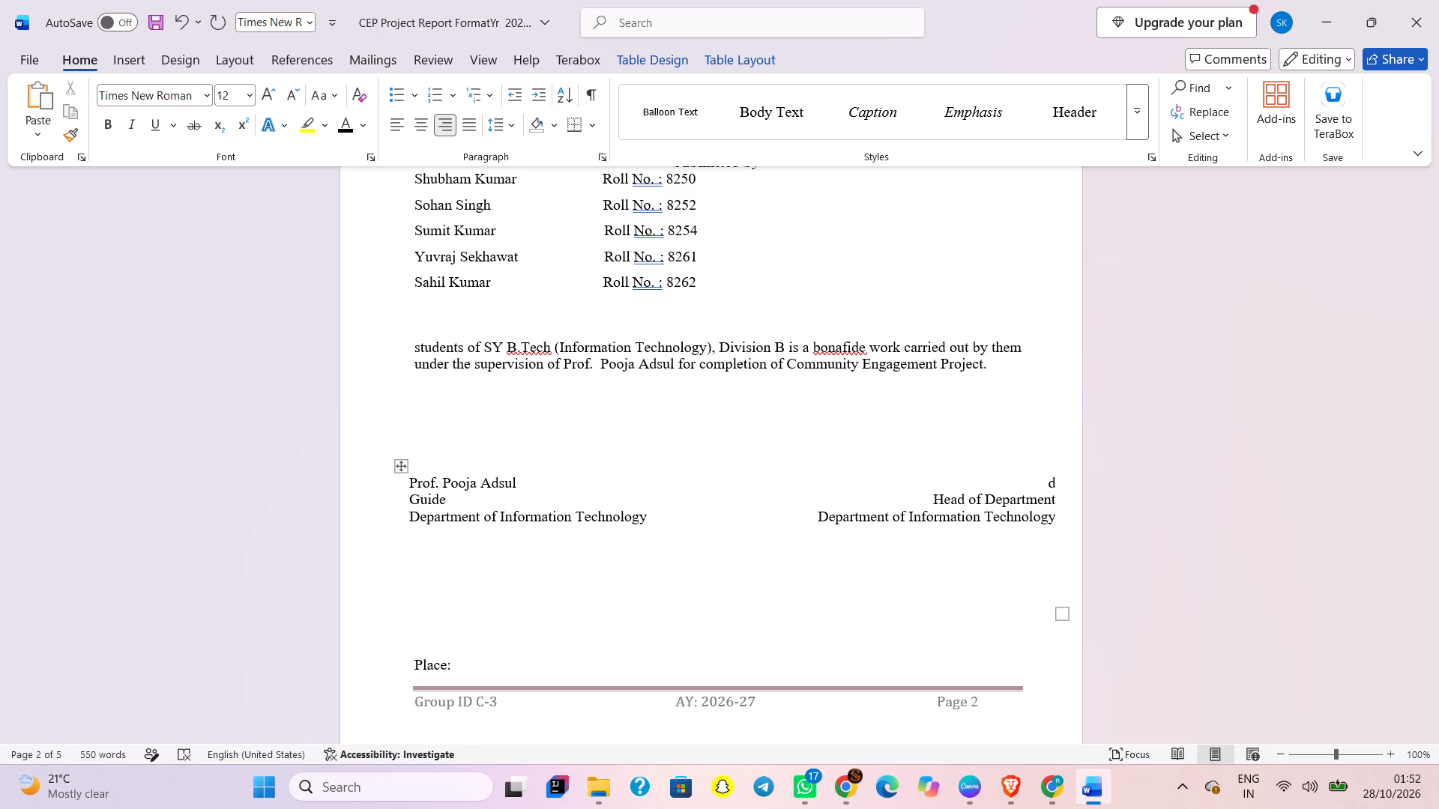
{"action": "key", "text": "BackSpace"}
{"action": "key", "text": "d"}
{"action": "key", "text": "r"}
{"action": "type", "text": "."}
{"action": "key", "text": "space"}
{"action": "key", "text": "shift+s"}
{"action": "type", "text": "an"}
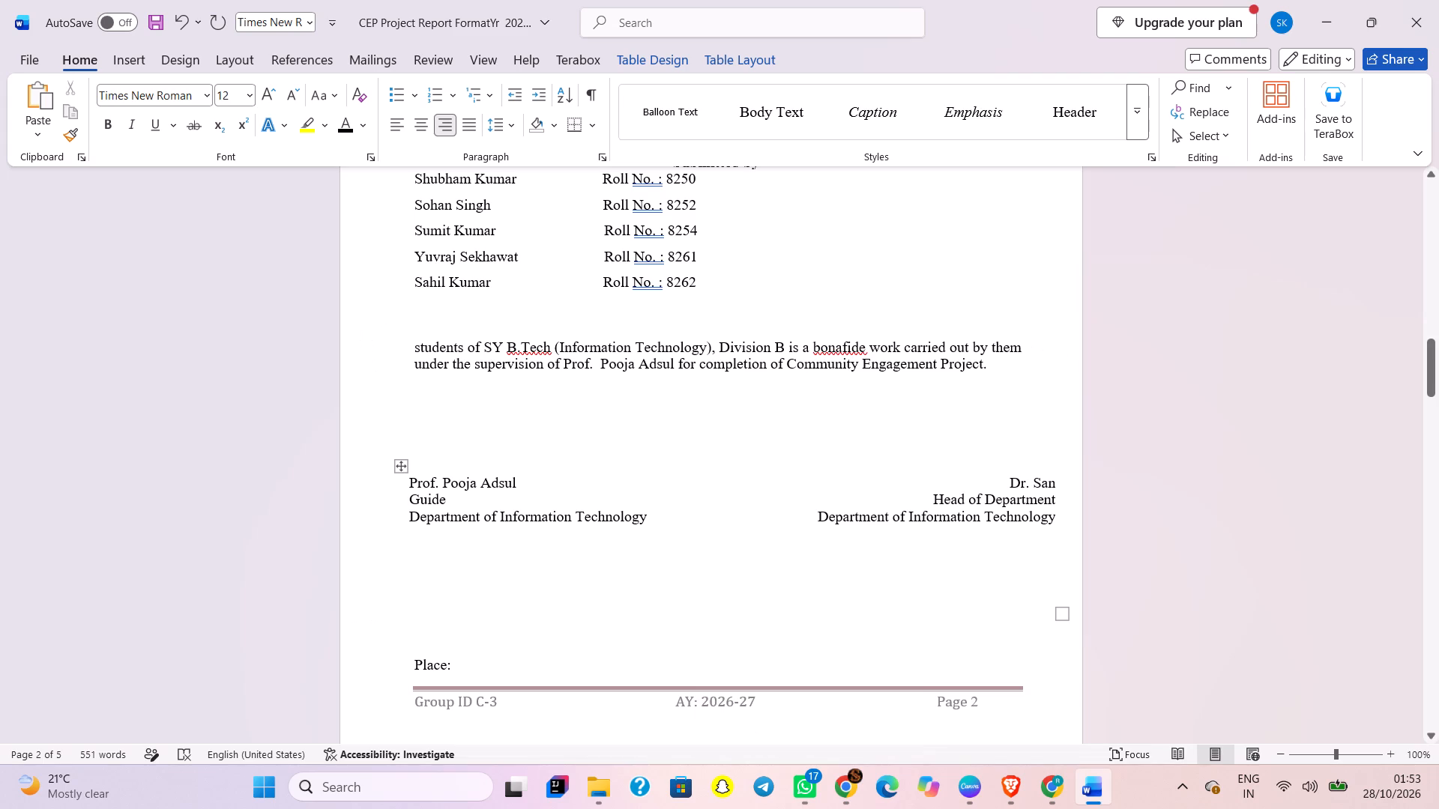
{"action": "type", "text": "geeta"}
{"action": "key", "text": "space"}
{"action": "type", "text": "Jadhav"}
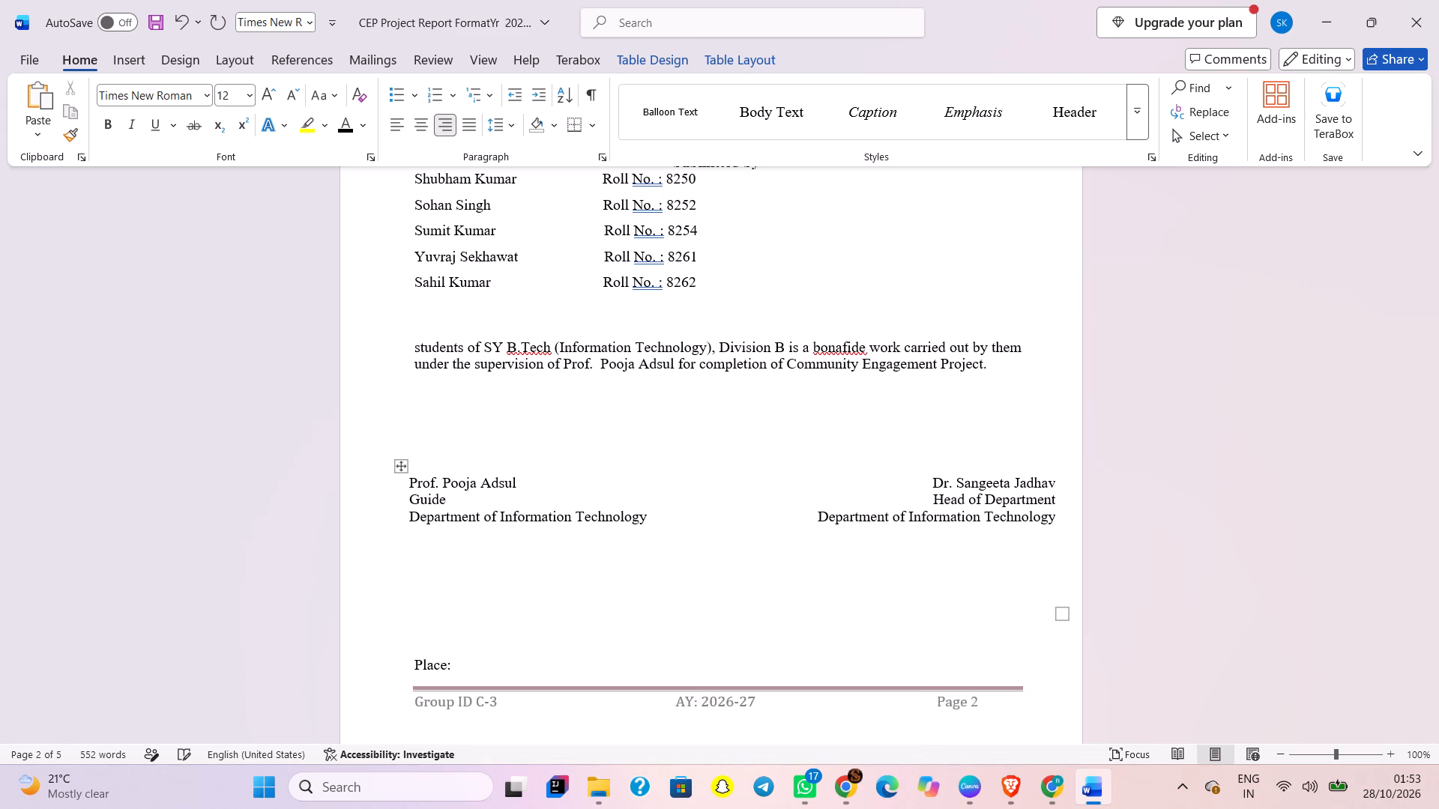
Make the guide's and the department head's names bold in the certificate's signature block.
{"action": "left_click_drag", "start_coordinate": [520, 480], "coordinate": [464, 482]}
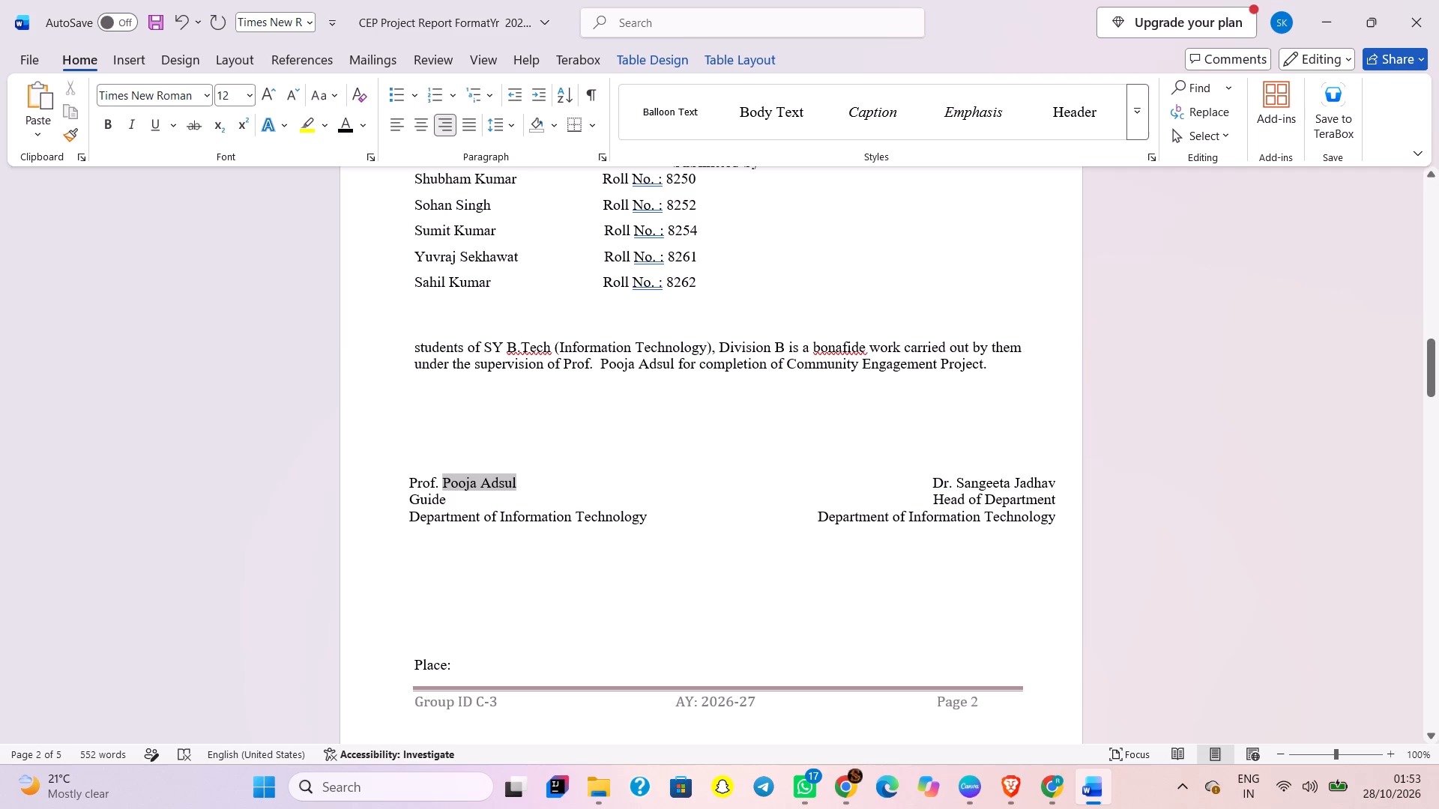
{"action": "left_click_drag", "start_coordinate": [464, 482], "coordinate": [417, 482]}
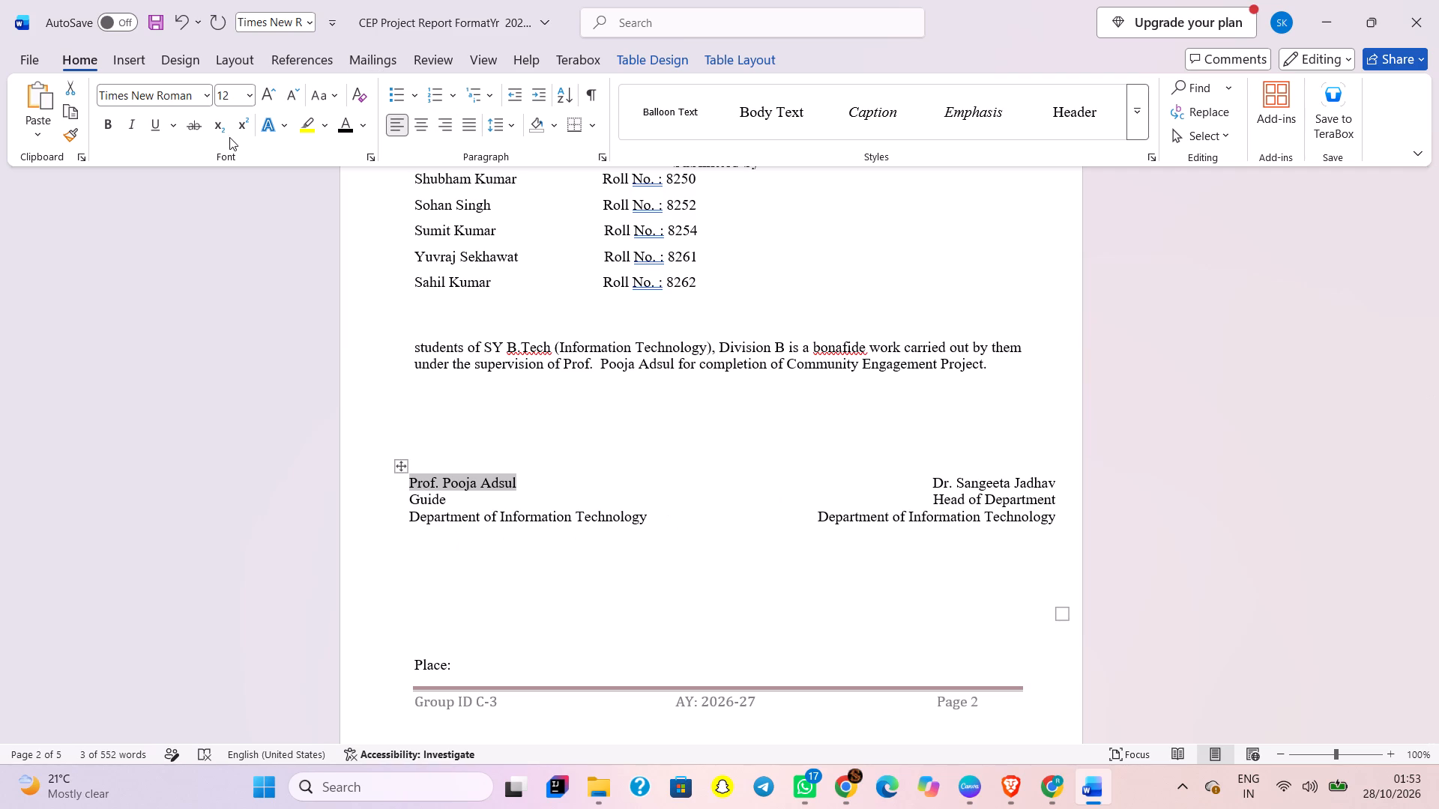
{"action": "left_click", "coordinate": [112, 123]}
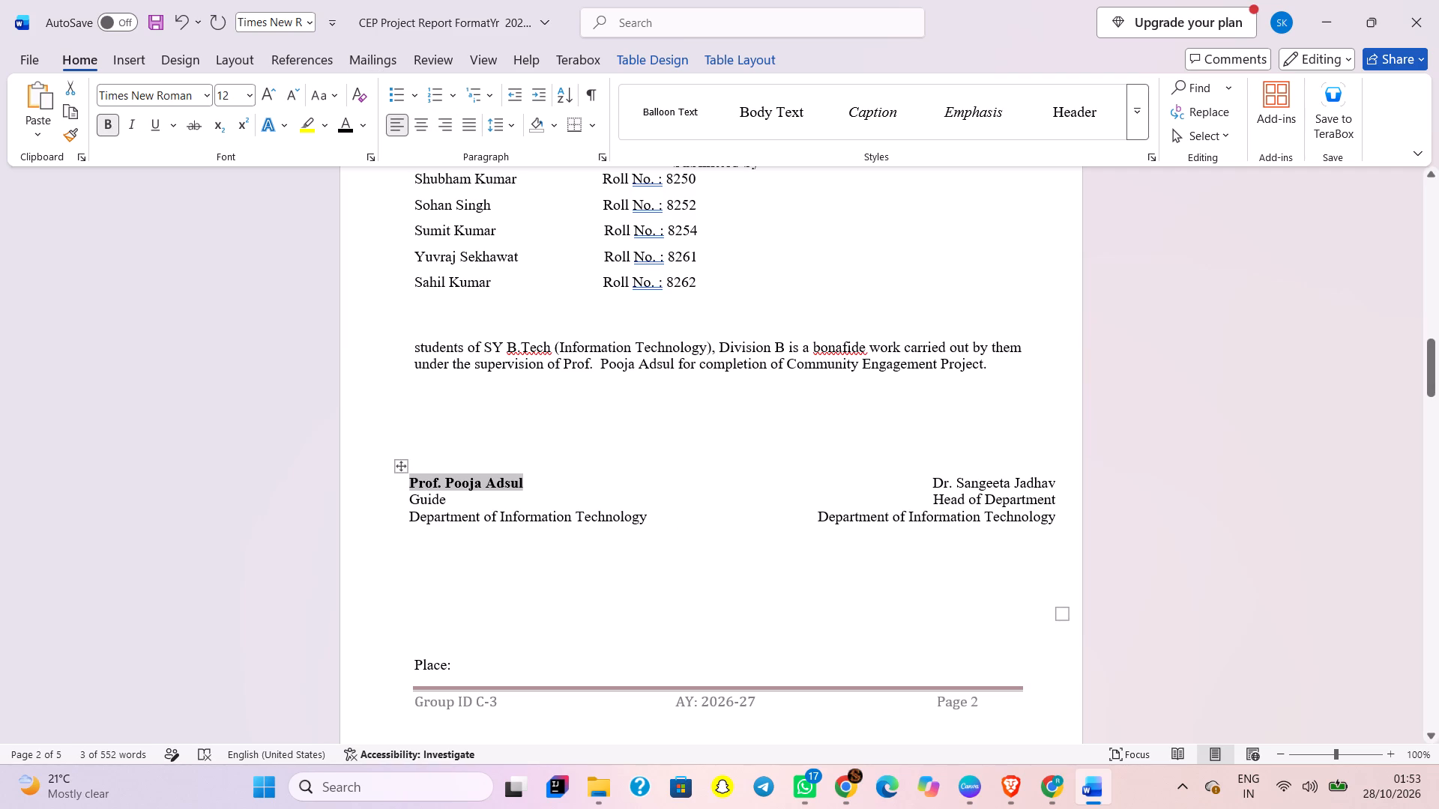
{"action": "left_click_drag", "start_coordinate": [933, 484], "coordinate": [1055, 484]}
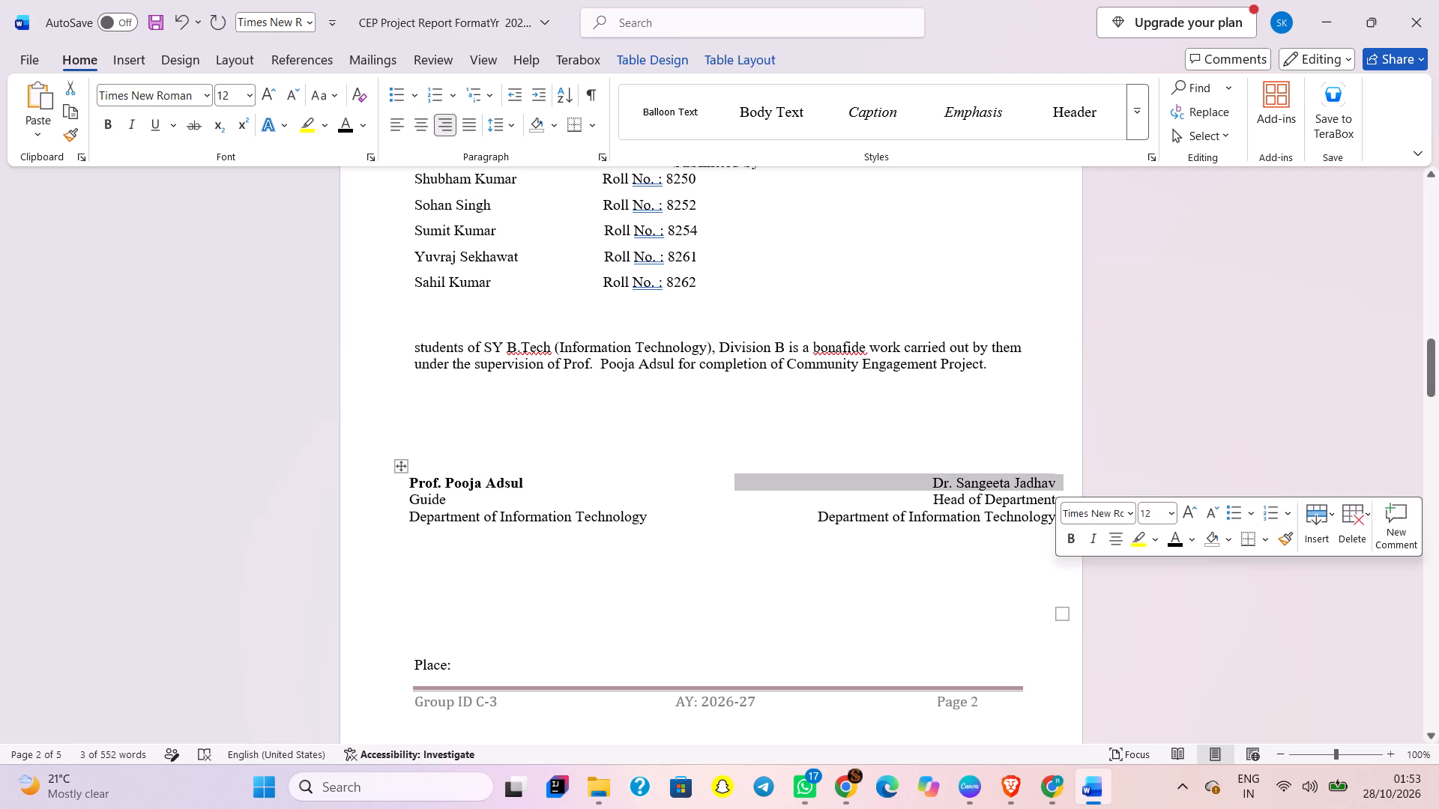
{"action": "left_click", "coordinate": [102, 119]}
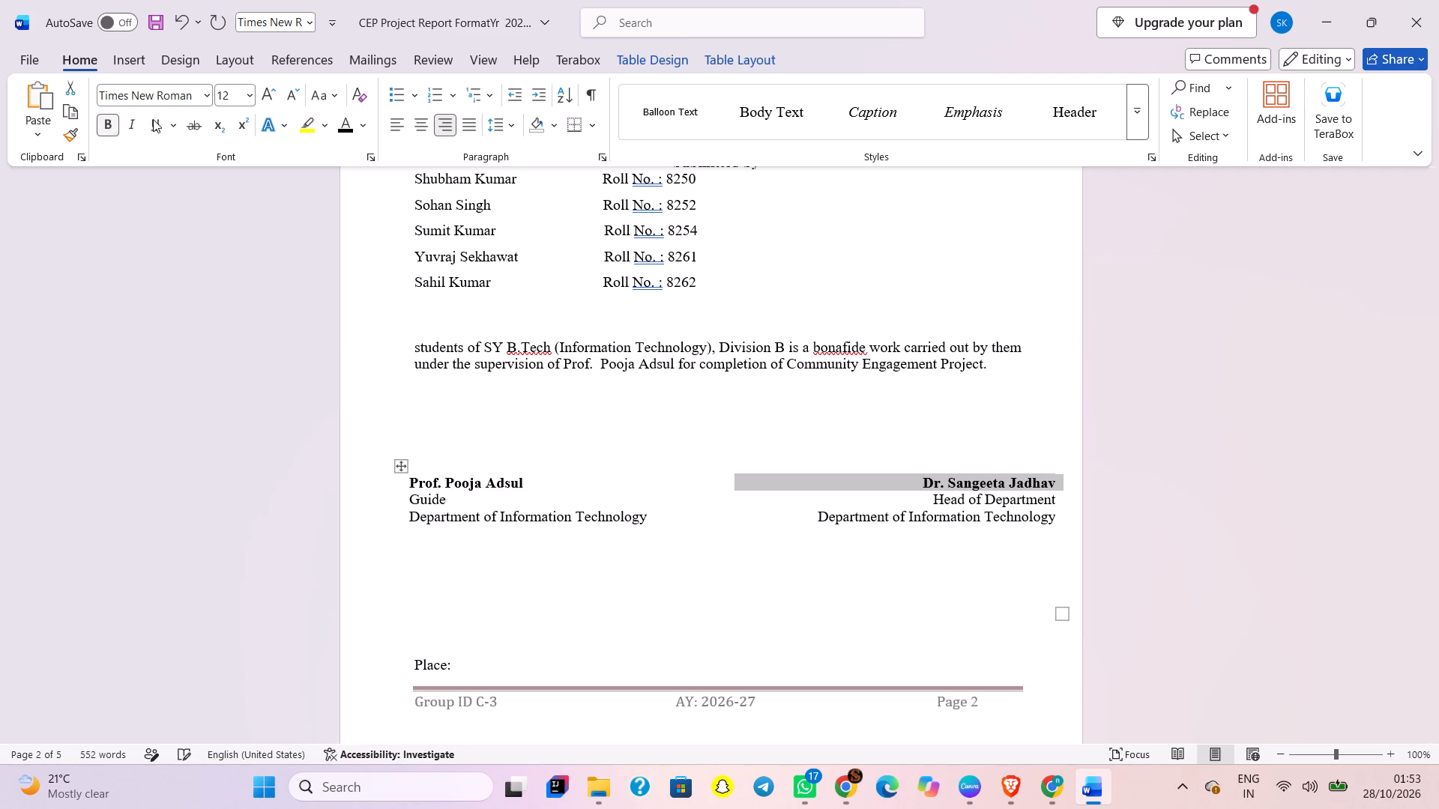
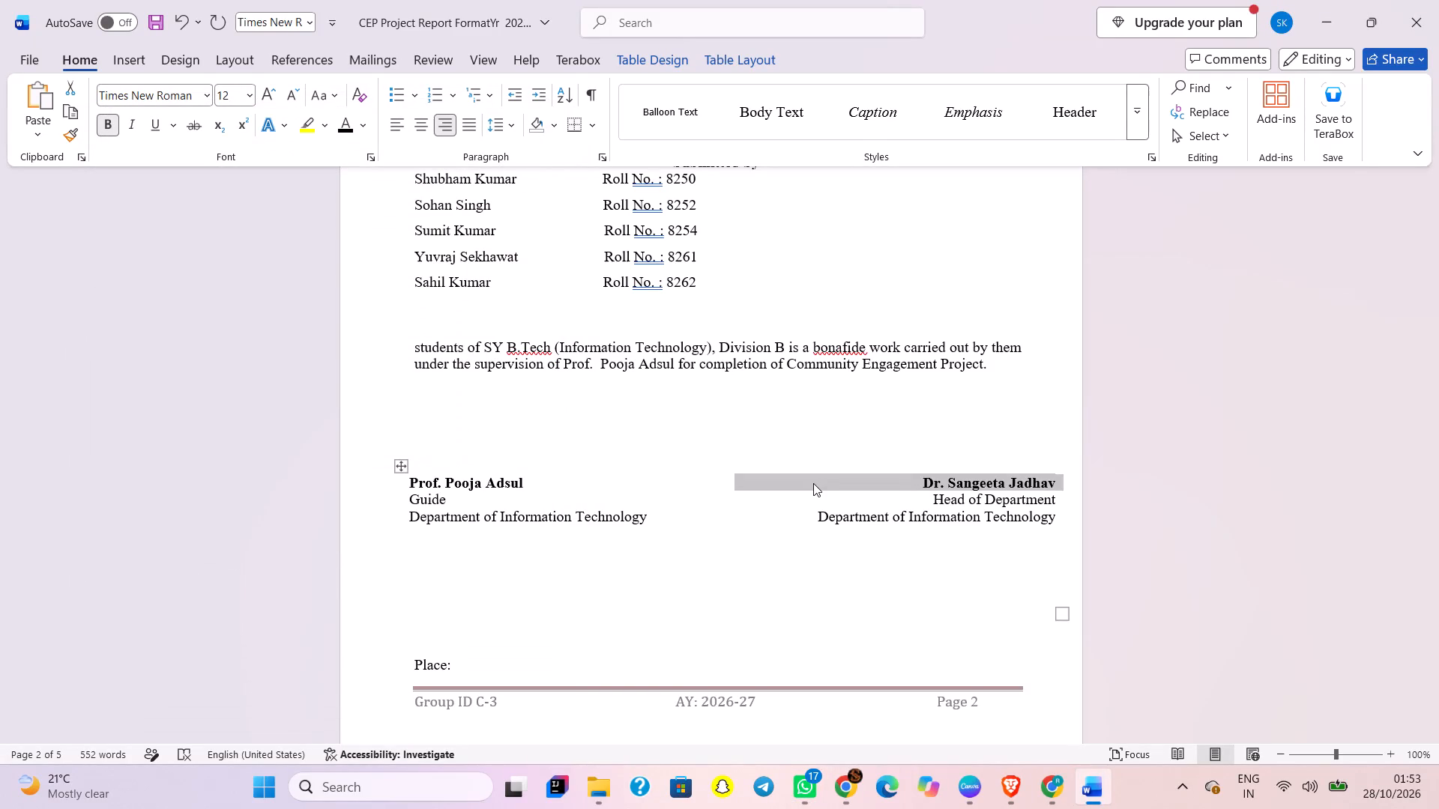
Switch to the Brave browser and toggle playback of the open YouTube video about an abandoned army checkpost in Ladakh.
{"action": "left_click", "coordinate": [1013, 780]}
{"action": "left_click", "coordinate": [818, 571]}
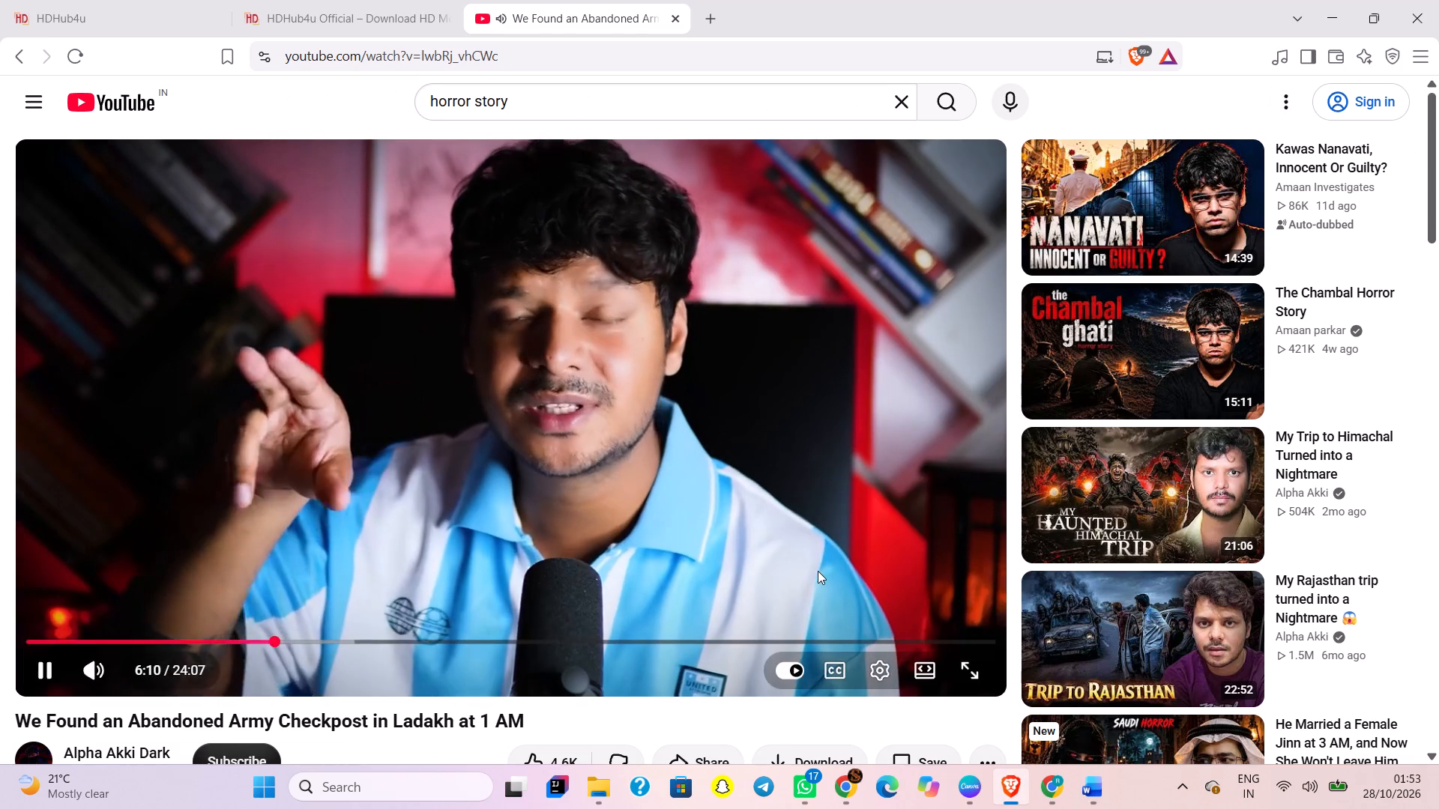
Switch from the browser video back to the CEP project report document in Word.
{"action": "left_click", "coordinate": [1096, 791]}
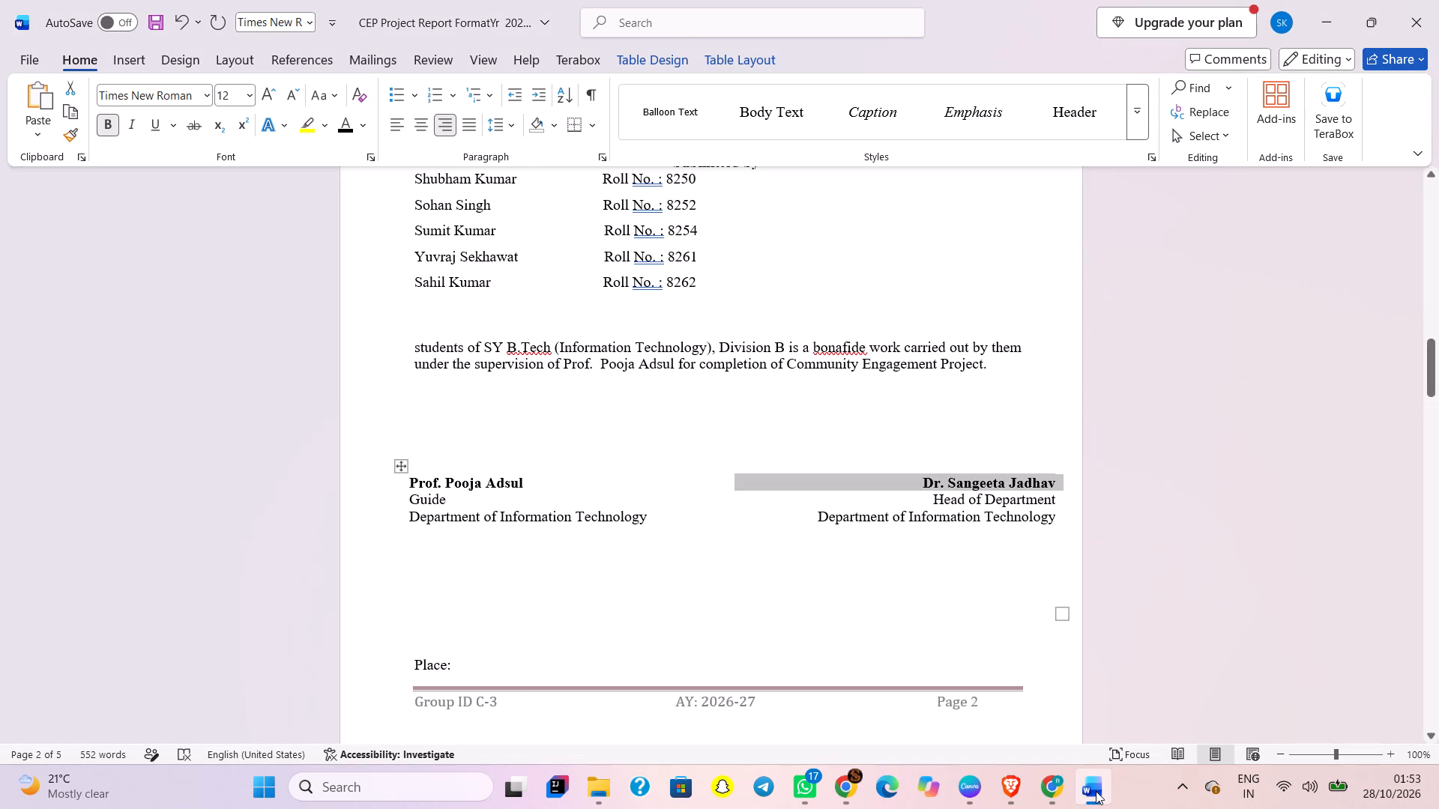
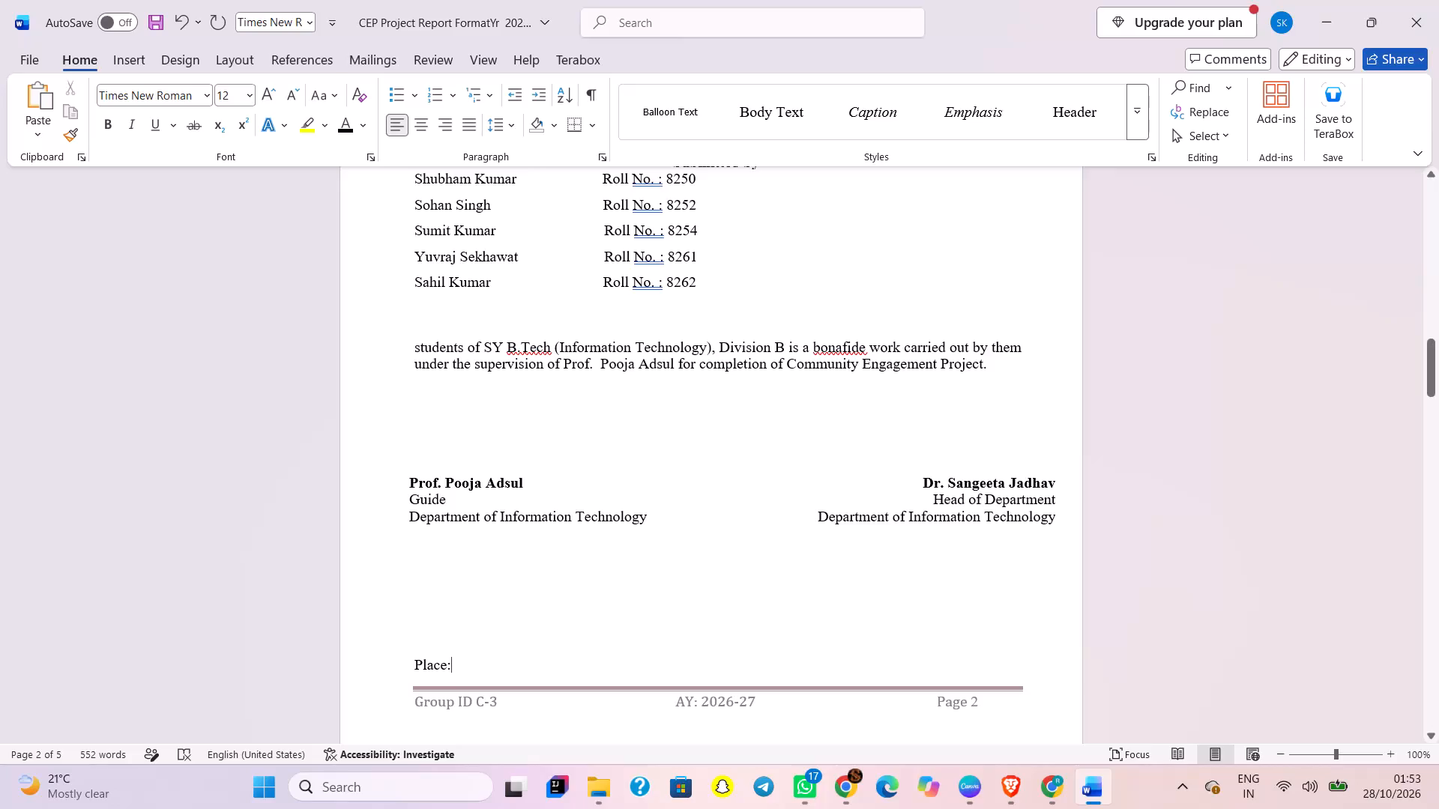
Fill in the certificate's Place field with Pune.
{"action": "key", "text": "shift+p"}
{"action": "type", "text": "une"}
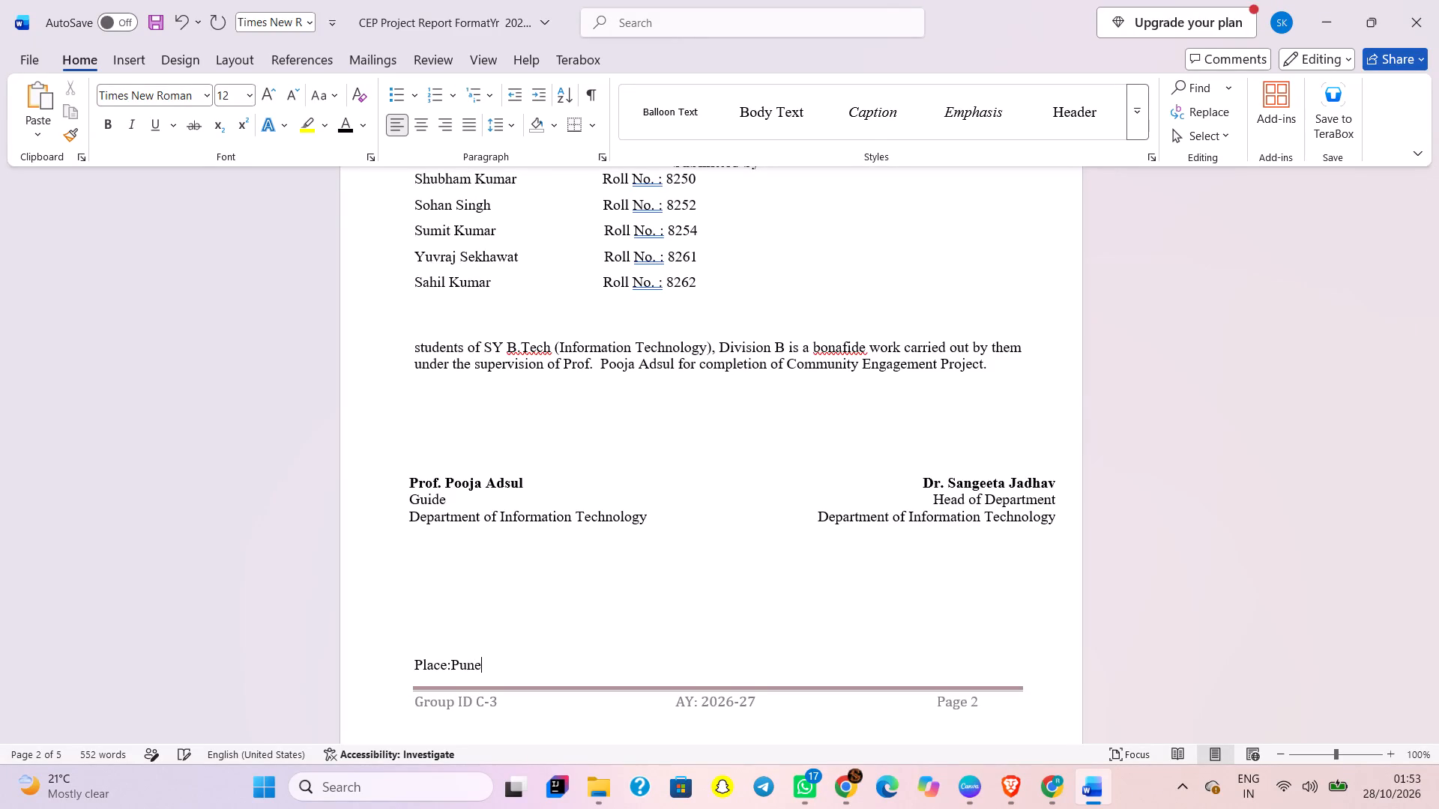
Pull the Date line back onto the certificate page directly below Place, removing the line break above Place to close up the spacing.
{"action": "scroll", "coordinate": [465, 661], "scroll_direction": "down", "scroll_amount": 1}
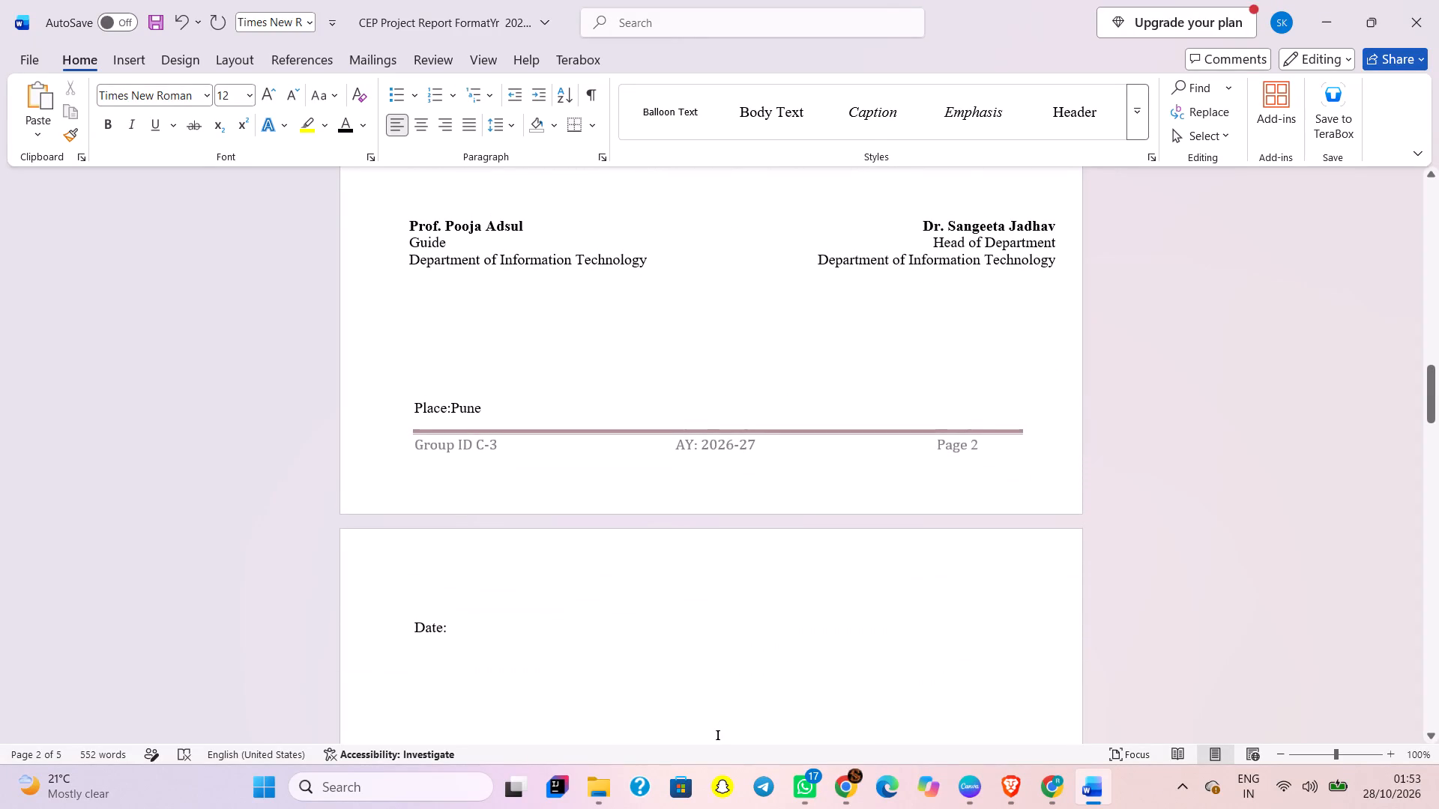
{"action": "left_click", "coordinate": [414, 627]}
{"action": "key", "text": "BackSpace"}
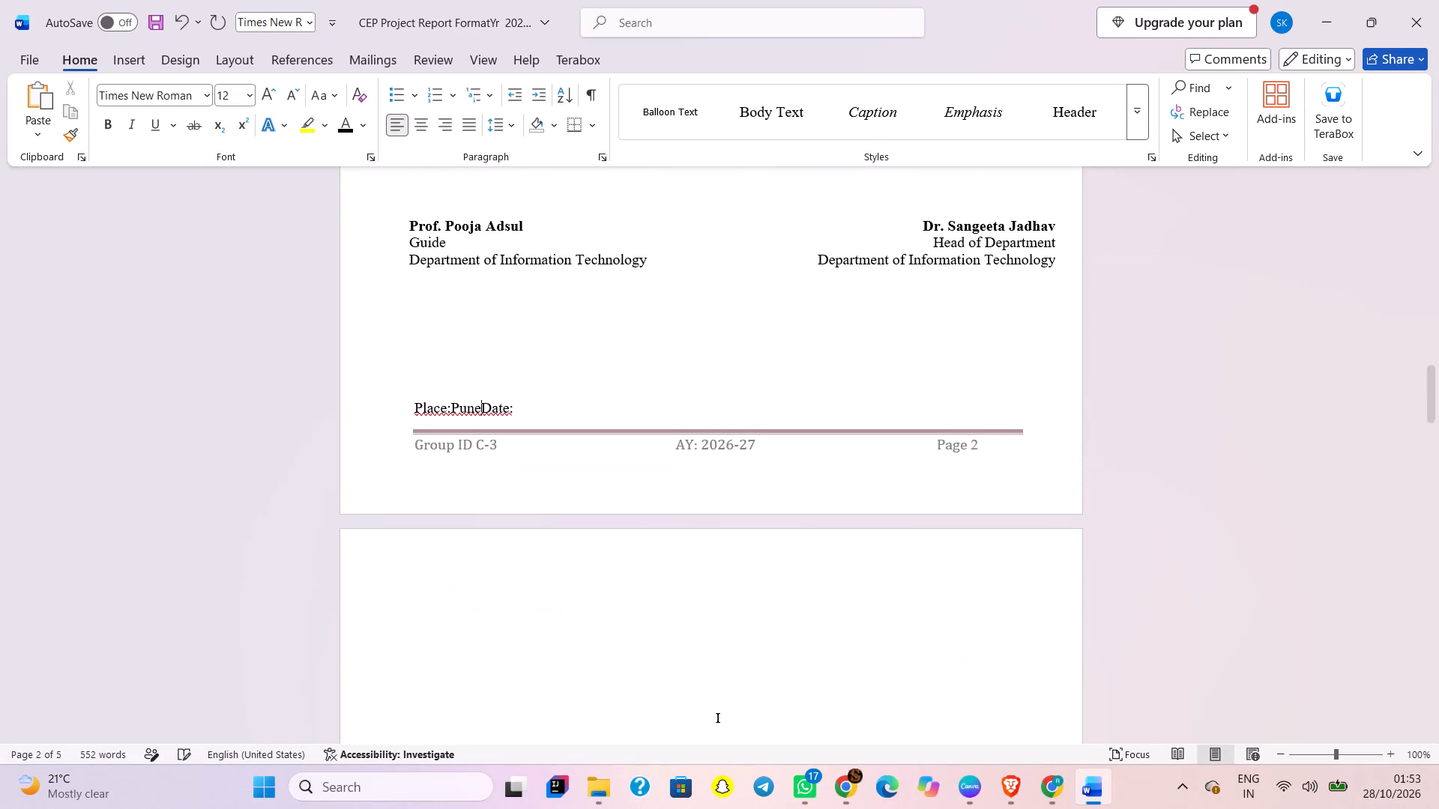
{"action": "left_click", "coordinate": [414, 411]}
{"action": "key", "text": "BackSpace"}
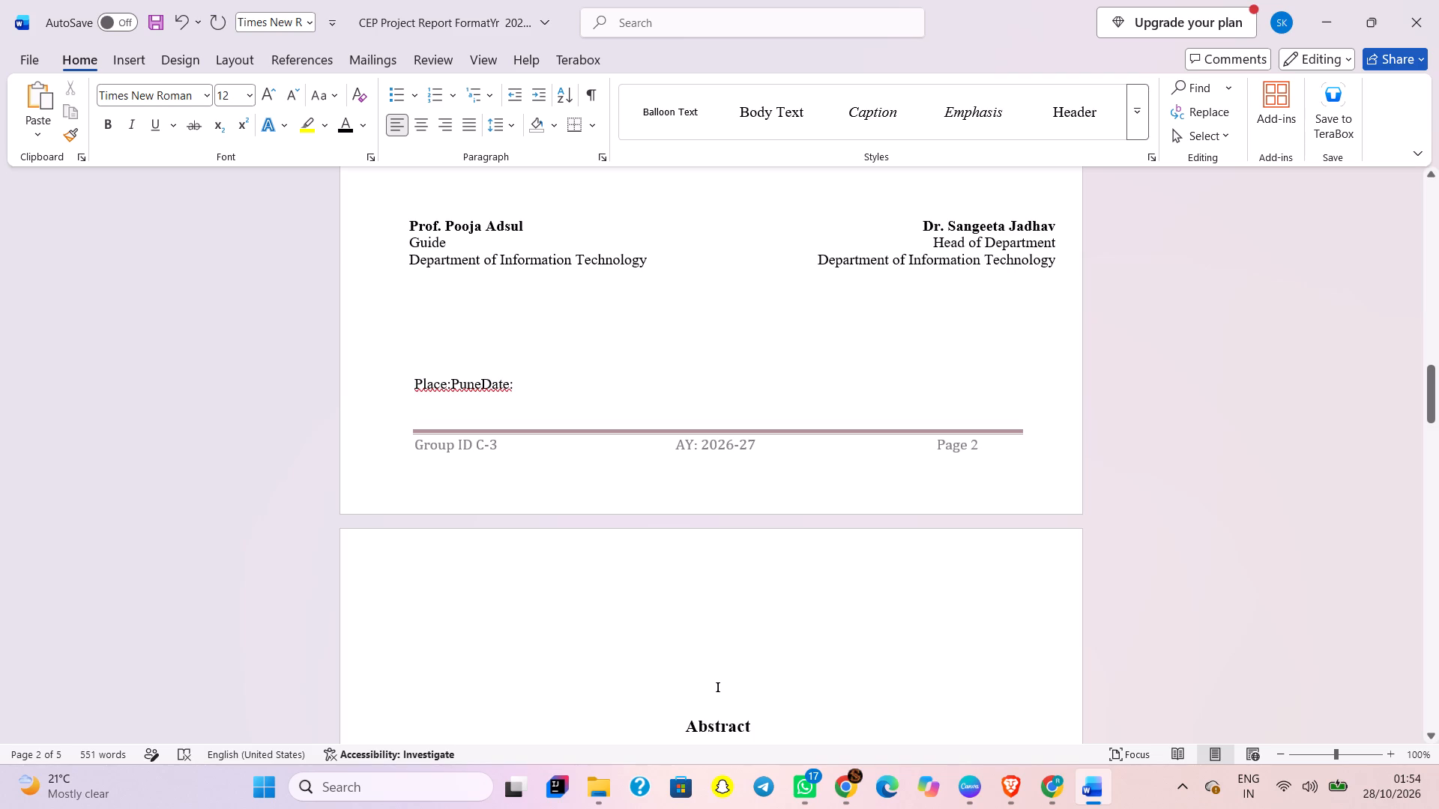
{"action": "left_click", "coordinate": [483, 381]}
{"action": "key", "text": "Return"}
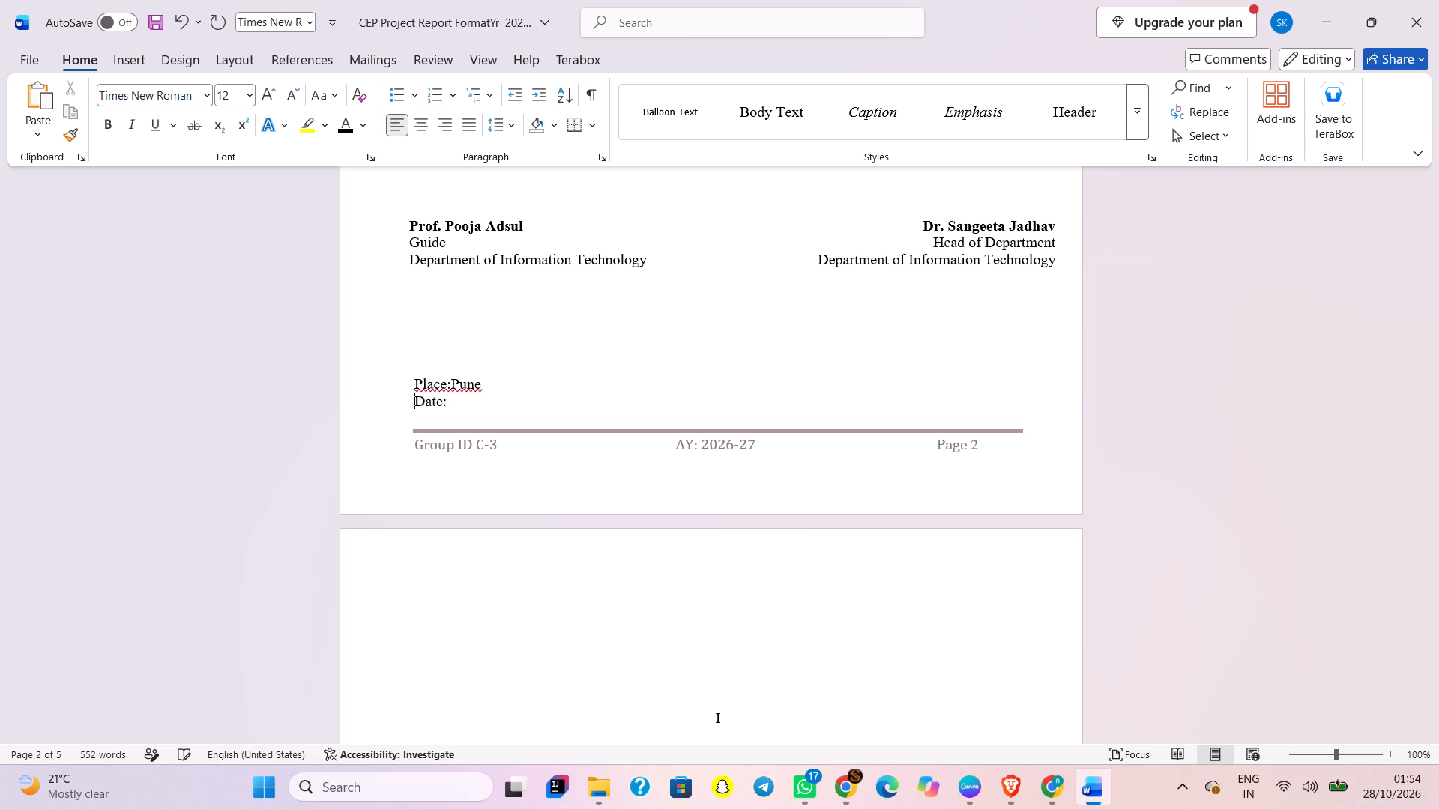
Add a space after the colon in both the Place and Date lines of the certificate.
{"action": "left_click", "coordinate": [450, 384]}
{"action": "key", "text": "space"}
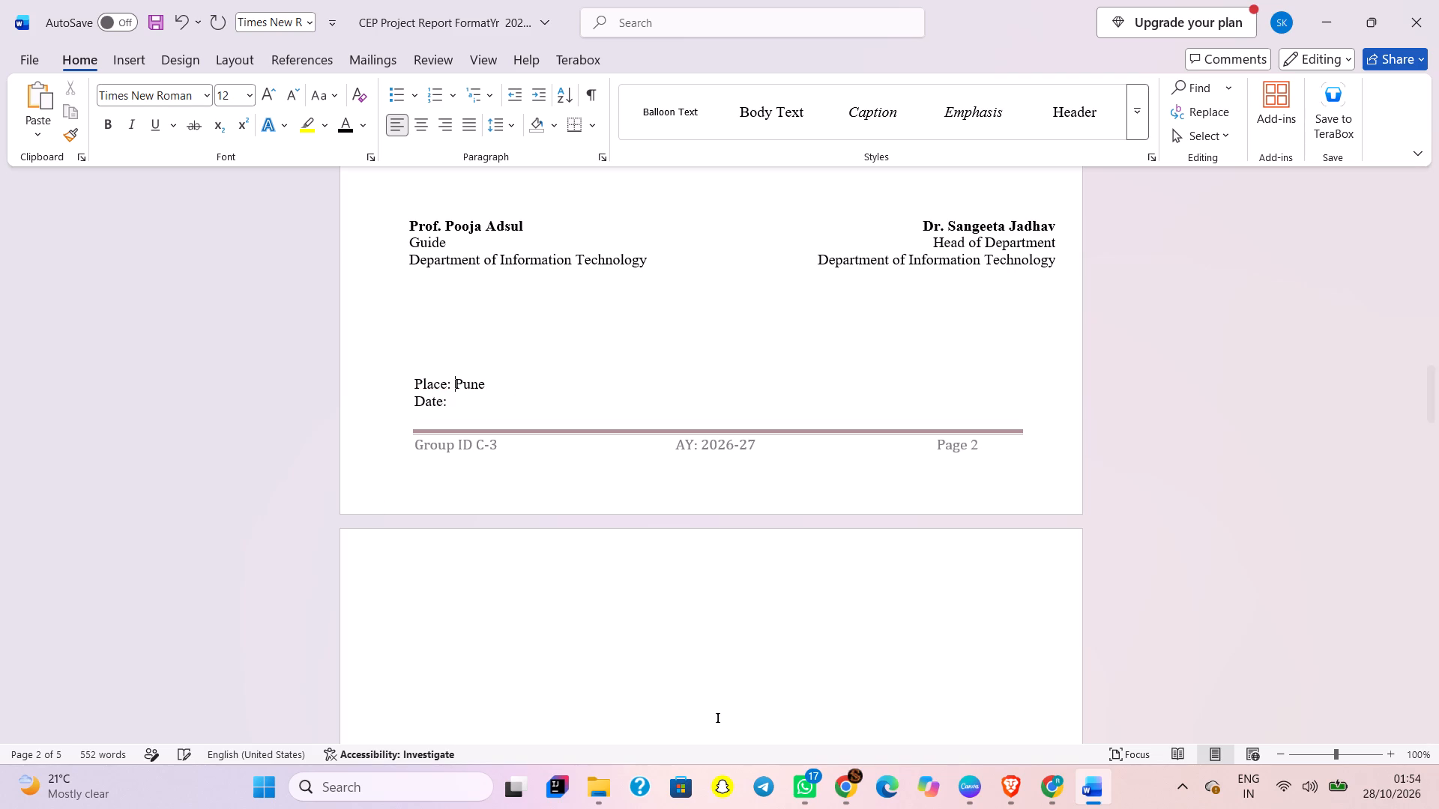
{"action": "left_click", "coordinate": [456, 400]}
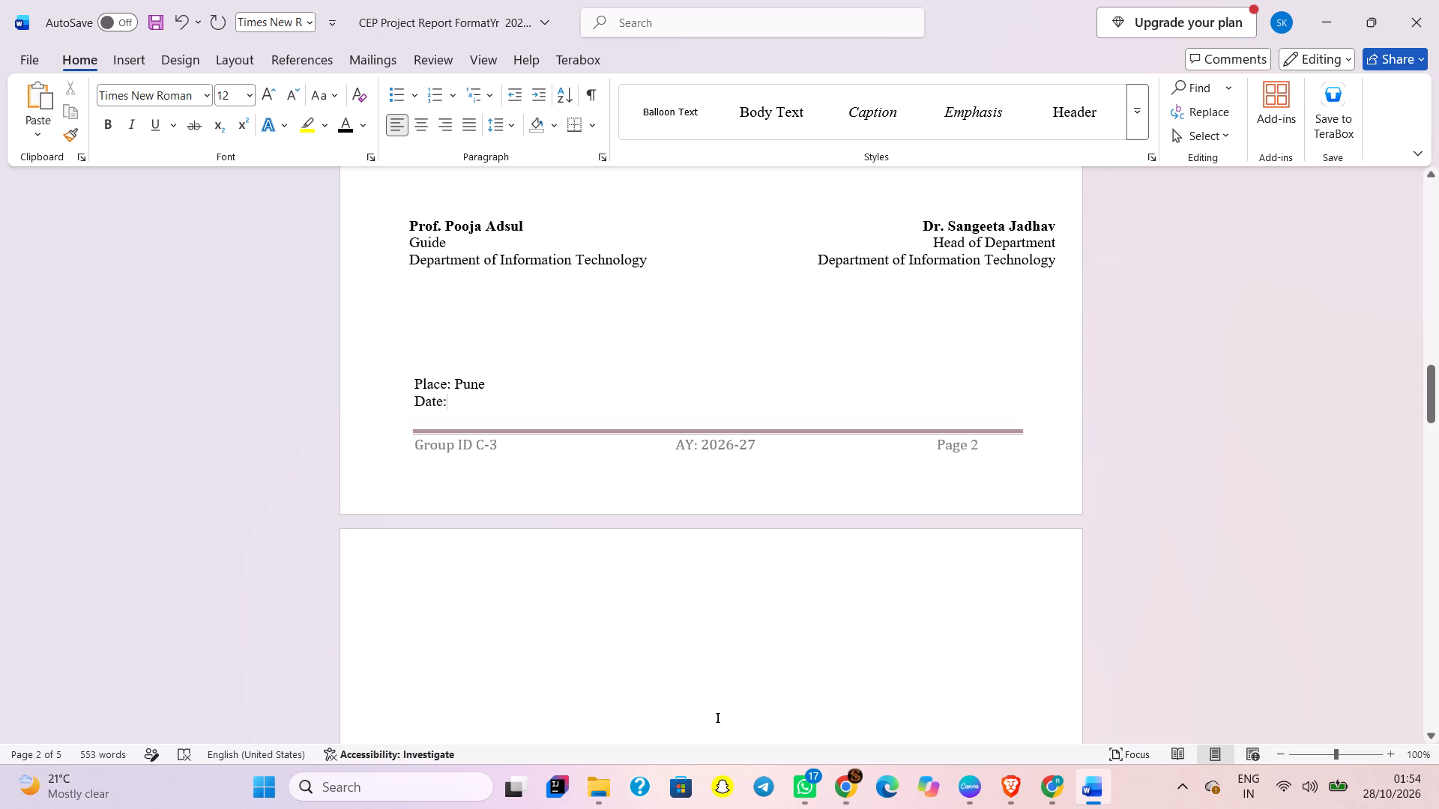
{"action": "key", "text": "space"}
Review the certificate page and the cover page before it.
{"action": "scroll", "coordinate": [525, 421], "scroll_direction": "up", "scroll_amount": 2}
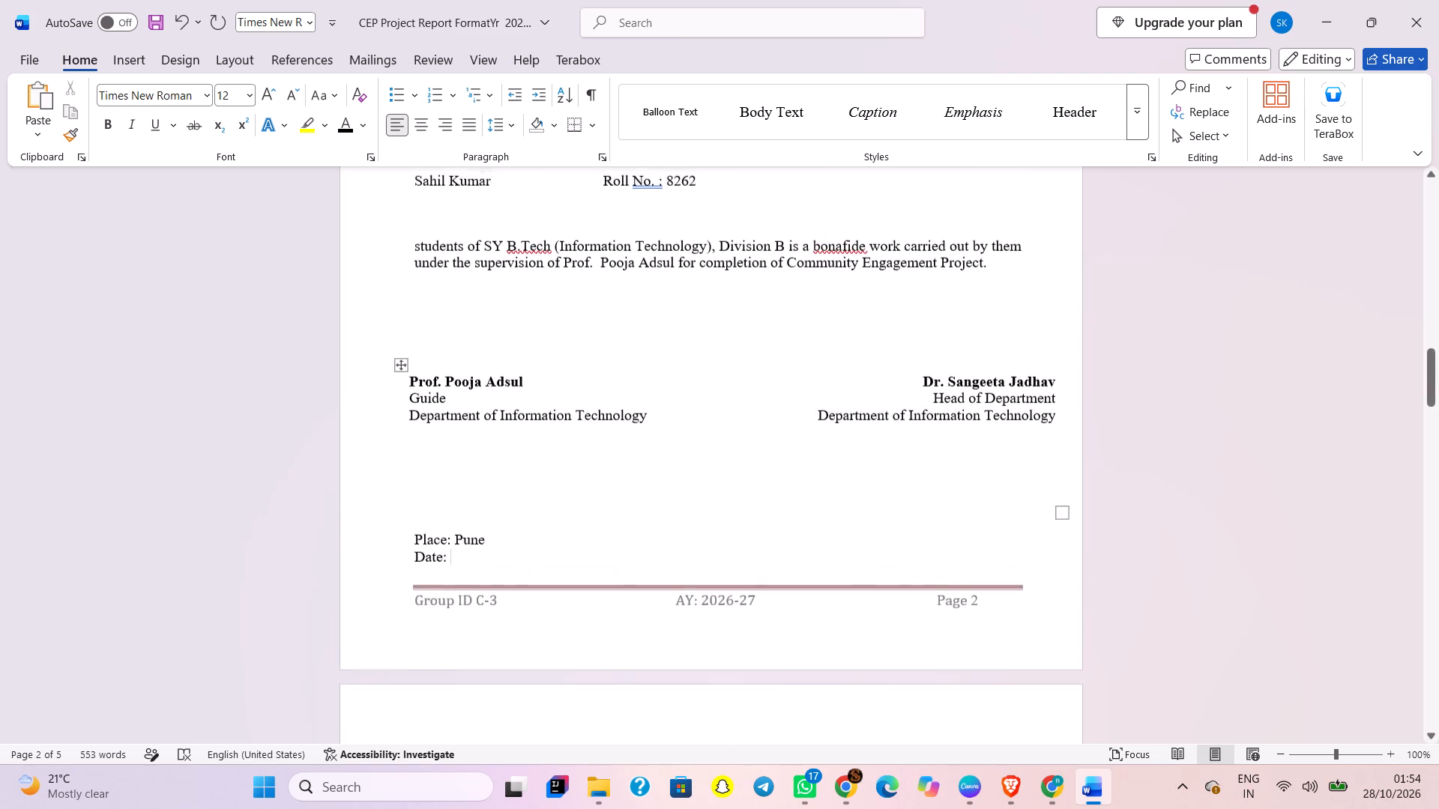
{"action": "scroll", "coordinate": [525, 421], "scroll_direction": "up", "scroll_amount": 3}
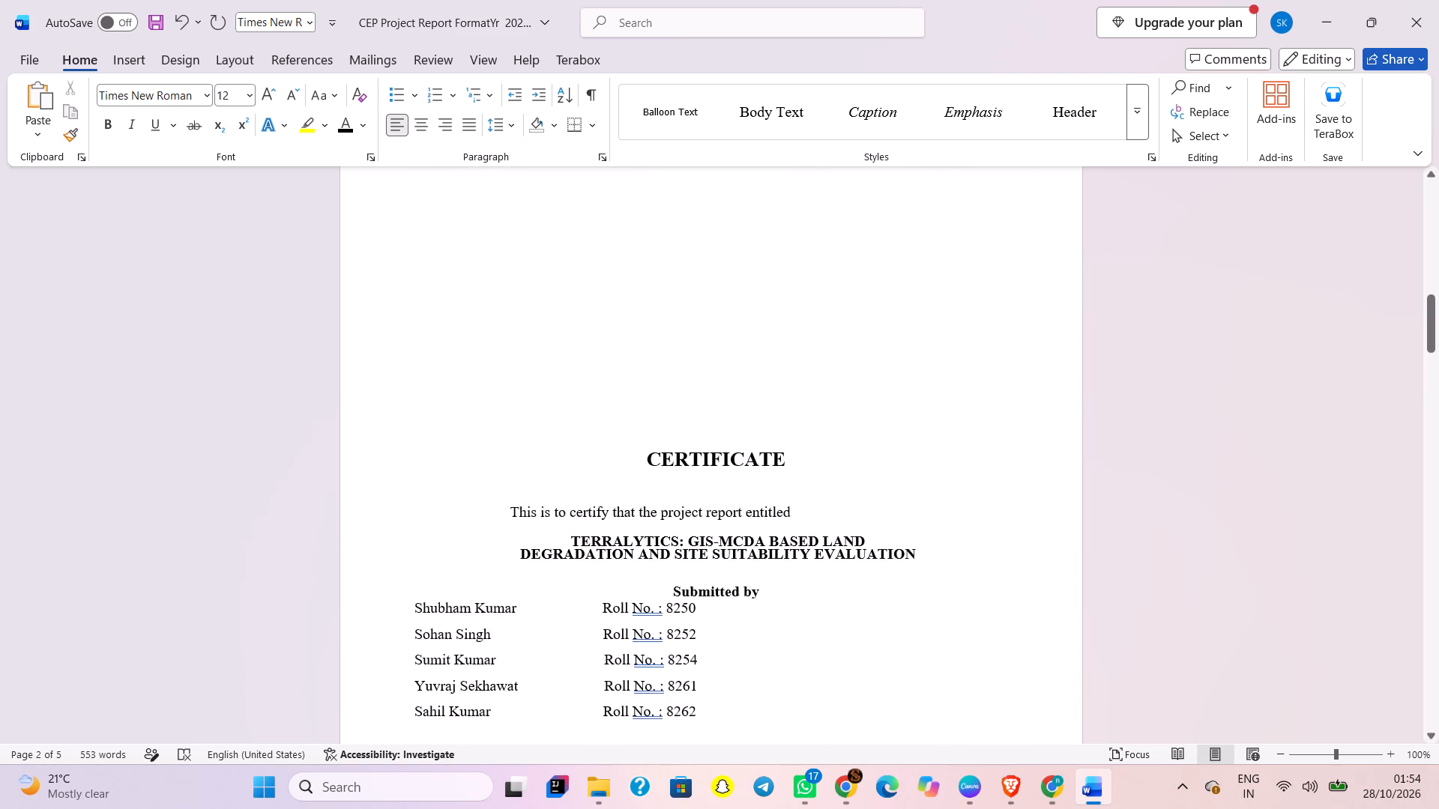
{"action": "scroll", "coordinate": [525, 421], "scroll_direction": "up", "scroll_amount": 2}
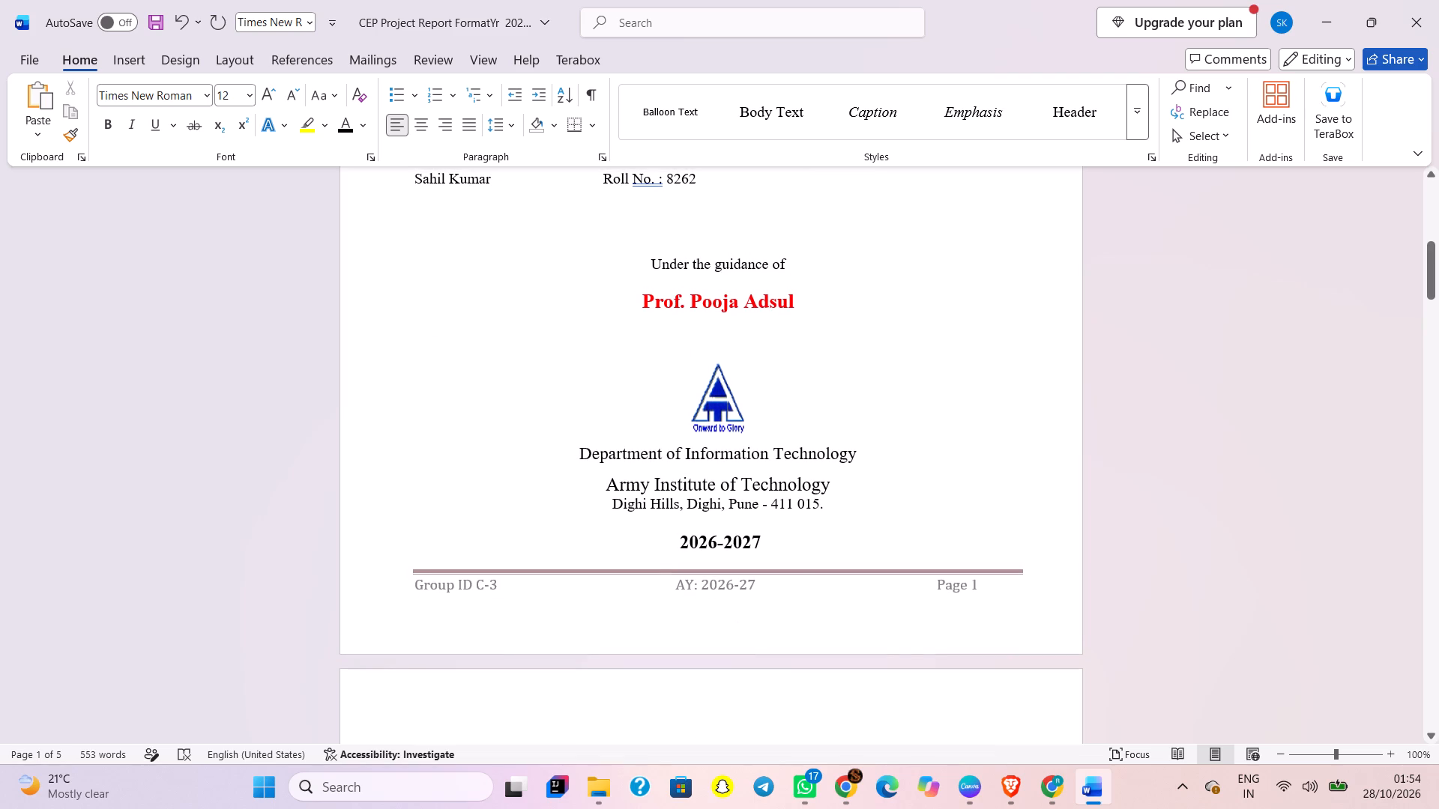
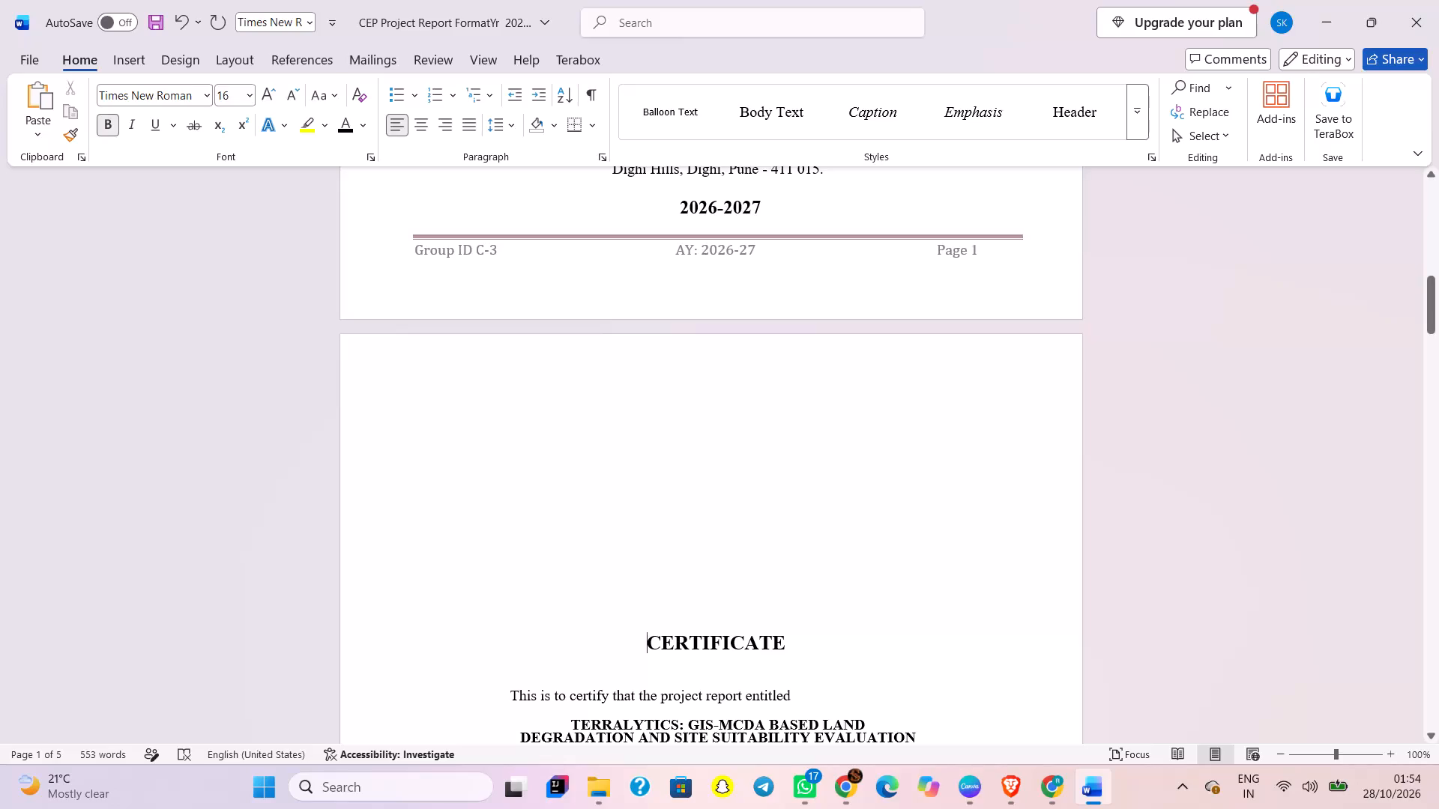
Delete the blank lines and indentation above the CERTIFICATE heading, back to the year line at the end of the cover page.
{"action": "key", "text": "BackSpace"}
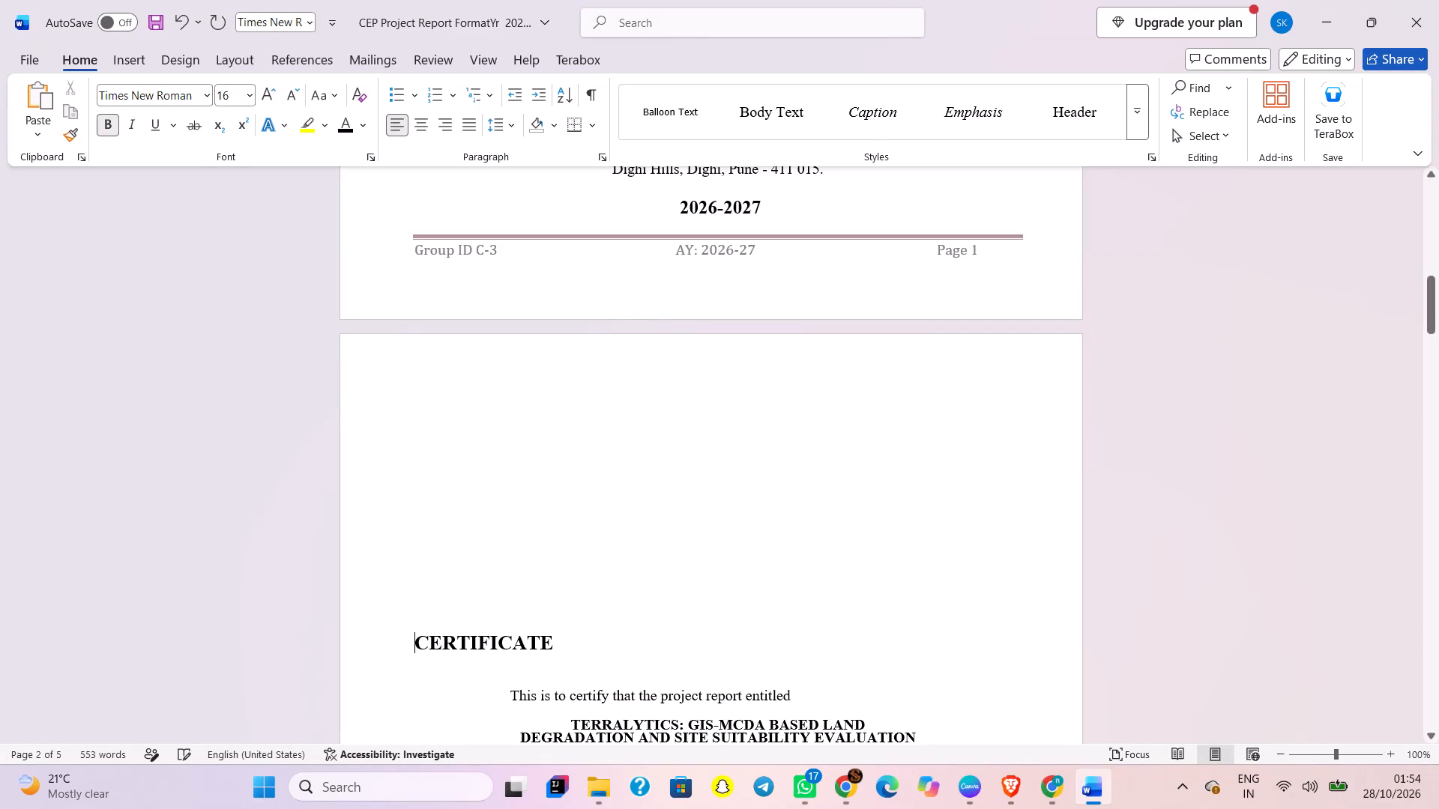
{"action": "key", "text": "BackSpace"}
{"action": "key", "text": "BackSpace"}
{"action": "key", "text": "BackSpace"}
{"action": "key", "text": "BackSpace"}
{"action": "key", "text": "BackSpace"}
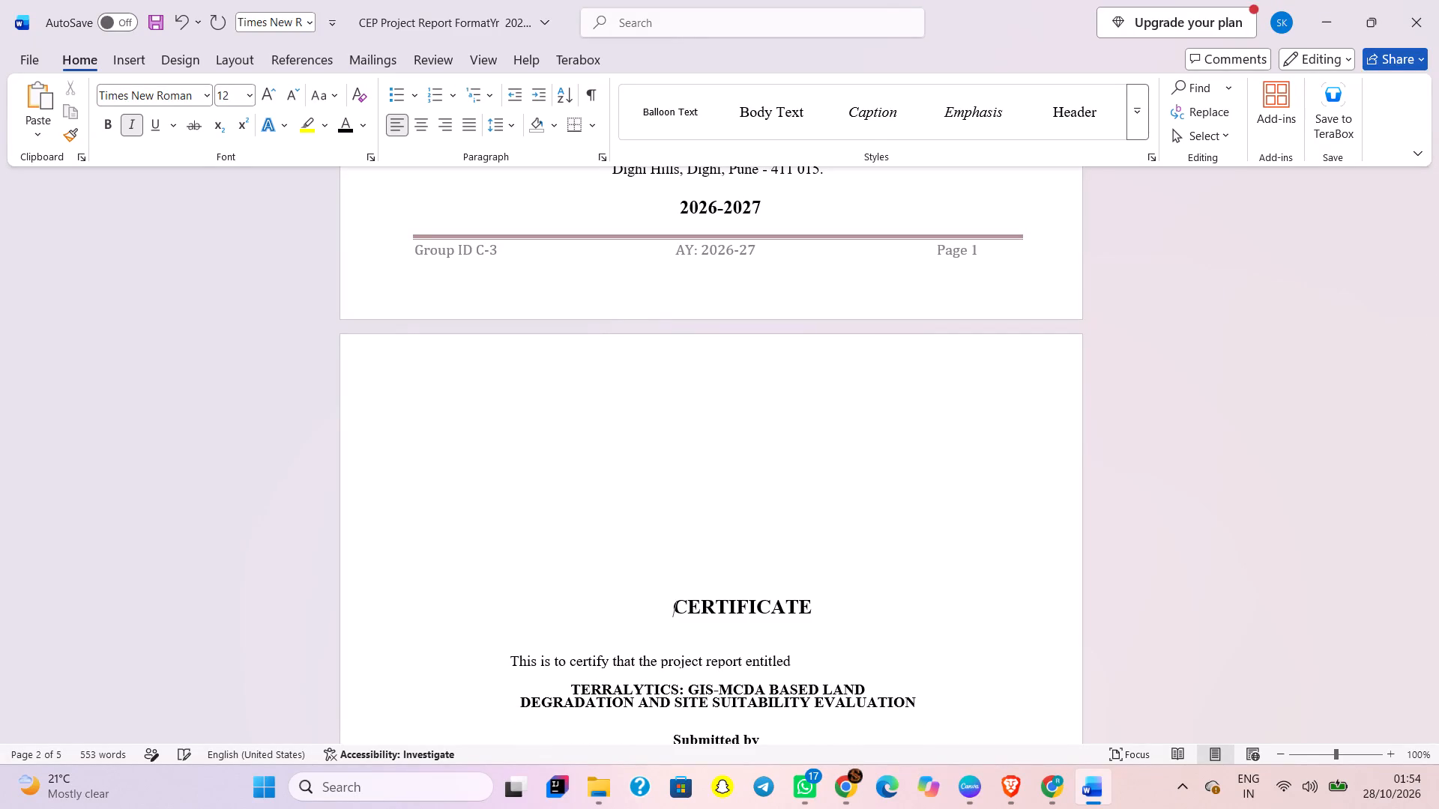
{"action": "key", "text": "BackSpace"}
{"action": "key", "text": "BackSpace"}
{"action": "key", "text": "BackSpace"}
{"action": "key", "text": "BackSpace"}
{"action": "key", "text": "BackSpace"}
{"action": "key", "text": "BackSpace"}
{"action": "key", "text": "BackSpace"}
{"action": "key", "text": "BackSpace"}
{"action": "key", "text": "BackSpace"}
{"action": "key", "text": "BackSpace"}
{"action": "key", "text": "BackSpace"}
{"action": "key", "text": "BackSpace"}
{"action": "key", "text": "BackSpace"}
{"action": "key", "text": "BackSpace"}
{"action": "key", "text": "BackSpace"}
{"action": "key", "text": "BackSpace"}
{"action": "key", "text": "BackSpace"}
{"action": "key", "text": "BackSpace"}
{"action": "key", "text": "BackSpace"}
{"action": "key", "text": "BackSpace"}
{"action": "key", "text": "BackSpace"}
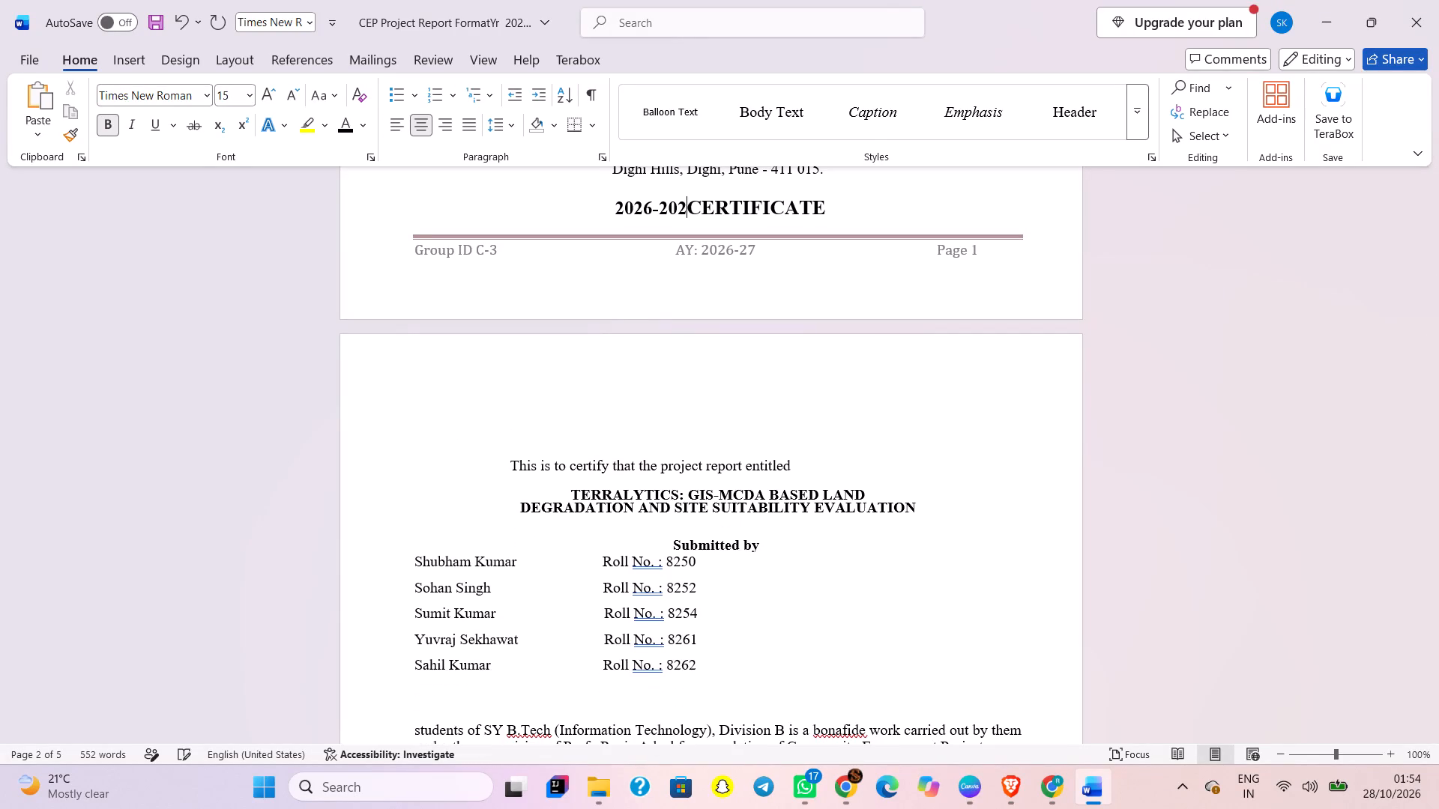
Separate the CERTIFICATE heading from the cover page's year line and place it at the top of the certificate page.
{"action": "key", "text": "Return"}
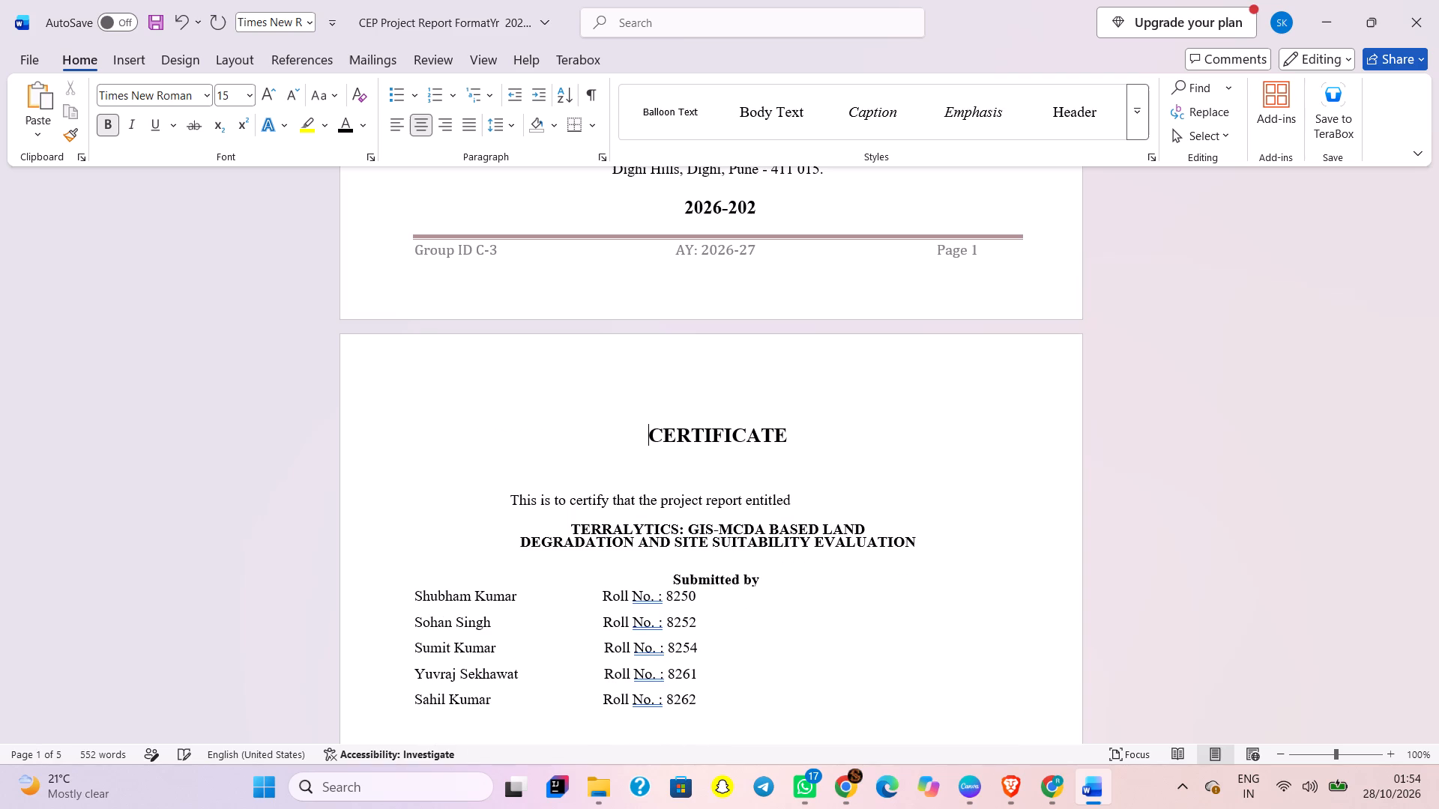
{"action": "key", "text": "Return"}
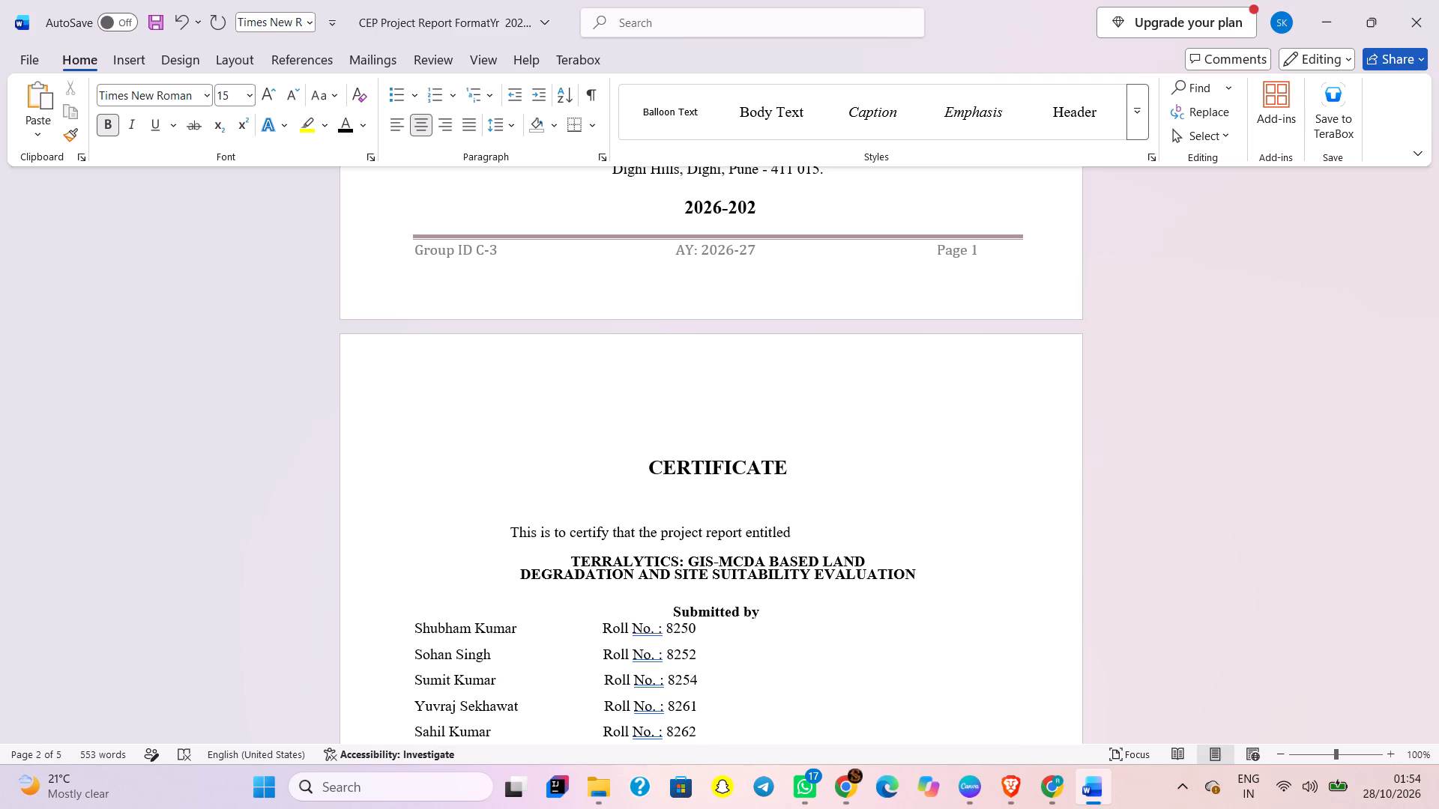
{"action": "key", "text": "Return"}
{"action": "key", "text": "BackSpace"}
{"action": "key", "text": "BackSpace"}
Insert four blank lines before the Abstract heading to move it off the certificate page onto the following page.
{"action": "scroll", "coordinate": [634, 634], "scroll_direction": "down", "scroll_amount": 2}
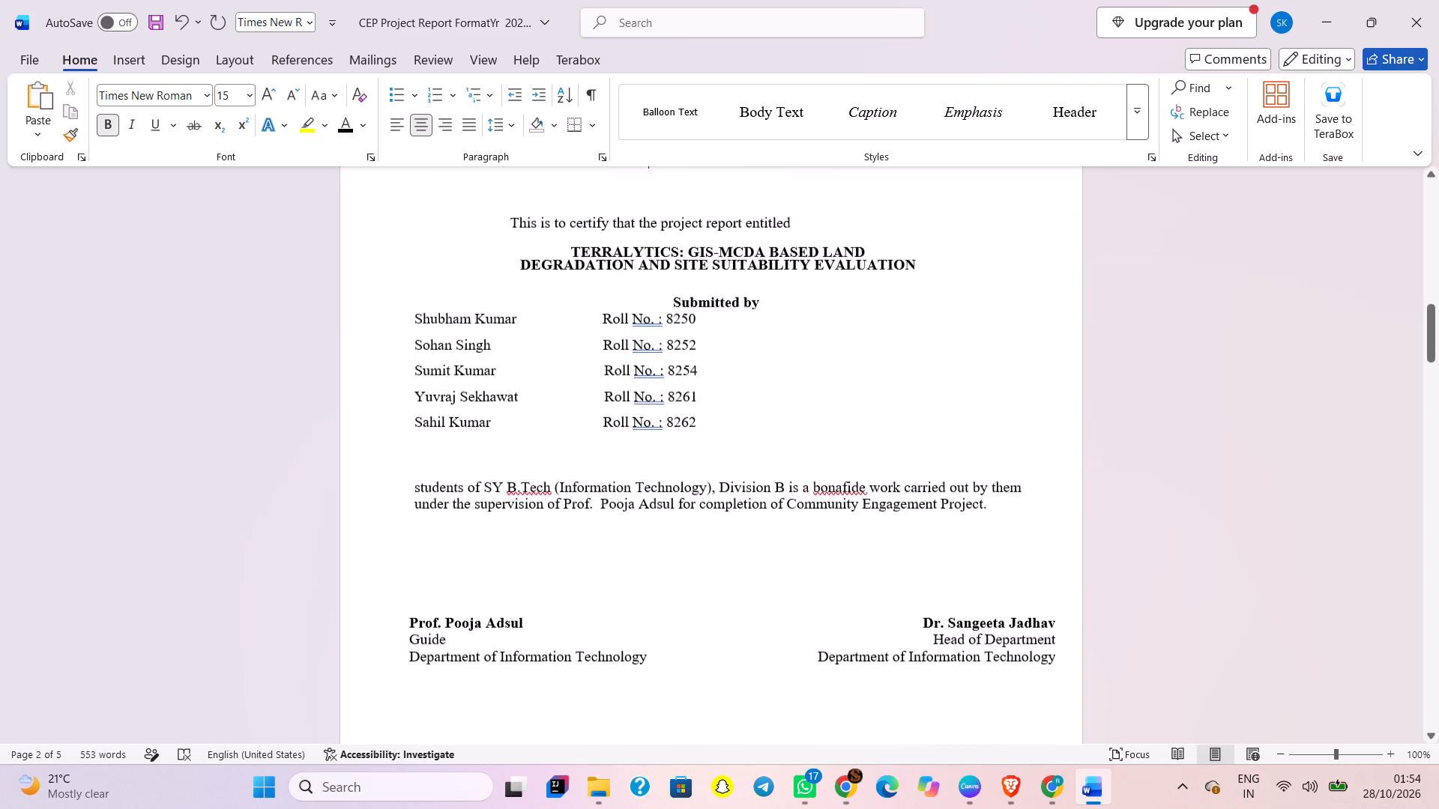
{"action": "scroll", "coordinate": [634, 634], "scroll_direction": "down", "scroll_amount": 3}
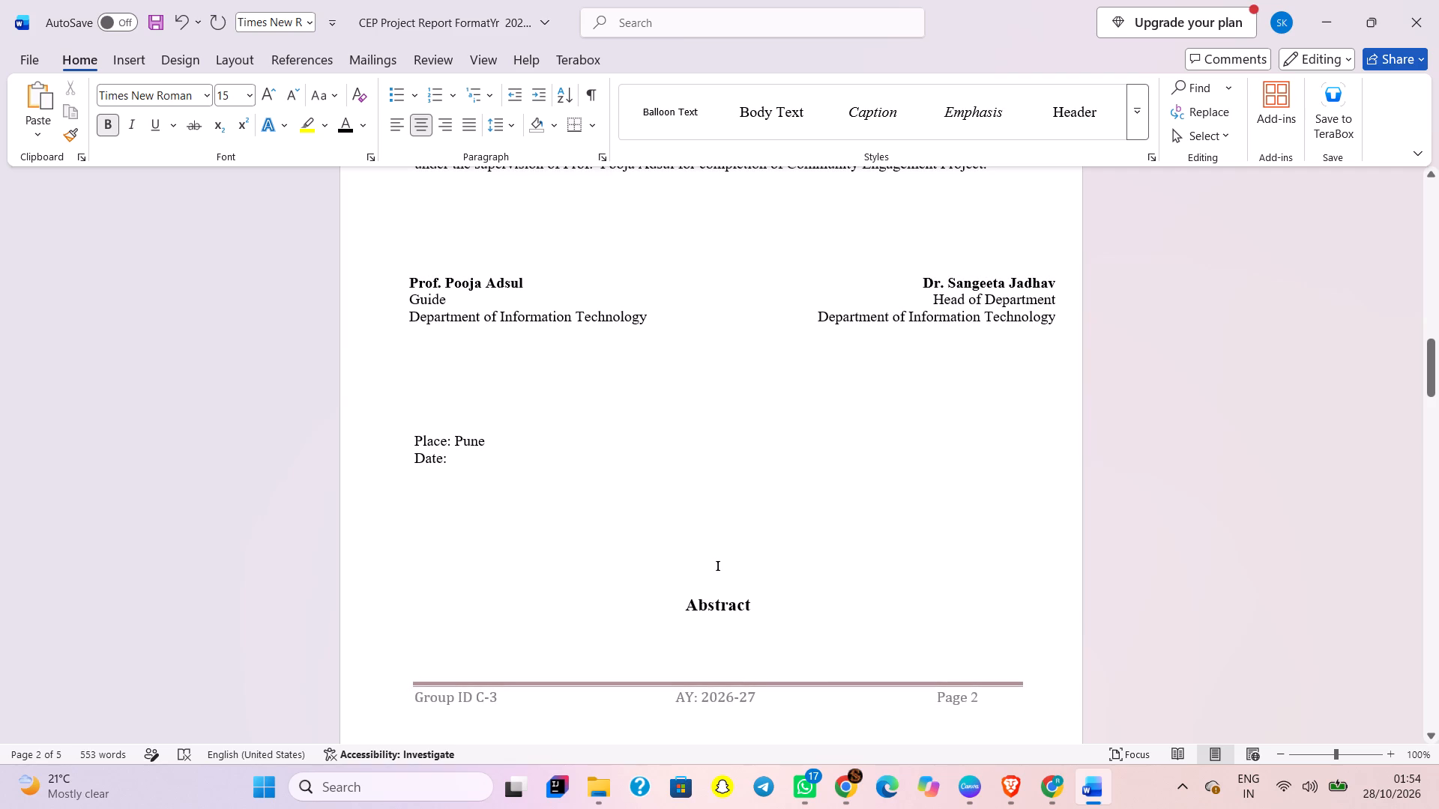
{"action": "left_click", "coordinate": [675, 607]}
{"action": "key", "text": "Return"}
{"action": "key", "text": "Return"}
{"action": "key", "text": "Return"}
{"action": "key", "text": "Return"}
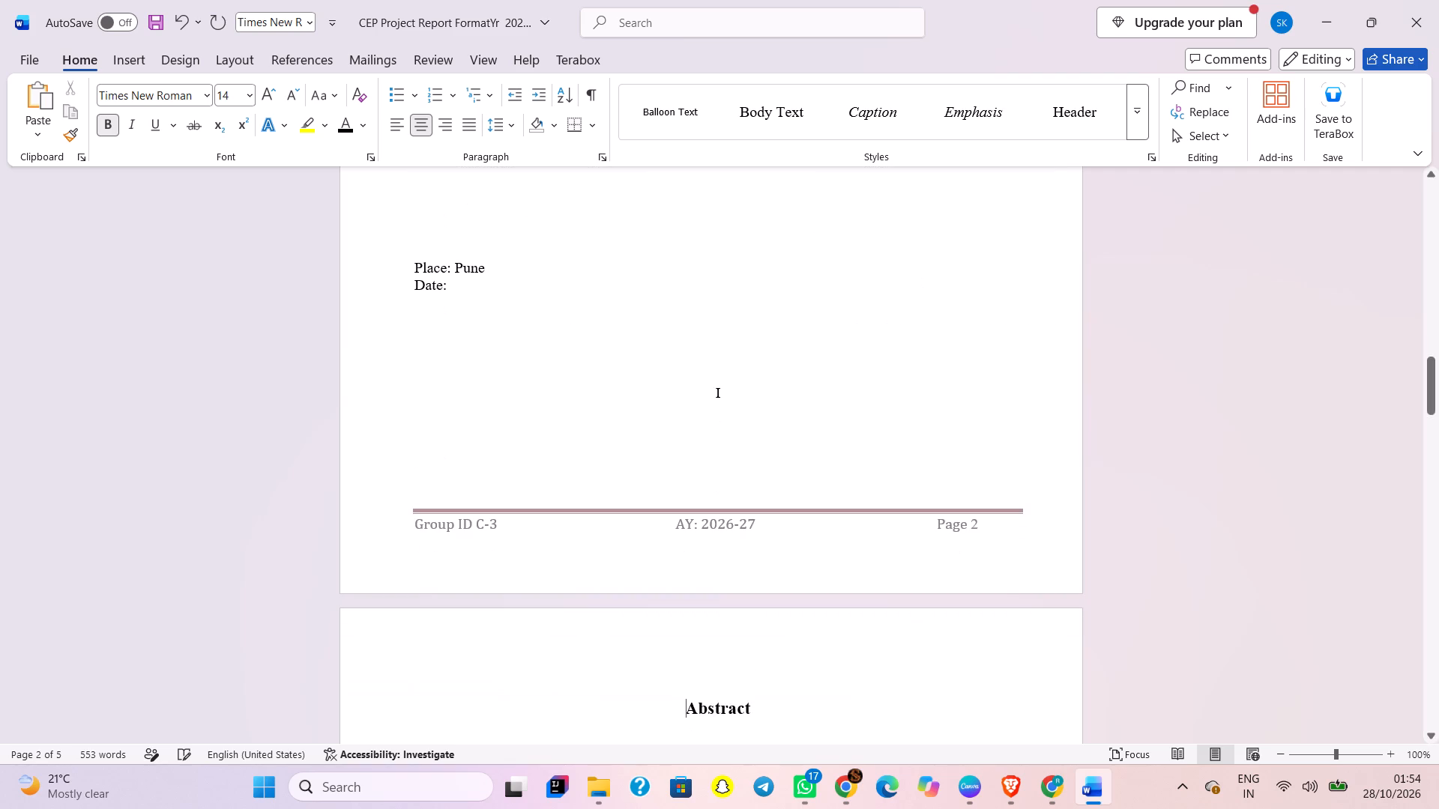
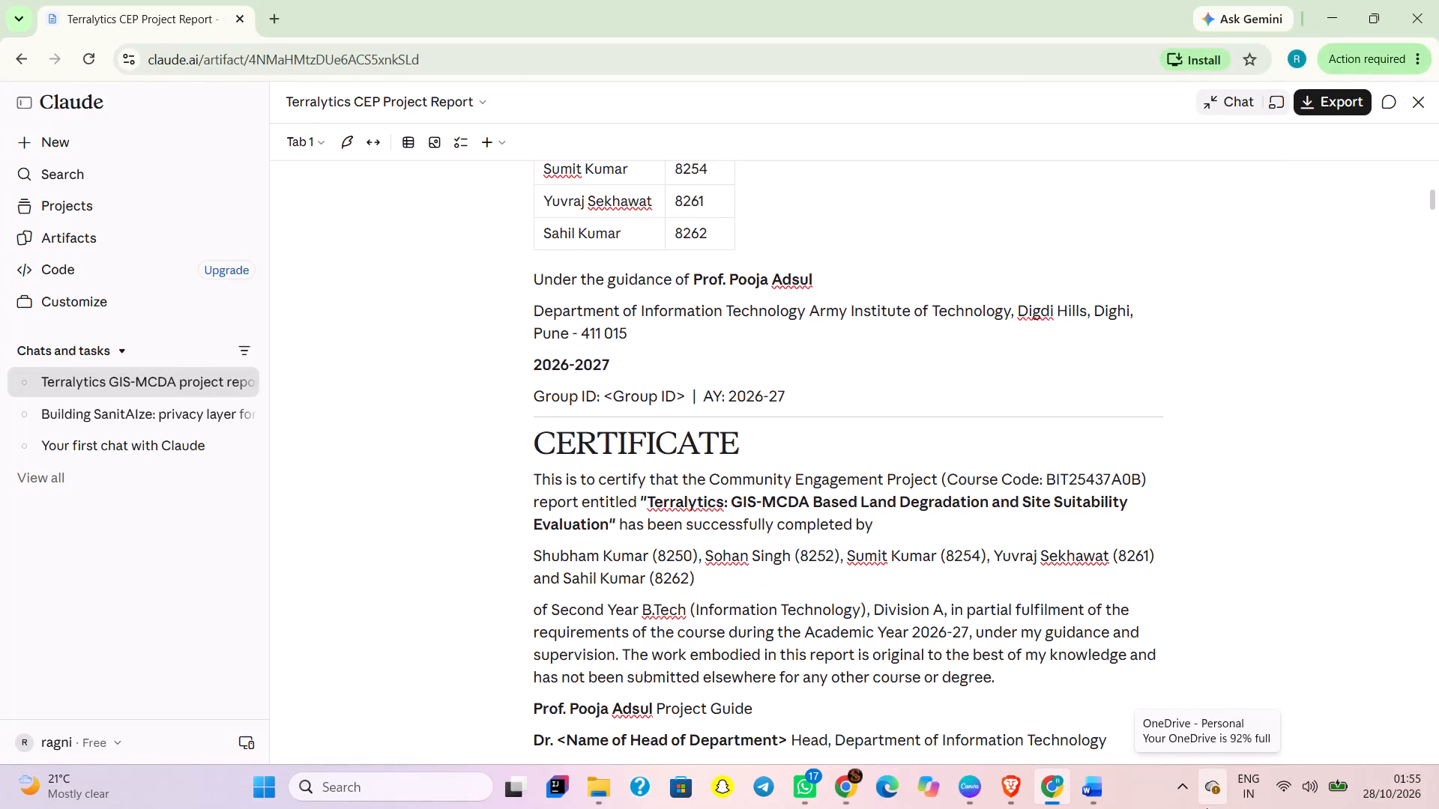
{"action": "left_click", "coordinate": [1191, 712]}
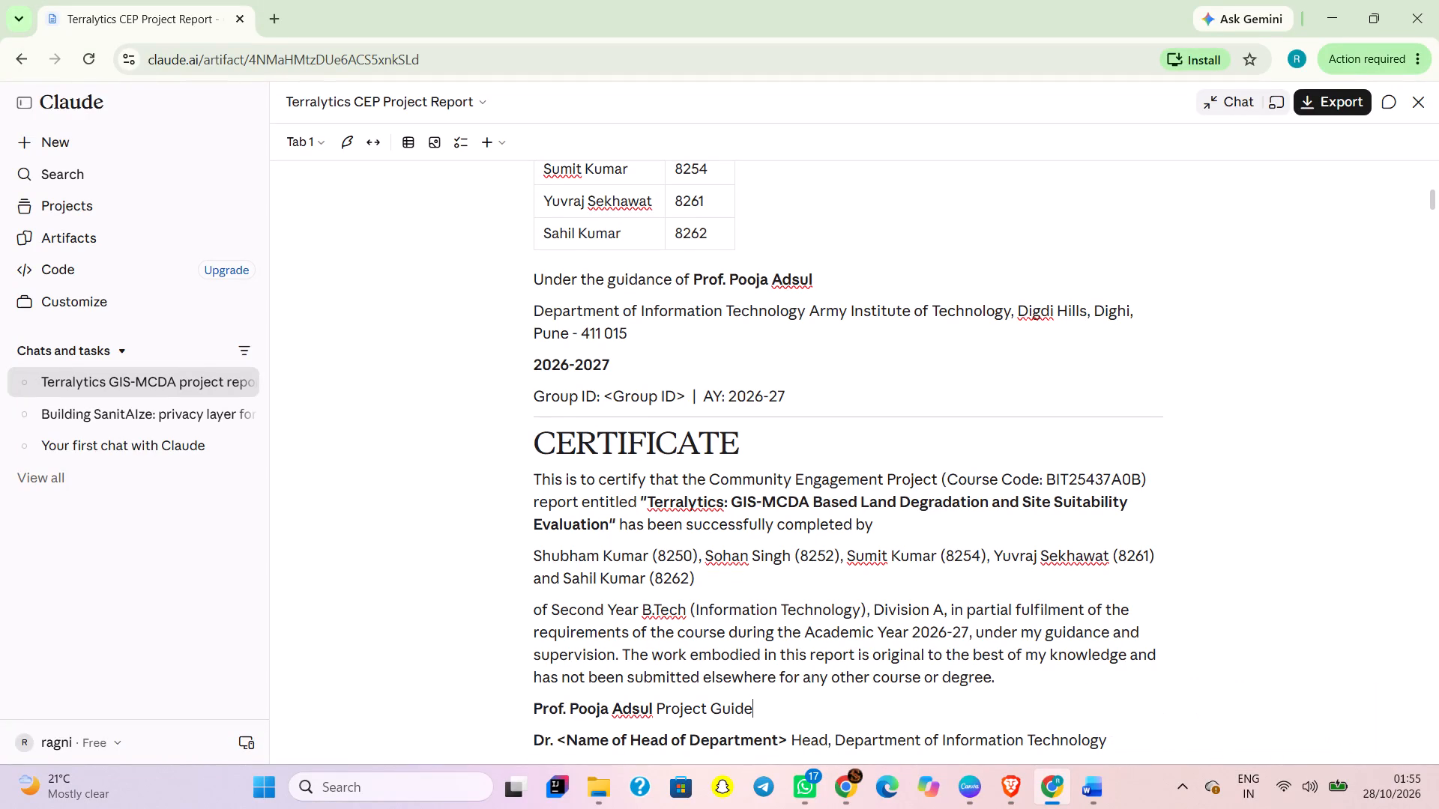
Switch to the Word report and insert two line breaks before "Submitted by" on the certificate page, separating it from the project title.
{"action": "left_click", "coordinate": [1100, 805]}
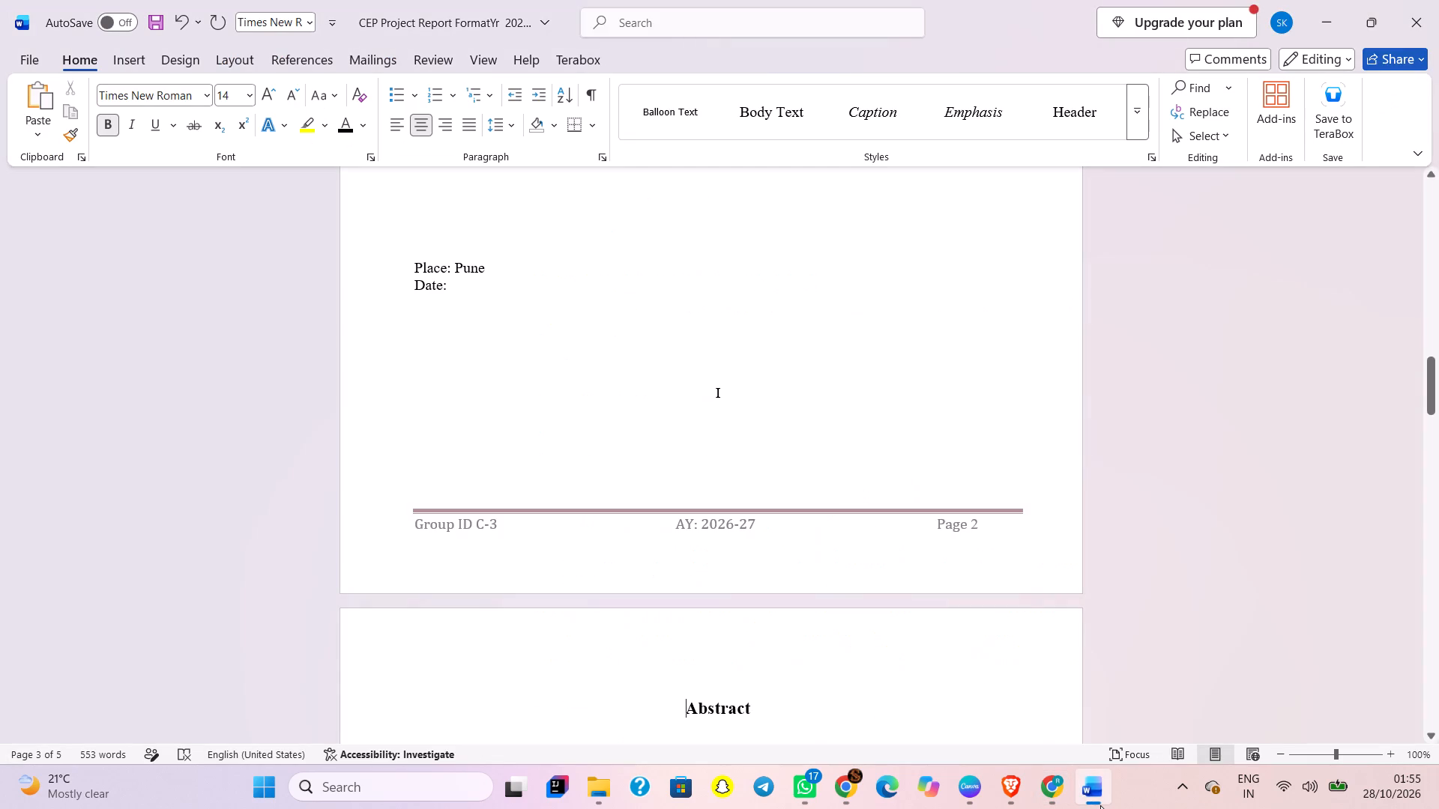
{"action": "scroll", "coordinate": [1100, 805], "scroll_direction": "up", "scroll_amount": 4}
{"action": "left_click", "coordinate": [931, 457]}
{"action": "scroll", "coordinate": [931, 457], "scroll_direction": "up", "scroll_amount": 2}
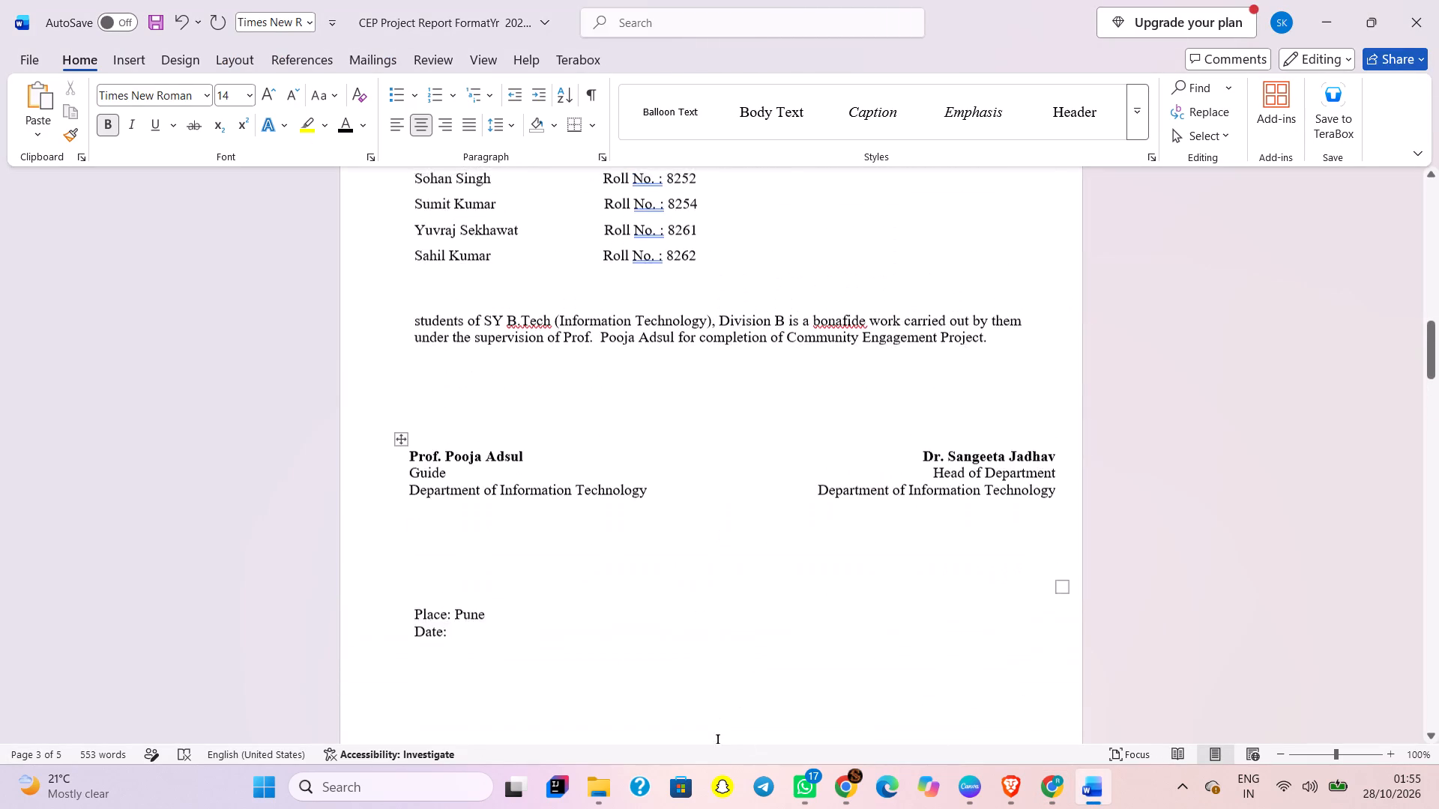
{"action": "scroll", "coordinate": [931, 457], "scroll_direction": "up", "scroll_amount": 1}
{"action": "scroll", "coordinate": [633, 399], "scroll_direction": "up", "scroll_amount": 1}
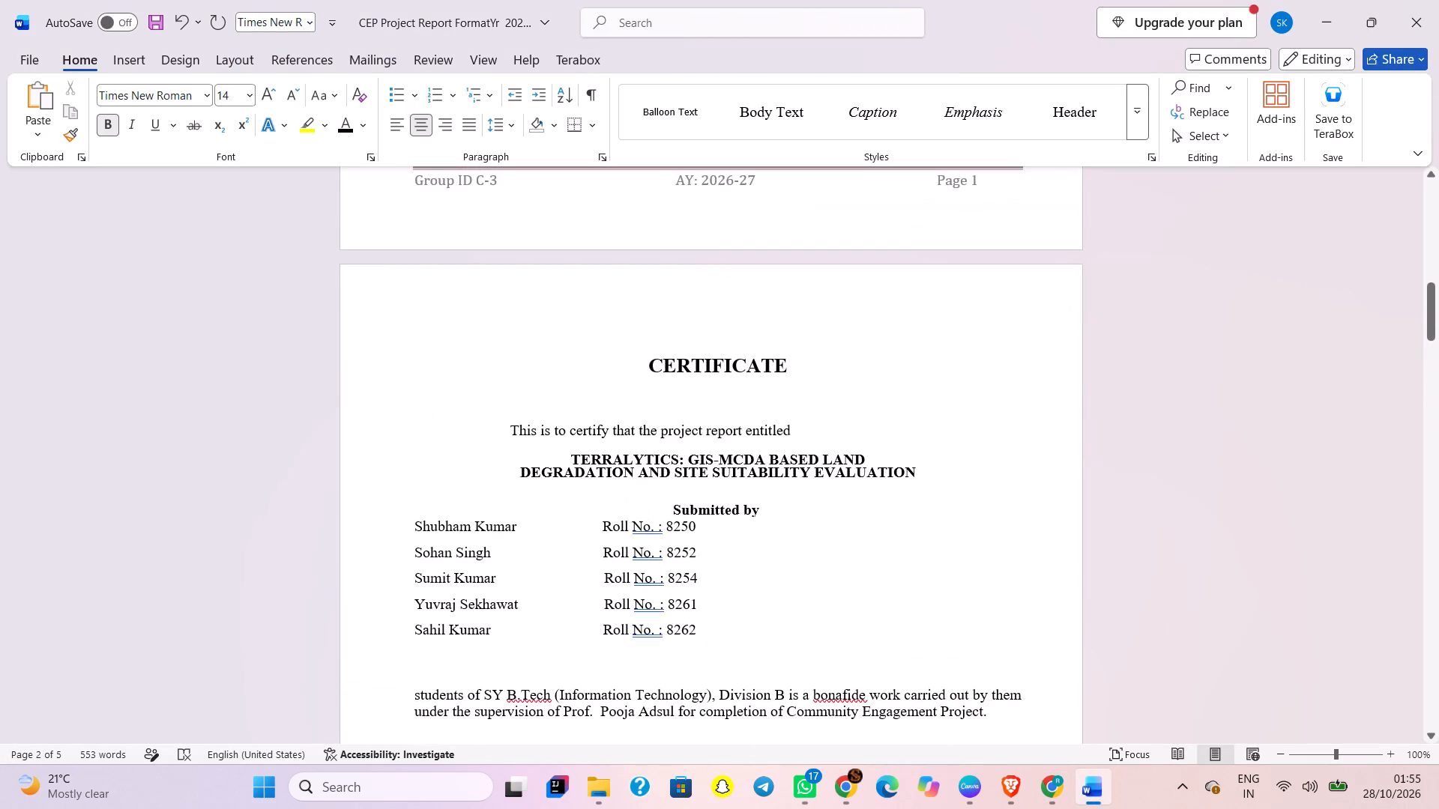
{"action": "left_click", "coordinate": [708, 495]}
{"action": "left_click", "coordinate": [669, 509]}
{"action": "key", "text": "Return"}
{"action": "key", "text": "Return"}
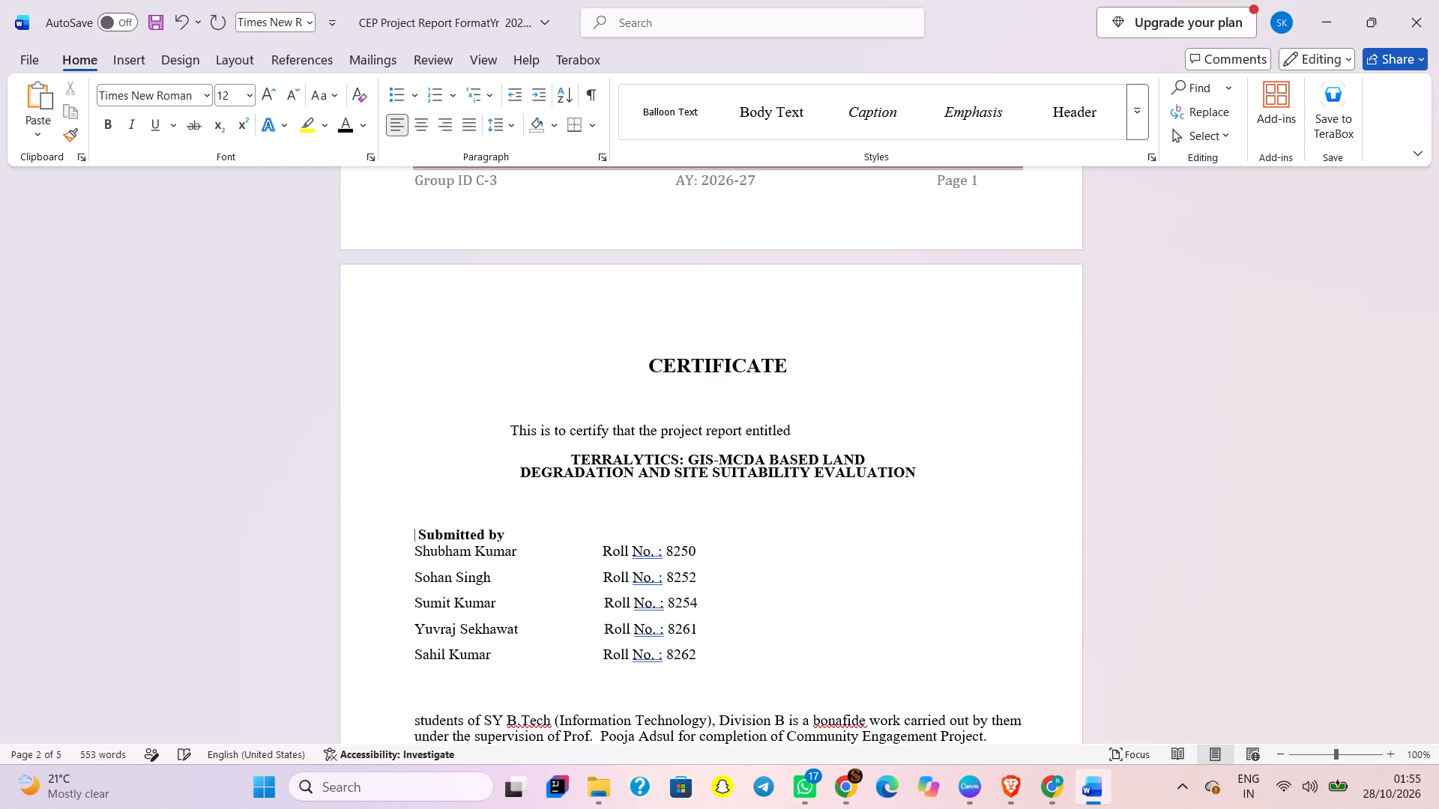
Indent the "Submitted by" line with leading spaces so it sits roughly centred beneath the project title on the certificate page.
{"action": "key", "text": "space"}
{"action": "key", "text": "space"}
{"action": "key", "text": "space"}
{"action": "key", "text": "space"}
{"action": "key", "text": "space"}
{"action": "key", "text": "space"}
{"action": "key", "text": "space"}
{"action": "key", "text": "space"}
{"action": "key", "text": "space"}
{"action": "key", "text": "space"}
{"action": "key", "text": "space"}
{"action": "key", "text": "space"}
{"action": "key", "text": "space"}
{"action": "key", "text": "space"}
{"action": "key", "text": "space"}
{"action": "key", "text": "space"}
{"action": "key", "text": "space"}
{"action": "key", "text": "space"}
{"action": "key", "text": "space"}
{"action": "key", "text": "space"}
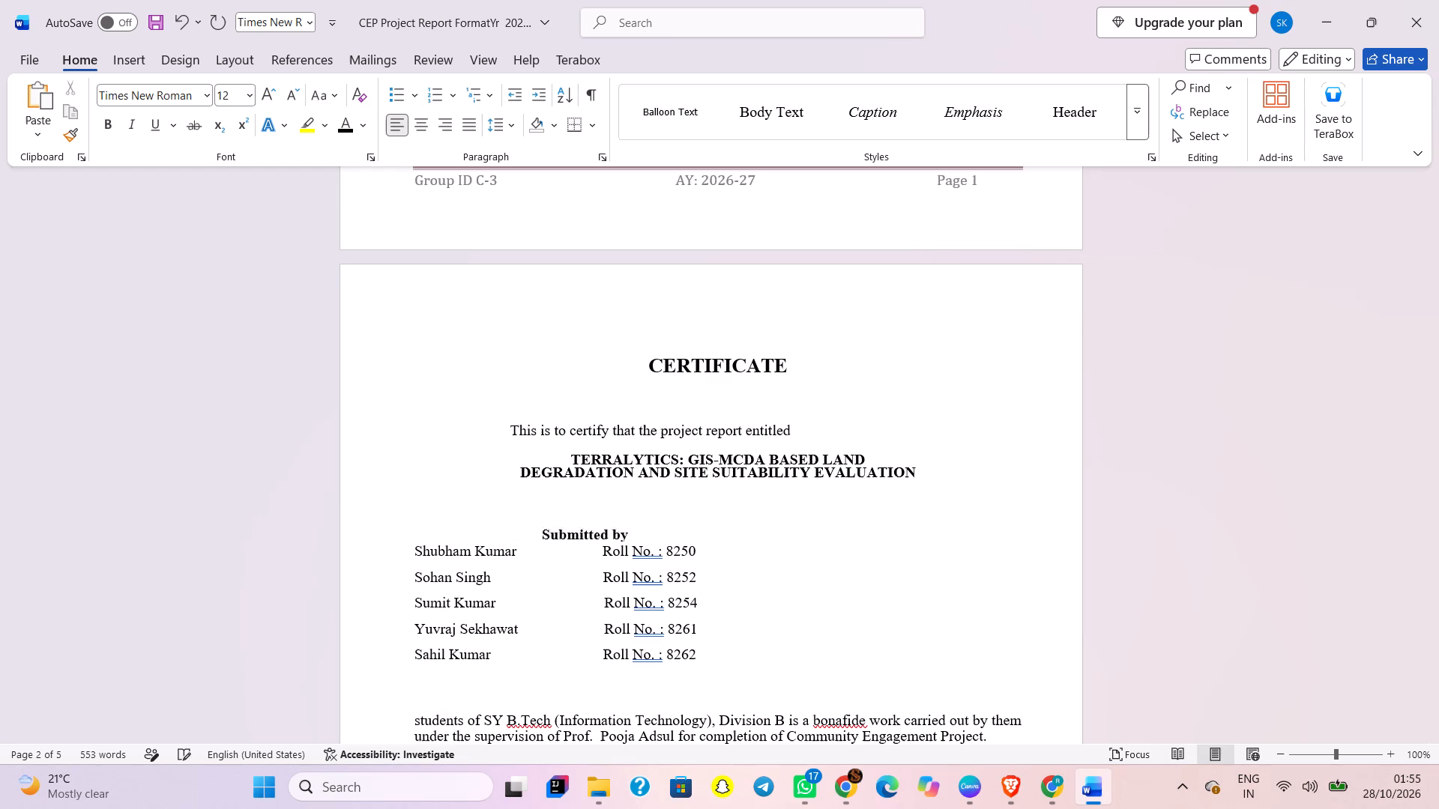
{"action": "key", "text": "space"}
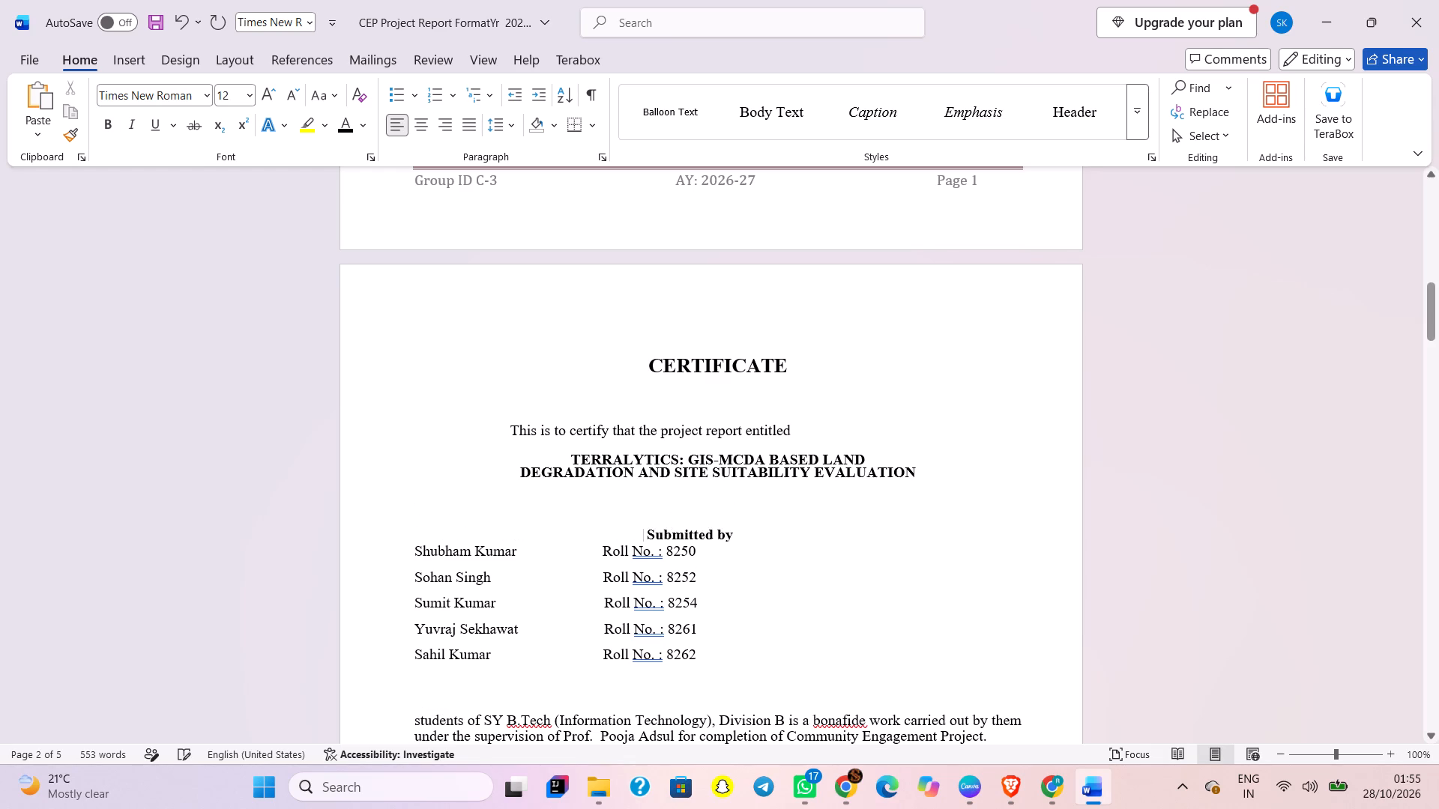
{"action": "left_click", "coordinate": [748, 530]}
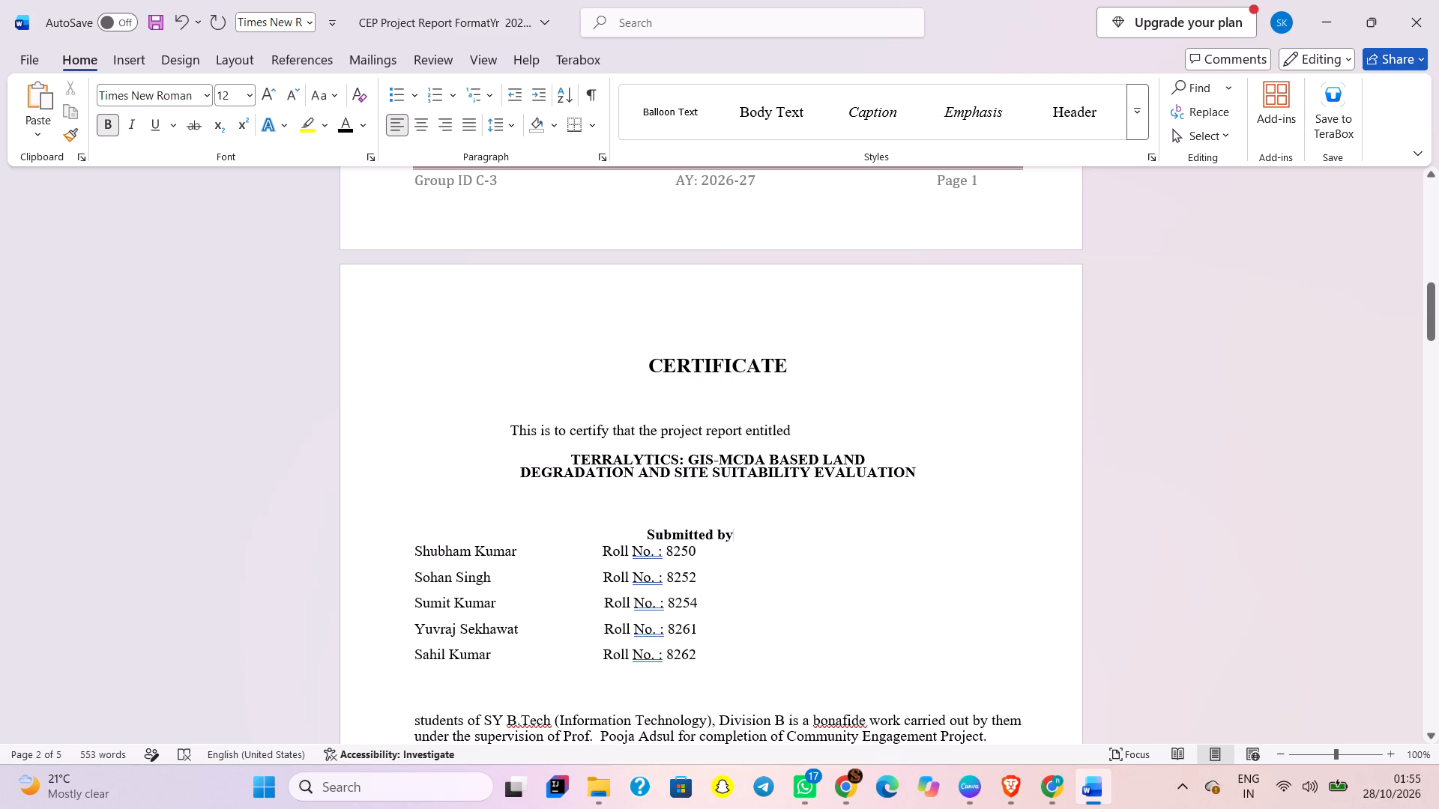
{"action": "left_click", "coordinate": [641, 533]}
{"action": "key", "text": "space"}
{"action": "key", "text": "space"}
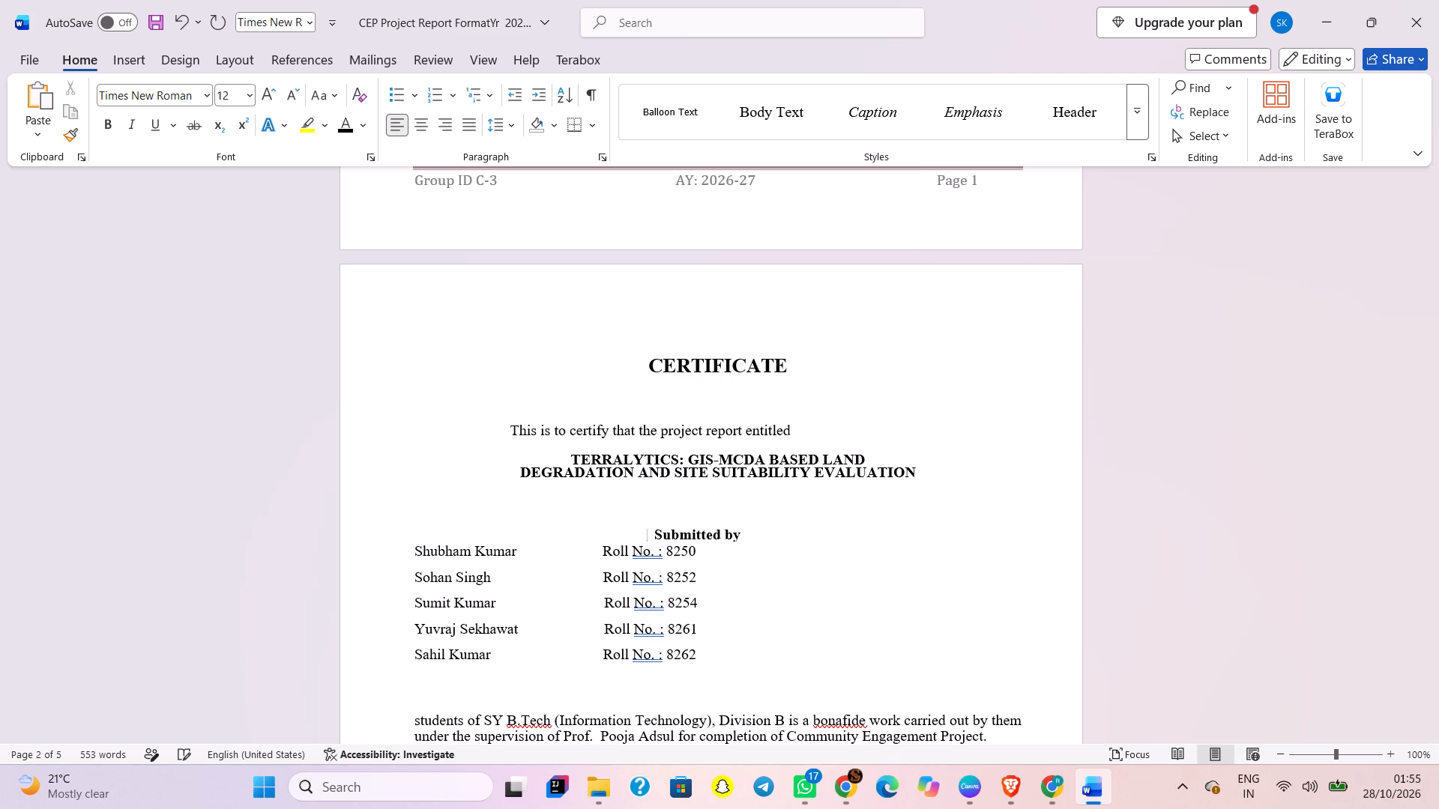
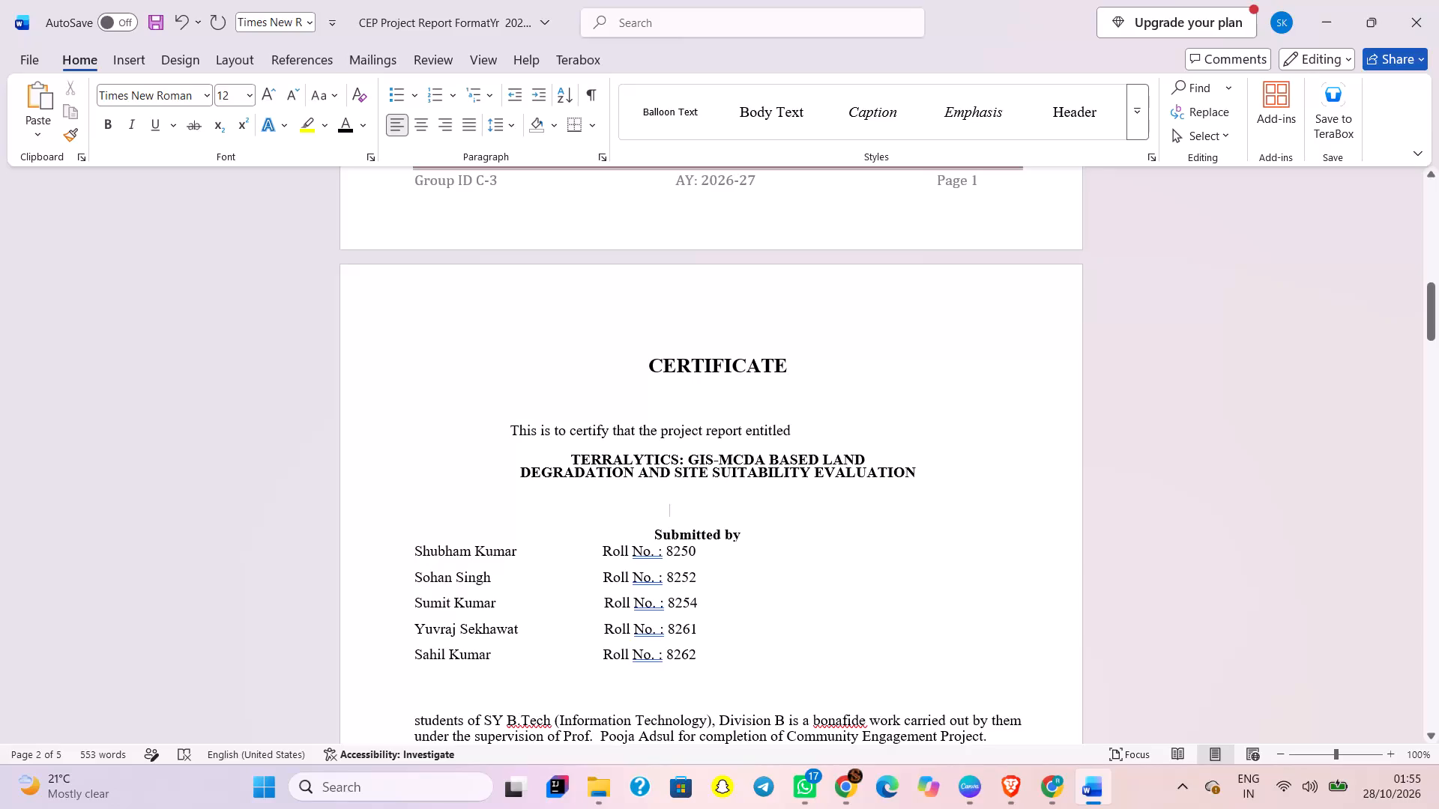
Space out the "Submitted by" line on the certificate page with one more blank line above it and two blank lines below it.
{"action": "key", "text": "Return"}
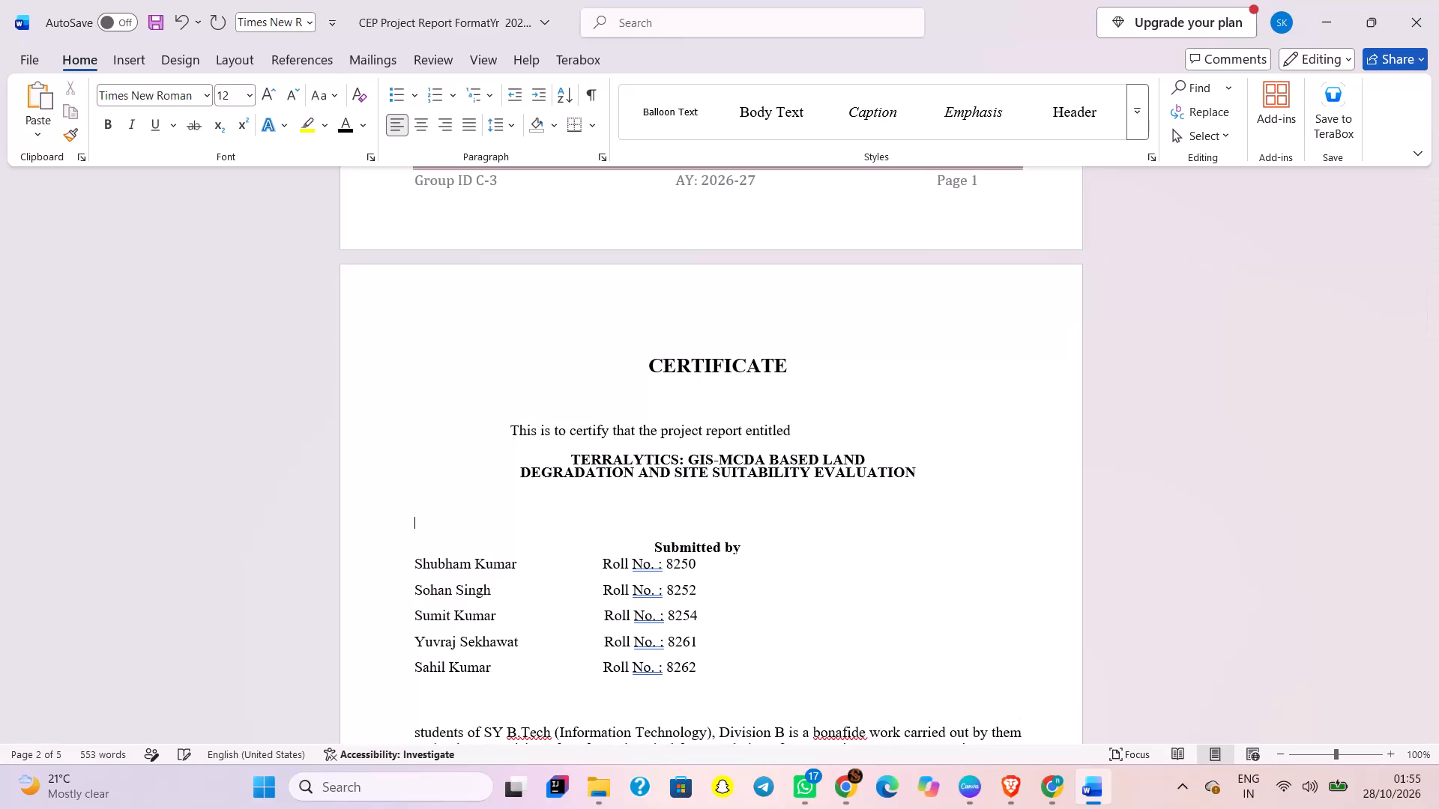
{"action": "left_click", "coordinate": [780, 542]}
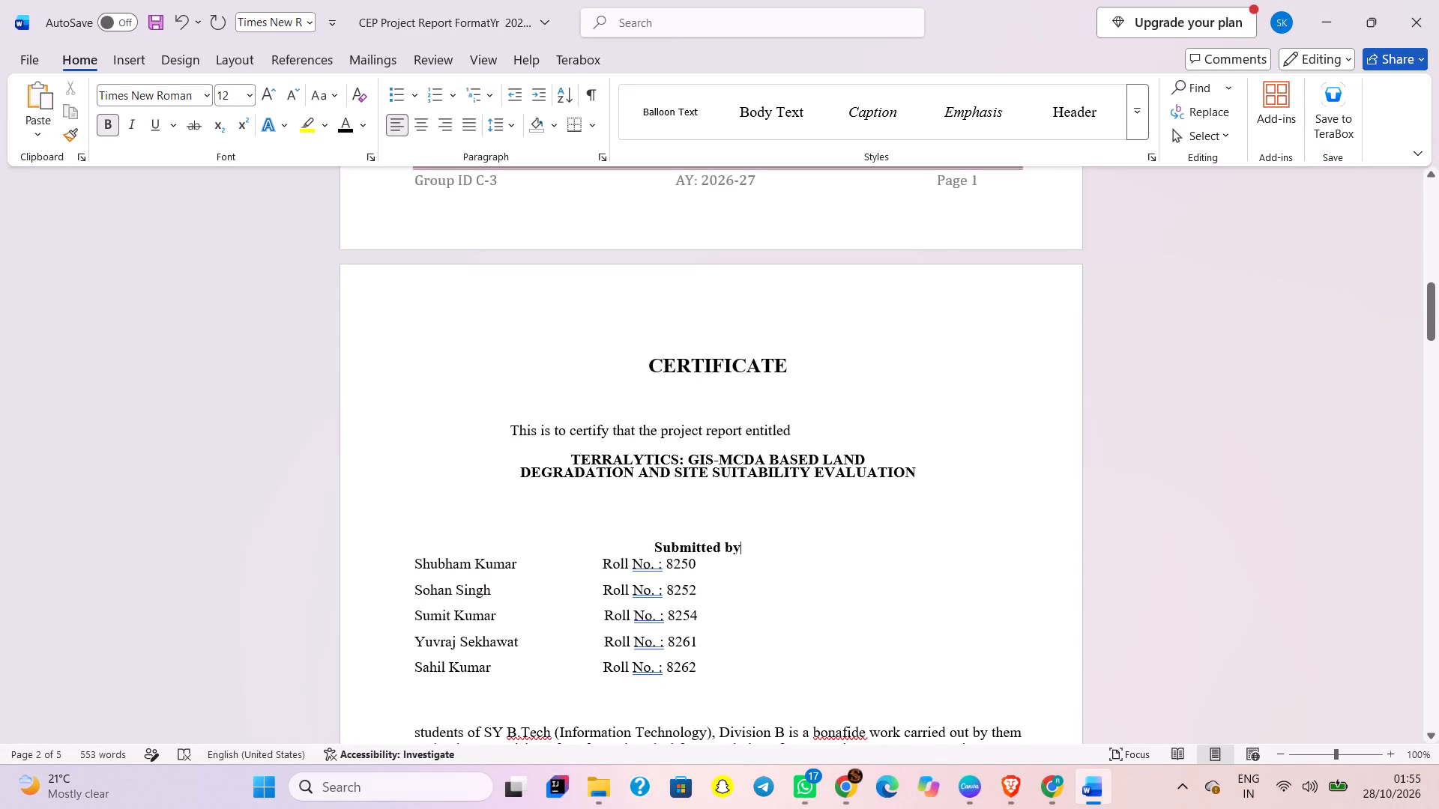
{"action": "key", "text": "Return"}
{"action": "key", "text": "Return"}
Insert one blank line after the student roll-number list and one between the certificate statement and the signature block.
{"action": "scroll", "coordinate": [780, 542], "scroll_direction": "down", "scroll_amount": 1}
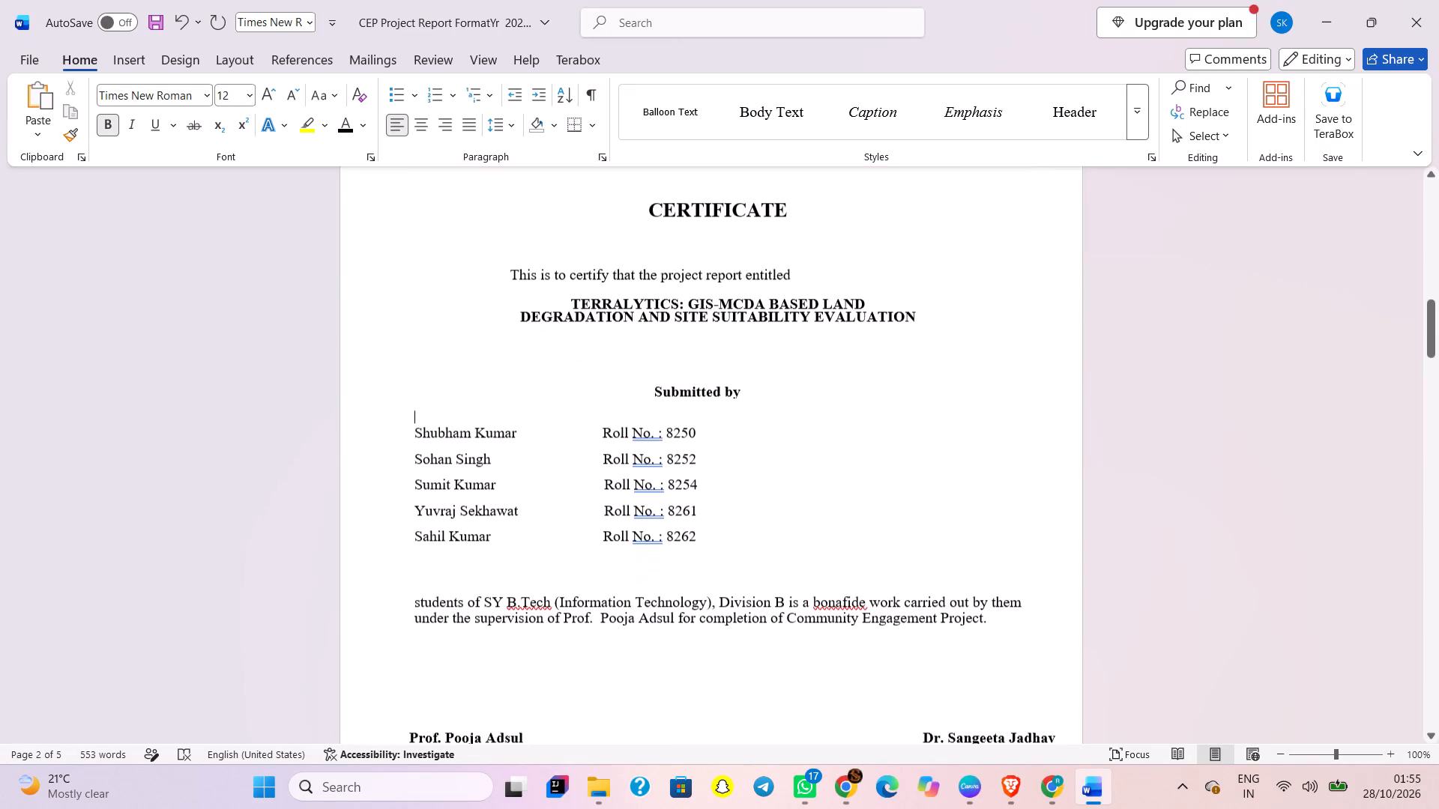
{"action": "scroll", "coordinate": [780, 542], "scroll_direction": "down", "scroll_amount": 1}
{"action": "left_click", "coordinate": [692, 564]}
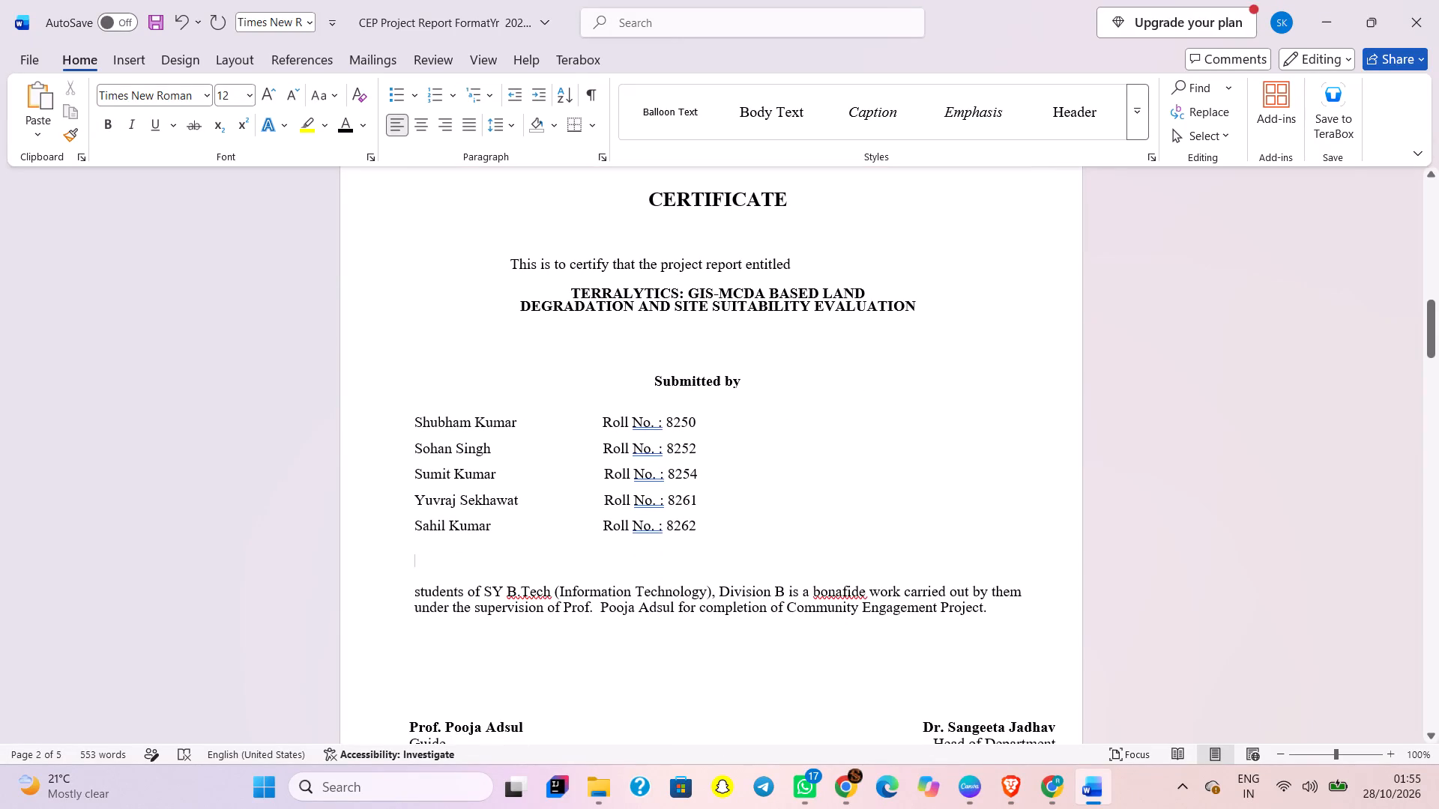
{"action": "key", "text": "Return"}
{"action": "scroll", "coordinate": [692, 564], "scroll_direction": "down", "scroll_amount": 1}
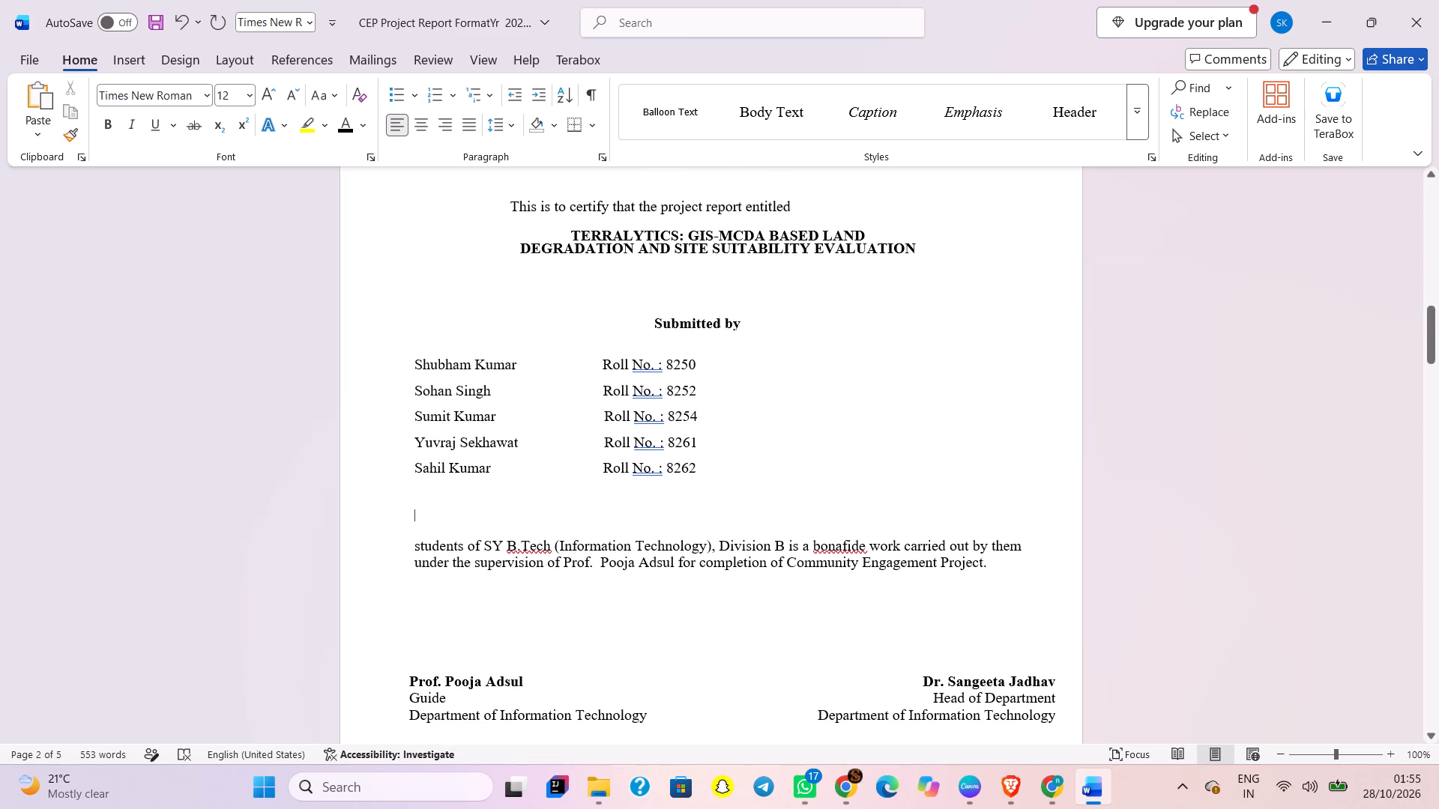
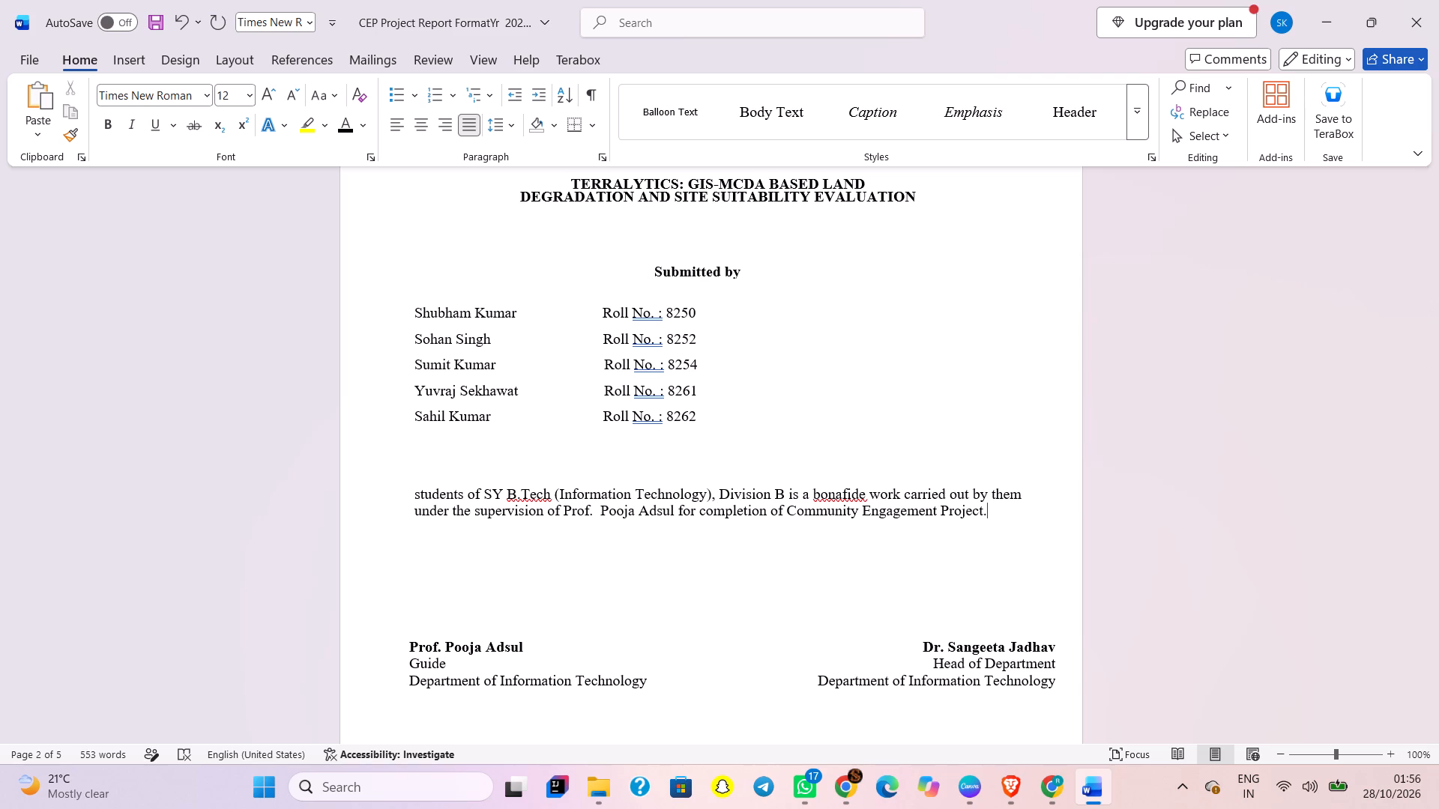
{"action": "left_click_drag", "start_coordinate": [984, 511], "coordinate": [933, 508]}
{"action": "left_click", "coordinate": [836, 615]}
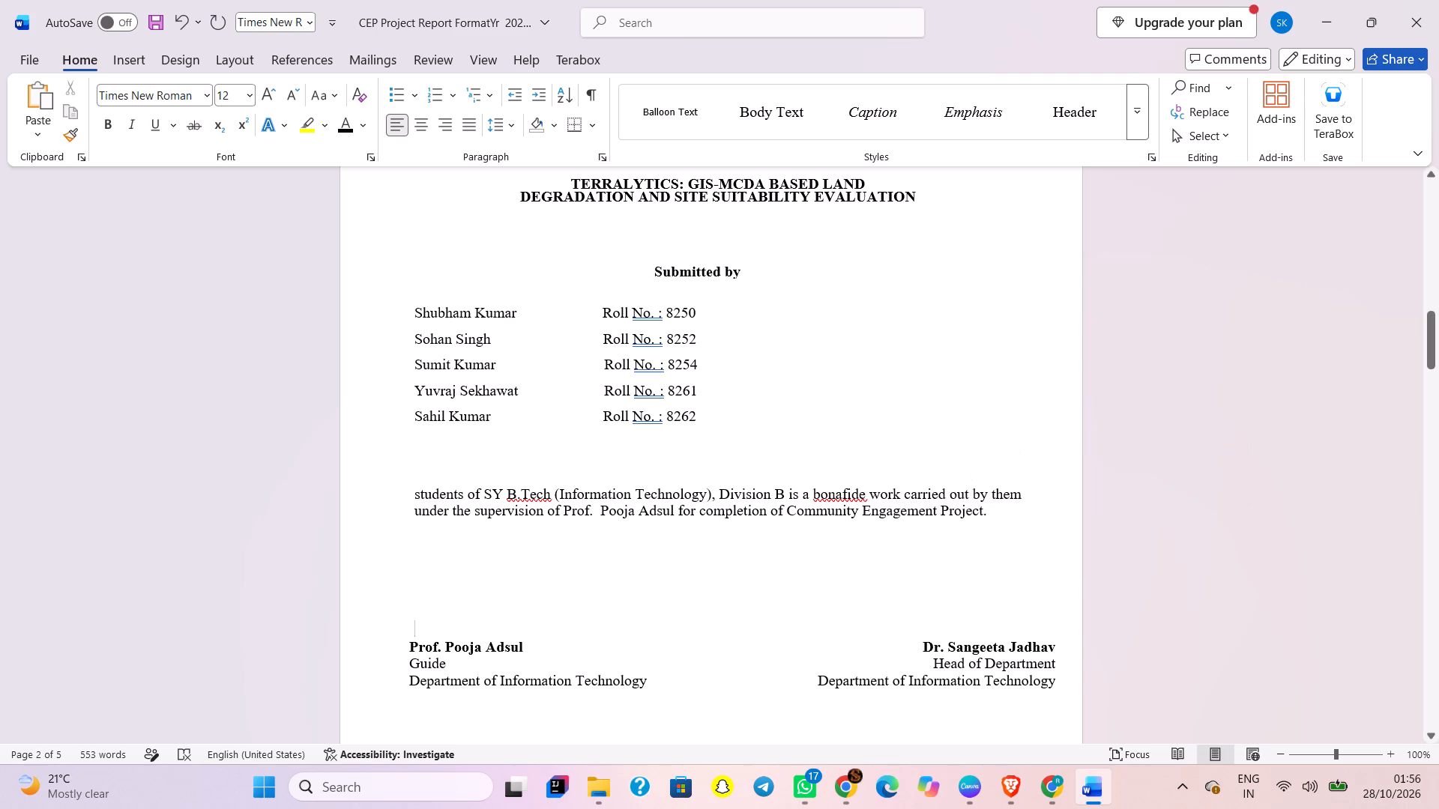
Review the end of the certificate page and the placeholder guidance in the report's Abstract section.
{"action": "scroll", "coordinate": [795, 602], "scroll_direction": "down", "scroll_amount": 2}
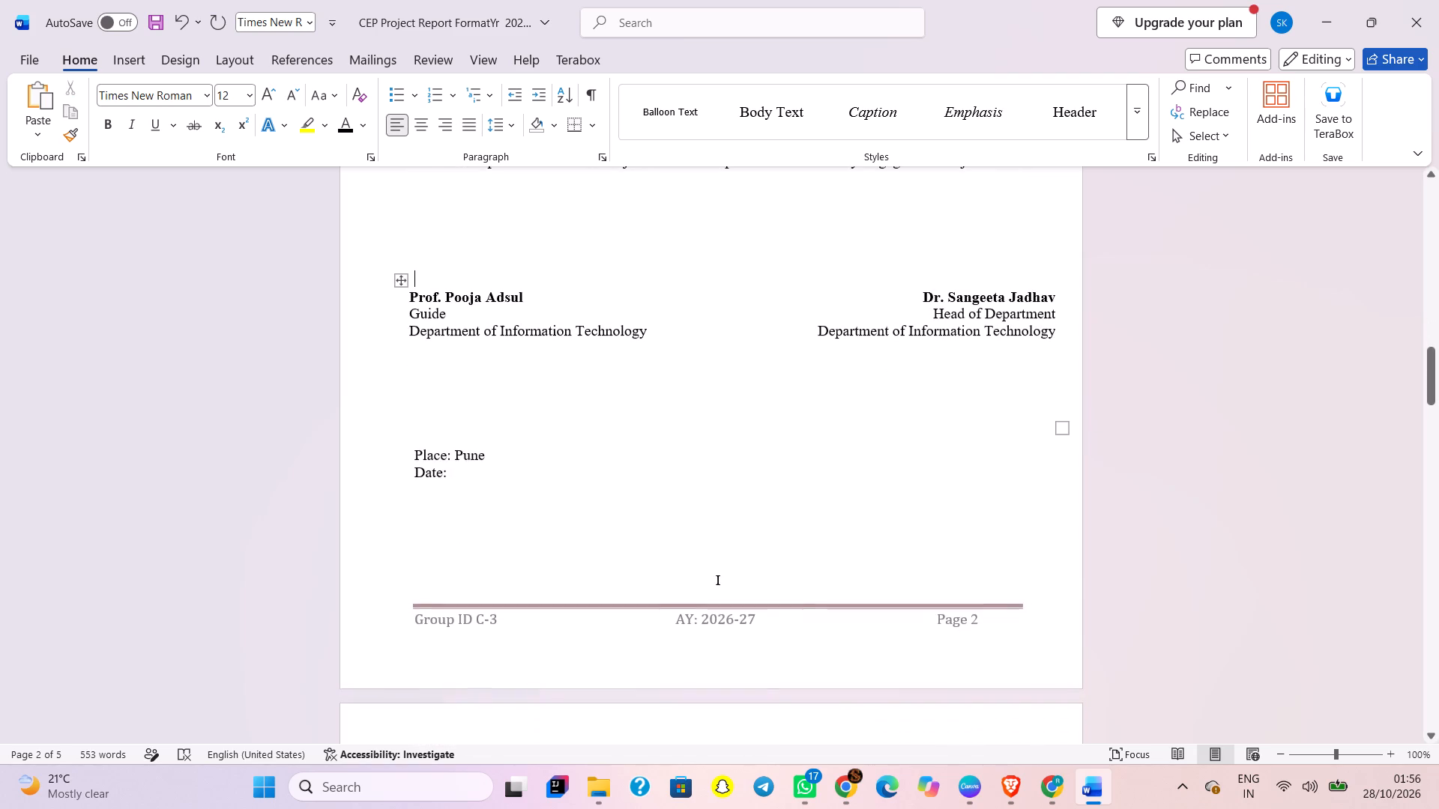
{"action": "scroll", "coordinate": [795, 602], "scroll_direction": "down", "scroll_amount": 3}
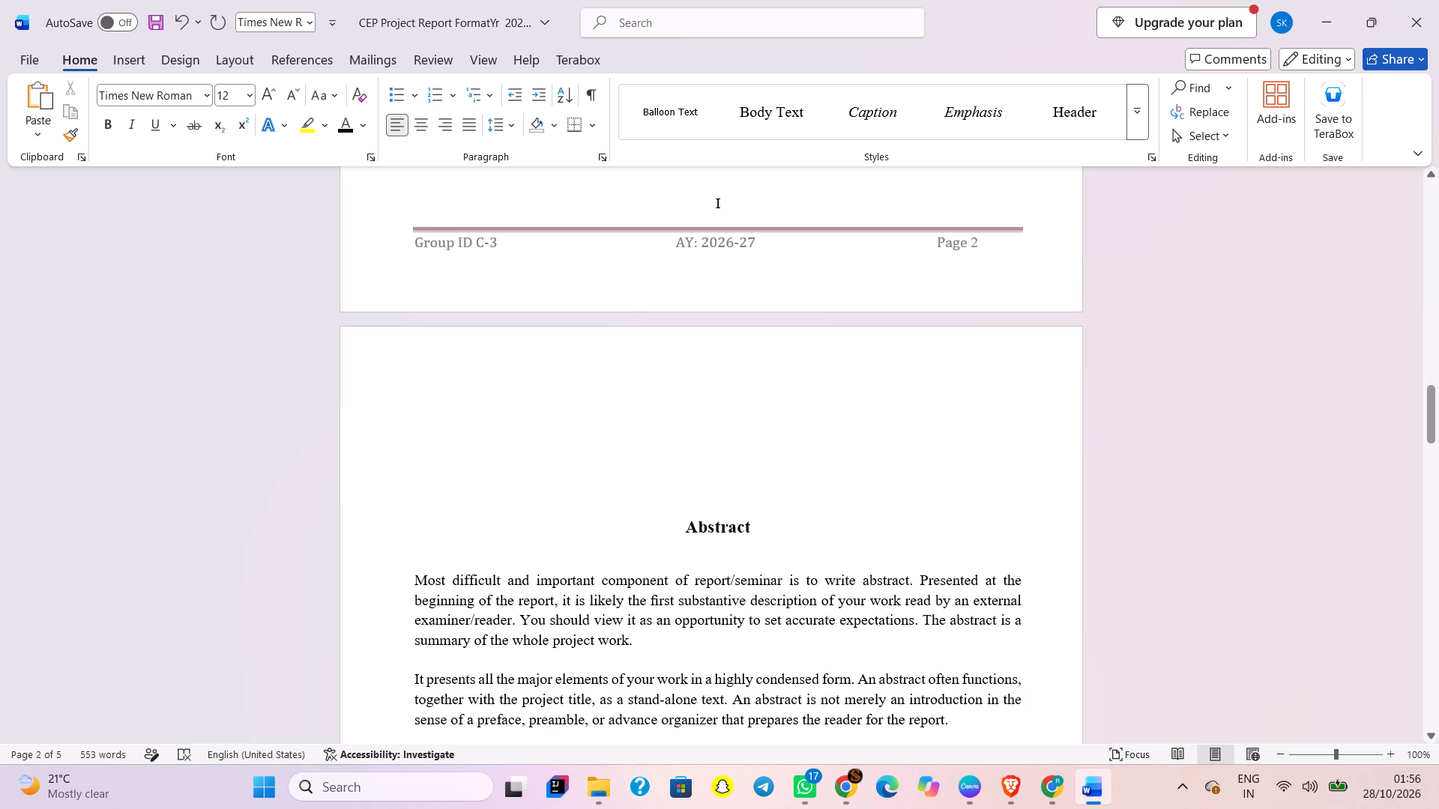
{"action": "scroll", "coordinate": [724, 545], "scroll_direction": "down", "scroll_amount": 3}
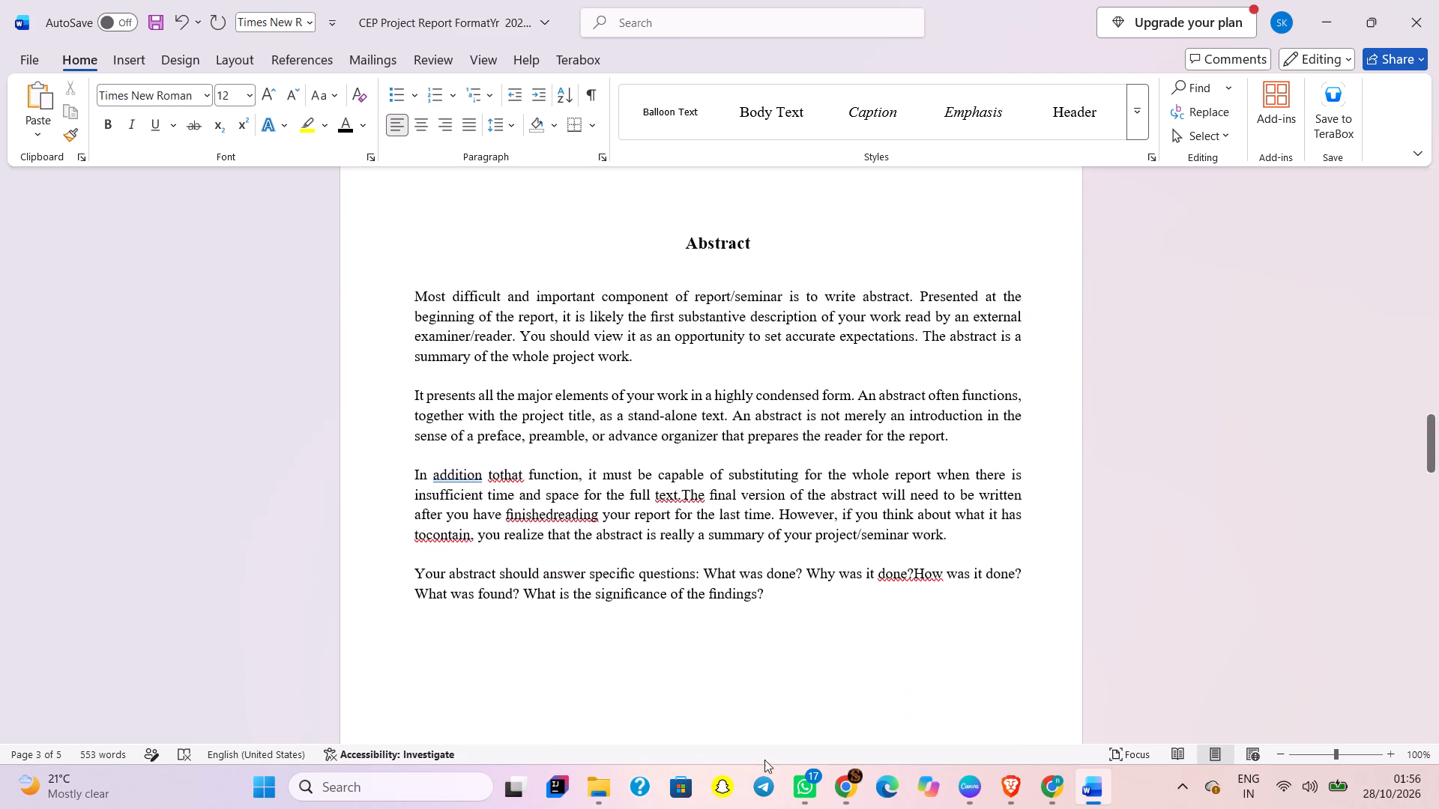
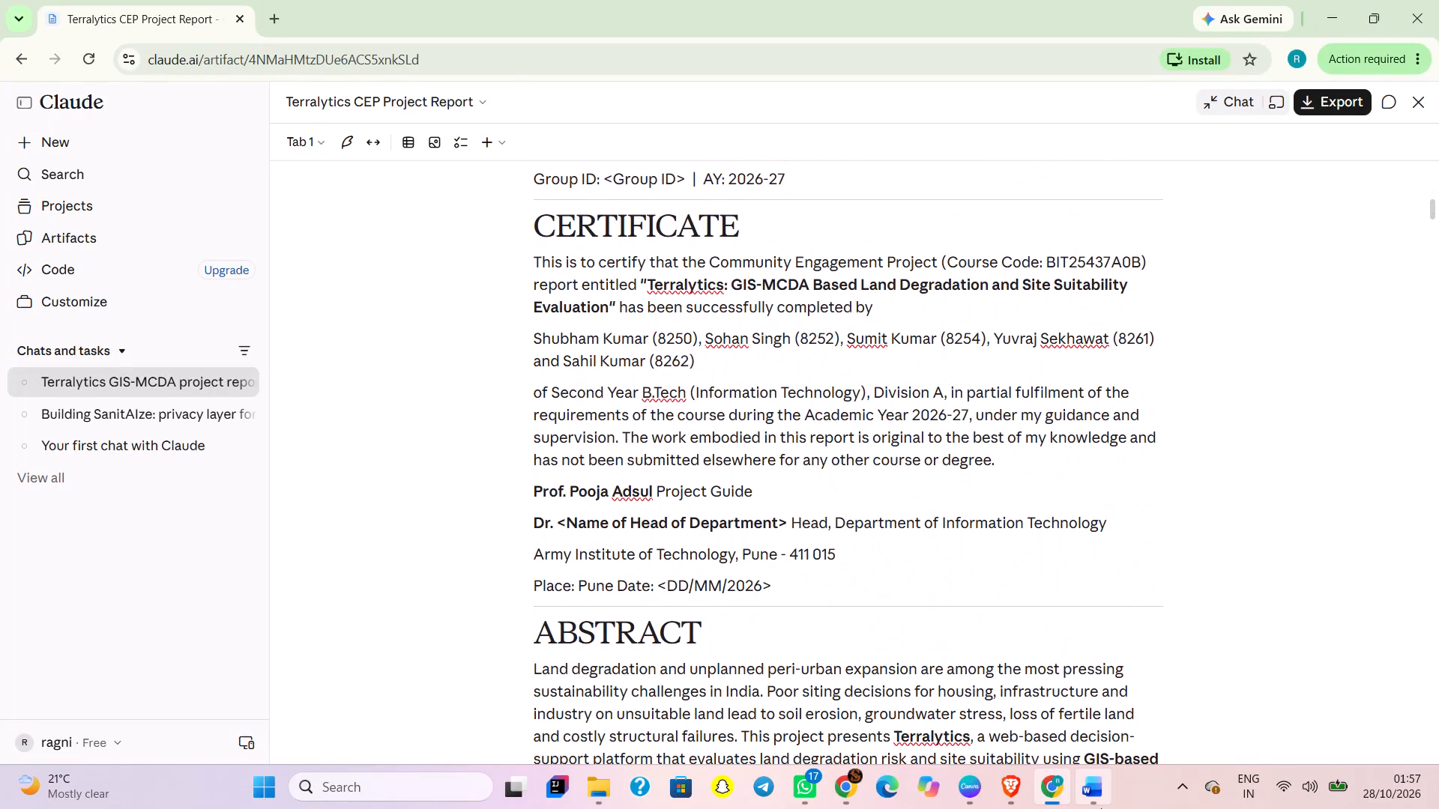
Switch to Word and remove surplus blank lines above the Abstract heading so it sits closer to the top of its page.
{"action": "left_click", "coordinate": [1079, 703]}
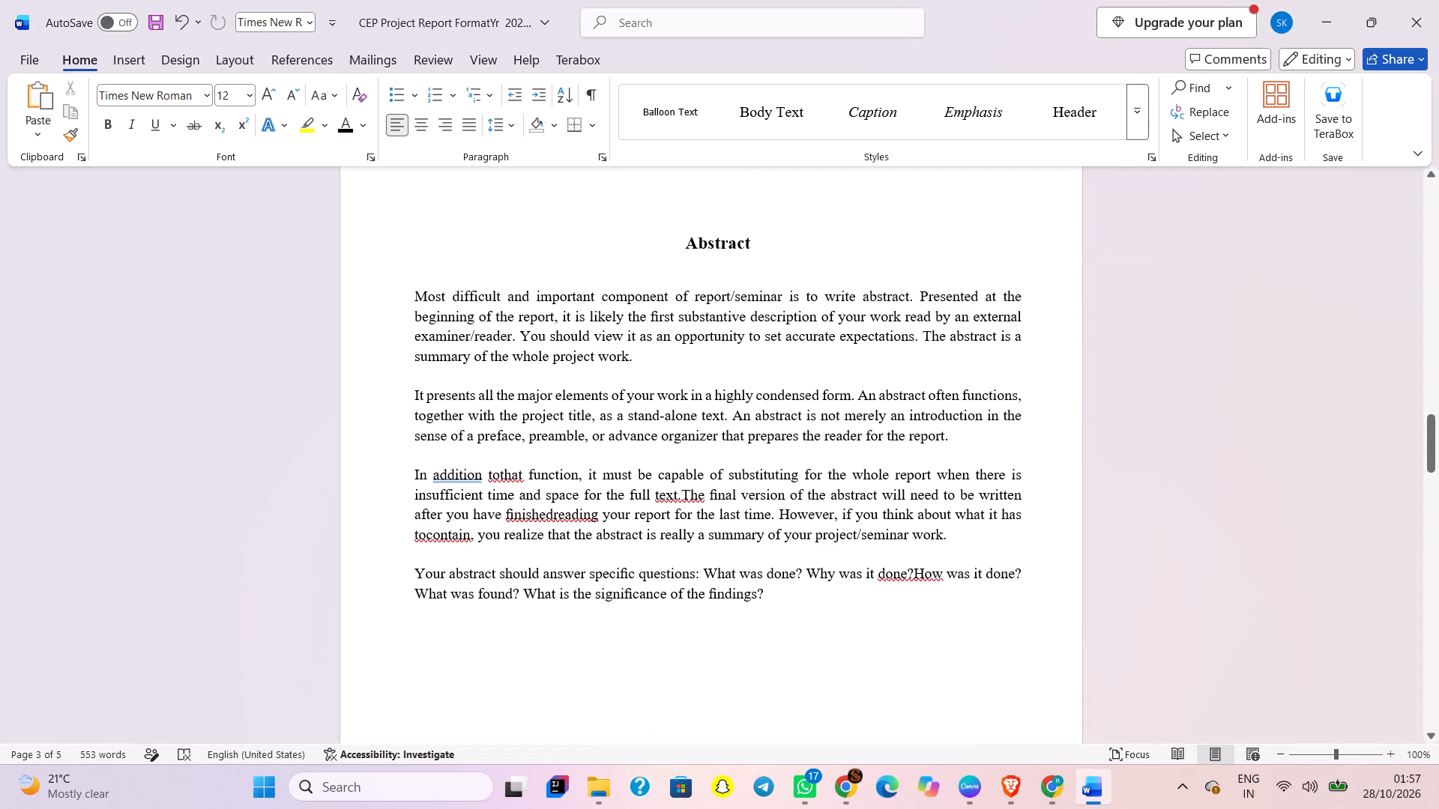
{"action": "scroll", "coordinate": [902, 610], "scroll_direction": "up", "scroll_amount": 1}
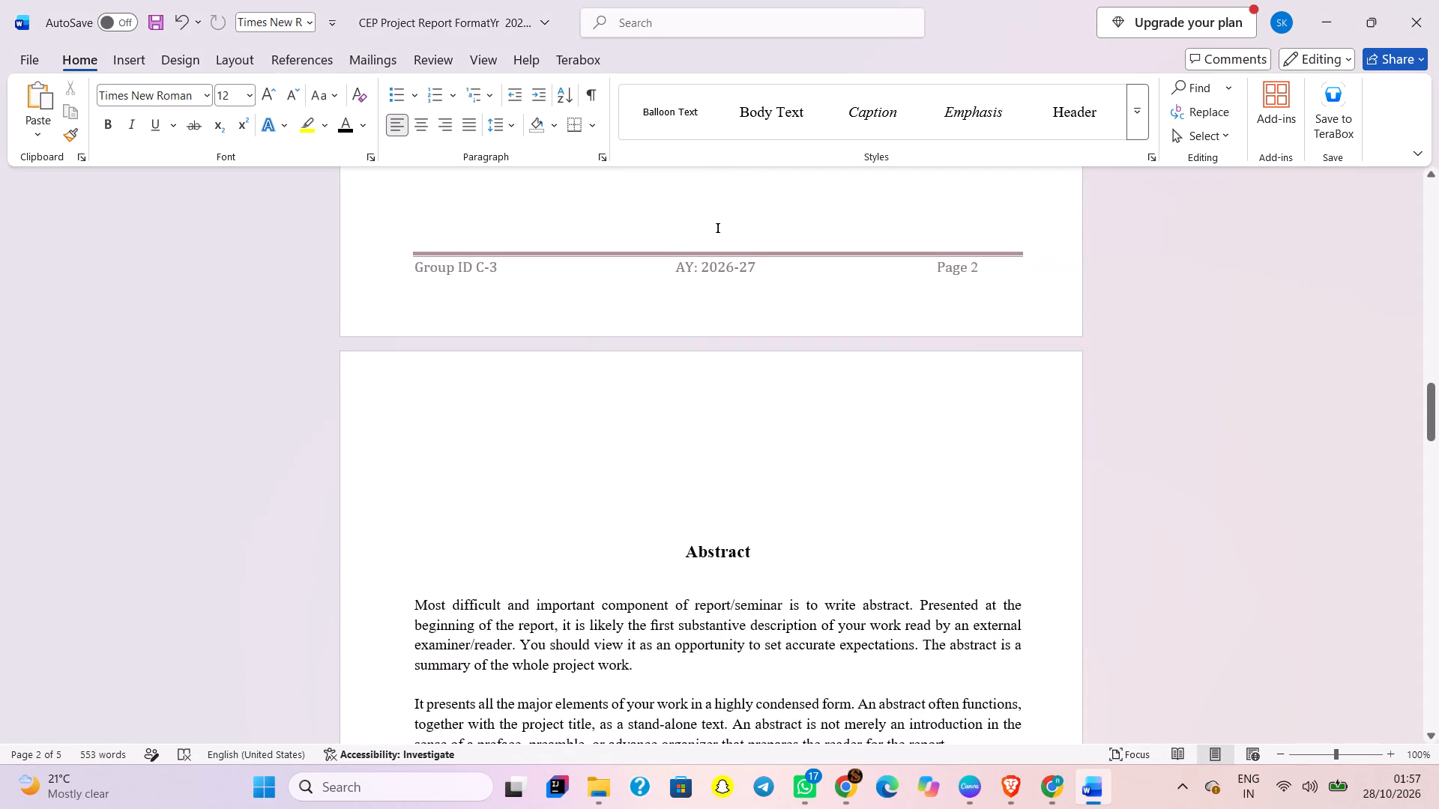
{"action": "left_click", "coordinate": [708, 234]}
{"action": "key", "text": "Return"}
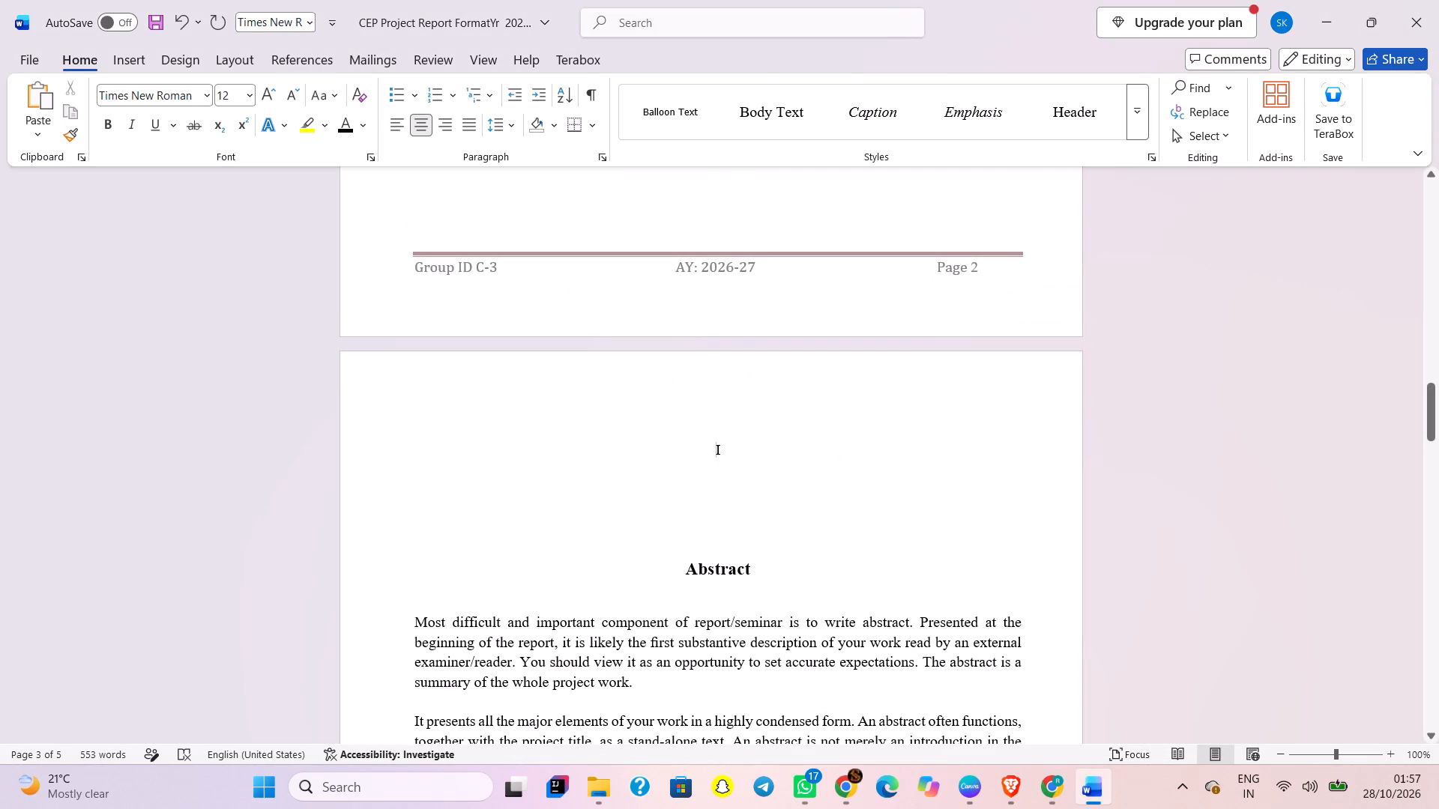
{"action": "left_click", "coordinate": [689, 566]}
{"action": "key", "text": "BackSpace"}
{"action": "key", "text": "BackSpace"}
{"action": "key", "text": "BackSpace"}
{"action": "key", "text": "BackSpace"}
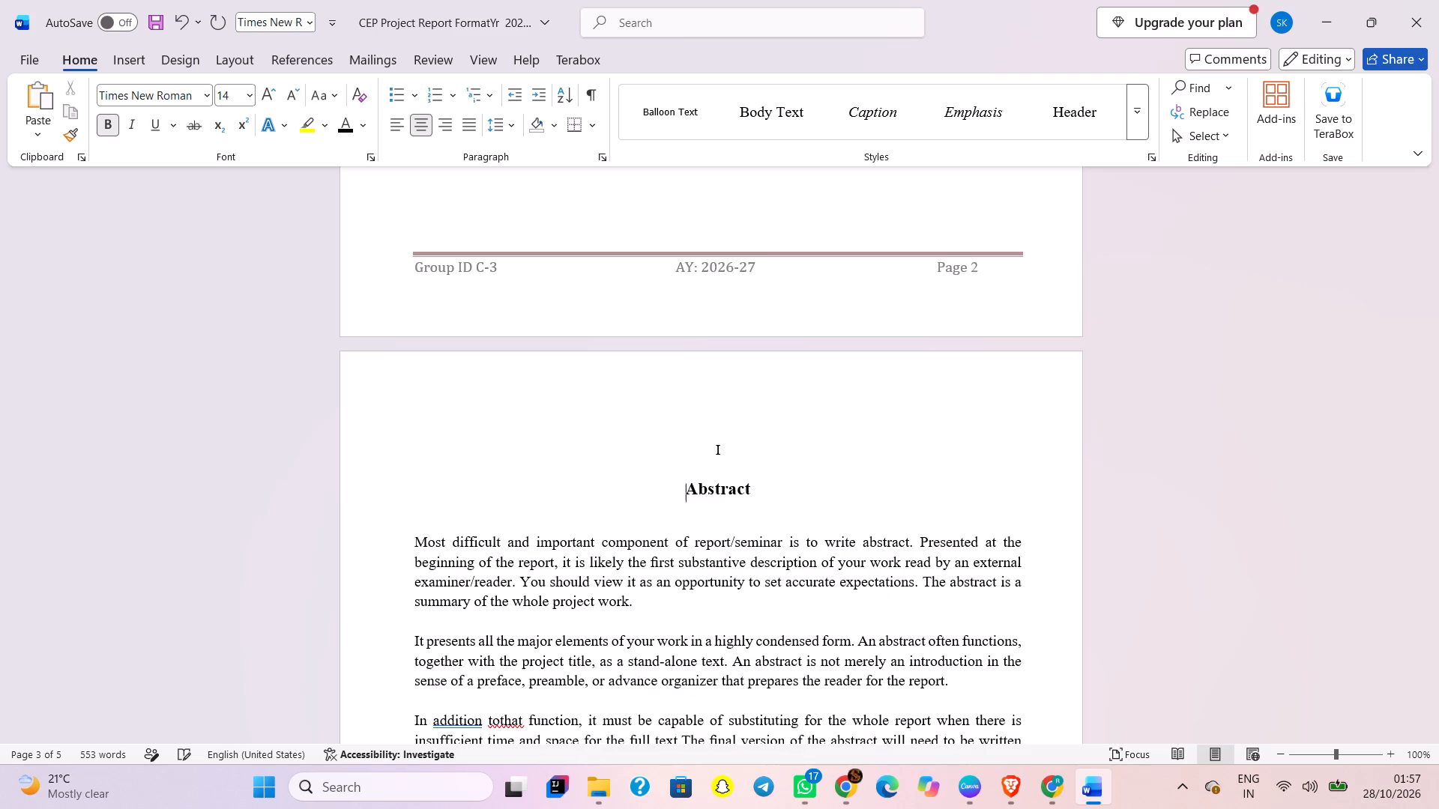
{"action": "key", "text": "BackSpace"}
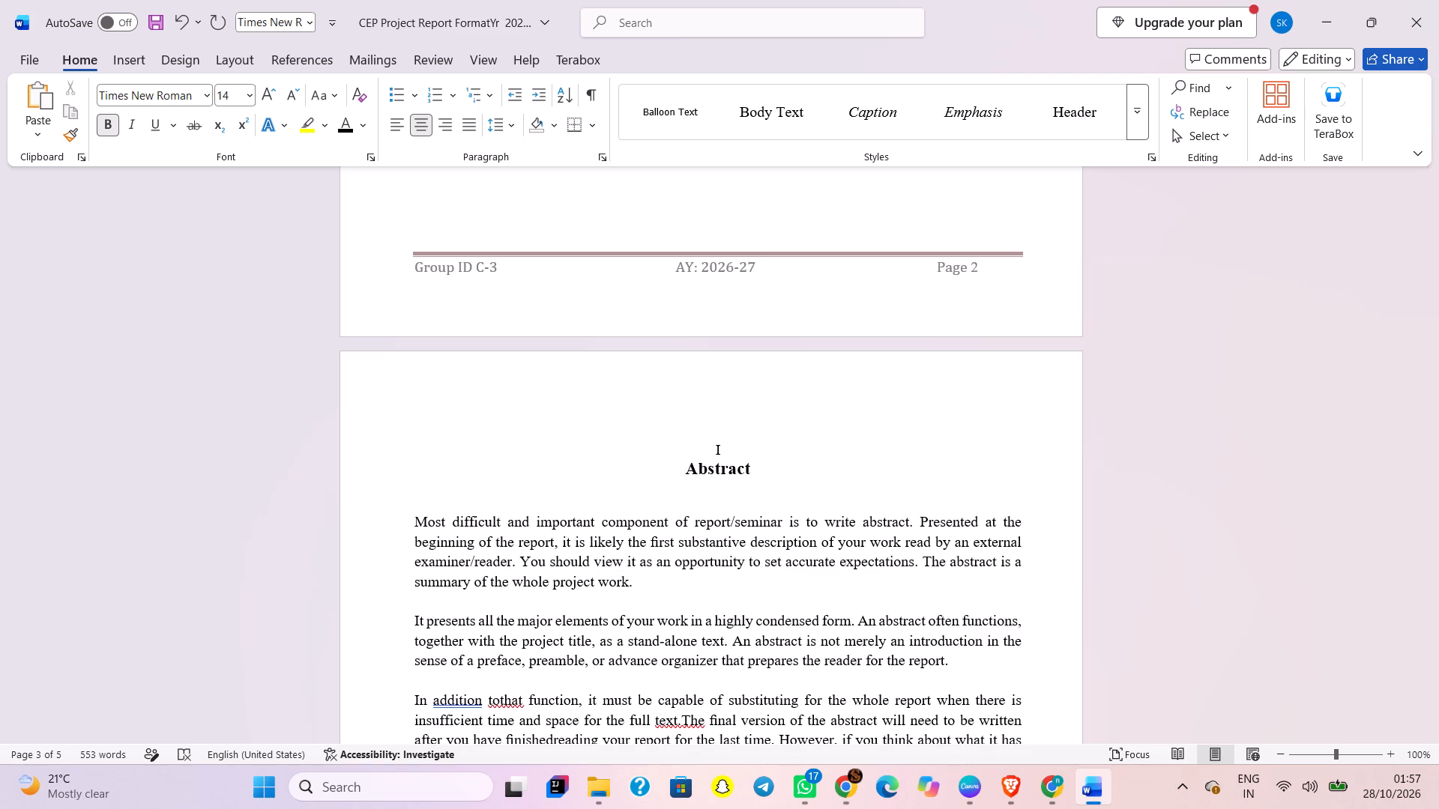
{"action": "key", "text": "Return"}
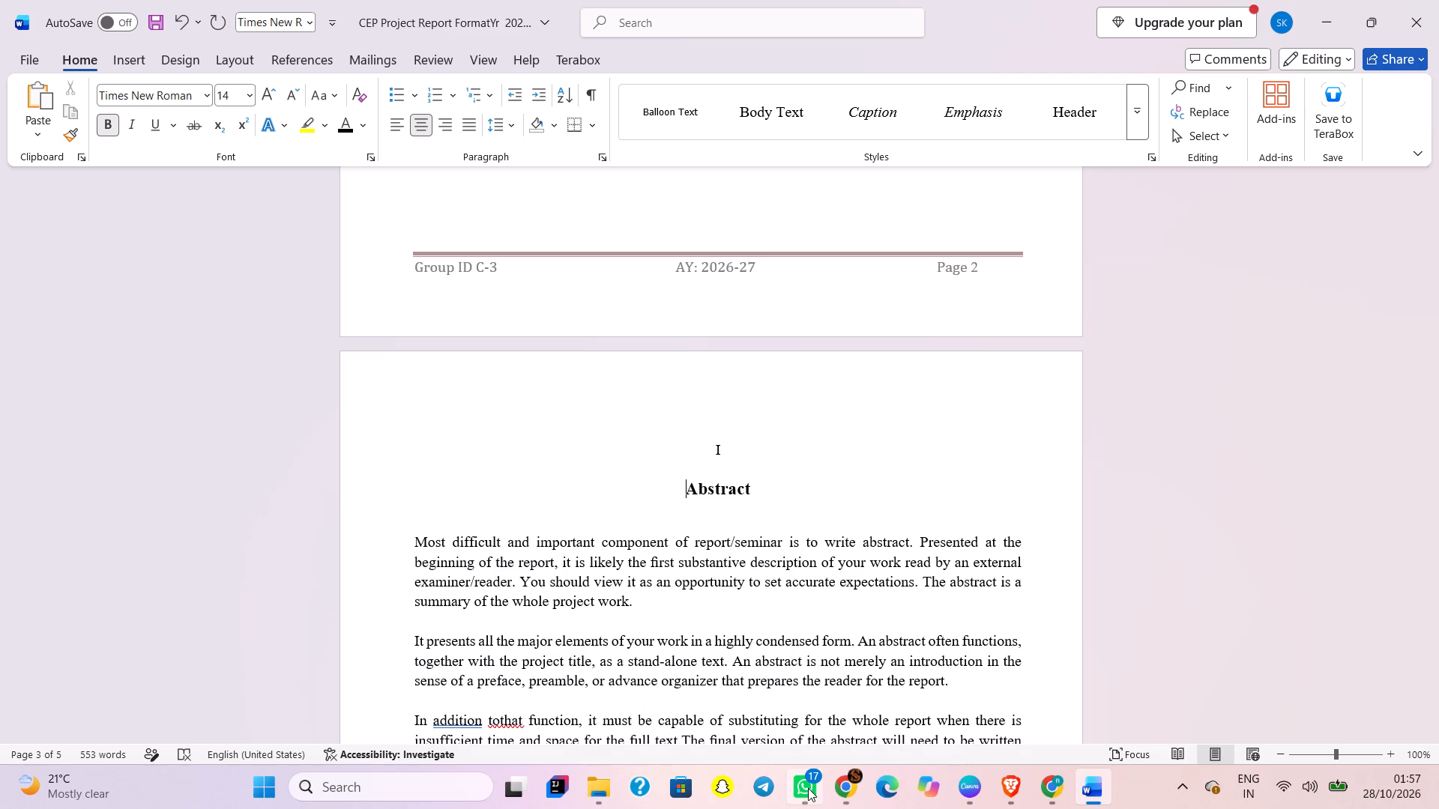
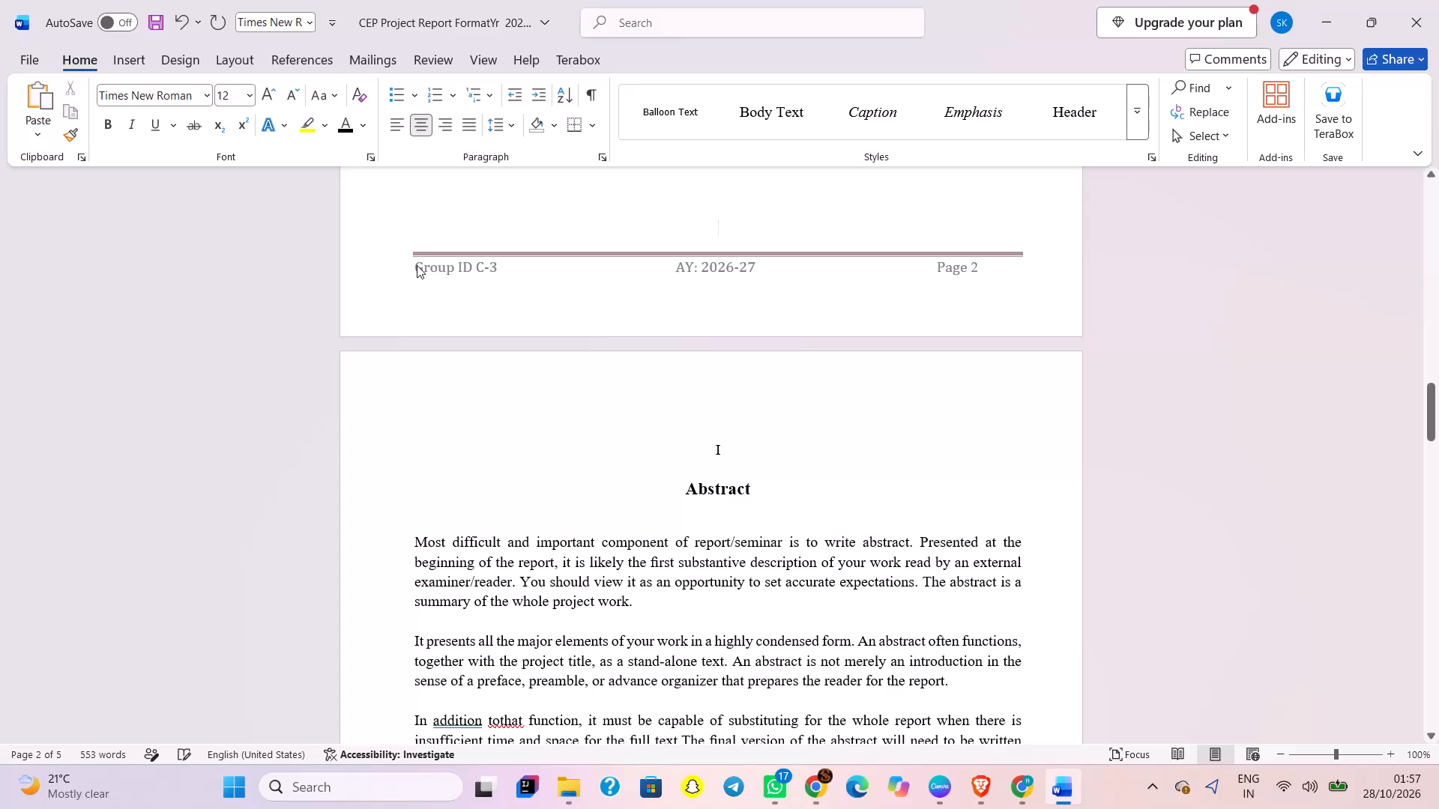
Make the page footer text bold: the group ID, the academic year and the page number, and return to the document body.
{"action": "left_click", "coordinate": [417, 265]}
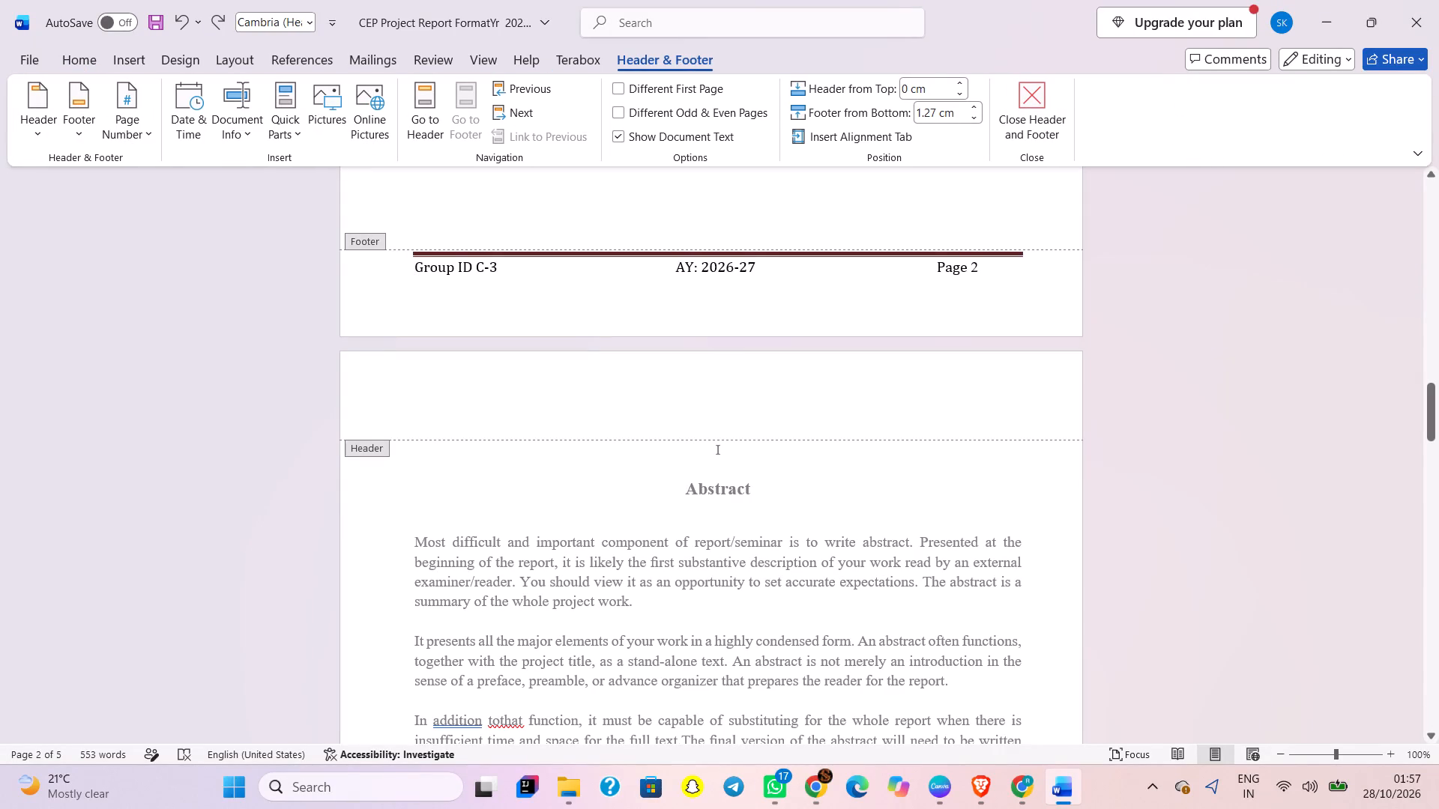
{"action": "left_click_drag", "start_coordinate": [414, 270], "coordinate": [491, 271]}
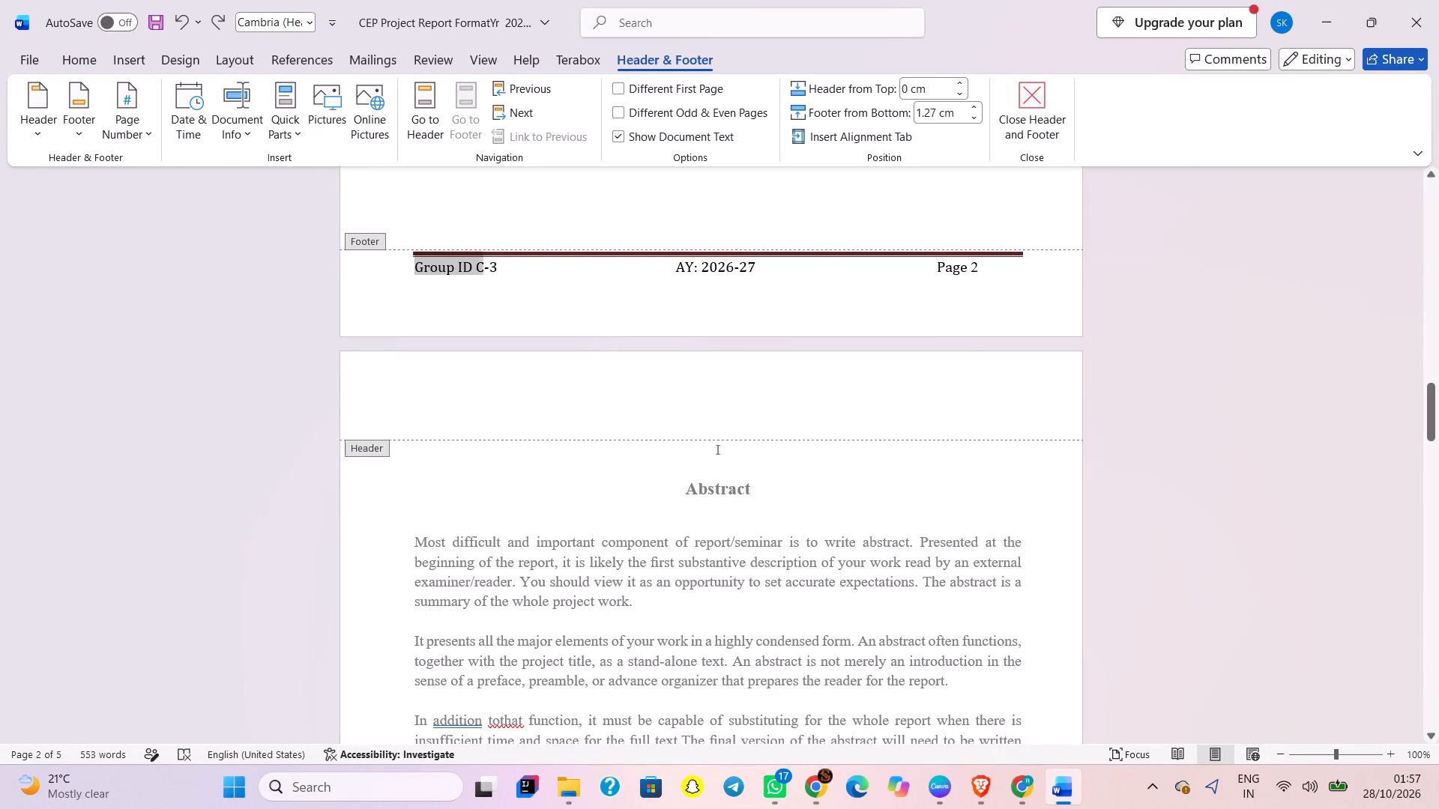
{"action": "left_click_drag", "start_coordinate": [491, 271], "coordinate": [512, 272]}
{"action": "left_click", "coordinate": [520, 235]}
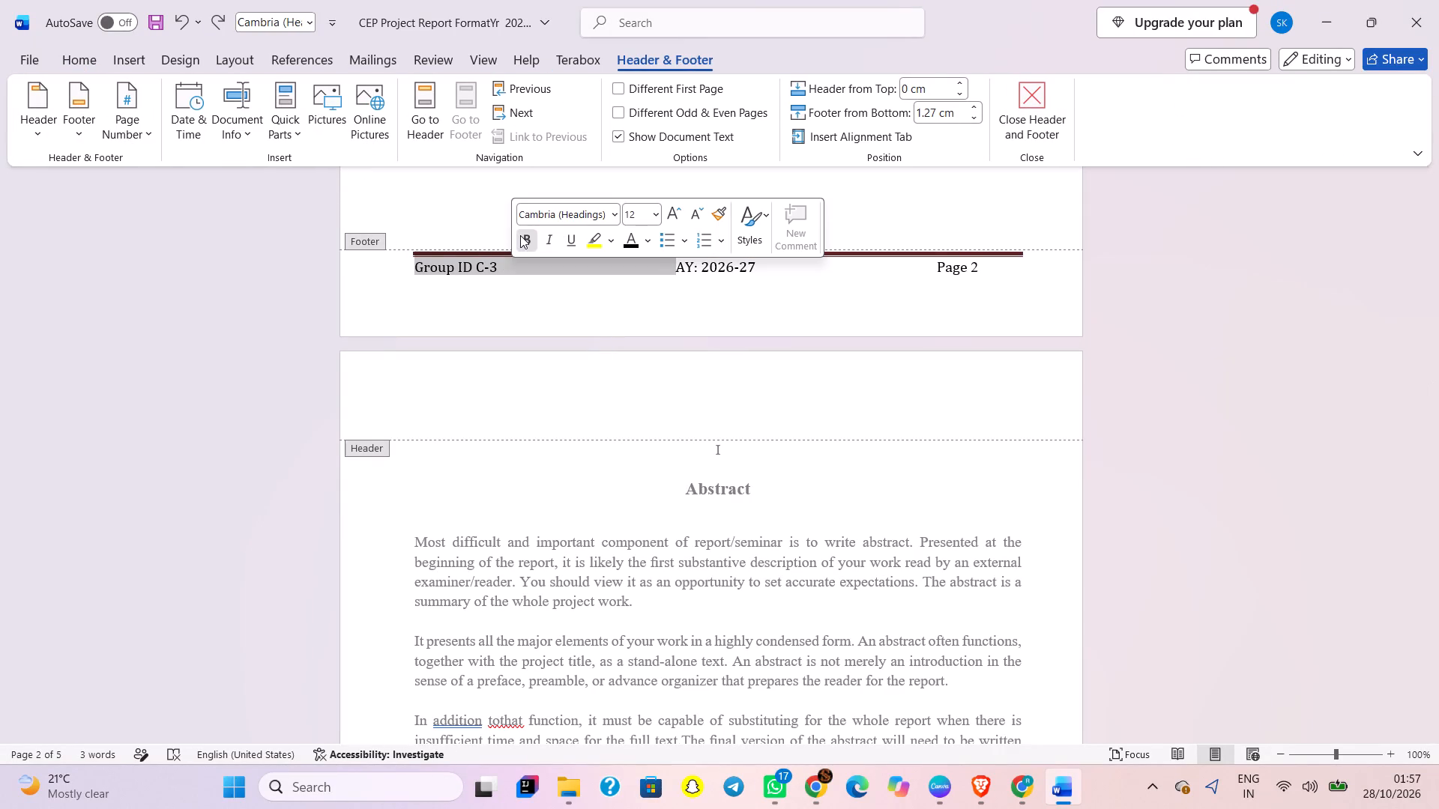
{"action": "left_click", "coordinate": [676, 272]}
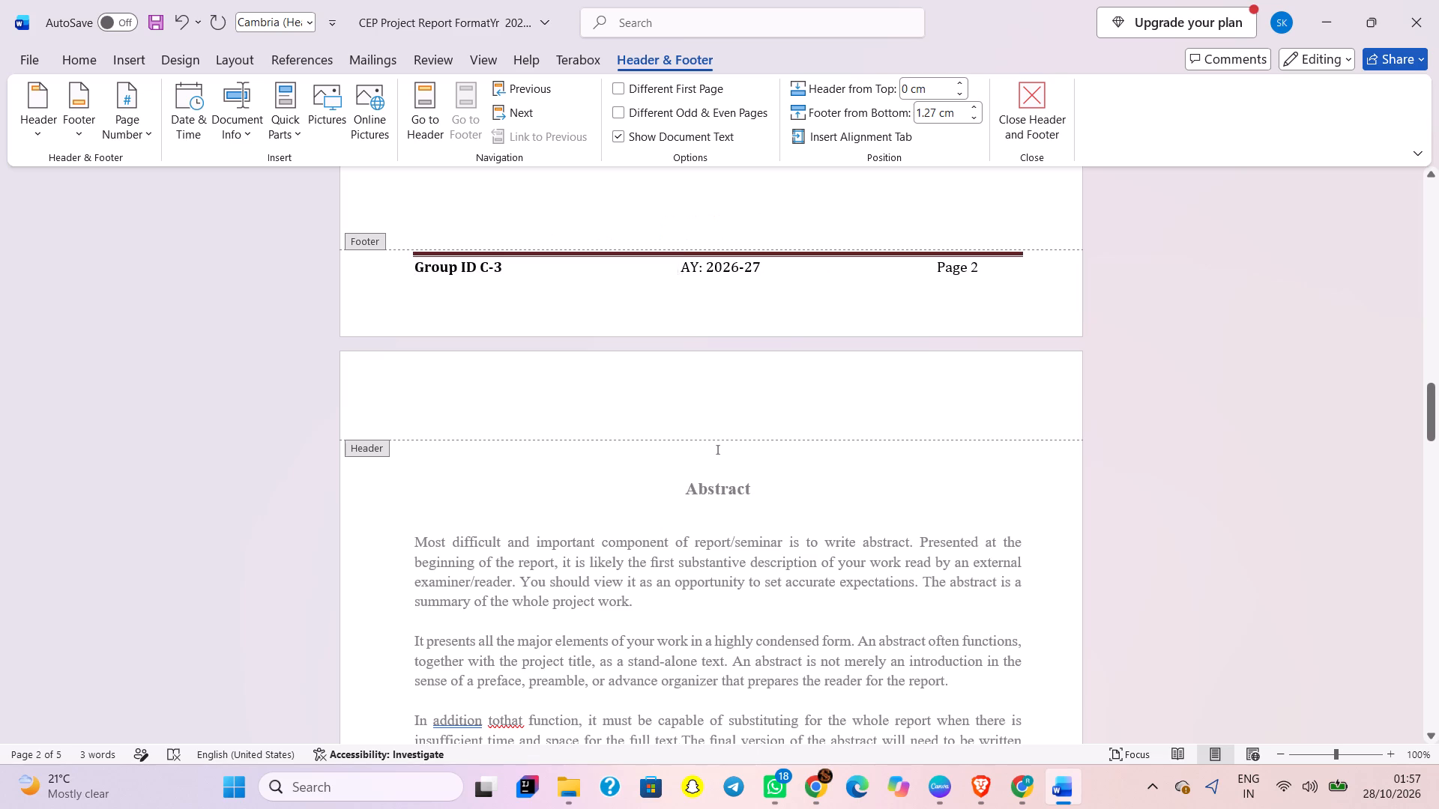
{"action": "left_click_drag", "start_coordinate": [680, 269], "coordinate": [929, 296]}
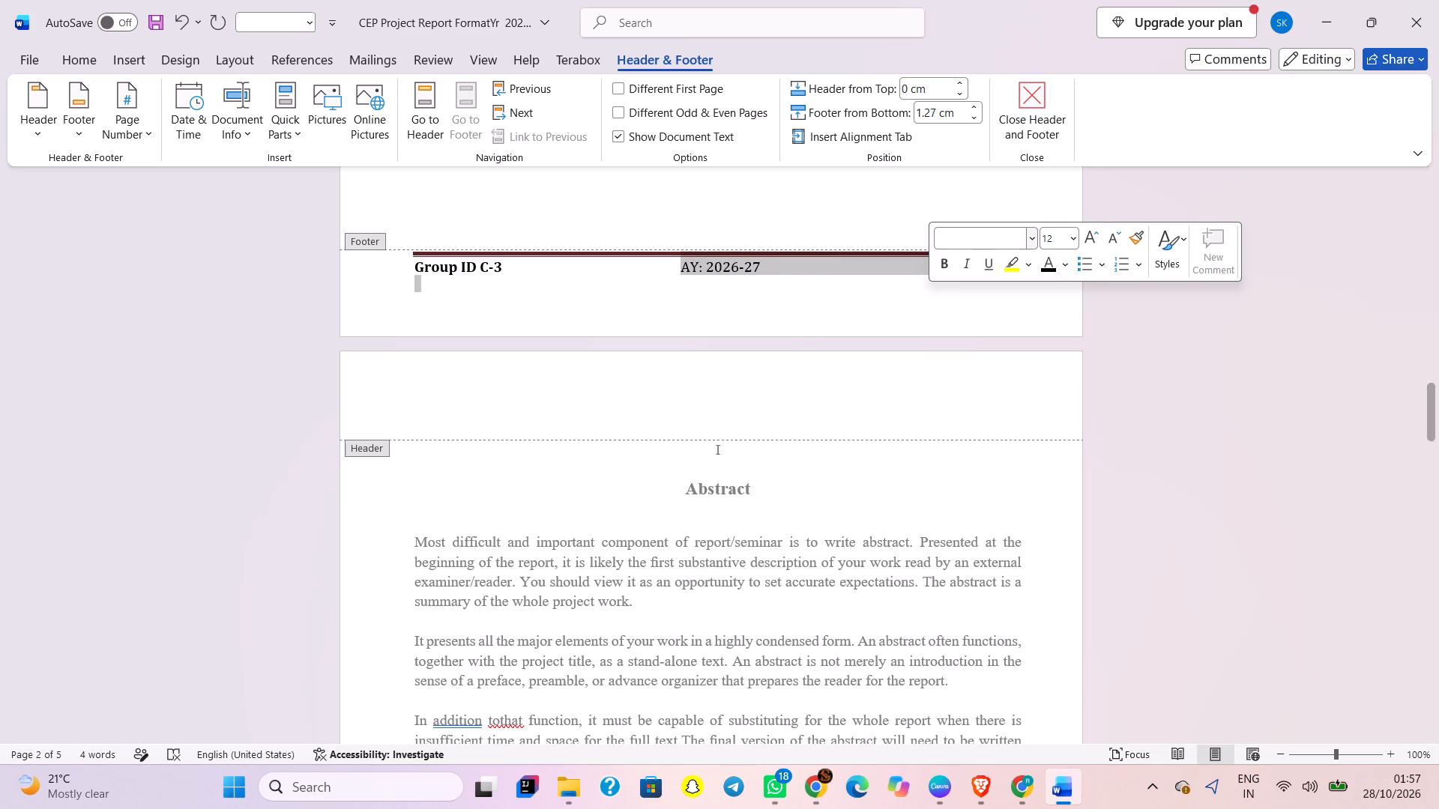
{"action": "left_click", "coordinate": [952, 261]}
{"action": "left_click", "coordinate": [1144, 407]}
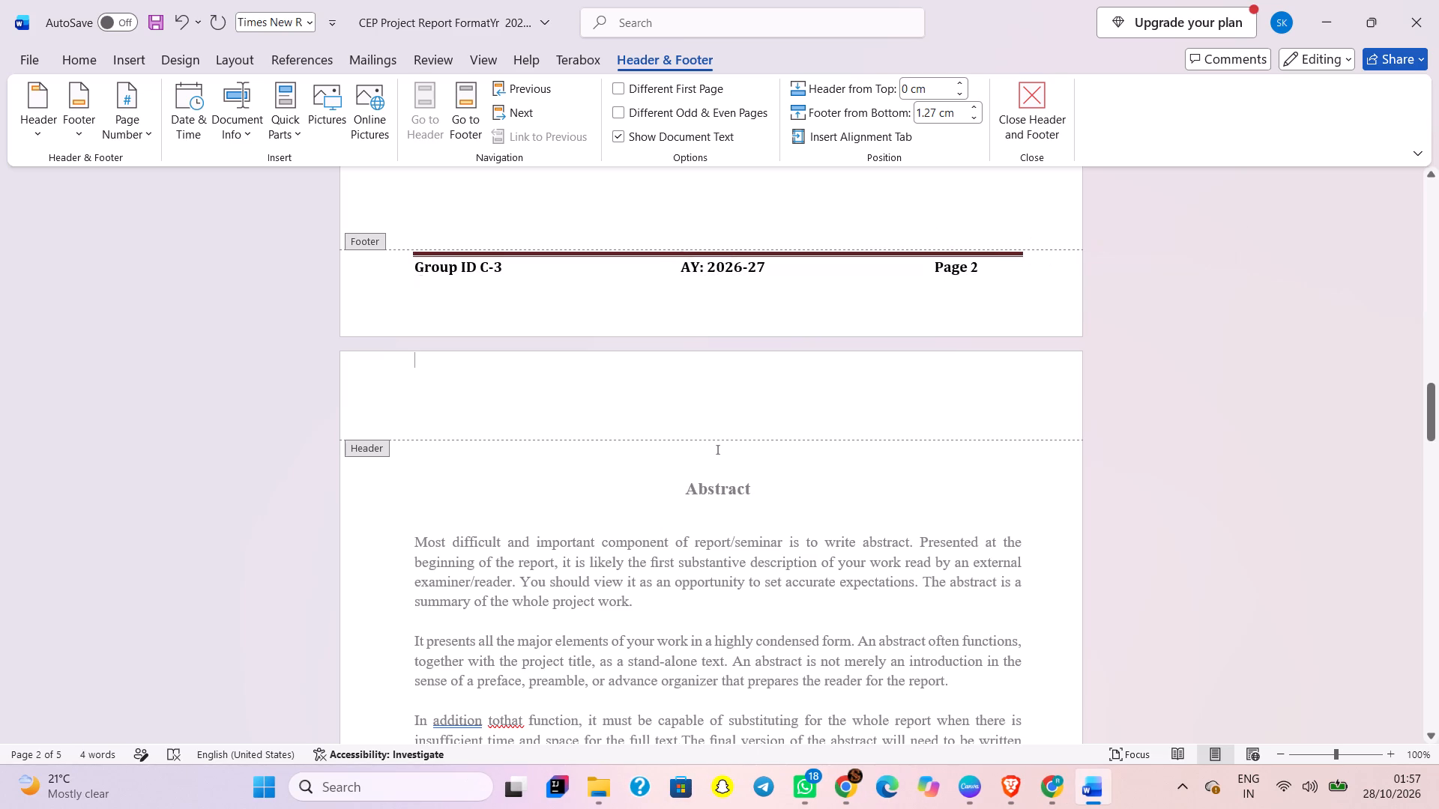
{"action": "left_click", "coordinate": [1037, 111]}
{"action": "left_click", "coordinate": [1079, 325]}
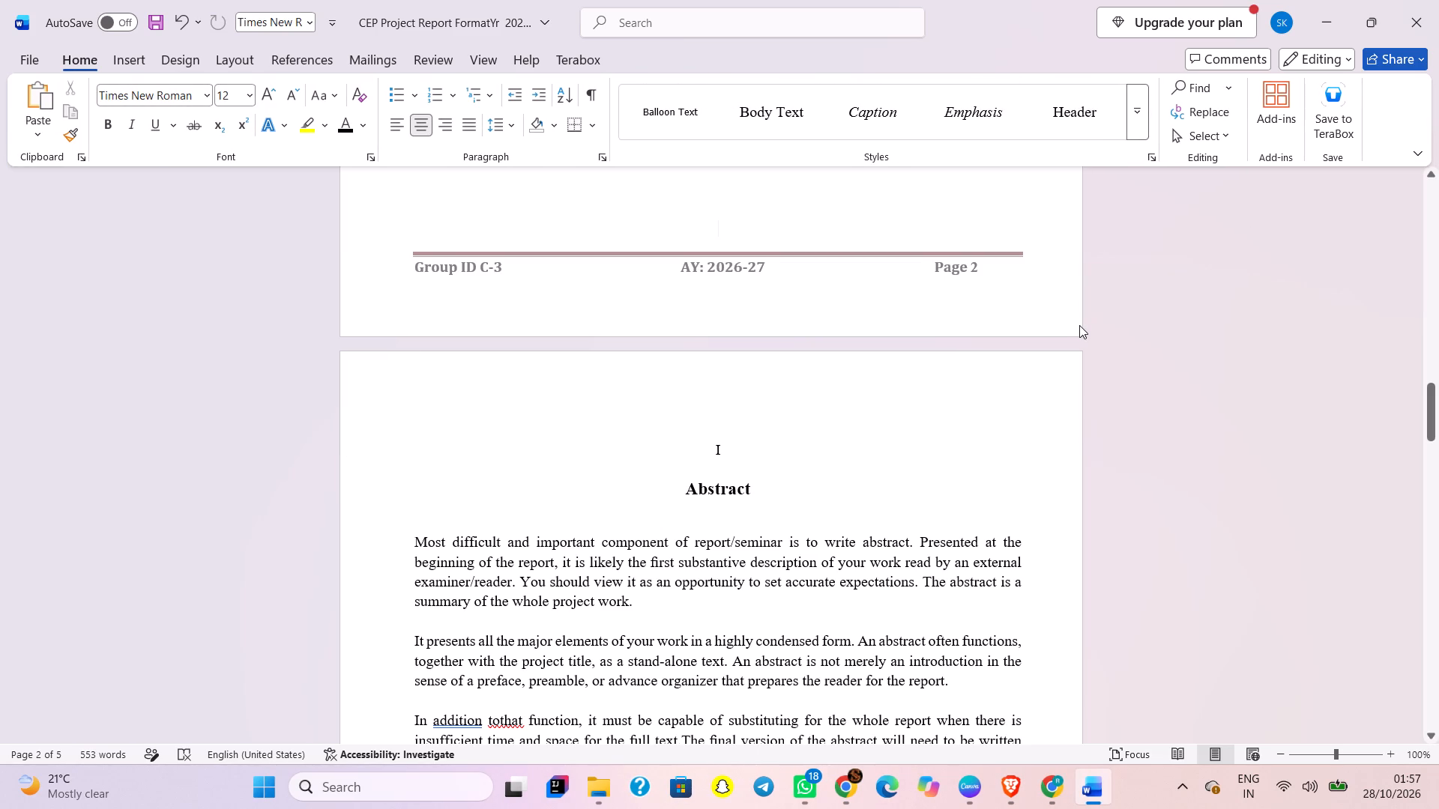
Delete all the placeholder guidance paragraphs under the Abstract heading.
{"action": "scroll", "coordinate": [876, 348], "scroll_direction": "up", "scroll_amount": 4}
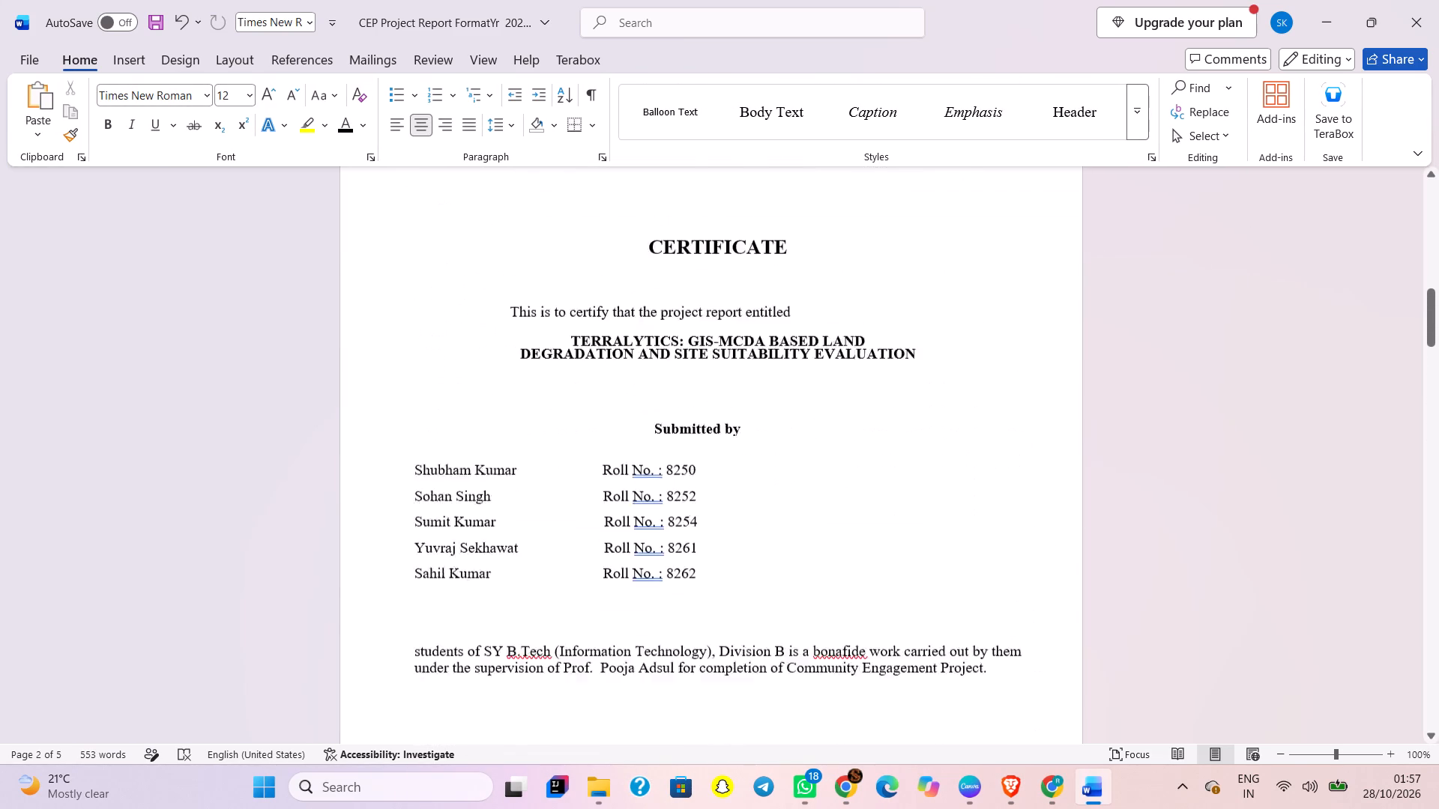
{"action": "scroll", "coordinate": [876, 348], "scroll_direction": "up", "scroll_amount": 2}
{"action": "scroll", "coordinate": [876, 348], "scroll_direction": "down", "scroll_amount": 1}
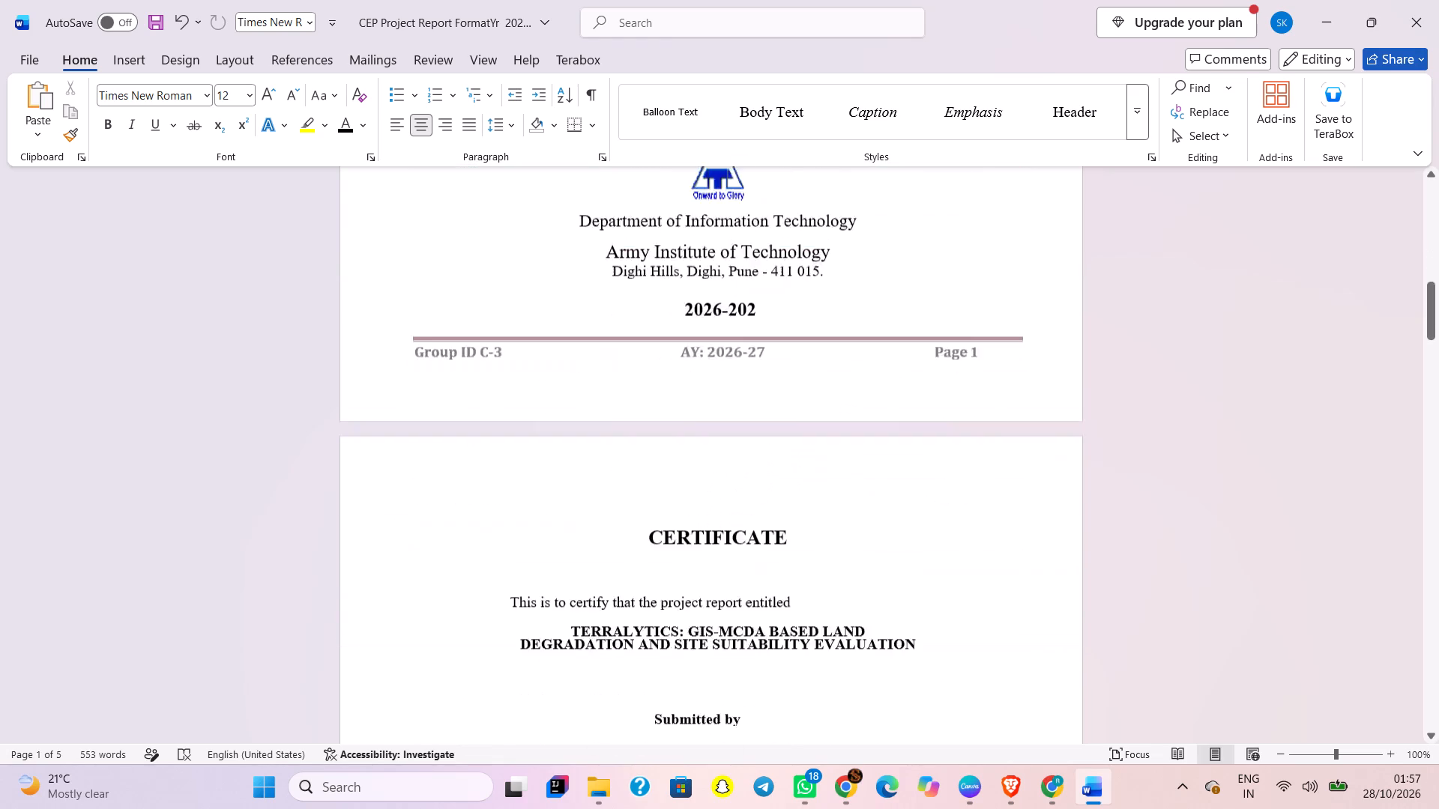
{"action": "scroll", "coordinate": [876, 348], "scroll_direction": "down", "scroll_amount": 15}
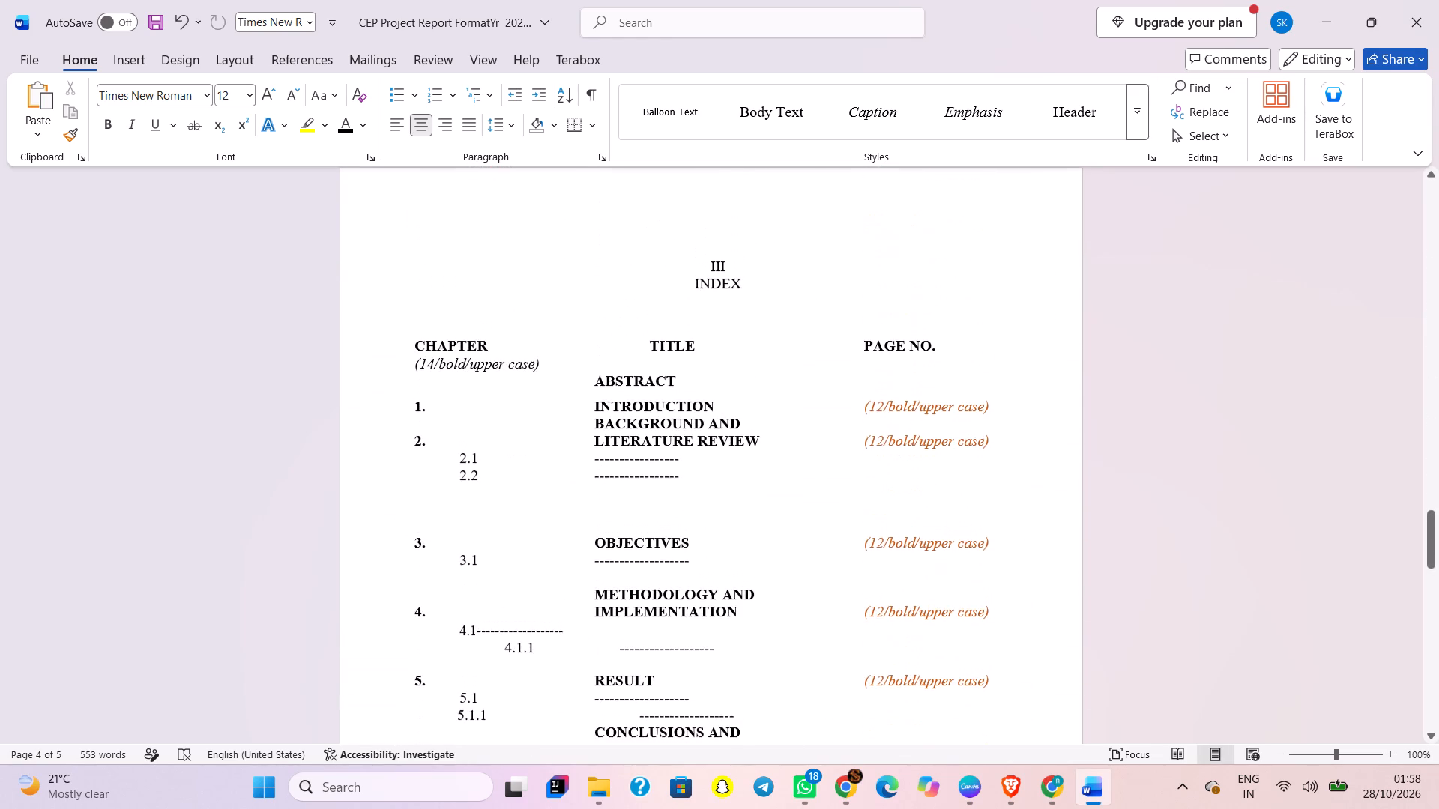
{"action": "scroll", "coordinate": [876, 348], "scroll_direction": "up", "scroll_amount": 4}
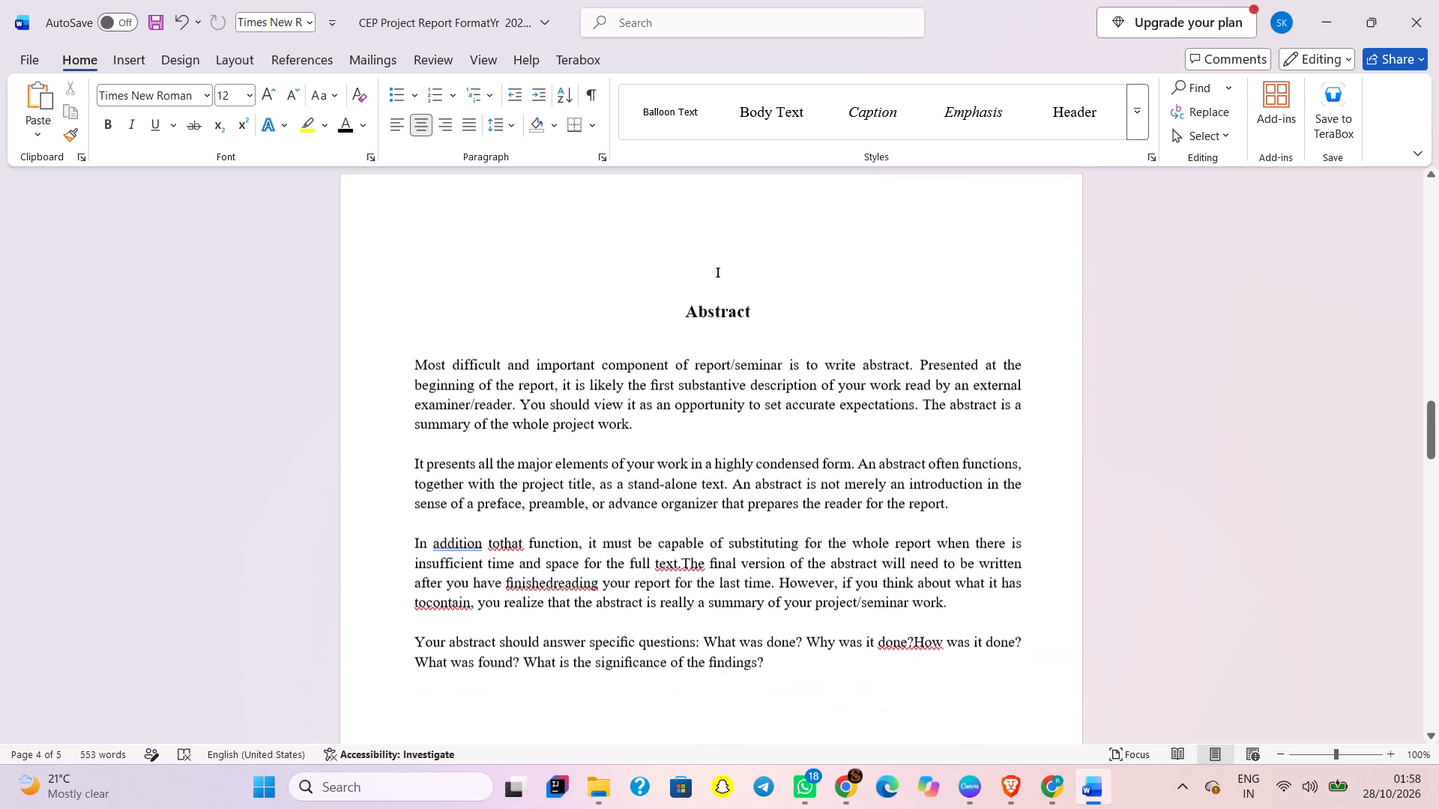
{"action": "left_click_drag", "start_coordinate": [771, 671], "coordinate": [451, 465]}
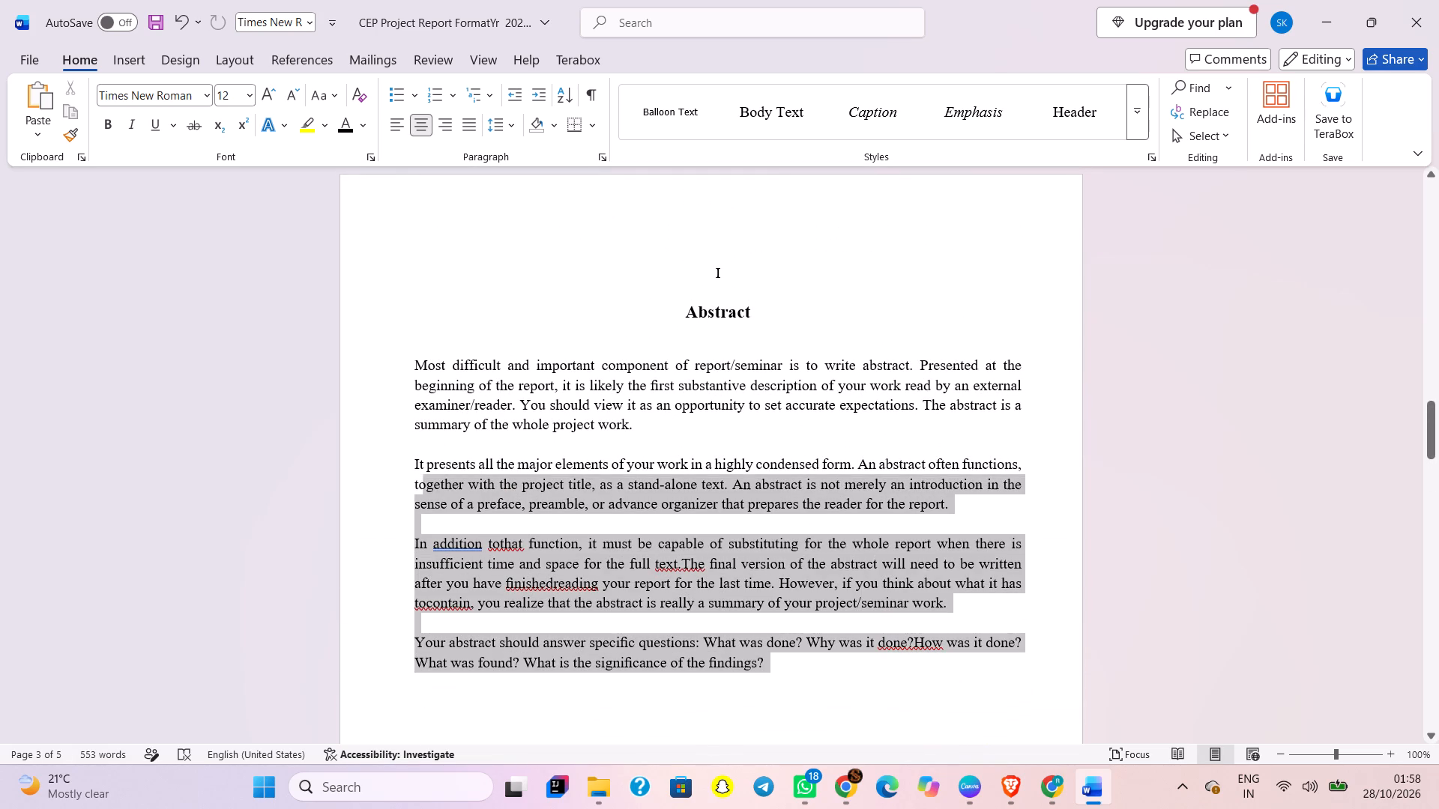
{"action": "left_click_drag", "start_coordinate": [451, 465], "coordinate": [422, 366]}
{"action": "key", "text": "BackSpace"}
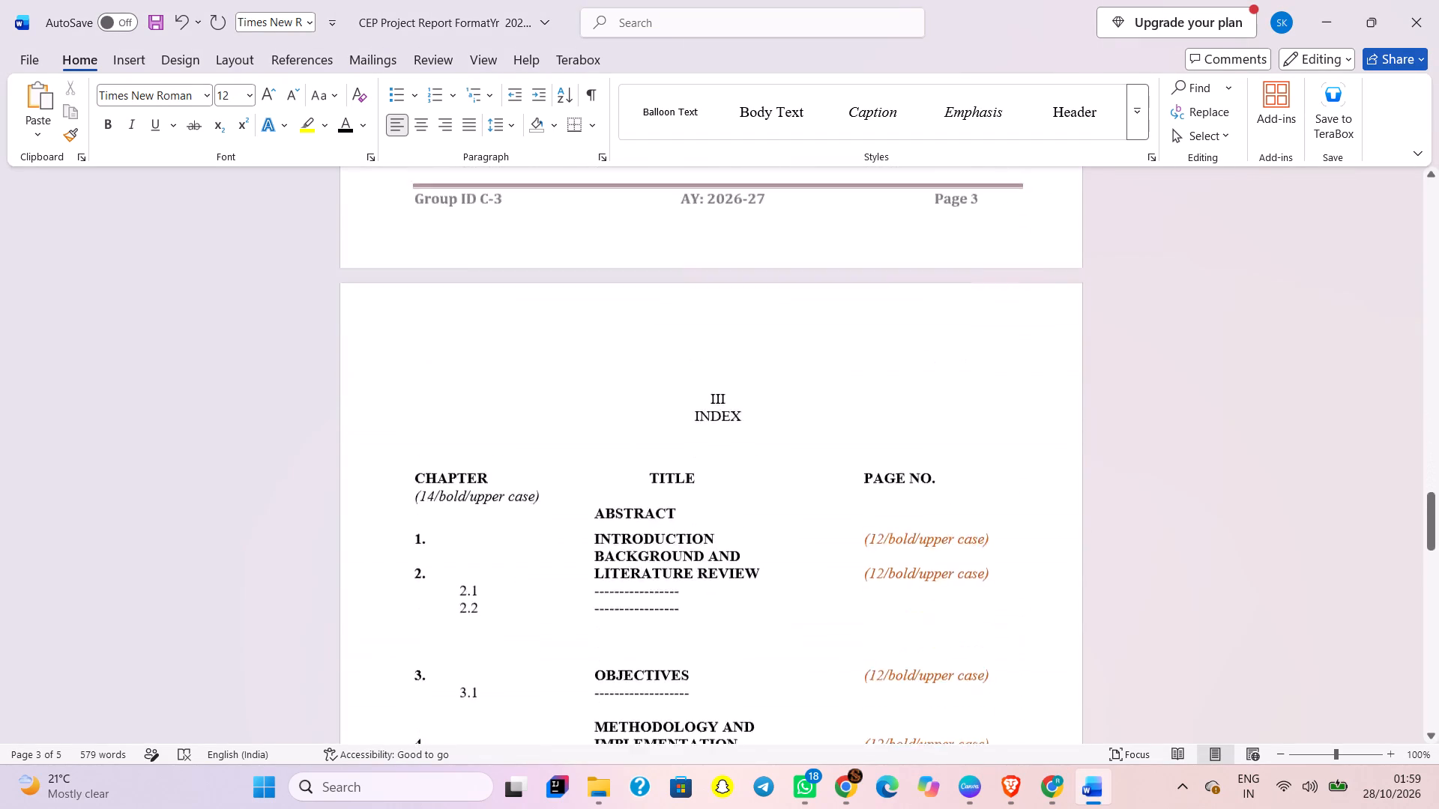
{"action": "scroll", "coordinate": [588, 576], "scroll_direction": "down", "scroll_amount": 1}
{"action": "scroll", "coordinate": [588, 576], "scroll_direction": "up", "scroll_amount": 3}
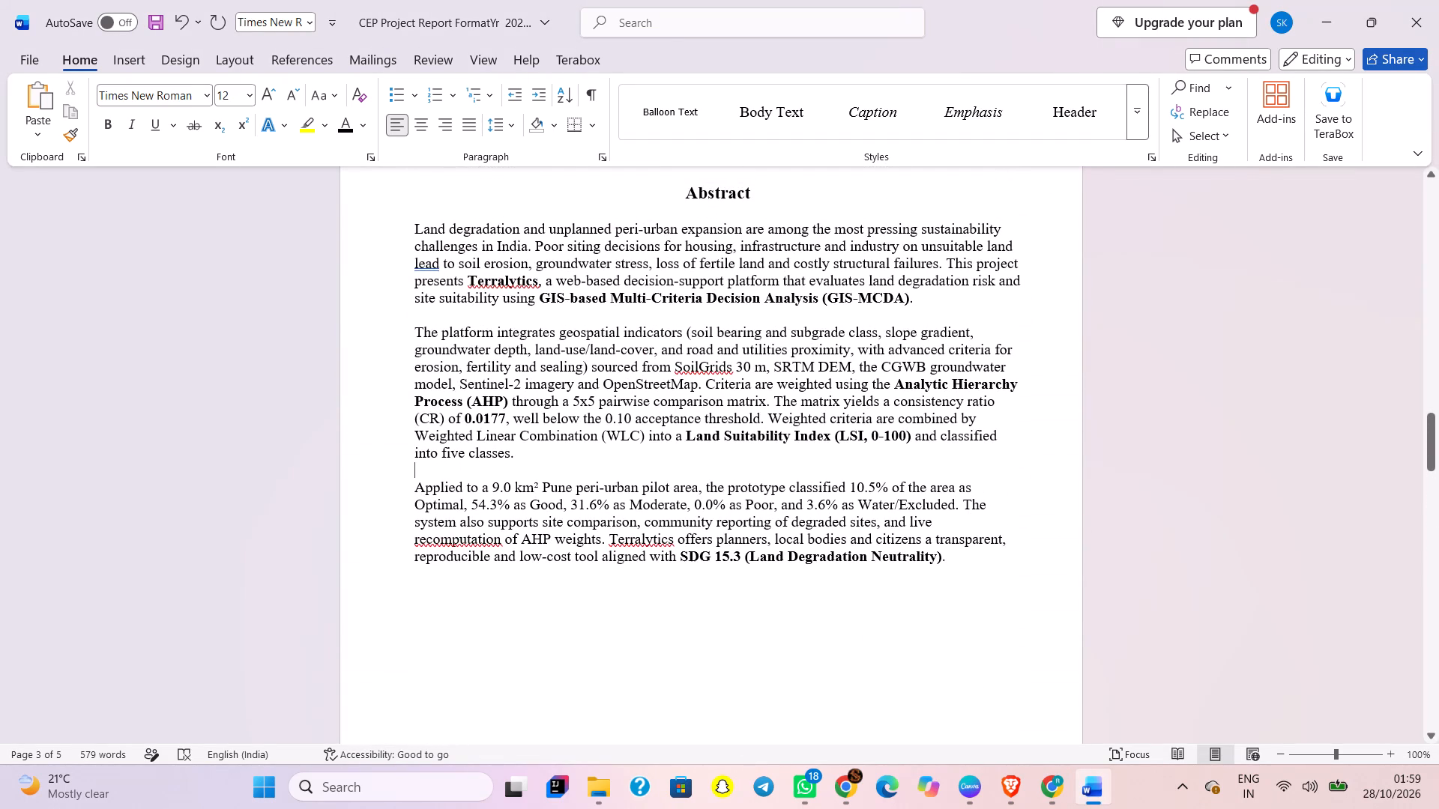
{"action": "left_click_drag", "start_coordinate": [961, 574], "coordinate": [698, 461]}
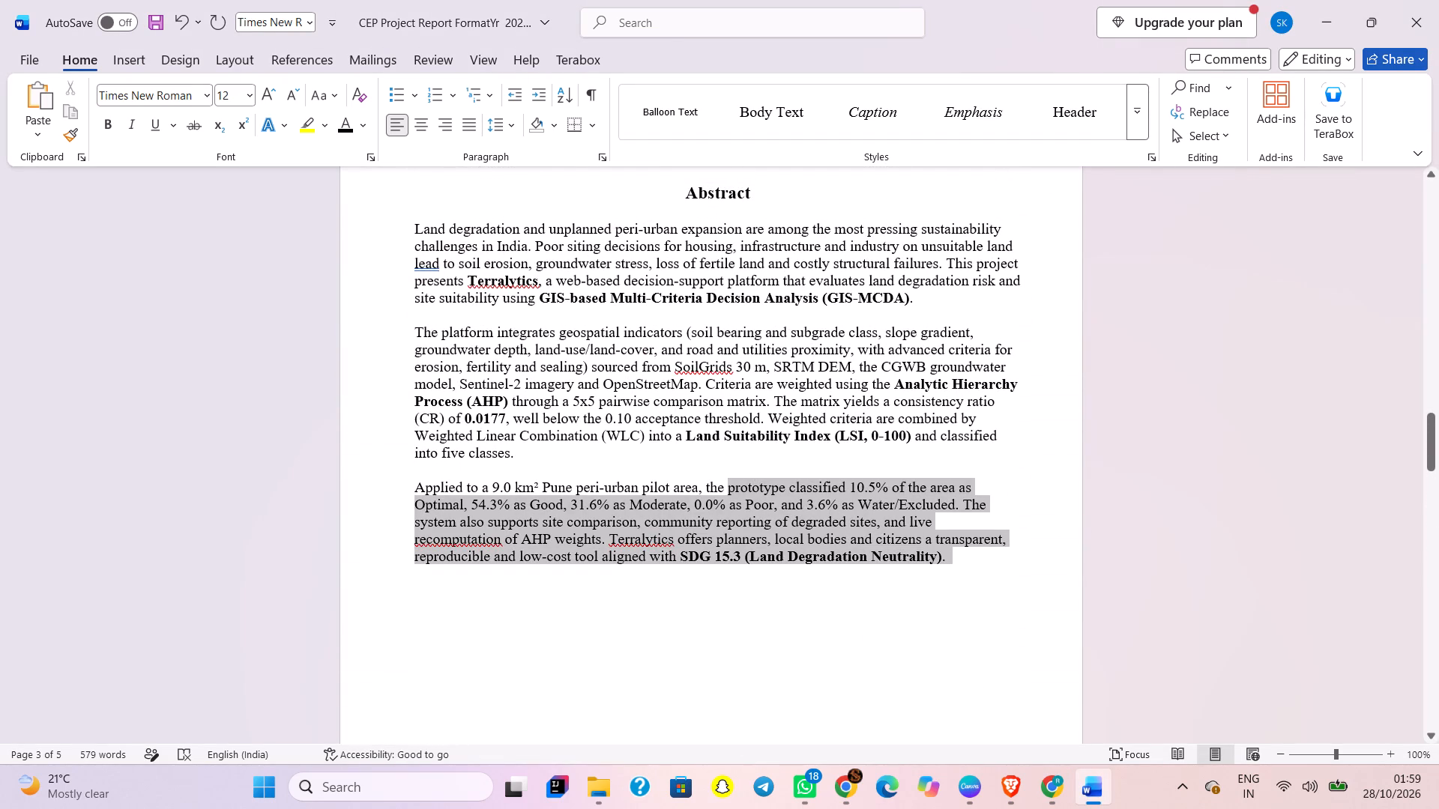
{"action": "left_click_drag", "start_coordinate": [698, 461], "coordinate": [570, 192]}
{"action": "left_click", "coordinate": [462, 194]}
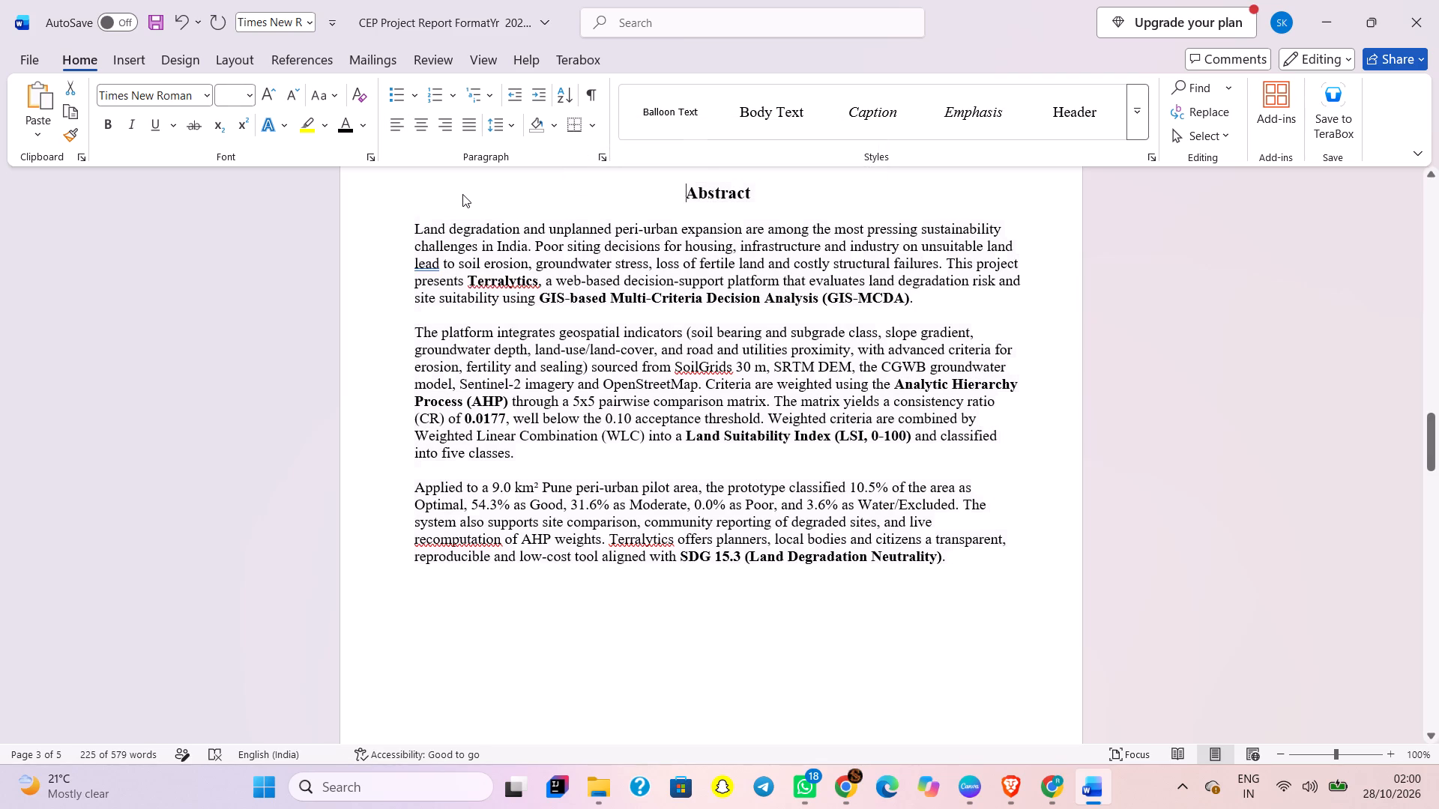
{"action": "left_click_drag", "start_coordinate": [412, 222], "coordinate": [974, 558]}
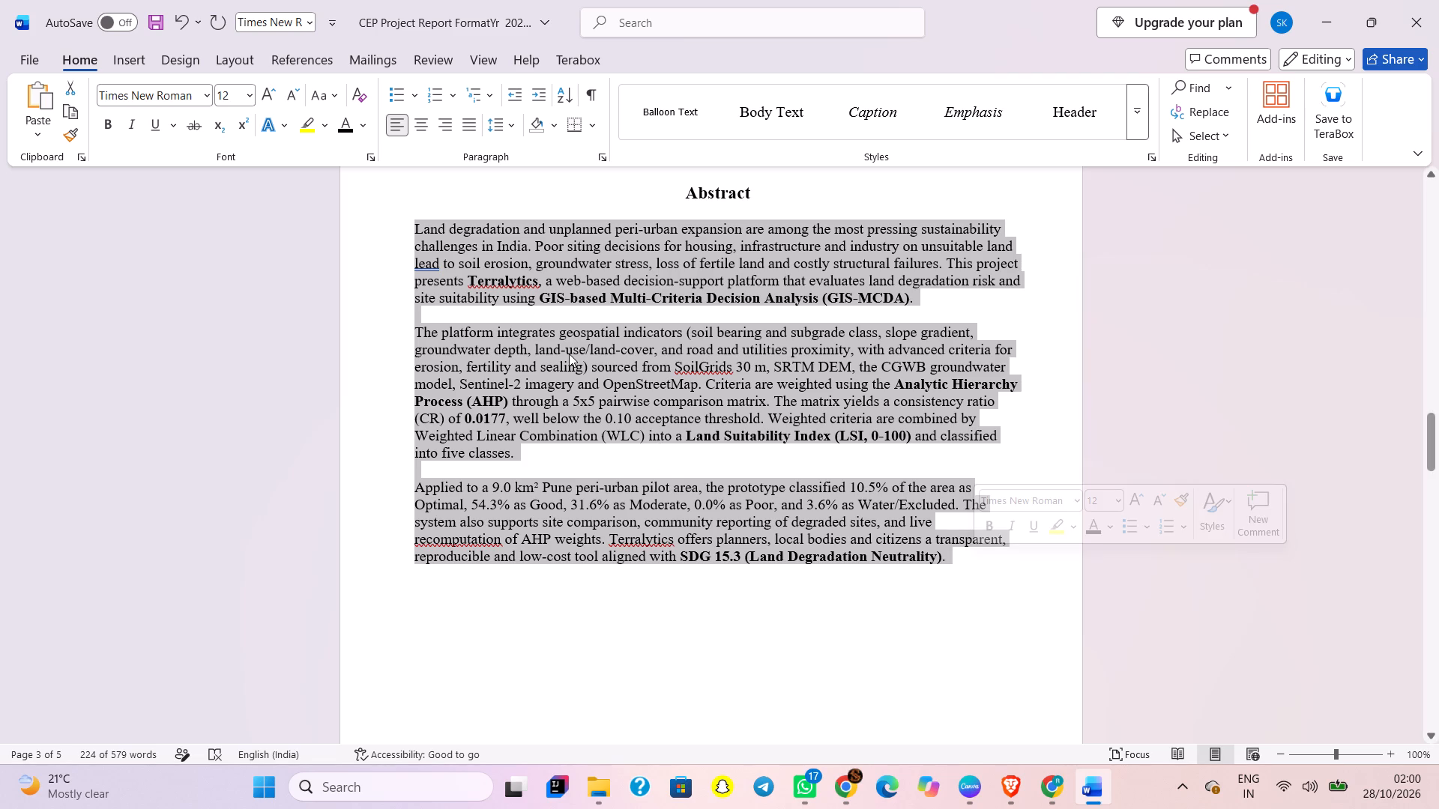
{"action": "left_click", "coordinate": [247, 94]}
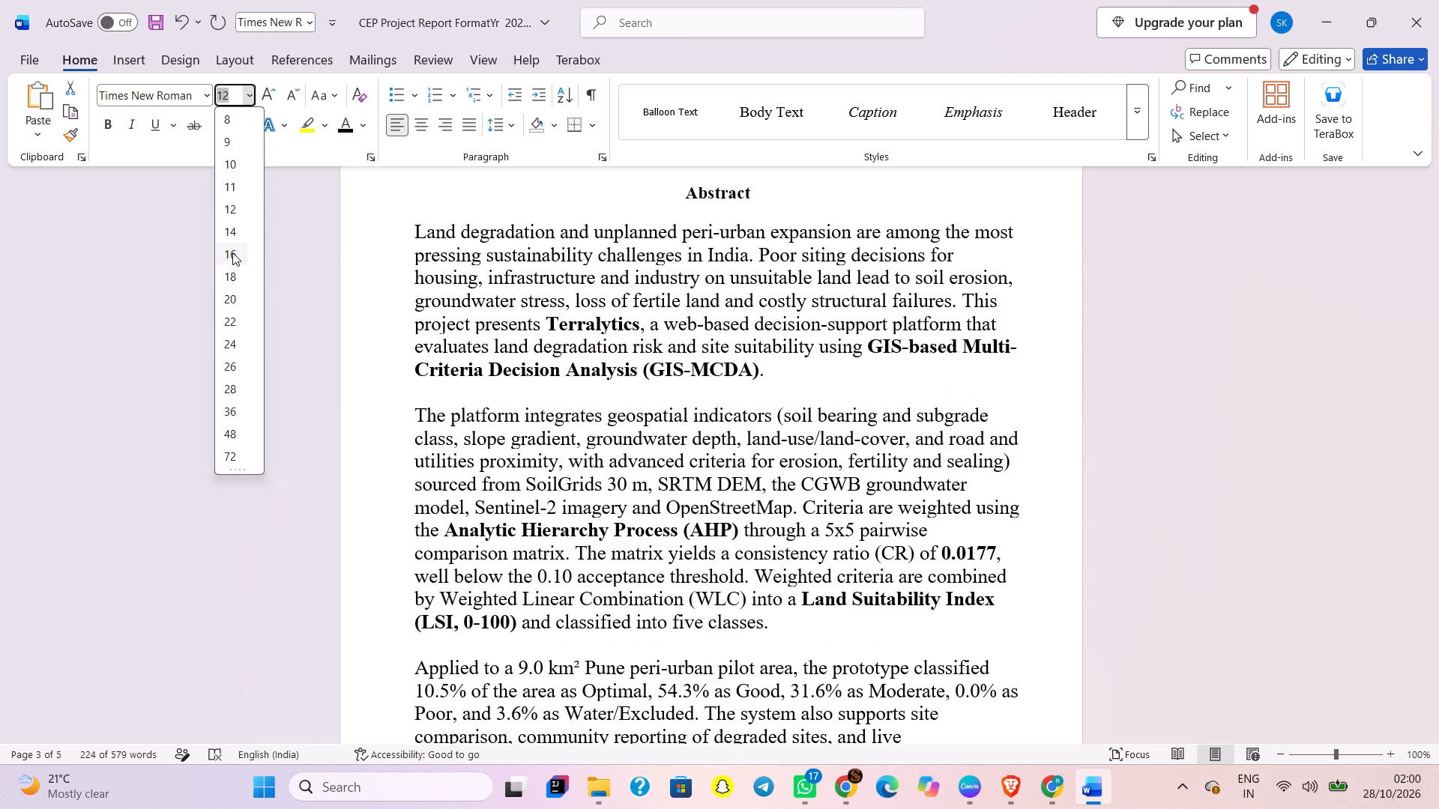
{"action": "left_click", "coordinate": [232, 252]}
{"action": "scroll", "coordinate": [578, 395], "scroll_direction": "down", "scroll_amount": 1}
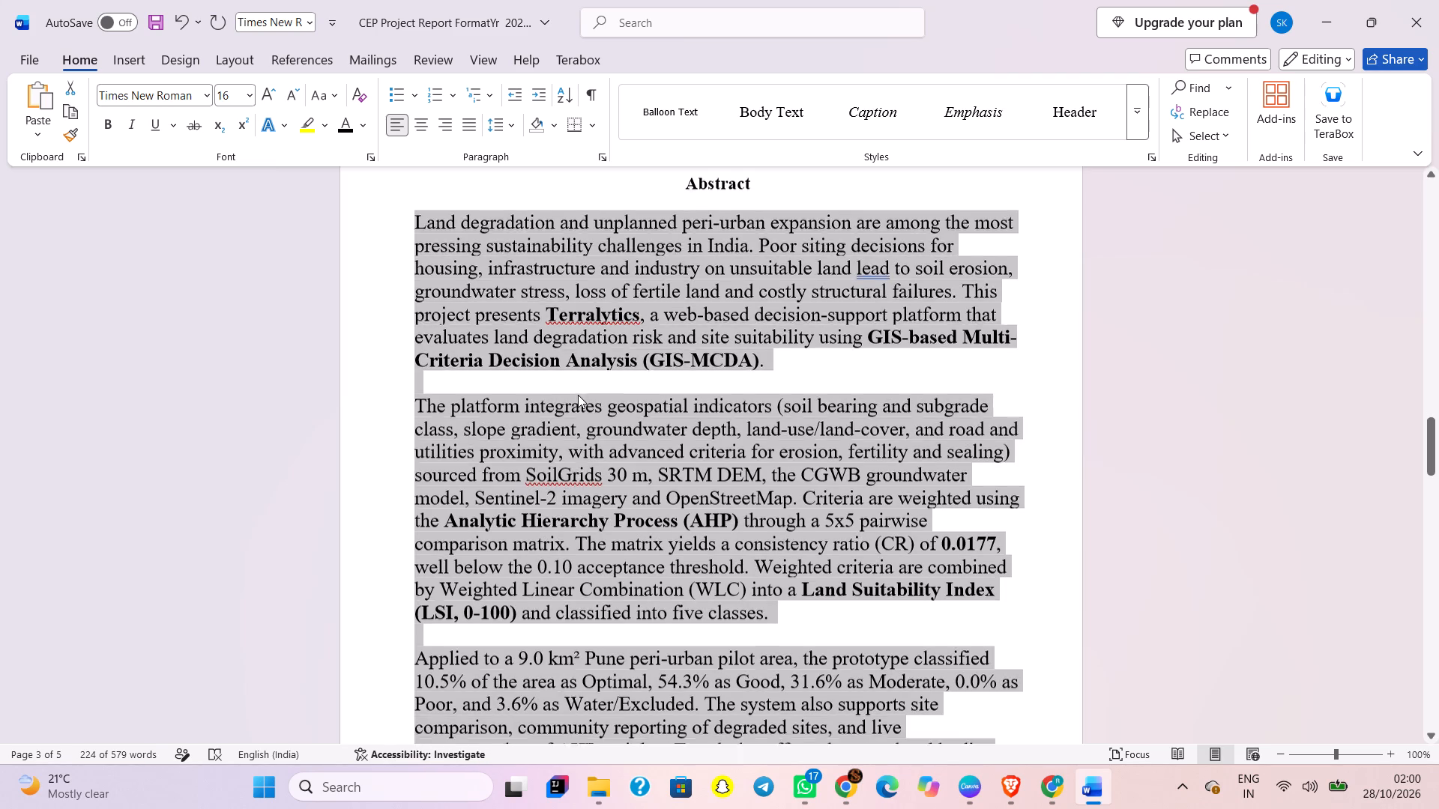
{"action": "scroll", "coordinate": [578, 395], "scroll_direction": "down", "scroll_amount": 3}
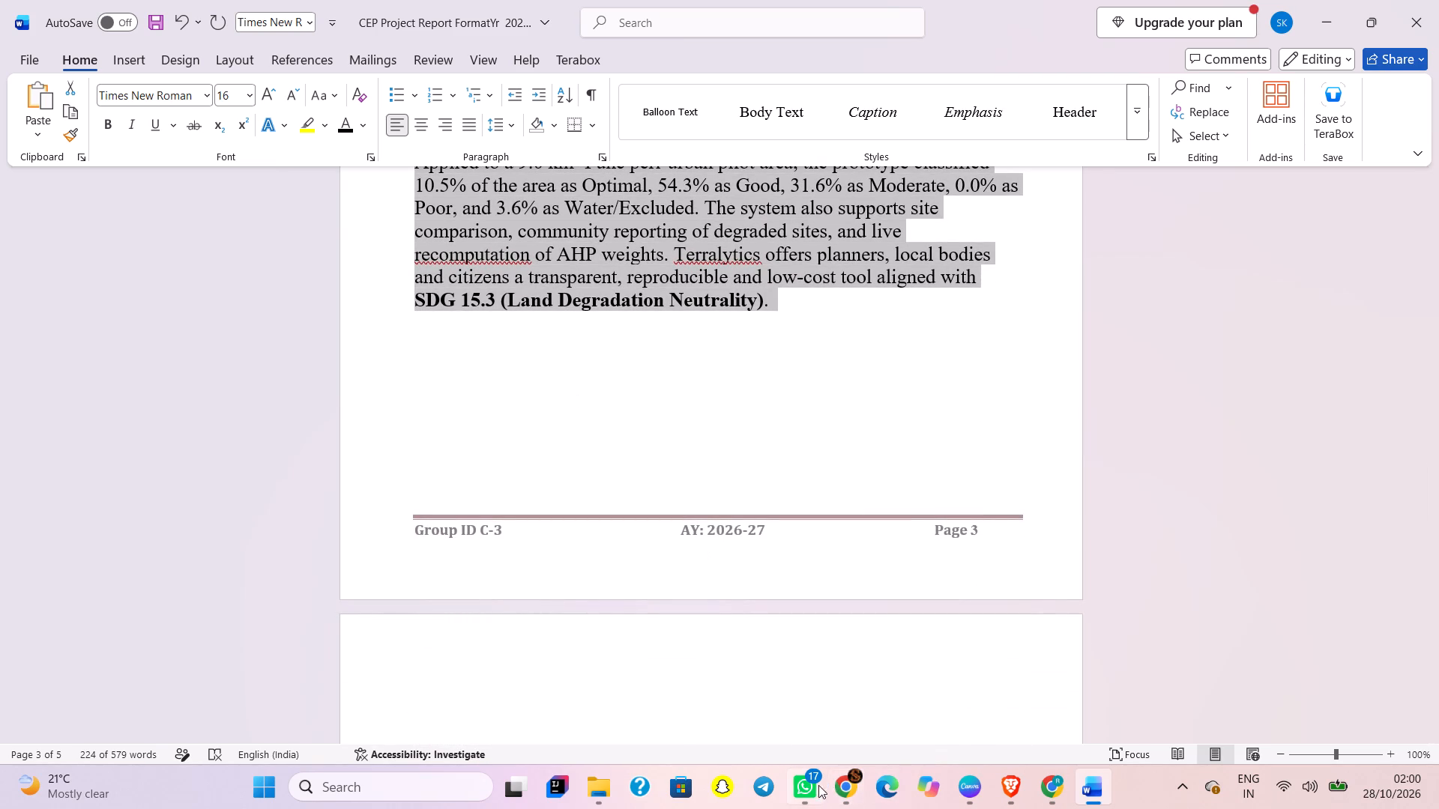
Switch to WhatsApp.
{"action": "left_click", "coordinate": [809, 785]}
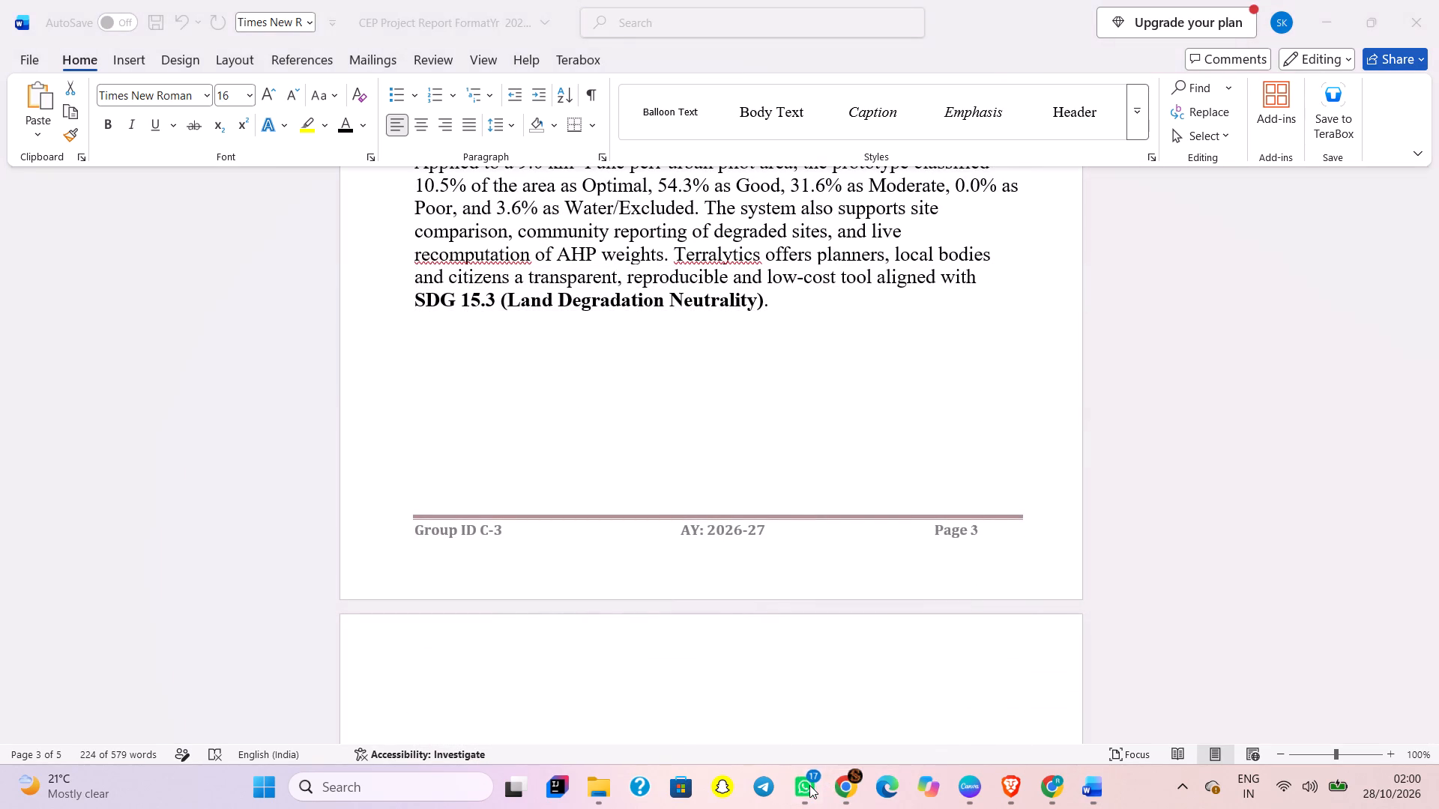
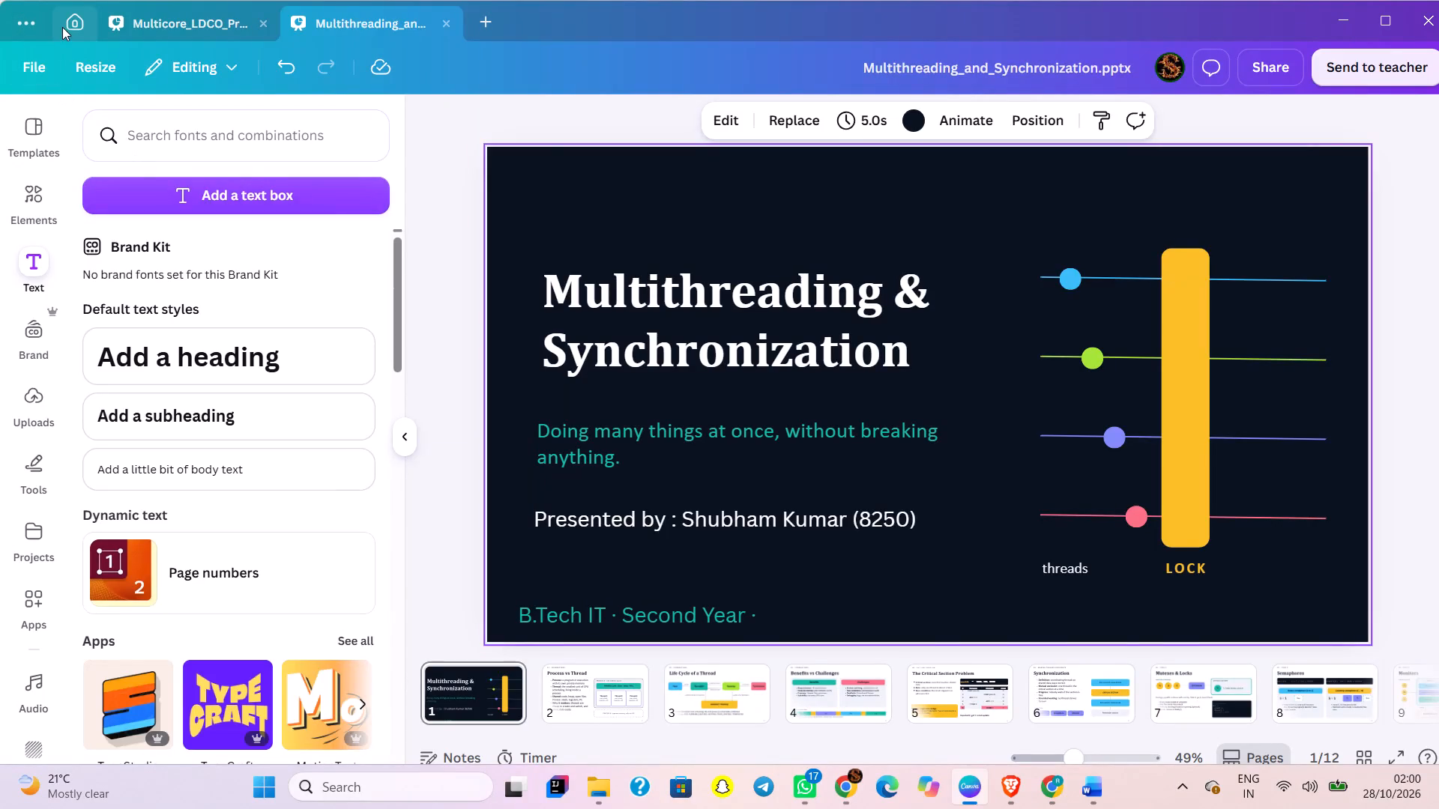
In Canva, upload the CEP_Project_Report_Smart_Biodiversity-3 PDF from Downloads into the Uploads folder.
{"action": "left_click", "coordinate": [65, 25]}
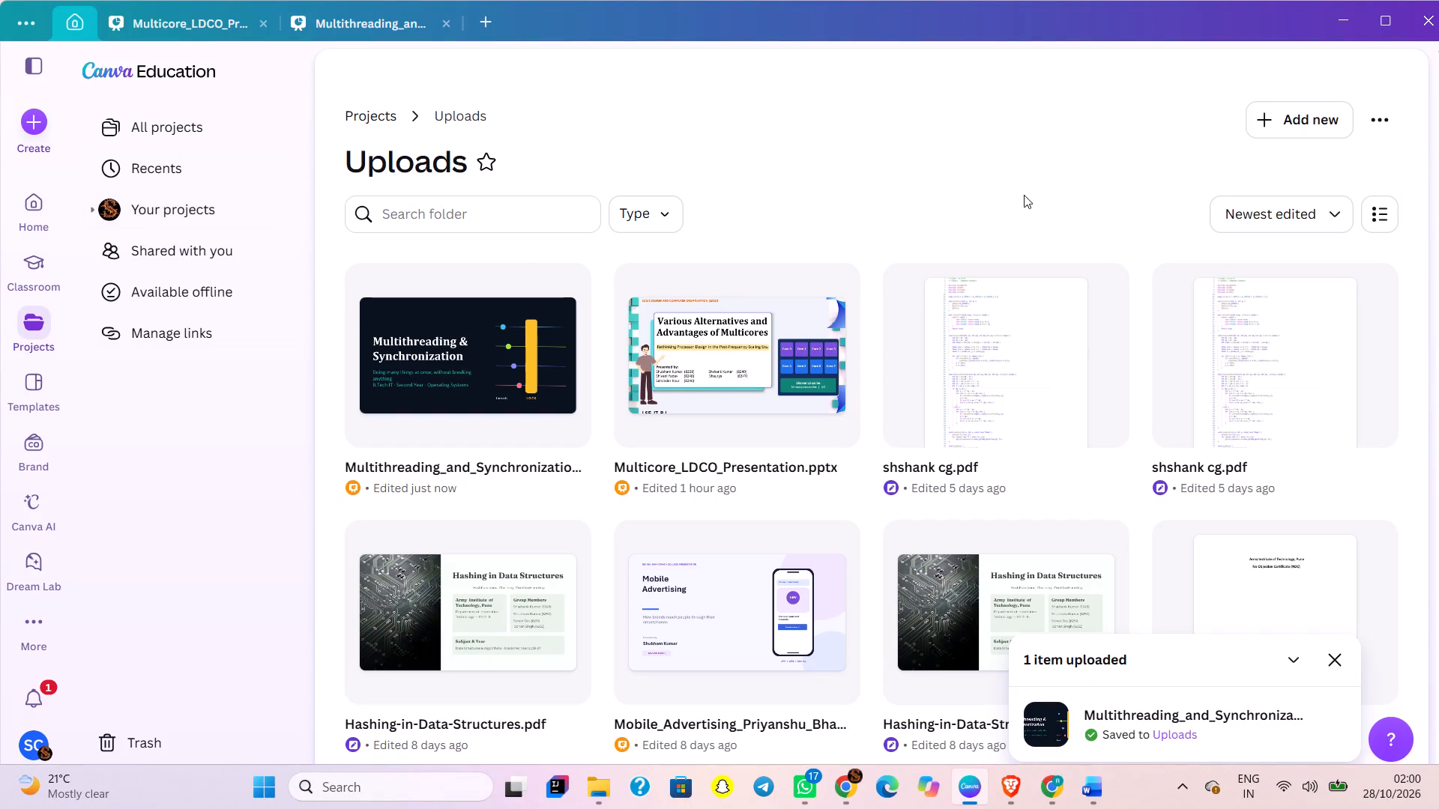
{"action": "left_click", "coordinate": [1330, 115]}
{"action": "left_click_drag", "start_coordinate": [1085, 213], "coordinate": [981, 213]}
{"action": "left_click", "coordinate": [1070, 294]}
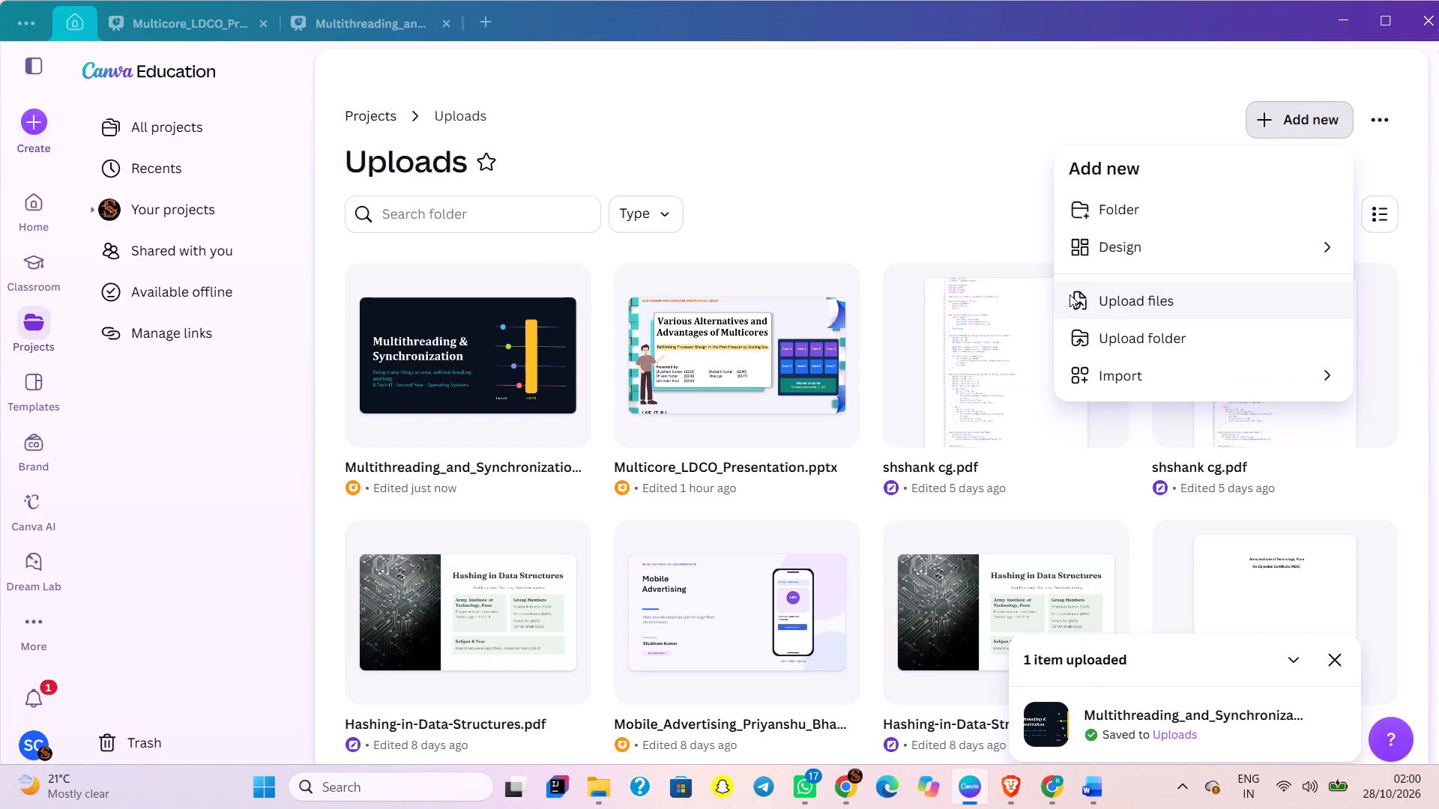
{"action": "left_click", "coordinate": [533, 168]}
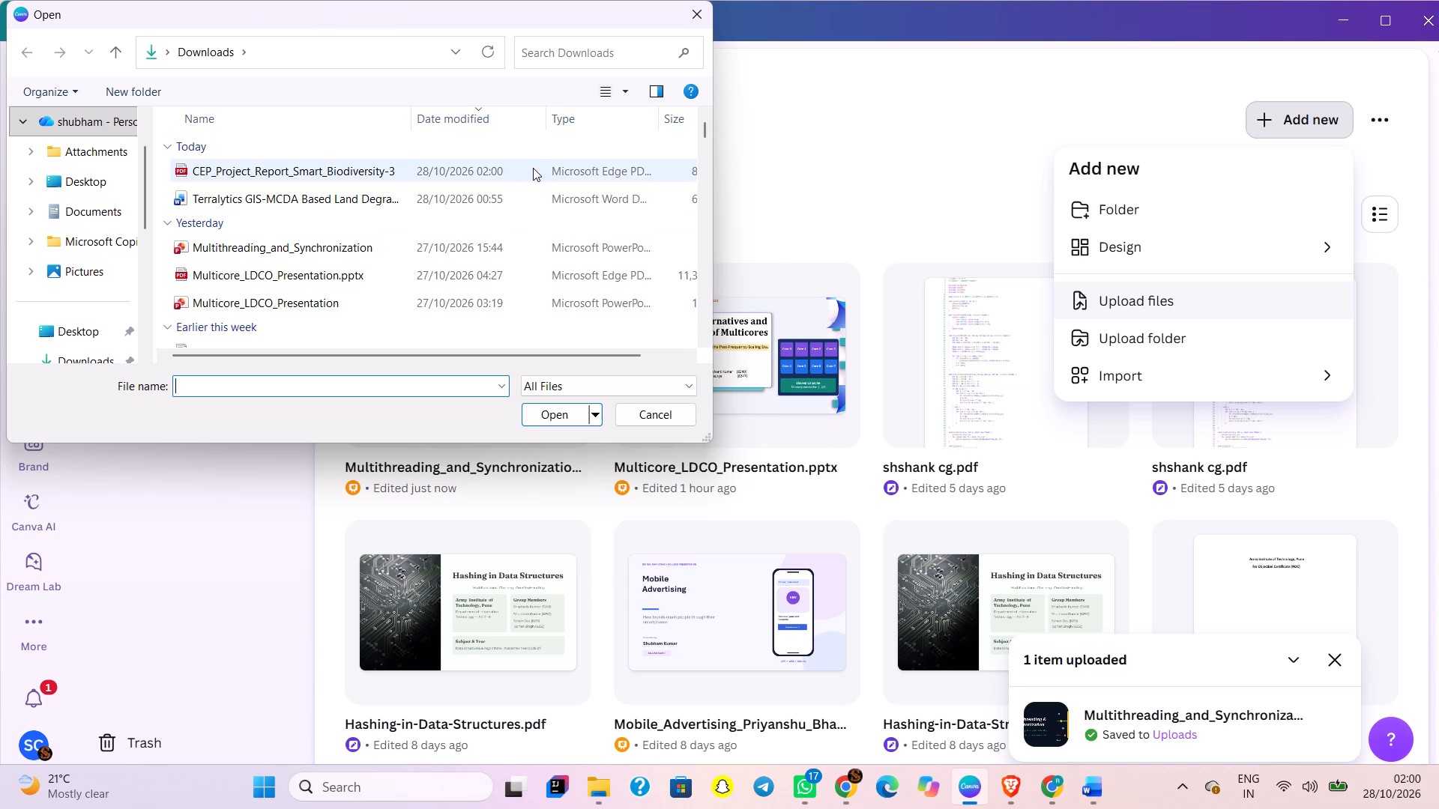
{"action": "left_click", "coordinate": [558, 410]}
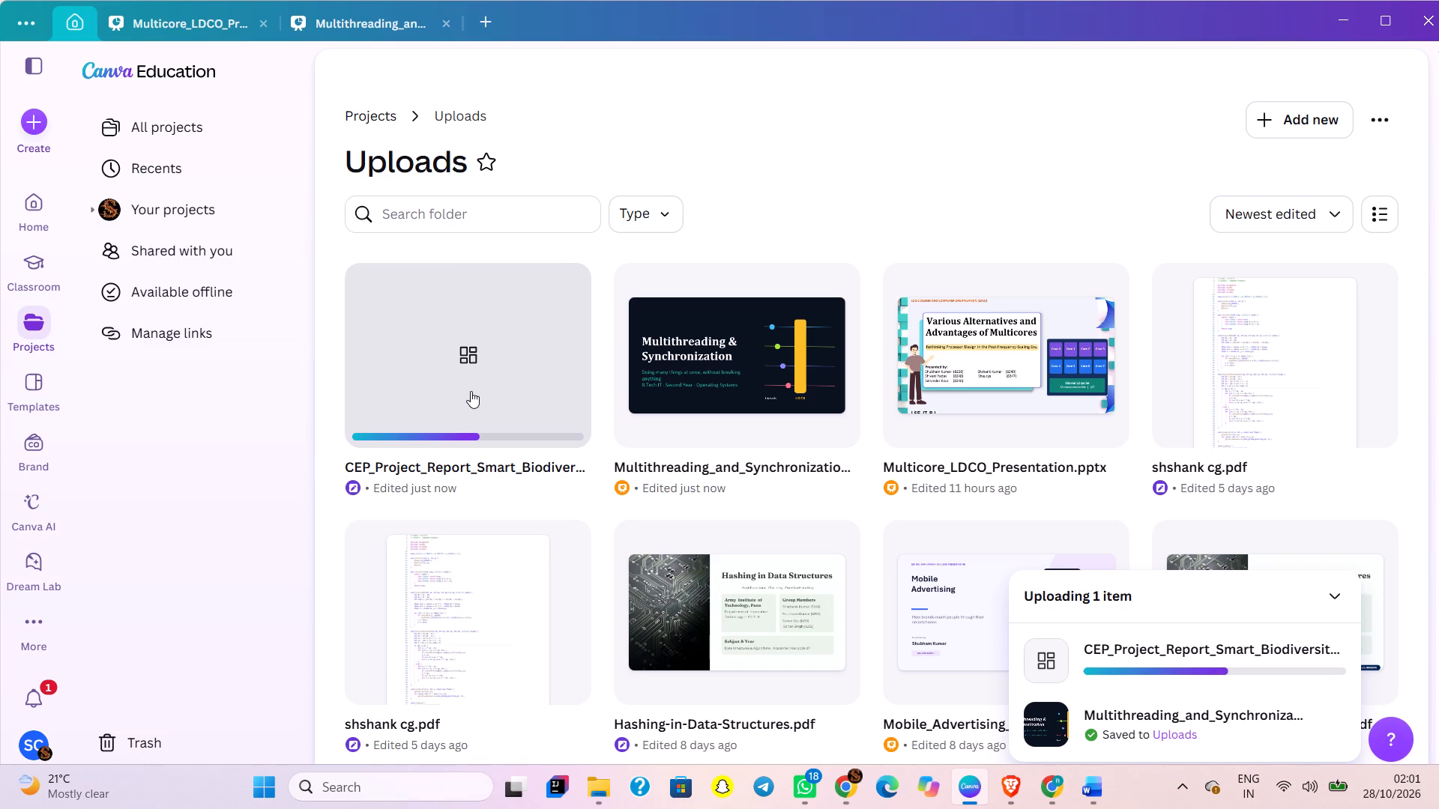
Open the uploaded Smart Biodiversity report and examine the font and text size used in its Abstract and 1. Introduction sections.
{"action": "left_click", "coordinate": [429, 387]}
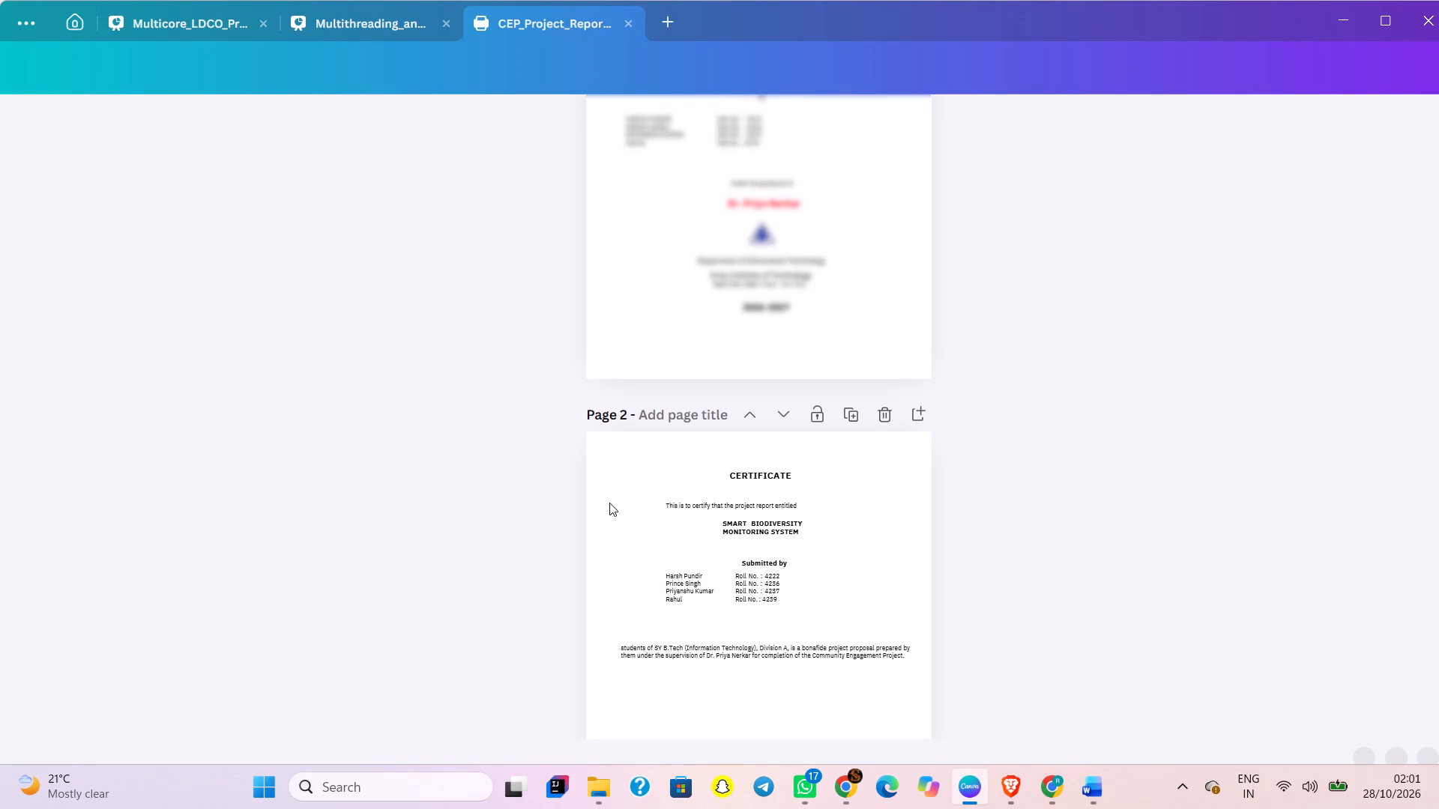
{"action": "scroll", "coordinate": [609, 503], "scroll_direction": "down", "scroll_amount": 1}
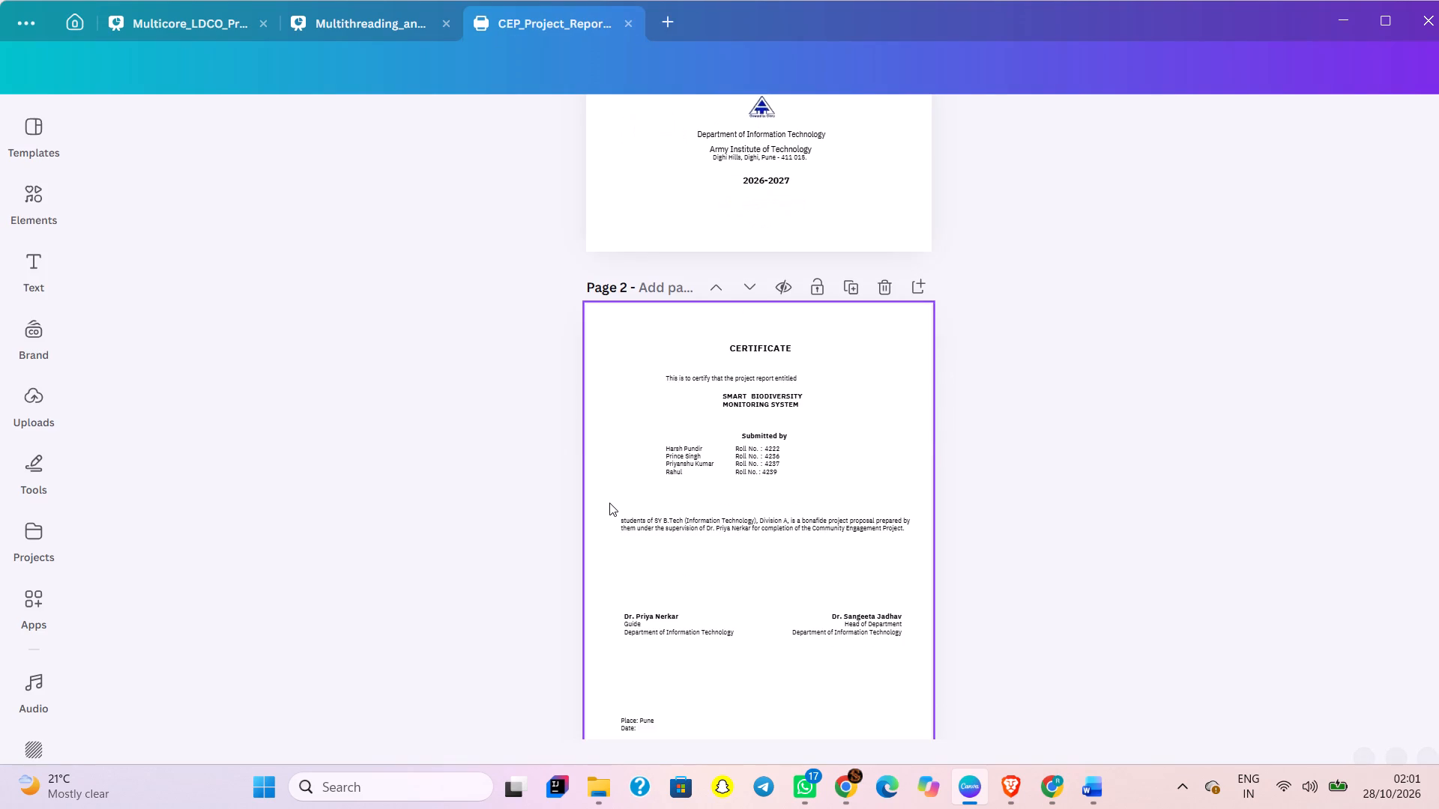
{"action": "scroll", "coordinate": [609, 503], "scroll_direction": "down", "scroll_amount": 5}
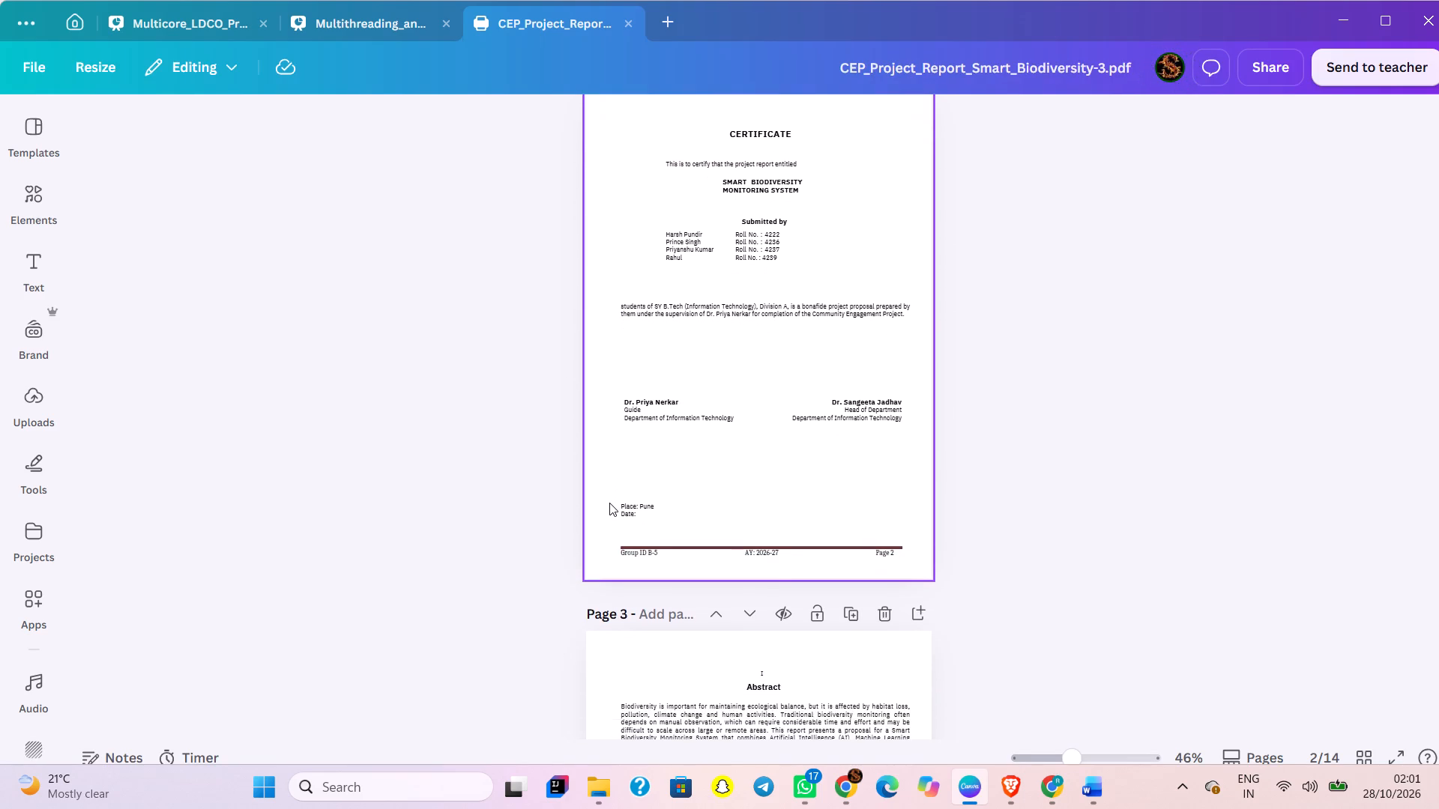
{"action": "scroll", "coordinate": [609, 503], "scroll_direction": "down", "scroll_amount": 1}
{"action": "left_click", "coordinate": [671, 601]}
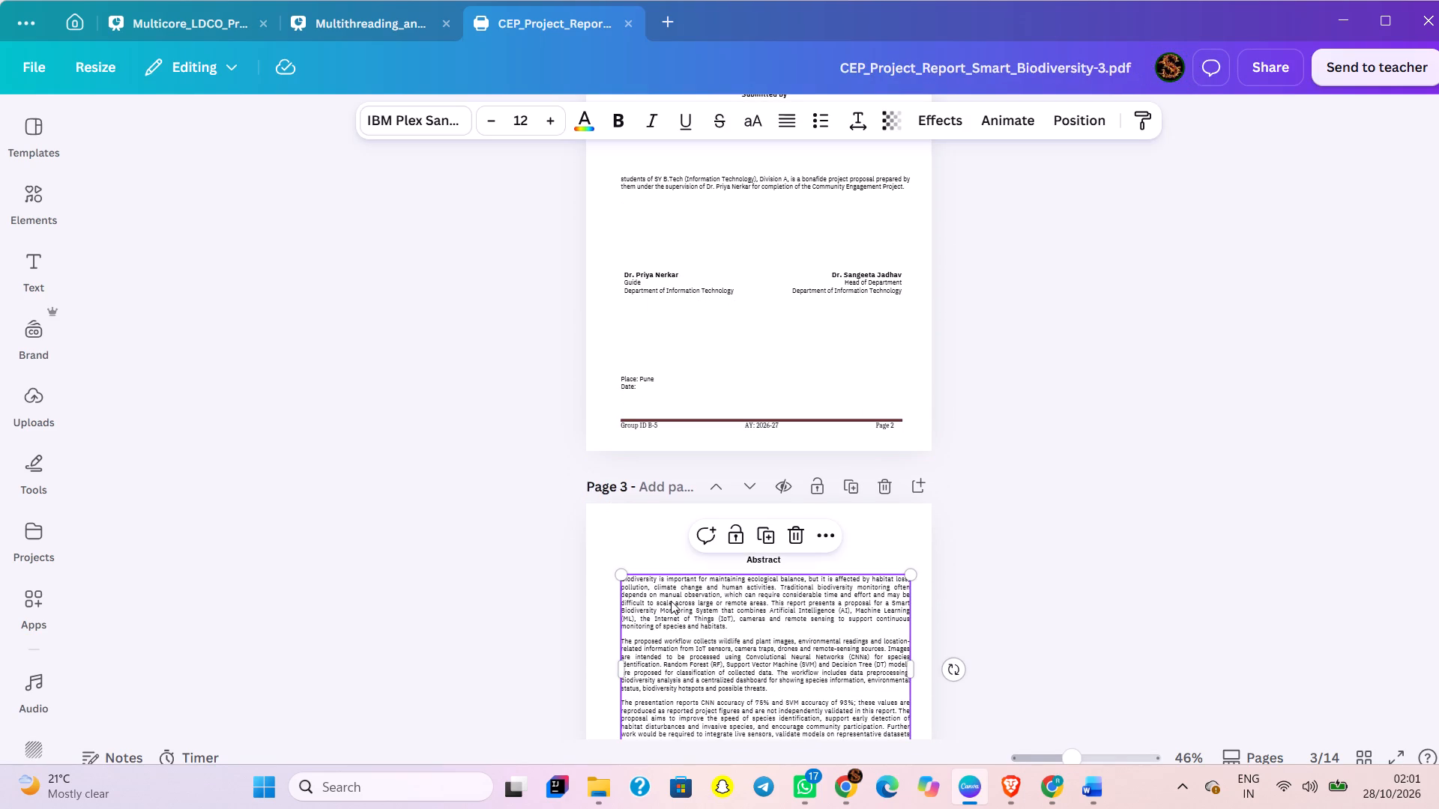
{"action": "scroll", "coordinate": [681, 525], "scroll_direction": "down", "scroll_amount": 2}
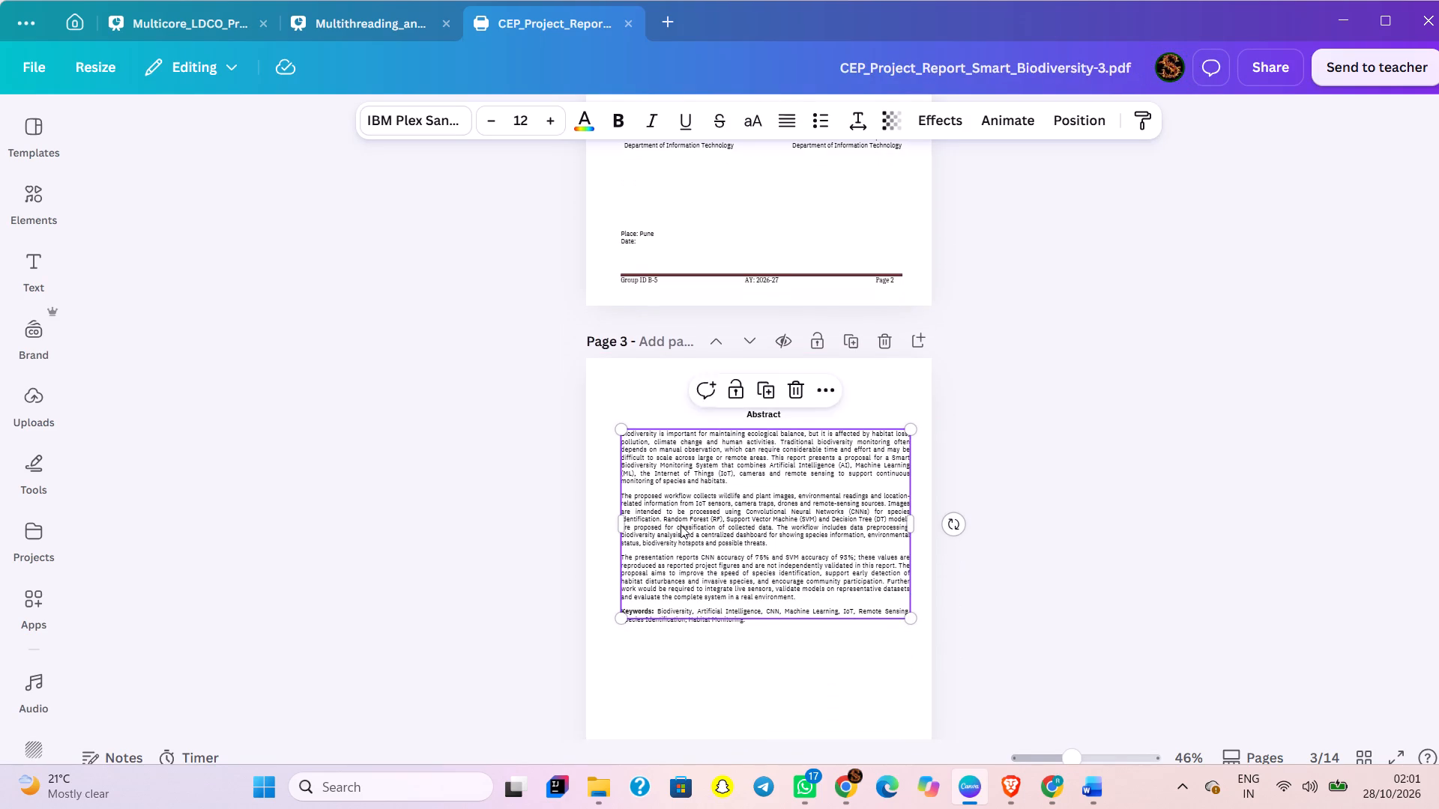
{"action": "scroll", "coordinate": [681, 525], "scroll_direction": "down", "scroll_amount": 2}
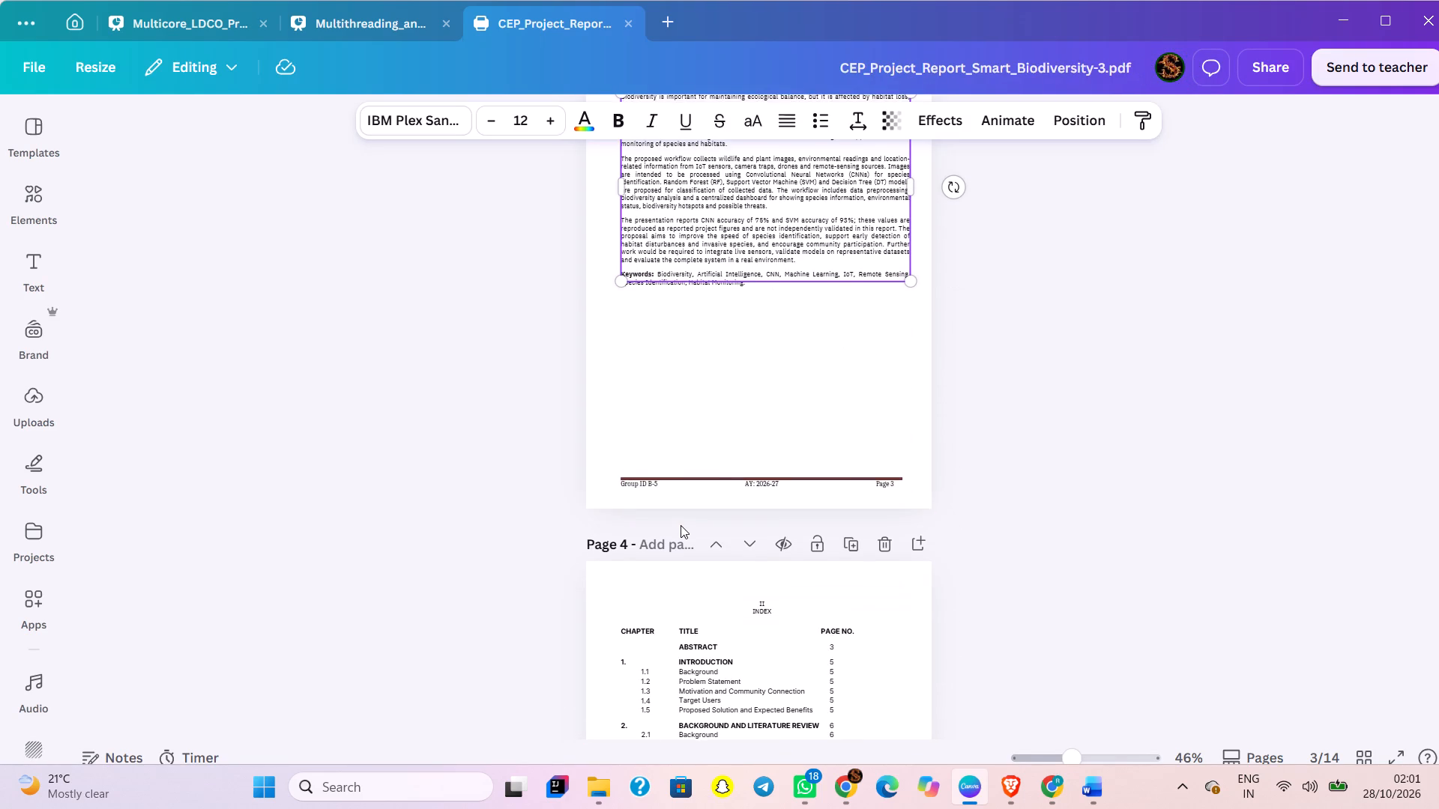
{"action": "scroll", "coordinate": [681, 525], "scroll_direction": "down", "scroll_amount": 6}
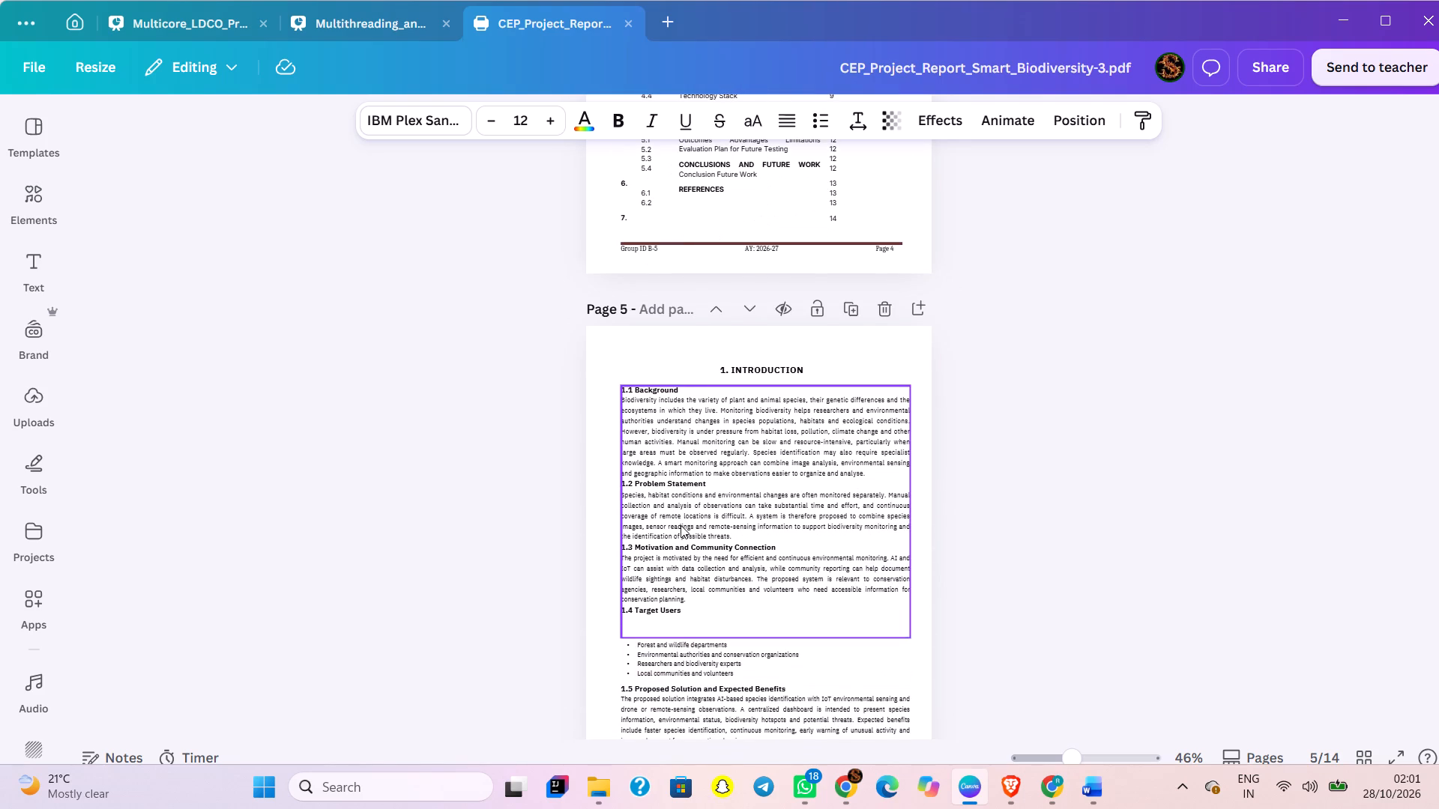
{"action": "left_click", "coordinate": [814, 508]}
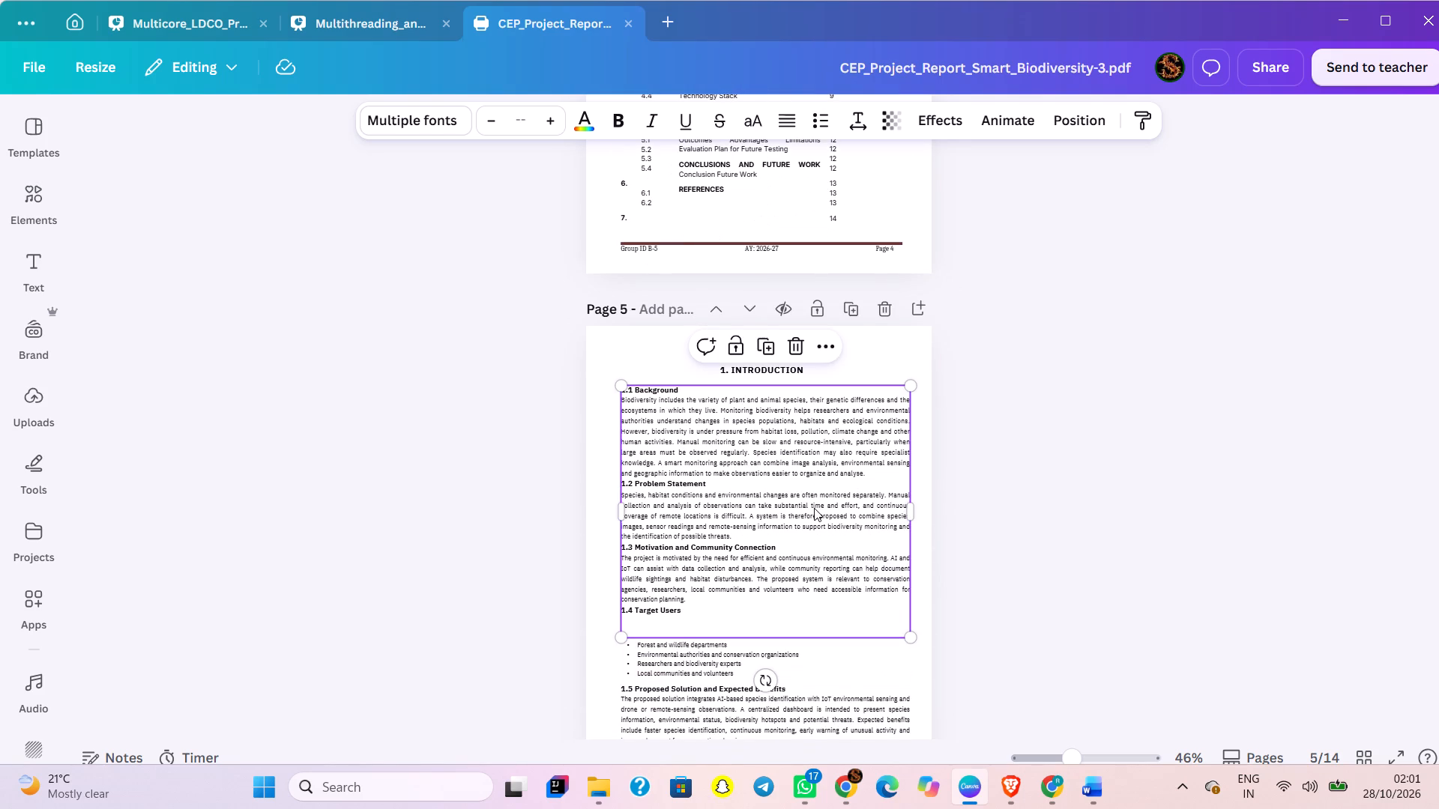
{"action": "left_click", "coordinate": [764, 467]}
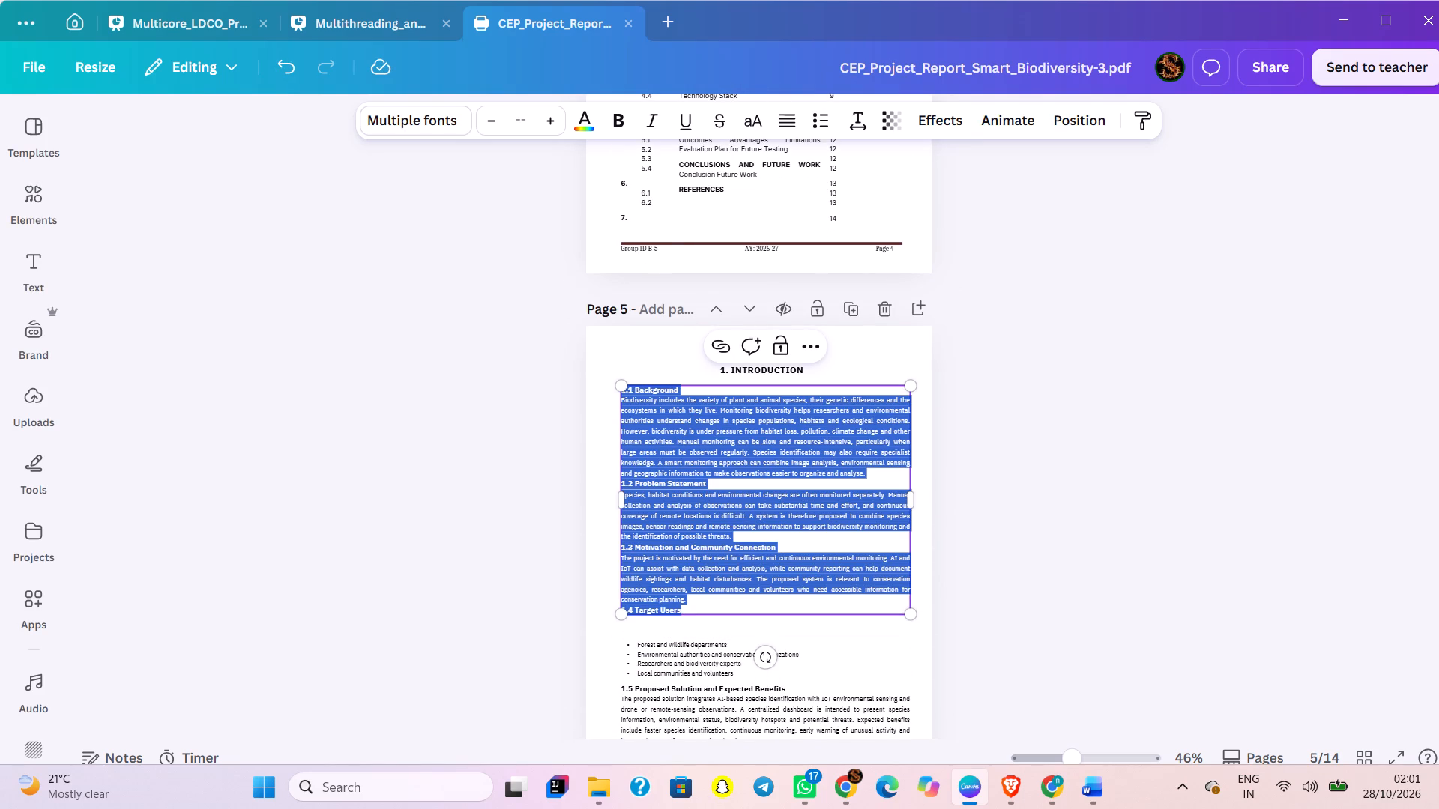
{"action": "left_click", "coordinate": [1022, 472]}
{"action": "scroll", "coordinate": [936, 448], "scroll_direction": "up", "scroll_amount": 1}
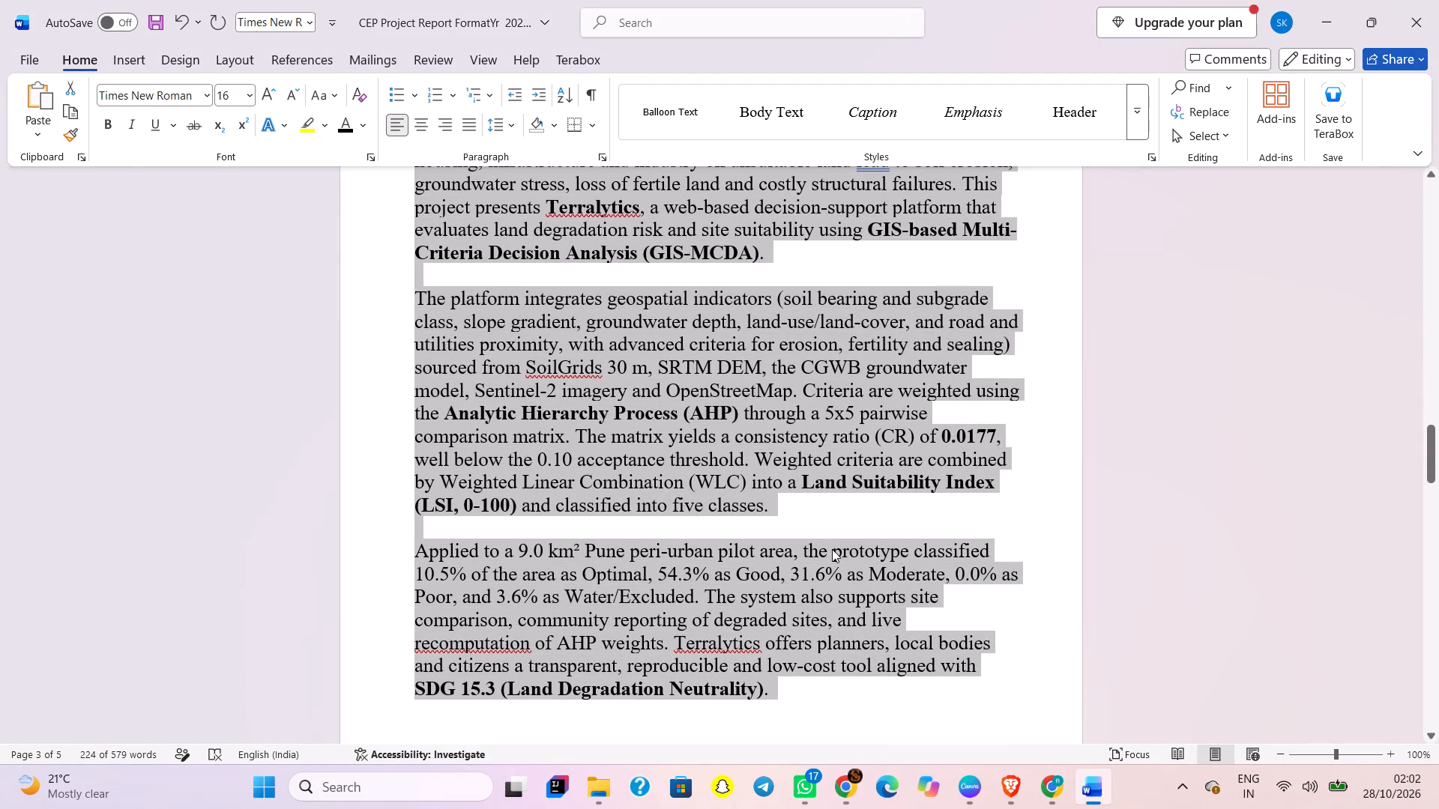
{"action": "key", "text": "ctrl+v"}
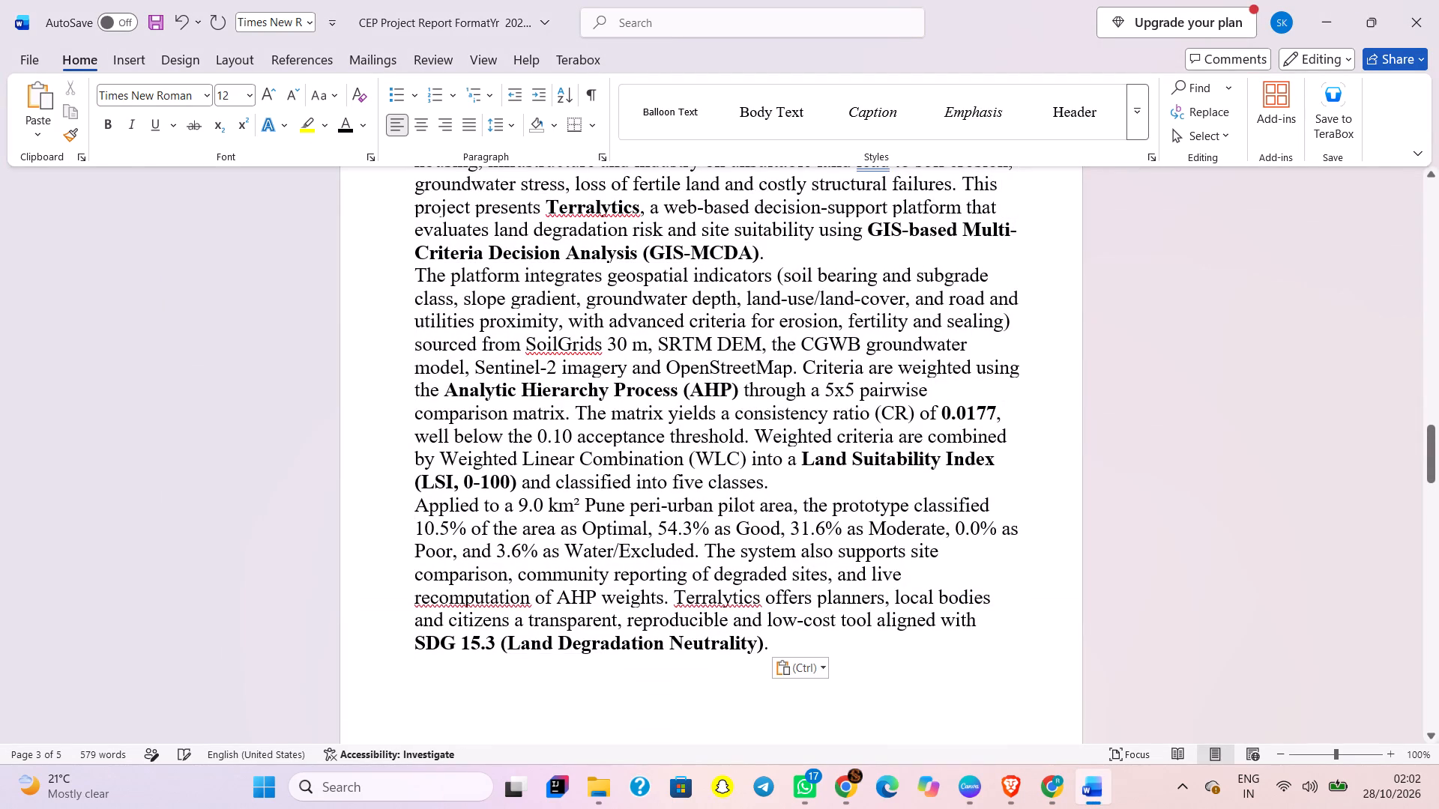
Insert one blank line after the second abstract paragraph and one after the first, which ends with "(GIS-MCDA).".
{"action": "left_click", "coordinate": [798, 483]}
{"action": "key", "text": "Return"}
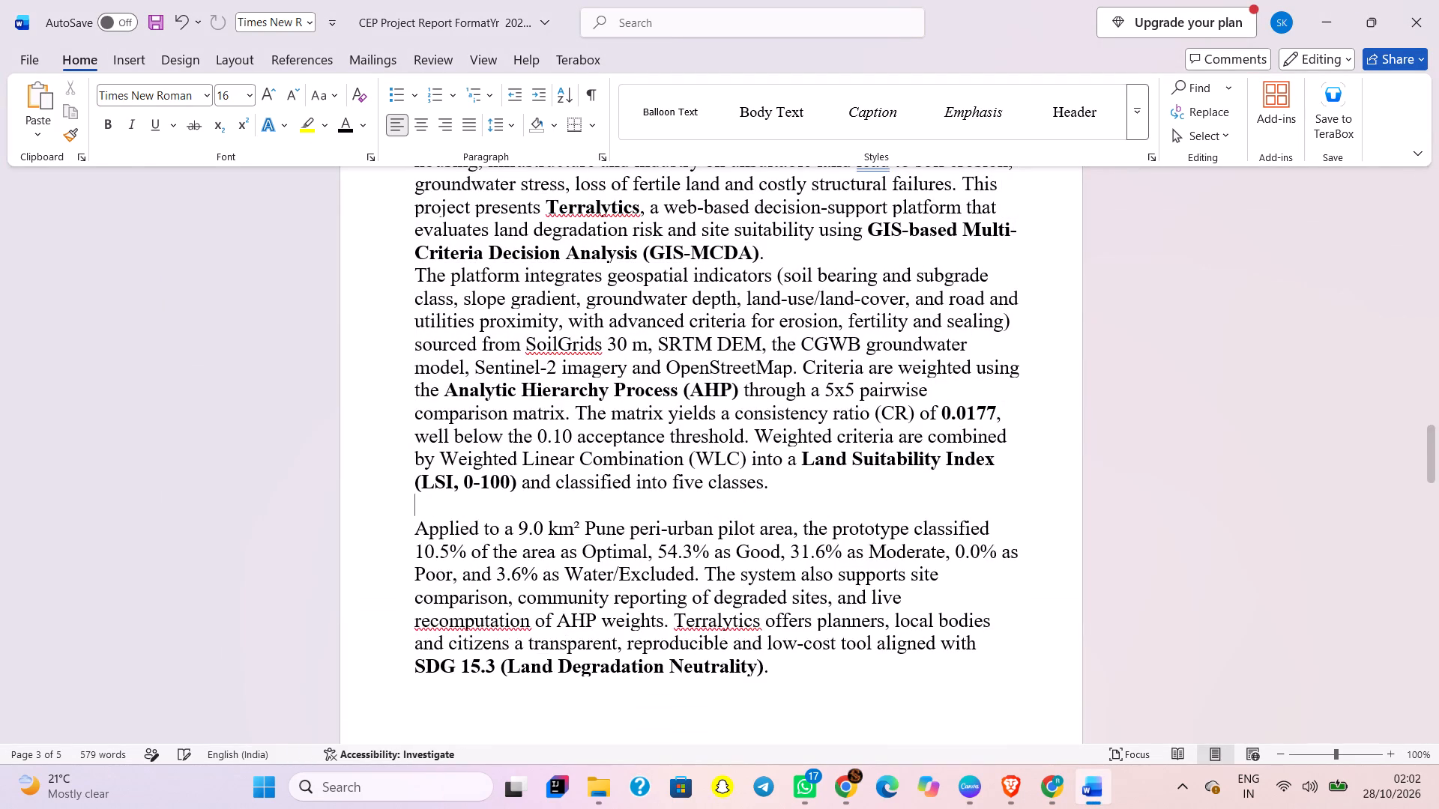
{"action": "key", "text": "Return"}
{"action": "key", "text": "BackSpace"}
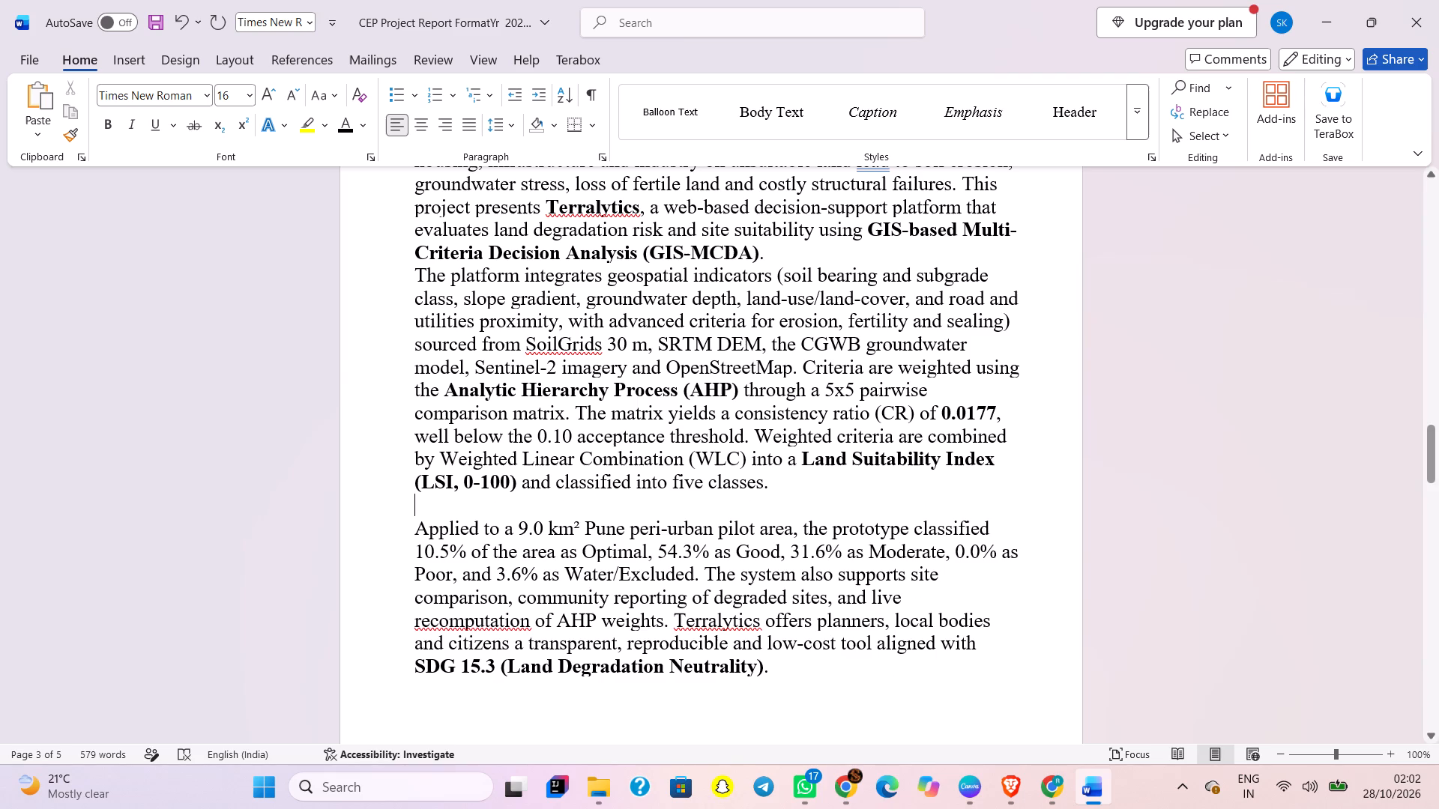
{"action": "scroll", "coordinate": [830, 468], "scroll_direction": "up", "scroll_amount": 1}
{"action": "left_click", "coordinate": [794, 494]}
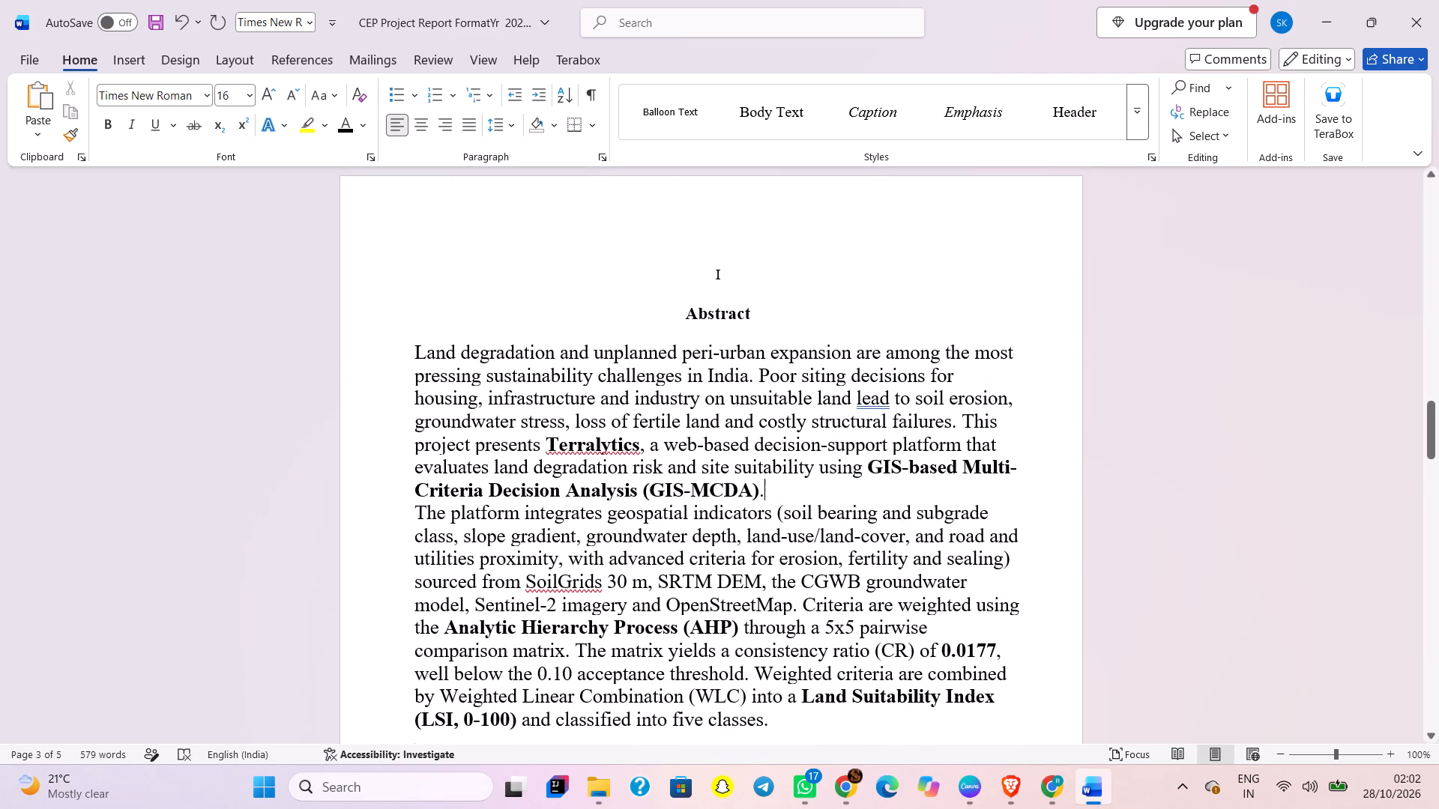
{"action": "key", "text": "Return"}
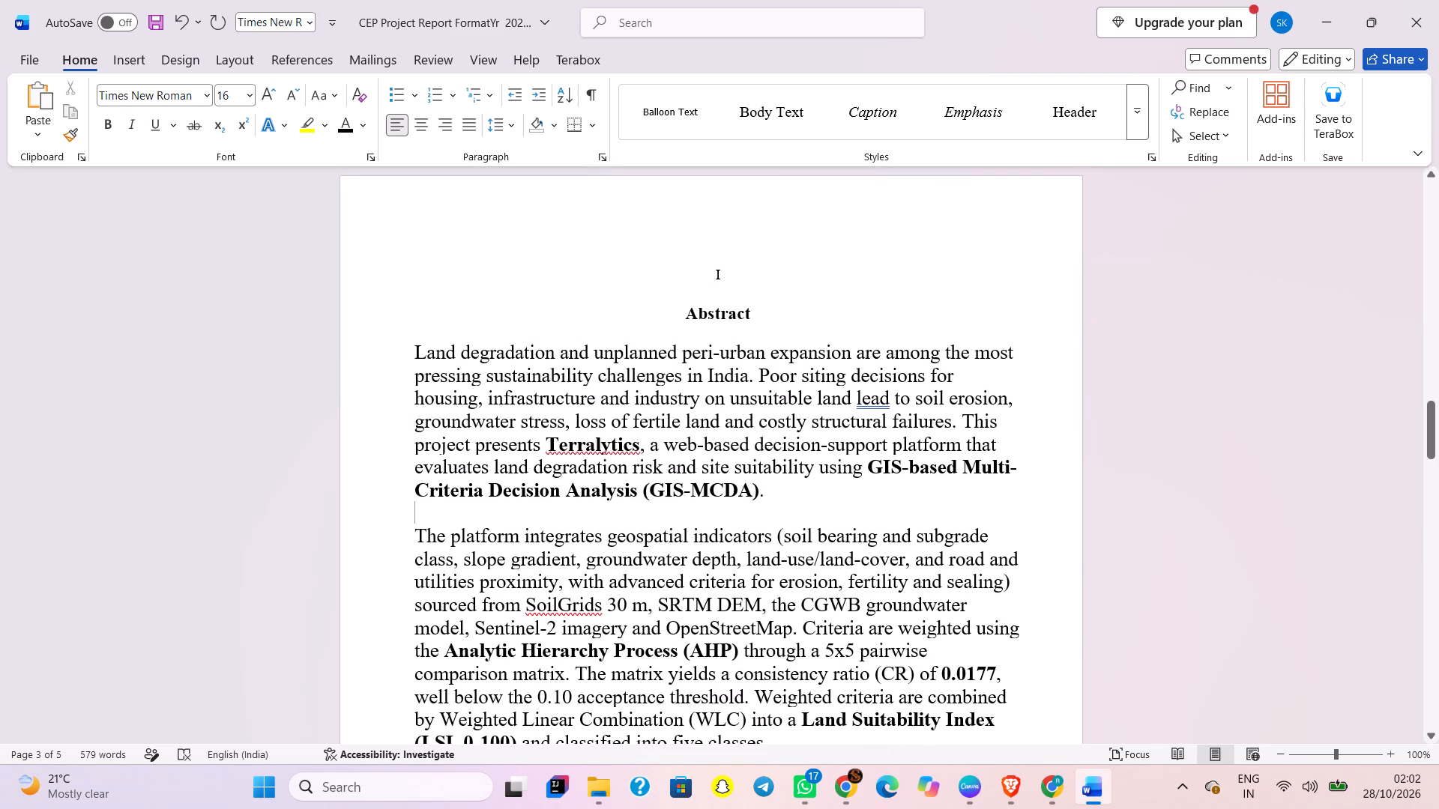
Set the font size of all three abstract body paragraphs to 12, leaving out the Abstract heading, and check the page layout.
{"action": "scroll", "coordinate": [543, 606], "scroll_direction": "down", "scroll_amount": 1}
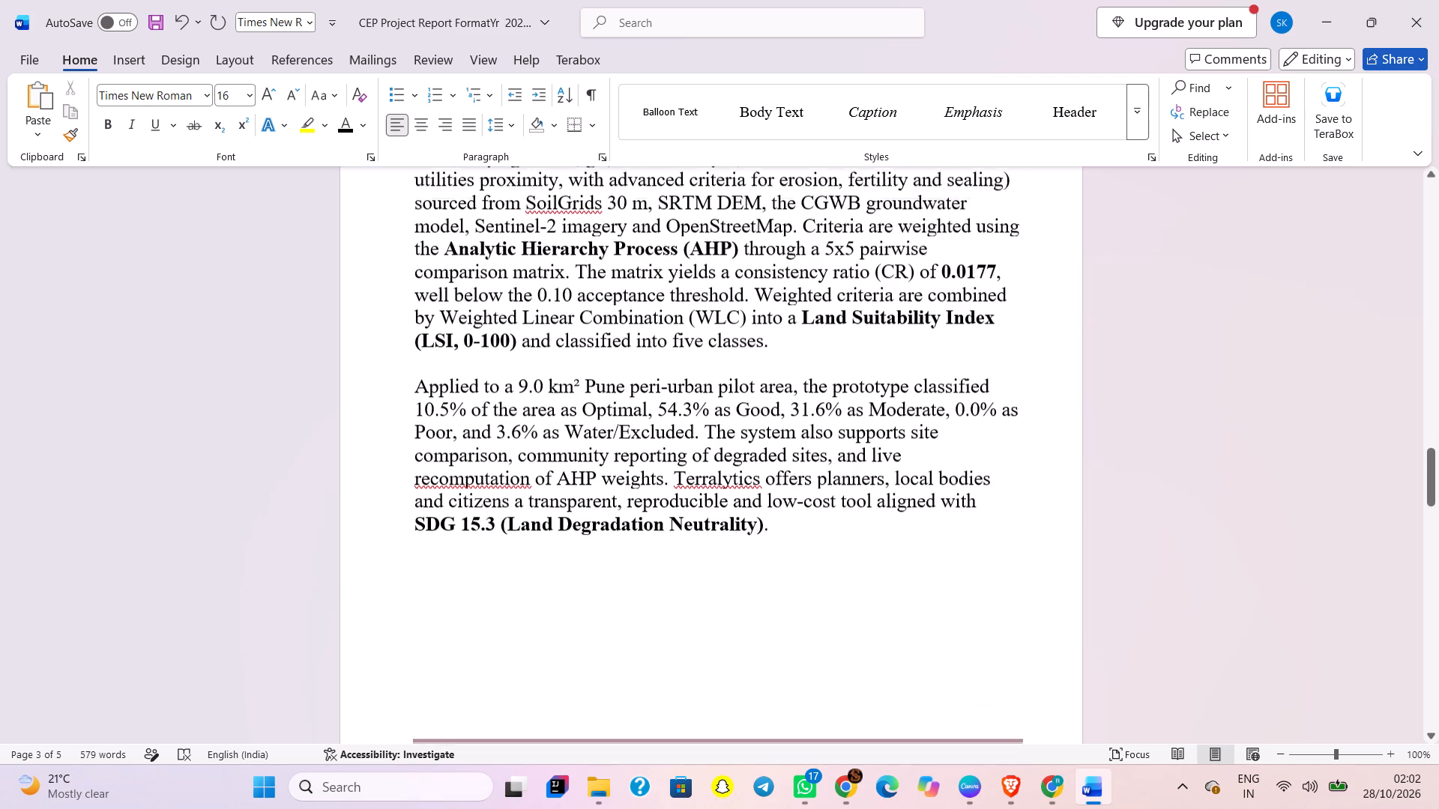
{"action": "scroll", "coordinate": [543, 606], "scroll_direction": "down", "scroll_amount": 2}
{"action": "scroll", "coordinate": [543, 606], "scroll_direction": "up", "scroll_amount": 2}
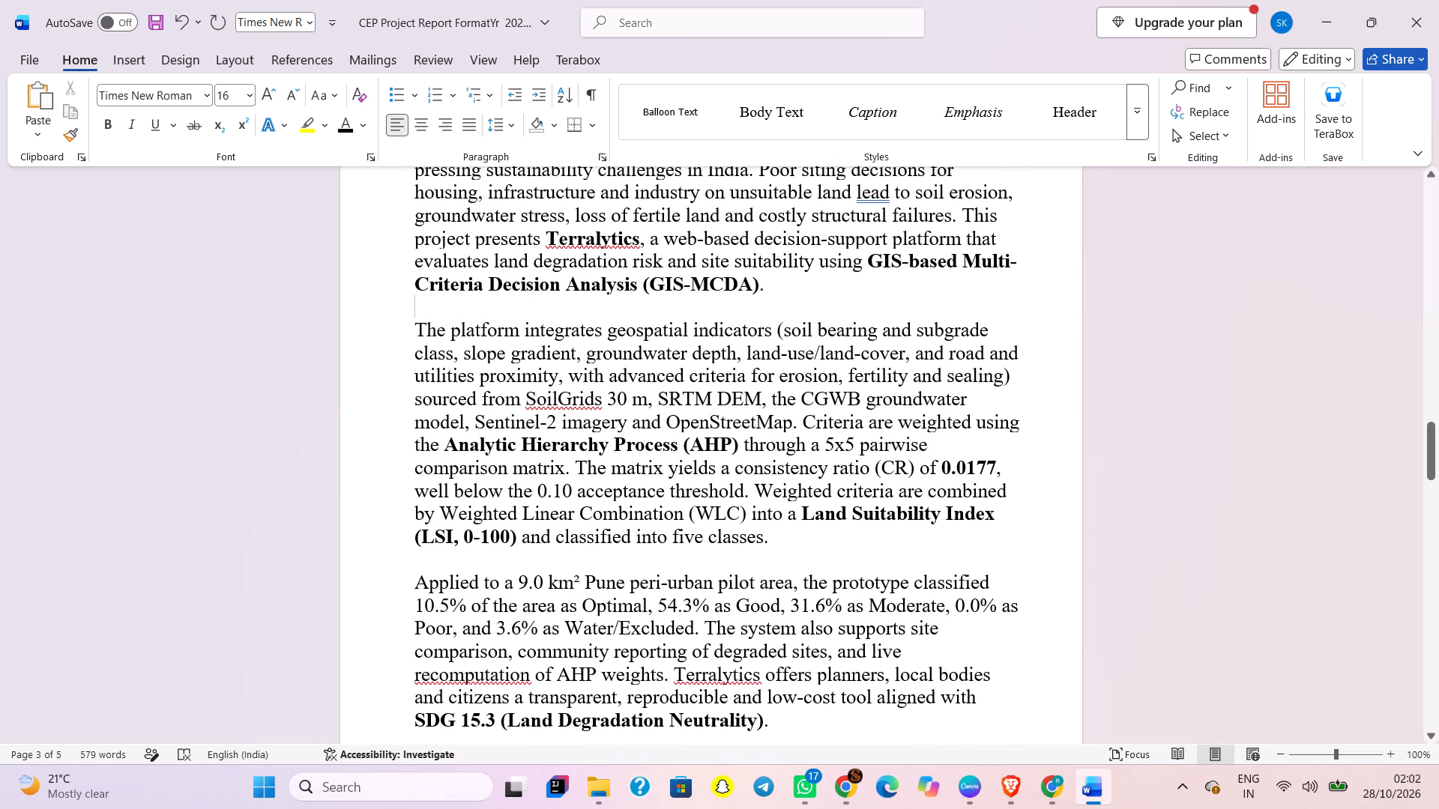
{"action": "left_click_drag", "start_coordinate": [777, 715], "coordinate": [372, 175]}
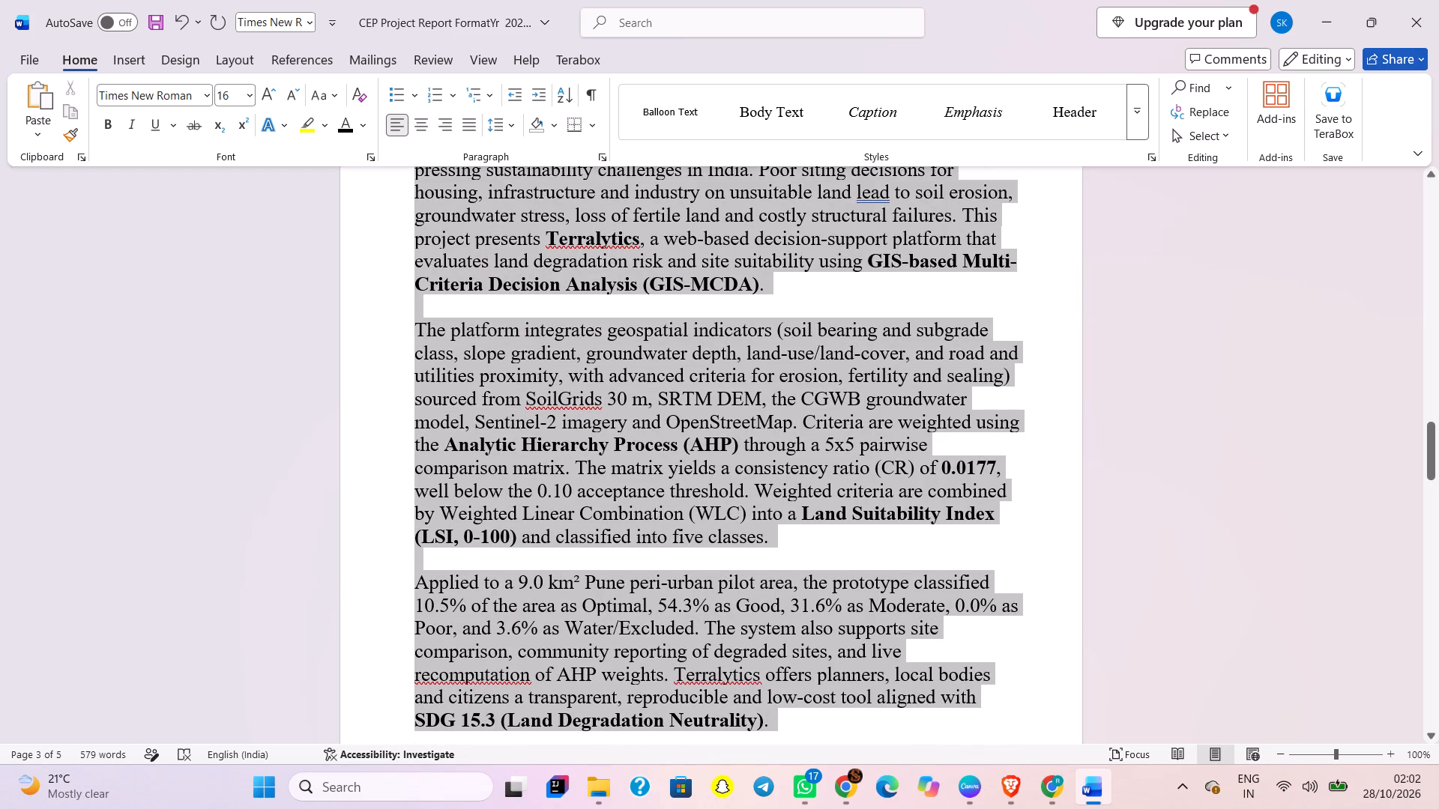
{"action": "left_click_drag", "start_coordinate": [372, 175], "coordinate": [399, 422]}
{"action": "left_click", "coordinate": [248, 98]}
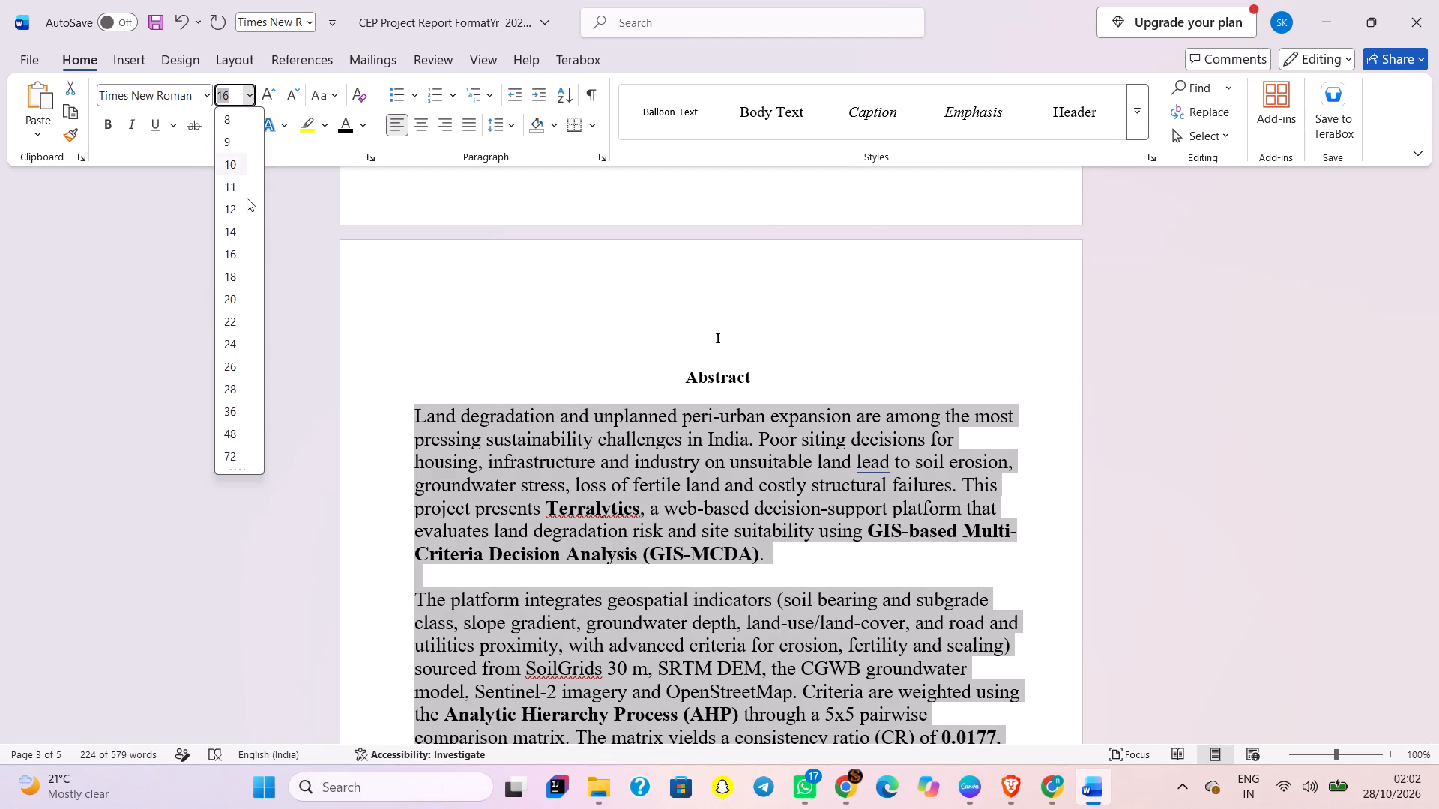
{"action": "left_click", "coordinate": [241, 213]}
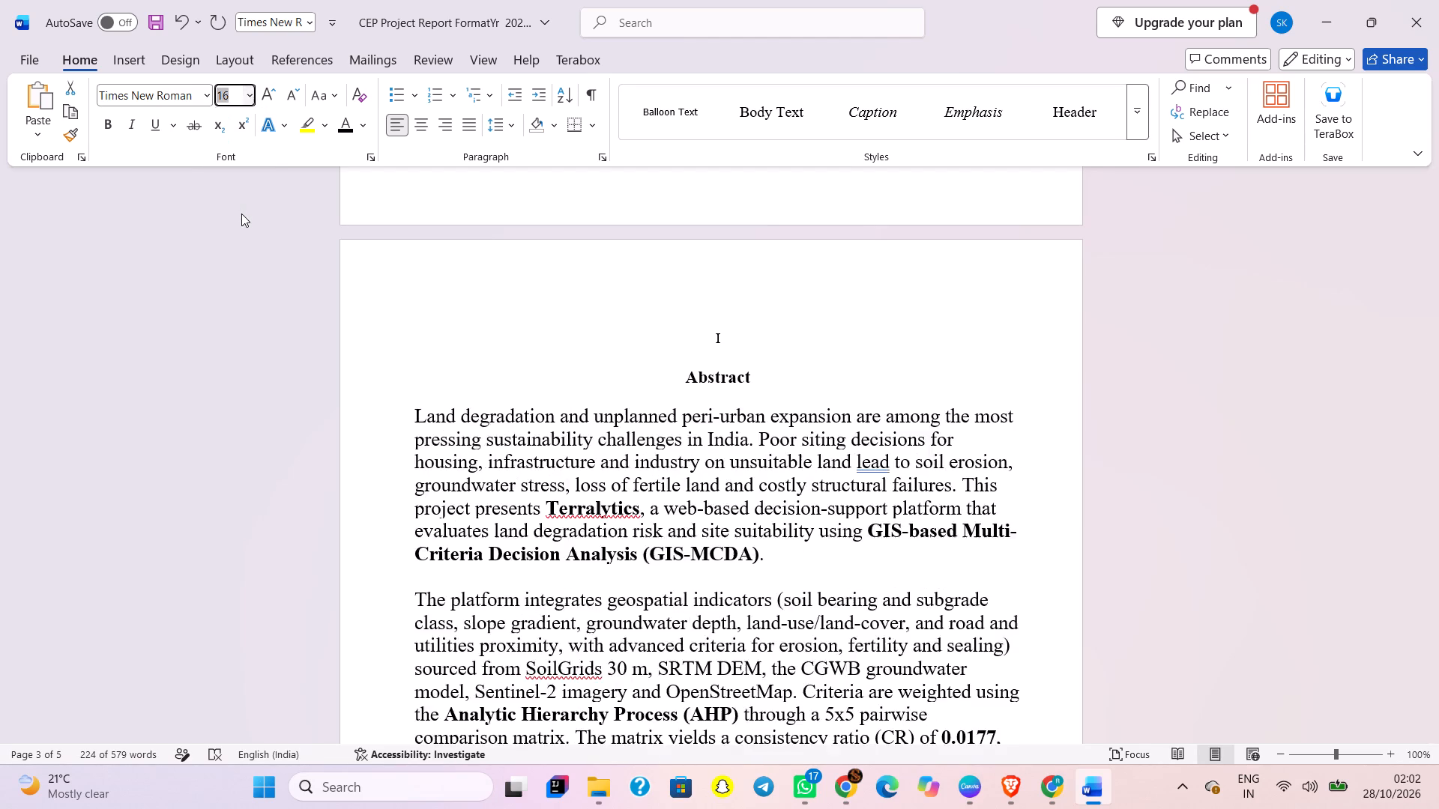
{"action": "left_click", "coordinate": [434, 354]}
{"action": "scroll", "coordinate": [434, 354], "scroll_direction": "down", "scroll_amount": 1}
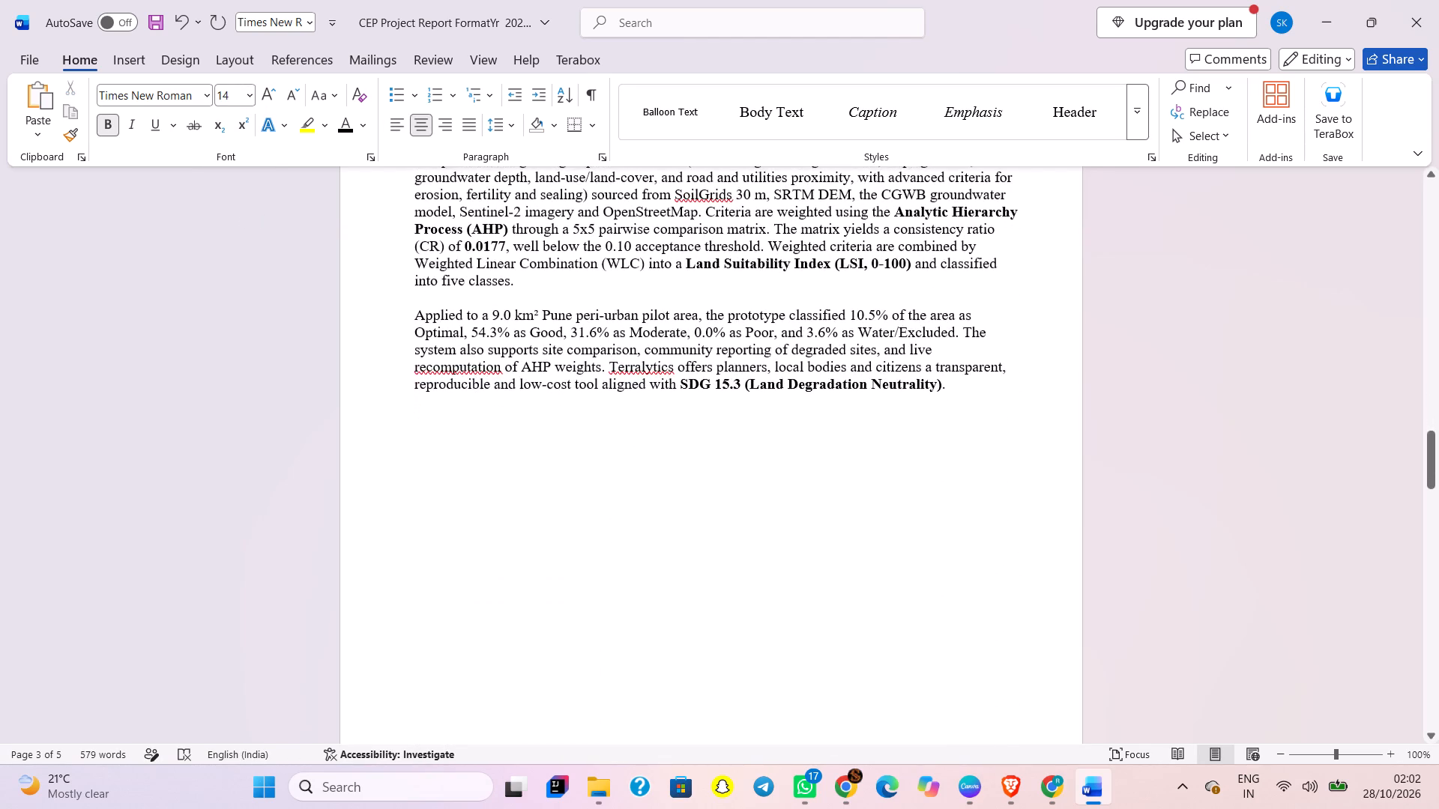
{"action": "scroll", "coordinate": [434, 354], "scroll_direction": "down", "scroll_amount": 2}
{"action": "scroll", "coordinate": [434, 354], "scroll_direction": "up", "scroll_amount": 2}
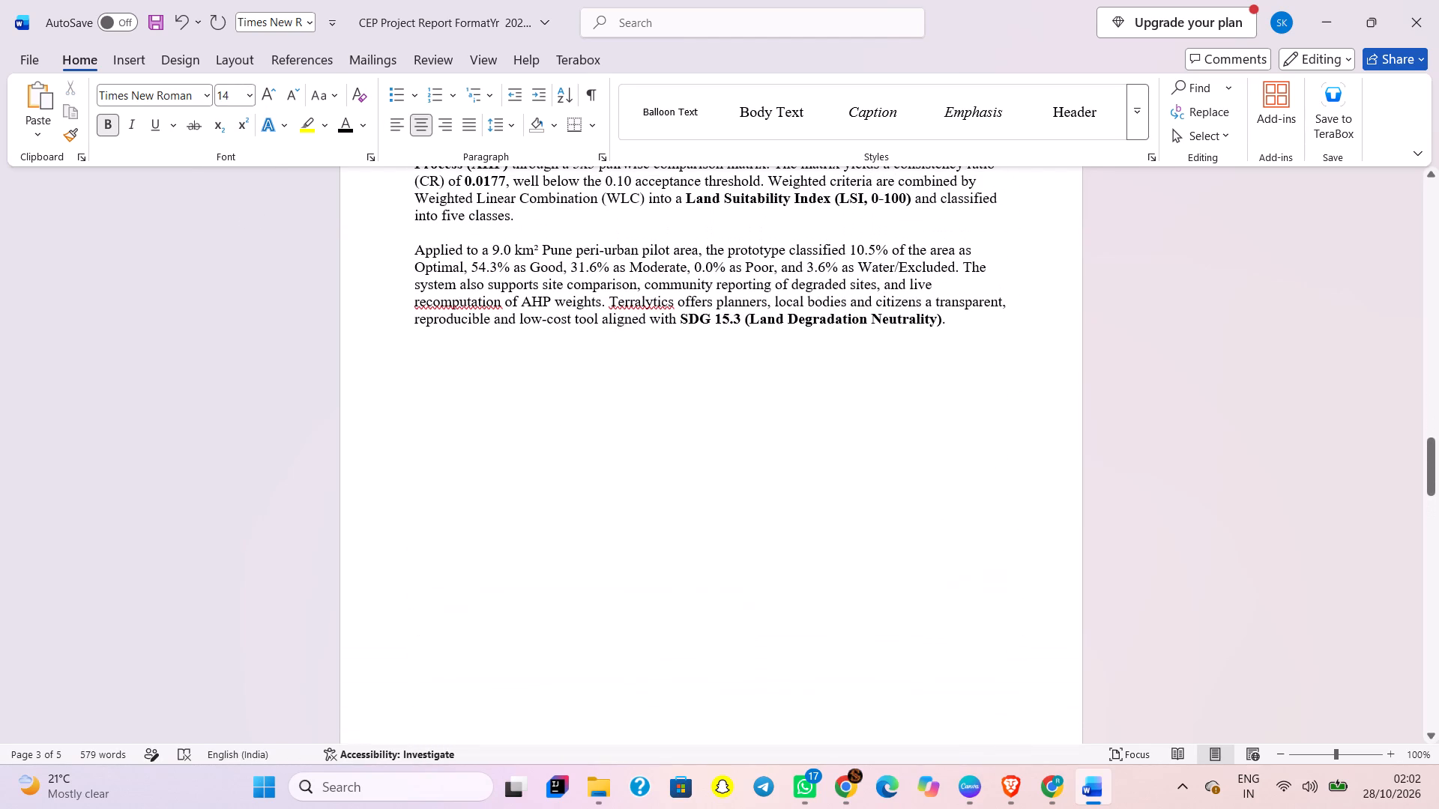
Add a bold "Keywords:" label followed by a space on its own line below the last abstract paragraph.
{"action": "left_click", "coordinate": [441, 351]}
{"action": "key", "text": "k"}
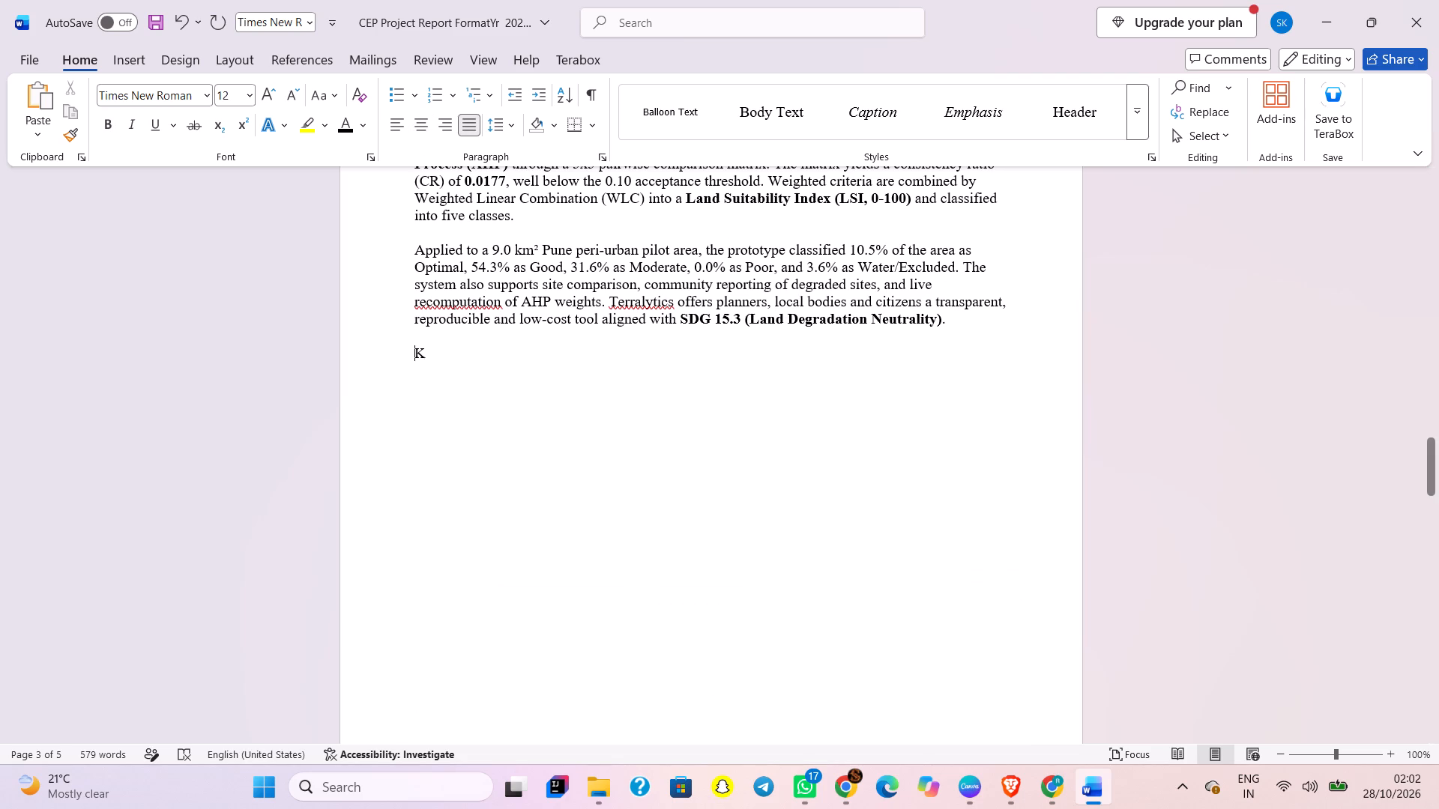
{"action": "key", "text": "e"}
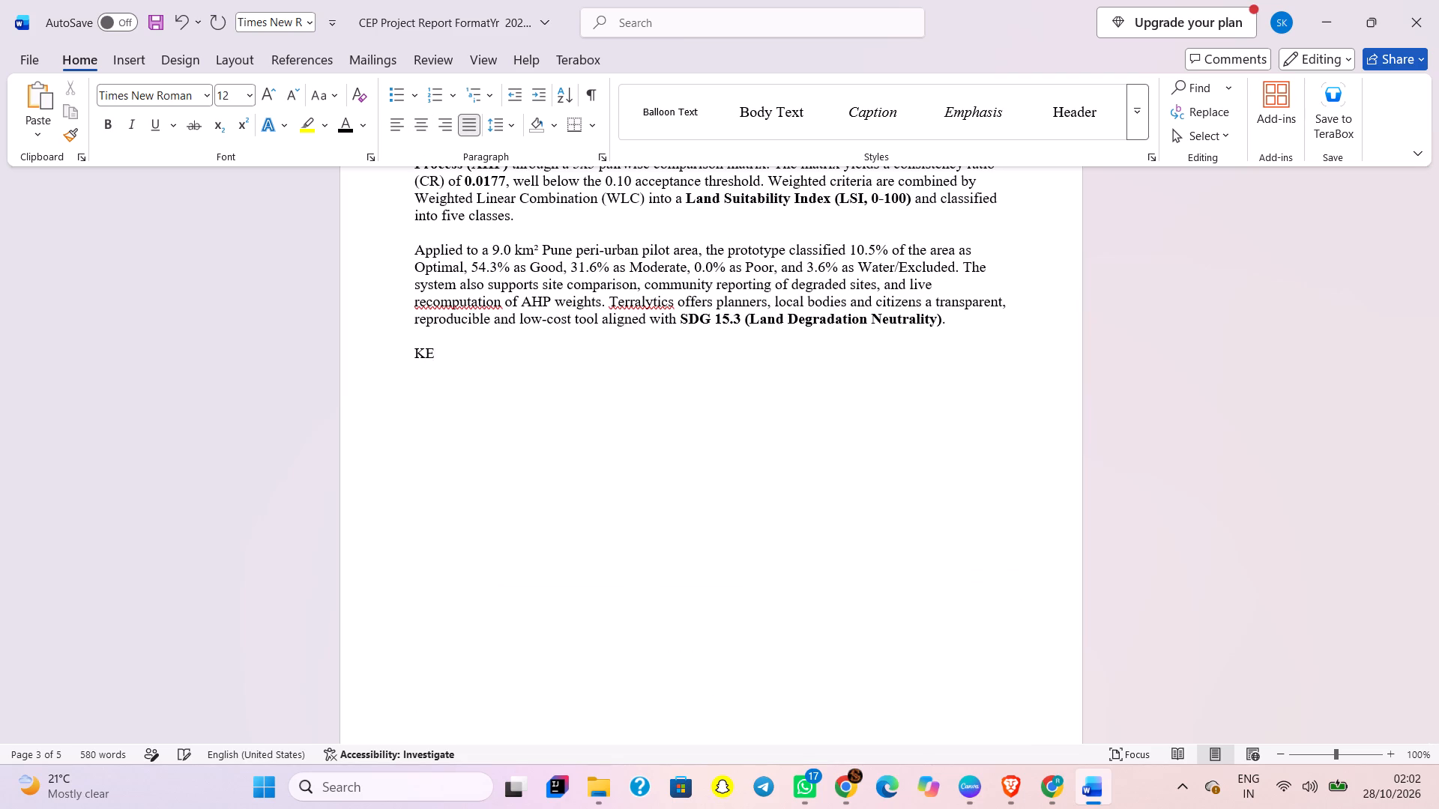
{"action": "key", "text": "BackSpace"}
{"action": "type", "text": "eywords"}
{"action": "type", "text": ":"}
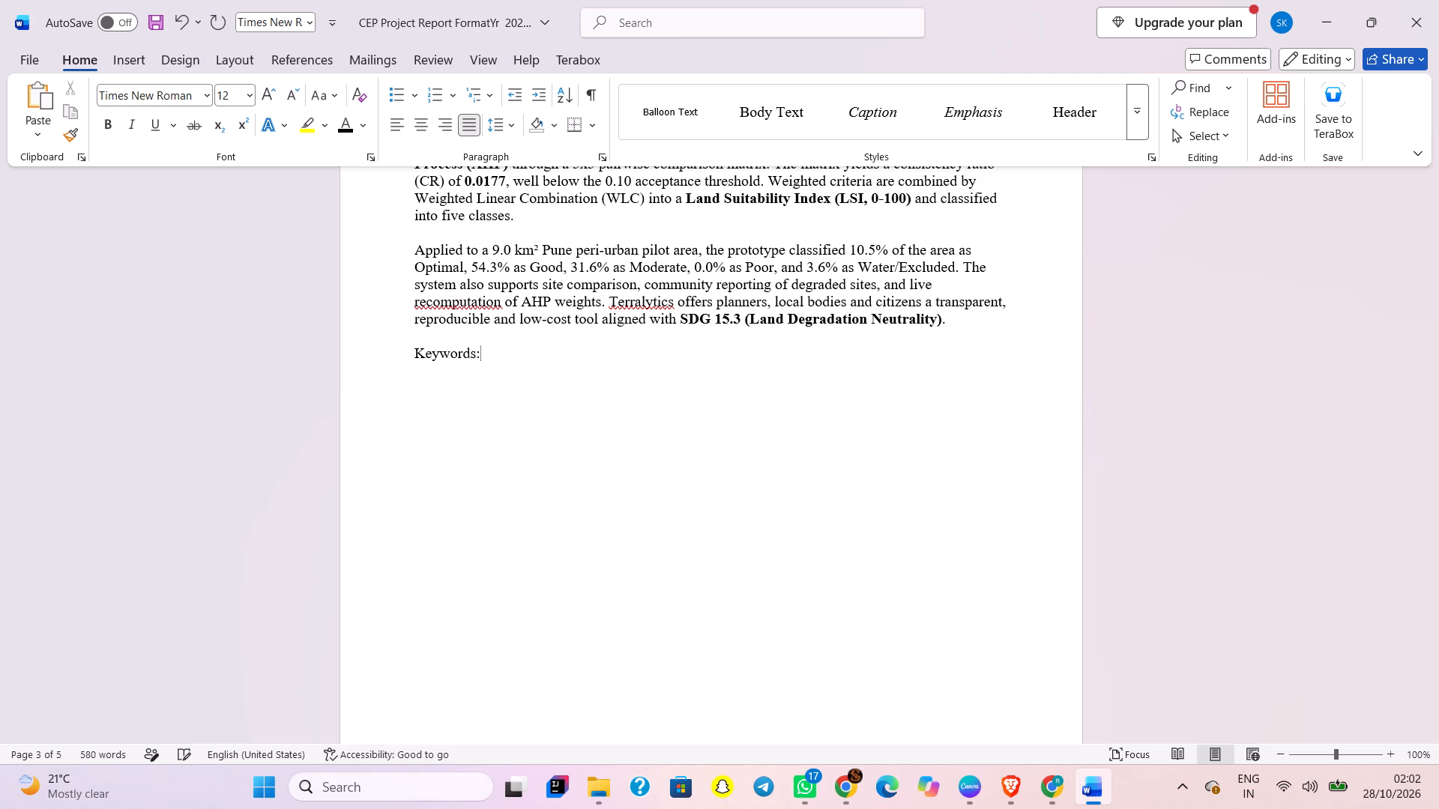
{"action": "key", "text": "space"}
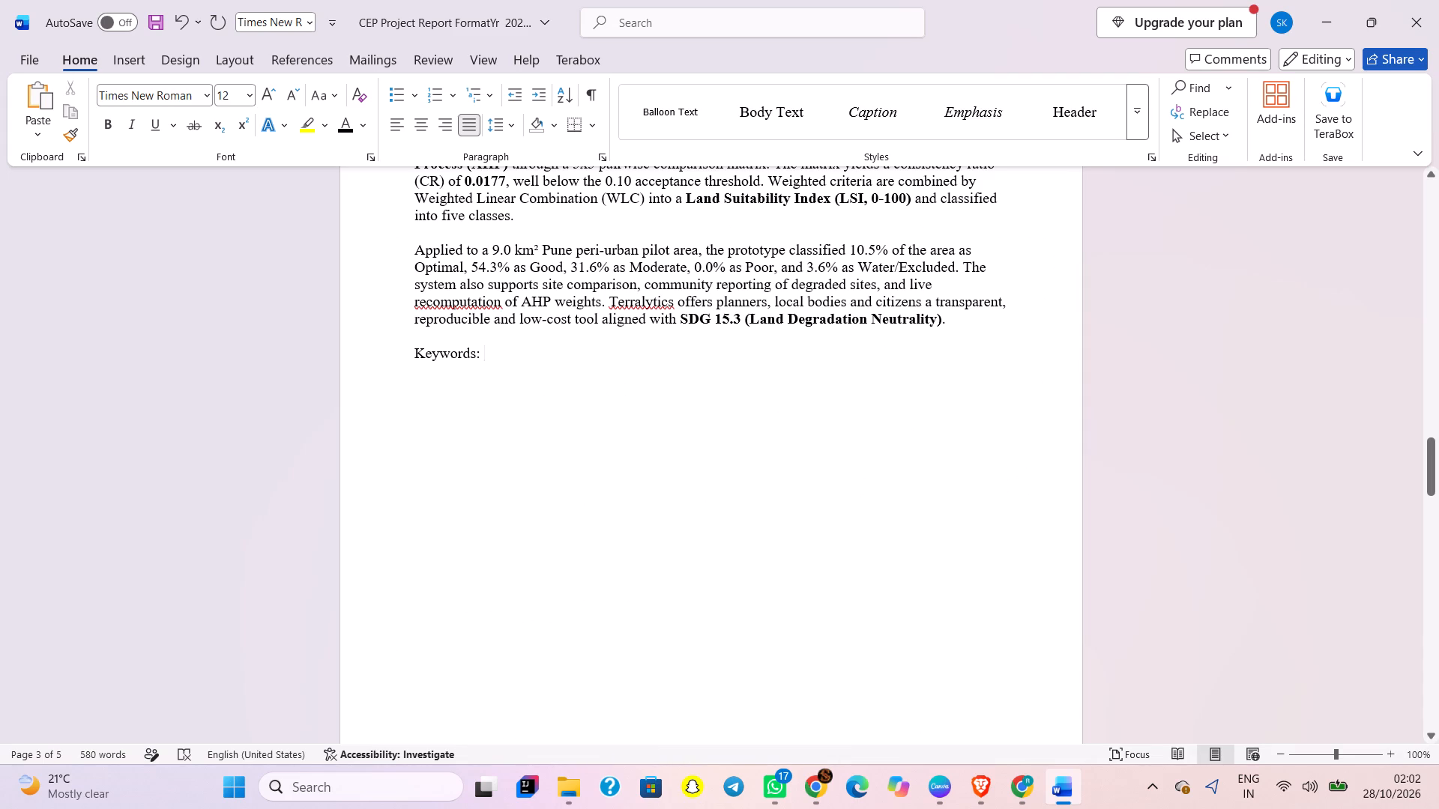
{"action": "left_click_drag", "start_coordinate": [481, 354], "coordinate": [418, 356]}
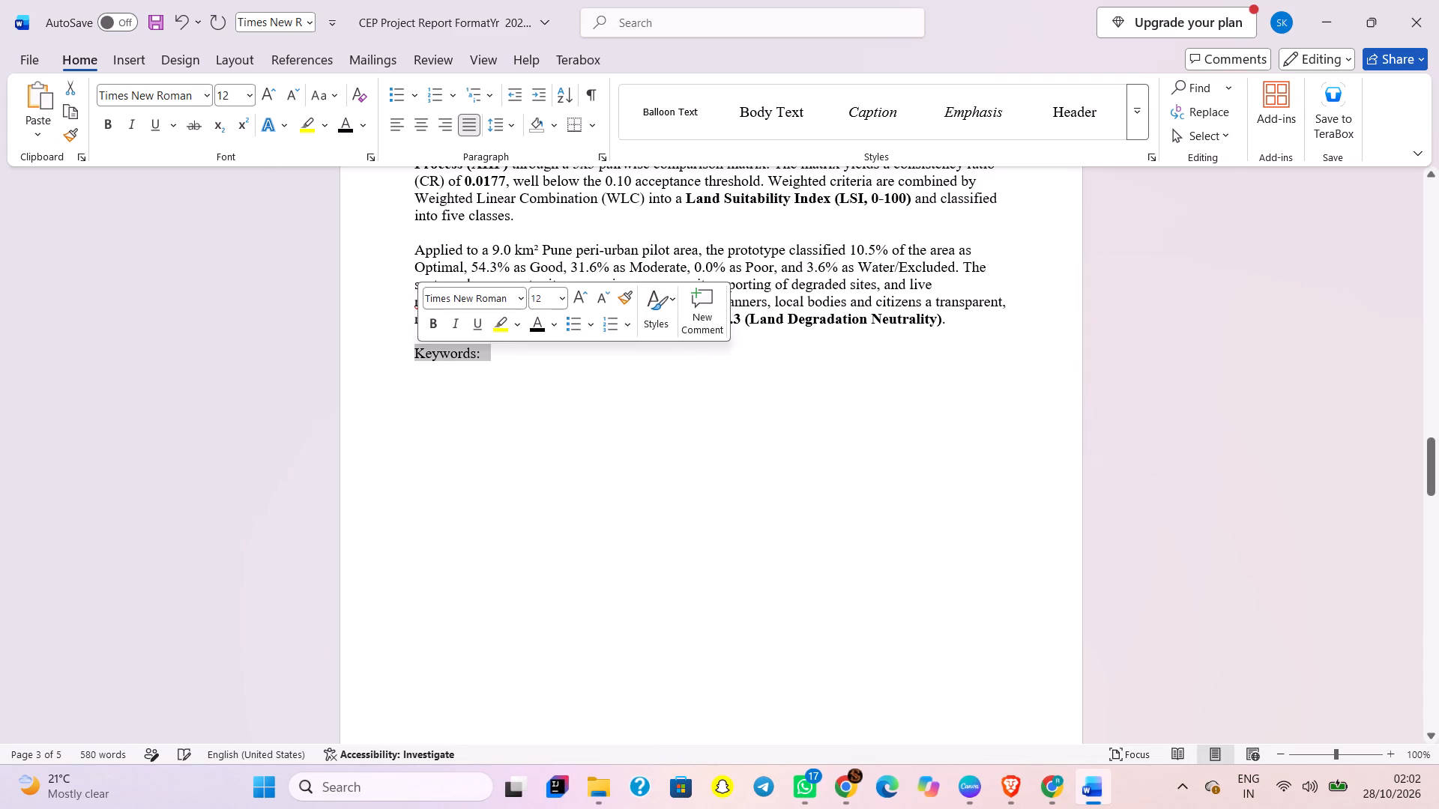
{"action": "left_click", "coordinate": [102, 130]}
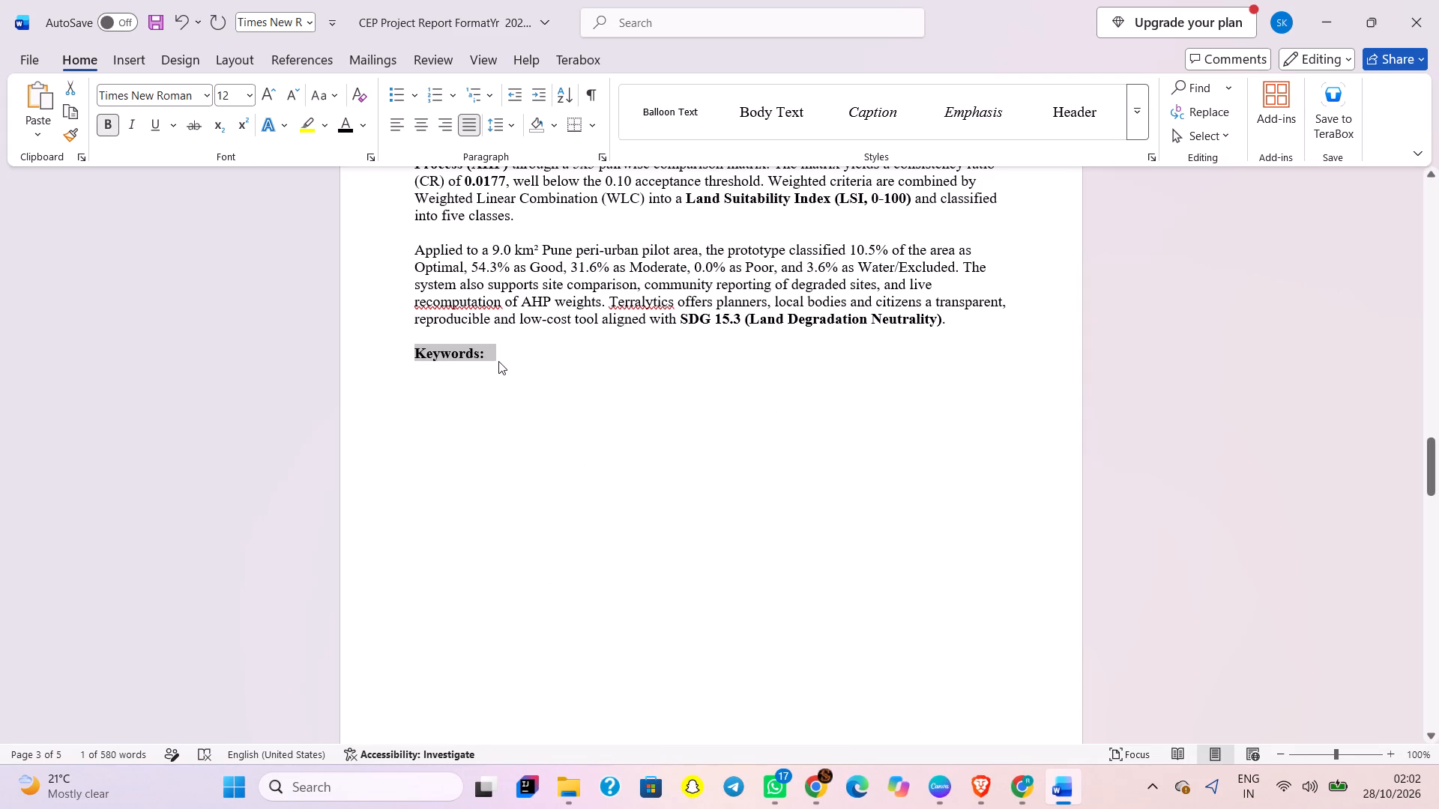
{"action": "left_click", "coordinate": [500, 357]}
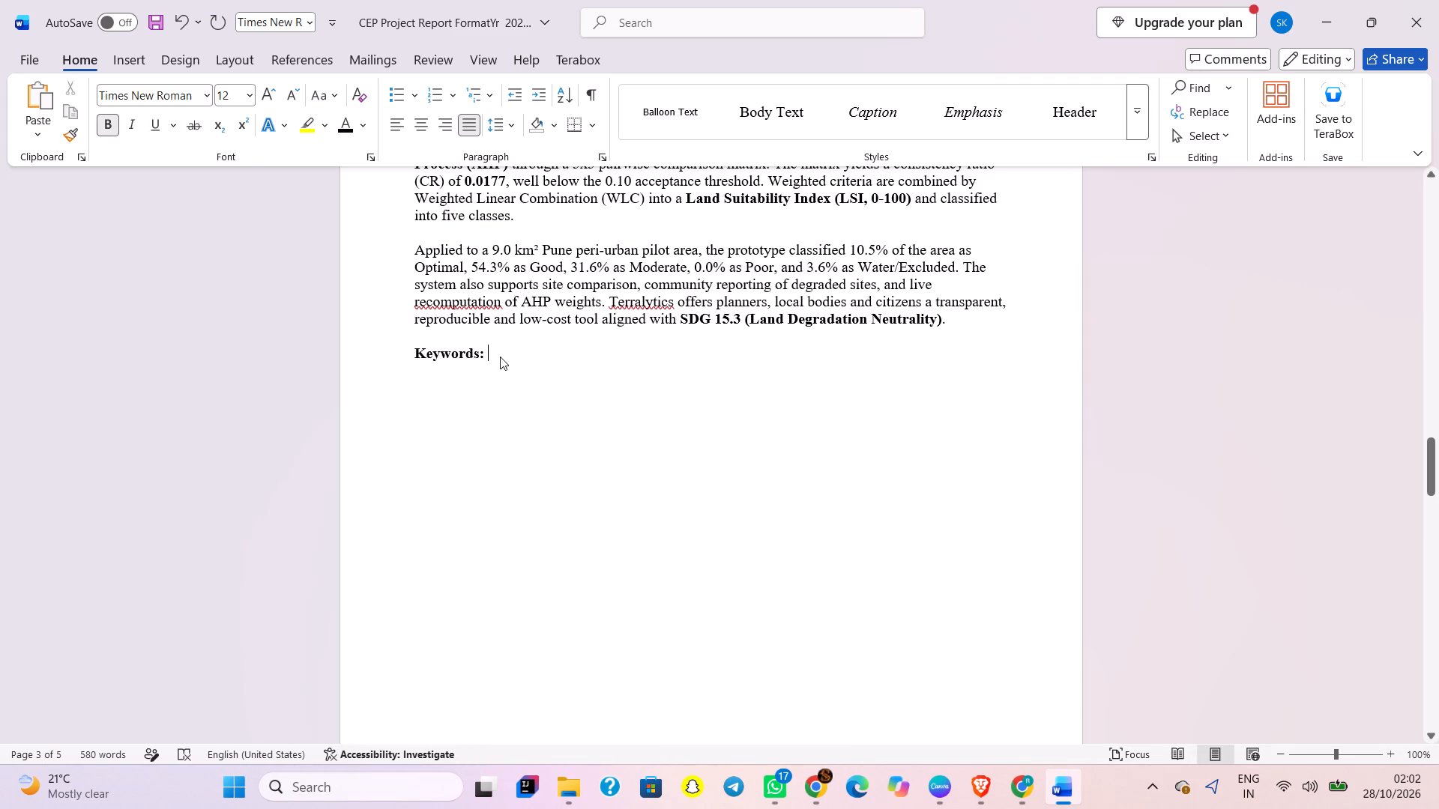
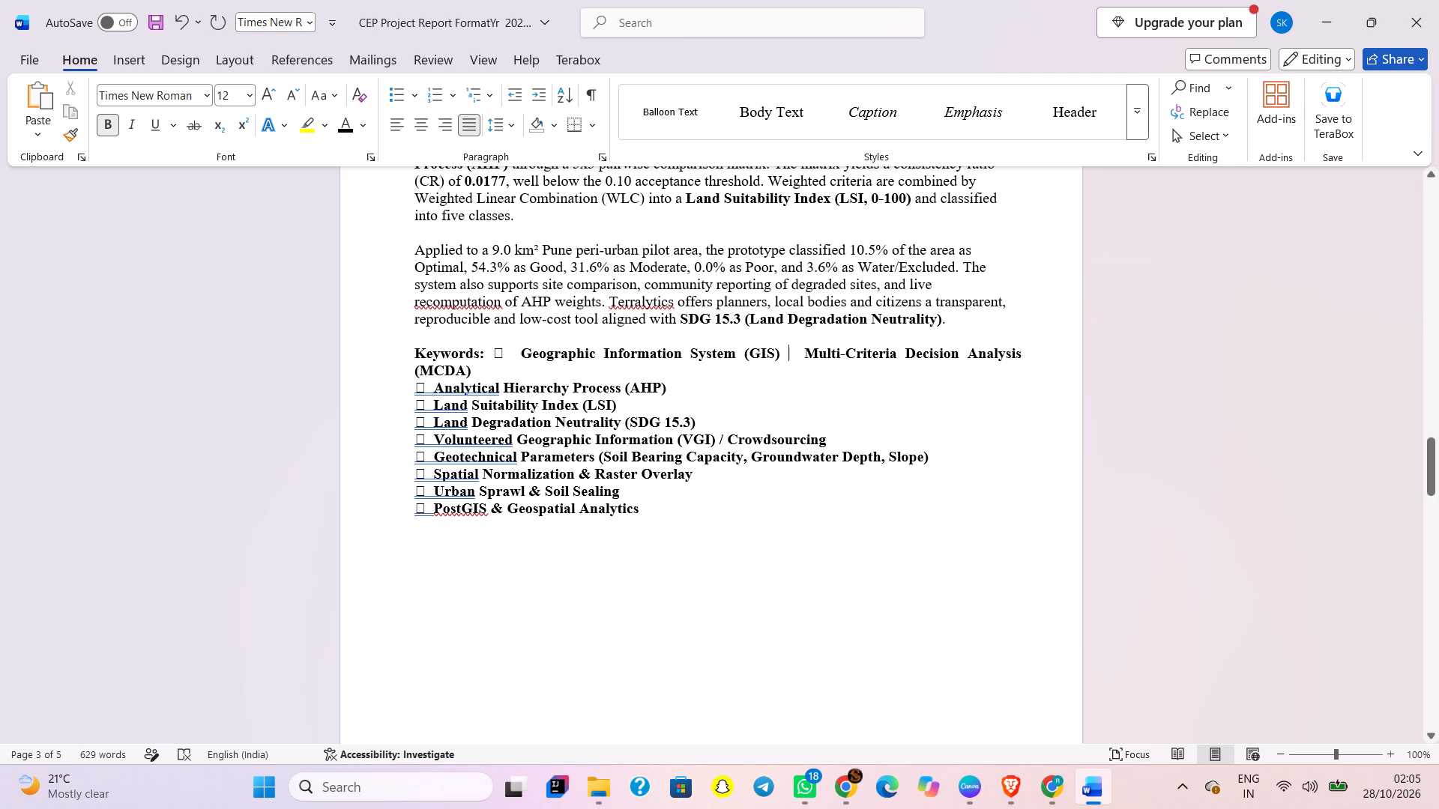
Remove bold from all the pasted keywords, from Geographic Information System (GIS) through PostGIS & Geospatial Analytics.
{"action": "left_click_drag", "start_coordinate": [643, 511], "coordinate": [534, 369]}
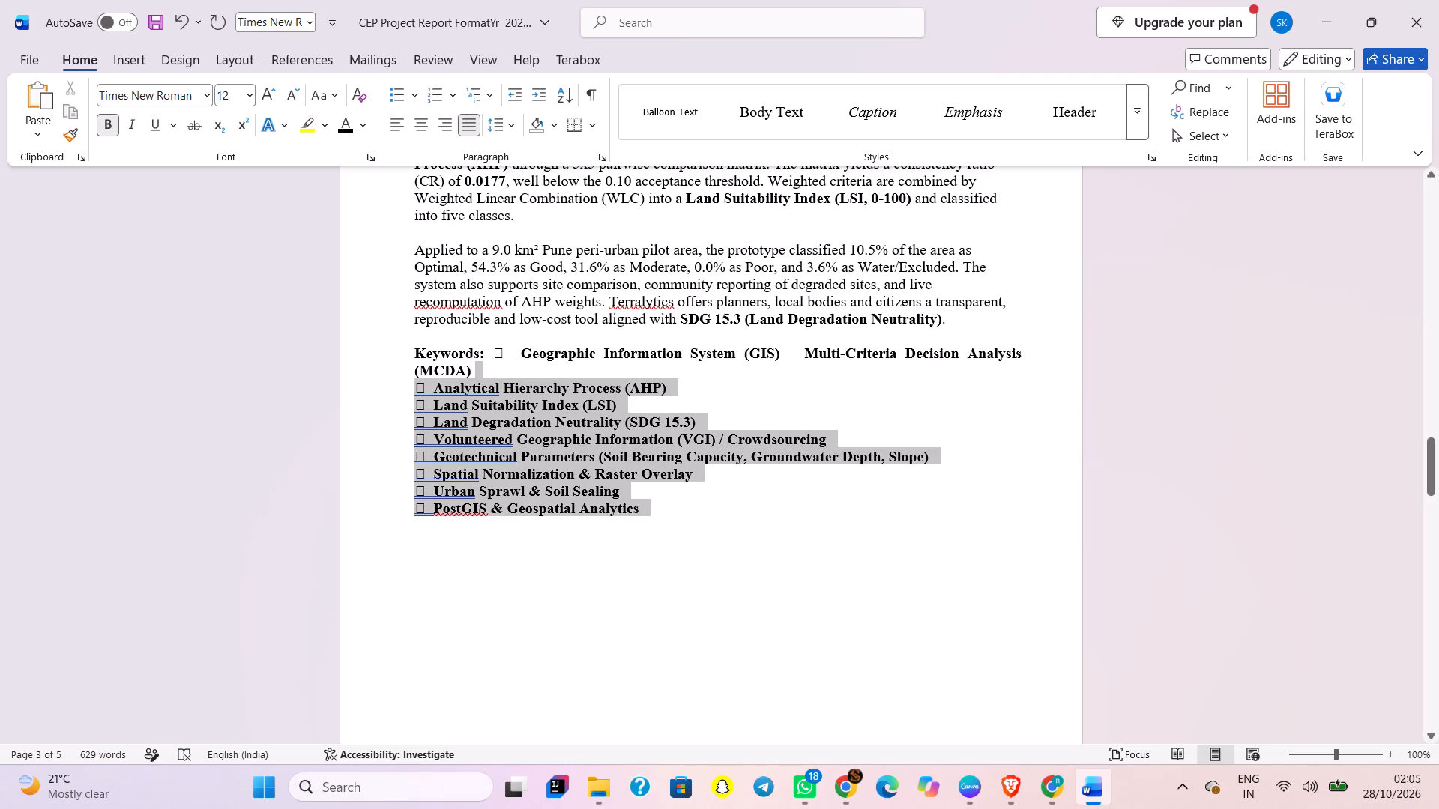
{"action": "left_click_drag", "start_coordinate": [534, 369], "coordinate": [527, 354]}
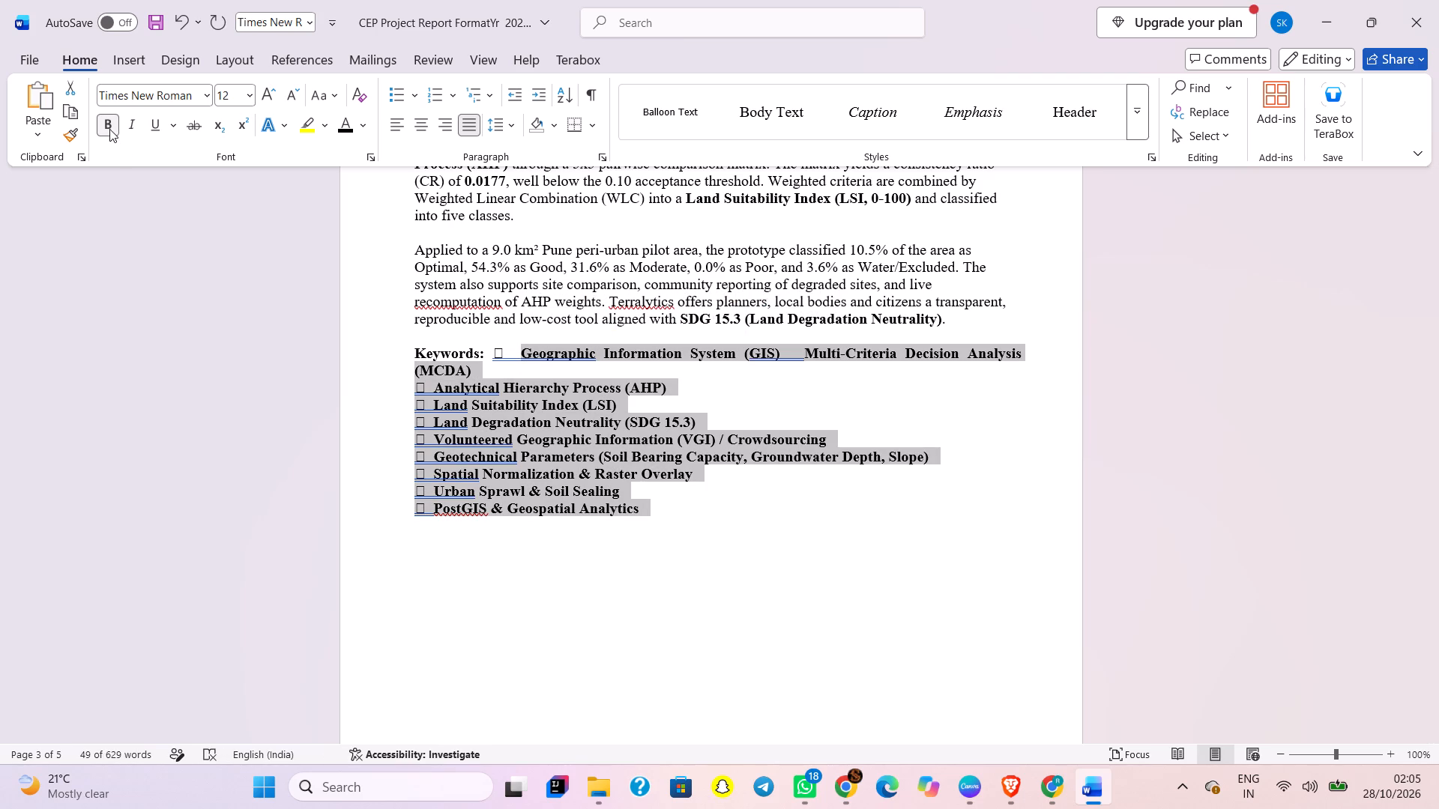
{"action": "left_click", "coordinate": [106, 127]}
Delete the box symbol and extra spacing between the Keywords label and Geographic Information System (GIS).
{"action": "left_click", "coordinate": [505, 361]}
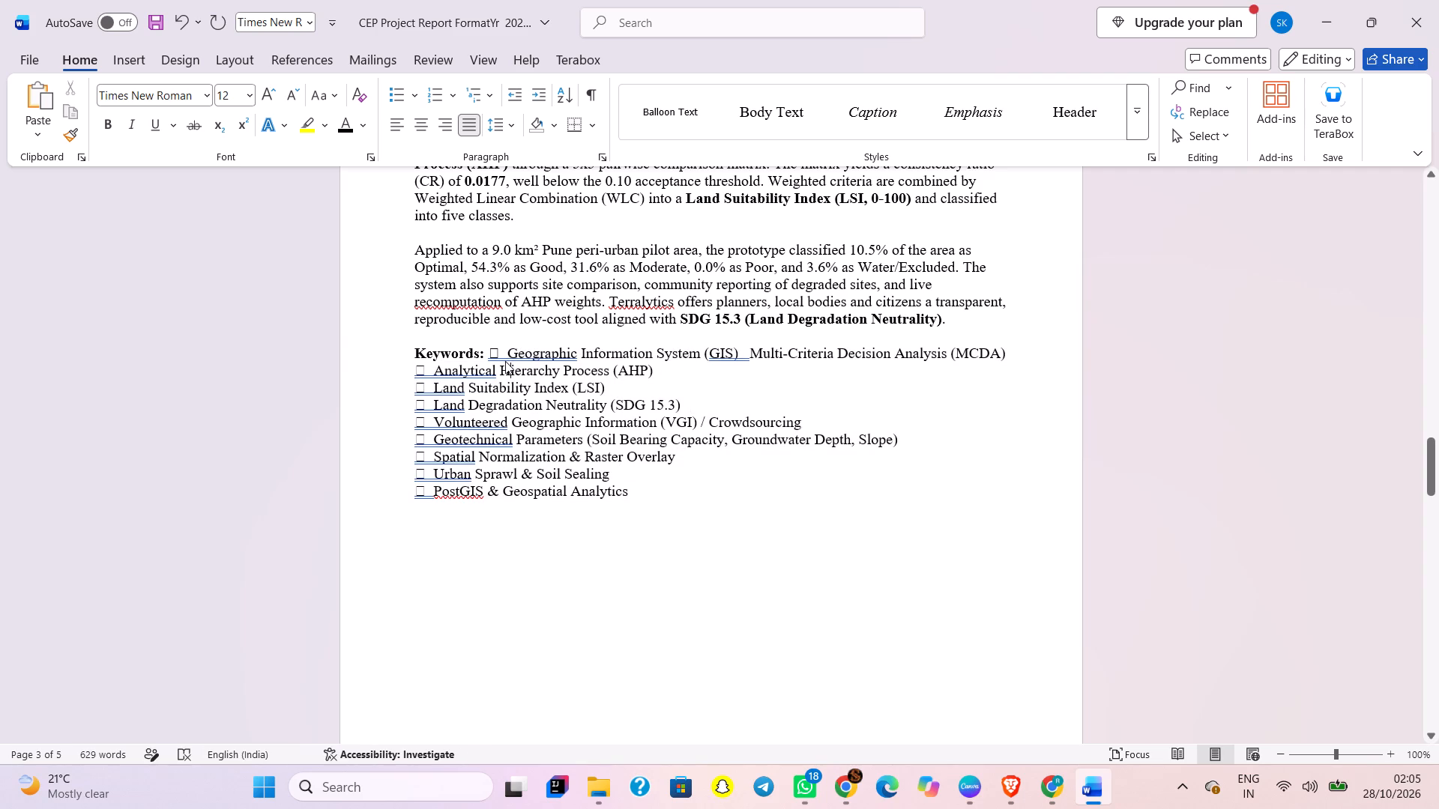
{"action": "left_click", "coordinate": [506, 356]}
{"action": "key", "text": "BackSpace"}
{"action": "key", "text": "BackSpace"}
{"action": "key", "text": "BackSpace"}
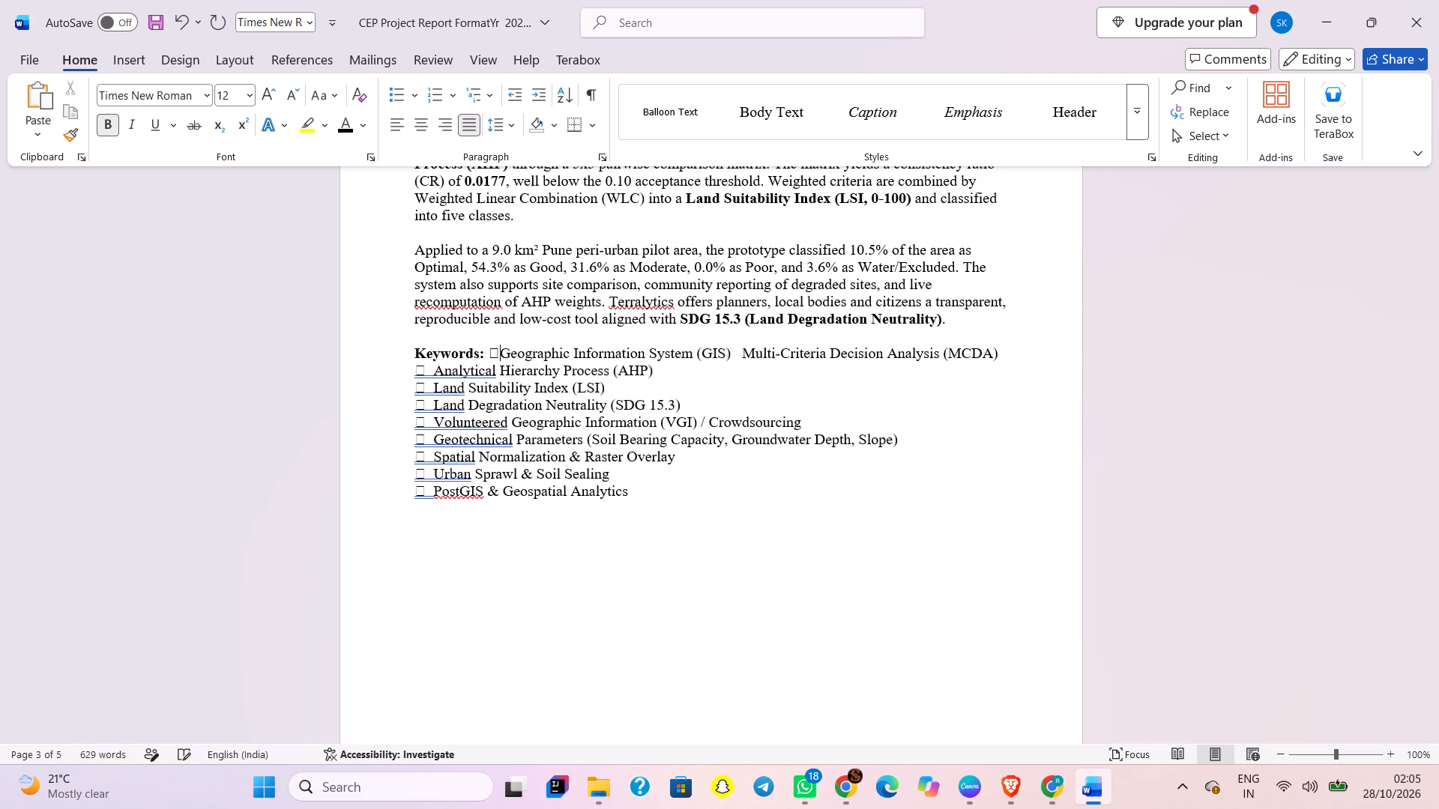
Replace the wide gap between Geographic Information System (GIS) and Multi-Criteria Decision Analysis (MCDA) with a comma and a single space.
{"action": "left_click", "coordinate": [730, 355]}
{"action": "key", "text": "BackSpace"}
{"action": "key", "text": "BackSpace"}
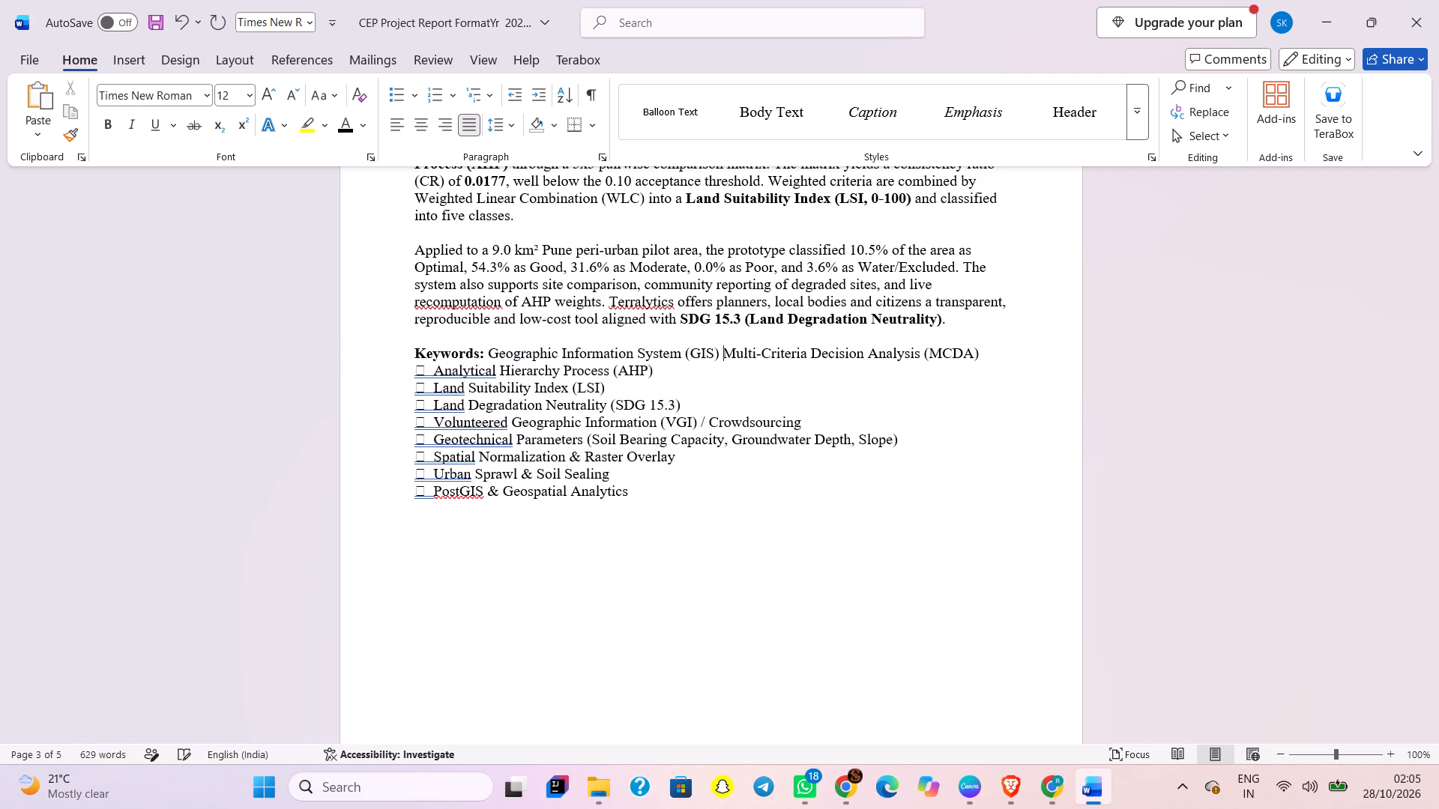
{"action": "key", "text": "comma"}
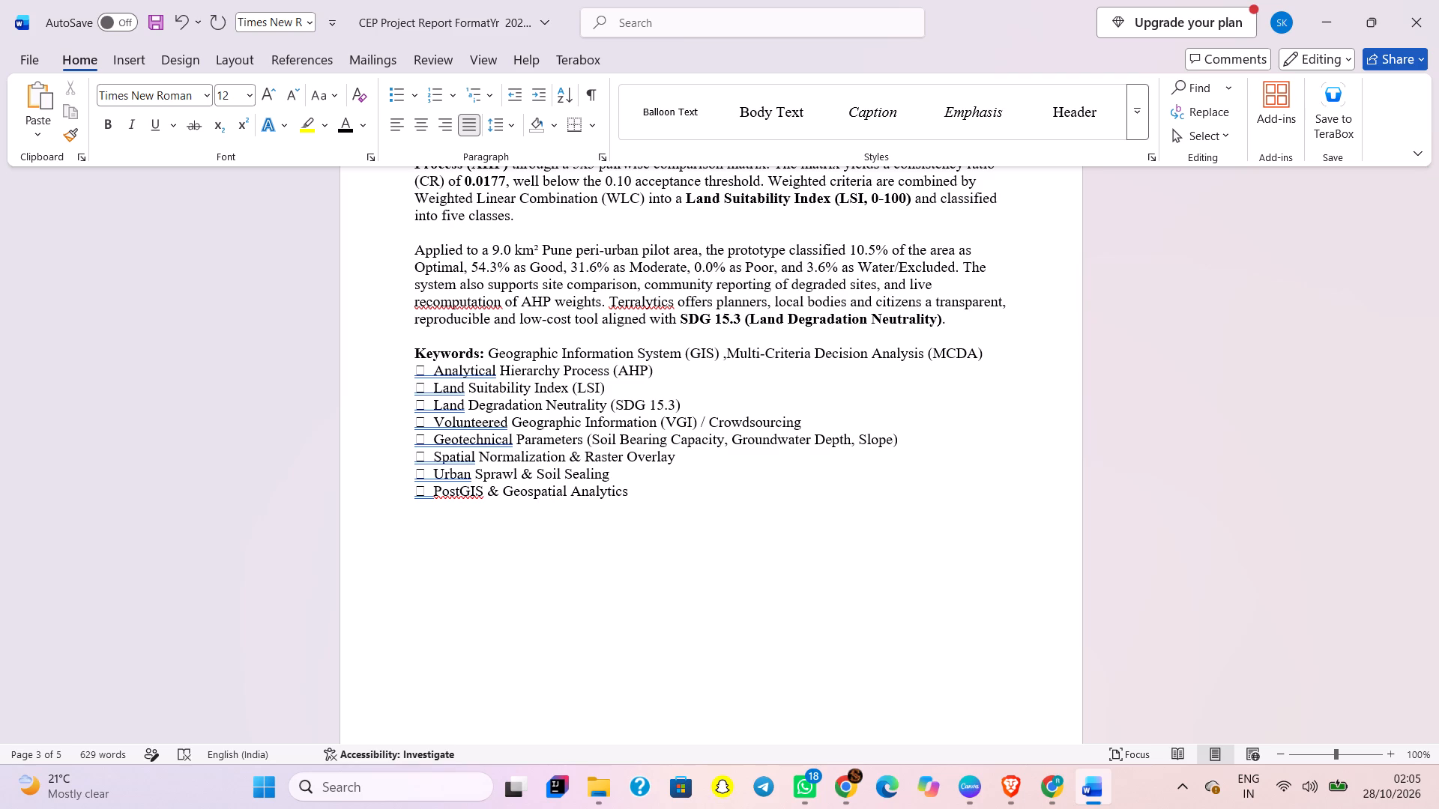
{"action": "key", "text": "BackSpace"}
{"action": "key", "text": "BackSpace"}
{"action": "type", "text": ","}
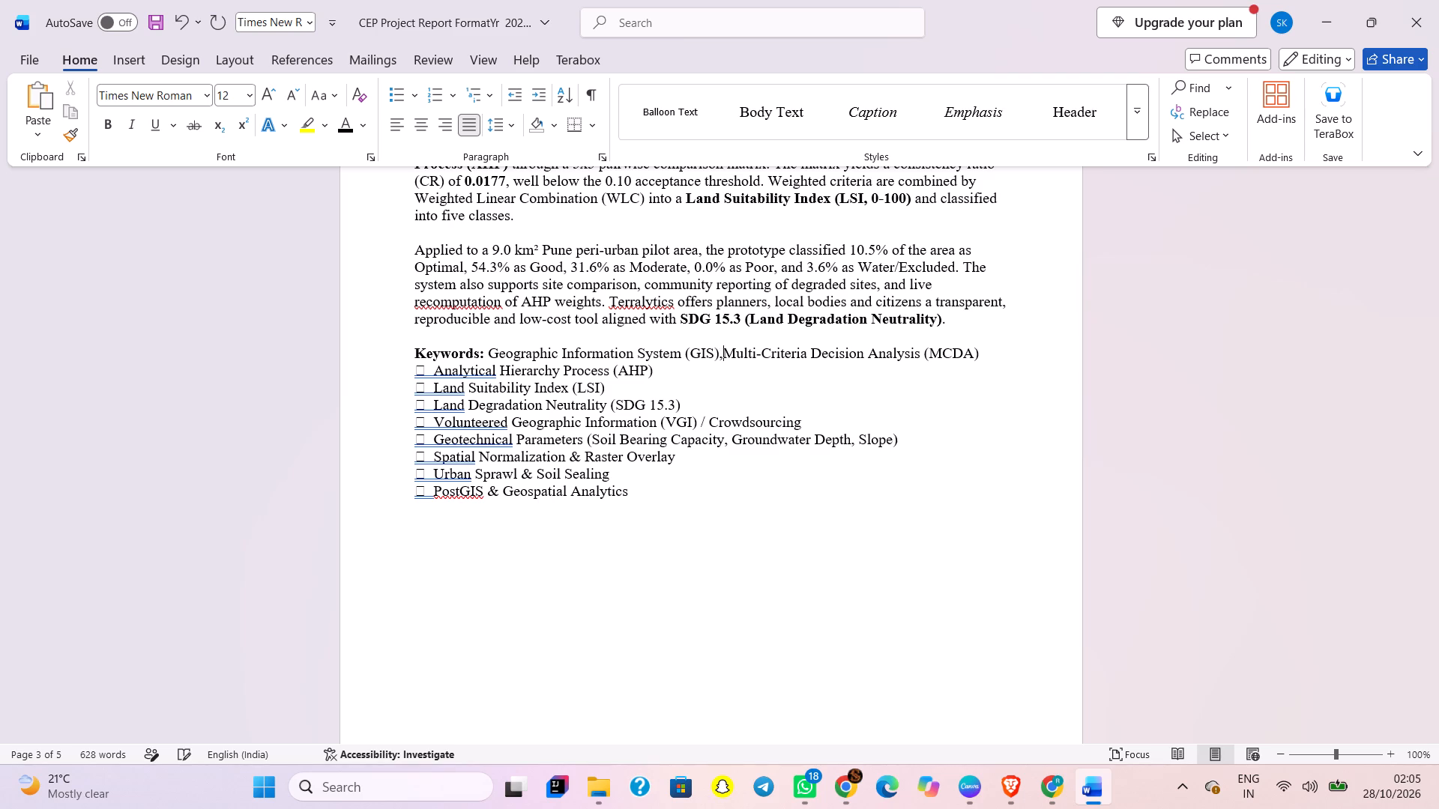
{"action": "key", "text": "space"}
Add a comma after Multi-Criteria Decision Analysis (MCDA) in the Keywords line.
{"action": "left_click", "coordinate": [983, 361]}
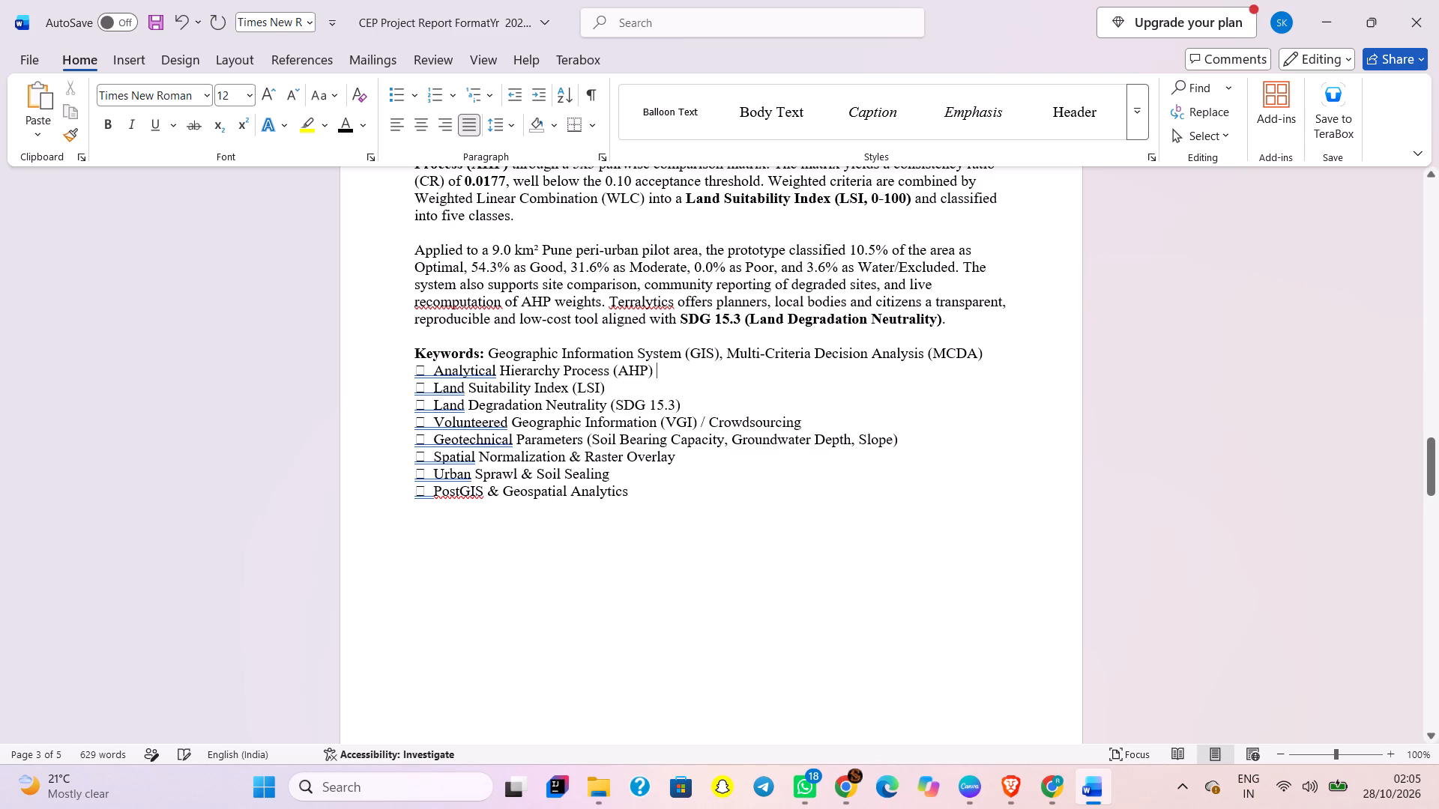
{"action": "left_click", "coordinate": [984, 355]}
{"action": "key", "text": "comma"}
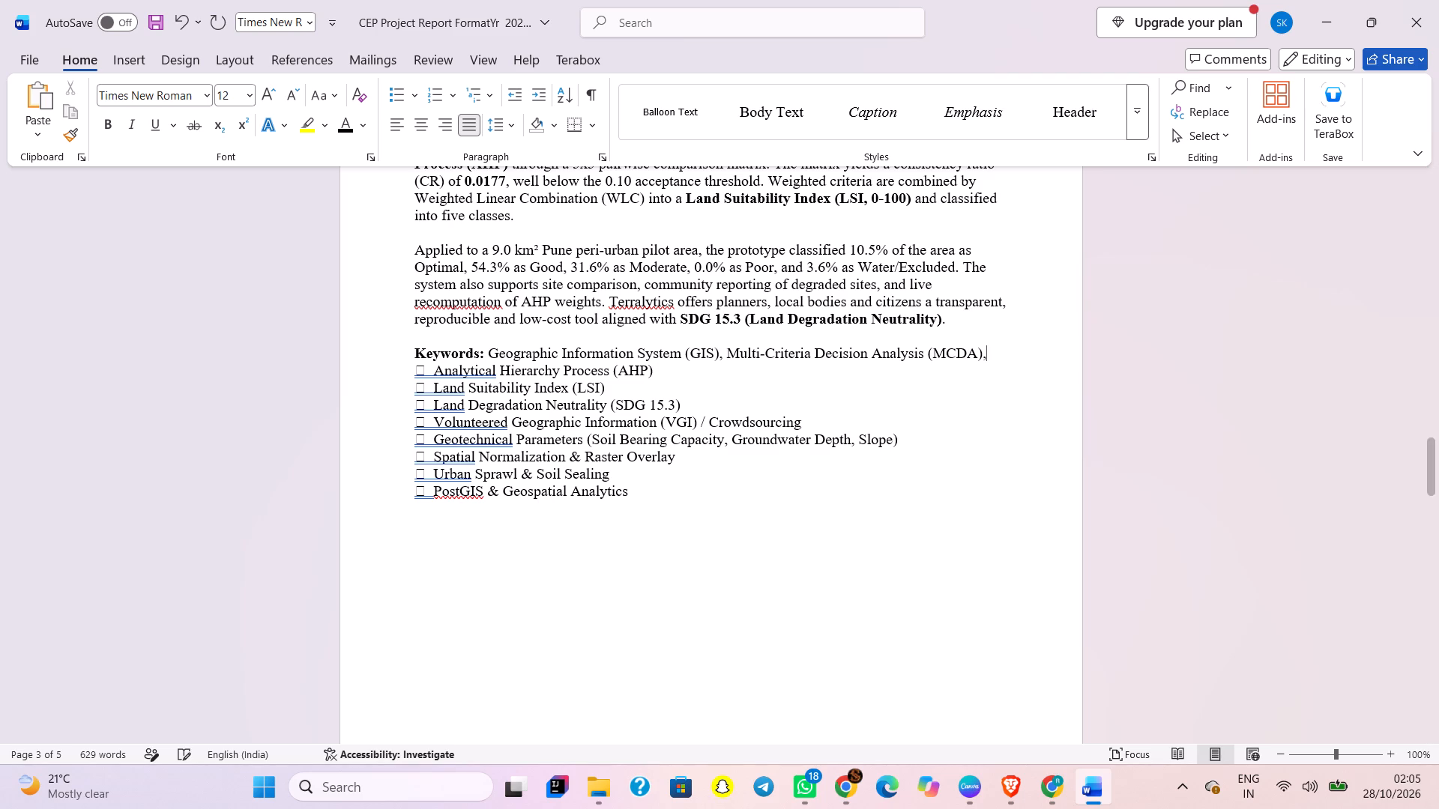
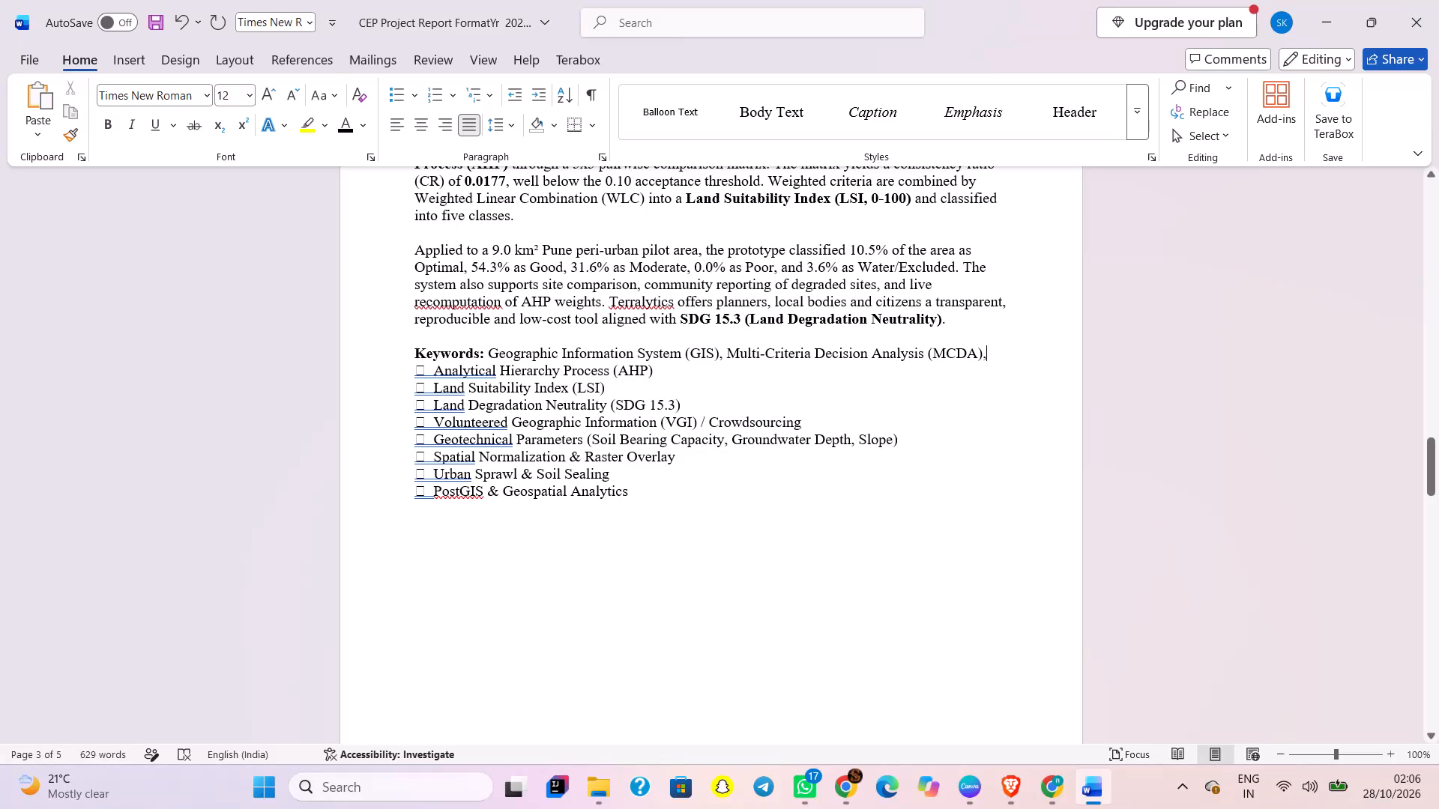
Remove the box symbol and line break before Analytical Hierarchy Process (AHP) so it follows Multi-Criteria Decision Analysis (MCDA) in the Keywords paragraph.
{"action": "left_click", "coordinate": [429, 375]}
{"action": "key", "text": "BackSpace"}
{"action": "key", "text": "BackSpace"}
{"action": "key", "text": "BackSpace"}
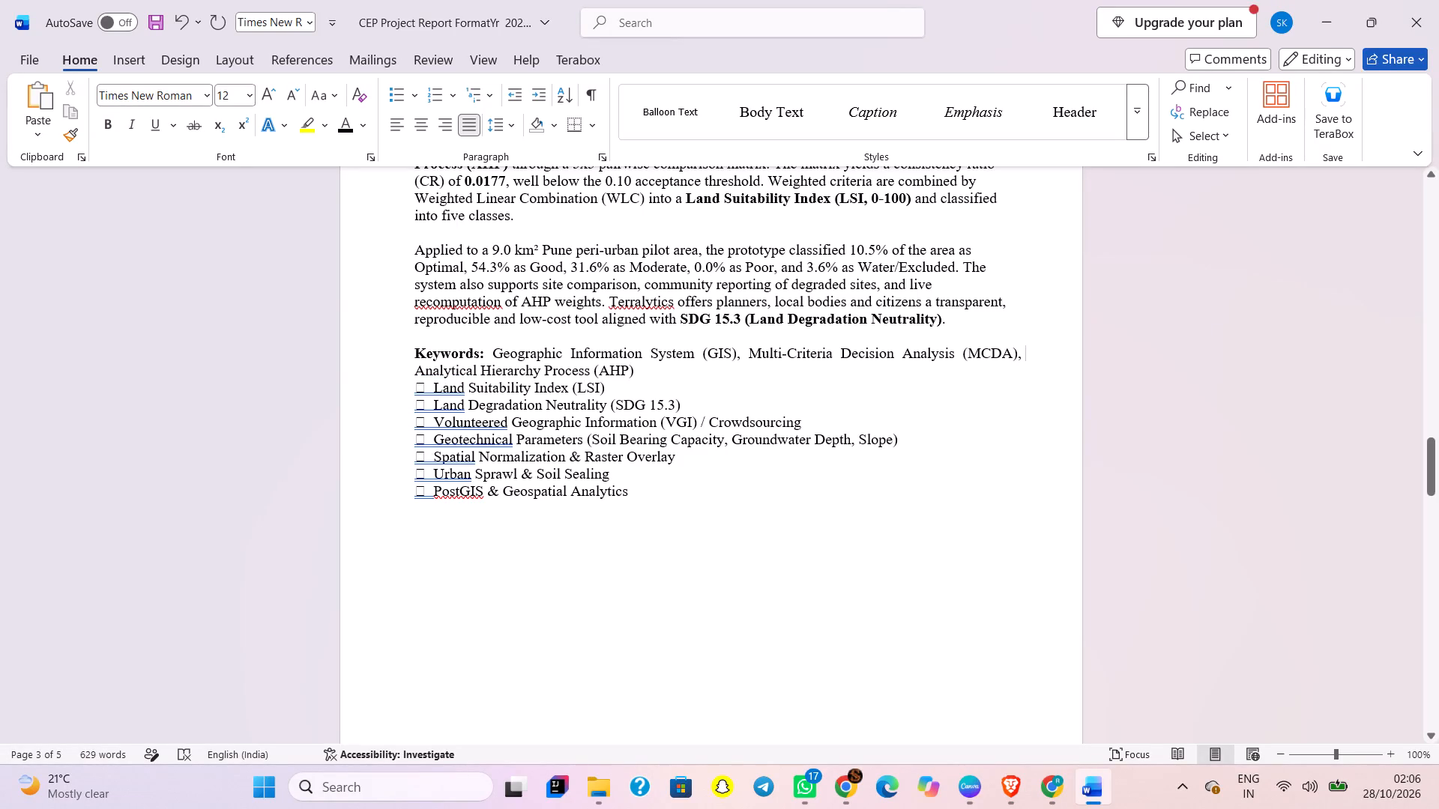
Join Land Suitability Index (LSI) to the Keywords paragraph without its box symbol, separated from Analytical Hierarchy Process (AHP) by a comma.
{"action": "left_click", "coordinate": [429, 387]}
{"action": "key", "text": "BackSpace"}
{"action": "key", "text": "BackSpace"}
{"action": "key", "text": "BackSpace"}
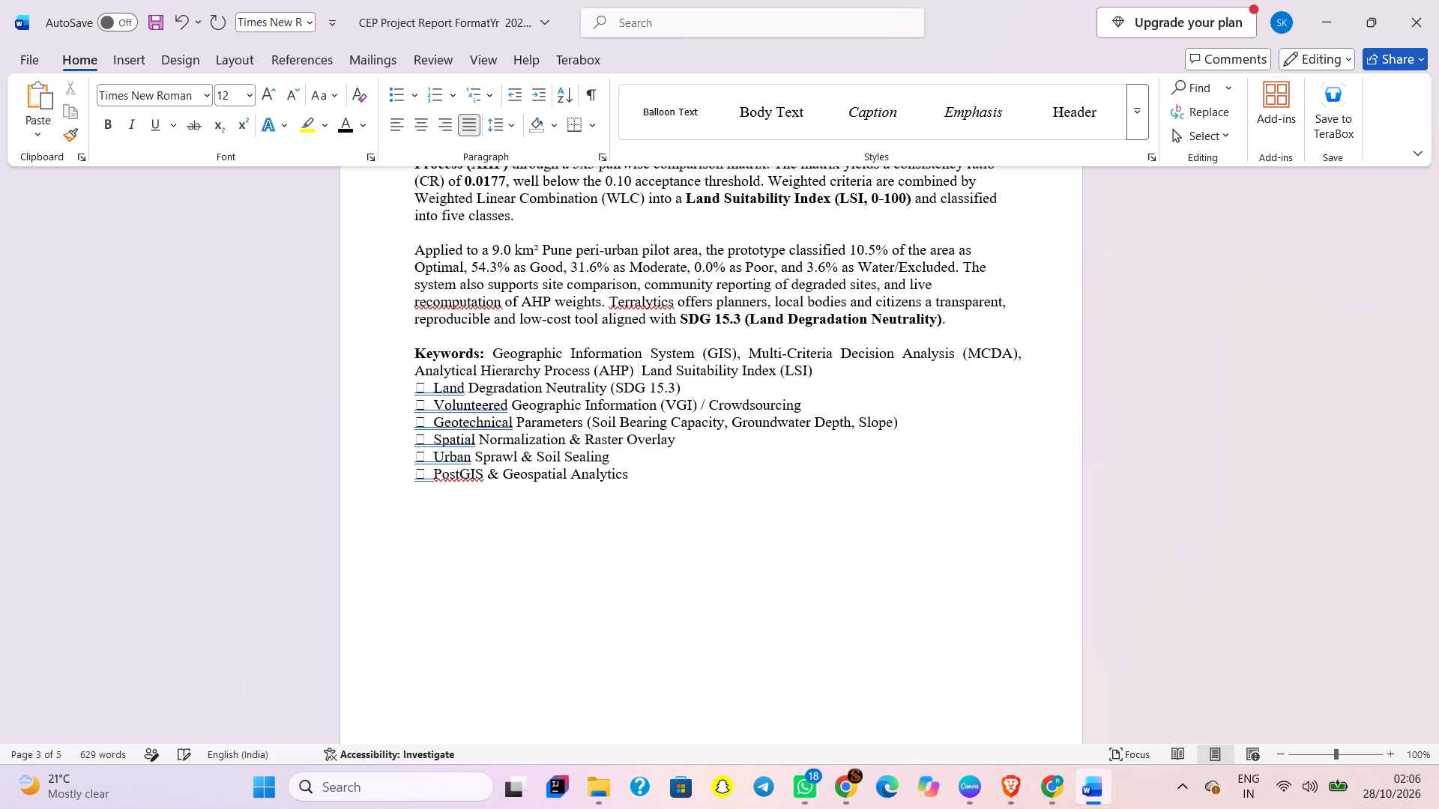
{"action": "key", "text": "BackSpace"}
{"action": "key", "text": "comma"}
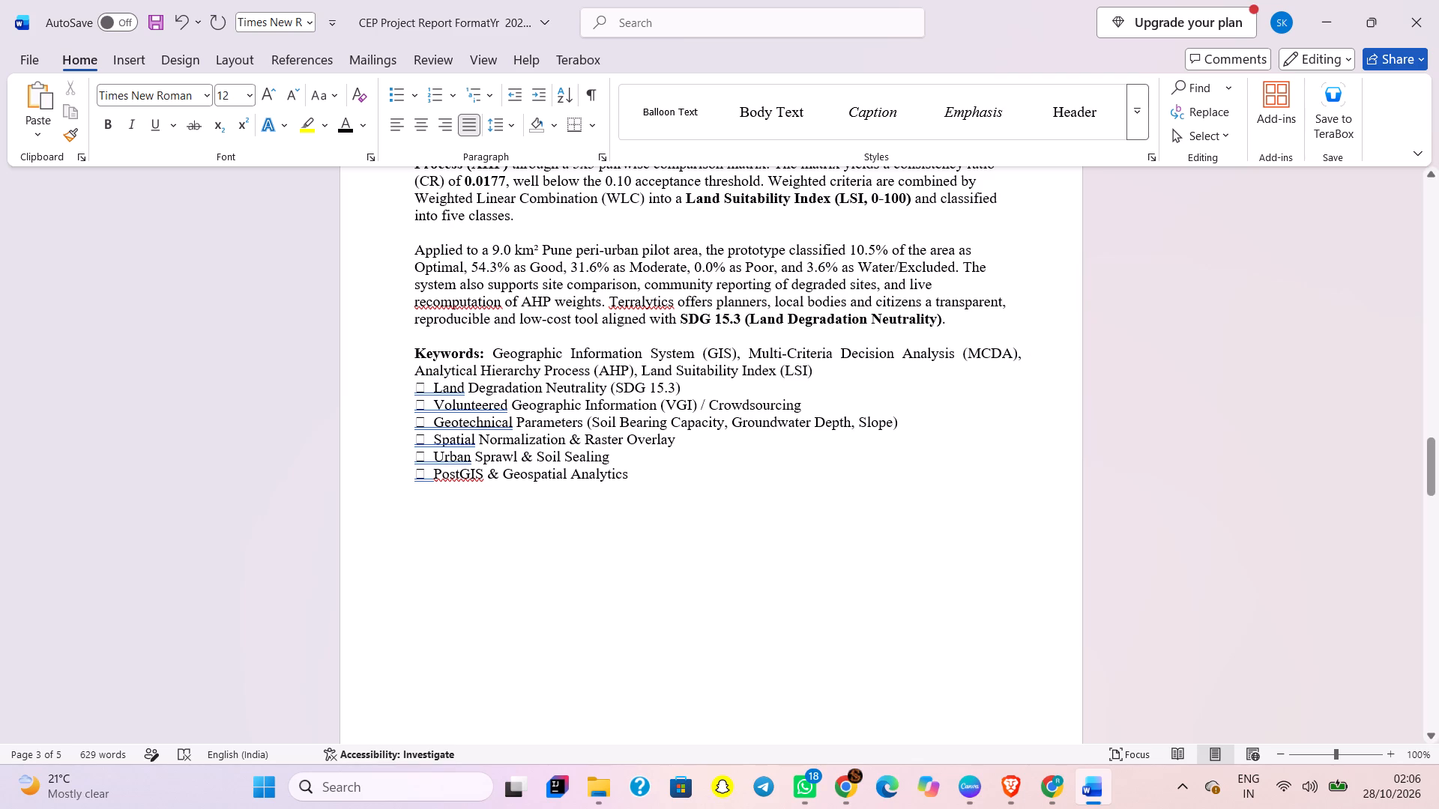
Join Land Degradation Neutrality (SDG 15.3) to the Keywords paragraph without its box symbol, after a comma and space following Land Suitability Index (LSI).
{"action": "left_click", "coordinate": [433, 389]}
{"action": "key", "text": "BackSpace"}
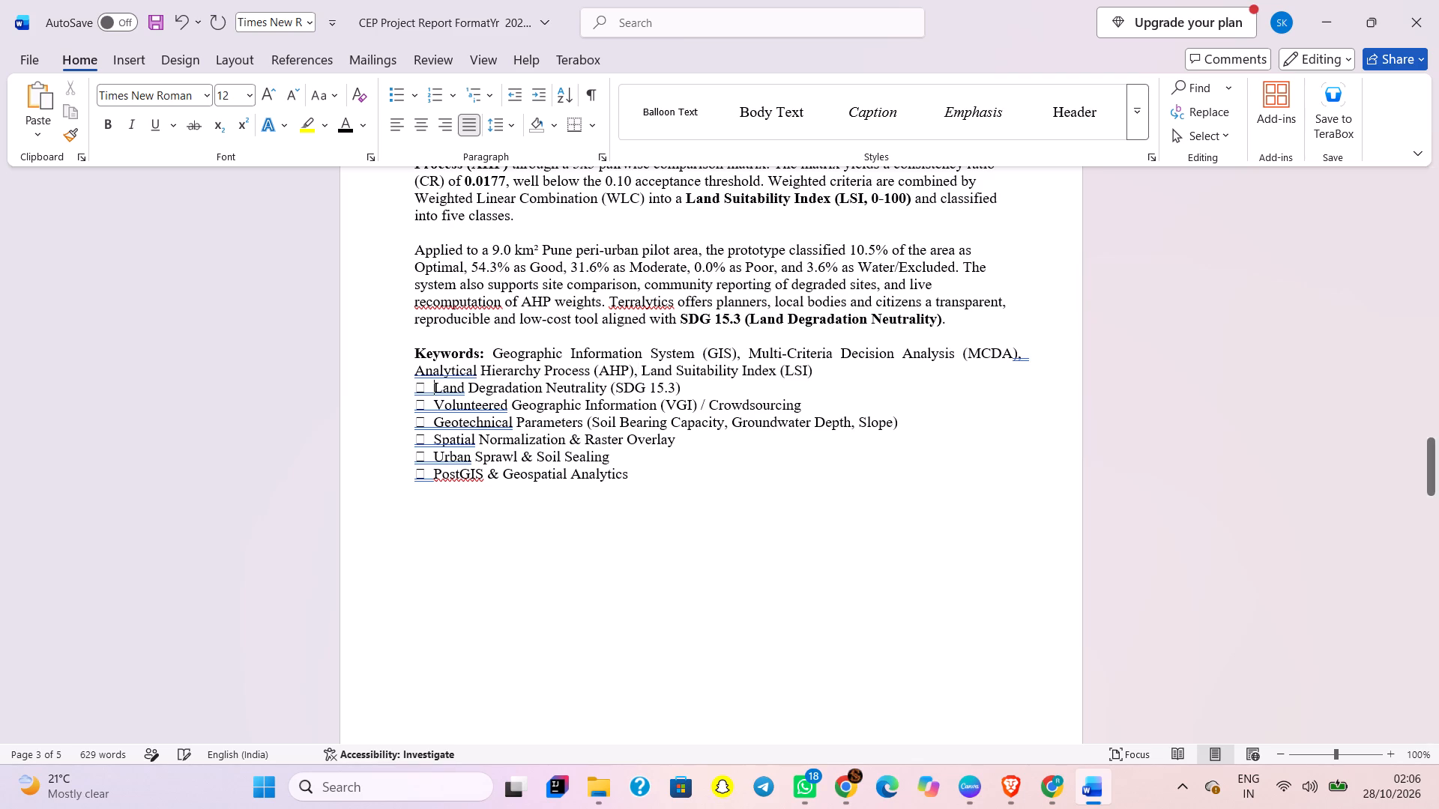
{"action": "key", "text": "BackSpace"}
{"action": "key", "text": "BackSpace"}
{"action": "key", "text": "BackSpace"}
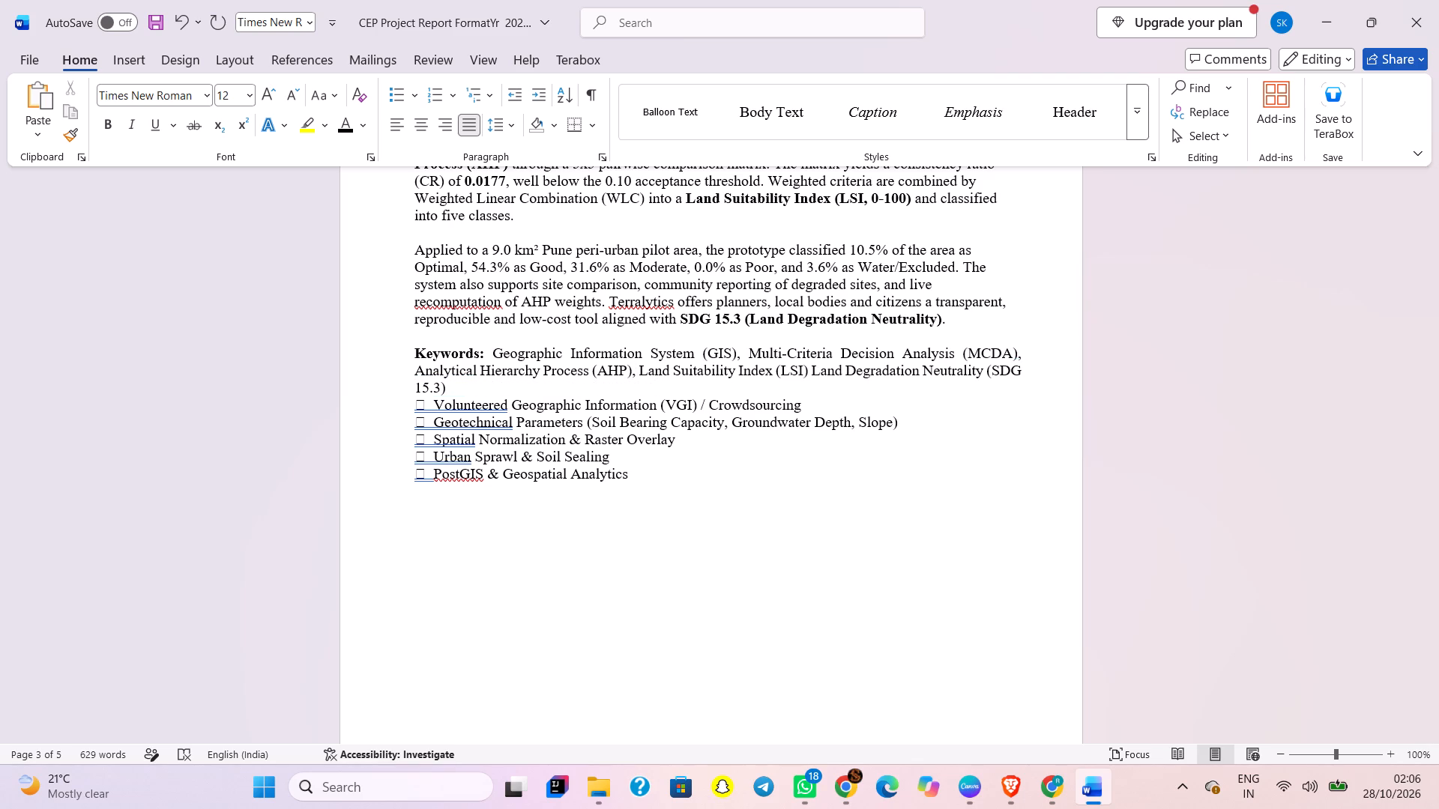
{"action": "key", "text": "BackSpace"}
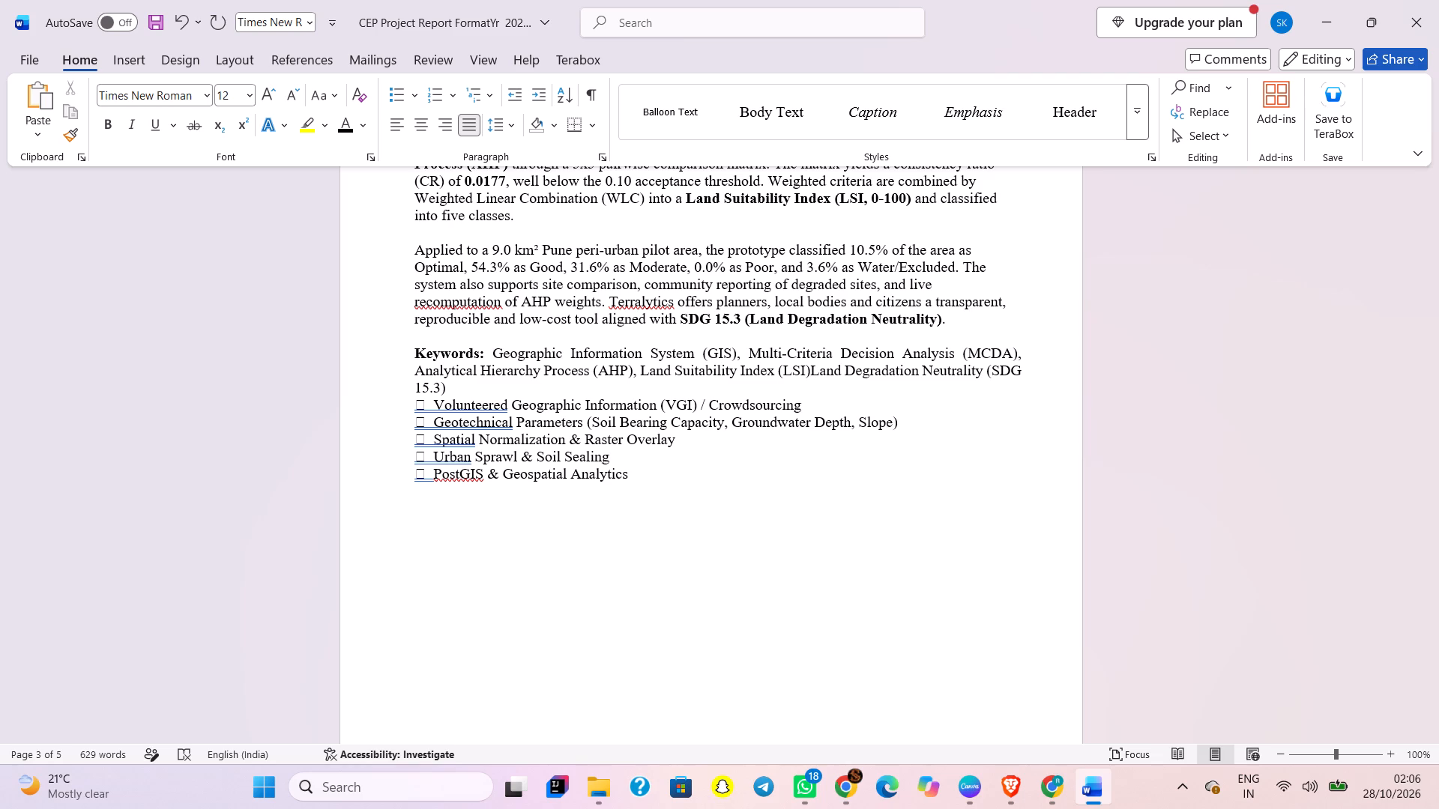
{"action": "type", "text": ","}
{"action": "key", "text": "space"}
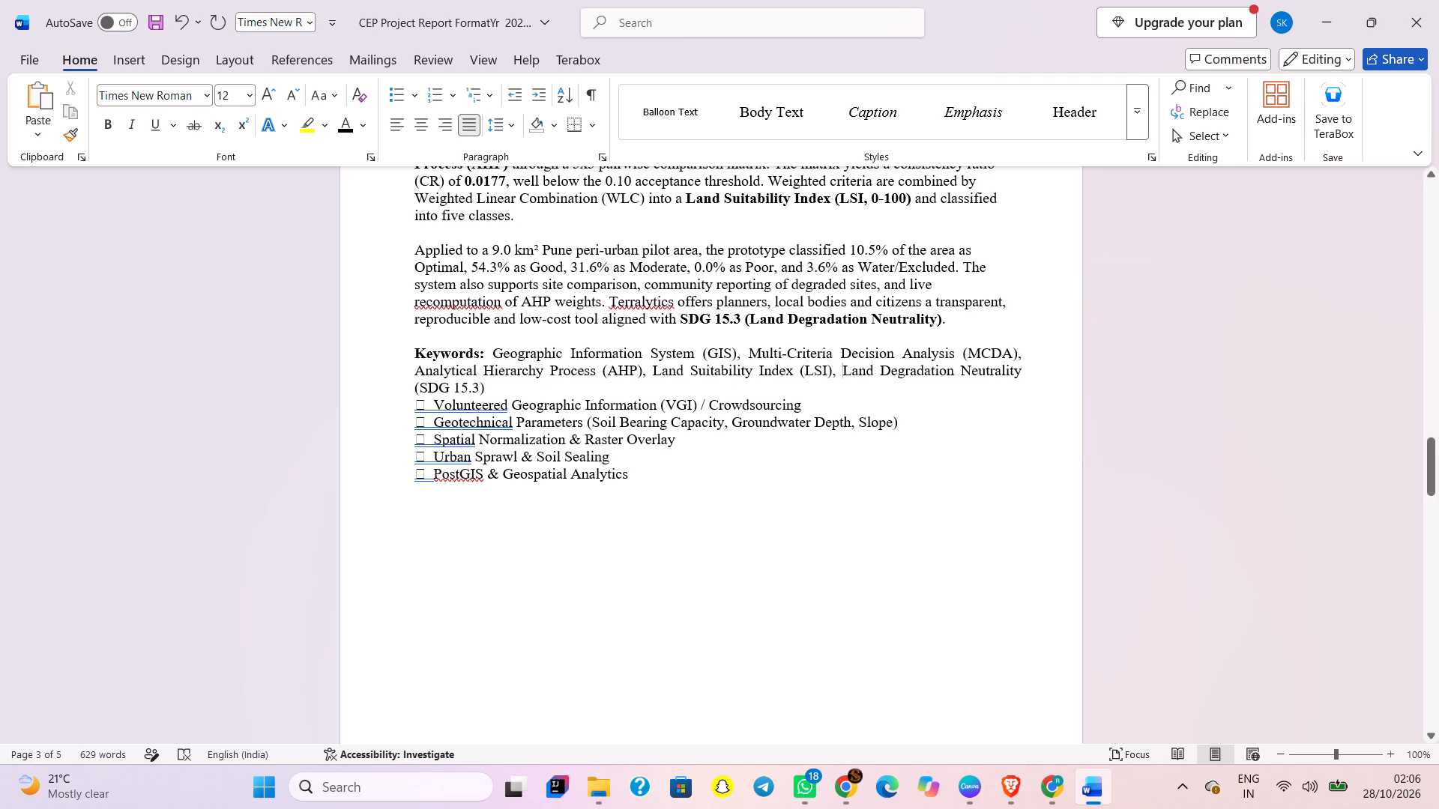
Join Volunteered Geographic Information (VGI) / Crowdsourcing to the Keywords paragraph without its box symbol, preceded by a comma and space.
{"action": "left_click", "coordinate": [432, 406]}
{"action": "key", "text": "BackSpace"}
{"action": "key", "text": "BackSpace"}
{"action": "key", "text": "BackSpace"}
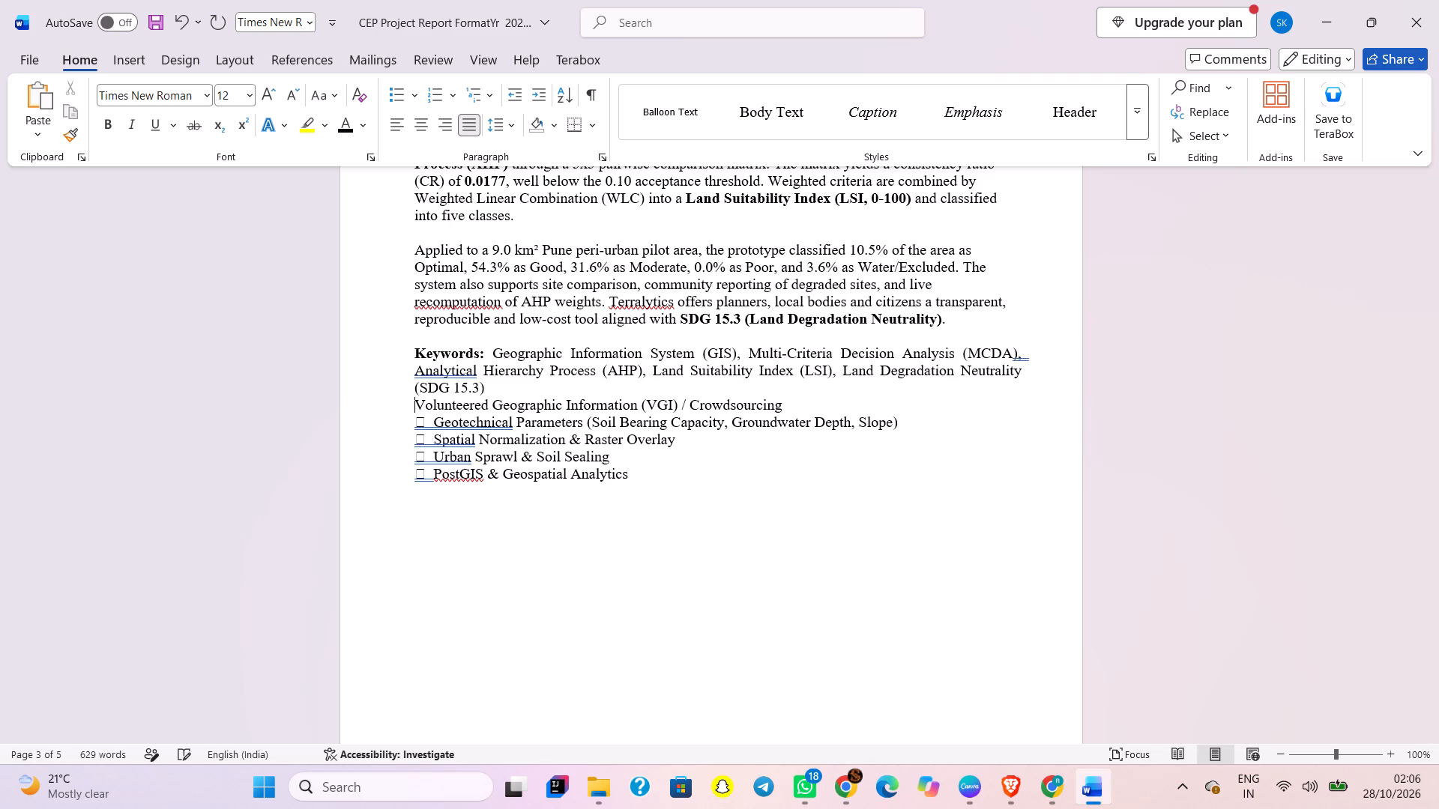
{"action": "key", "text": "BackSpace"}
{"action": "key", "text": "BackSpace"}
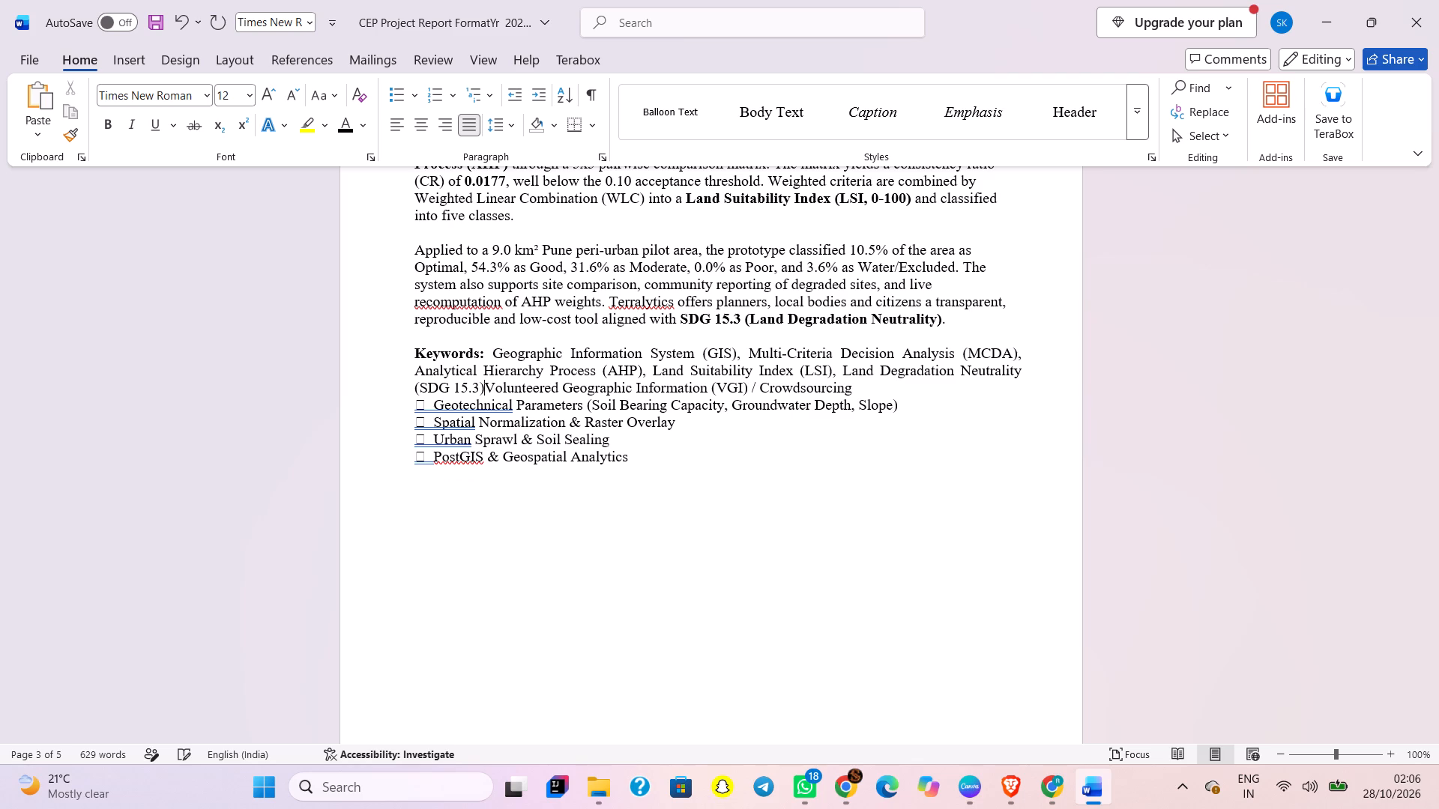
{"action": "type", "text": ","}
{"action": "key", "text": "space"}
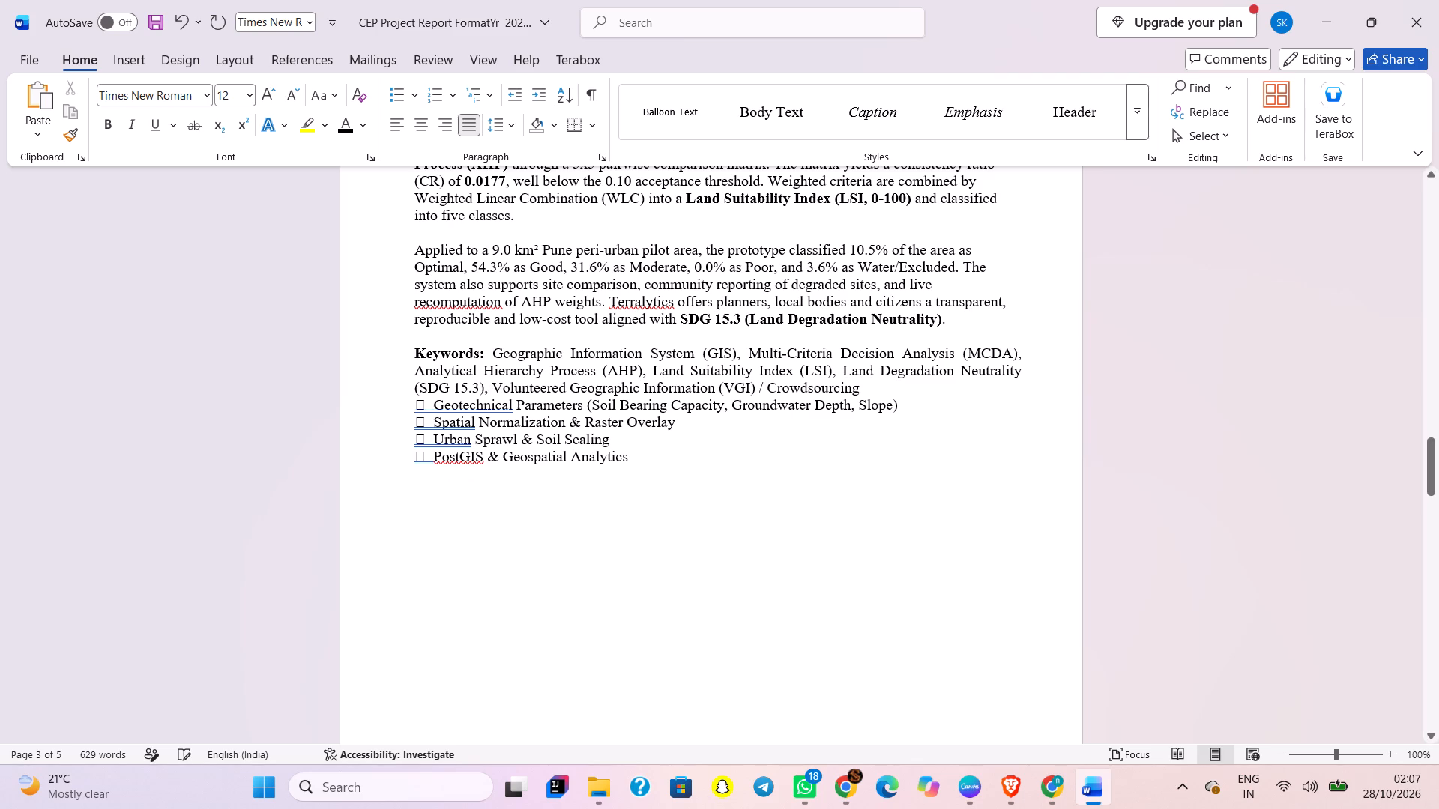
Join Geotechnical Parameters (Soil Bearing Capacity, Groundwater Depth, Slope) to the Keywords paragraph without its box symbol, separated from Crowdsourcing by a comma.
{"action": "left_click", "coordinate": [430, 408]}
{"action": "key", "text": "BackSpace"}
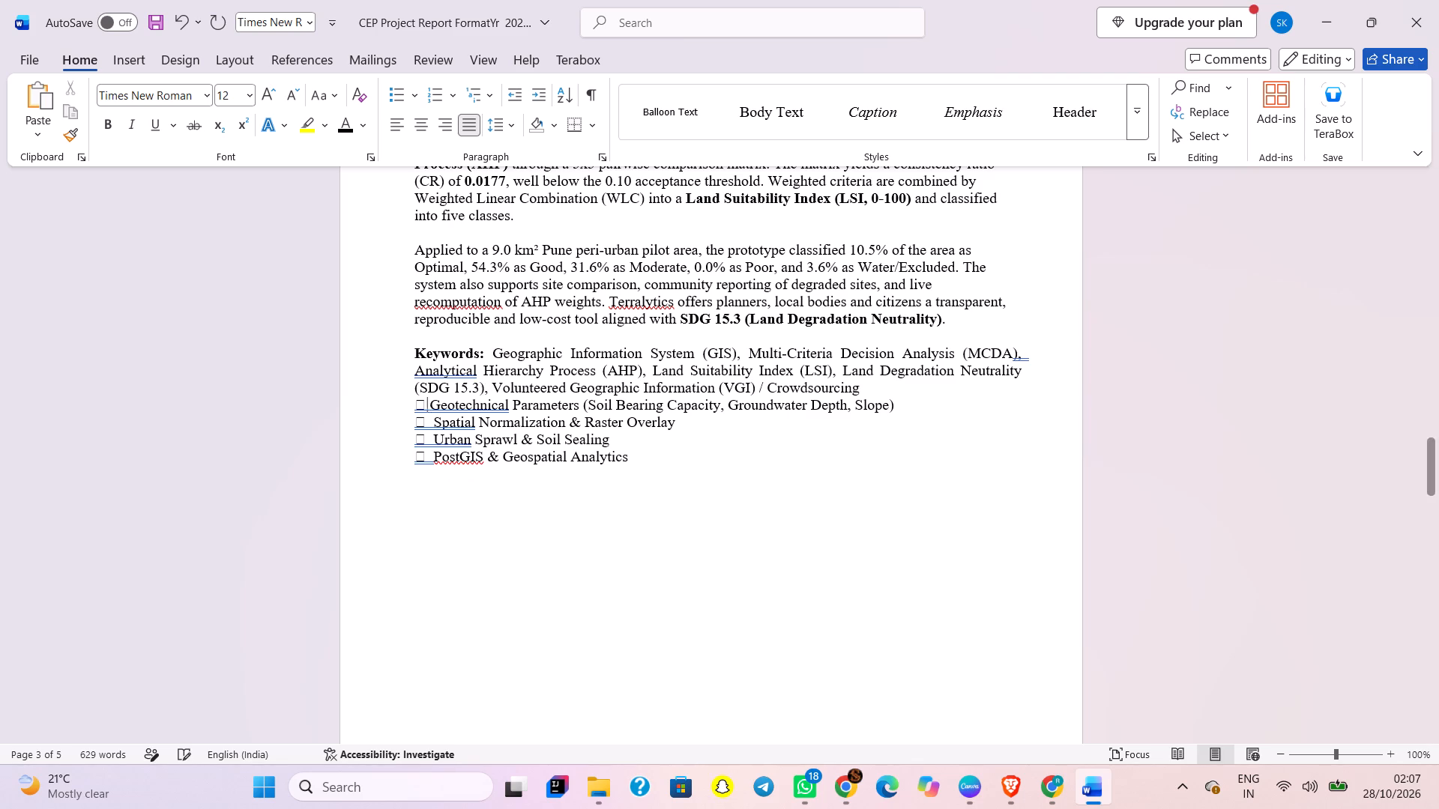
{"action": "key", "text": "BackSpace"}
{"action": "key", "text": "BackSpace"}
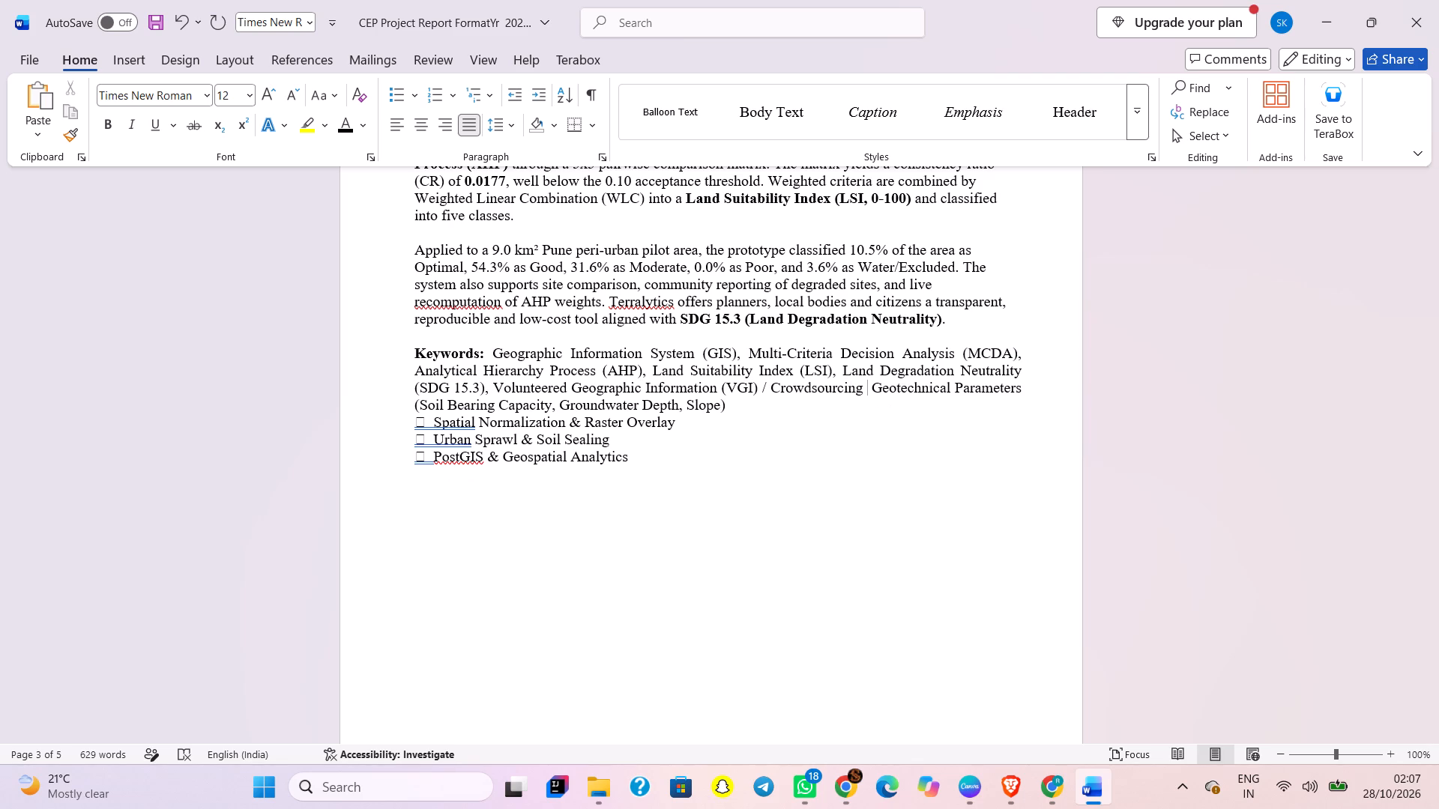
{"action": "key", "text": "BackSpace"}
{"action": "key", "text": "comma"}
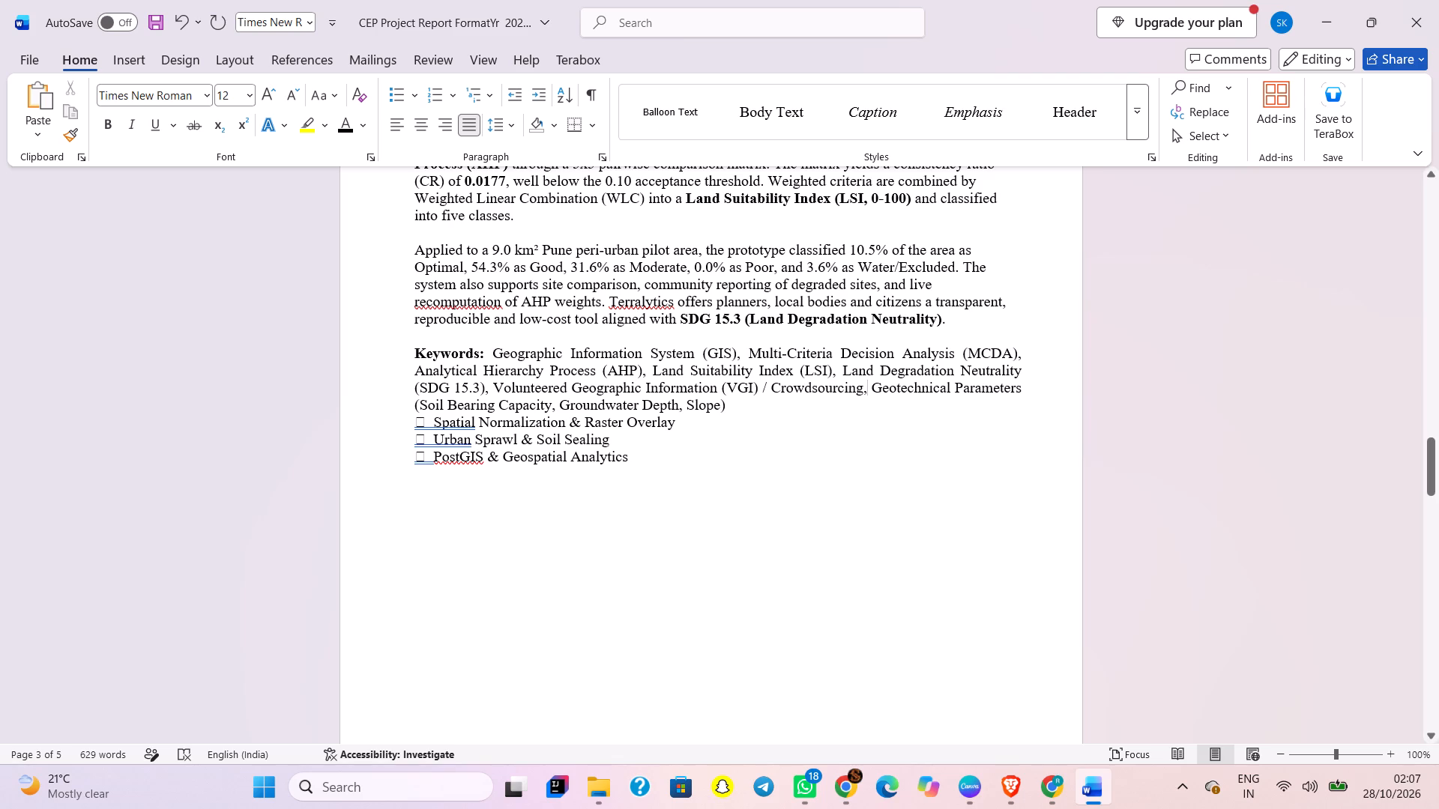
Join Spatial Normalization & Raster Overlay to the Keywords paragraph without its box symbol, after a comma and space following Geotechnical Parameters.
{"action": "left_click", "coordinate": [426, 424]}
{"action": "key", "text": "Right"}
{"action": "key", "text": "Right"}
{"action": "key", "text": "BackSpace"}
{"action": "key", "text": "BackSpace"}
{"action": "key", "text": "BackSpace"}
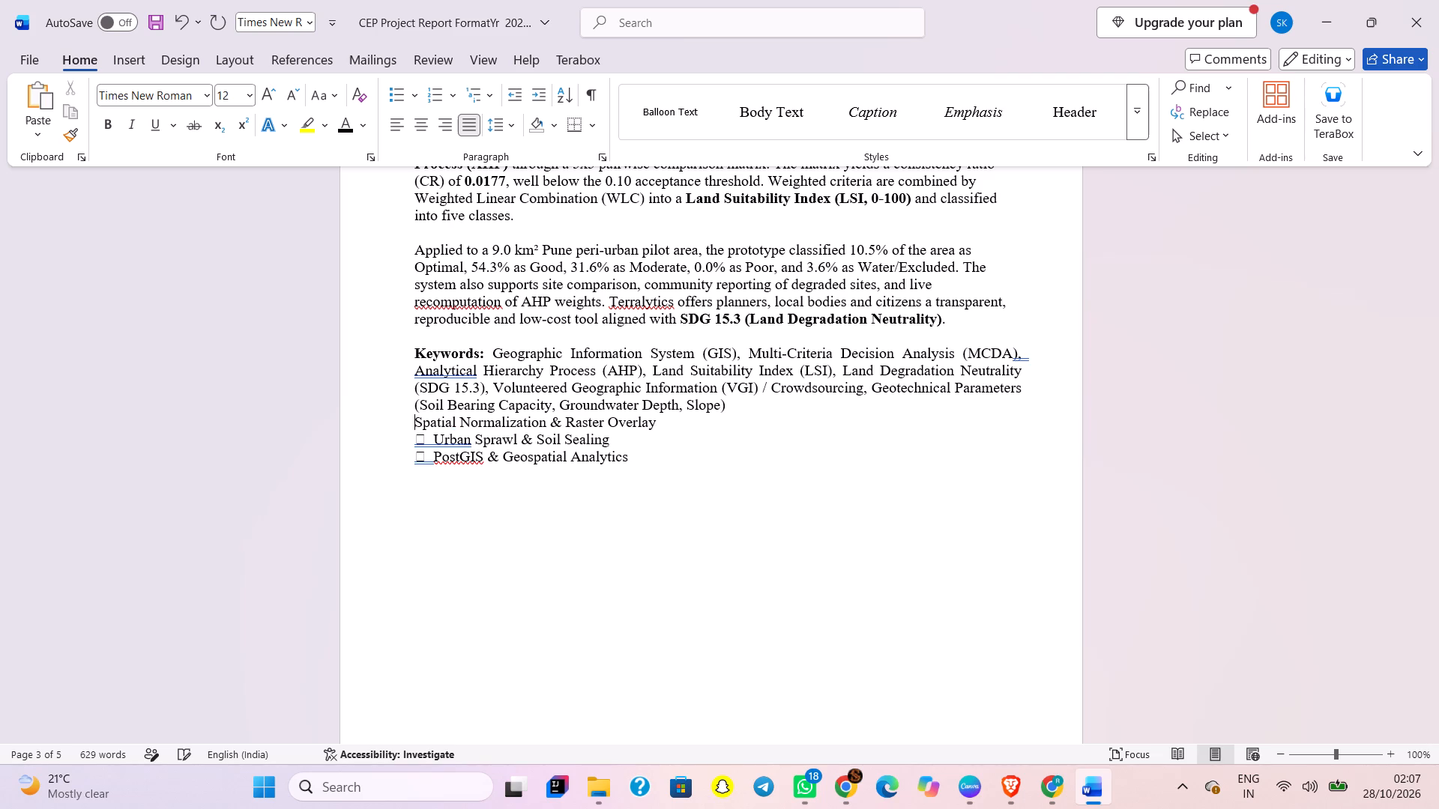
{"action": "key", "text": "BackSpace"}
{"action": "key", "text": "BackSpace"}
{"action": "type", "text": ","}
{"action": "key", "text": "space"}
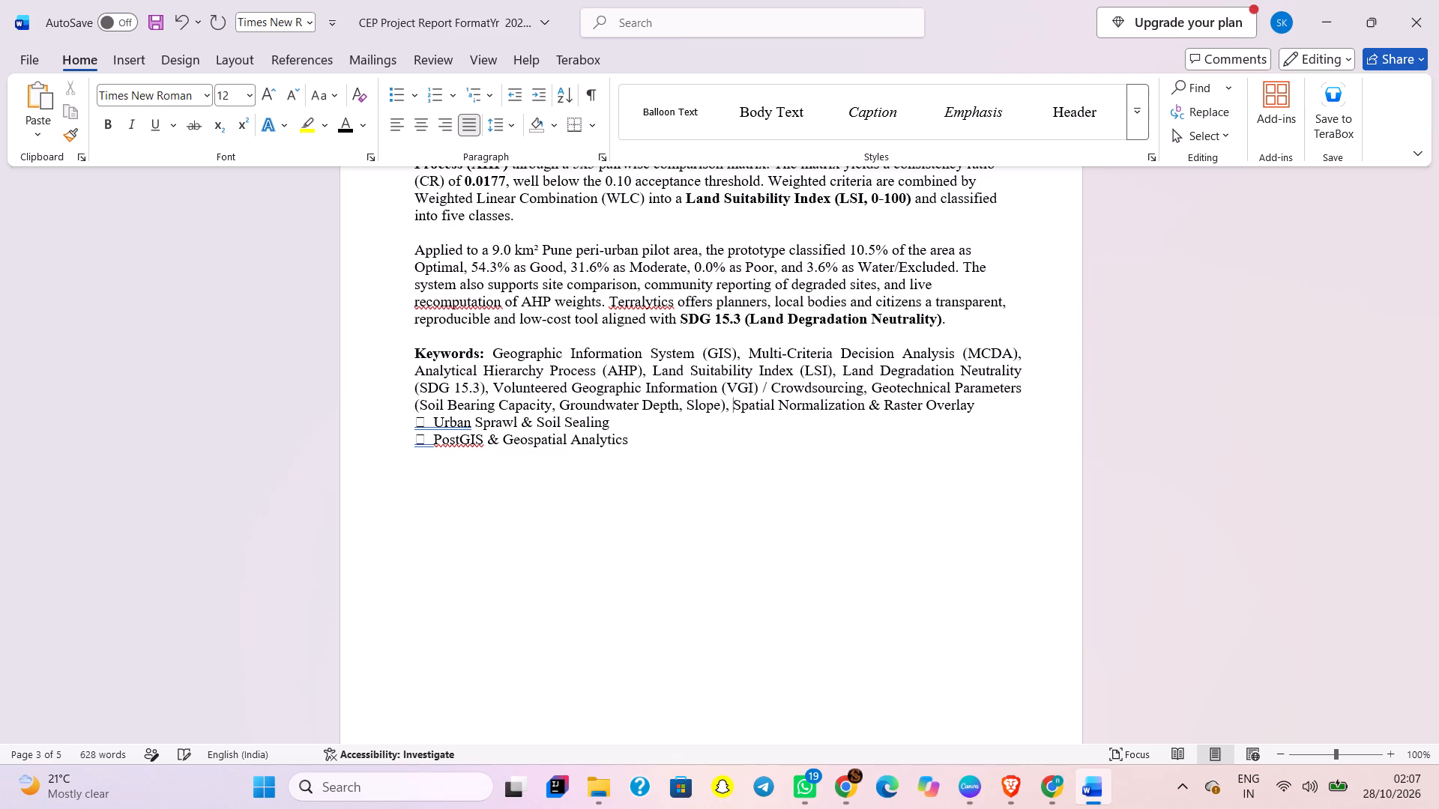
Join Urban Sprawl & Soil Sealing to the Keywords paragraph without its box symbol, separated from Spatial Normalization & Raster Overlay by a comma.
{"action": "left_click", "coordinate": [426, 424]}
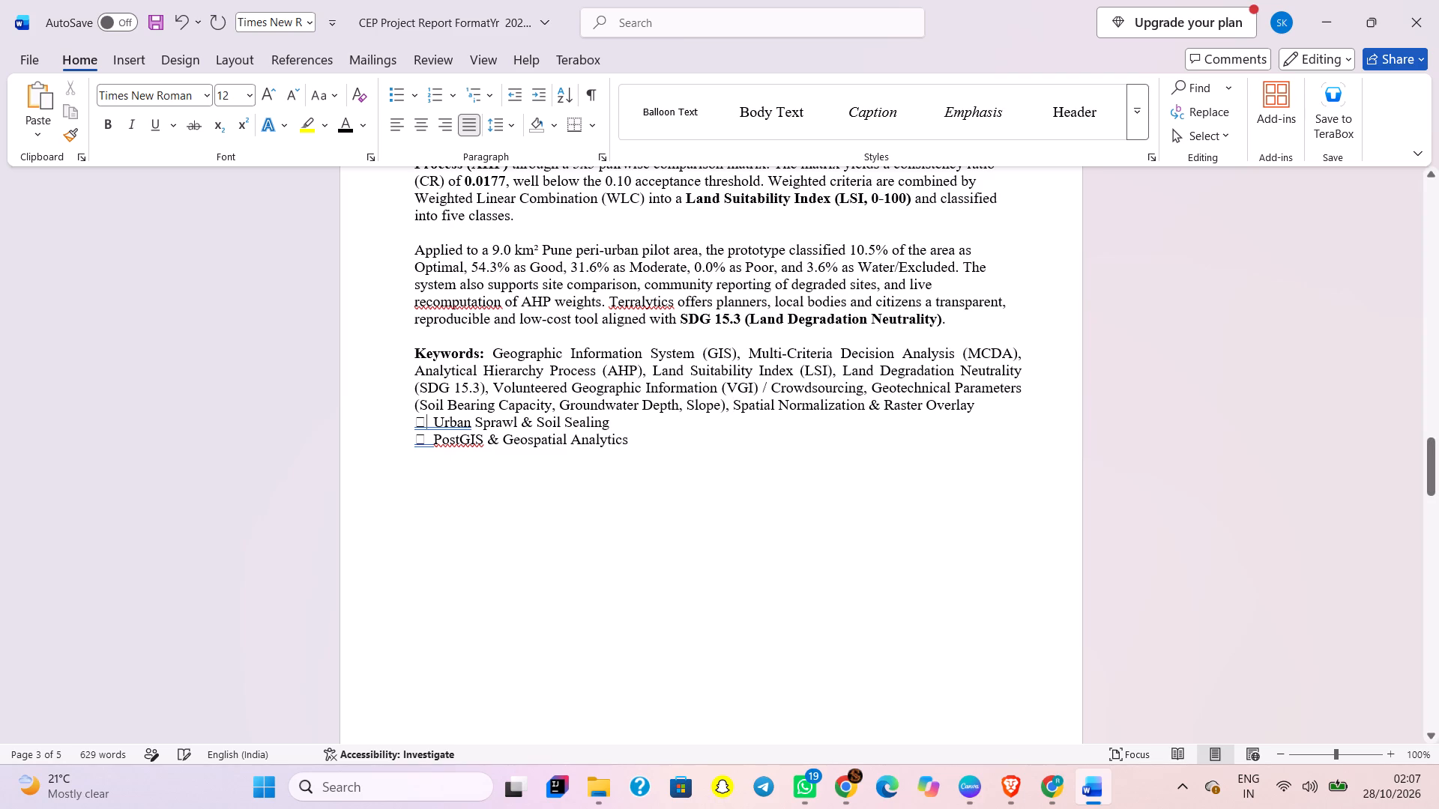
{"action": "key", "text": "BackSpace"}
{"action": "key", "text": "BackSpace"}
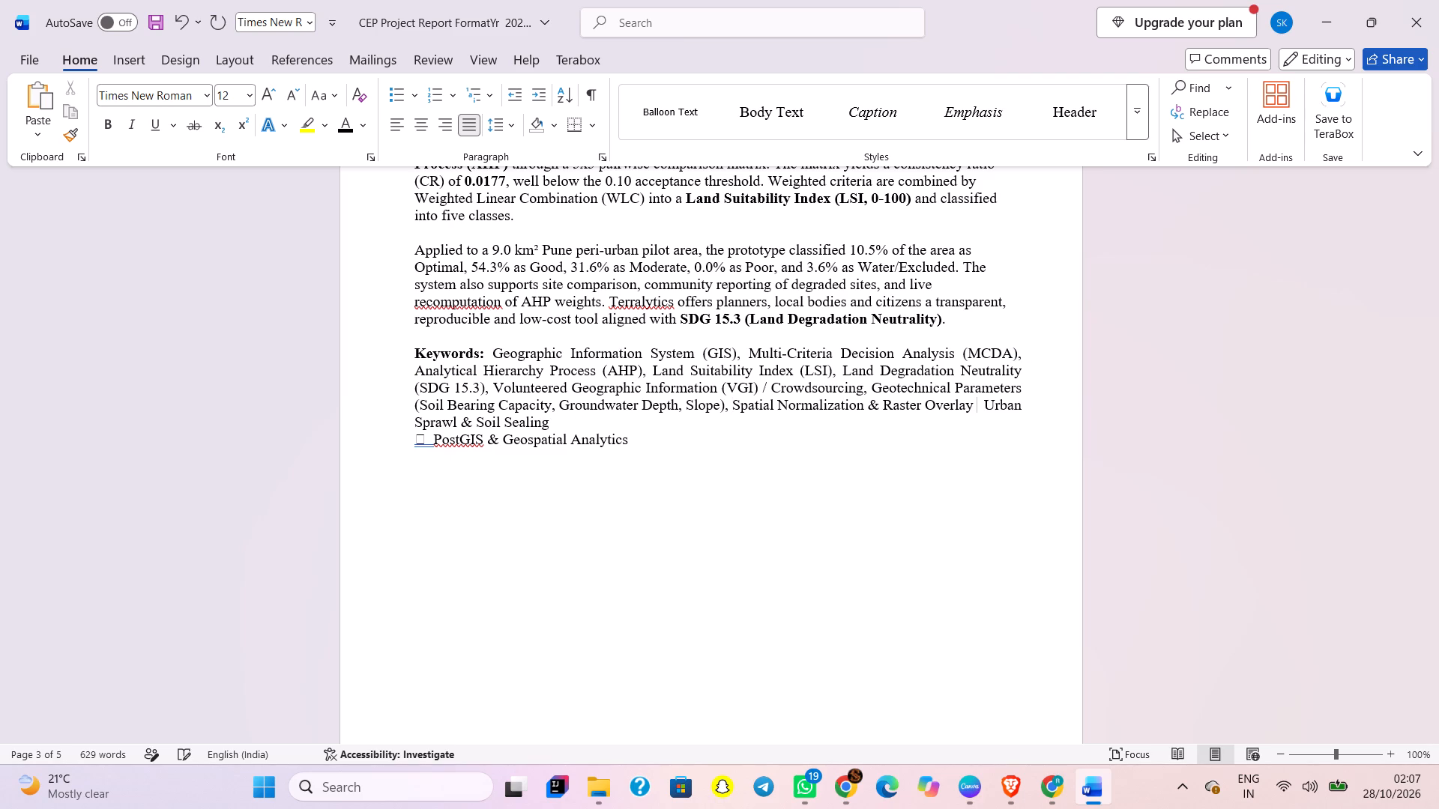
{"action": "key", "text": "BackSpace"}
{"action": "key", "text": "comma"}
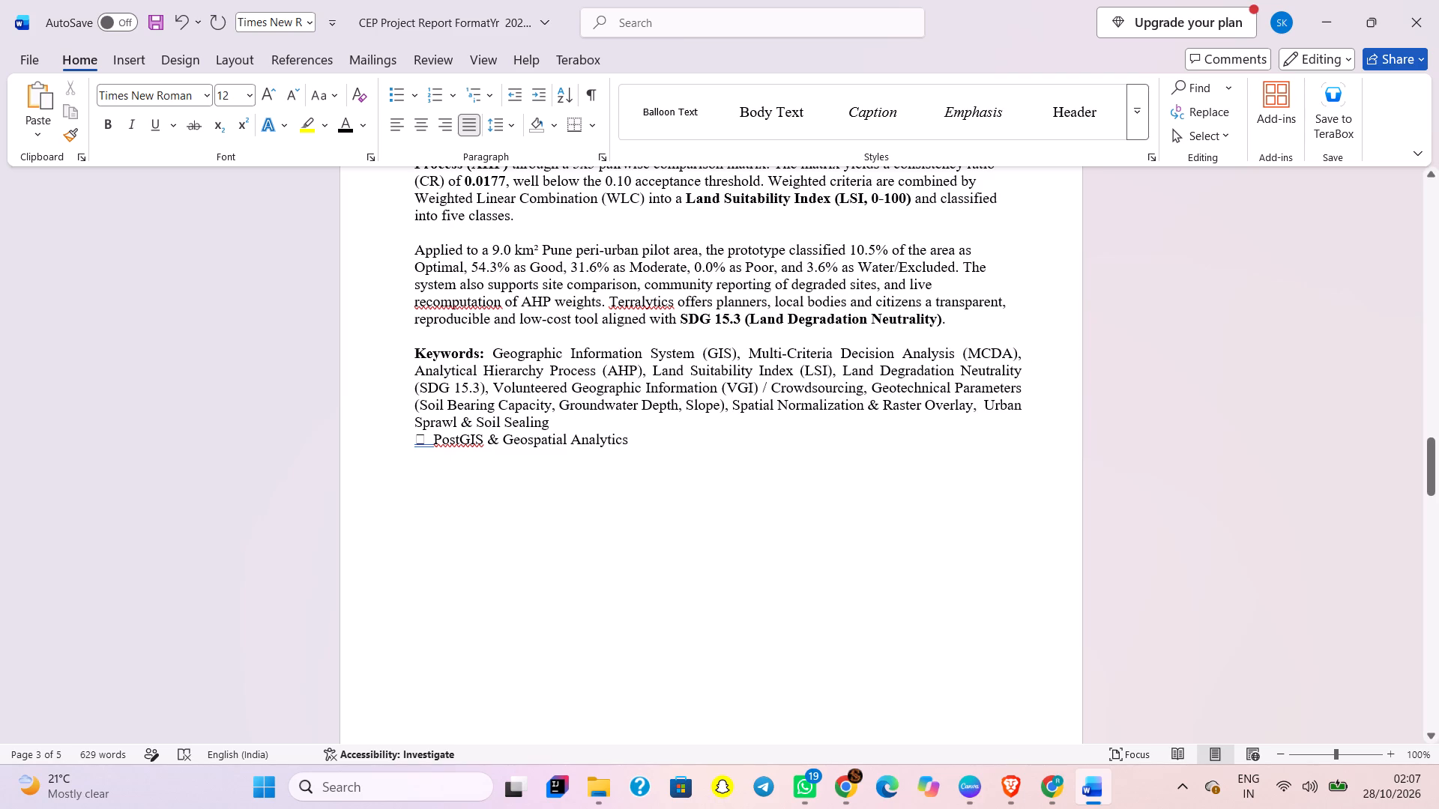
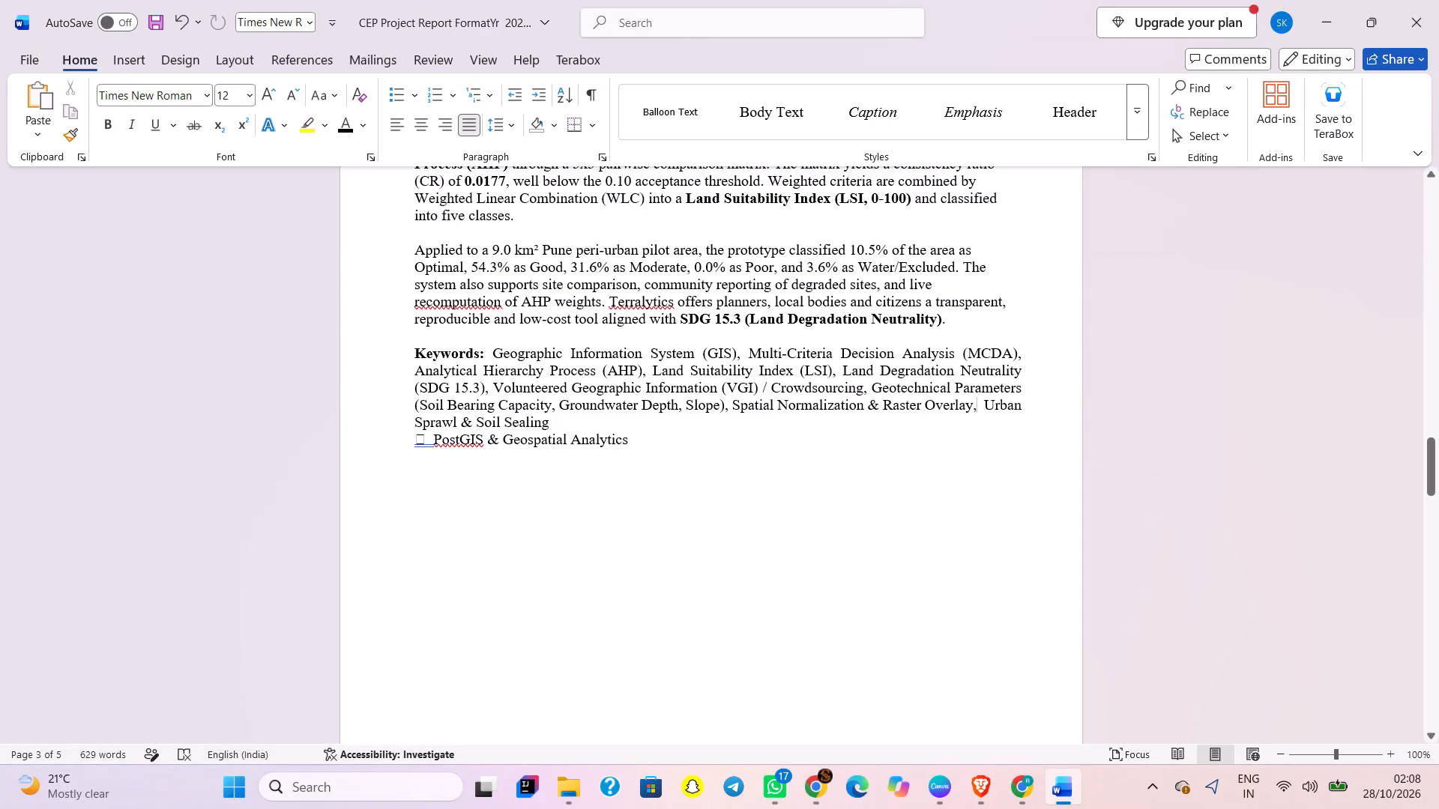
Join PostGIS & Geospatial Analytics to the Keywords paragraph without its box symbol, separated from Urban Sprawl & Soil Sealing by a comma.
{"action": "left_click", "coordinate": [431, 443]}
{"action": "key", "text": "BackSpace"}
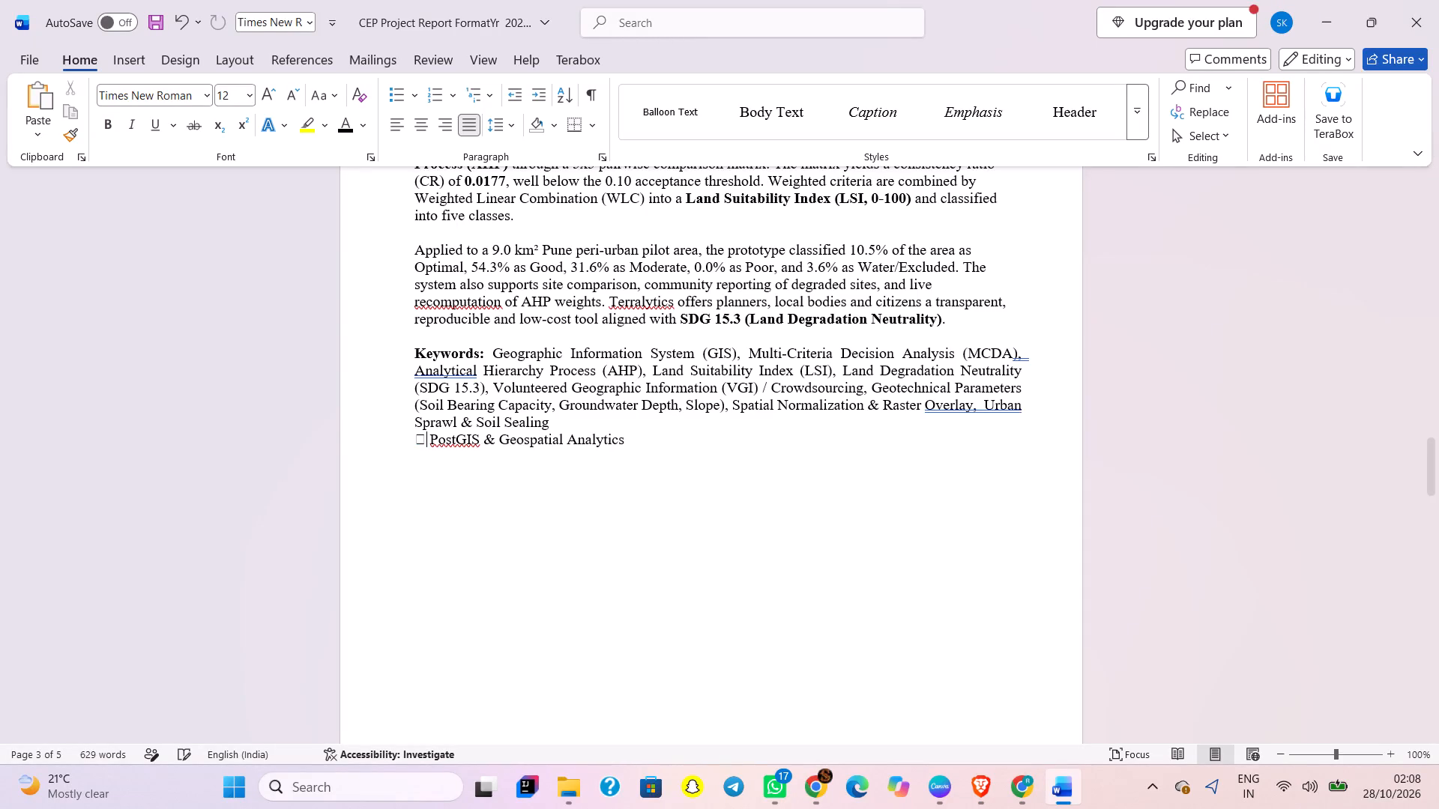
{"action": "key", "text": "BackSpace"}
{"action": "key", "text": "BackSpace"}
{"action": "key", "text": "BackSpace"}
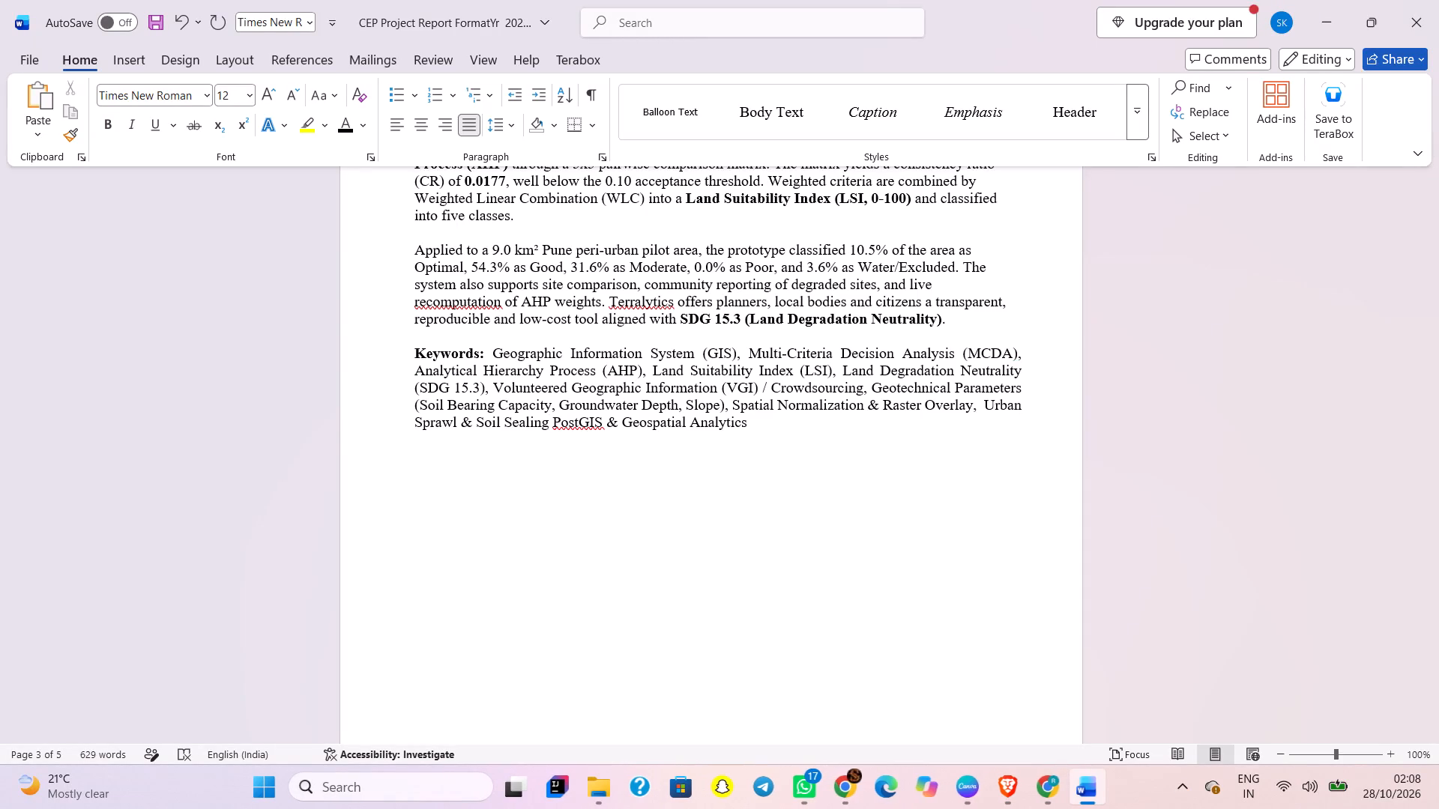
{"action": "key", "text": "comma"}
End the Keywords paragraph with a period directly after Geospatial Analytics.
{"action": "left_click", "coordinate": [765, 431]}
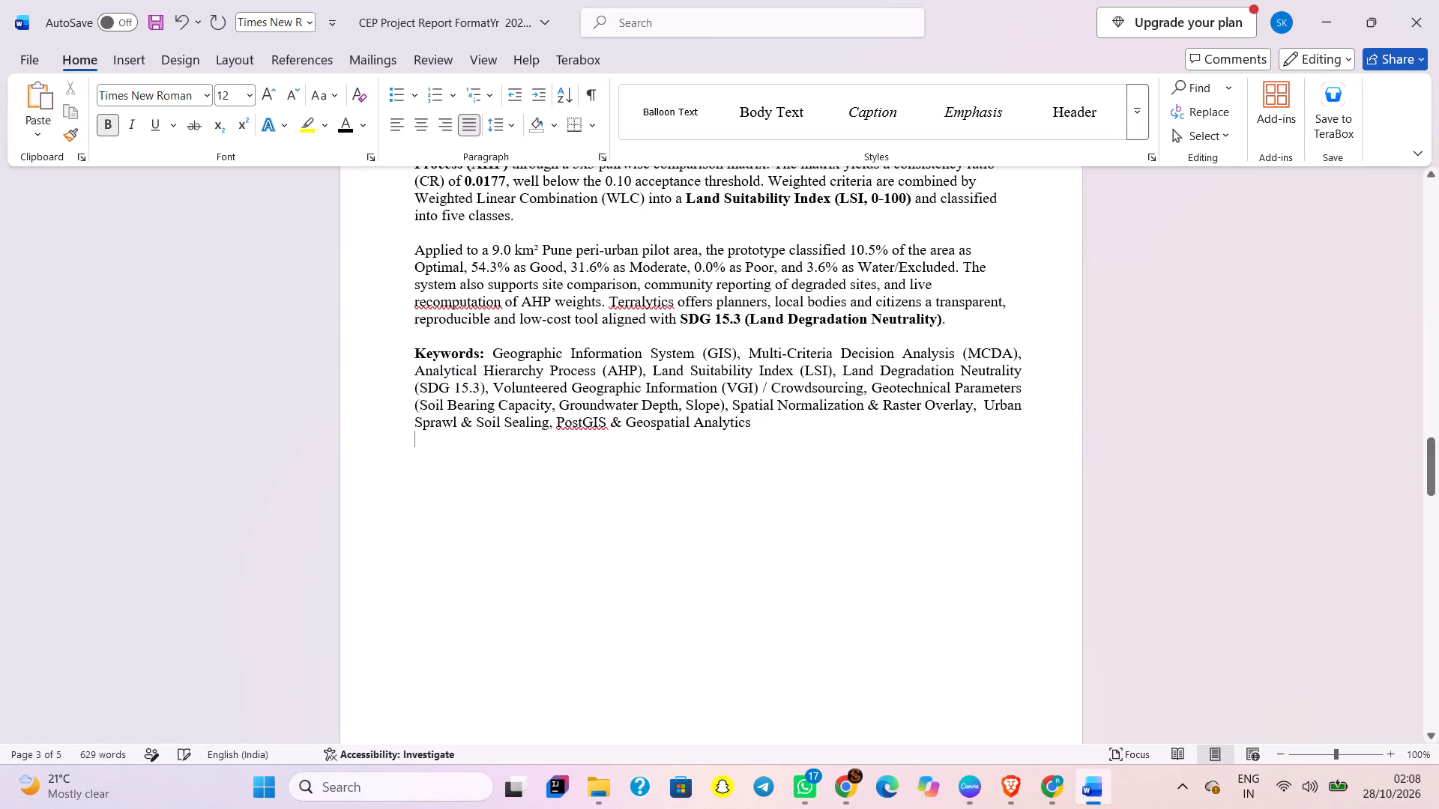
{"action": "left_click", "coordinate": [760, 412]}
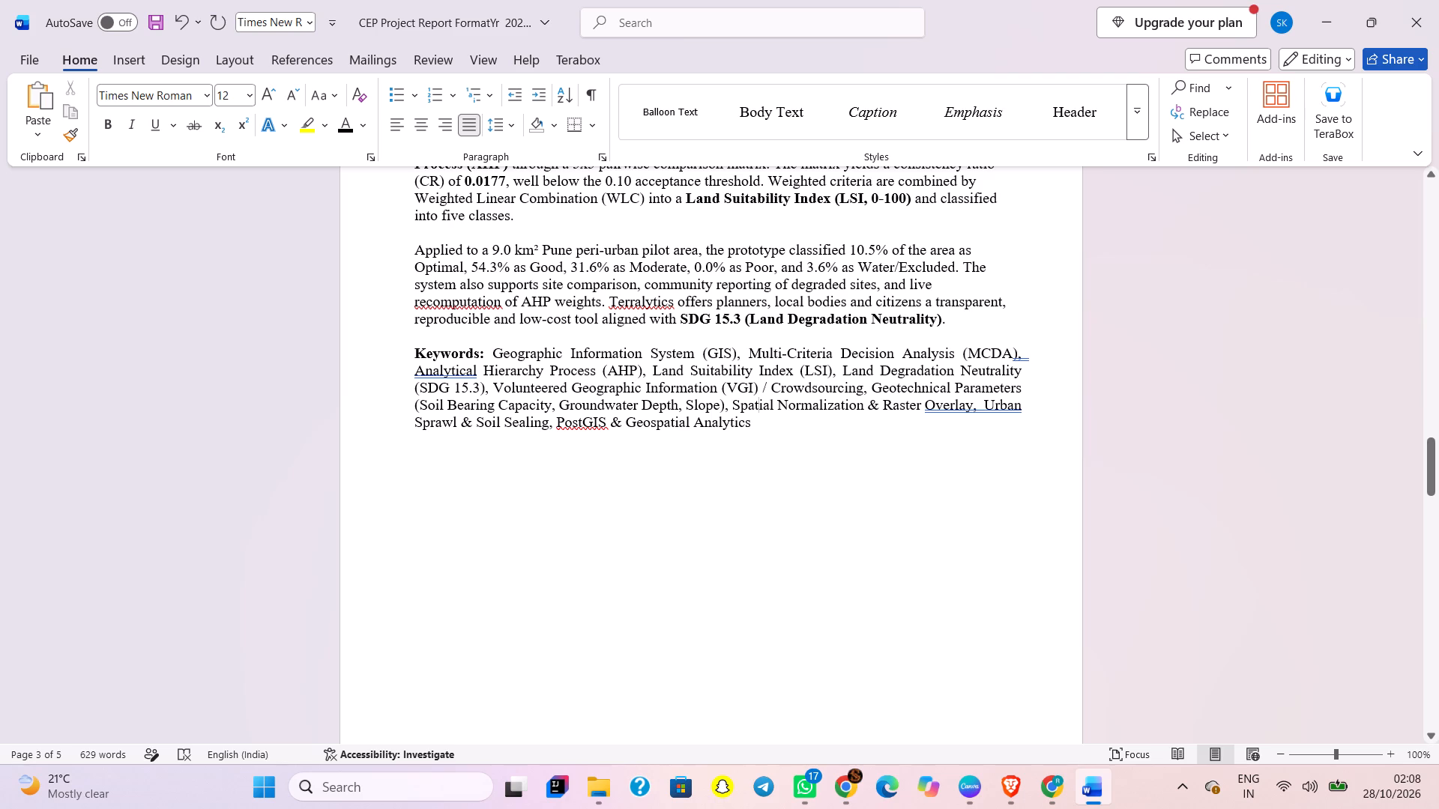
{"action": "left_click", "coordinate": [760, 422]}
{"action": "key", "text": "BackSpace"}
{"action": "key", "text": "period"}
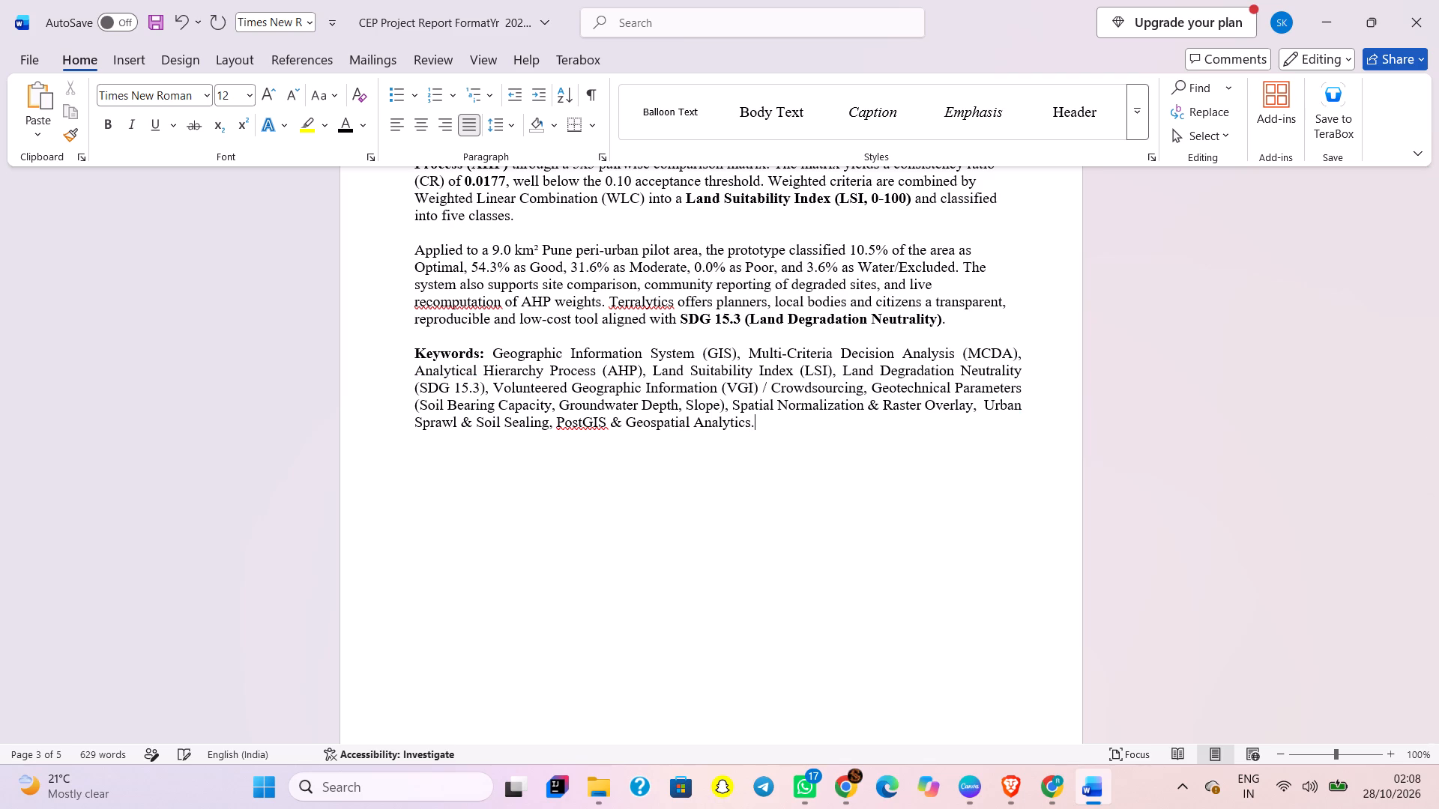
Remove the extra space before Urban Sprawl in the Keywords paragraph.
{"action": "left_click", "coordinate": [983, 410]}
{"action": "key", "text": "BackSpace"}
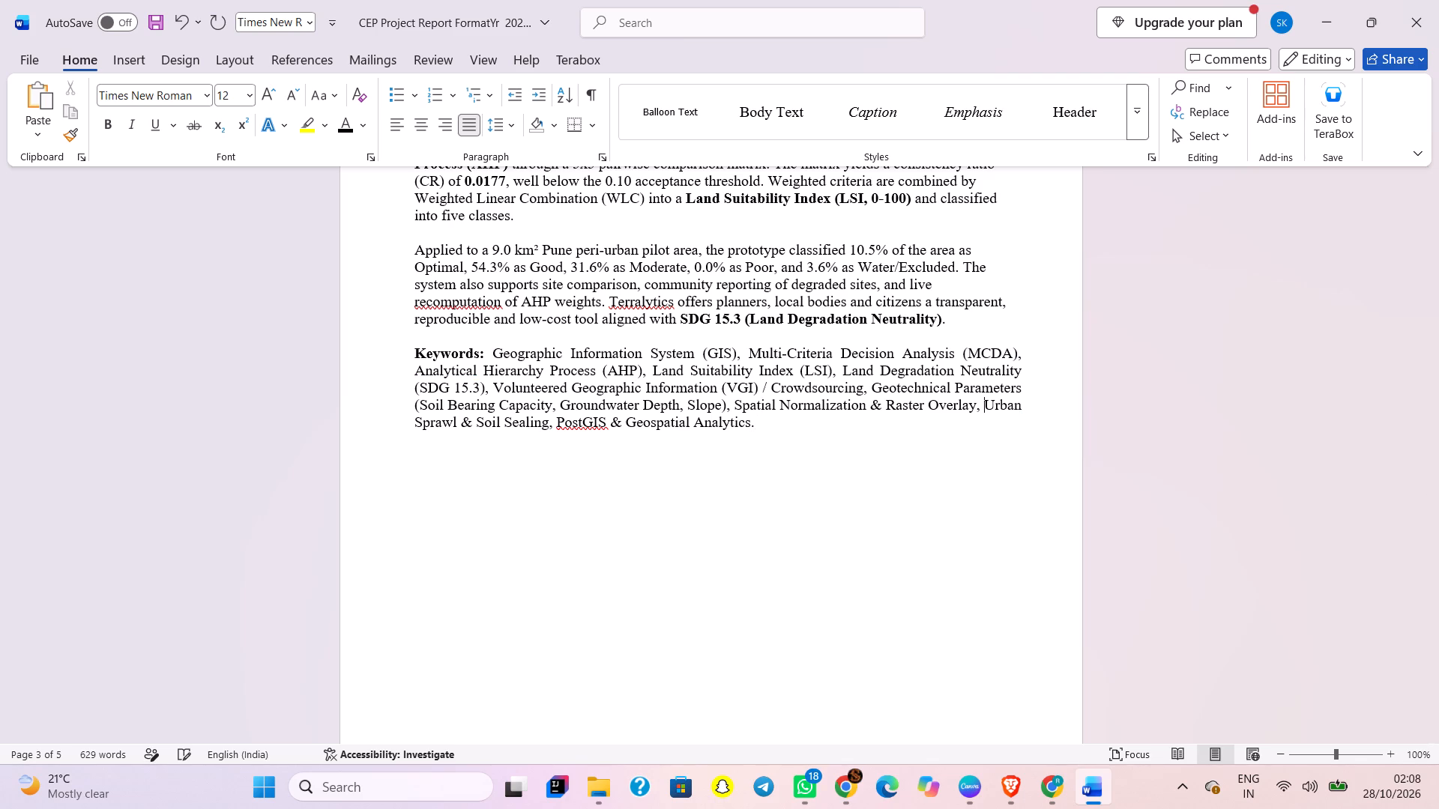
{"action": "left_click", "coordinate": [598, 457]}
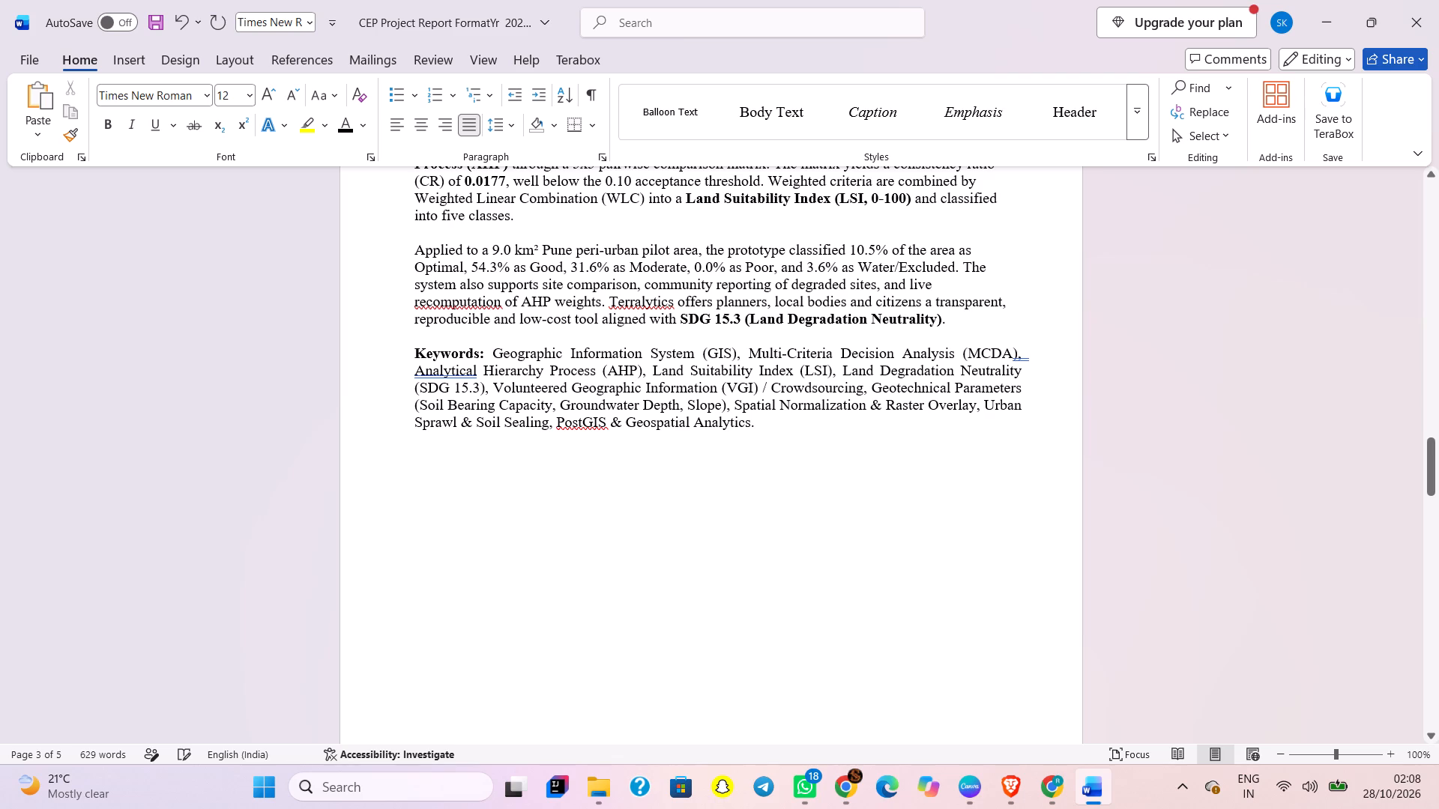
Look over the Abstract page and the chapter, title and page number entries of the Index page.
{"action": "scroll", "coordinate": [788, 432], "scroll_direction": "up", "scroll_amount": 1}
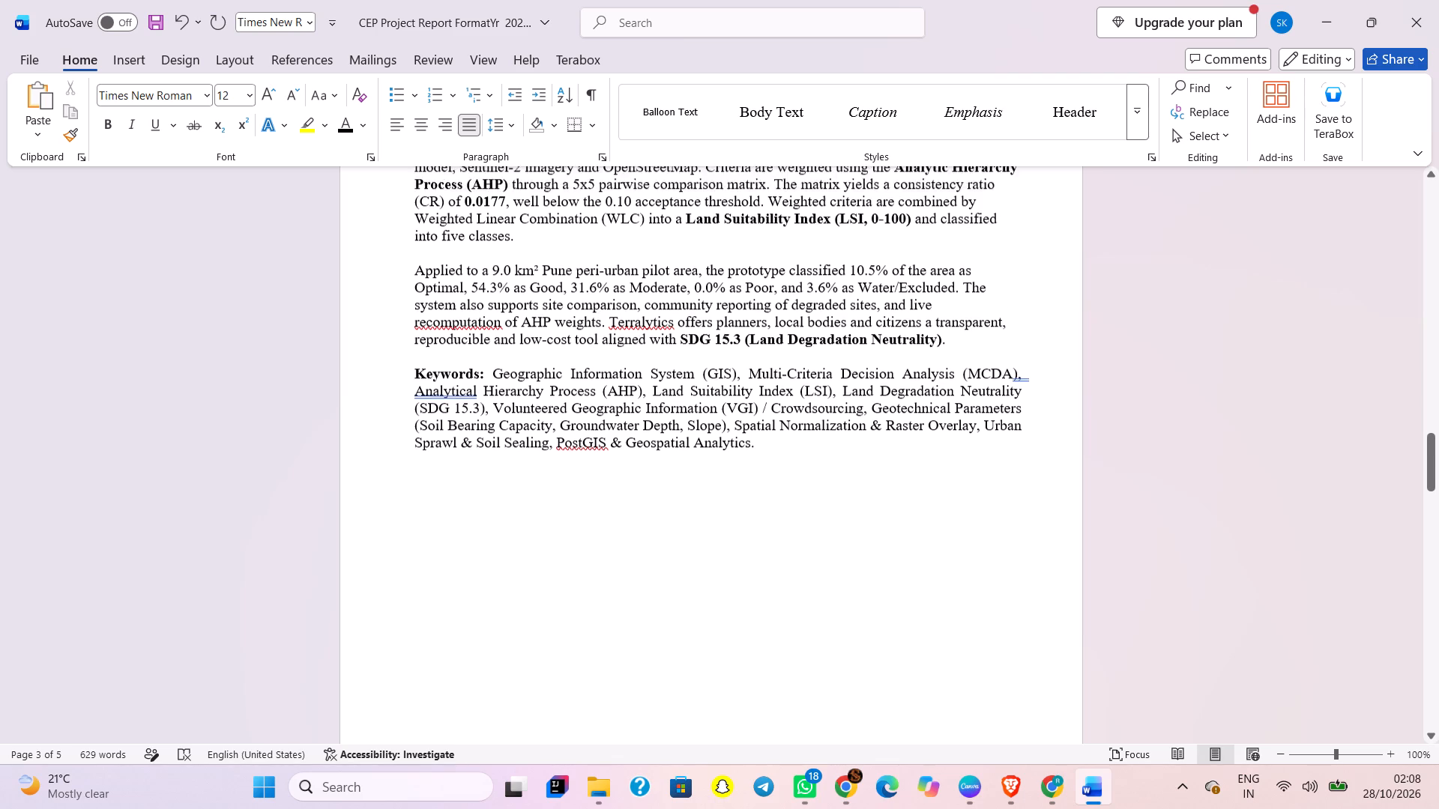
{"action": "scroll", "coordinate": [788, 432], "scroll_direction": "up", "scroll_amount": 1}
{"action": "scroll", "coordinate": [788, 432], "scroll_direction": "down", "scroll_amount": 1}
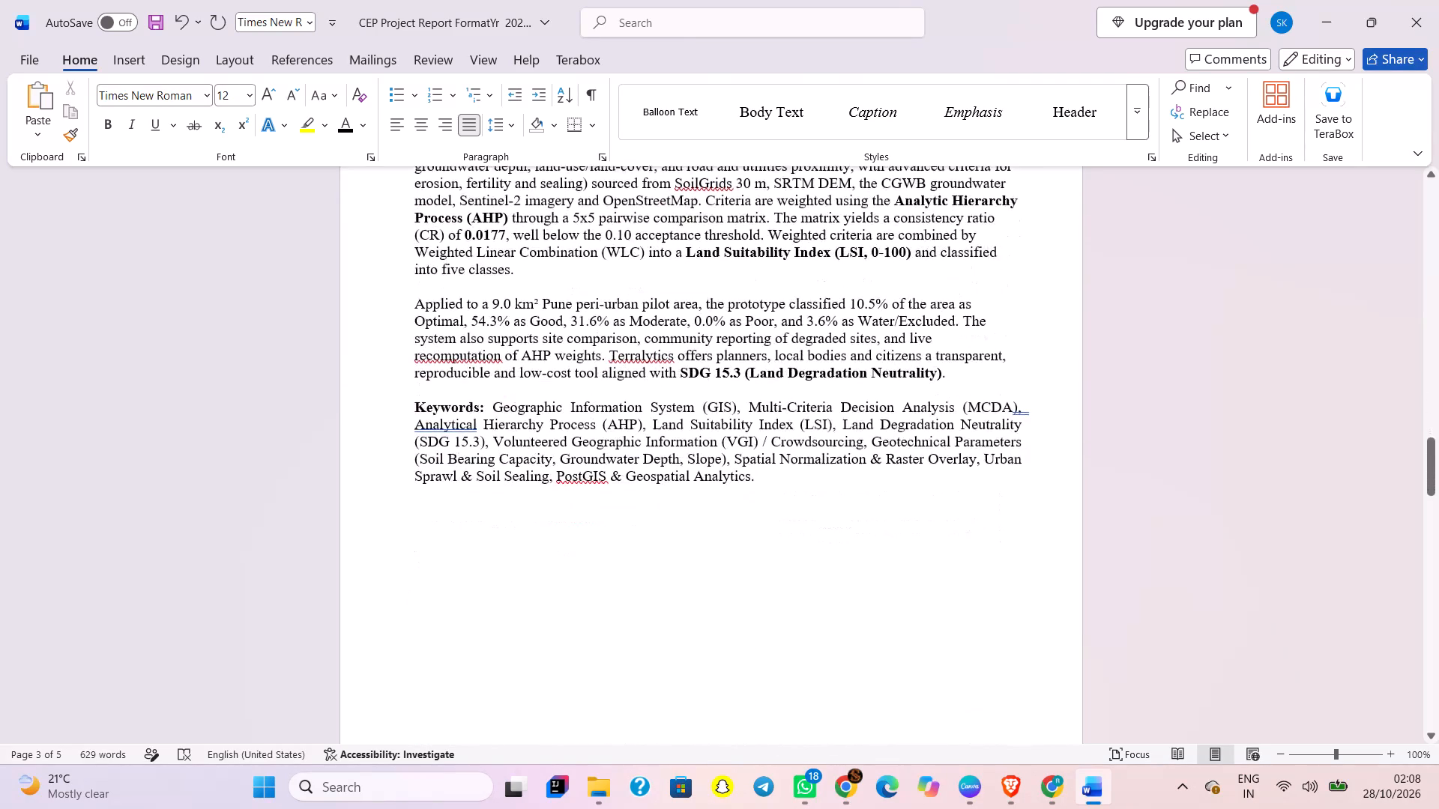
{"action": "scroll", "coordinate": [788, 432], "scroll_direction": "down", "scroll_amount": 3}
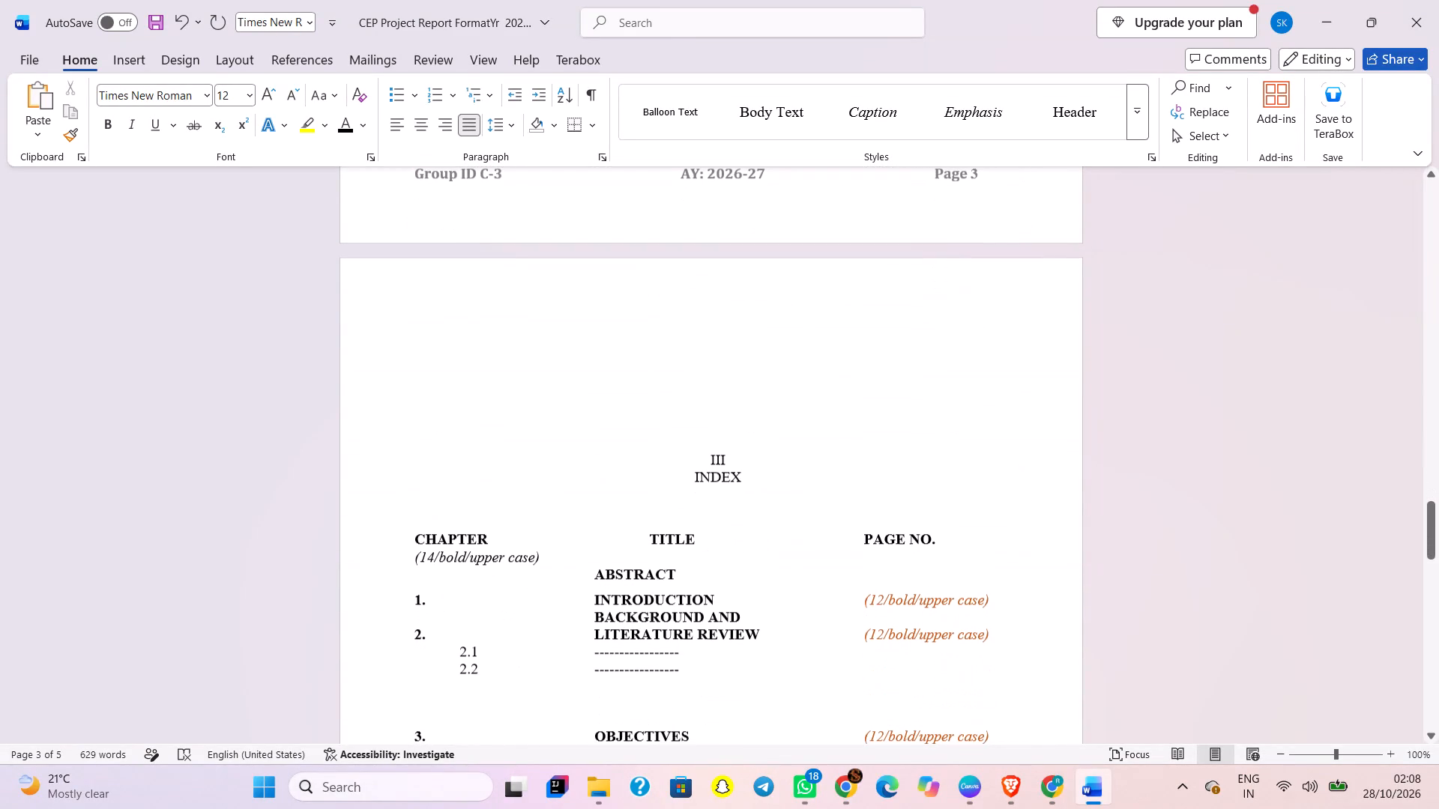
{"action": "scroll", "coordinate": [788, 432], "scroll_direction": "down", "scroll_amount": 3}
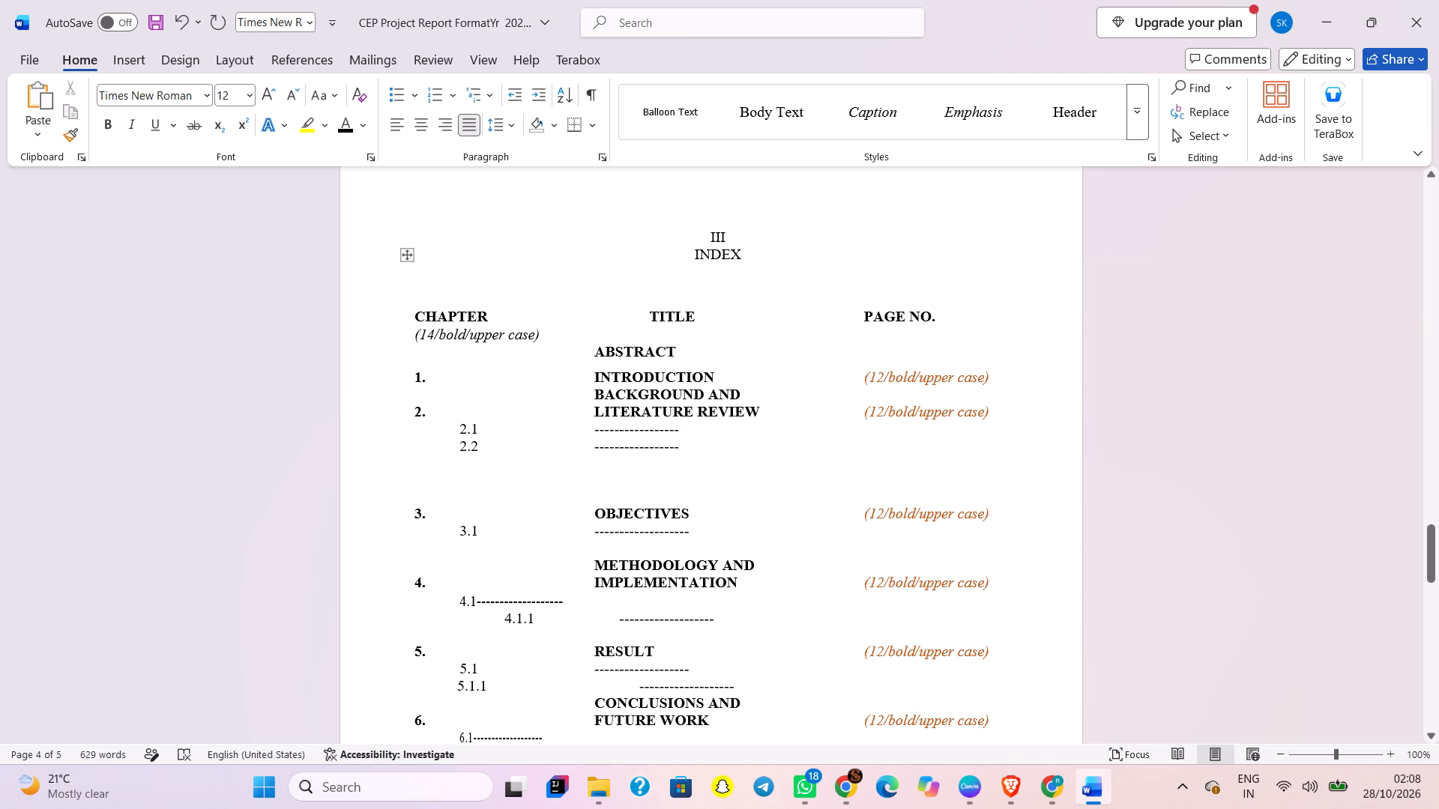
{"action": "scroll", "coordinate": [592, 431], "scroll_direction": "down", "scroll_amount": 1}
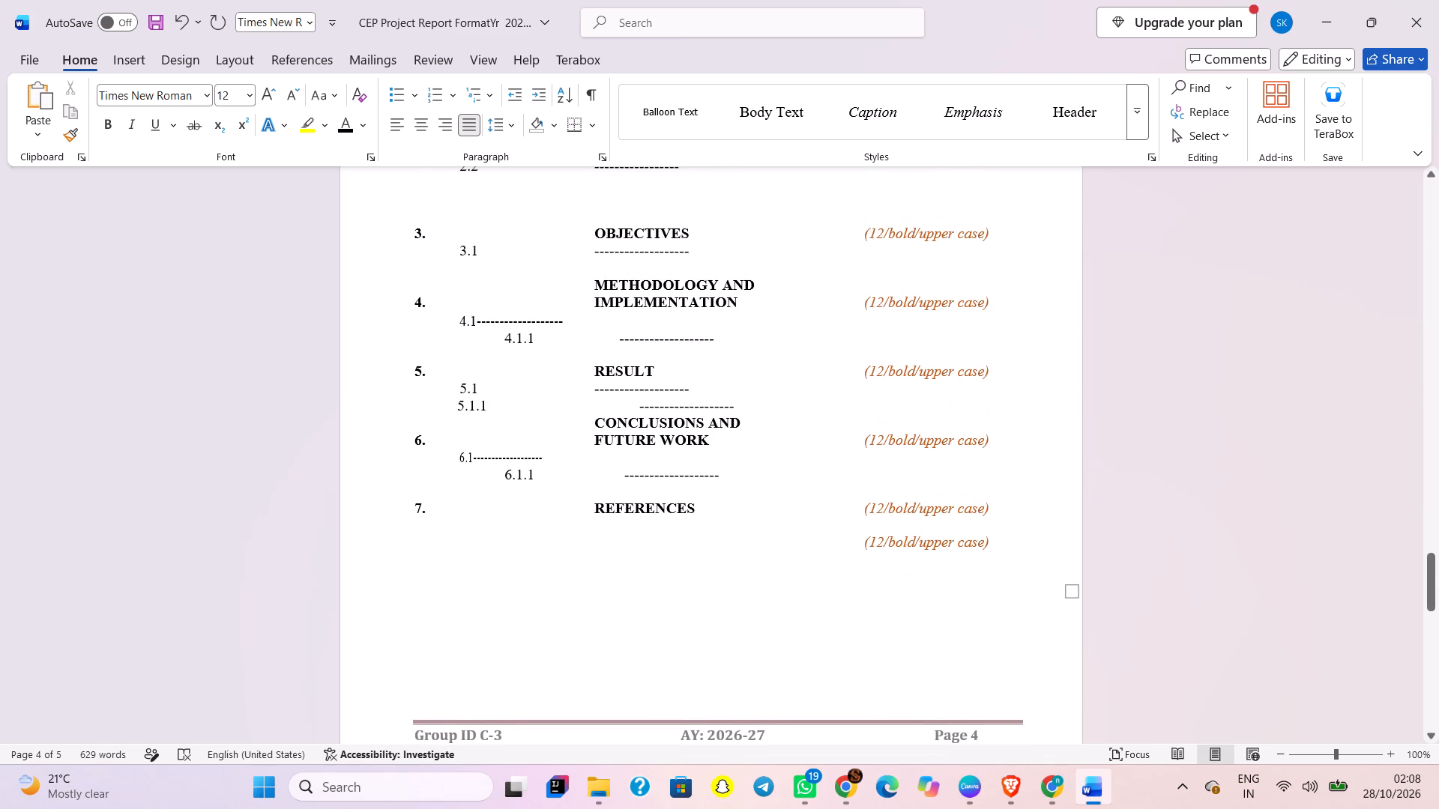
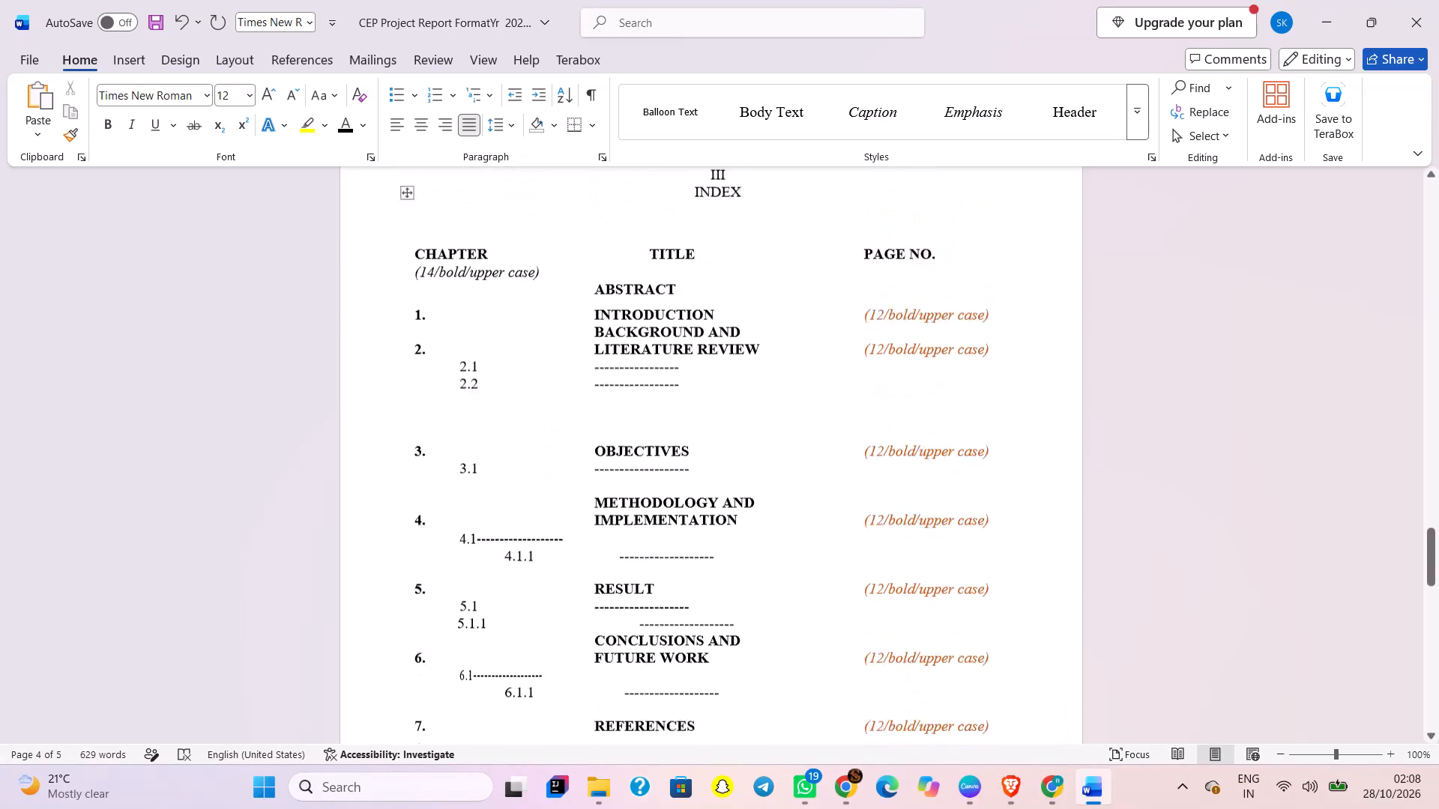
{"action": "scroll", "coordinate": [911, 569], "scroll_direction": "up", "scroll_amount": 1}
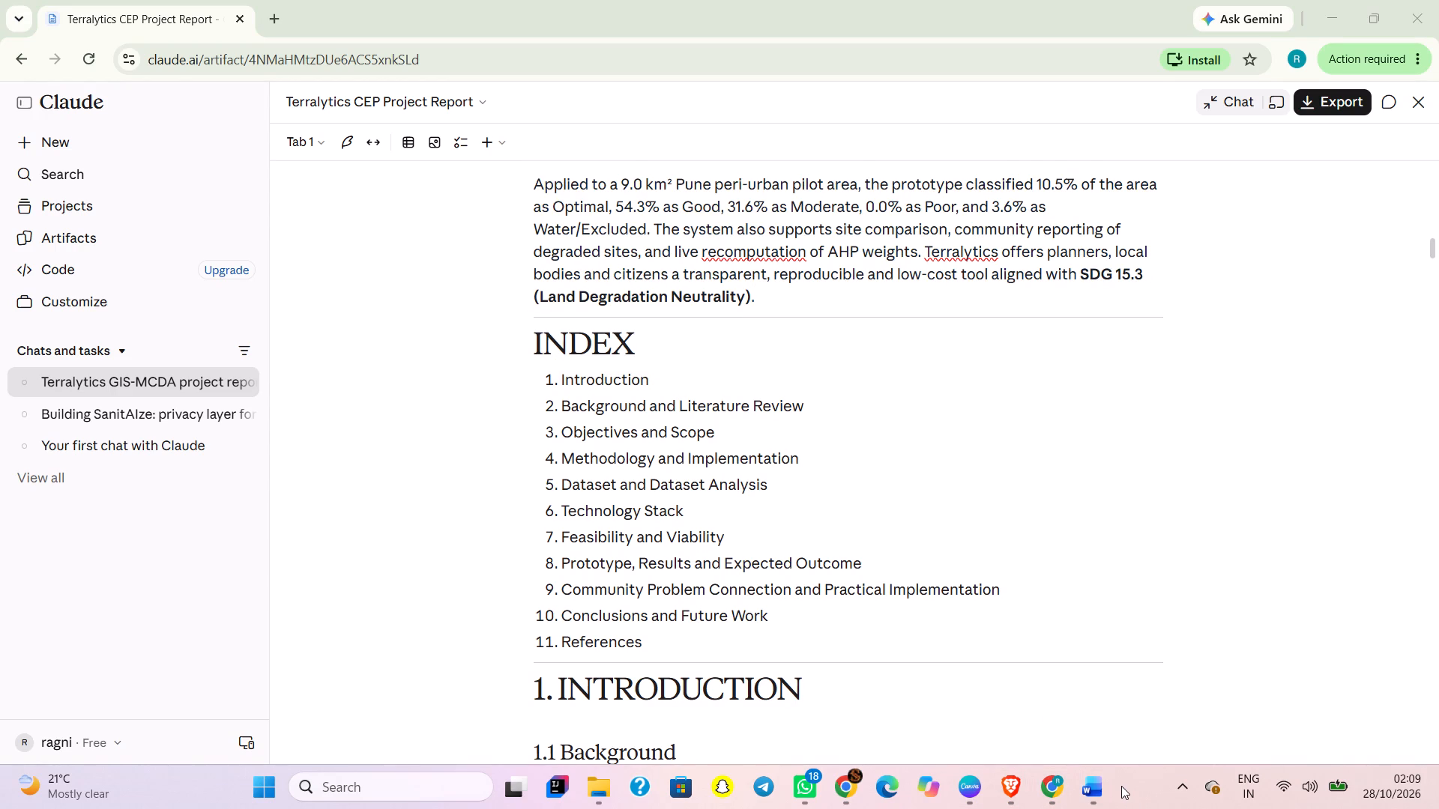
{"action": "left_click", "coordinate": [1099, 790]}
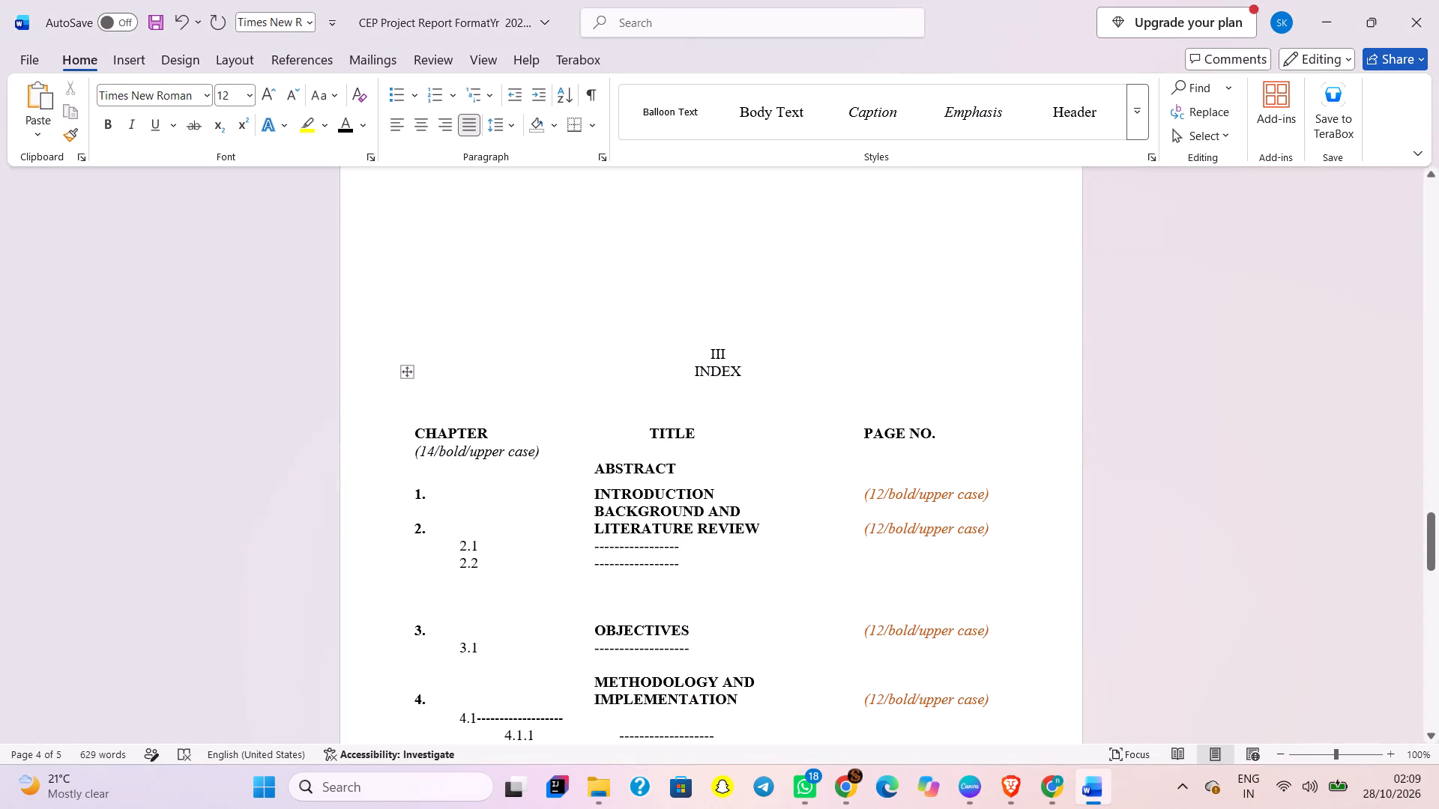
{"action": "left_click_drag", "start_coordinate": [540, 450], "coordinate": [438, 461]}
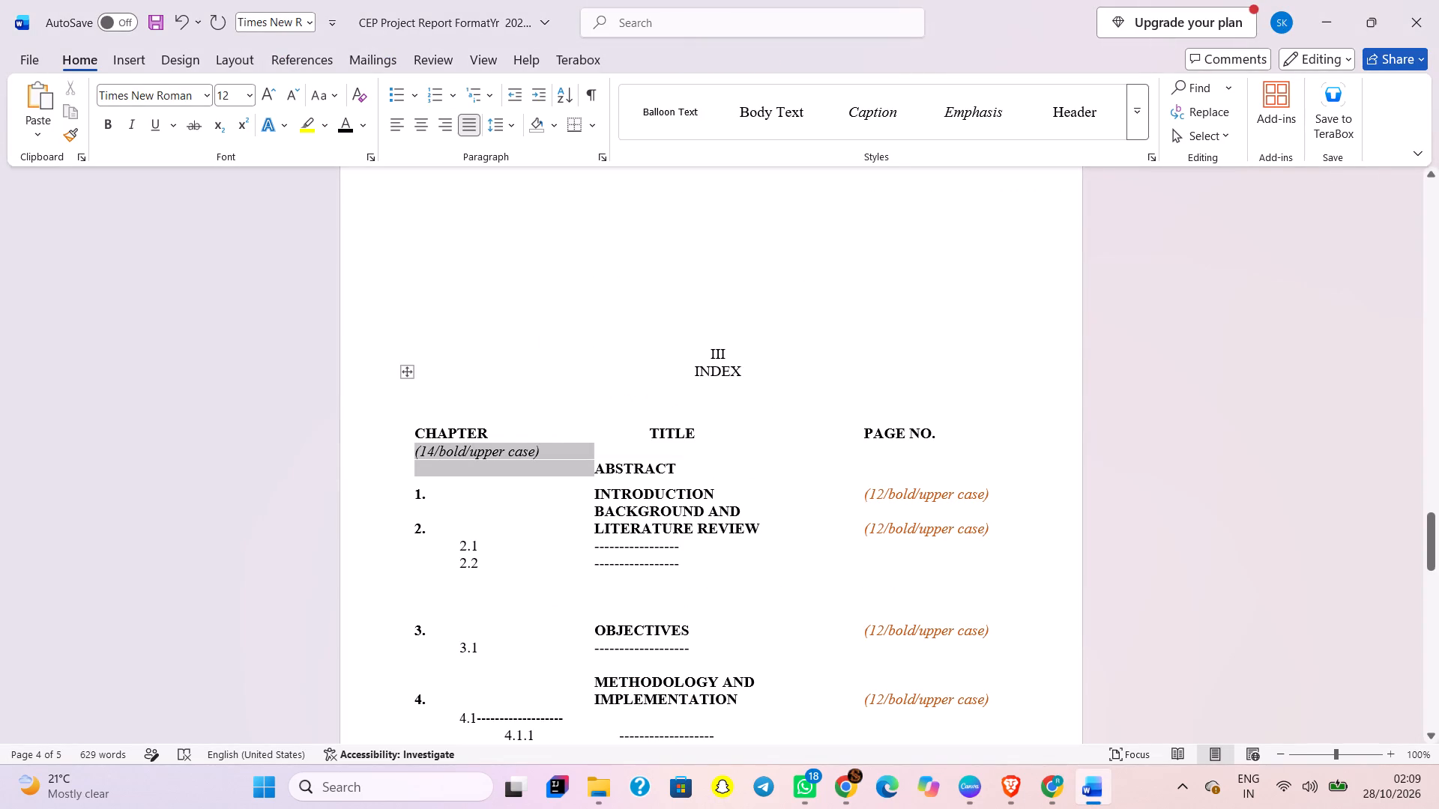
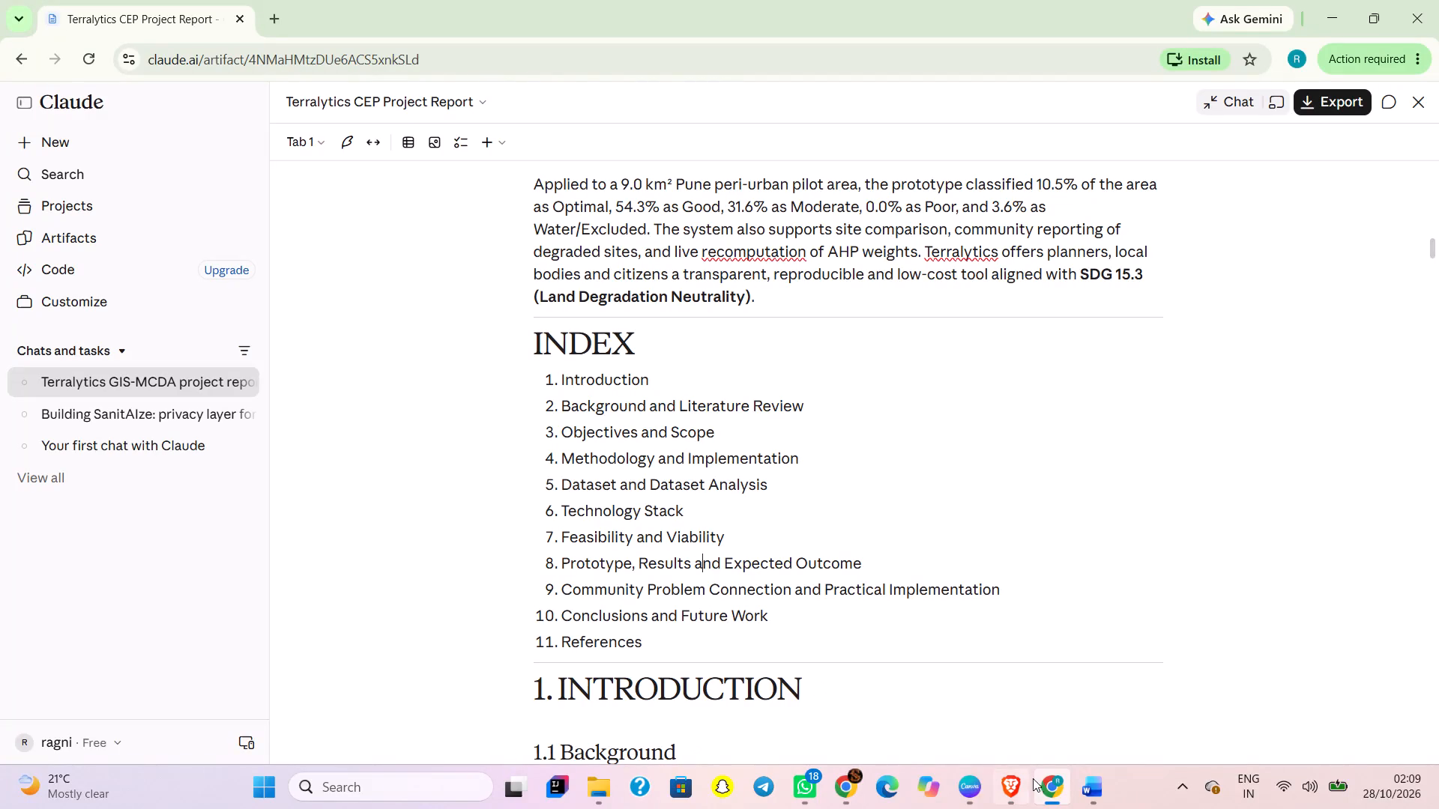
Switch to the Smart Biodiversity CEP report in Canva and examine how its index page lays out chapters, titles and page numbers.
{"action": "left_click", "coordinate": [974, 795]}
{"action": "scroll", "coordinate": [797, 551], "scroll_direction": "up", "scroll_amount": 2}
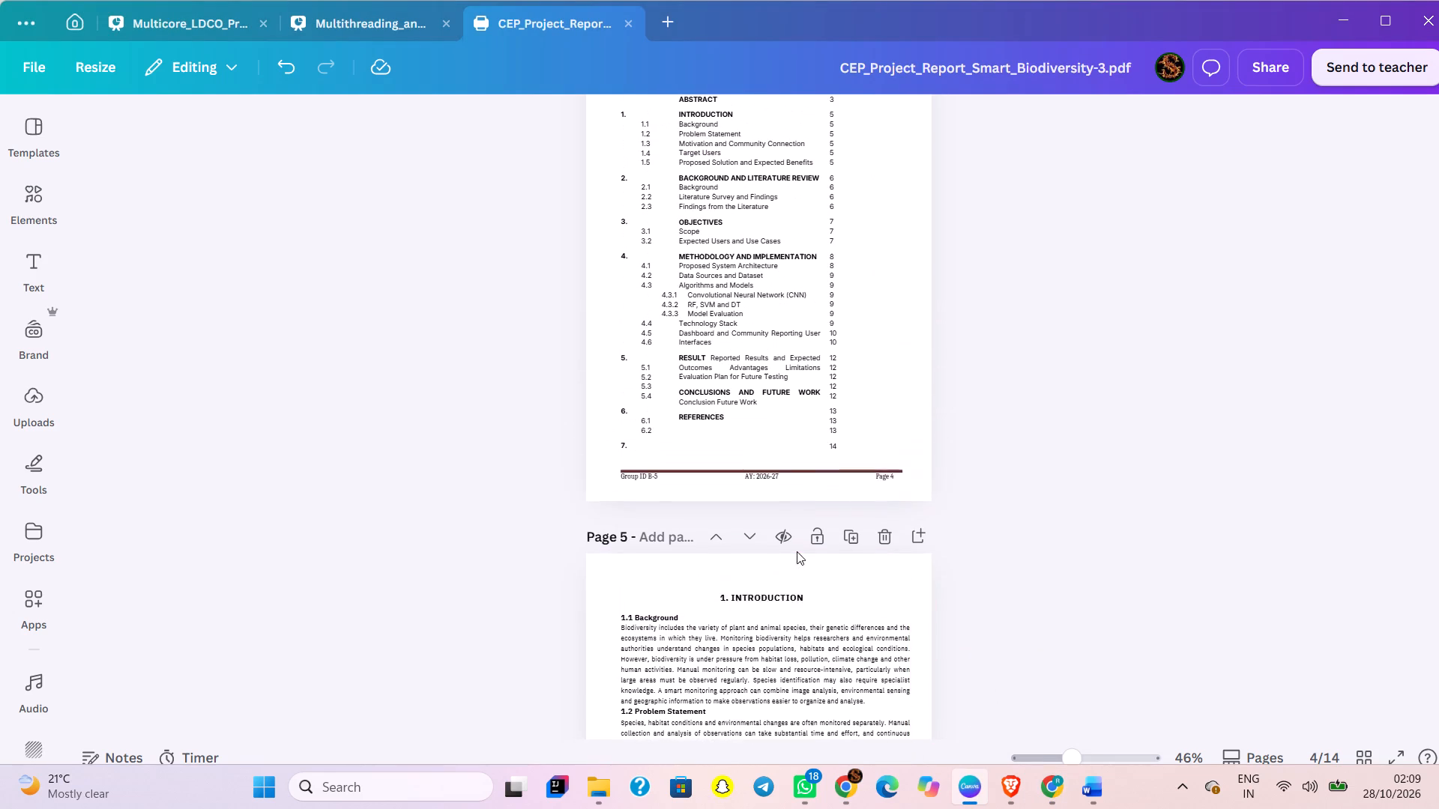
{"action": "scroll", "coordinate": [797, 551], "scroll_direction": "up", "scroll_amount": 1}
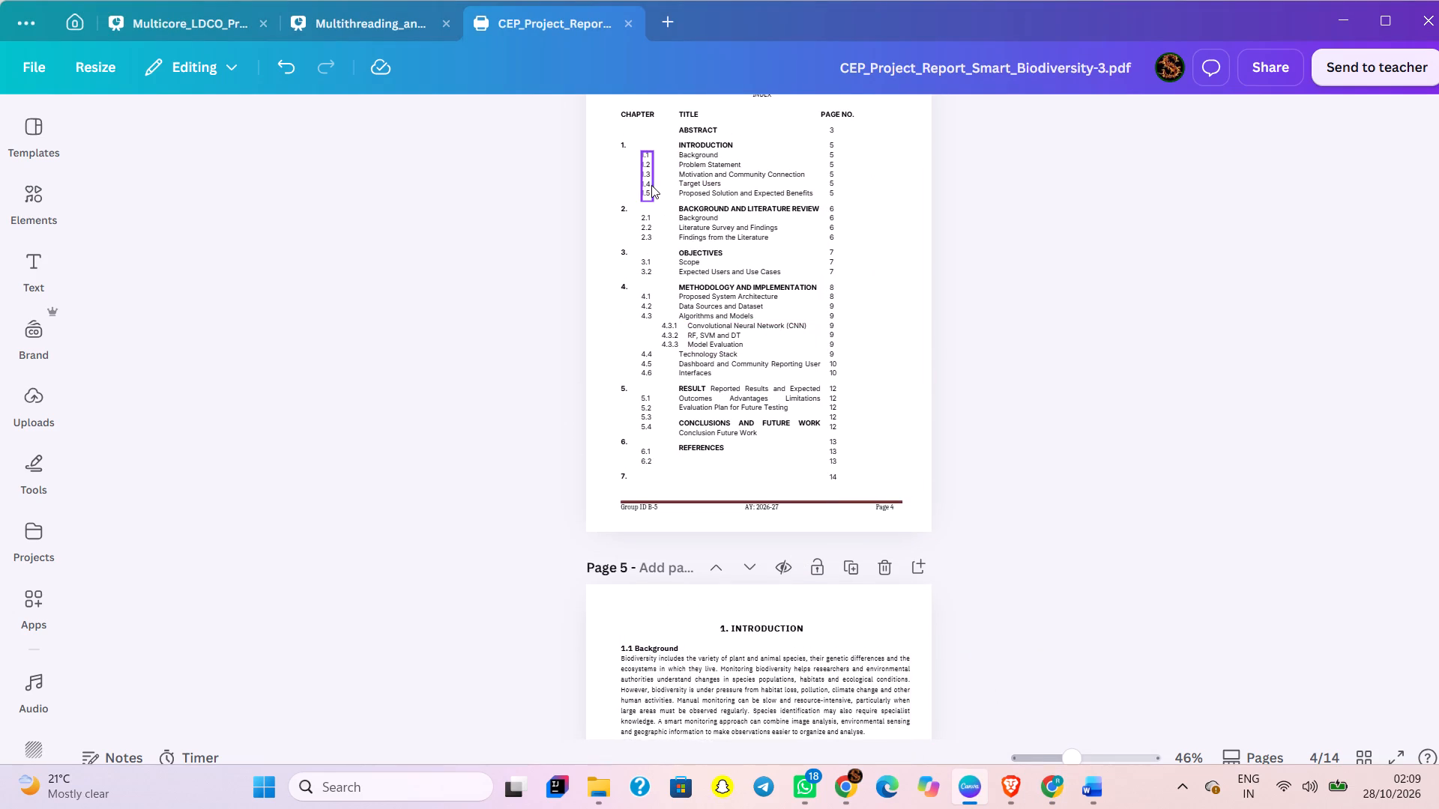
{"action": "scroll", "coordinate": [651, 185], "scroll_direction": "up", "scroll_amount": 1}
{"action": "left_click", "coordinate": [627, 163]}
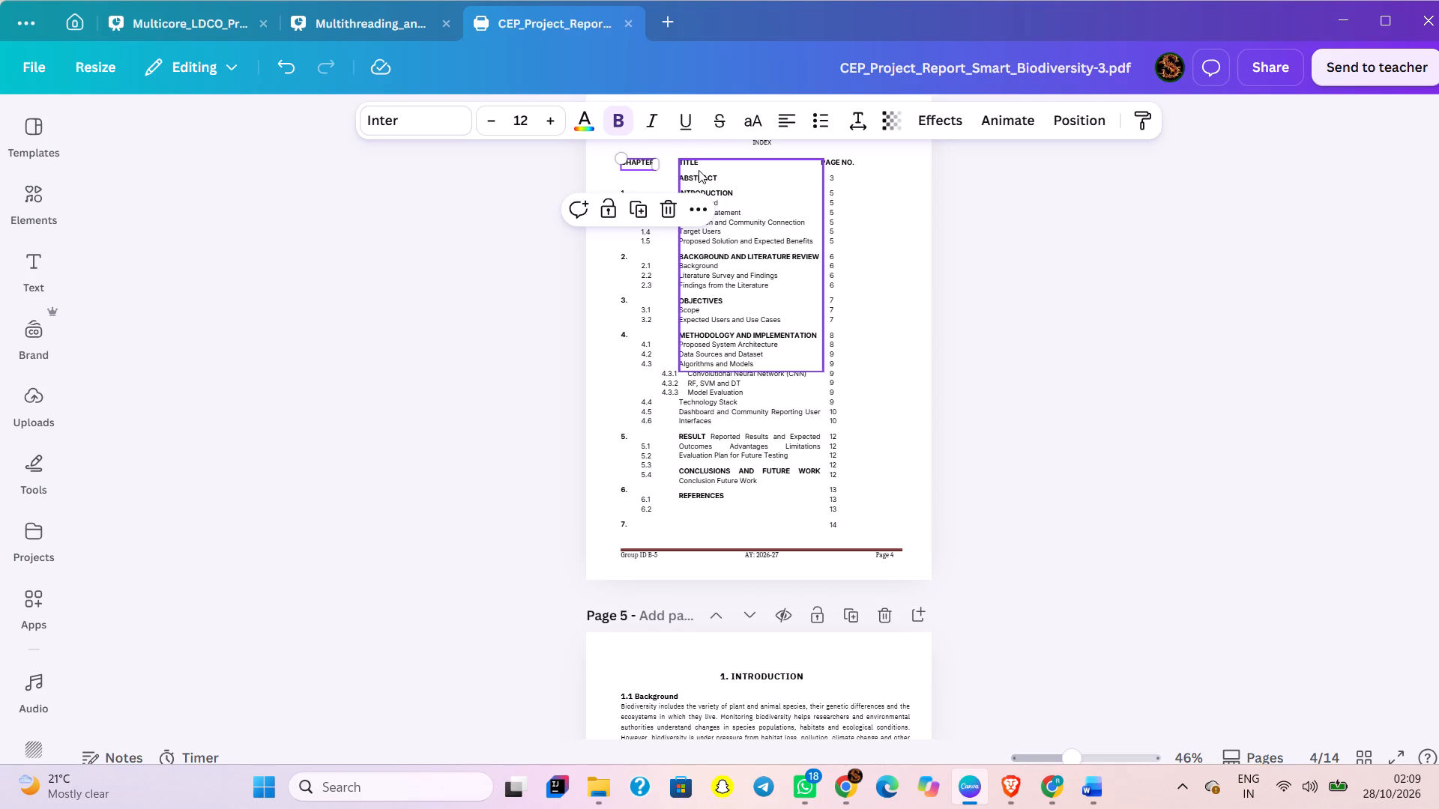
{"action": "left_click", "coordinate": [959, 190]}
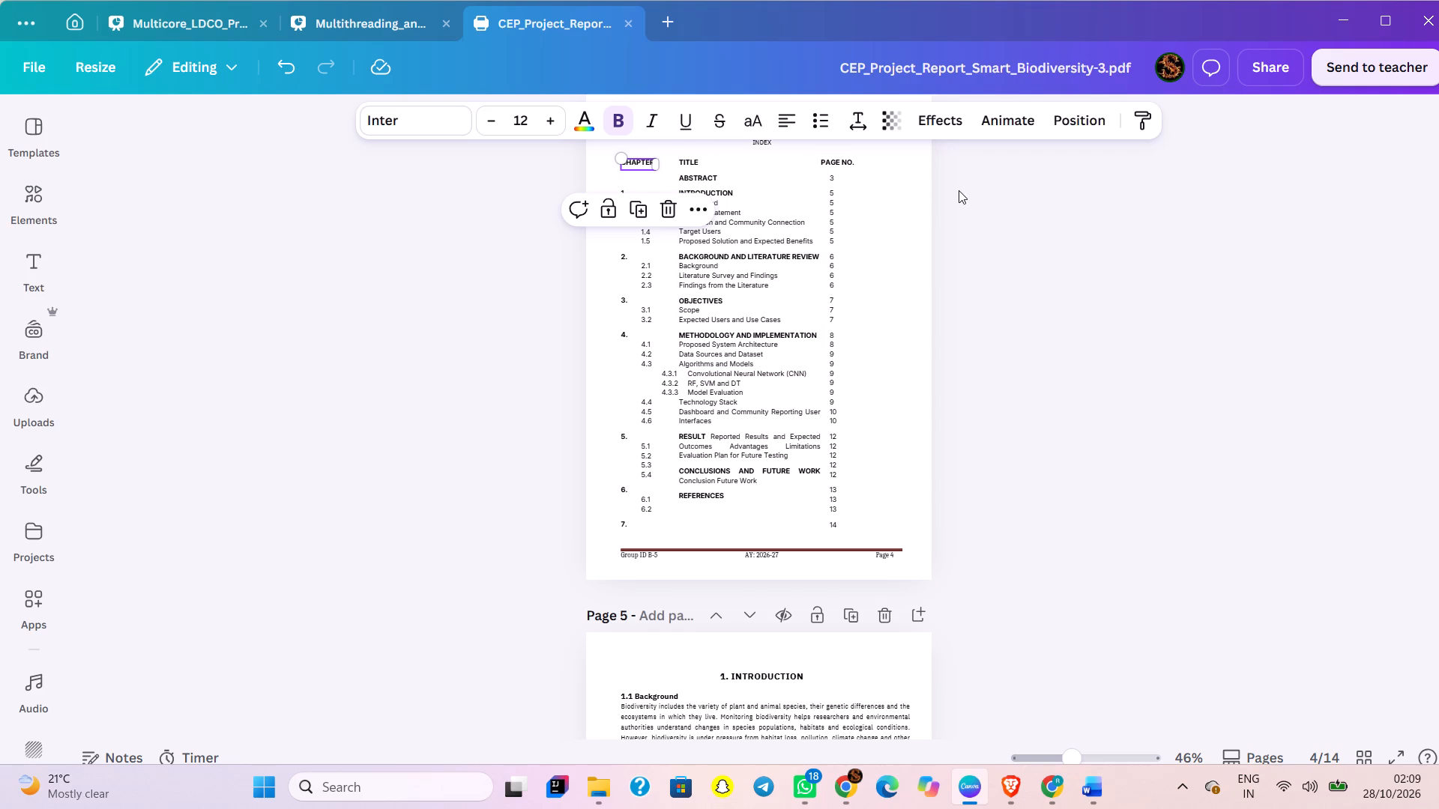
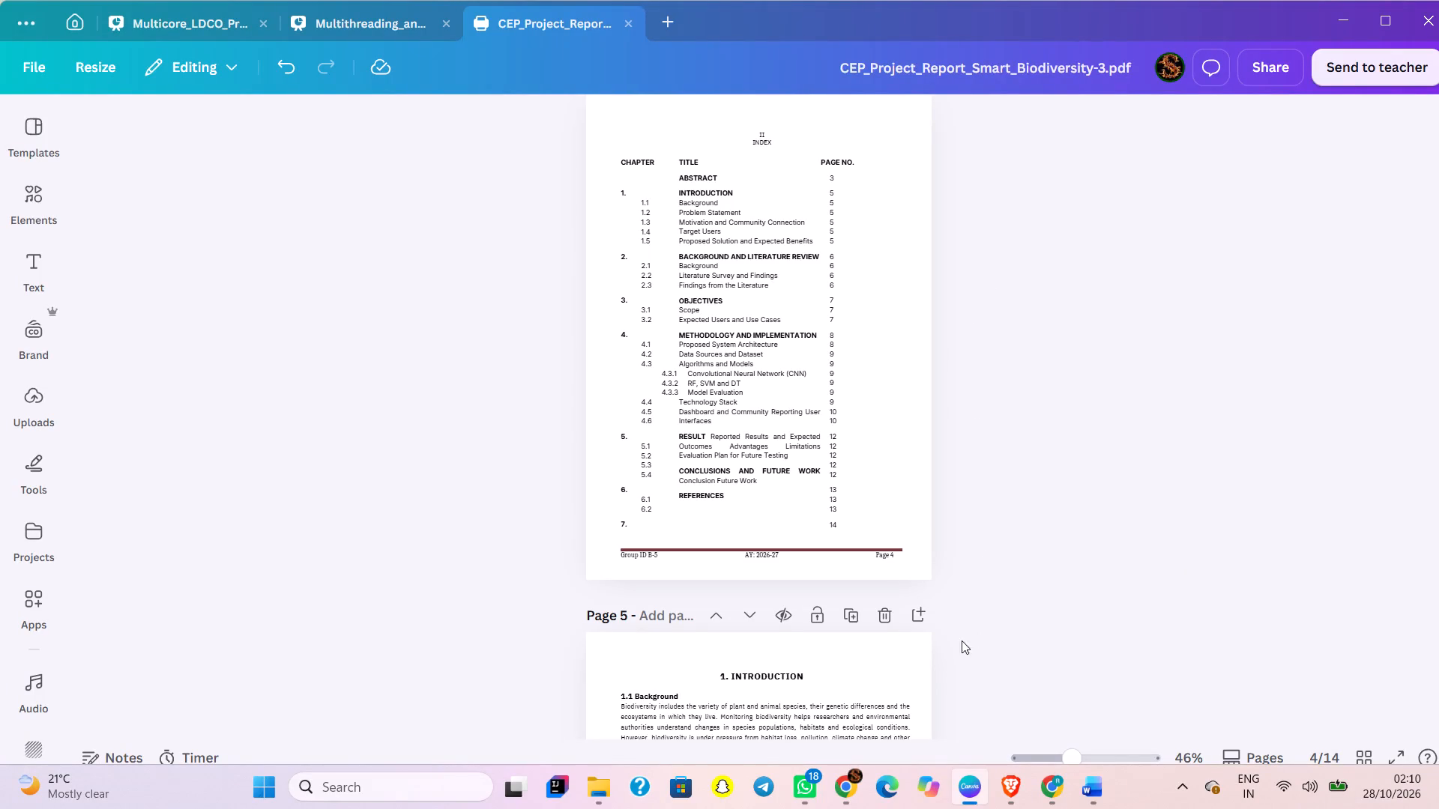
Switch back to the CEP report format document in Word, at its Index table.
{"action": "left_click", "coordinate": [1096, 808]}
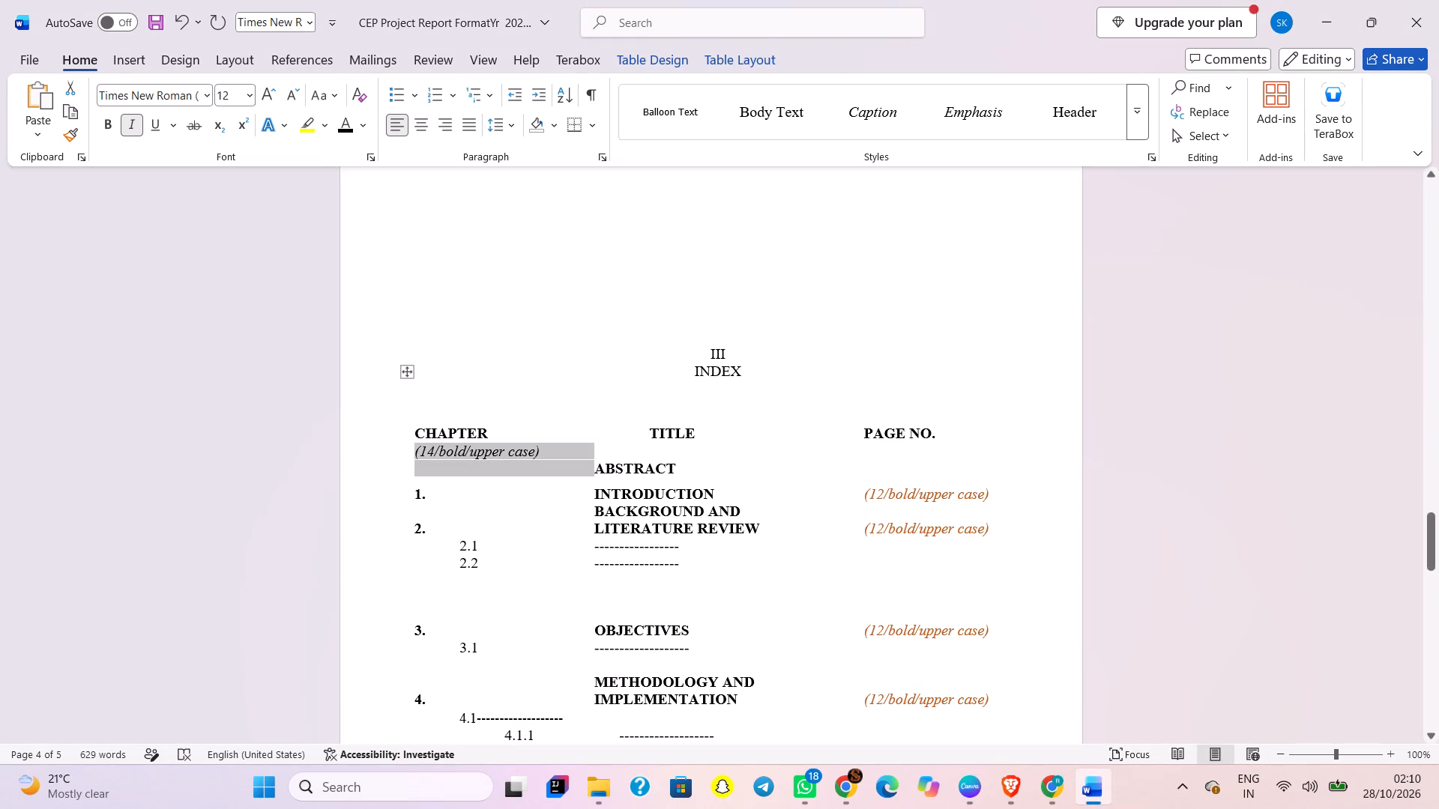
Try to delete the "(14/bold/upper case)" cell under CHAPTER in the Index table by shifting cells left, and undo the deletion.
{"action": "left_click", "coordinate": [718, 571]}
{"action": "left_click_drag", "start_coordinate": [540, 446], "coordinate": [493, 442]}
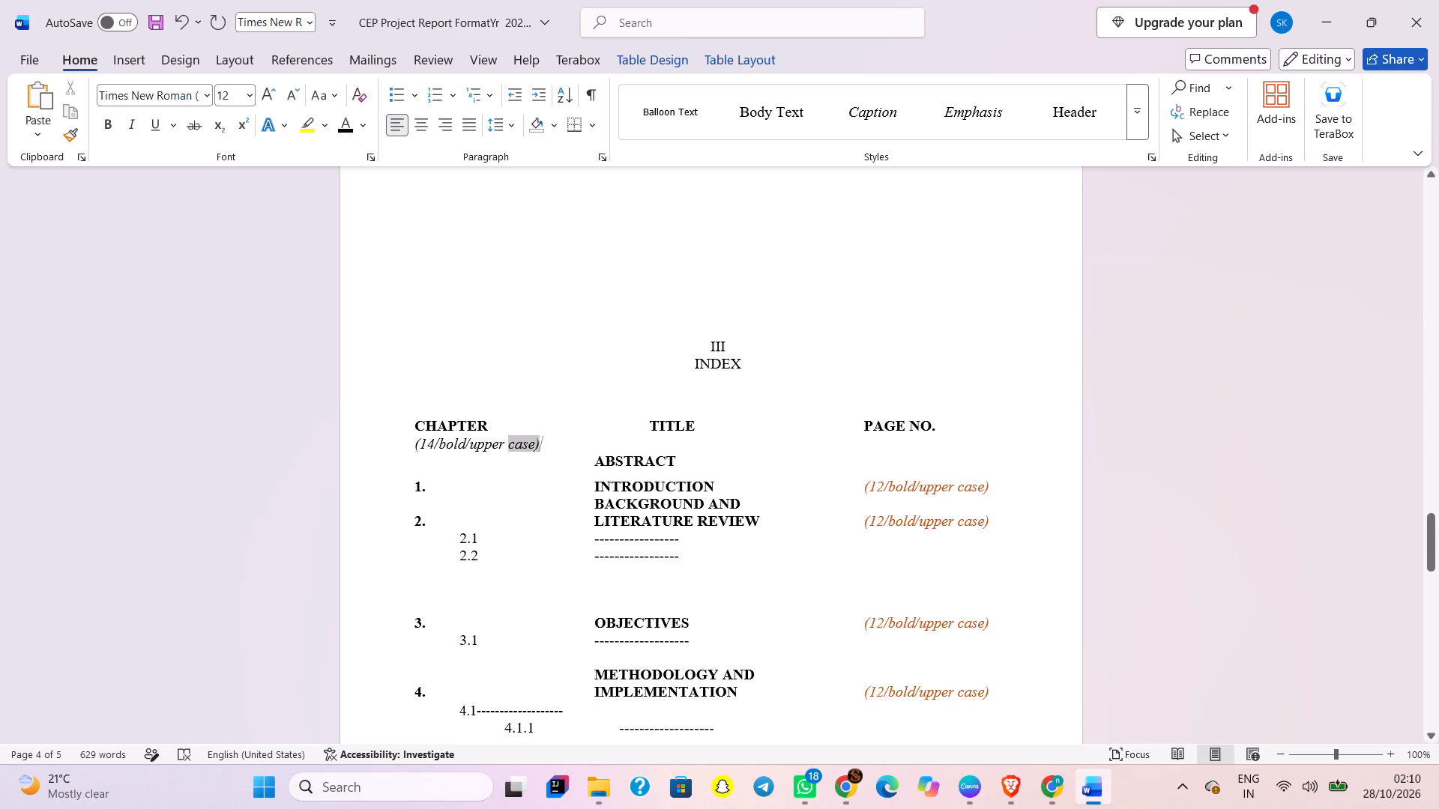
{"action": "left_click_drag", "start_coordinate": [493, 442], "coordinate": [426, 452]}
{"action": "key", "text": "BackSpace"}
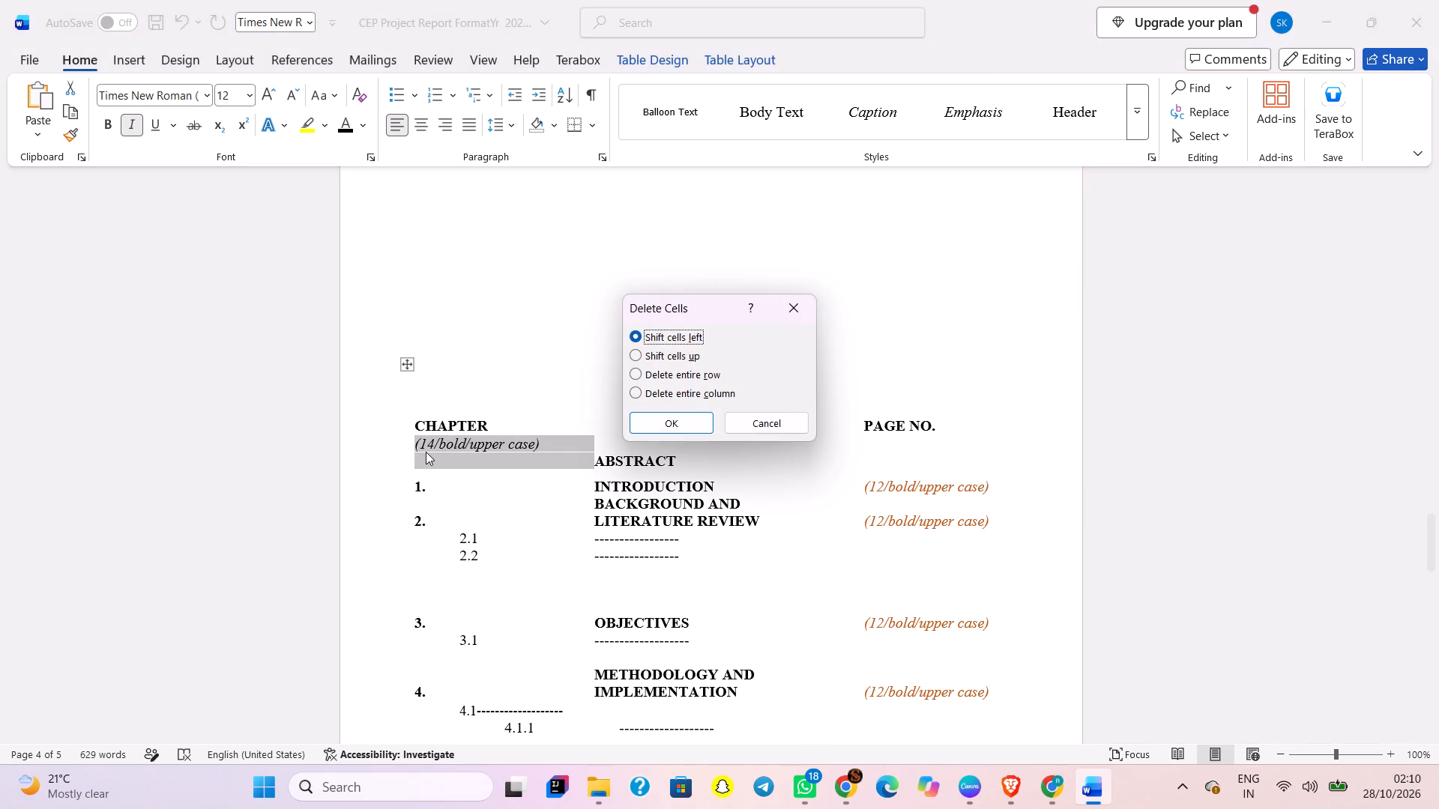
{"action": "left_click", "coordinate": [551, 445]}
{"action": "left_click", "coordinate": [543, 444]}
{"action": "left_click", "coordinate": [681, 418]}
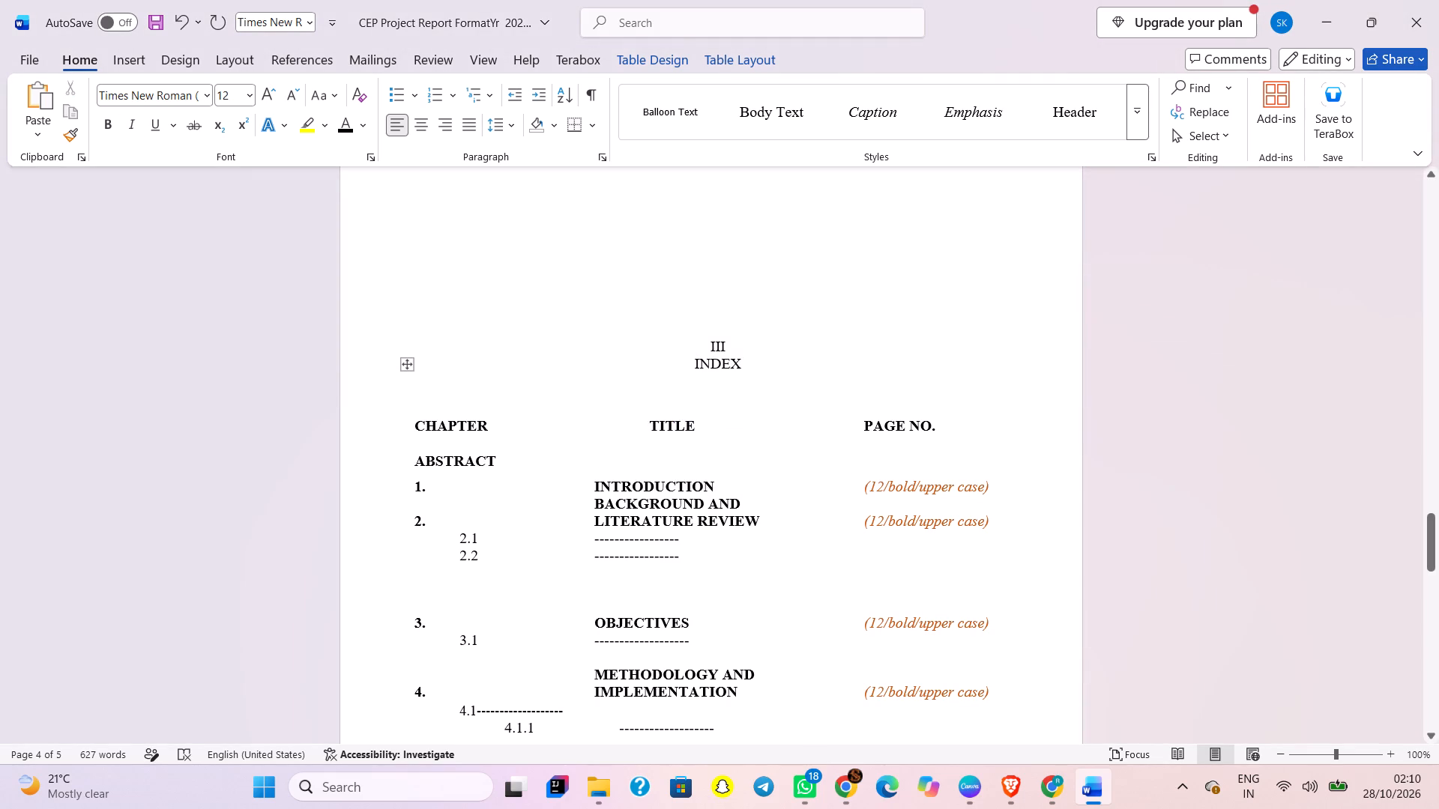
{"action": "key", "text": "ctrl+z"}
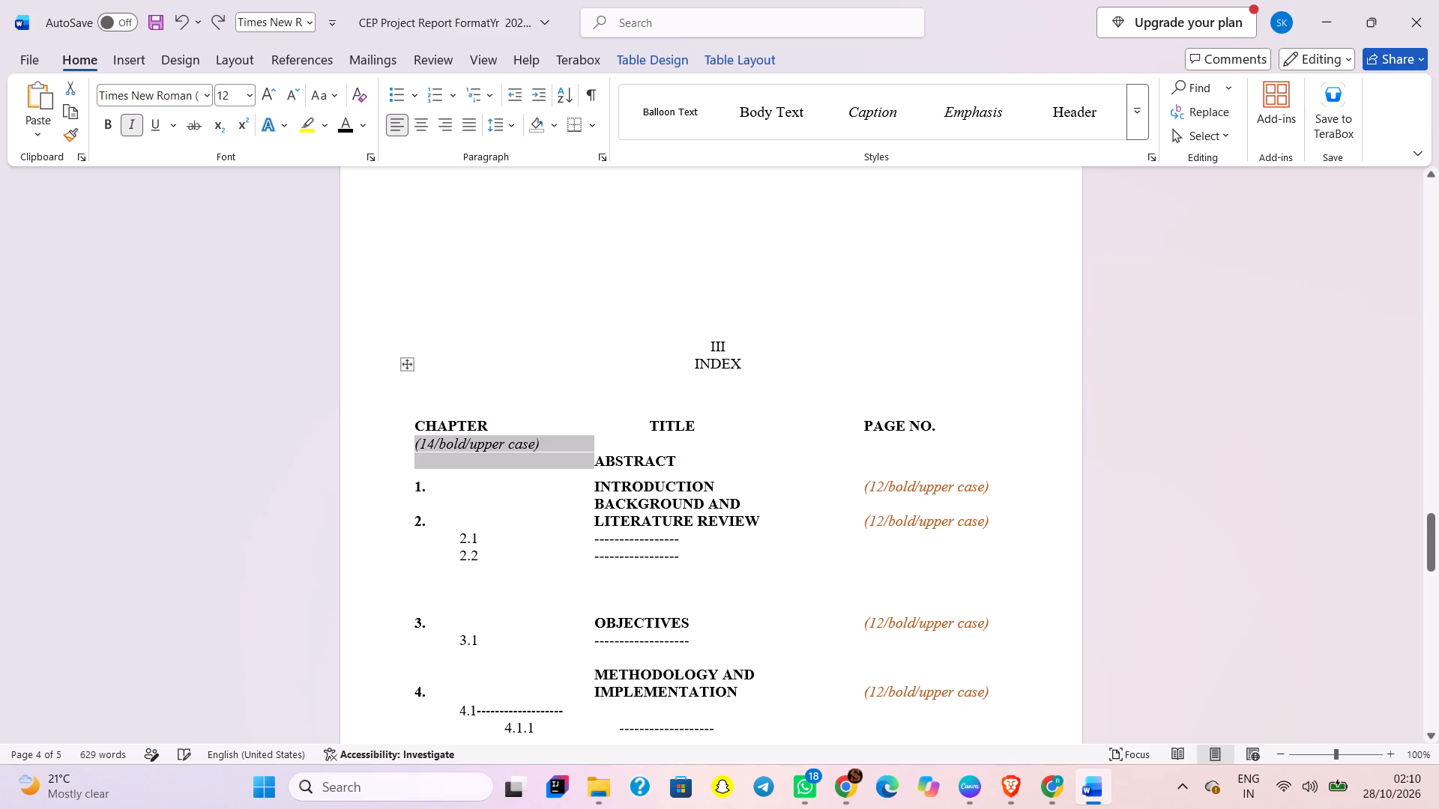
Place the text cursor near the end of the "(14/bold/upper case)" note under CHAPTER in the Index table.
{"action": "left_click", "coordinate": [543, 434]}
{"action": "left_click", "coordinate": [543, 435]}
{"action": "left_click", "coordinate": [537, 446]}
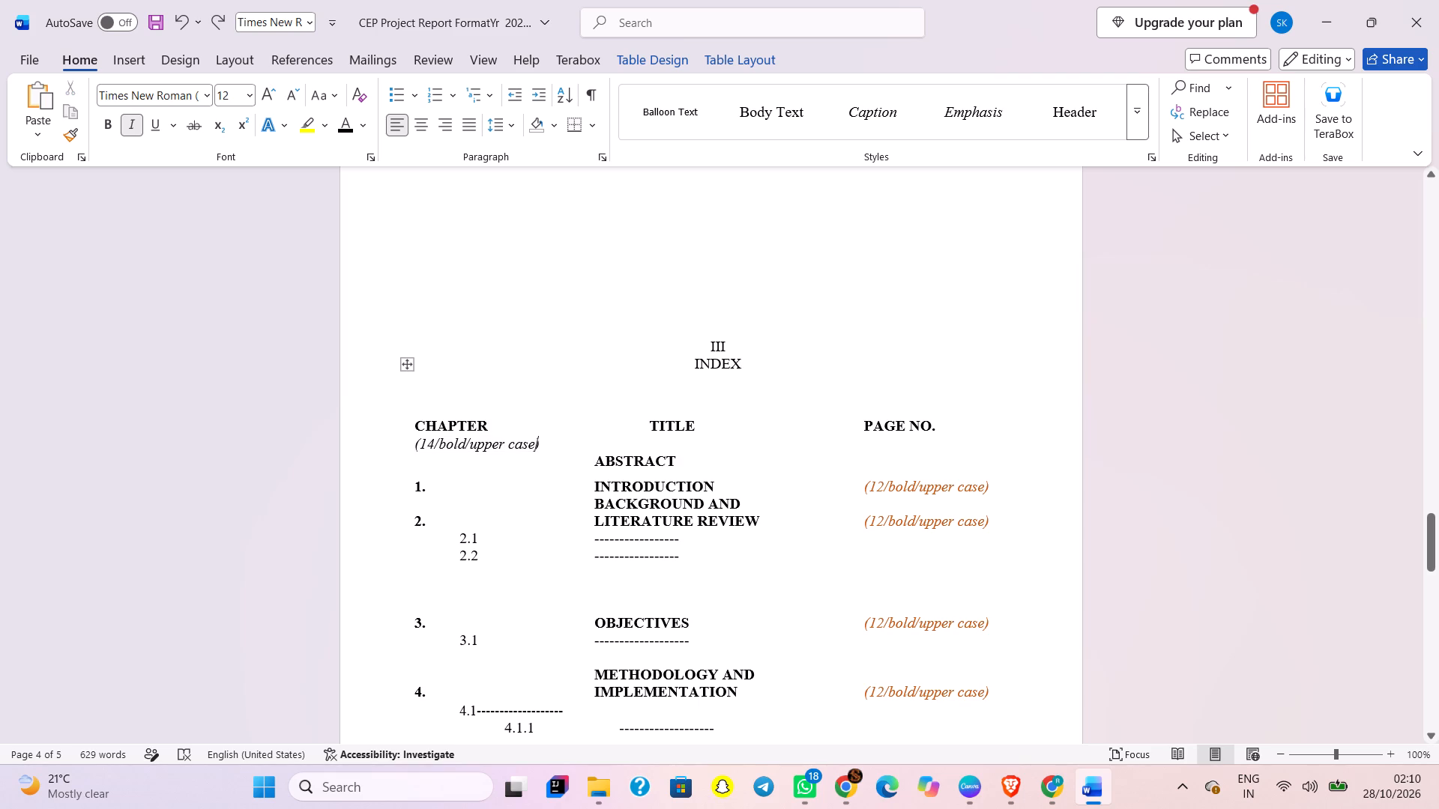
Delete the "(14/bold/upper case)" formatting note under the CHAPTER heading in the Index table.
{"action": "key", "text": "BackSpace"}
{"action": "key", "text": "BackSpace"}
{"action": "key", "text": "BackSpace"}
{"action": "key", "text": "BackSpace"}
{"action": "key", "text": "BackSpace"}
{"action": "key", "text": "BackSpace"}
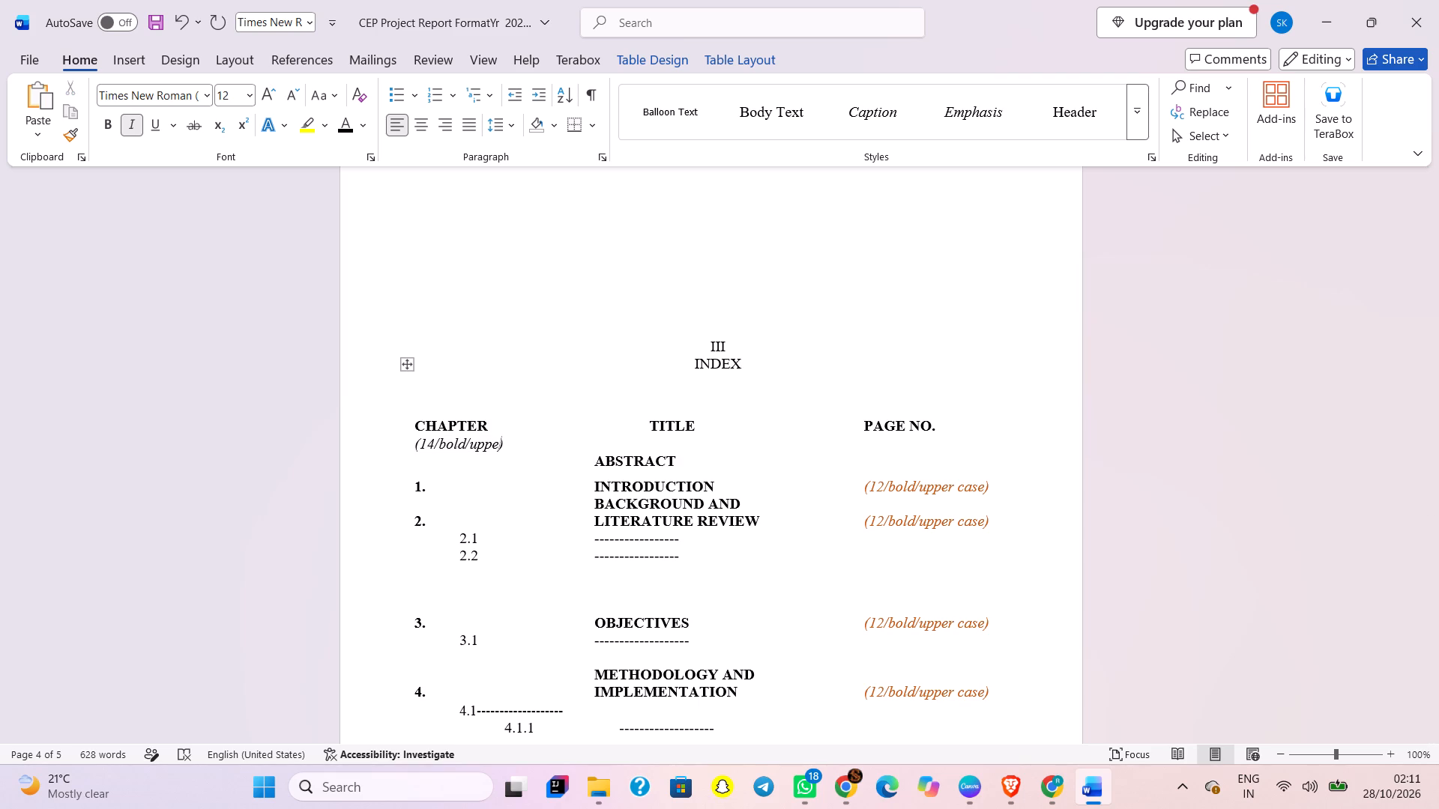
{"action": "key", "text": "BackSpace"}
{"action": "key", "text": "BackSpace"}
{"action": "key", "text": "BackSpace"}
{"action": "key", "text": "BackSpace"}
{"action": "key", "text": "BackSpace"}
{"action": "key", "text": "BackSpace"}
{"action": "key", "text": "BackSpace"}
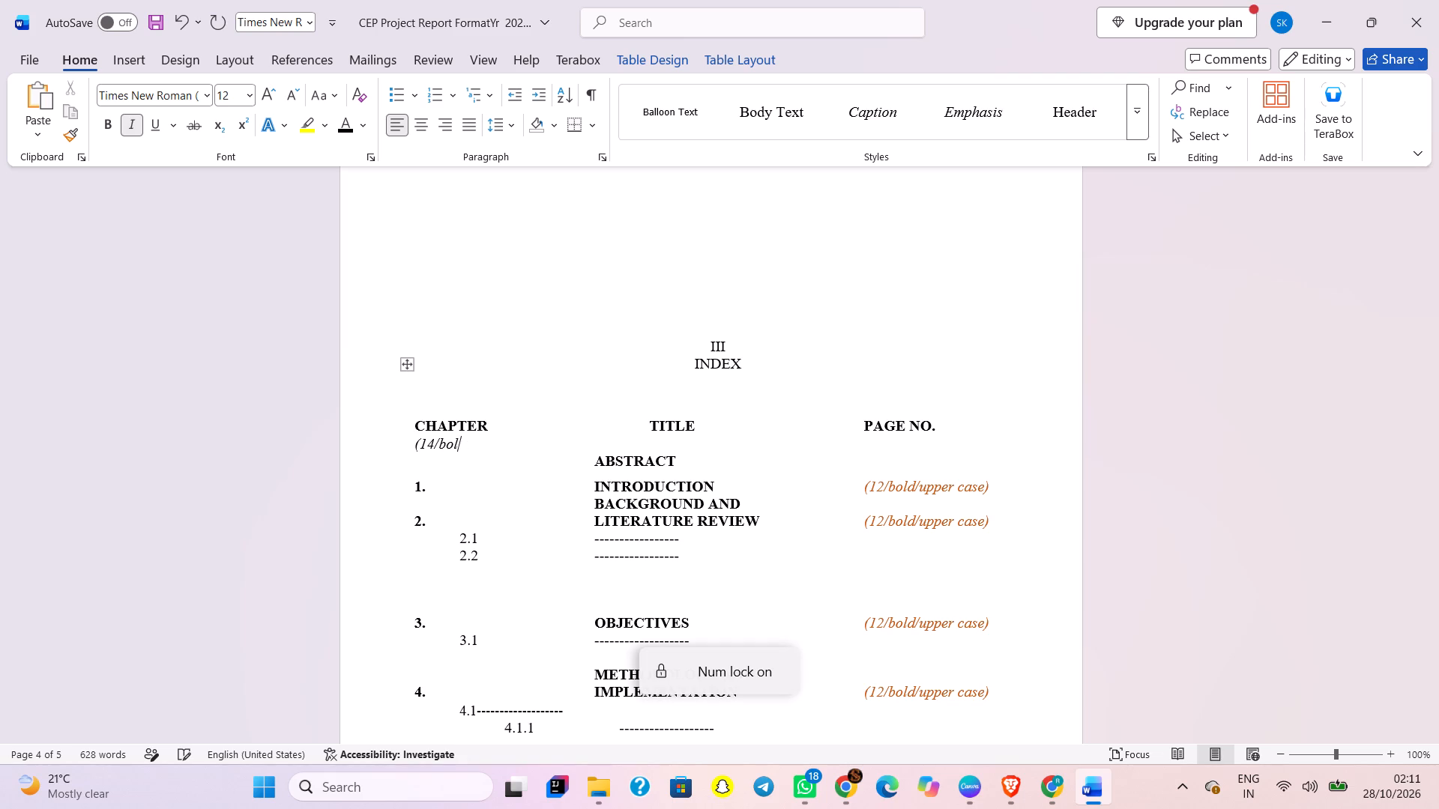
{"action": "key", "text": "BackSpace"}
{"action": "key", "text": "BackSpace"}
{"action": "key", "text": "BackSpace"}
{"action": "key", "text": "BackSpace"}
{"action": "key", "text": "BackSpace"}
{"action": "key", "text": "BackSpace"}
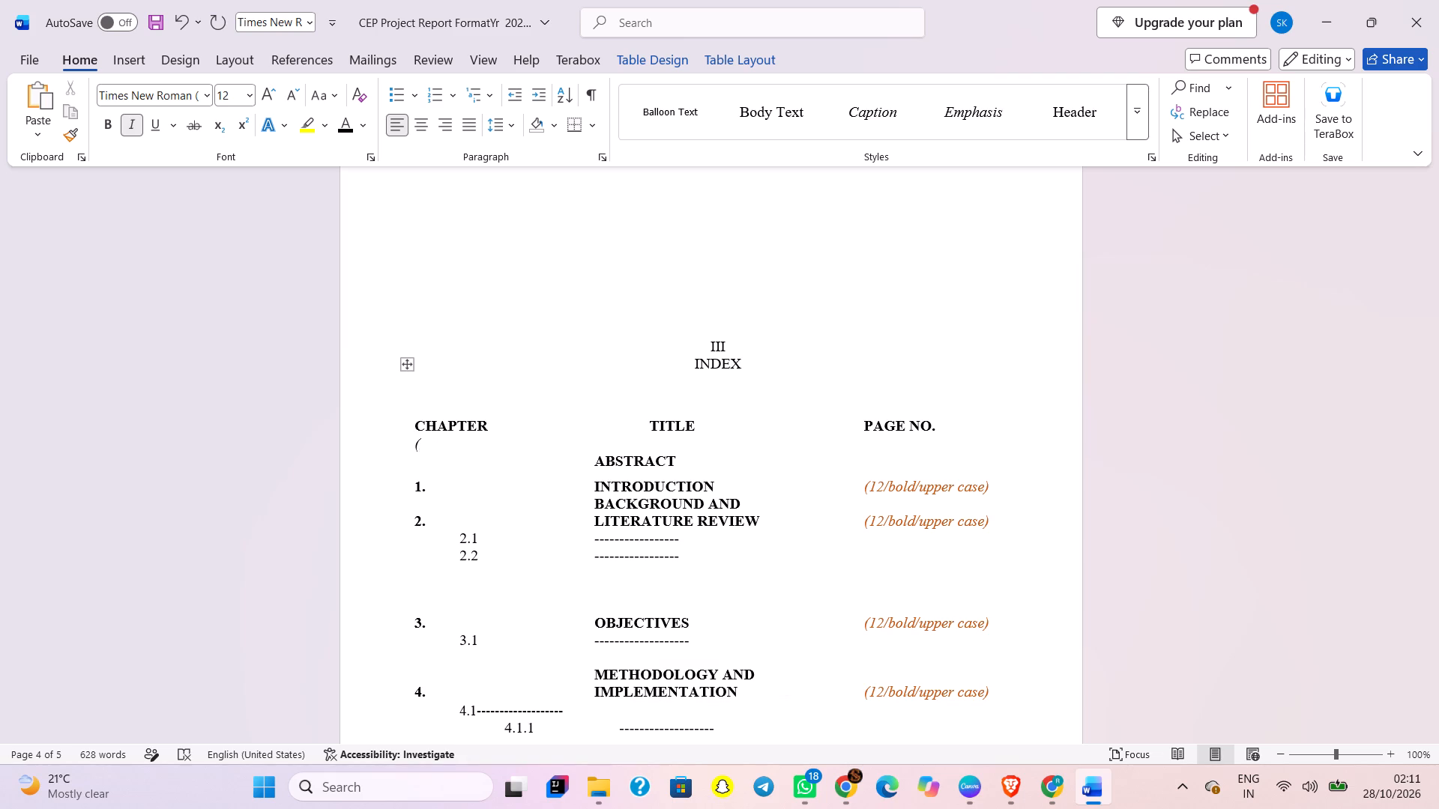
{"action": "key", "text": "BackSpace"}
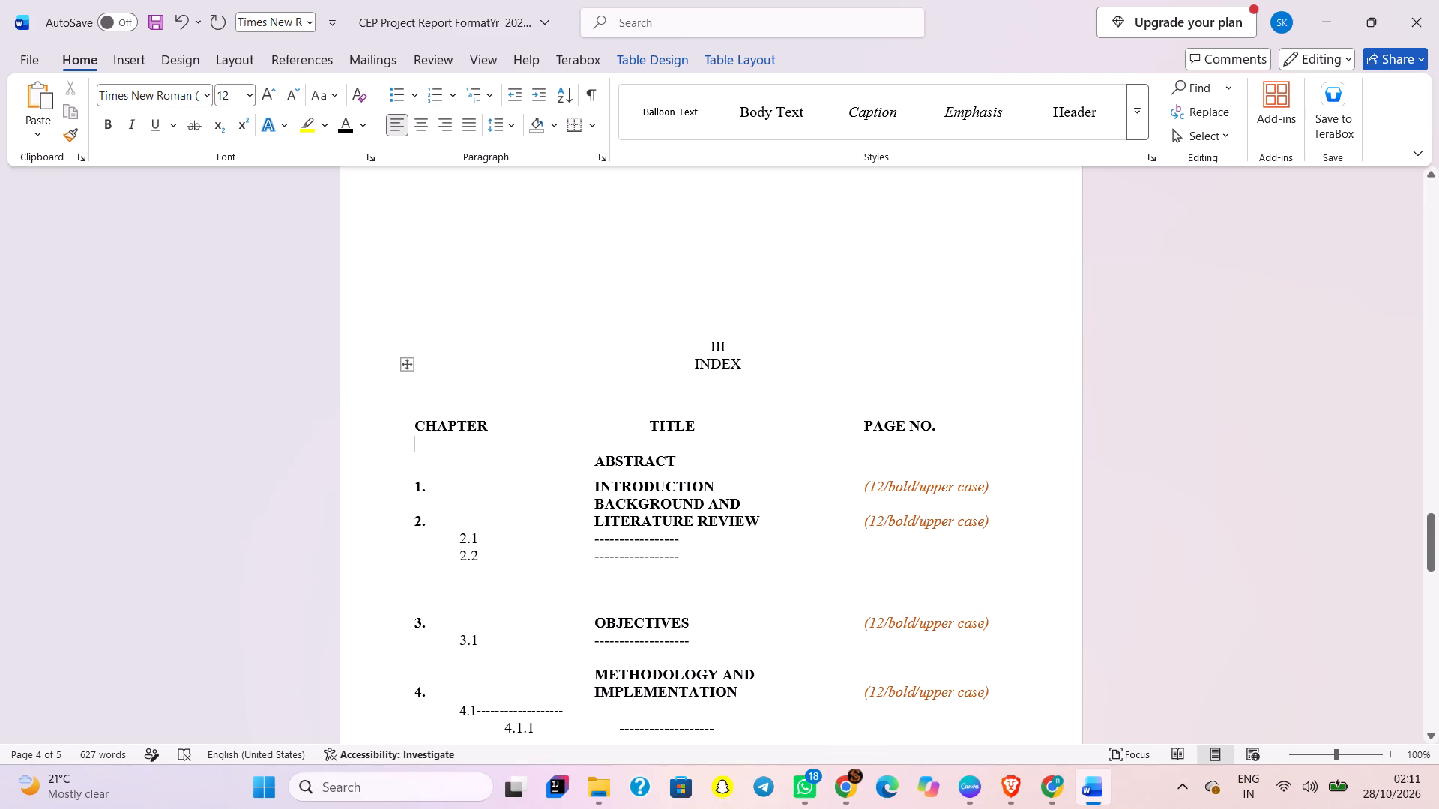
Place the text cursor at the end of the INTRODUCTION title in the Index table.
{"action": "left_click", "coordinate": [728, 488]}
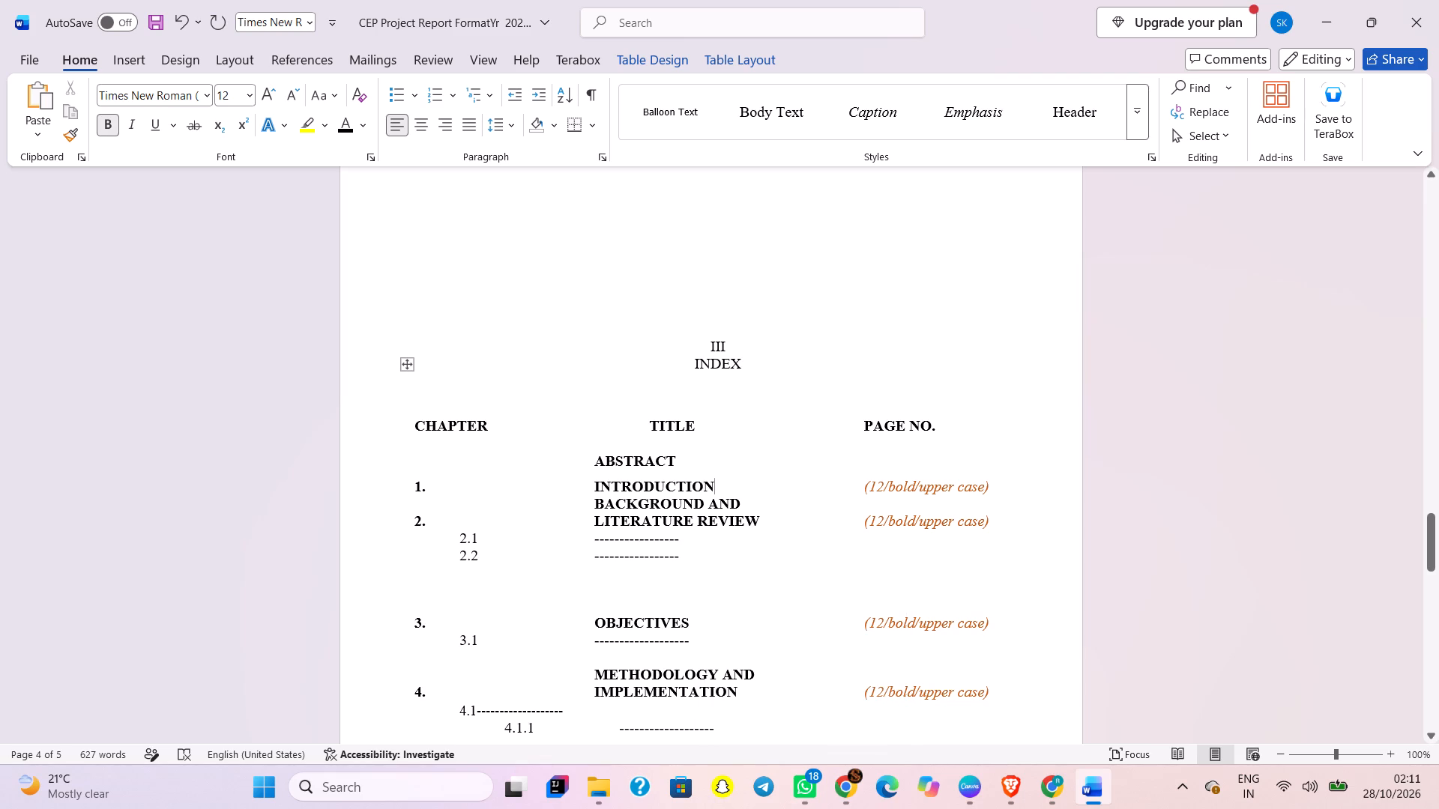
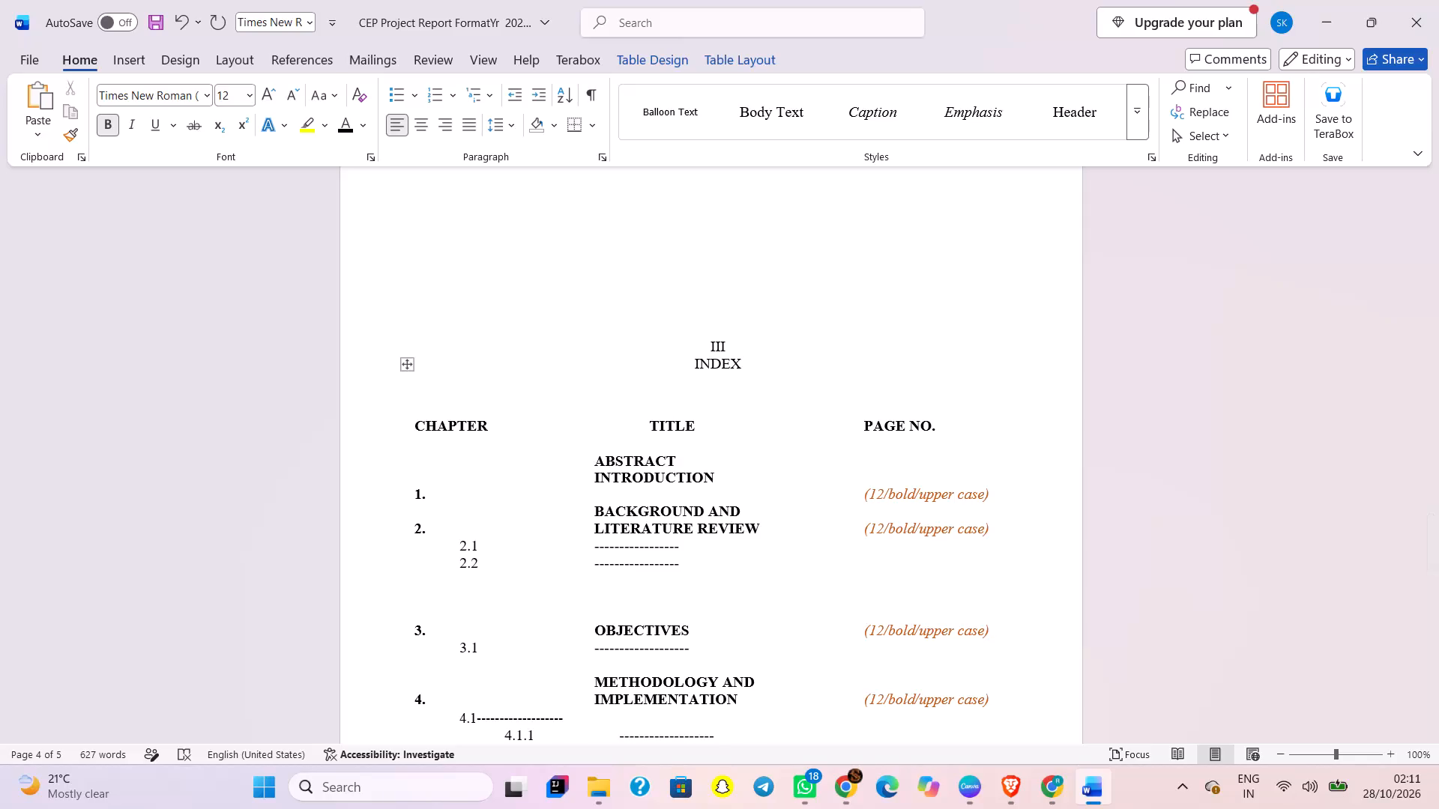
Add a blank line after INTRODUCTION and another between ABSTRACT and INTRODUCTION in the Index table's TITLE column.
{"action": "key", "text": "Return"}
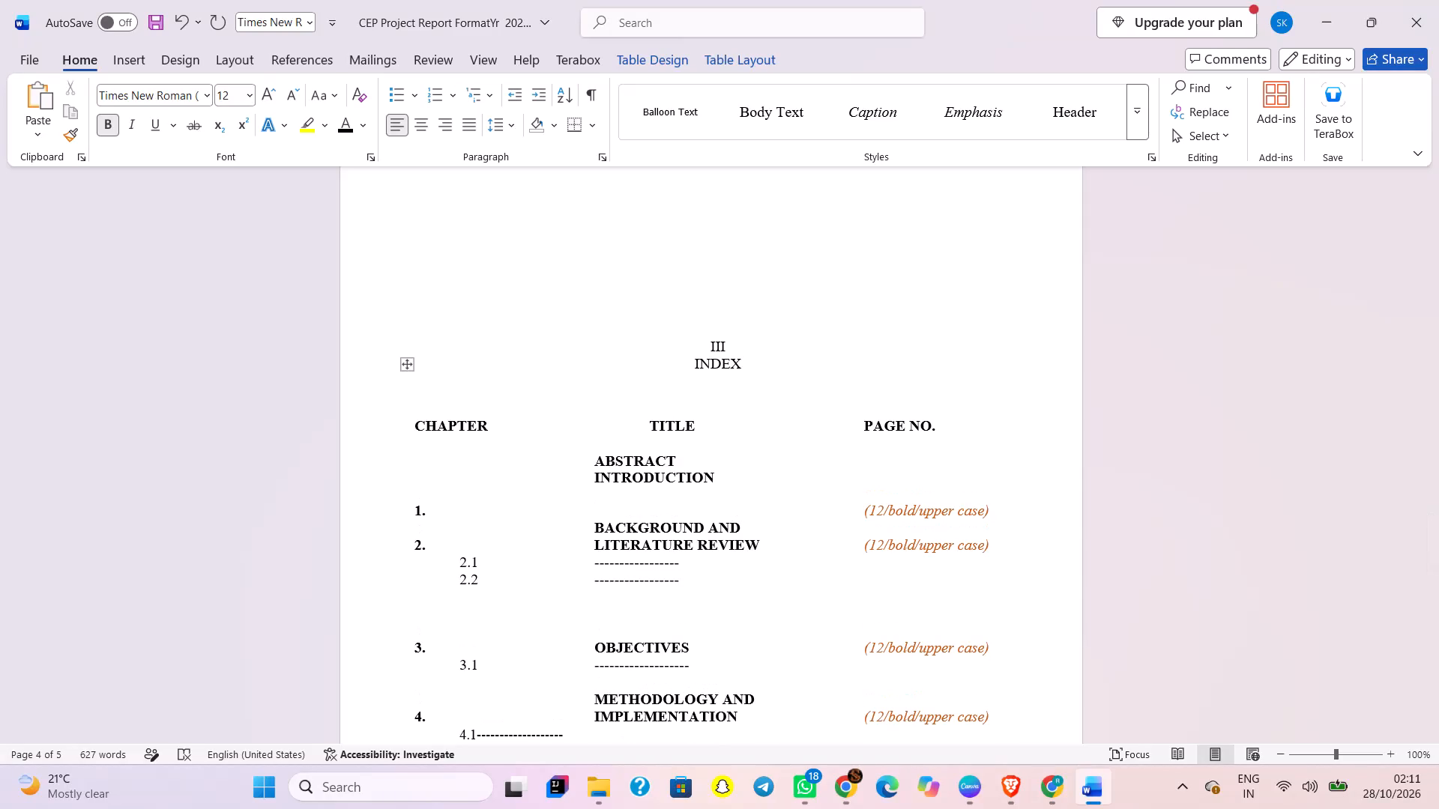
{"action": "left_click", "coordinate": [710, 455]}
{"action": "key", "text": "Return"}
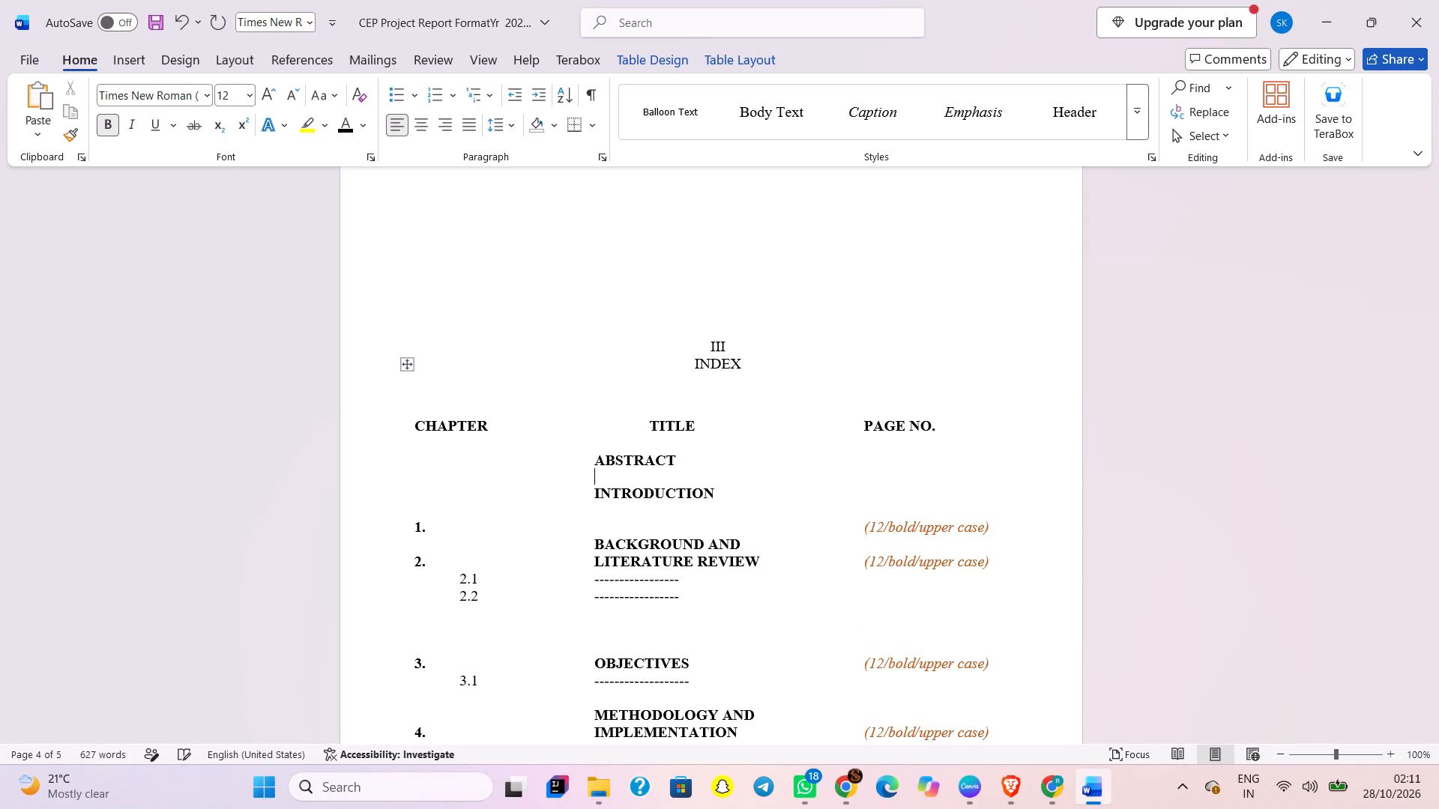
Insert an empty row directly below the chapter 1 row in the Index table.
{"action": "left_click", "coordinate": [410, 529]}
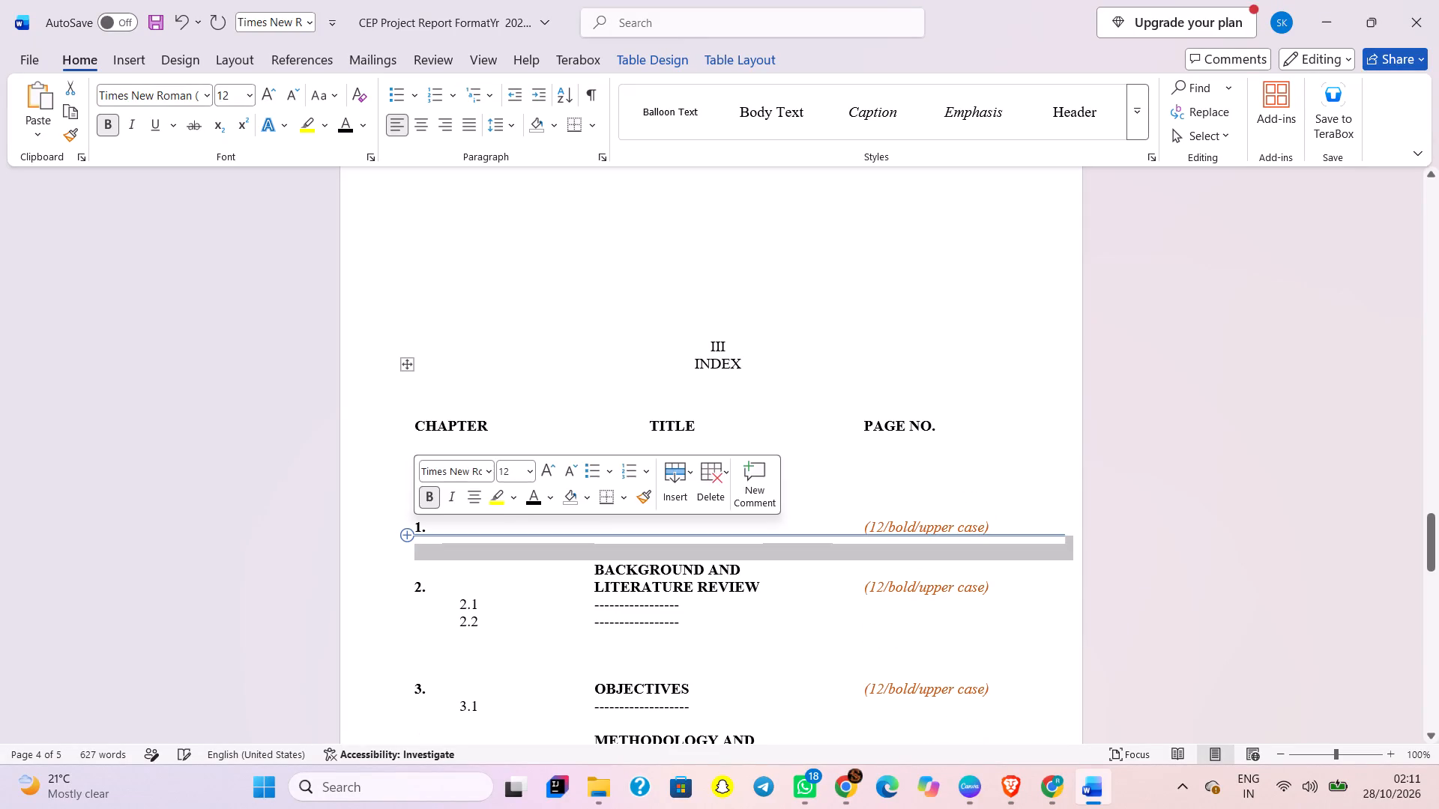
Delete the digit 1 before the period in the first chapter number under CHAPTER in the Index table.
{"action": "left_click", "coordinate": [412, 524]}
{"action": "left_click", "coordinate": [414, 524]}
{"action": "left_click", "coordinate": [423, 527]}
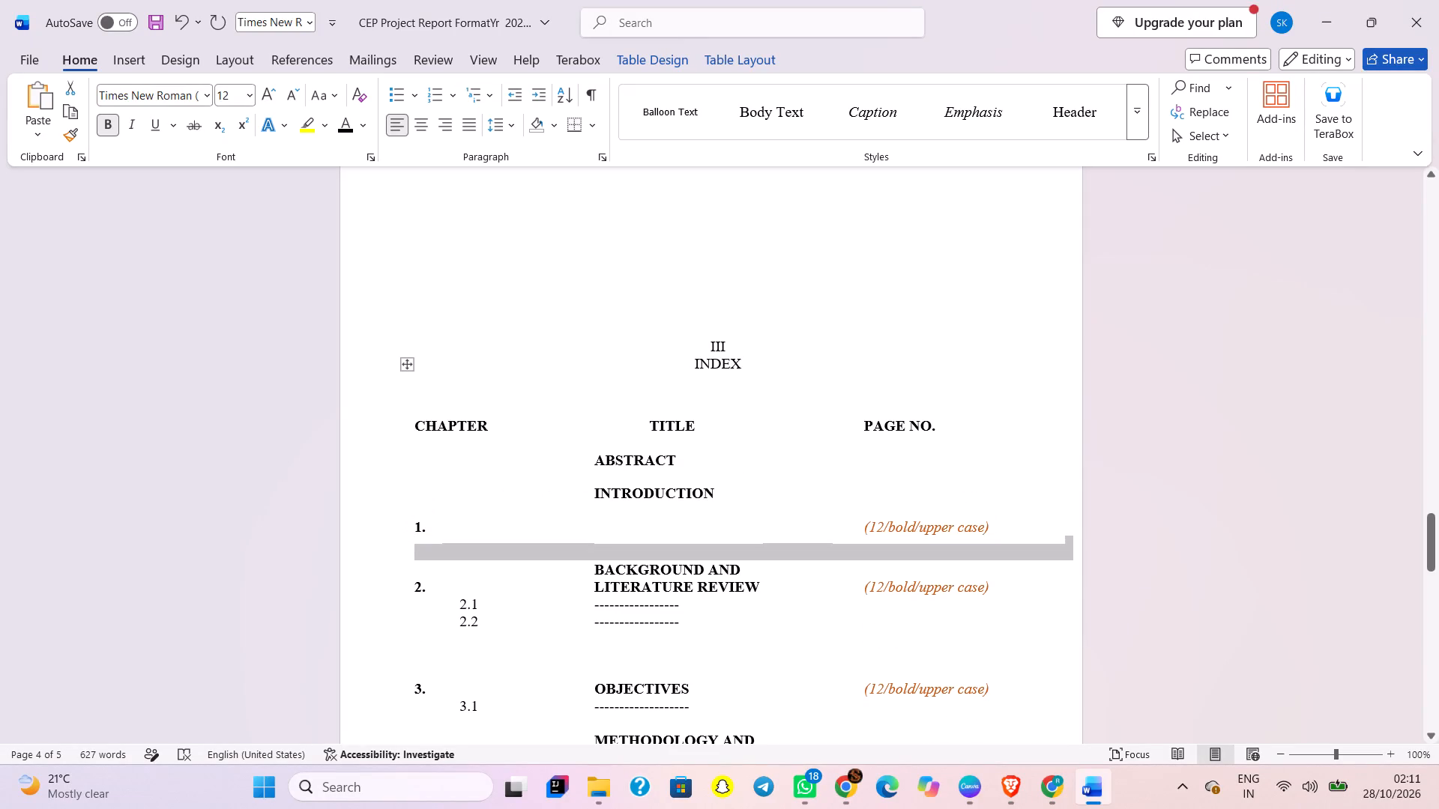
{"action": "key", "text": "BackSpace"}
{"action": "key", "text": "BackSpace"}
{"action": "key", "text": "BackSpace"}
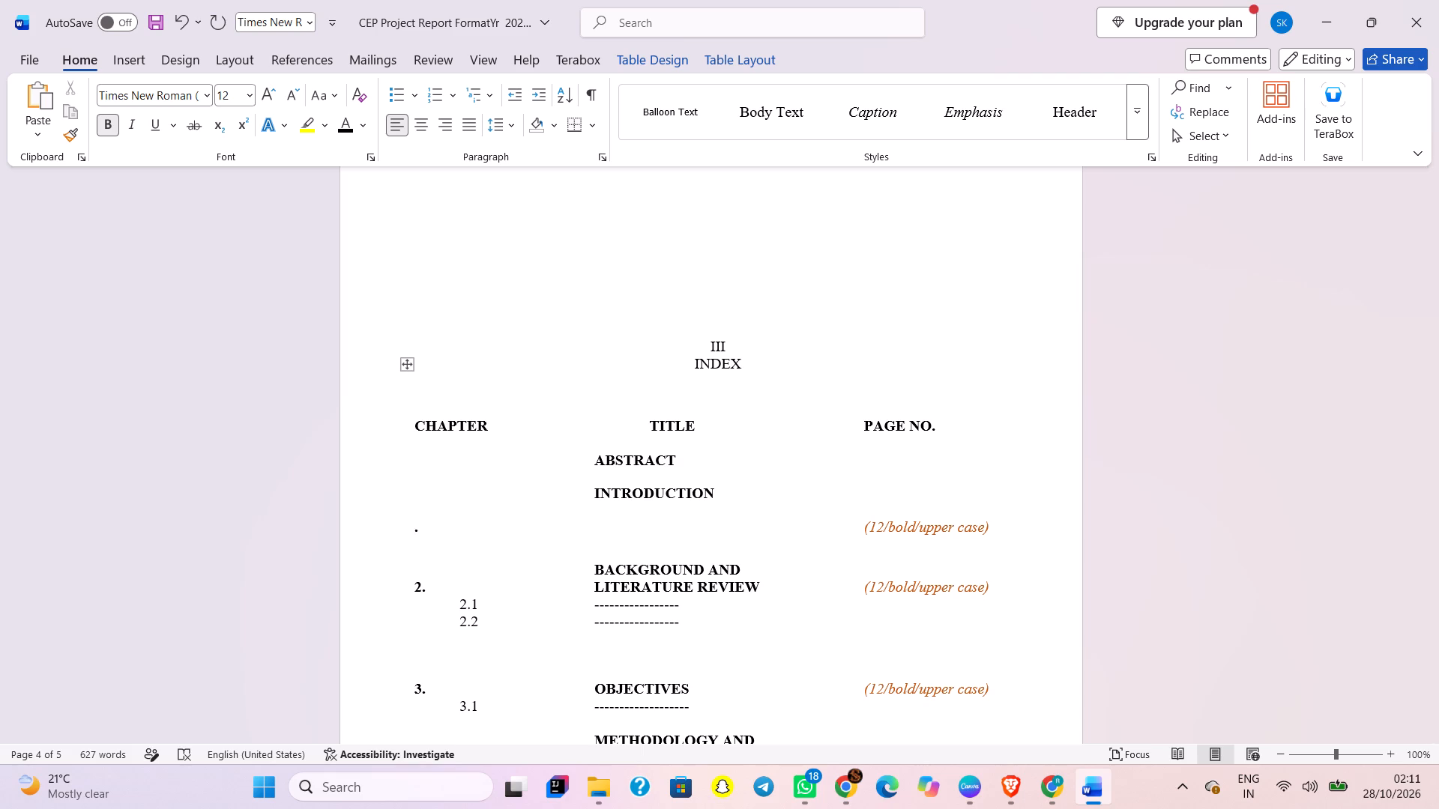
Delete the stray period in the CHAPTER column of the index row below INTRODUCTION.
{"action": "left_click", "coordinate": [443, 527]}
{"action": "key", "text": "BackSpace"}
{"action": "key", "text": "BackSpace"}
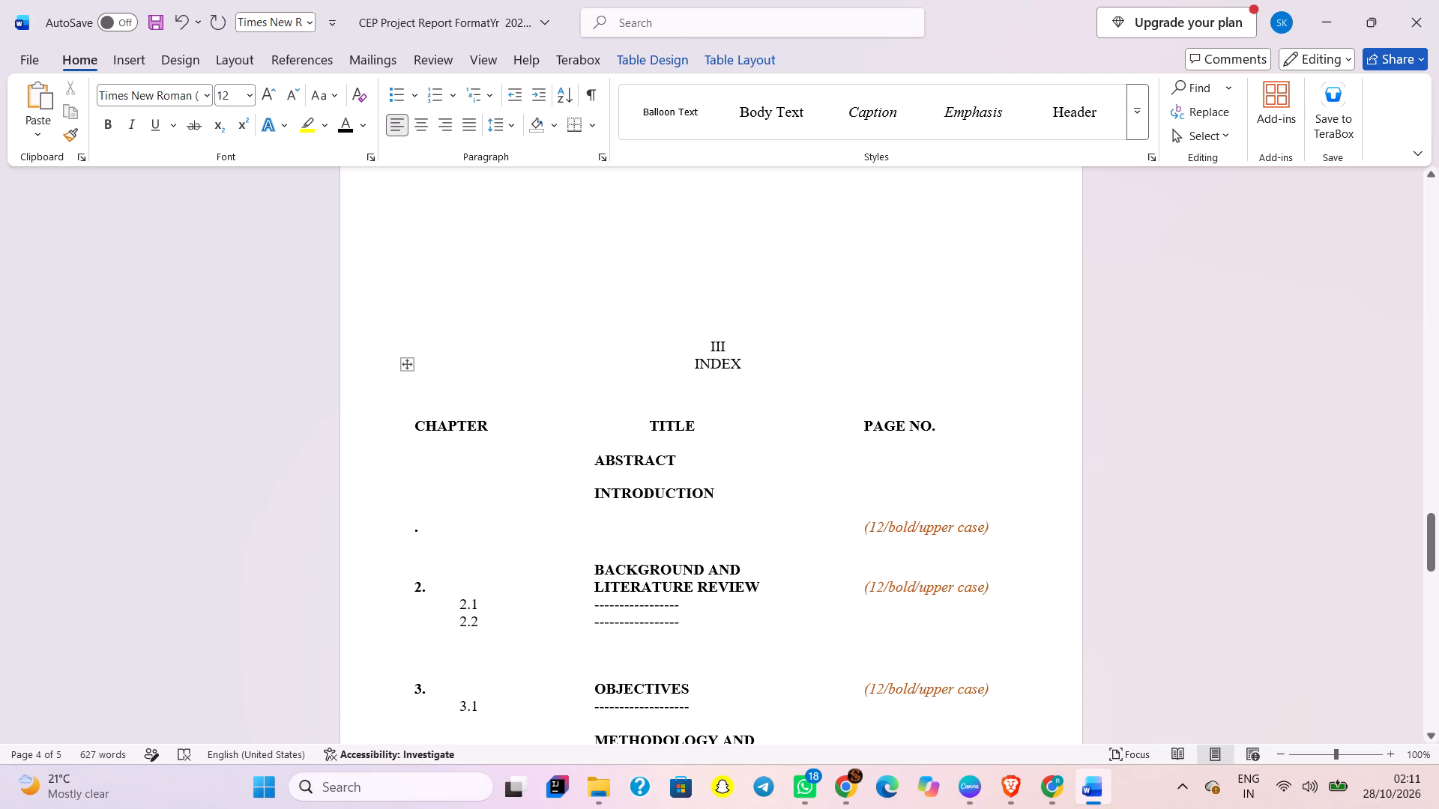
{"action": "left_click", "coordinate": [422, 531]}
{"action": "key", "text": "BackSpace"}
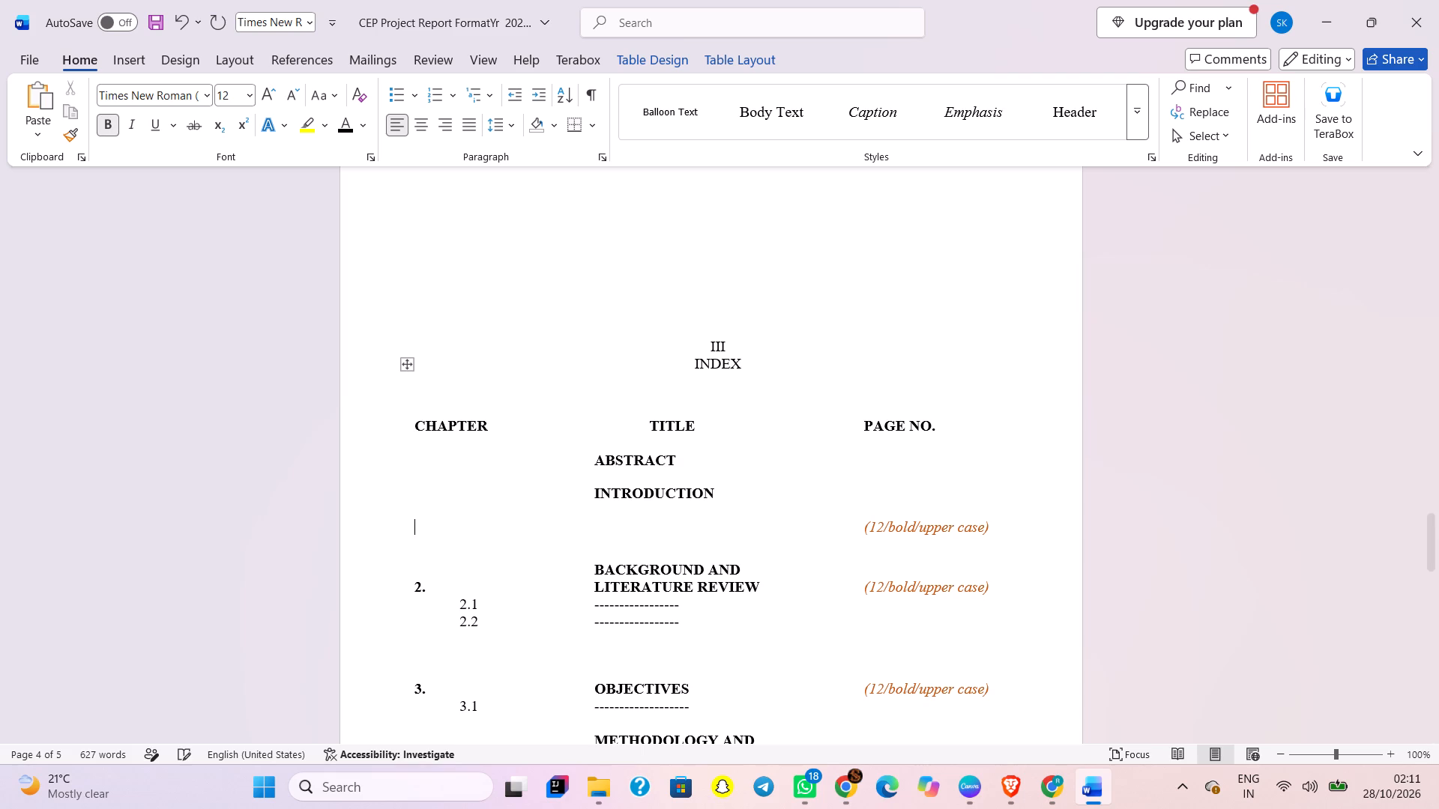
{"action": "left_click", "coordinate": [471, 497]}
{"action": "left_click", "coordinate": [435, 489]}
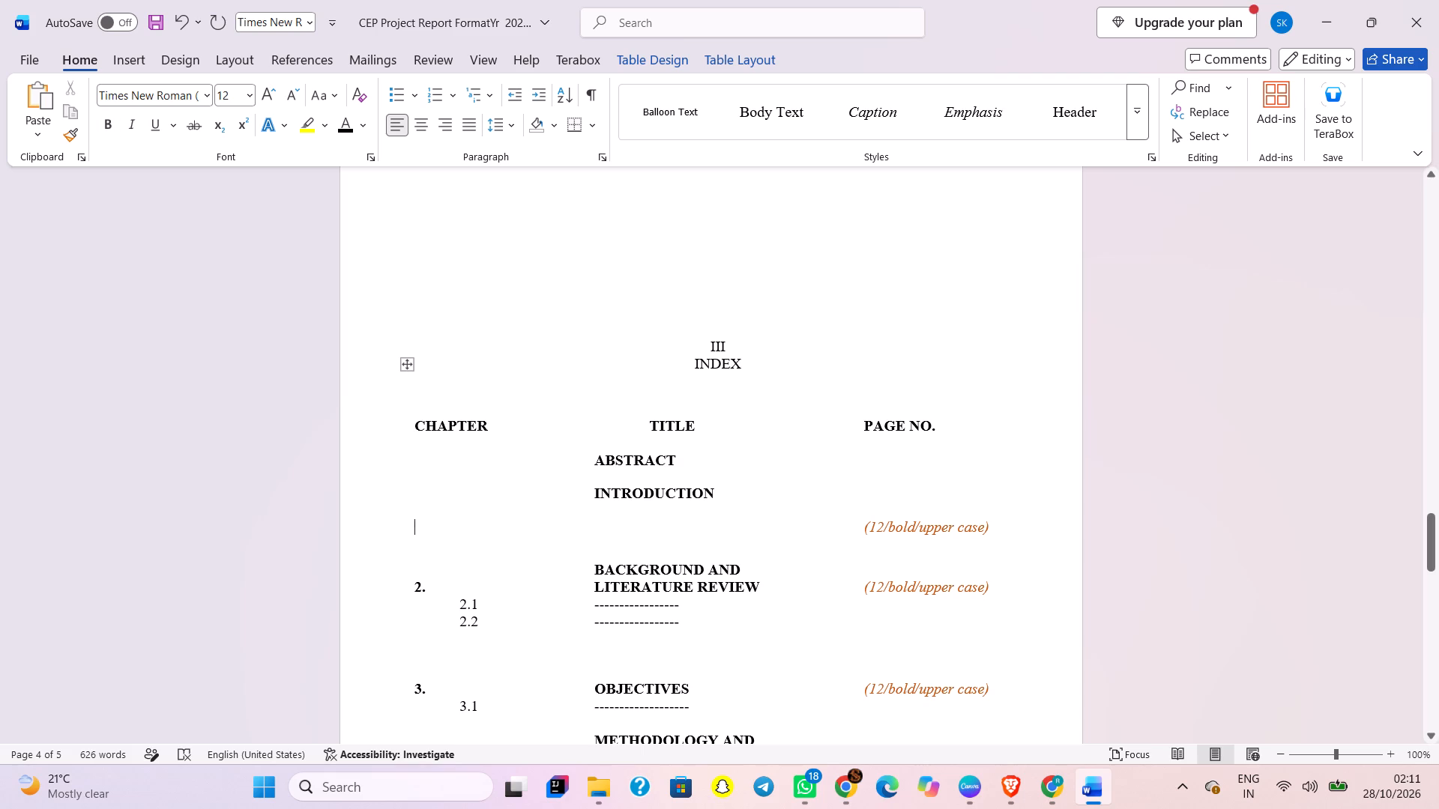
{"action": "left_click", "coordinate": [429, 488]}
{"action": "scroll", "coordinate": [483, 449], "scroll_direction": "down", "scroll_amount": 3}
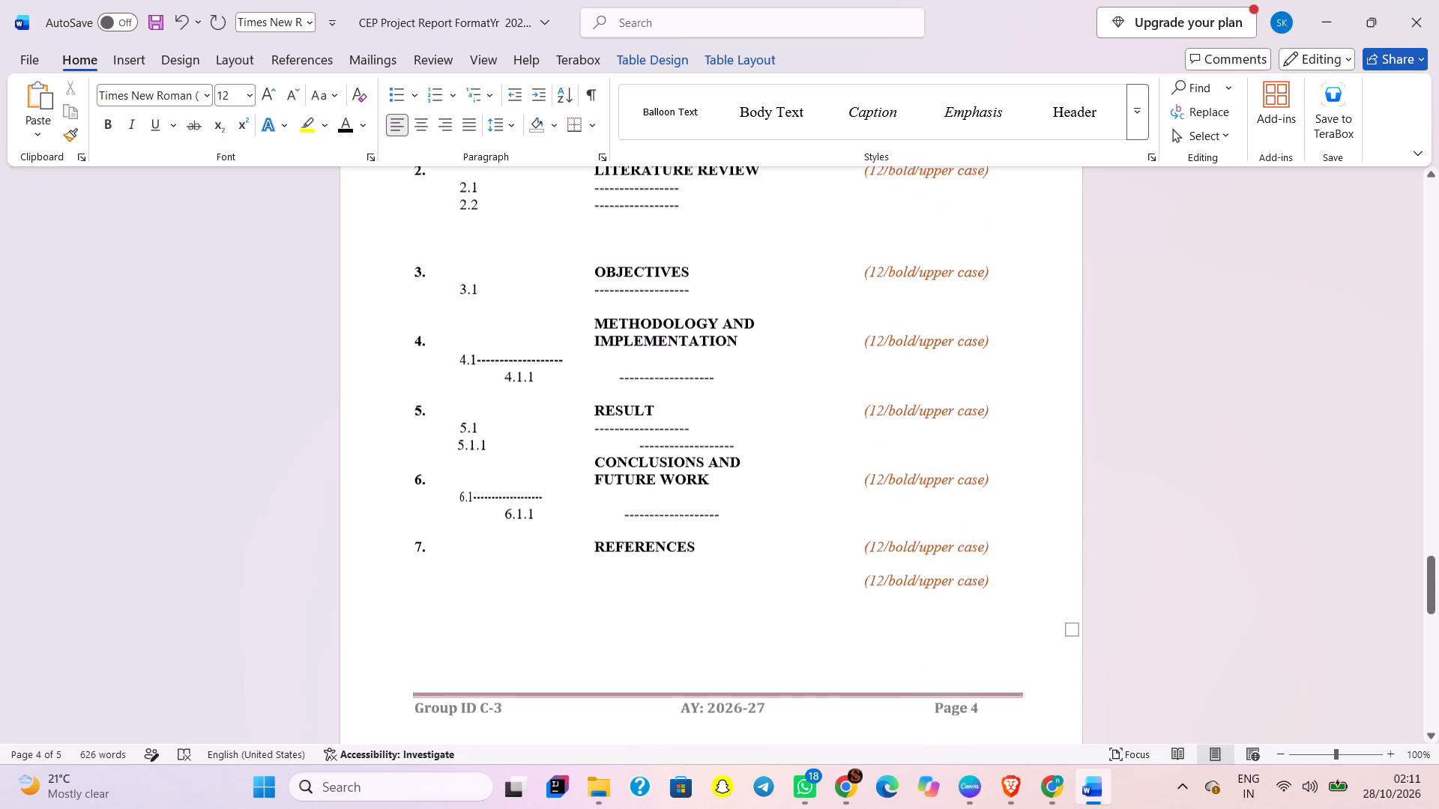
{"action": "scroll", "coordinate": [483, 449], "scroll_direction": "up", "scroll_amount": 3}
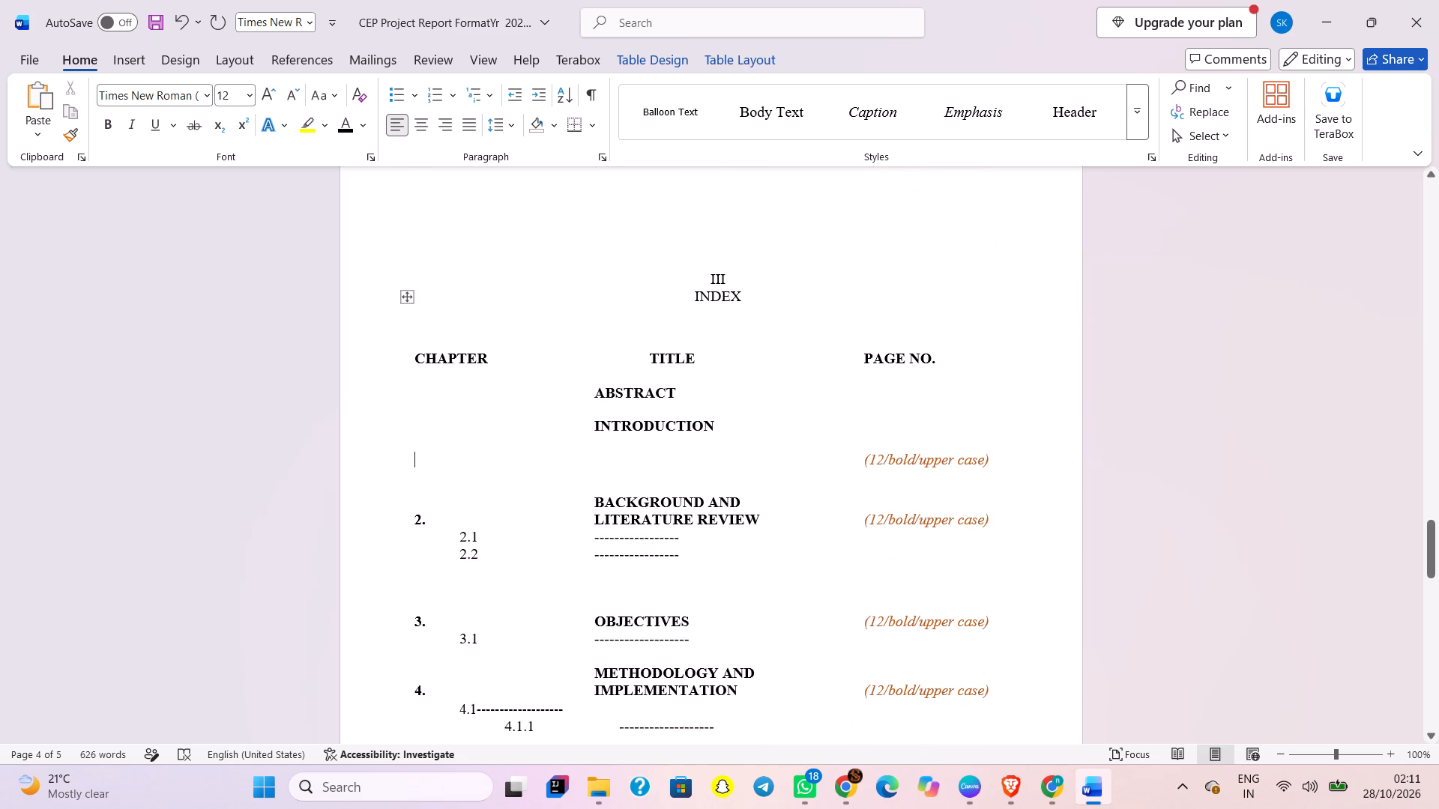
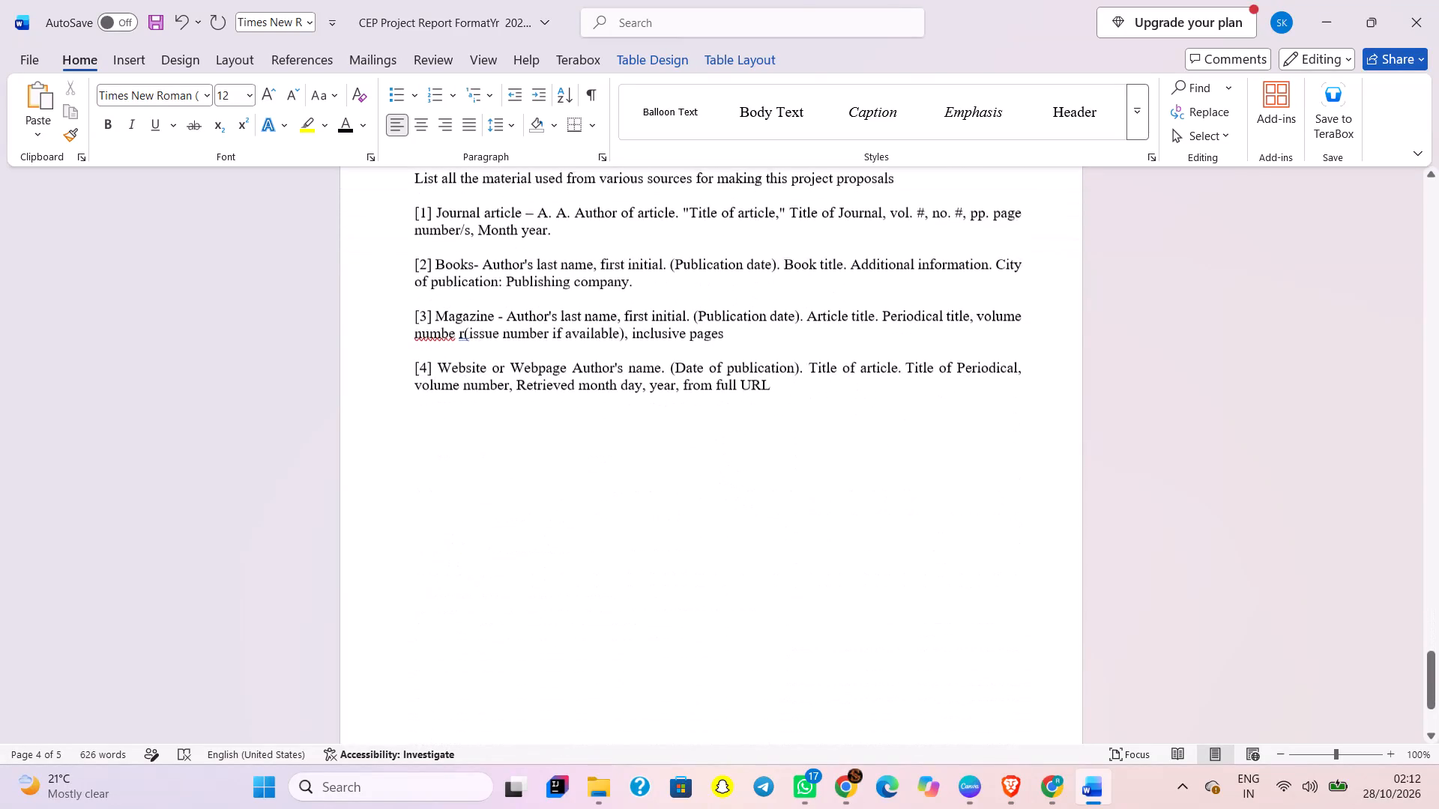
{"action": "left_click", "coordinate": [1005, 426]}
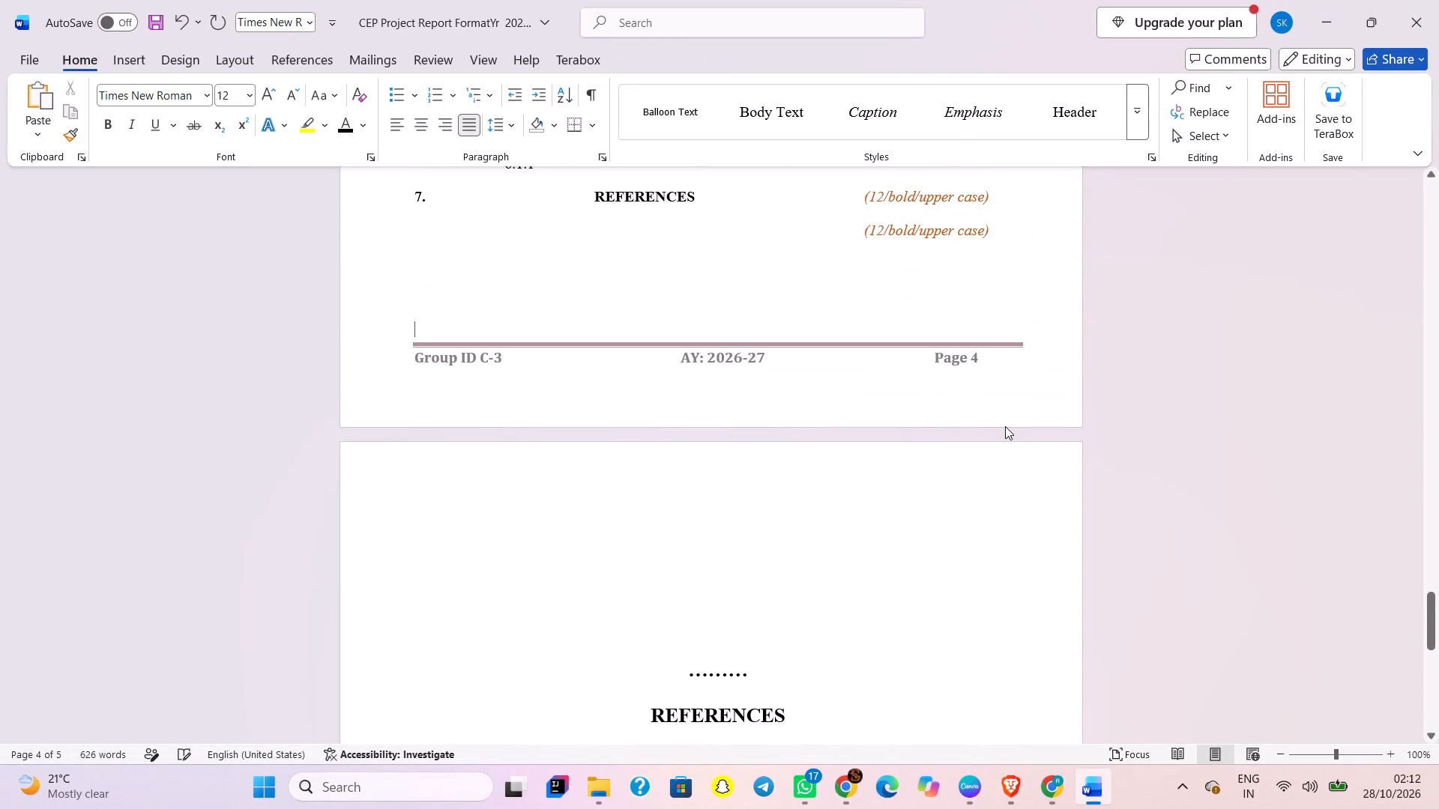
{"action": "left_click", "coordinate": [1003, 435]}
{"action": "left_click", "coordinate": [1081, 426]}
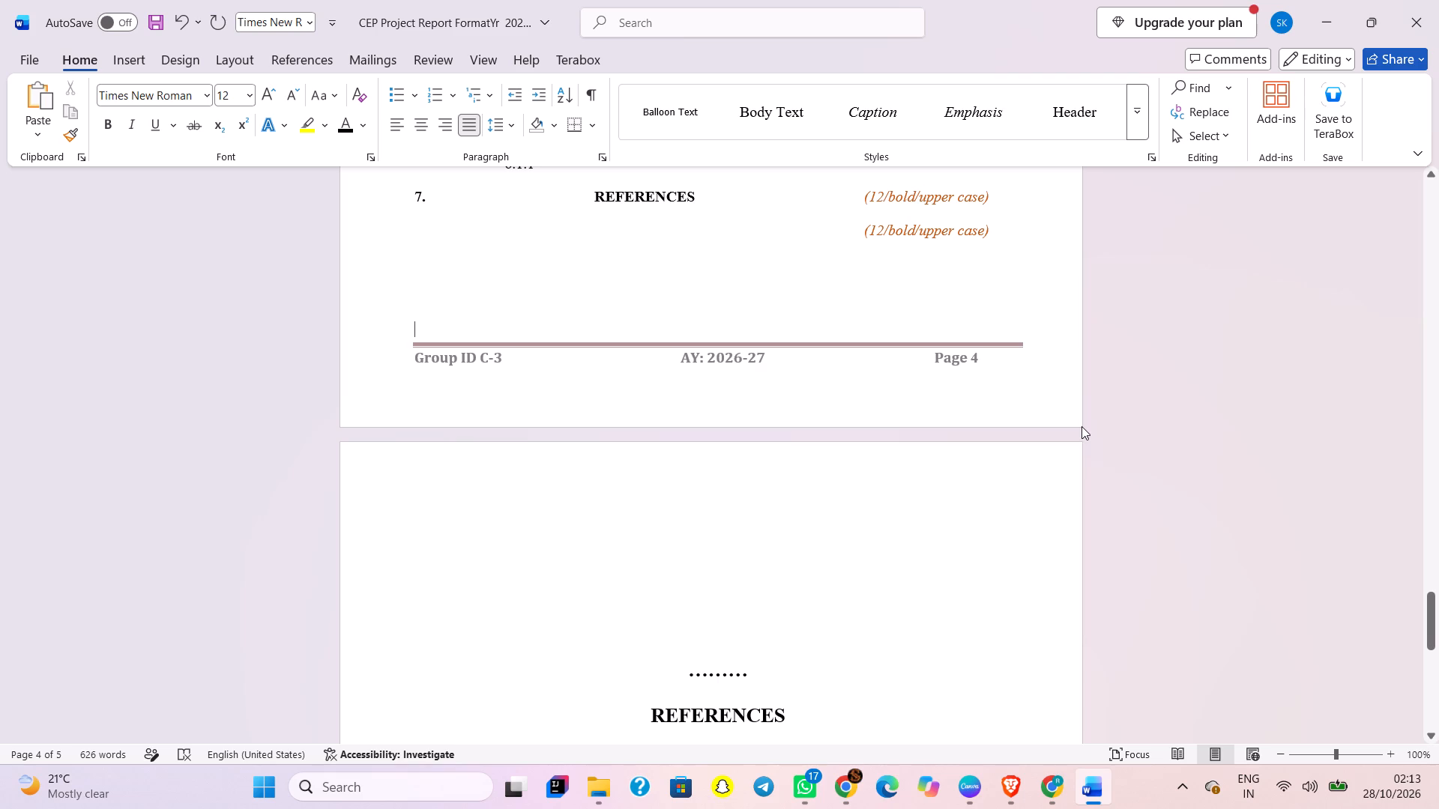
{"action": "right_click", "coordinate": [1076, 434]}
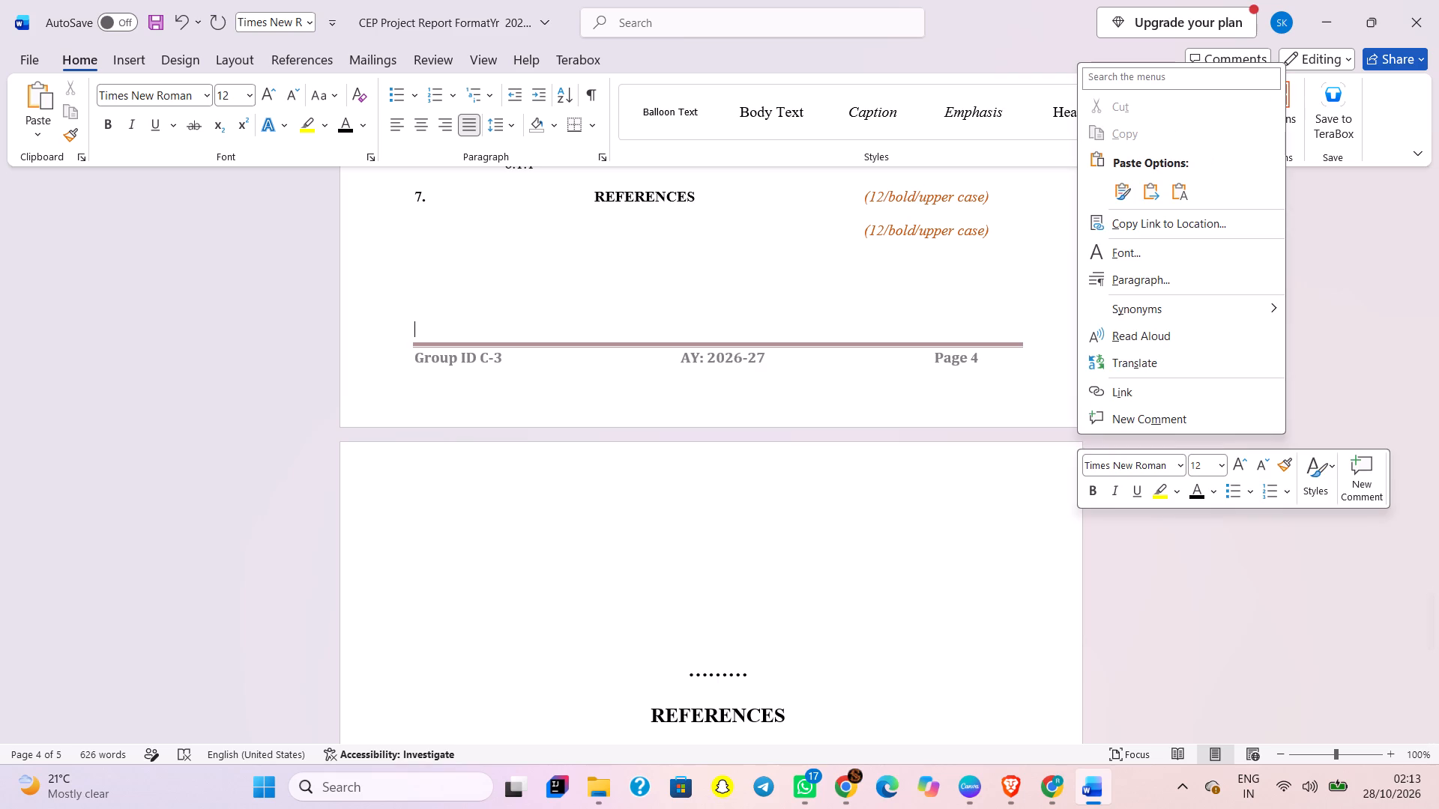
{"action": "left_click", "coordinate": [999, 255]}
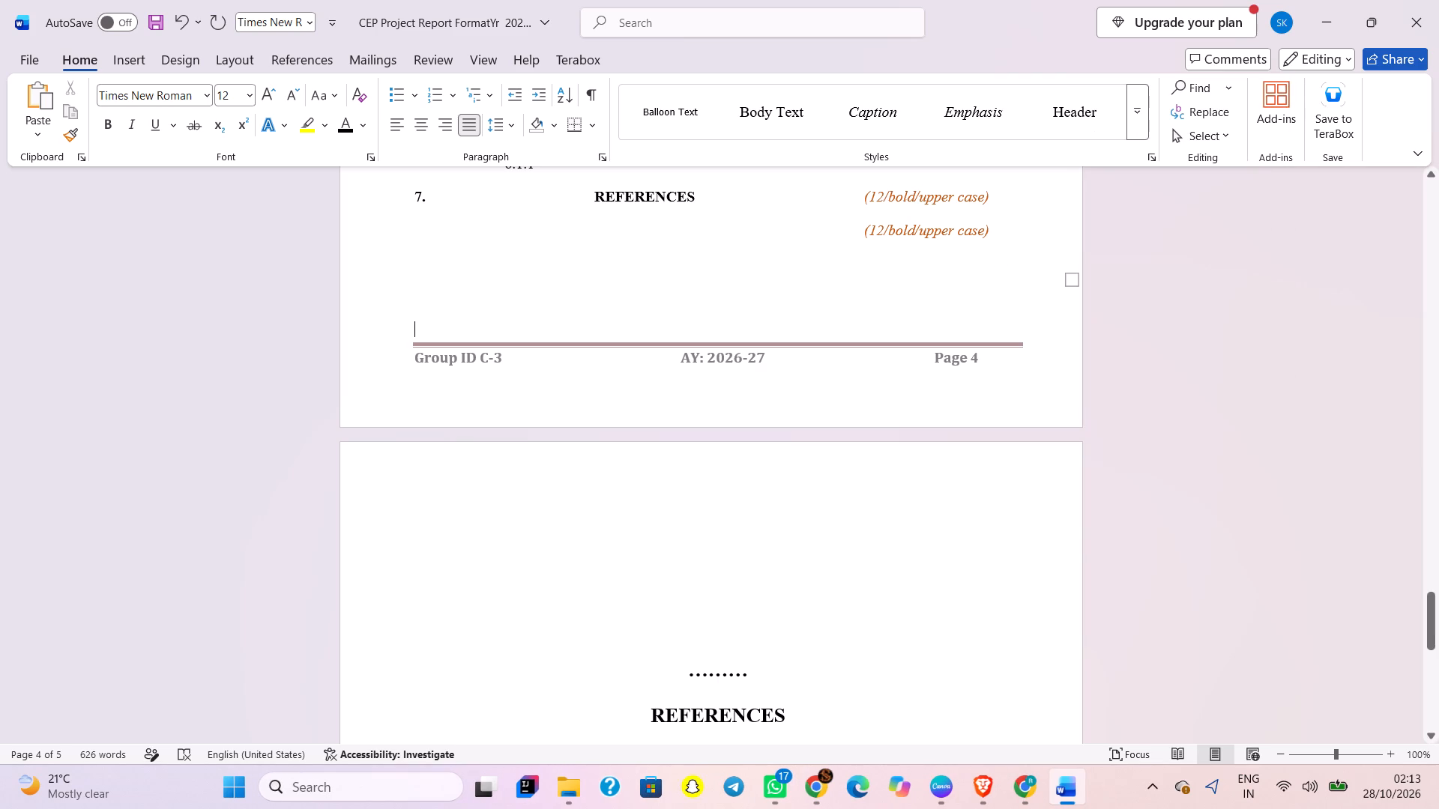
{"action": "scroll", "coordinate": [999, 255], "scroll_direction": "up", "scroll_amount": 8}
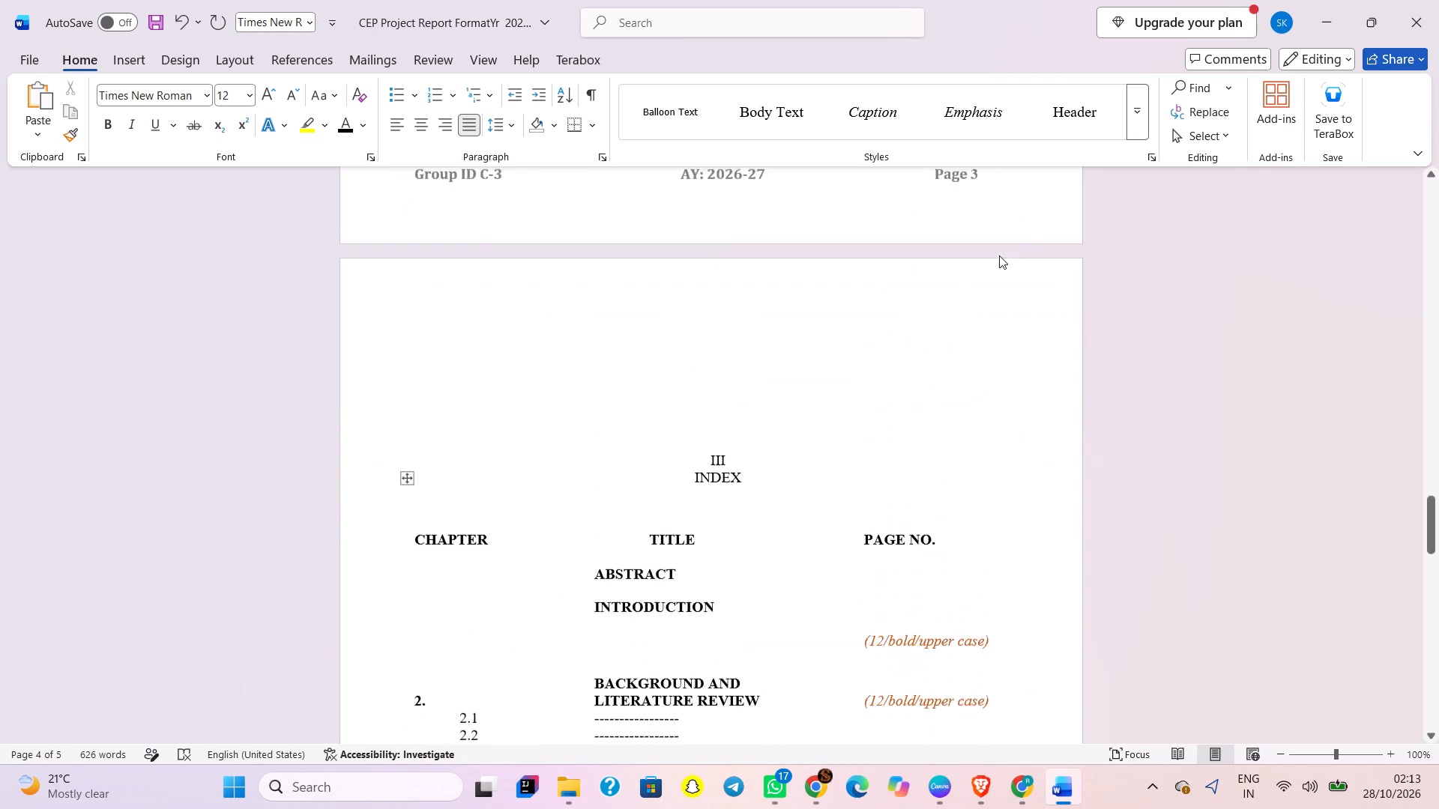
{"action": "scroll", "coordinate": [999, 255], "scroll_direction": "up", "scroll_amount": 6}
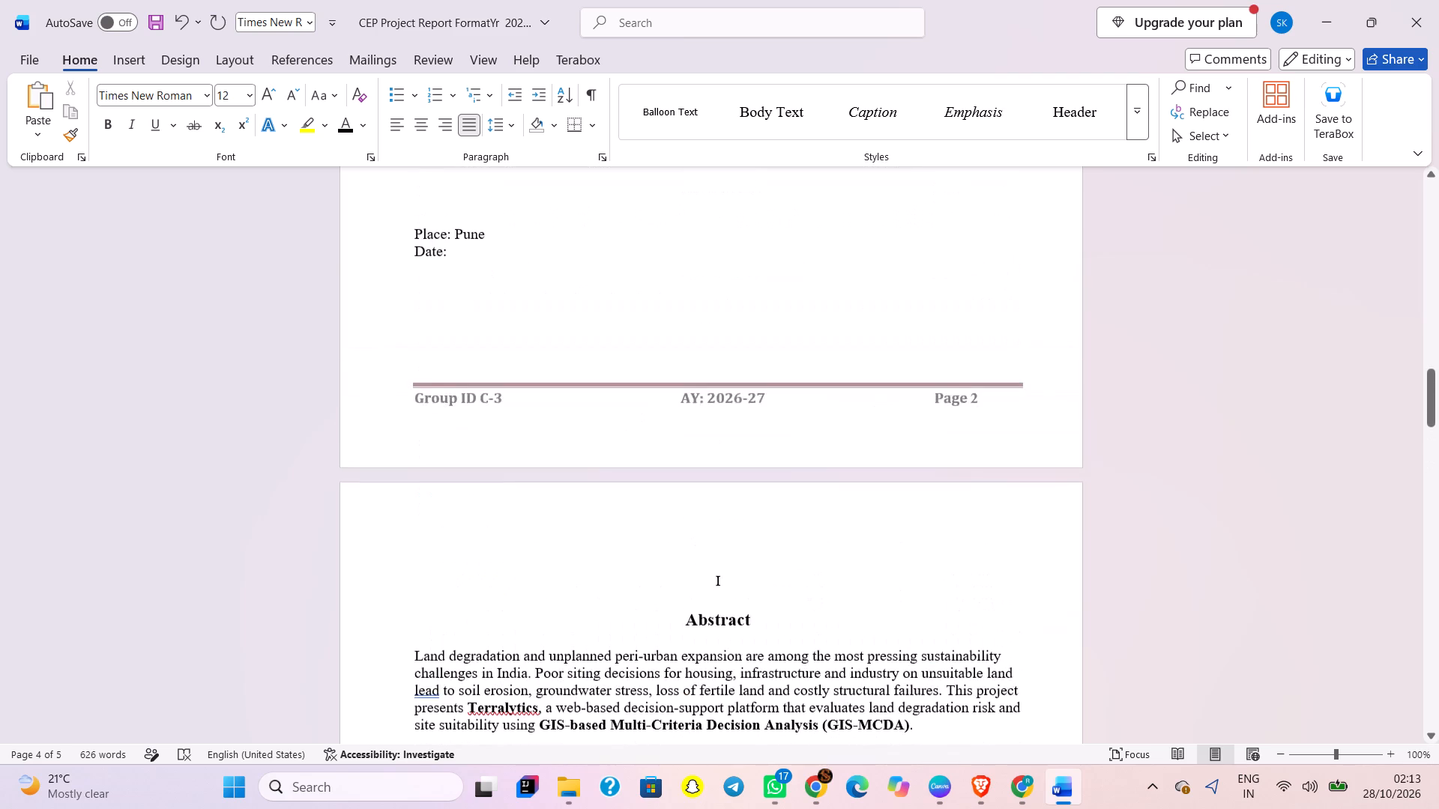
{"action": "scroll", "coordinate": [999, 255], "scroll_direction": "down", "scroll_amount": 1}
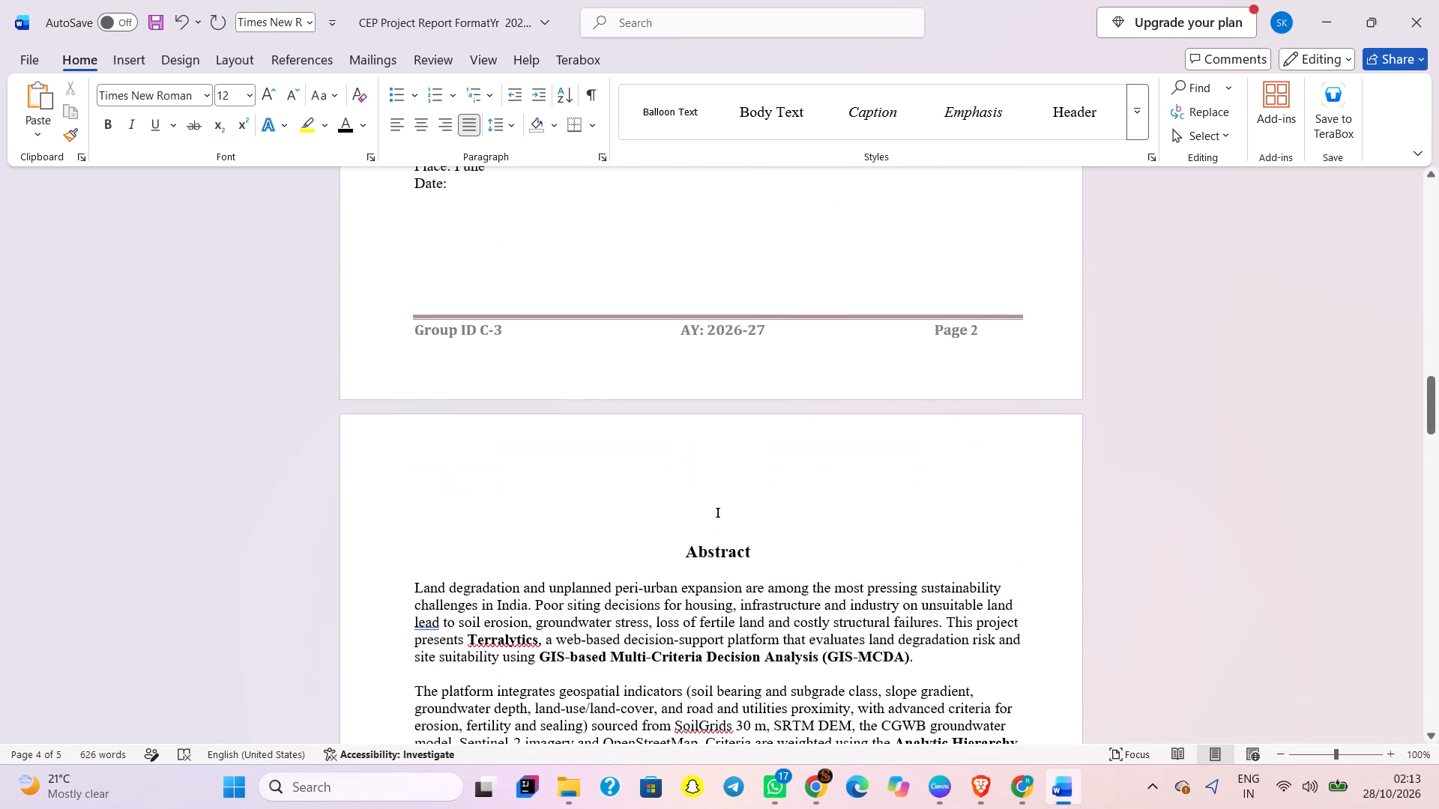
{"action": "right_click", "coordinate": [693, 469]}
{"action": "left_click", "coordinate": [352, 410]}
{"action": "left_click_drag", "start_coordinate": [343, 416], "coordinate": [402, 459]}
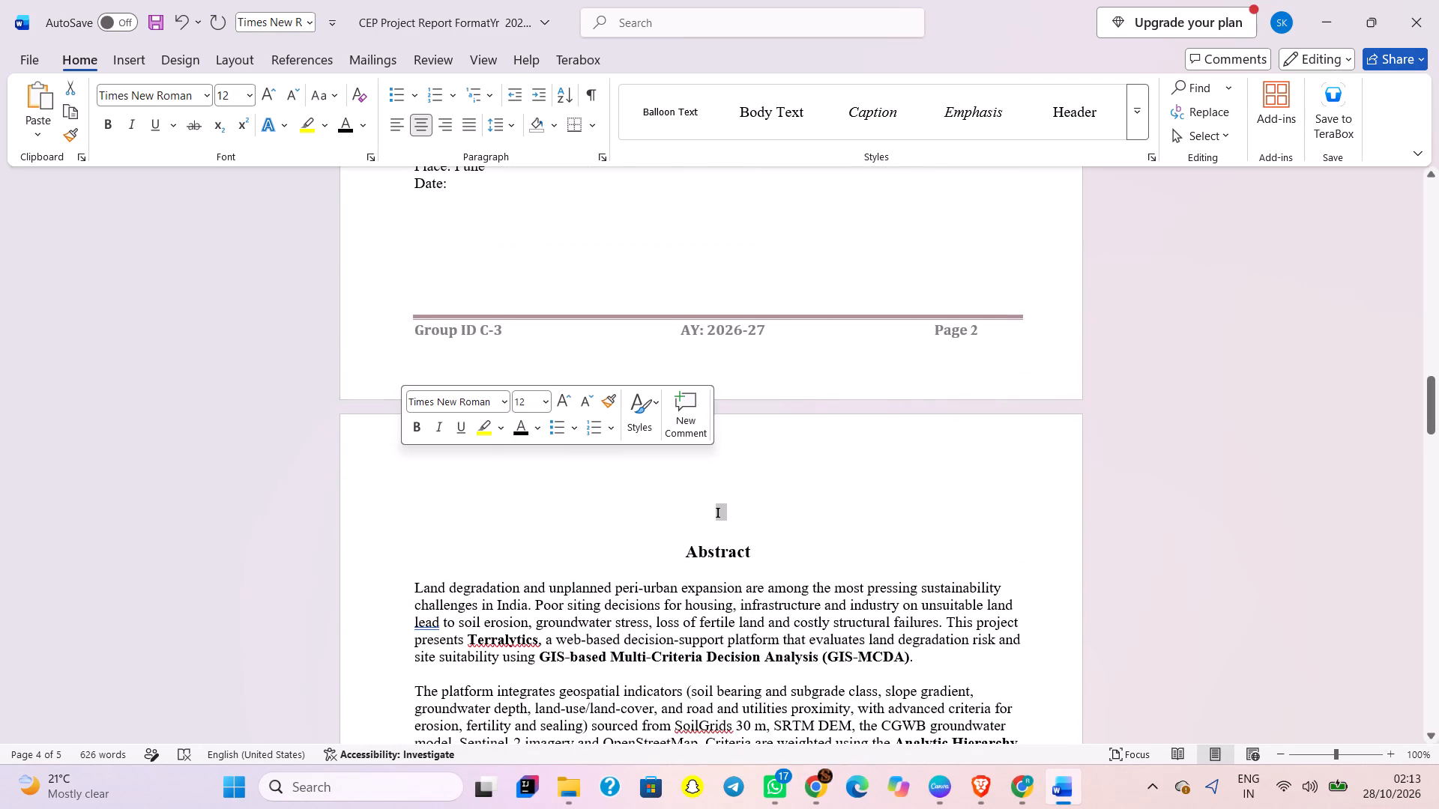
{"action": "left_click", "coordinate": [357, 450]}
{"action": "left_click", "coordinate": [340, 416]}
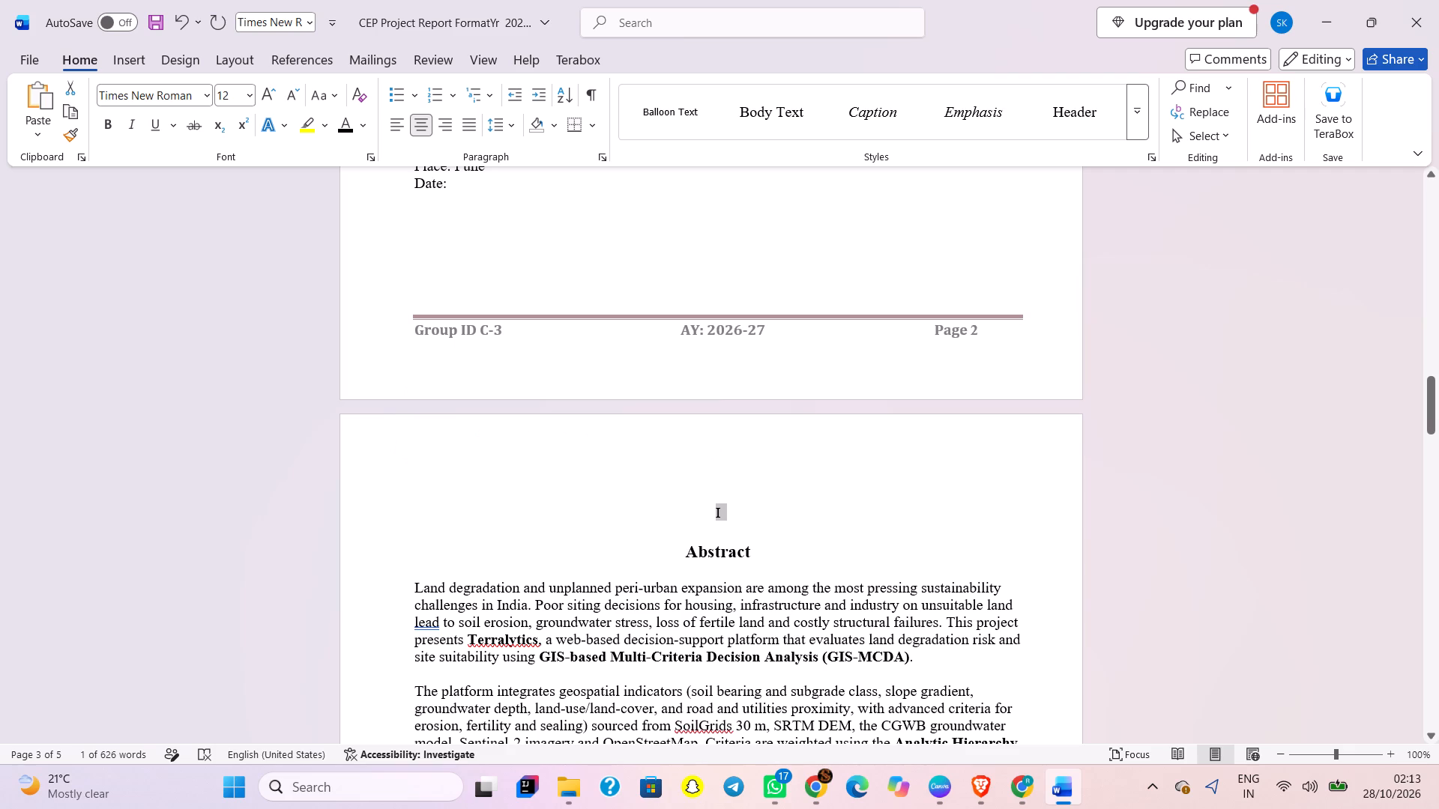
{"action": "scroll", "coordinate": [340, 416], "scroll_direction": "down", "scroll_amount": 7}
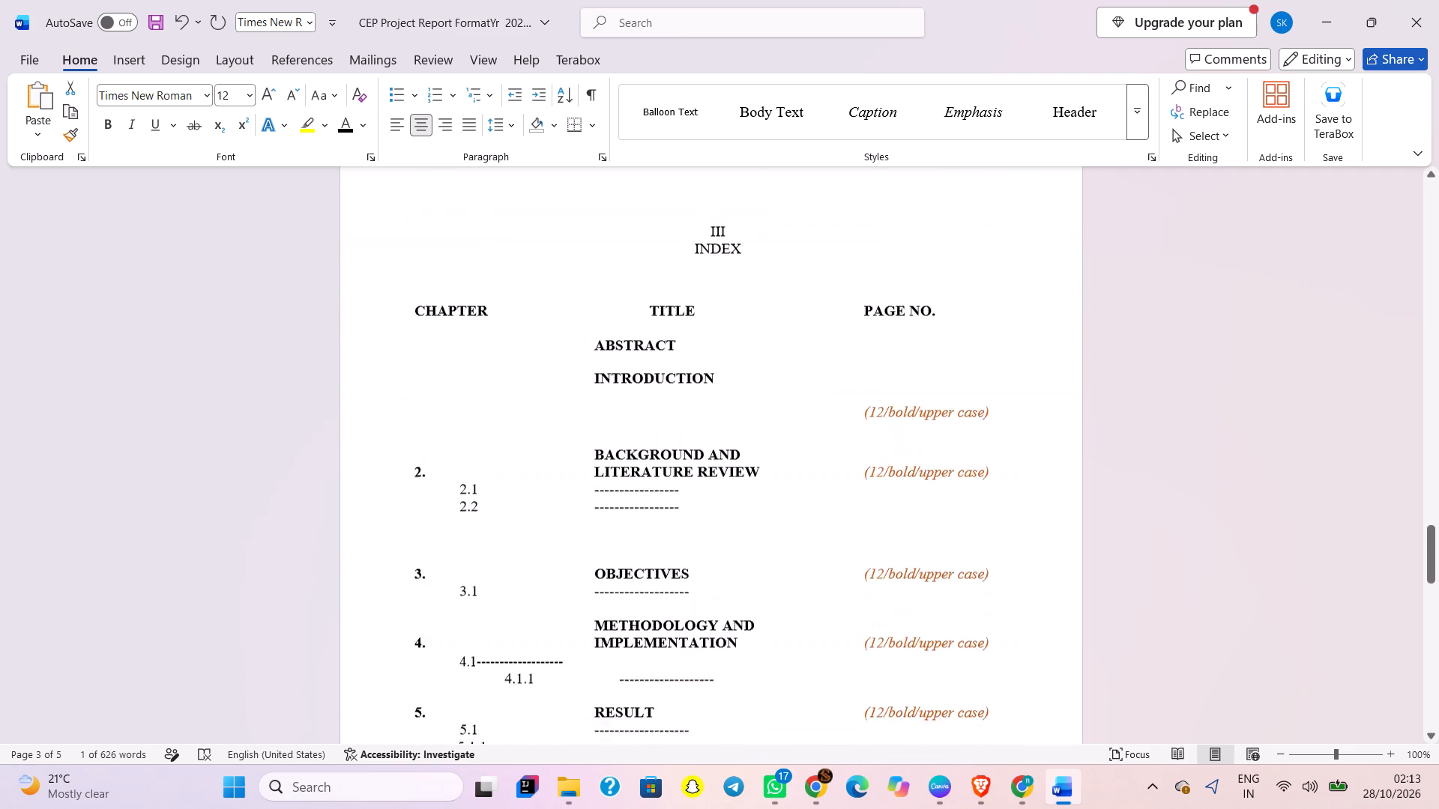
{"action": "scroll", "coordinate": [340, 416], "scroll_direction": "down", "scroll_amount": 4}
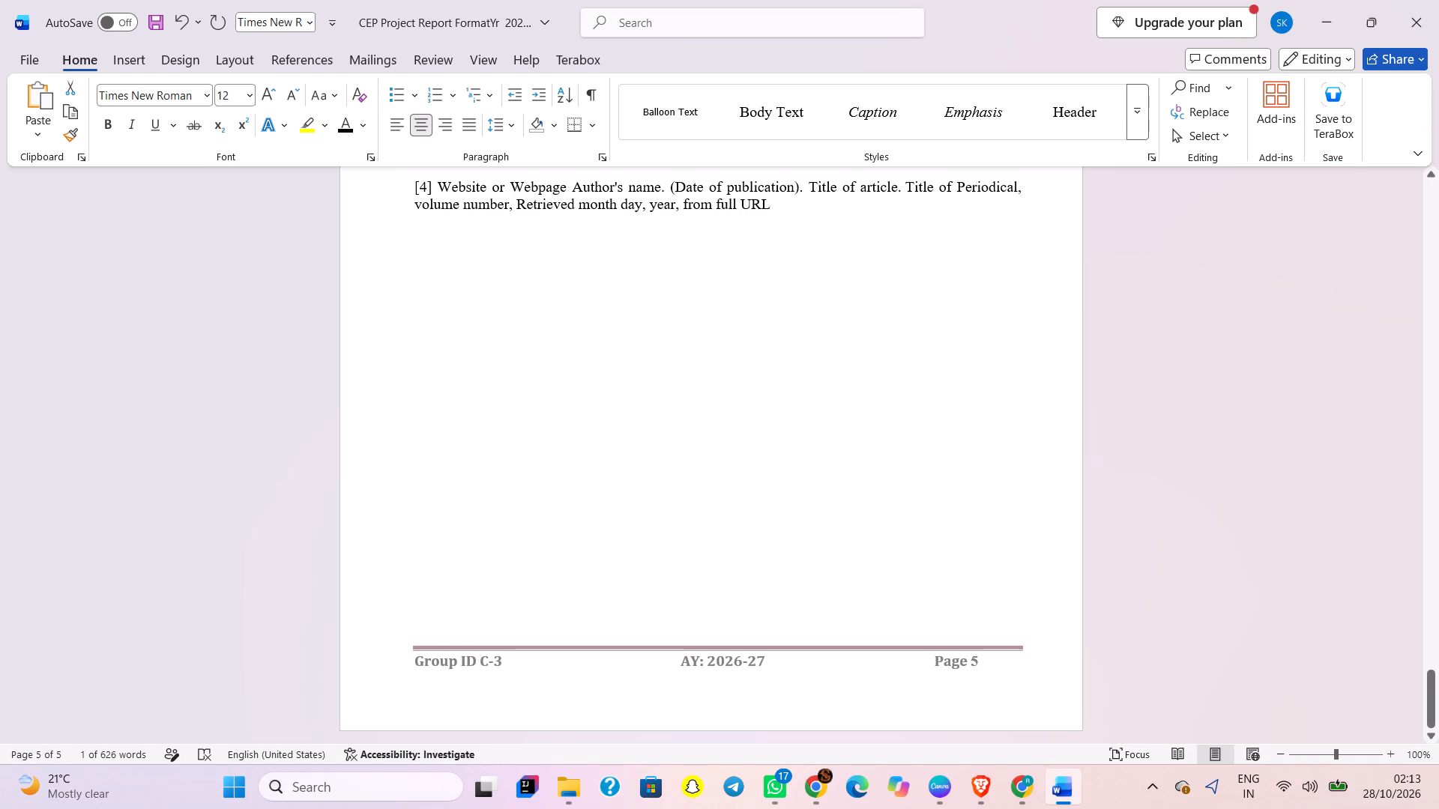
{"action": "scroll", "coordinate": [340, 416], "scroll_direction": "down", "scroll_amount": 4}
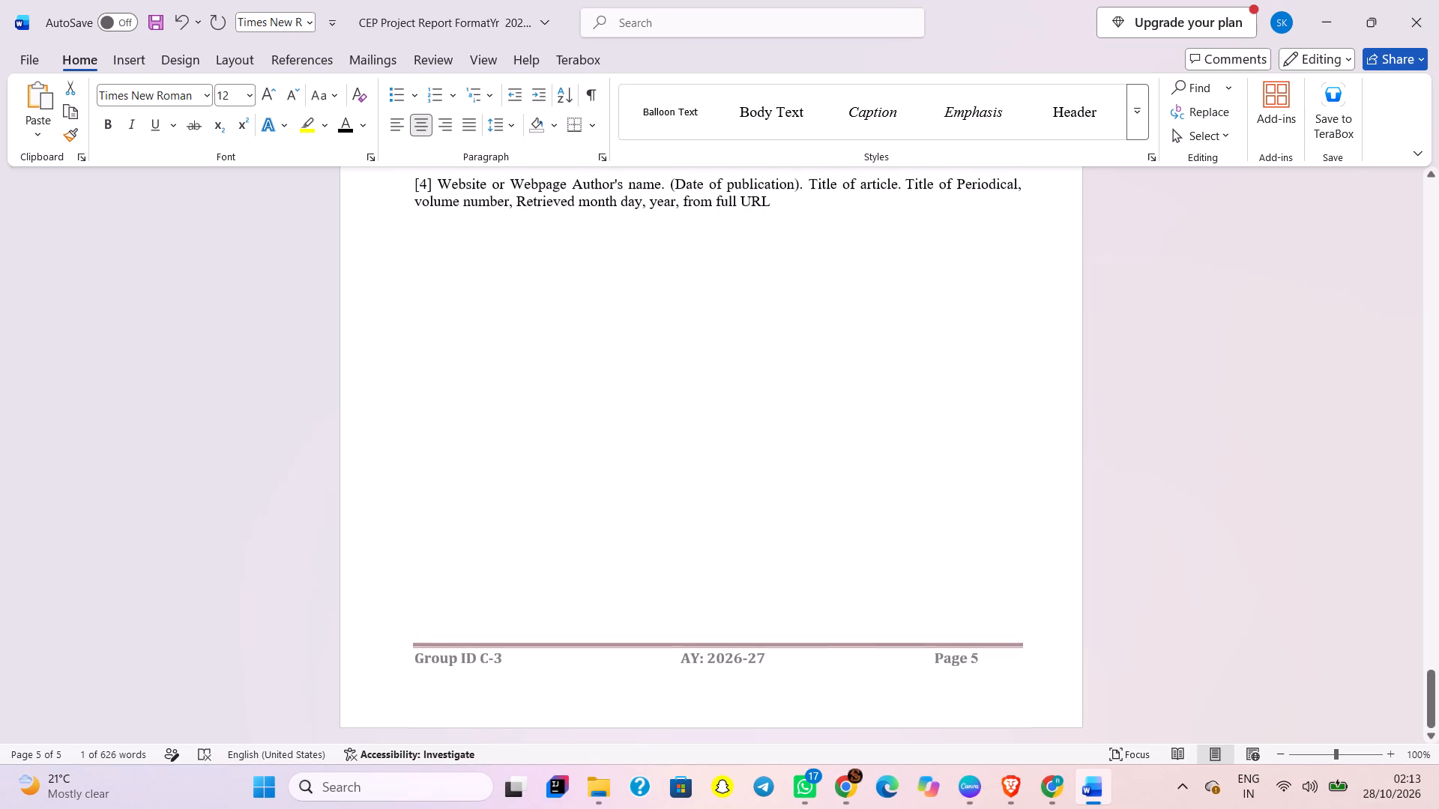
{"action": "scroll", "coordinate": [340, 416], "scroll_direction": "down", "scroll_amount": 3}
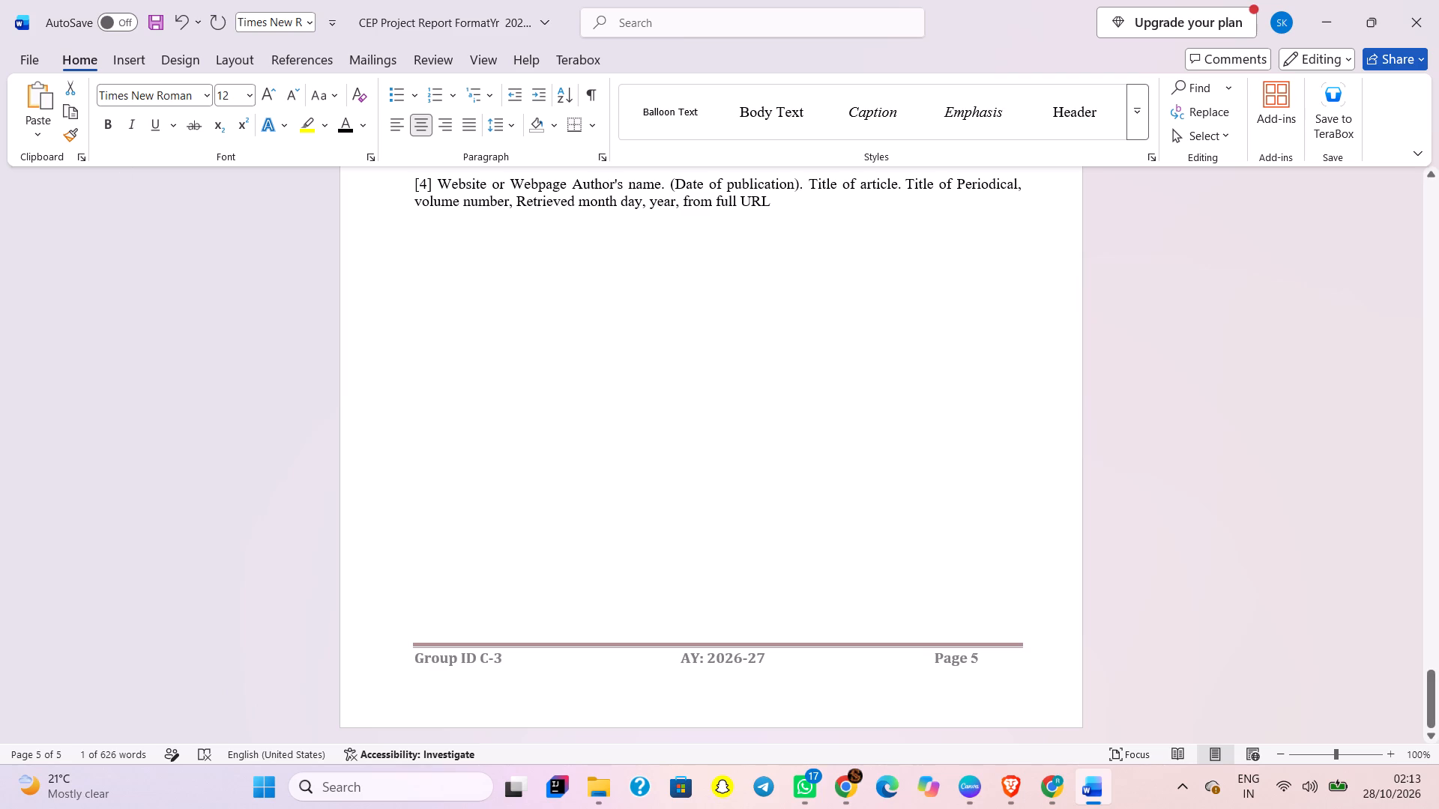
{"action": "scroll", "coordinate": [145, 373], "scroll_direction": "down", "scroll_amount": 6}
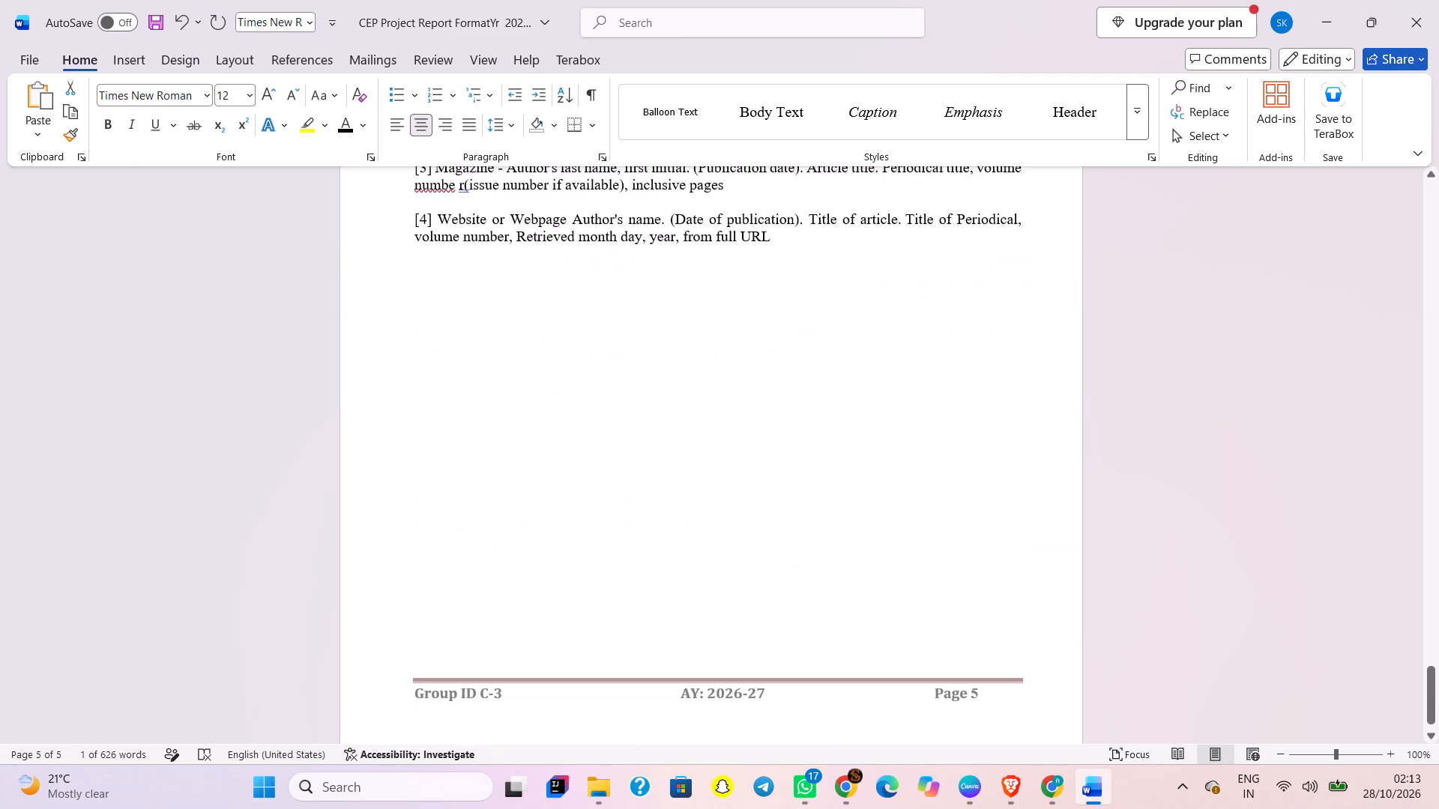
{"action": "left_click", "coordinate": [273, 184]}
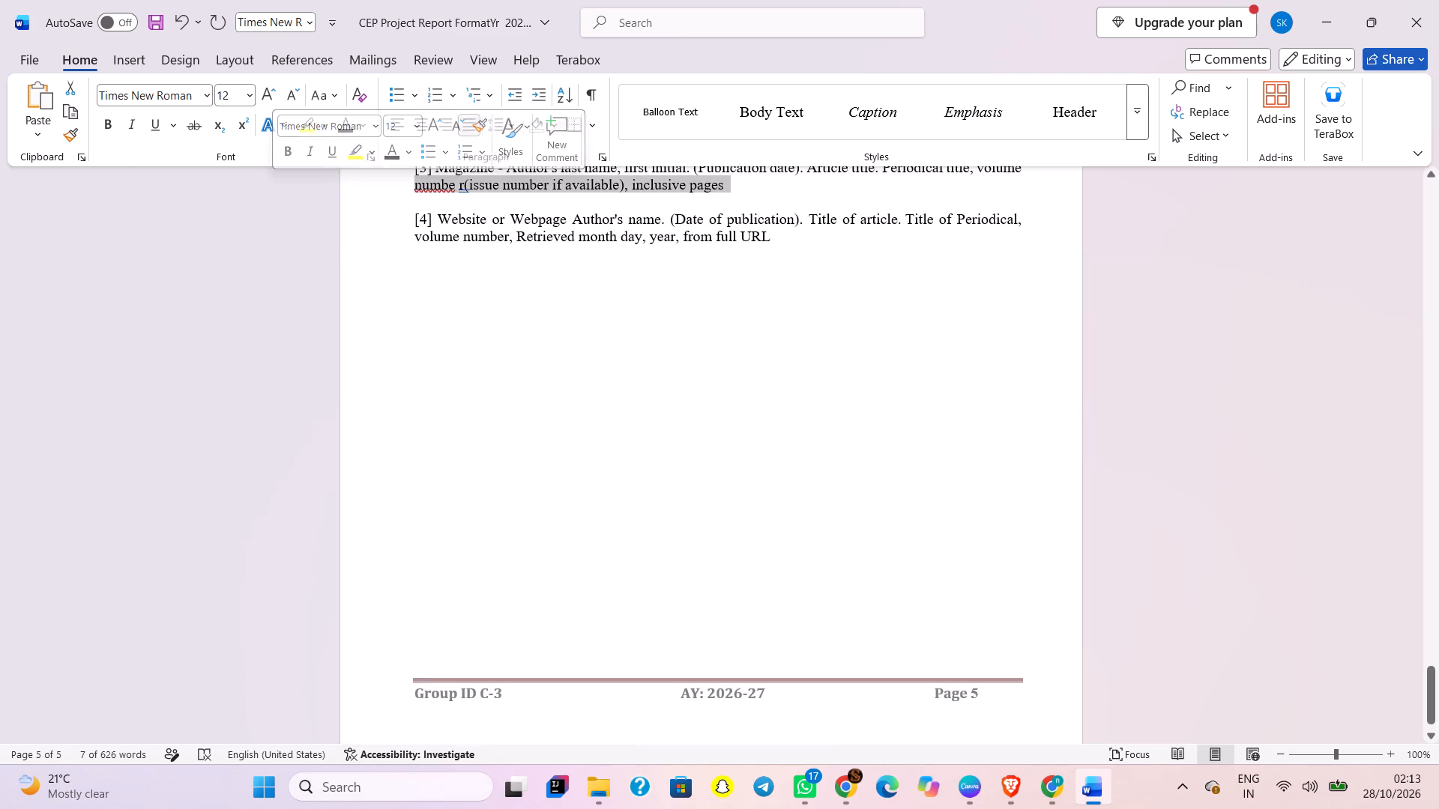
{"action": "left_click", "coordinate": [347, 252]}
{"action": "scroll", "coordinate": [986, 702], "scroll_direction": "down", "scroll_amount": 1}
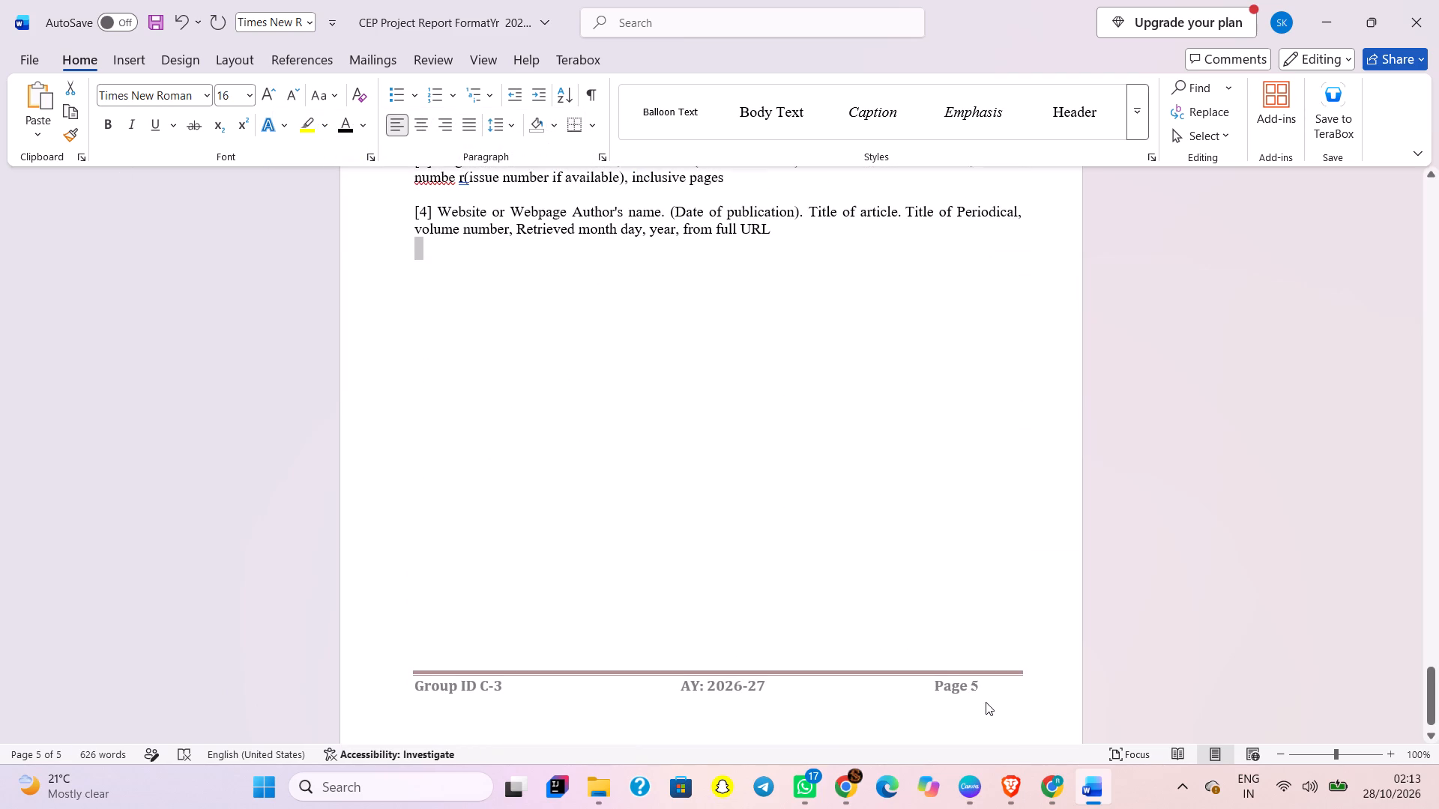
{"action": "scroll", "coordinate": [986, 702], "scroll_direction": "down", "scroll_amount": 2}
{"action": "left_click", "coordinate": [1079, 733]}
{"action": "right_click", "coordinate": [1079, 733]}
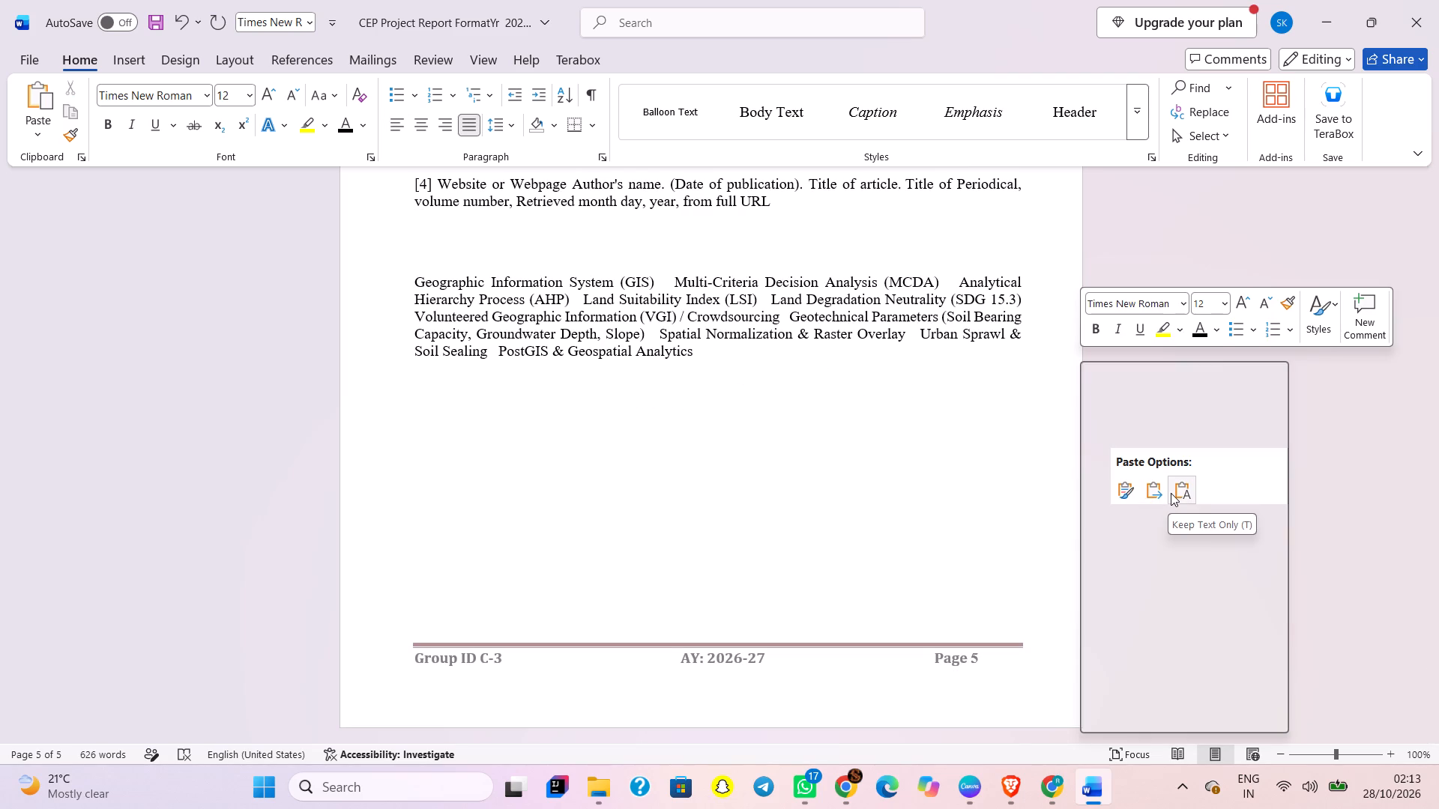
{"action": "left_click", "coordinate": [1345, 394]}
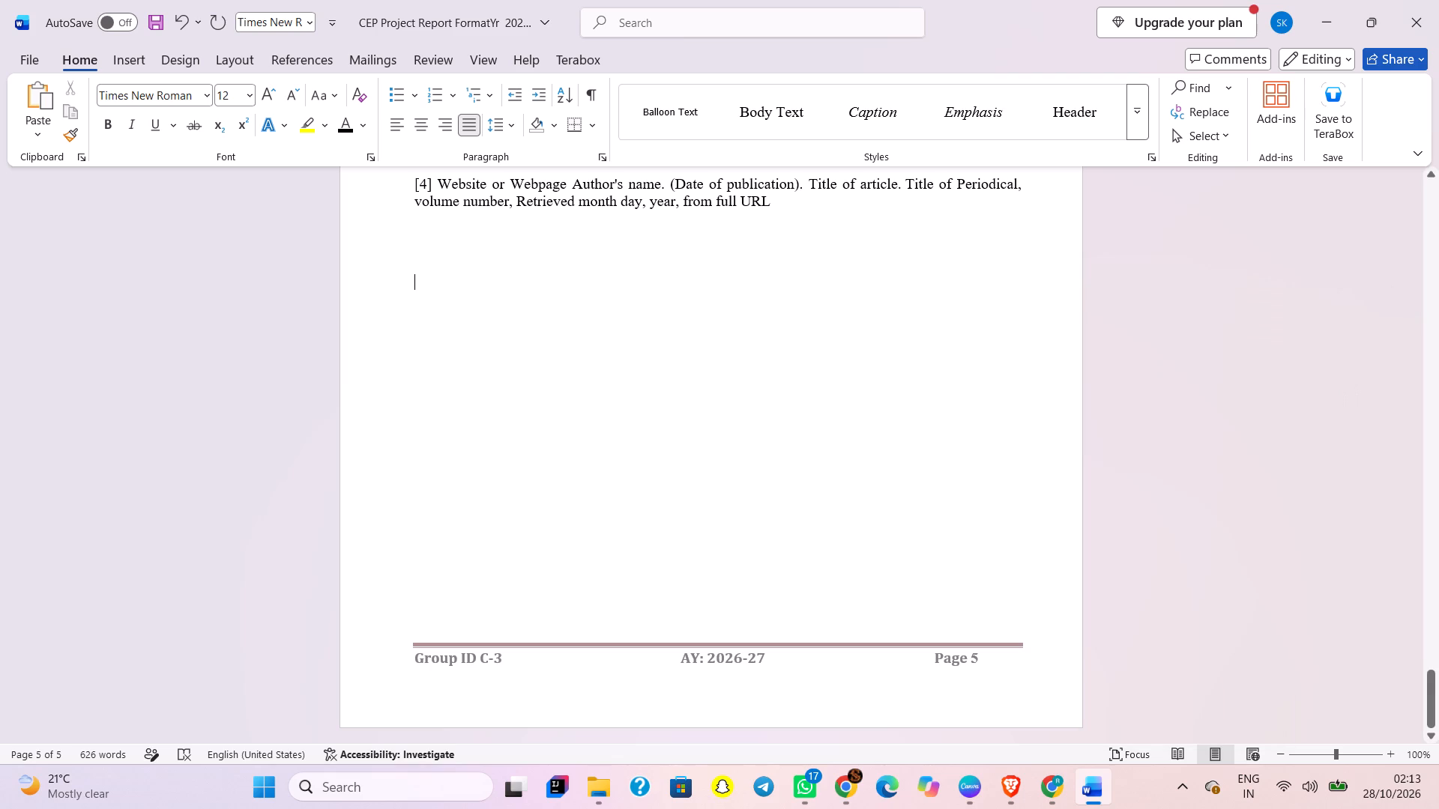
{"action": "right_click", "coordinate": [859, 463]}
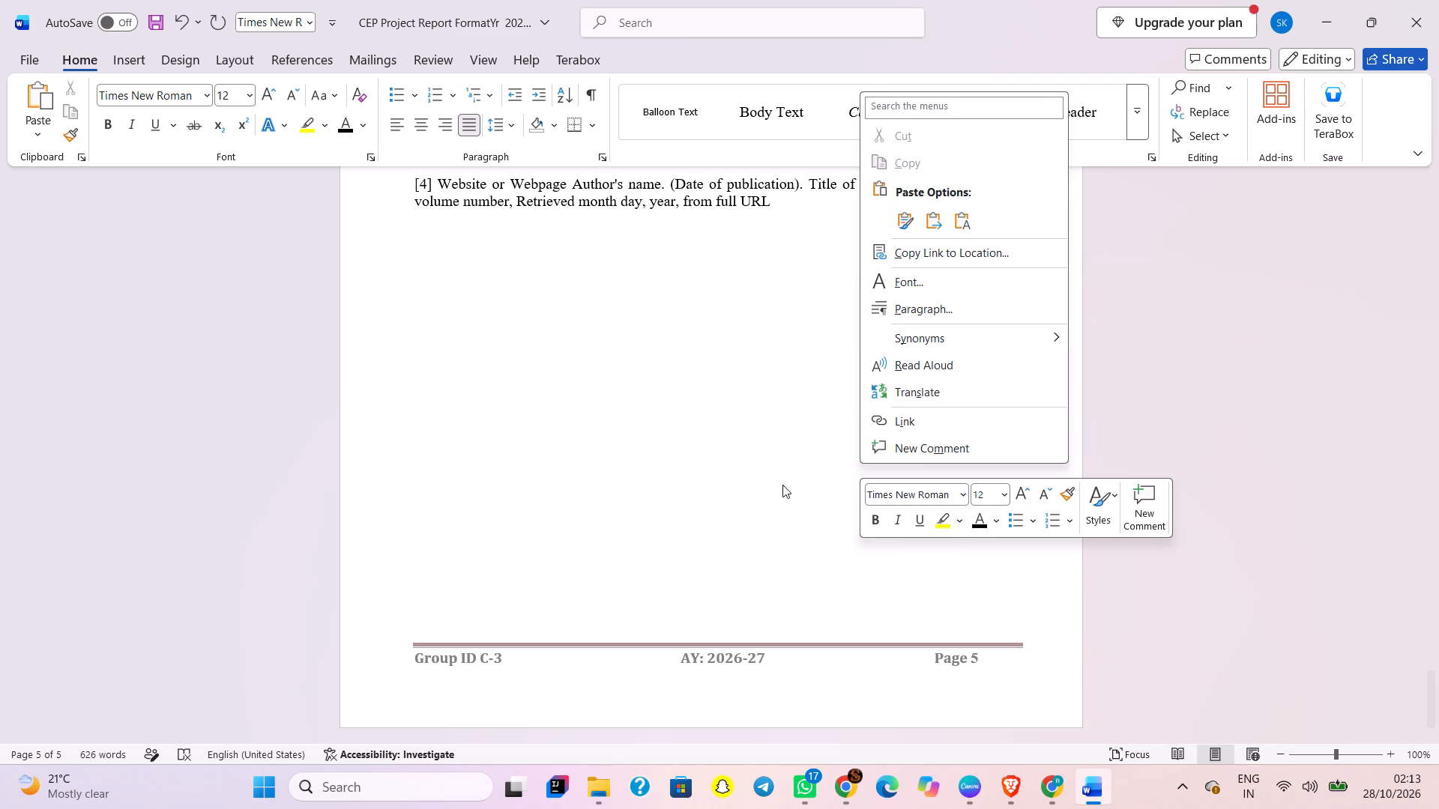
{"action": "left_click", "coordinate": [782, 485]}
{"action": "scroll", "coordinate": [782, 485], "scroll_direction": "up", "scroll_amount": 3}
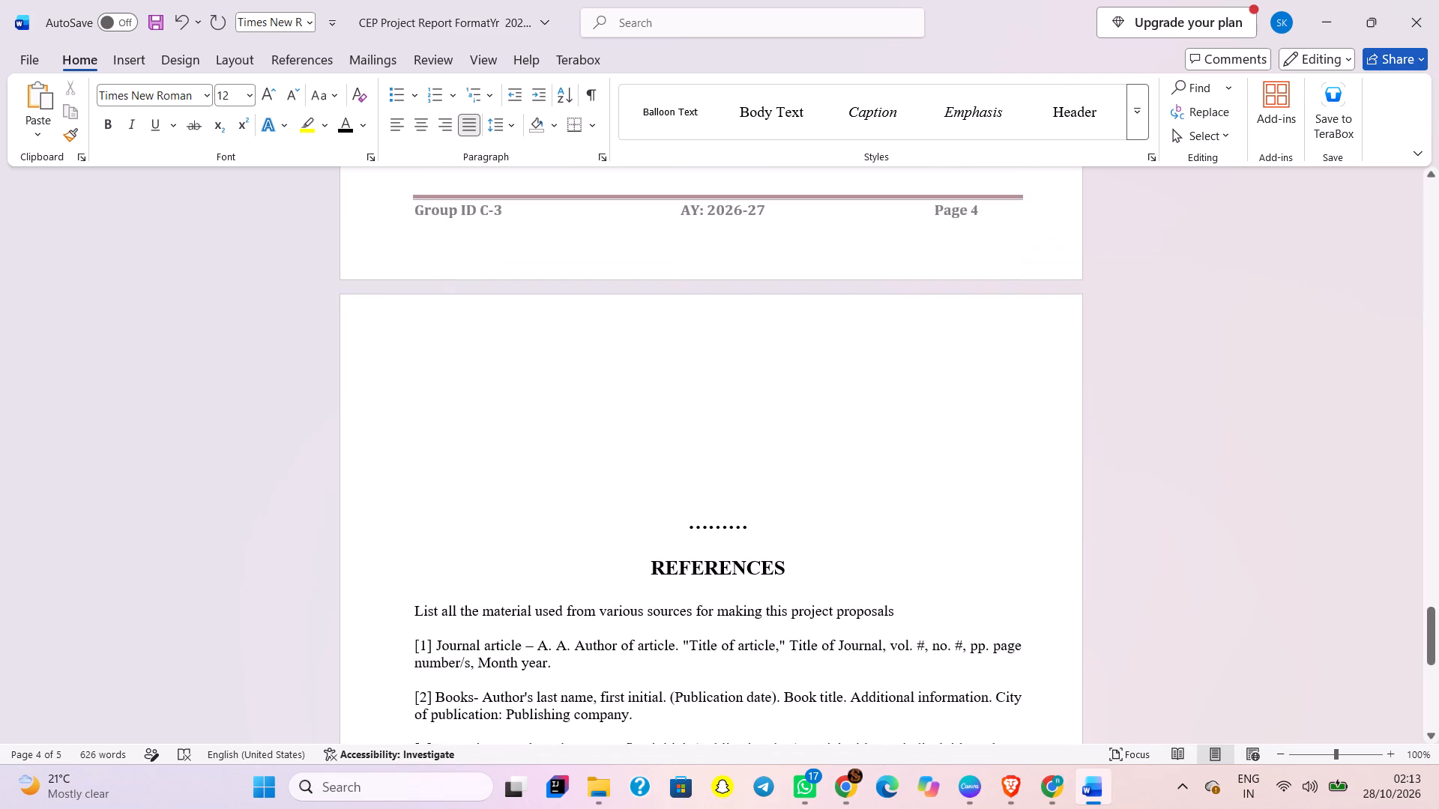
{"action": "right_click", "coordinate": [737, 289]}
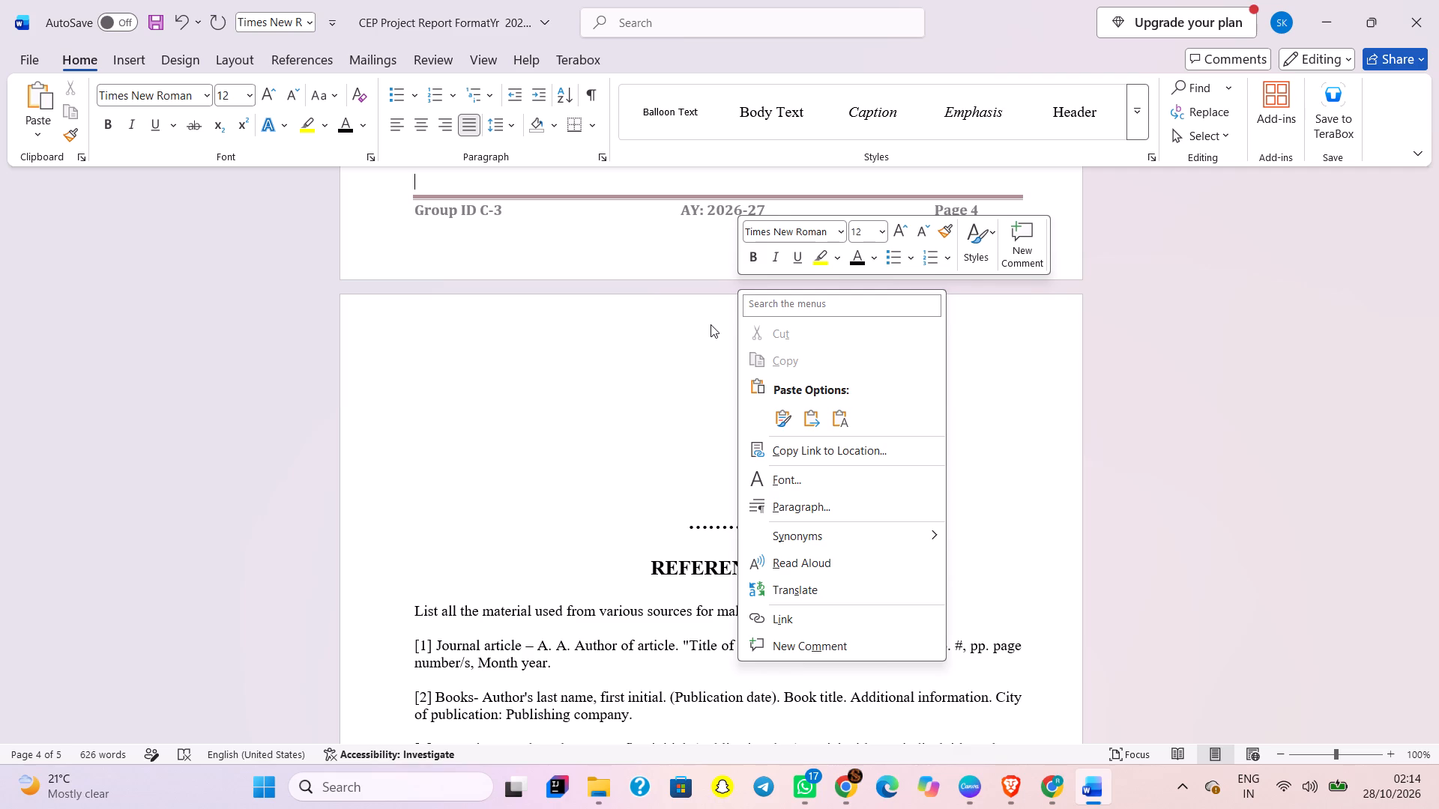
Insert a blank page between the end of the Index table and the REFERENCES page.
{"action": "left_click", "coordinate": [1165, 353]}
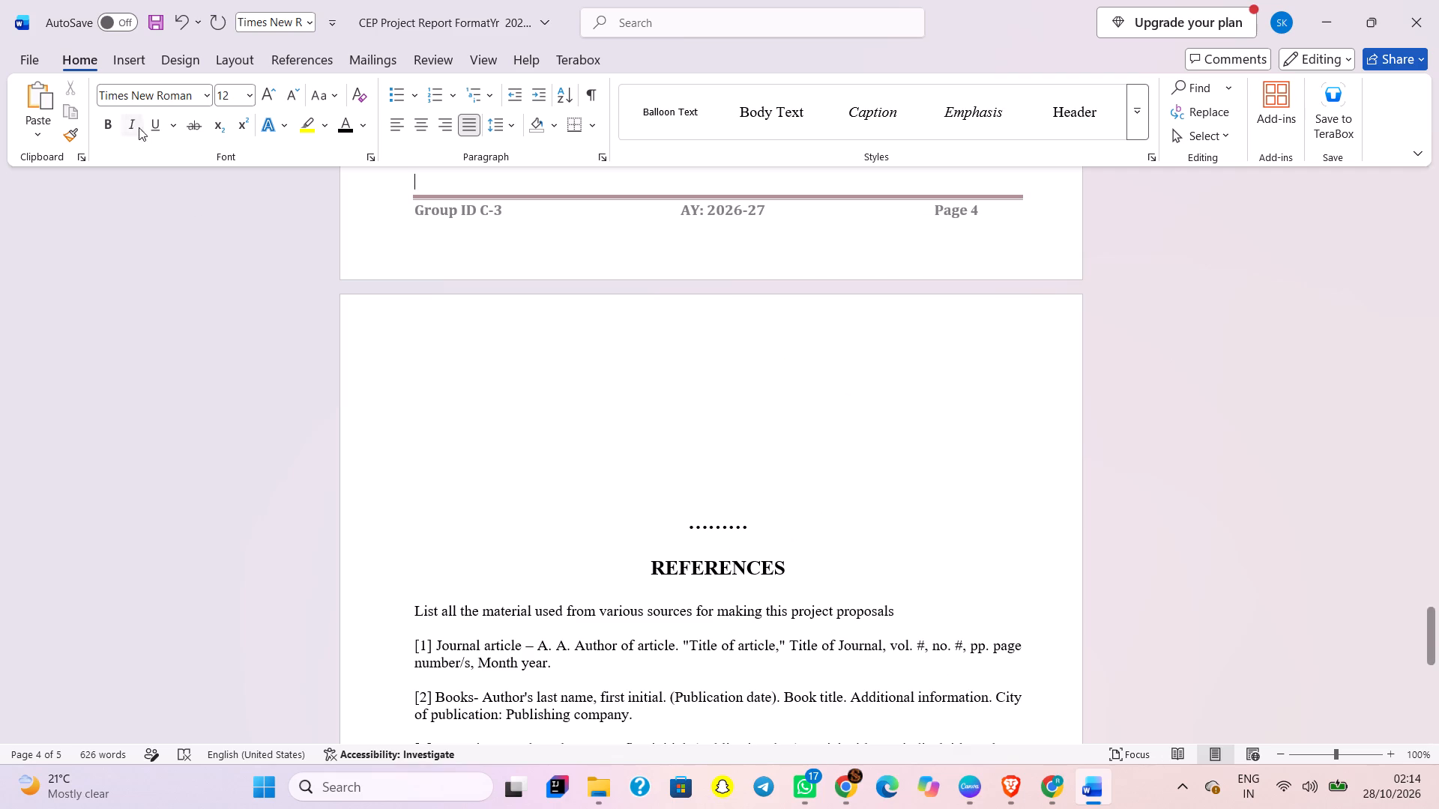
{"action": "left_click", "coordinate": [73, 116]}
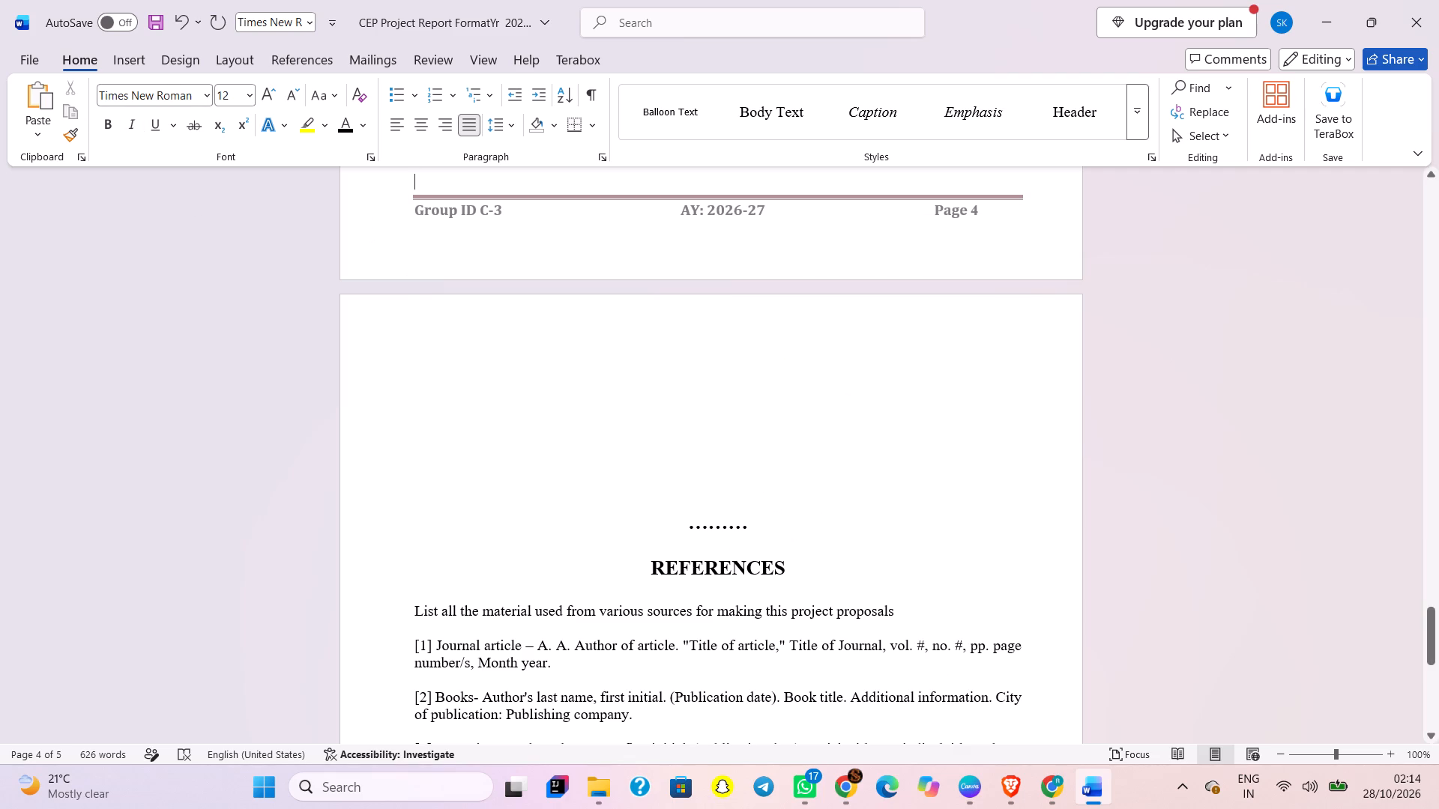
{"action": "left_click", "coordinate": [408, 282]}
{"action": "left_click", "coordinate": [123, 55]}
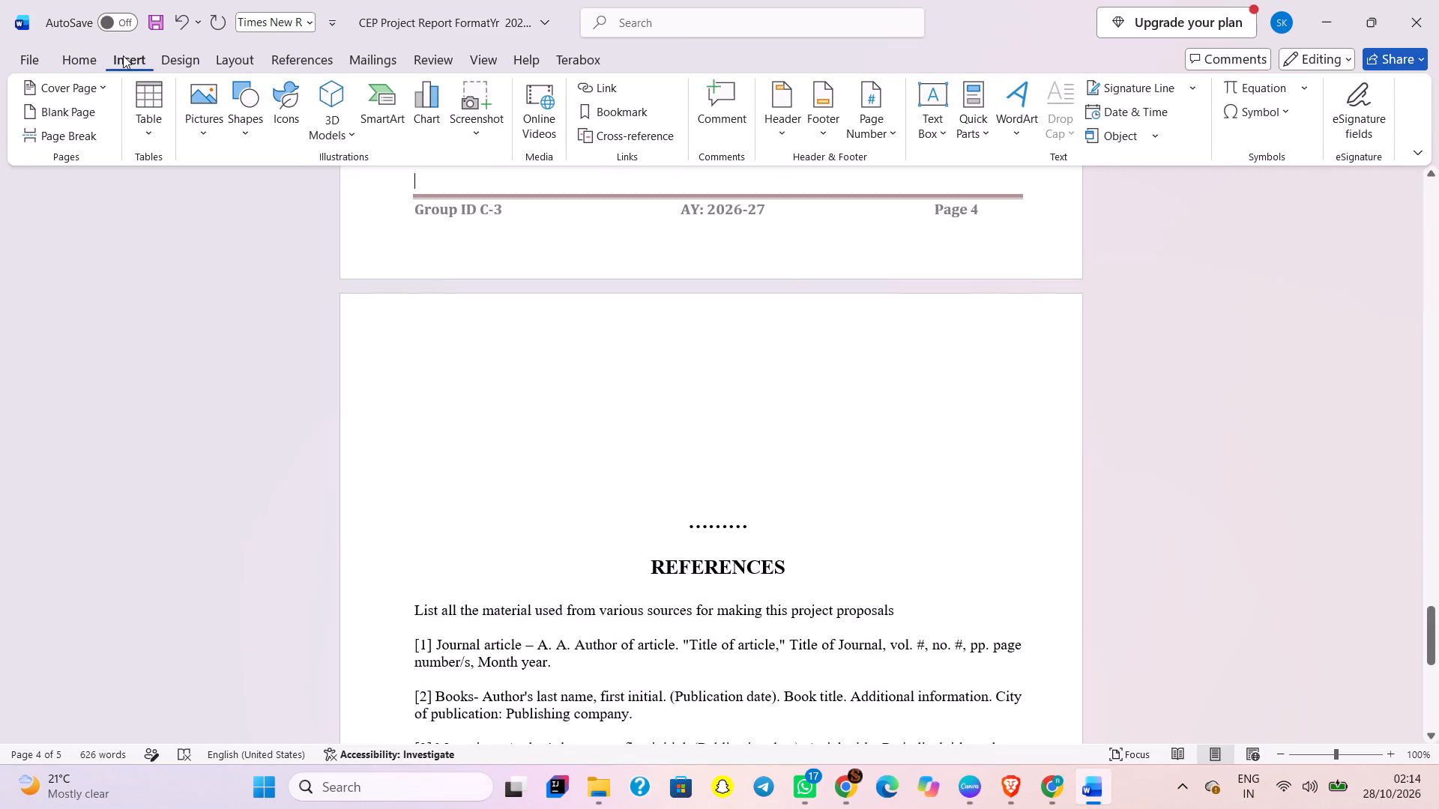
{"action": "left_click", "coordinate": [49, 118]}
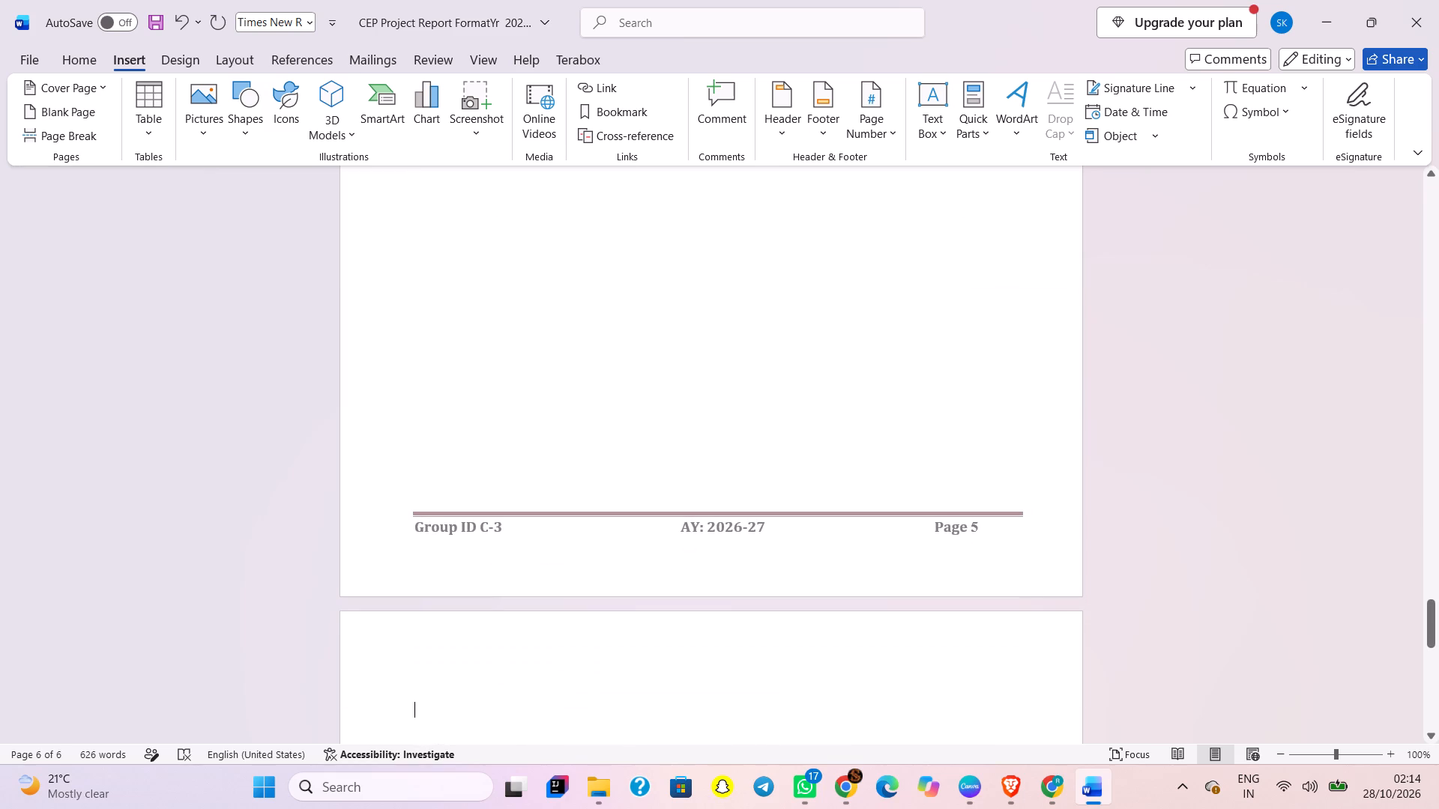
Place the text cursor at the start of the new blank page between the Index table and REFERENCES, checking the surrounding pages.
{"action": "scroll", "coordinate": [671, 384], "scroll_direction": "down", "scroll_amount": 4}
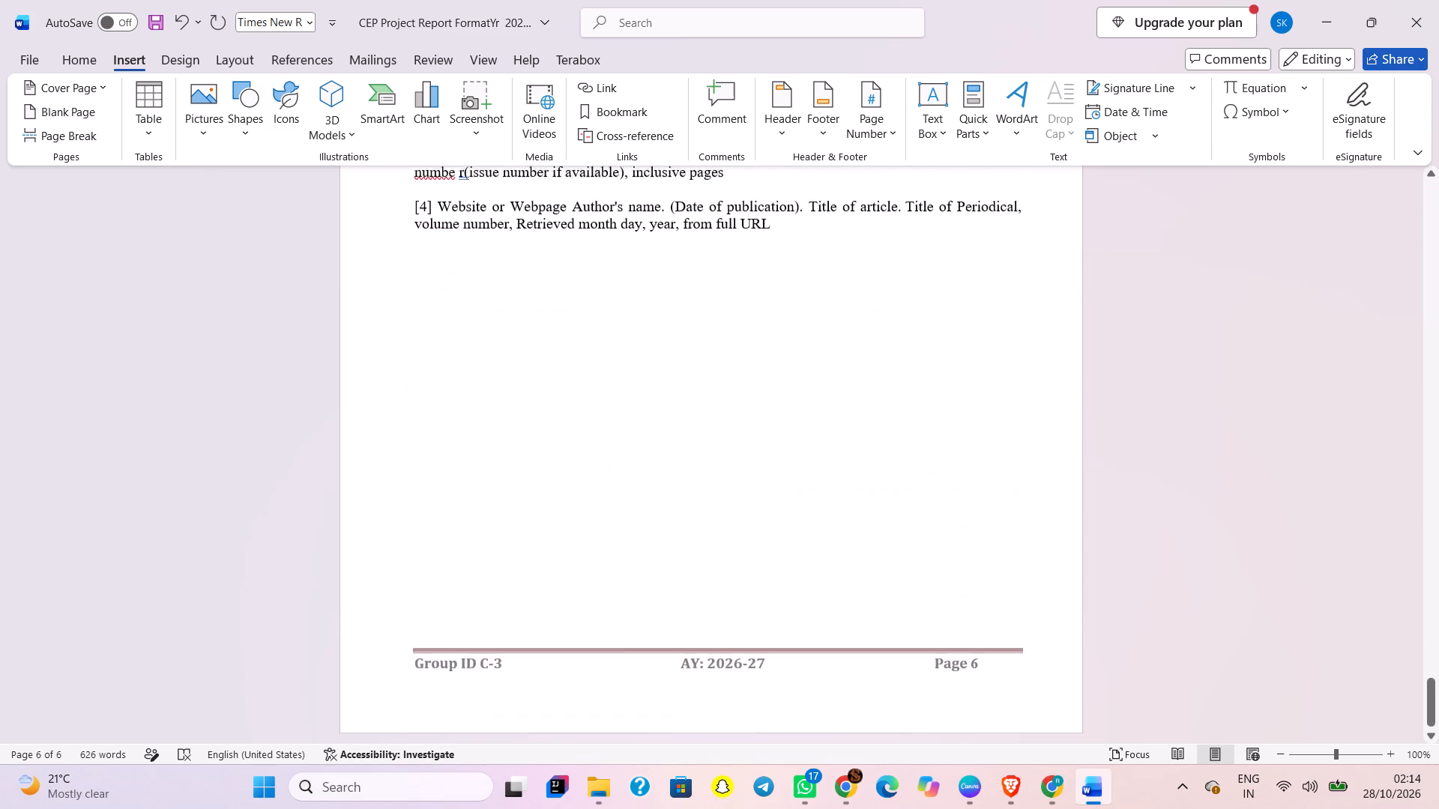
{"action": "scroll", "coordinate": [671, 384], "scroll_direction": "up", "scroll_amount": 4}
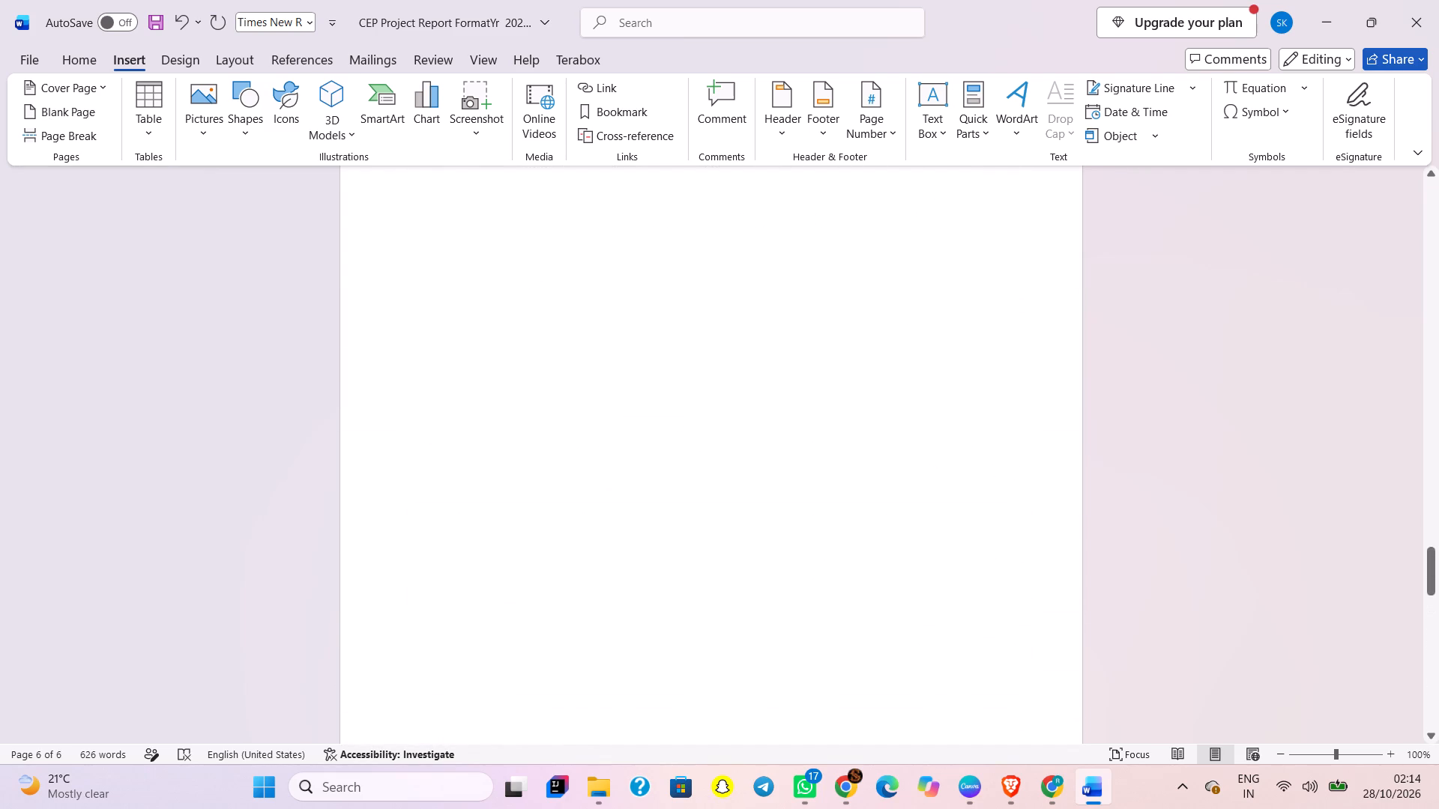
{"action": "scroll", "coordinate": [671, 384], "scroll_direction": "up", "scroll_amount": 1}
{"action": "scroll", "coordinate": [671, 384], "scroll_direction": "down", "scroll_amount": 3}
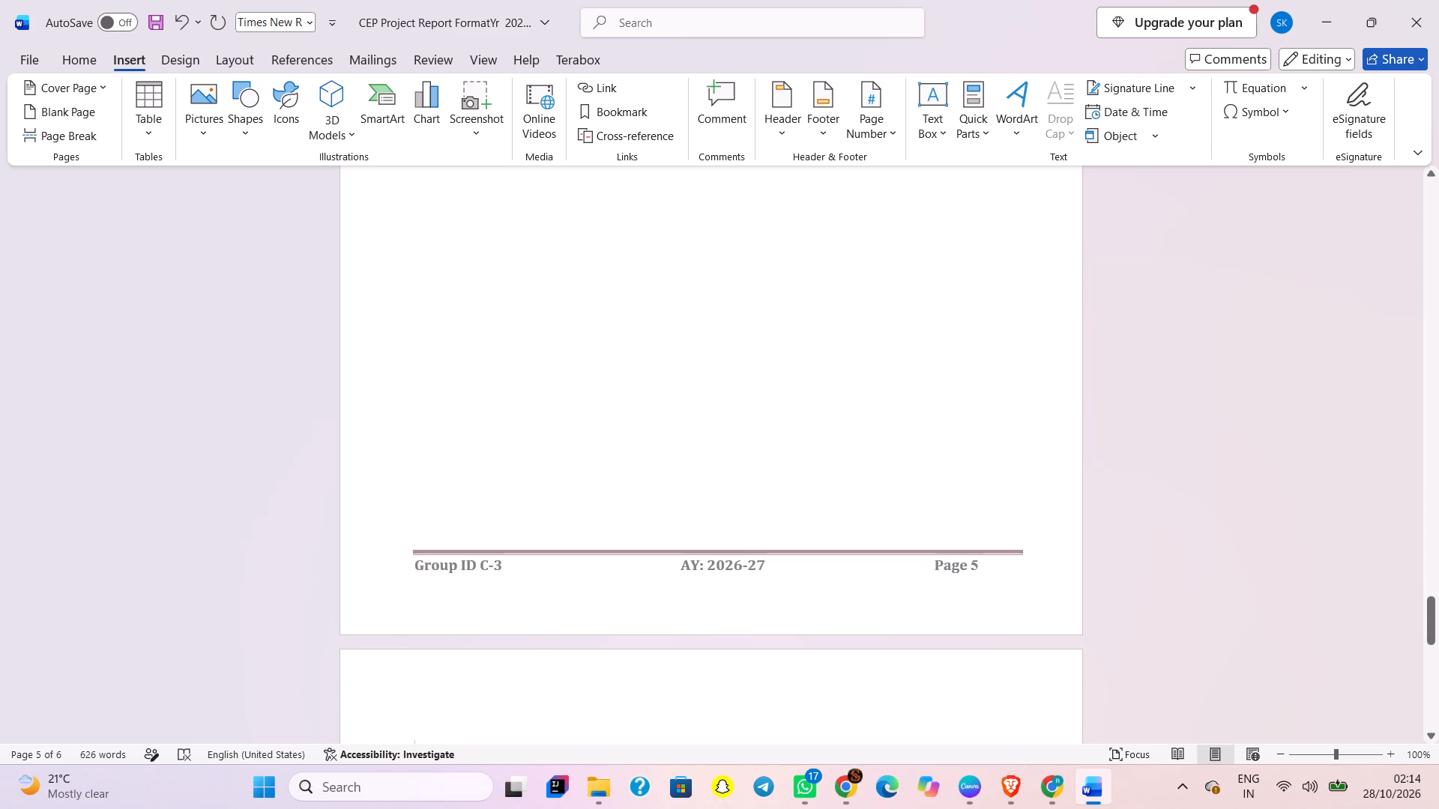
{"action": "left_click", "coordinate": [597, 642]}
{"action": "scroll", "coordinate": [597, 642], "scroll_direction": "up", "scroll_amount": 2}
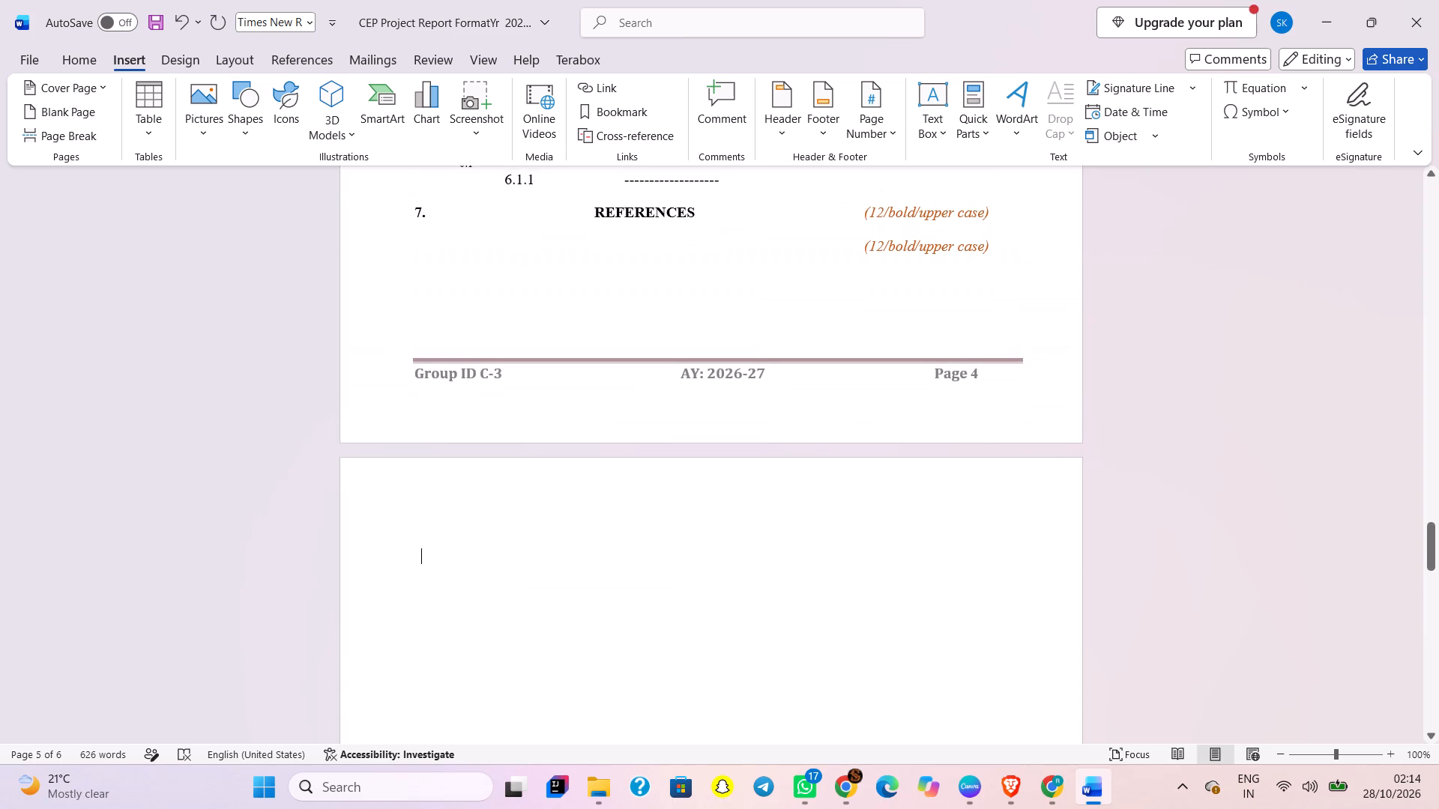
{"action": "scroll", "coordinate": [597, 642], "scroll_direction": "down", "scroll_amount": 11}
{"action": "scroll", "coordinate": [597, 642], "scroll_direction": "up", "scroll_amount": 1}
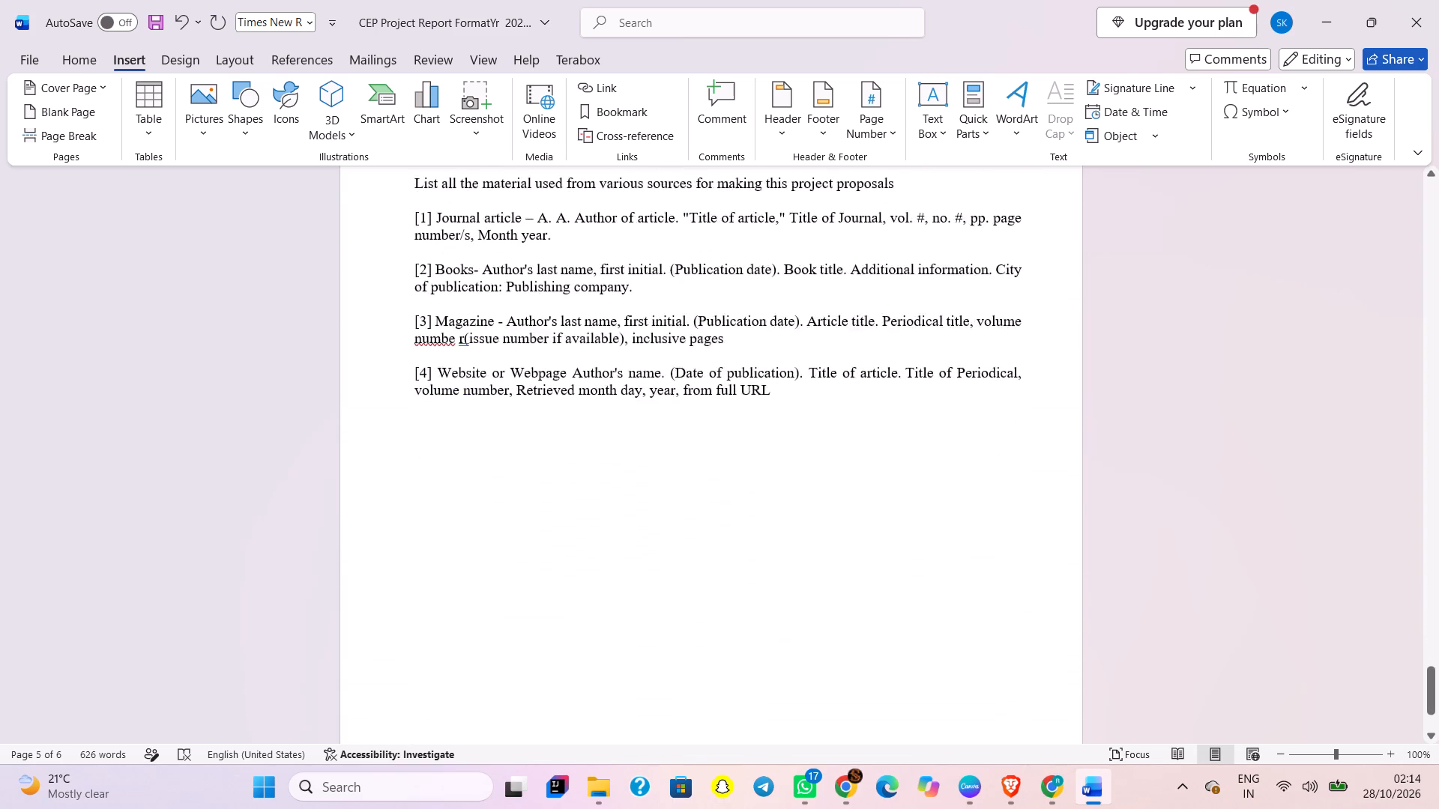
{"action": "scroll", "coordinate": [597, 642], "scroll_direction": "up", "scroll_amount": 4}
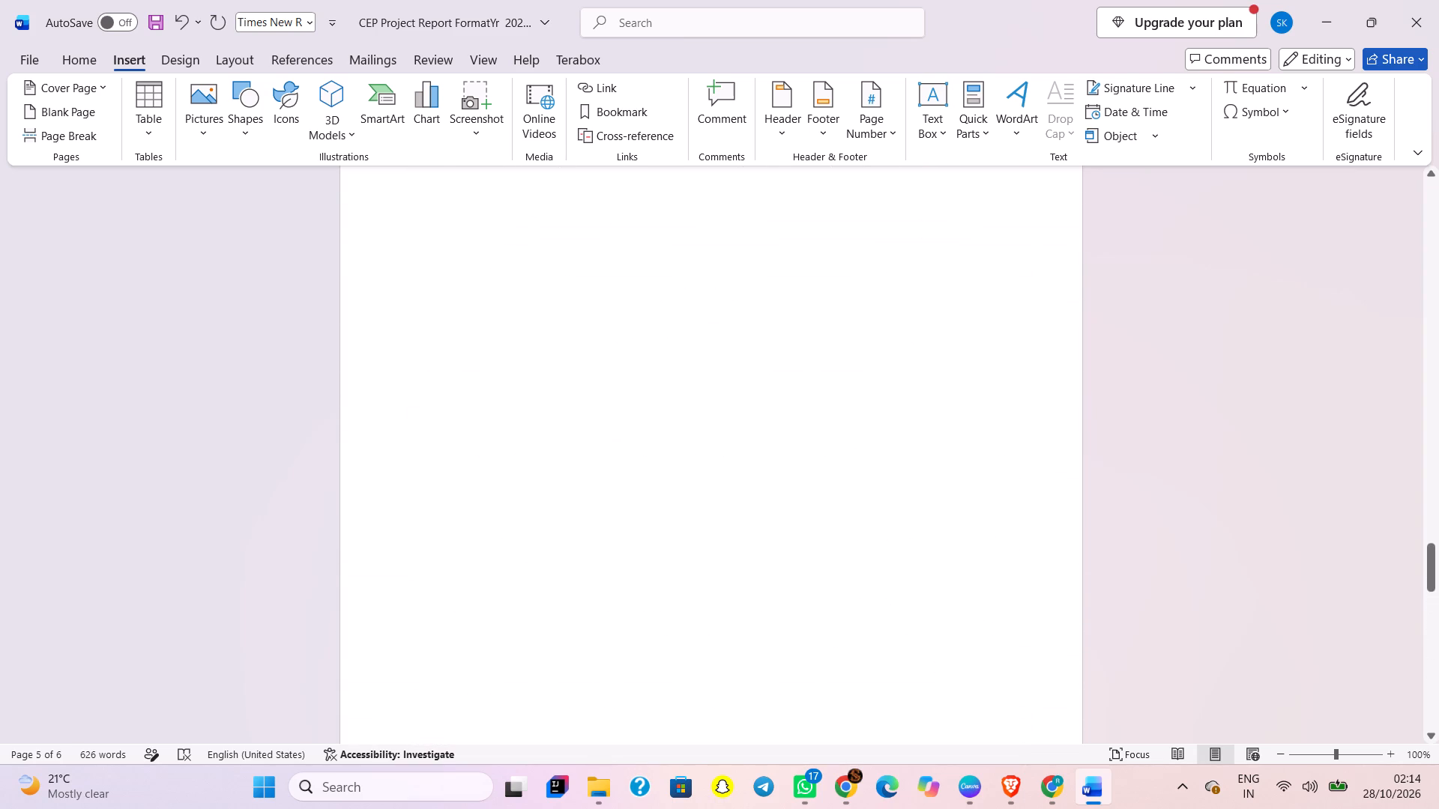
{"action": "scroll", "coordinate": [597, 642], "scroll_direction": "up", "scroll_amount": 2}
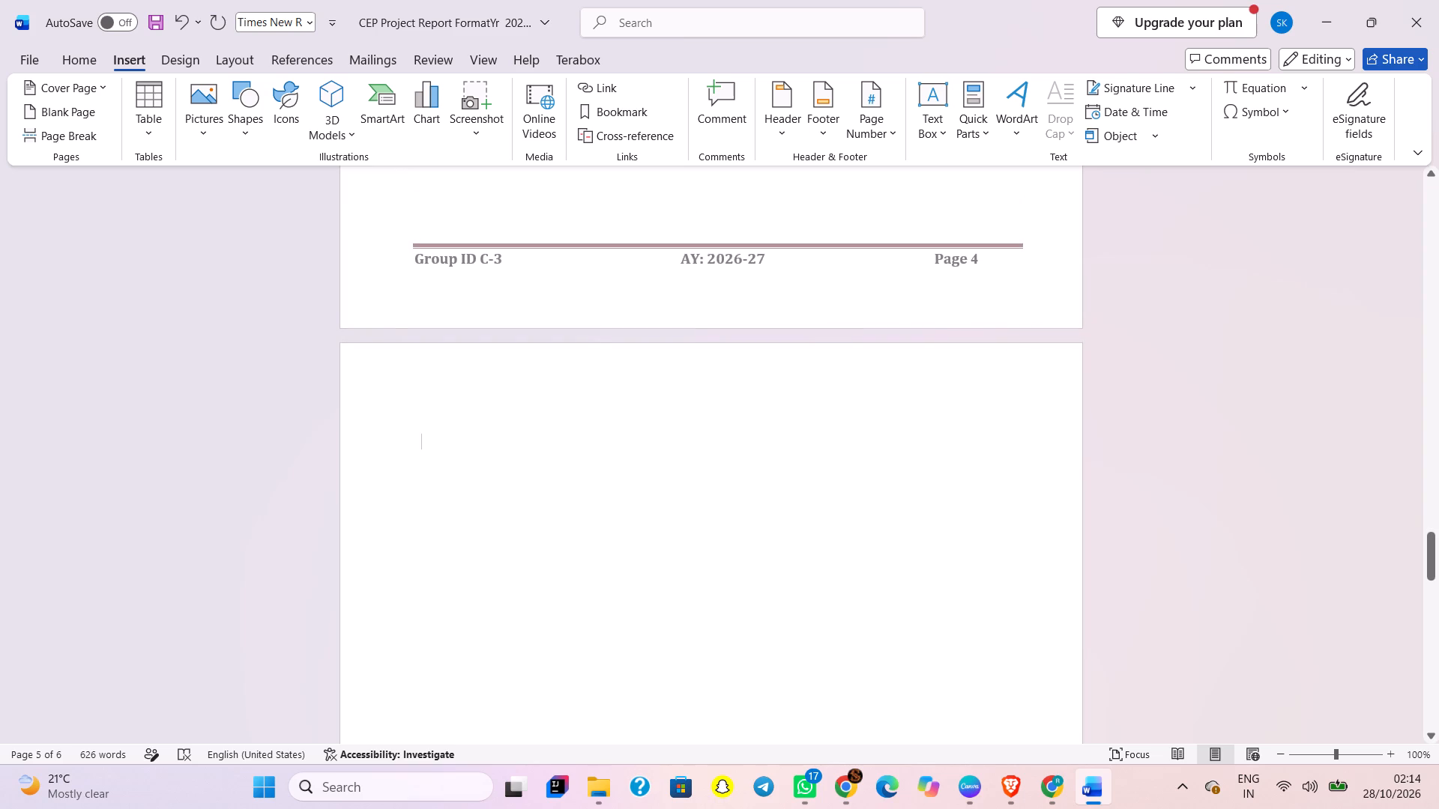
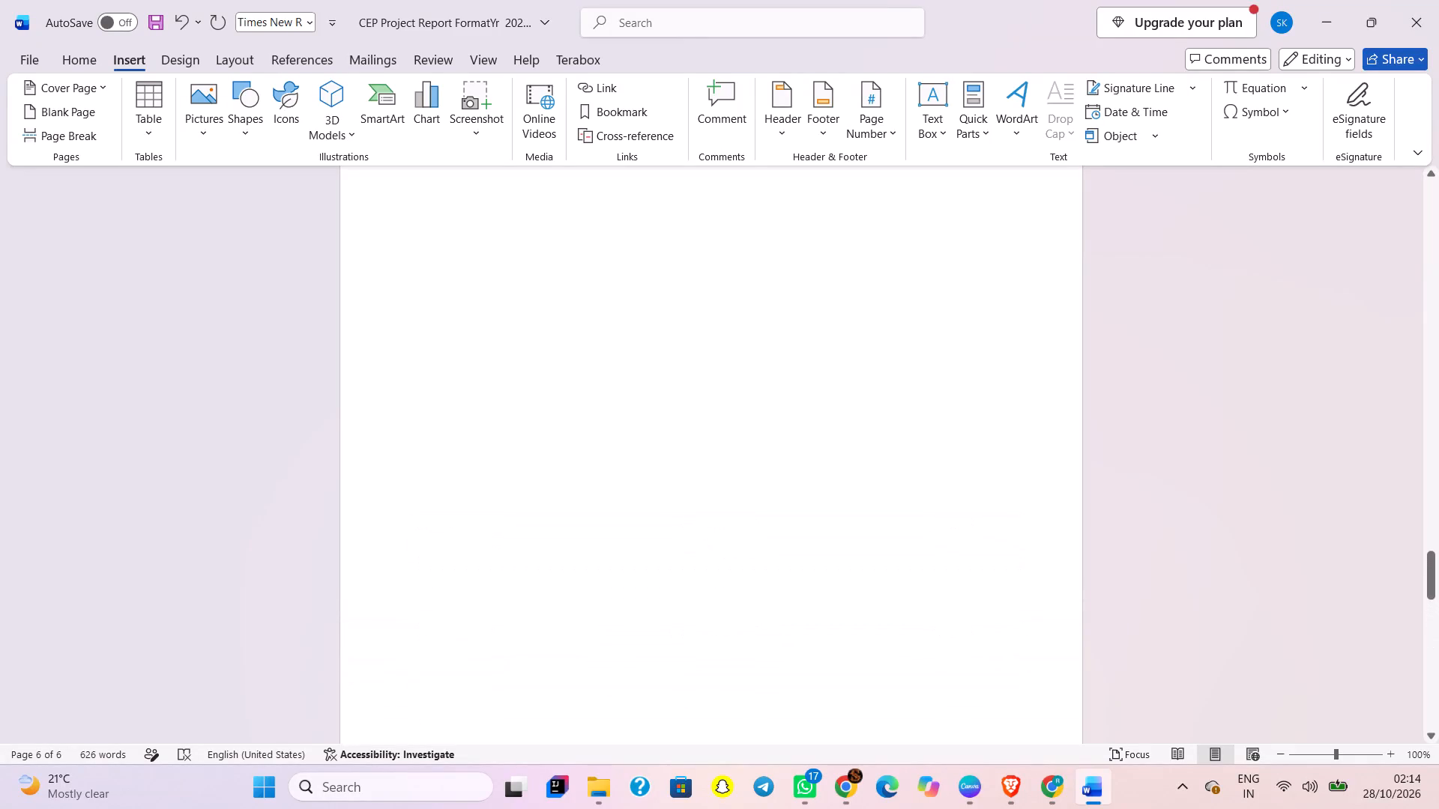
Delete the empty lines and page break on the blank page between the Index table and the REFERENCES heading.
{"action": "scroll", "coordinate": [561, 403], "scroll_direction": "down", "scroll_amount": 5}
{"action": "scroll", "coordinate": [561, 403], "scroll_direction": "up", "scroll_amount": 1}
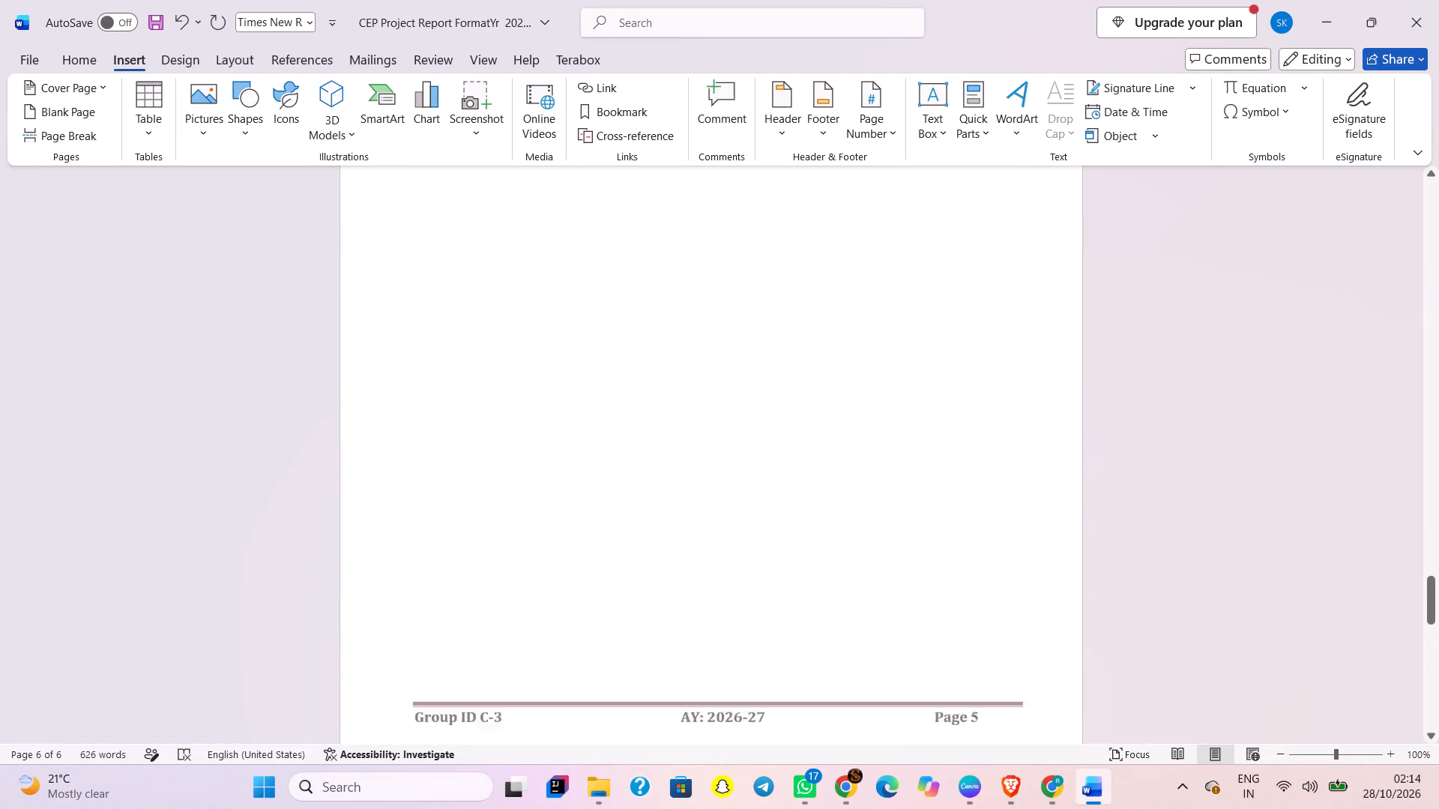
{"action": "scroll", "coordinate": [561, 403], "scroll_direction": "up", "scroll_amount": 5}
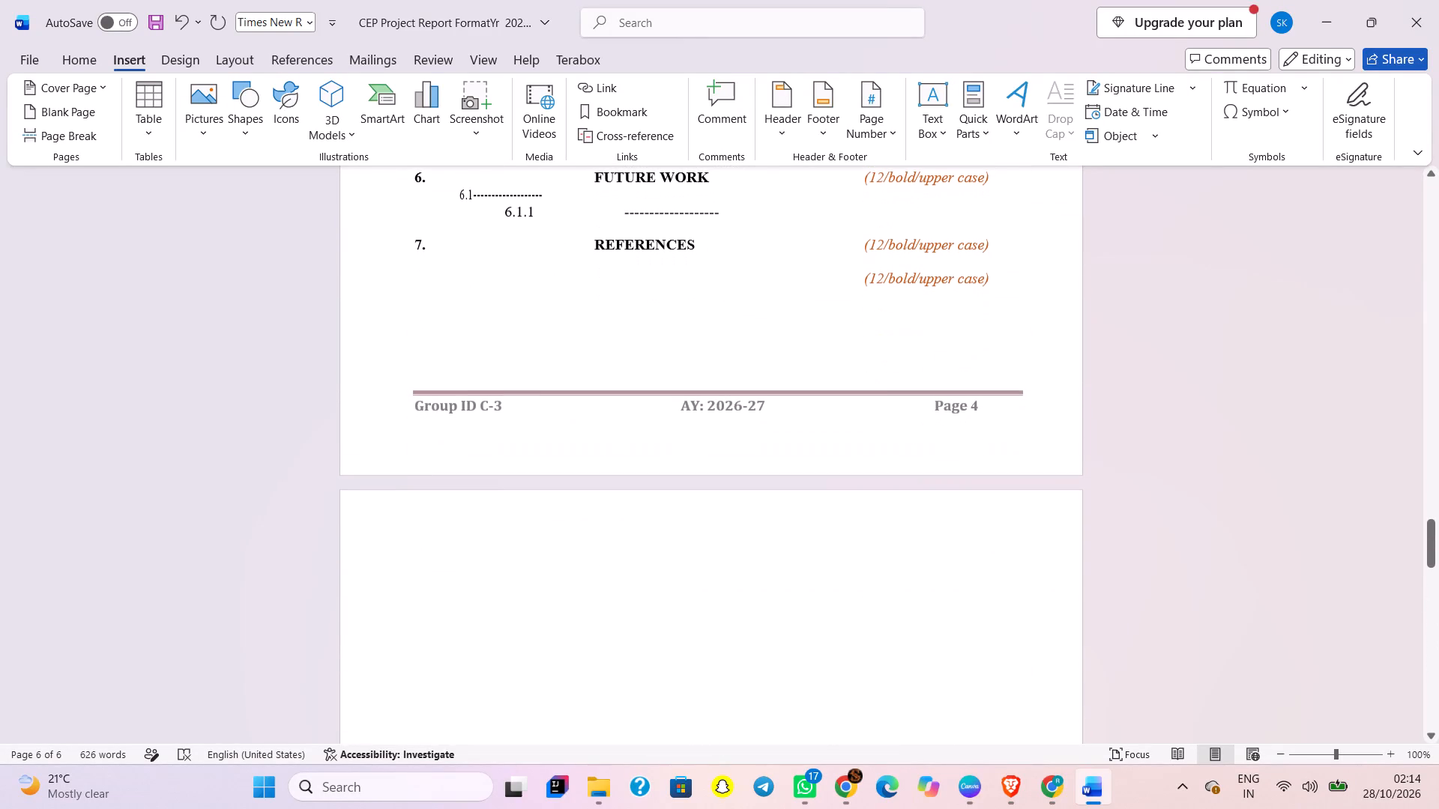
{"action": "left_click", "coordinate": [472, 568]}
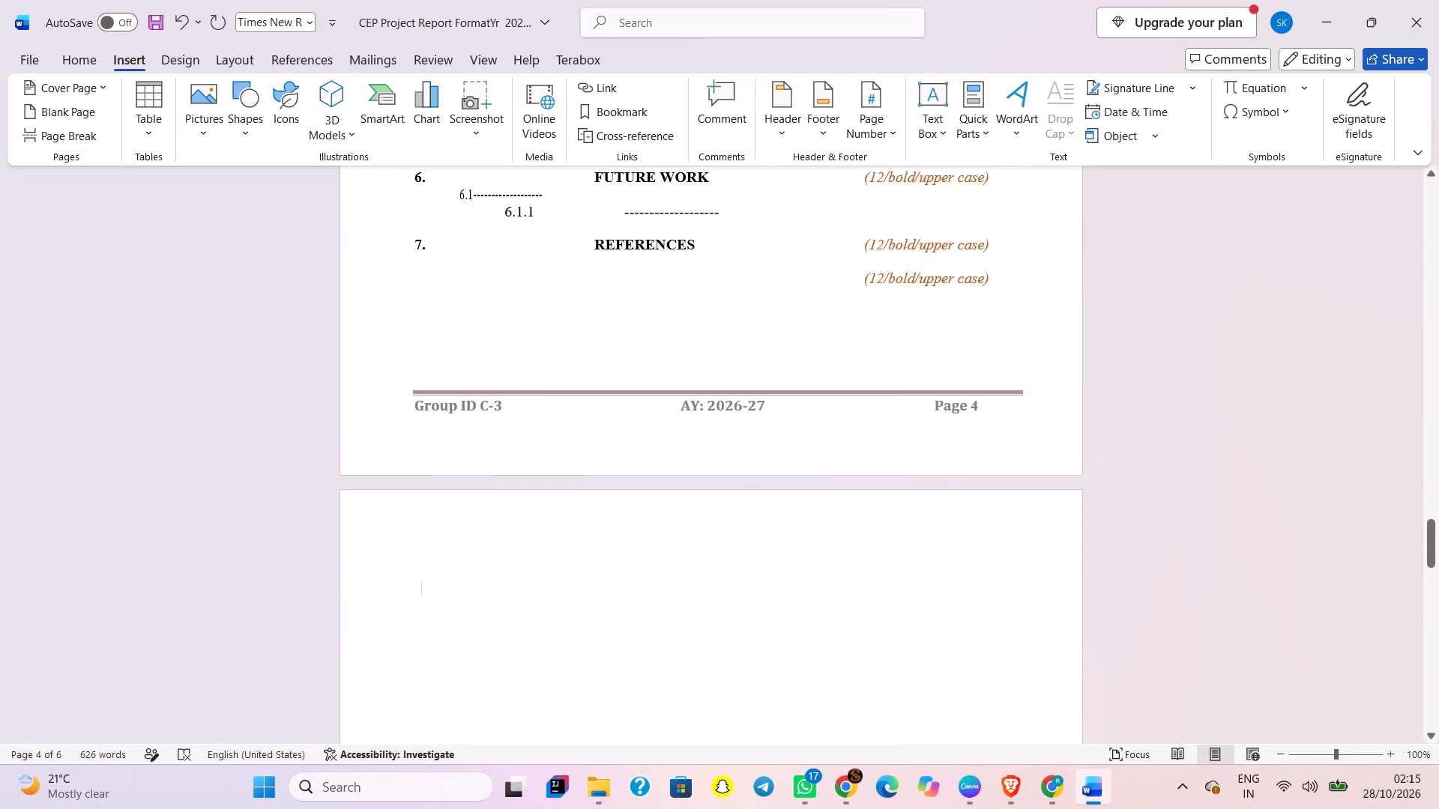
{"action": "key", "text": "BackSpace"}
{"action": "key", "text": "BackSpace"}
{"action": "key", "text": "BackSpace"}
{"action": "key", "text": "BackSpace"}
{"action": "key", "text": "BackSpace"}
{"action": "key", "text": "BackSpace"}
{"action": "key", "text": "BackSpace"}
{"action": "key", "text": "BackSpace"}
{"action": "key", "text": "BackSpace"}
{"action": "key", "text": "BackSpace"}
{"action": "key", "text": "BackSpace"}
{"action": "key", "text": "BackSpace"}
{"action": "key", "text": "BackSpace"}
{"action": "key", "text": "BackSpace"}
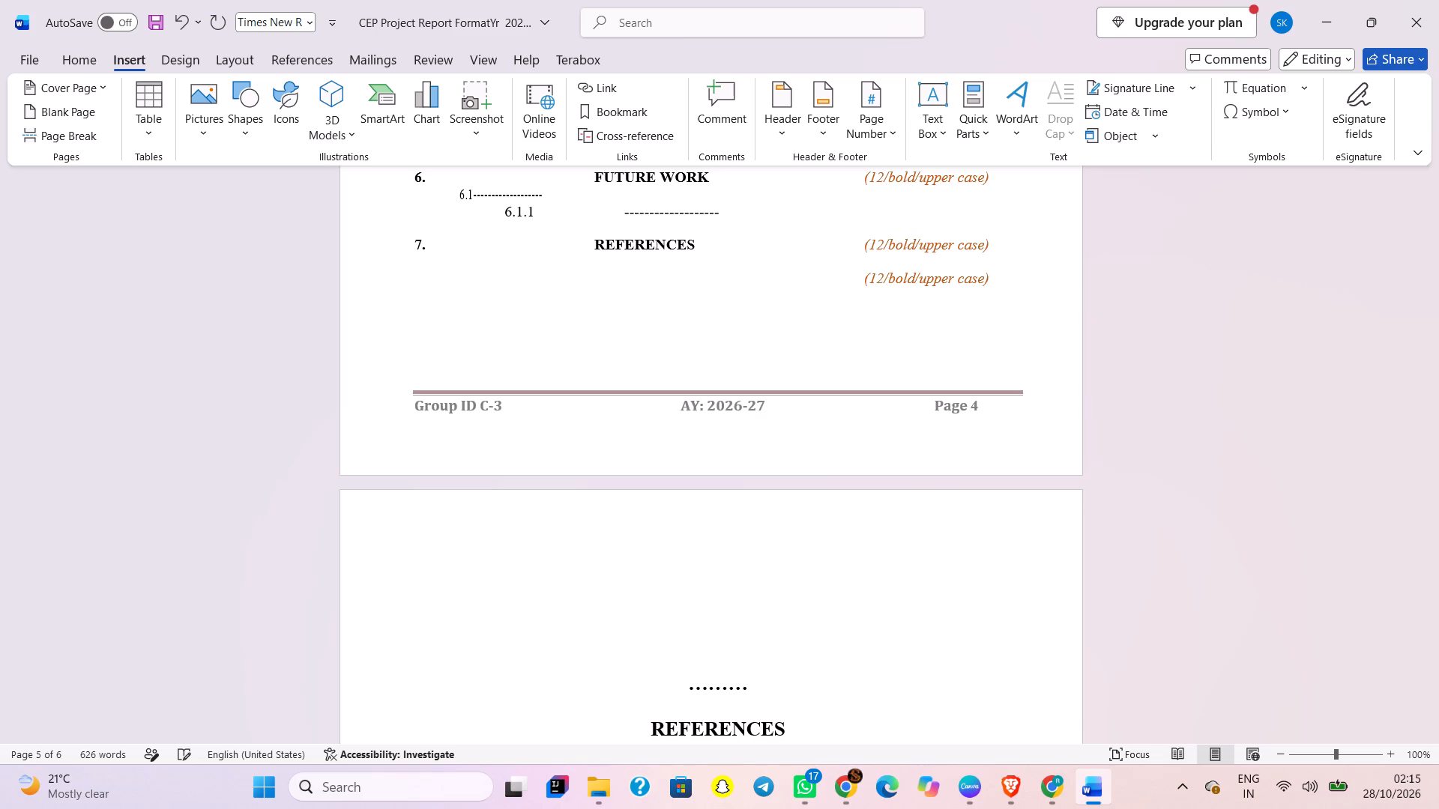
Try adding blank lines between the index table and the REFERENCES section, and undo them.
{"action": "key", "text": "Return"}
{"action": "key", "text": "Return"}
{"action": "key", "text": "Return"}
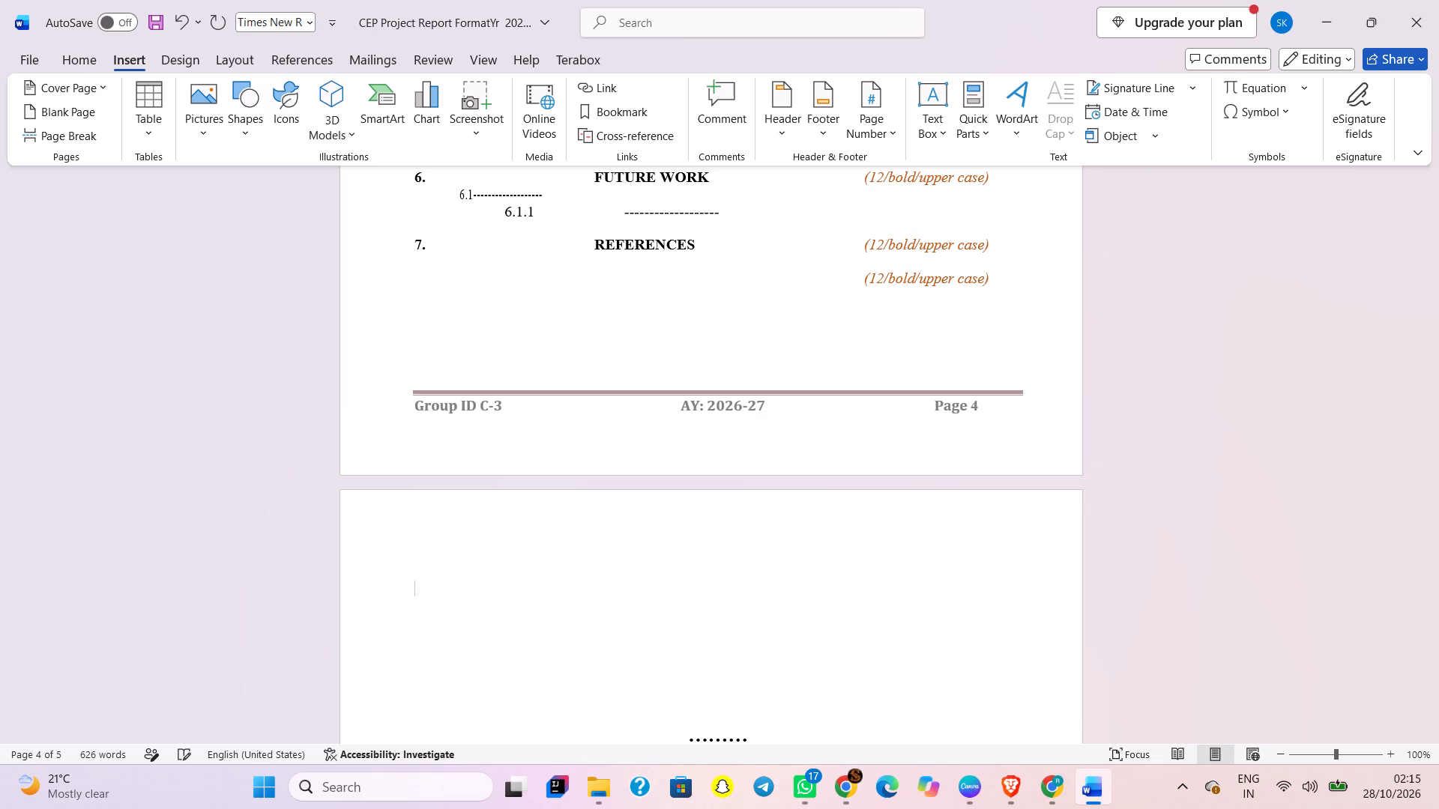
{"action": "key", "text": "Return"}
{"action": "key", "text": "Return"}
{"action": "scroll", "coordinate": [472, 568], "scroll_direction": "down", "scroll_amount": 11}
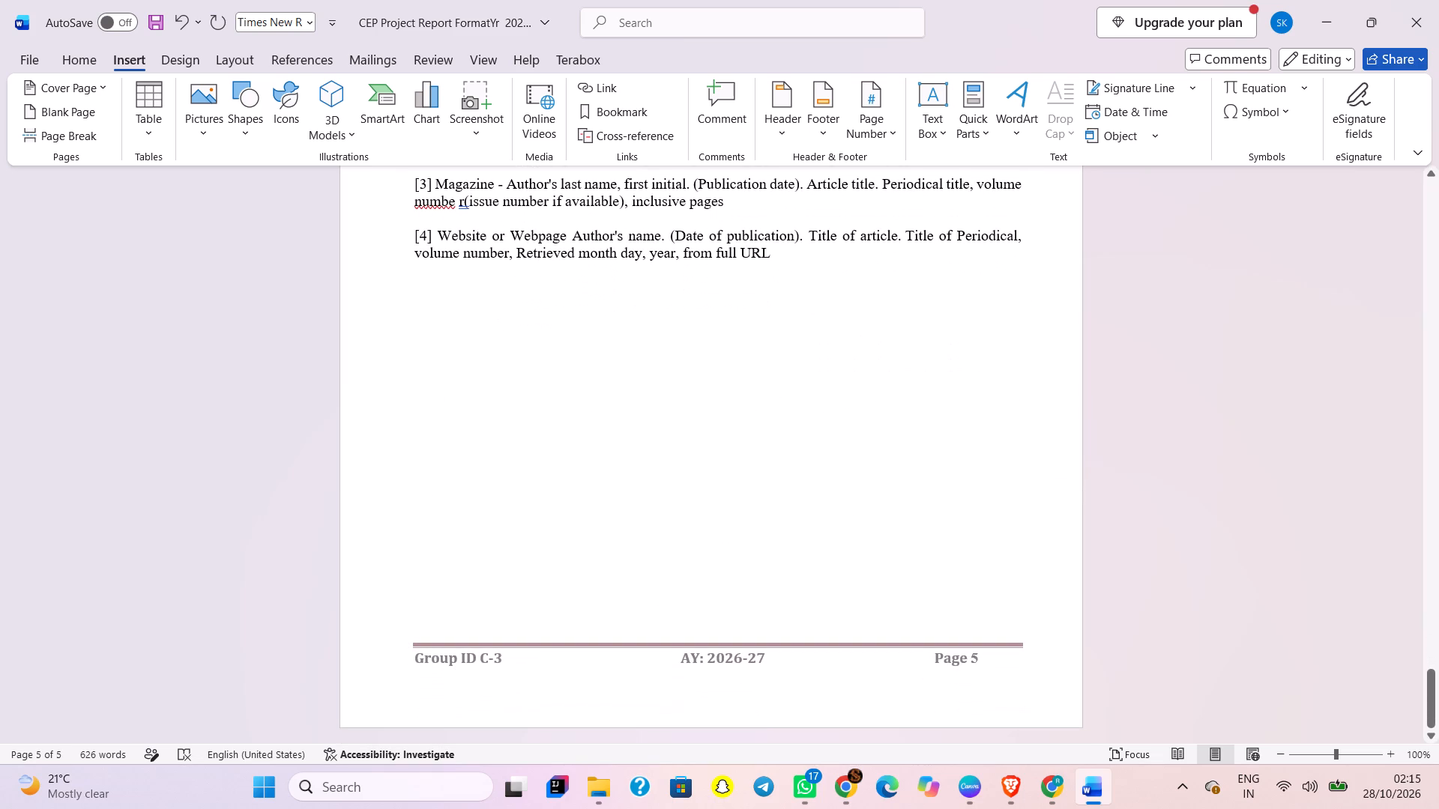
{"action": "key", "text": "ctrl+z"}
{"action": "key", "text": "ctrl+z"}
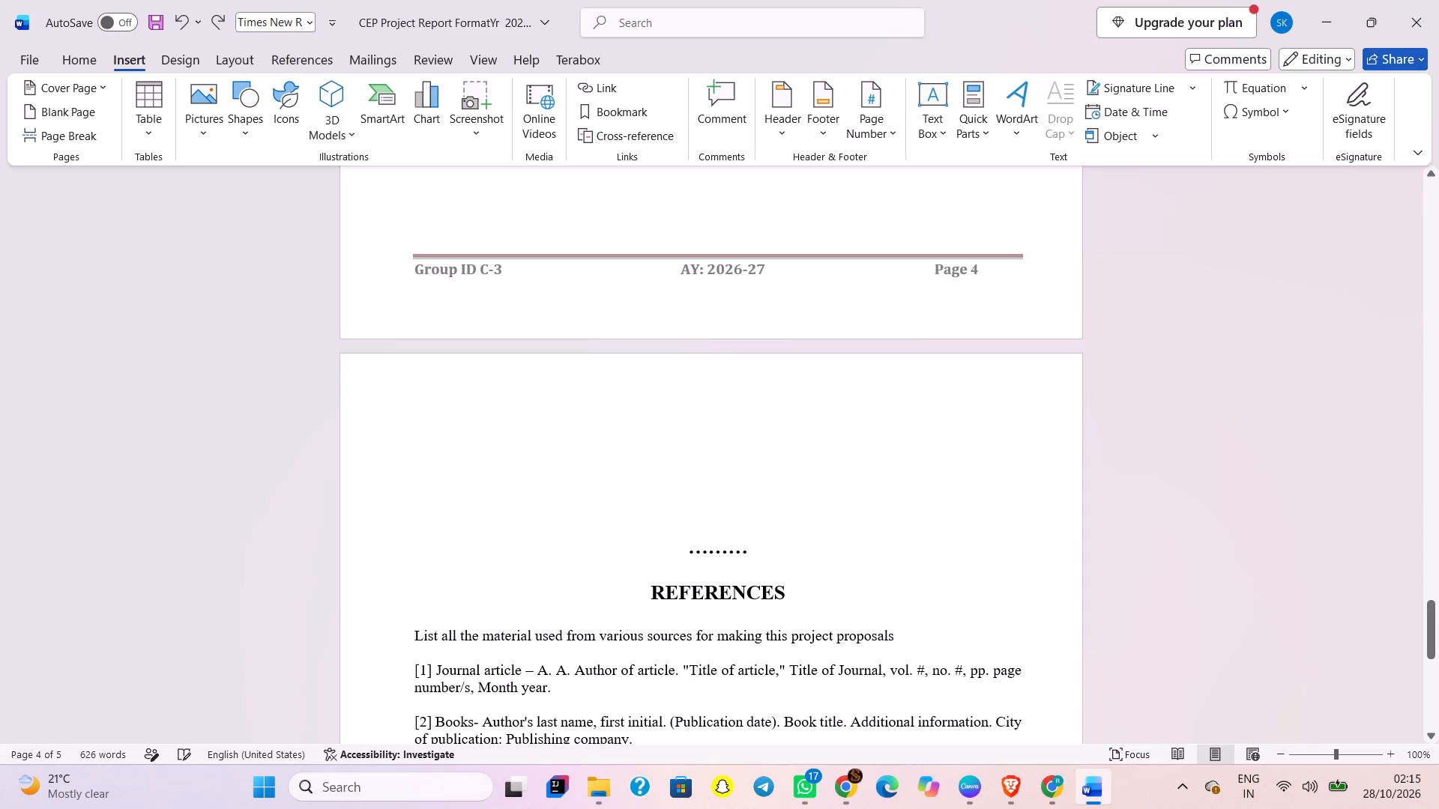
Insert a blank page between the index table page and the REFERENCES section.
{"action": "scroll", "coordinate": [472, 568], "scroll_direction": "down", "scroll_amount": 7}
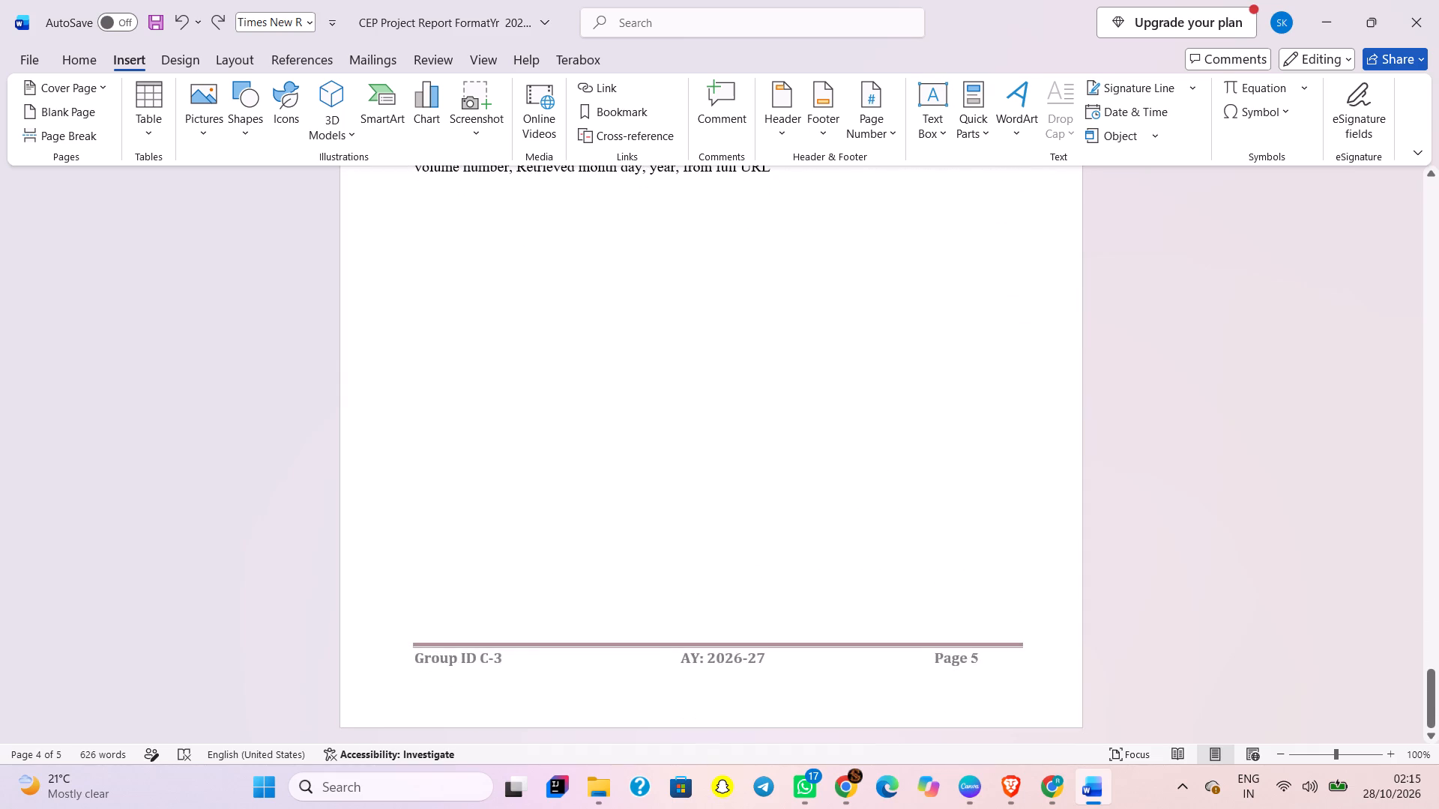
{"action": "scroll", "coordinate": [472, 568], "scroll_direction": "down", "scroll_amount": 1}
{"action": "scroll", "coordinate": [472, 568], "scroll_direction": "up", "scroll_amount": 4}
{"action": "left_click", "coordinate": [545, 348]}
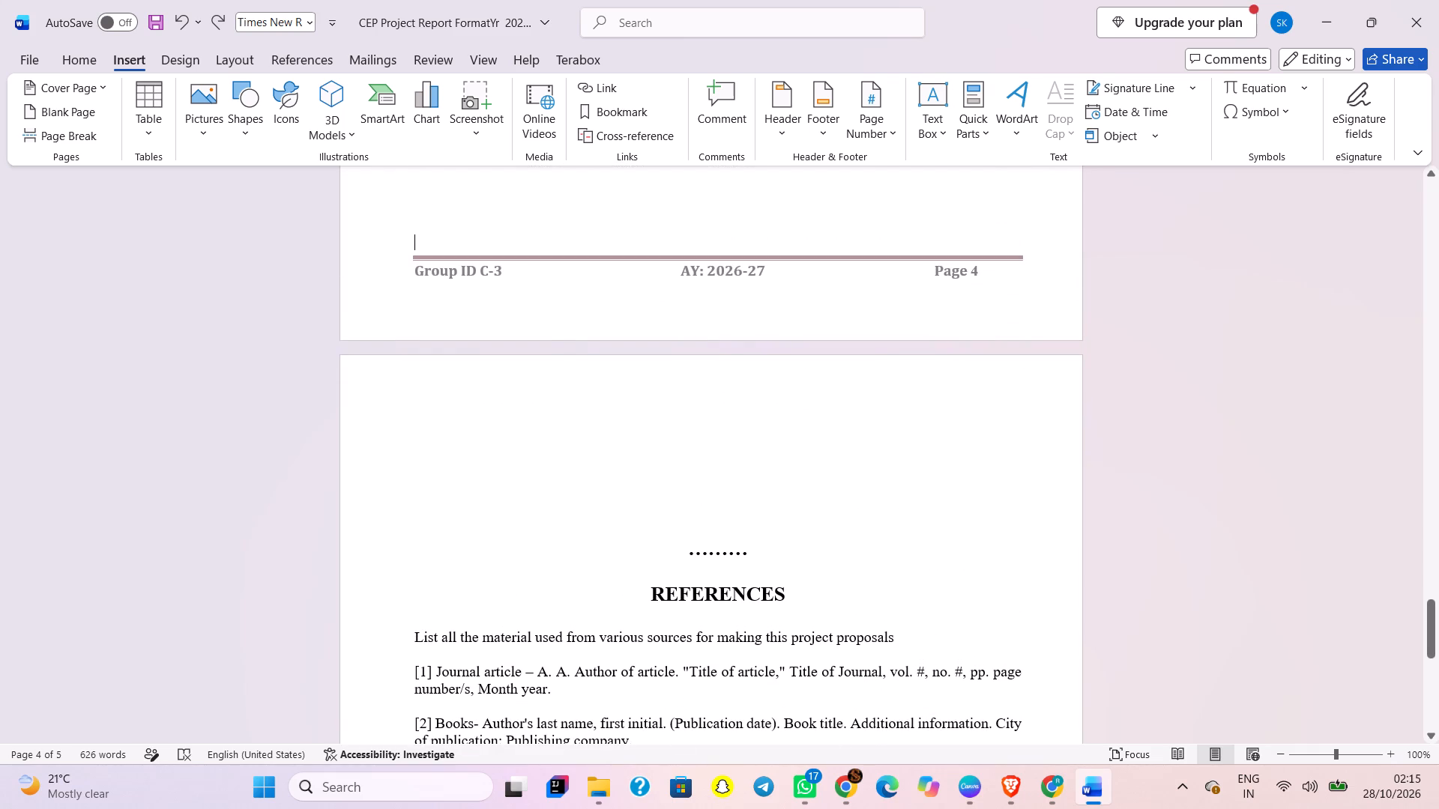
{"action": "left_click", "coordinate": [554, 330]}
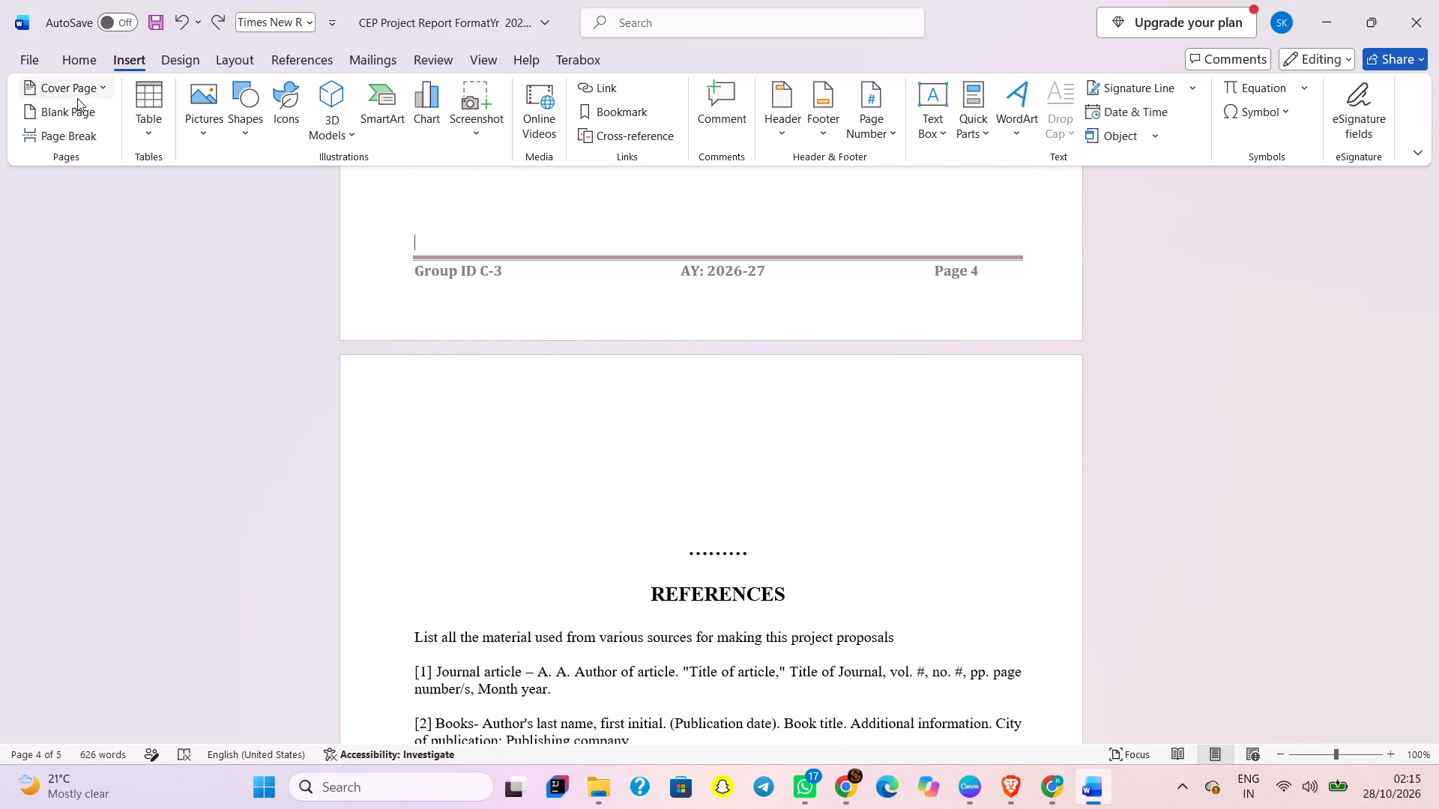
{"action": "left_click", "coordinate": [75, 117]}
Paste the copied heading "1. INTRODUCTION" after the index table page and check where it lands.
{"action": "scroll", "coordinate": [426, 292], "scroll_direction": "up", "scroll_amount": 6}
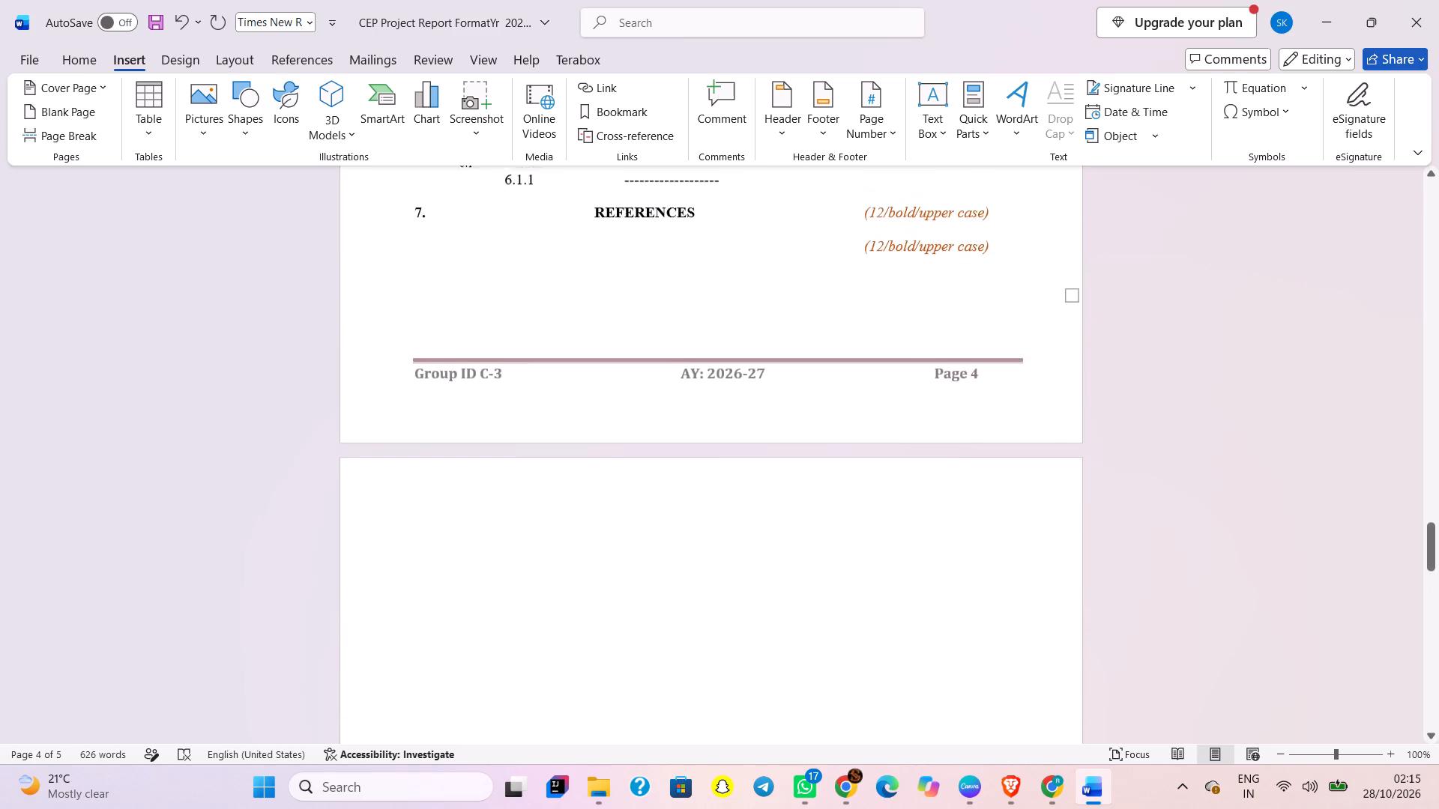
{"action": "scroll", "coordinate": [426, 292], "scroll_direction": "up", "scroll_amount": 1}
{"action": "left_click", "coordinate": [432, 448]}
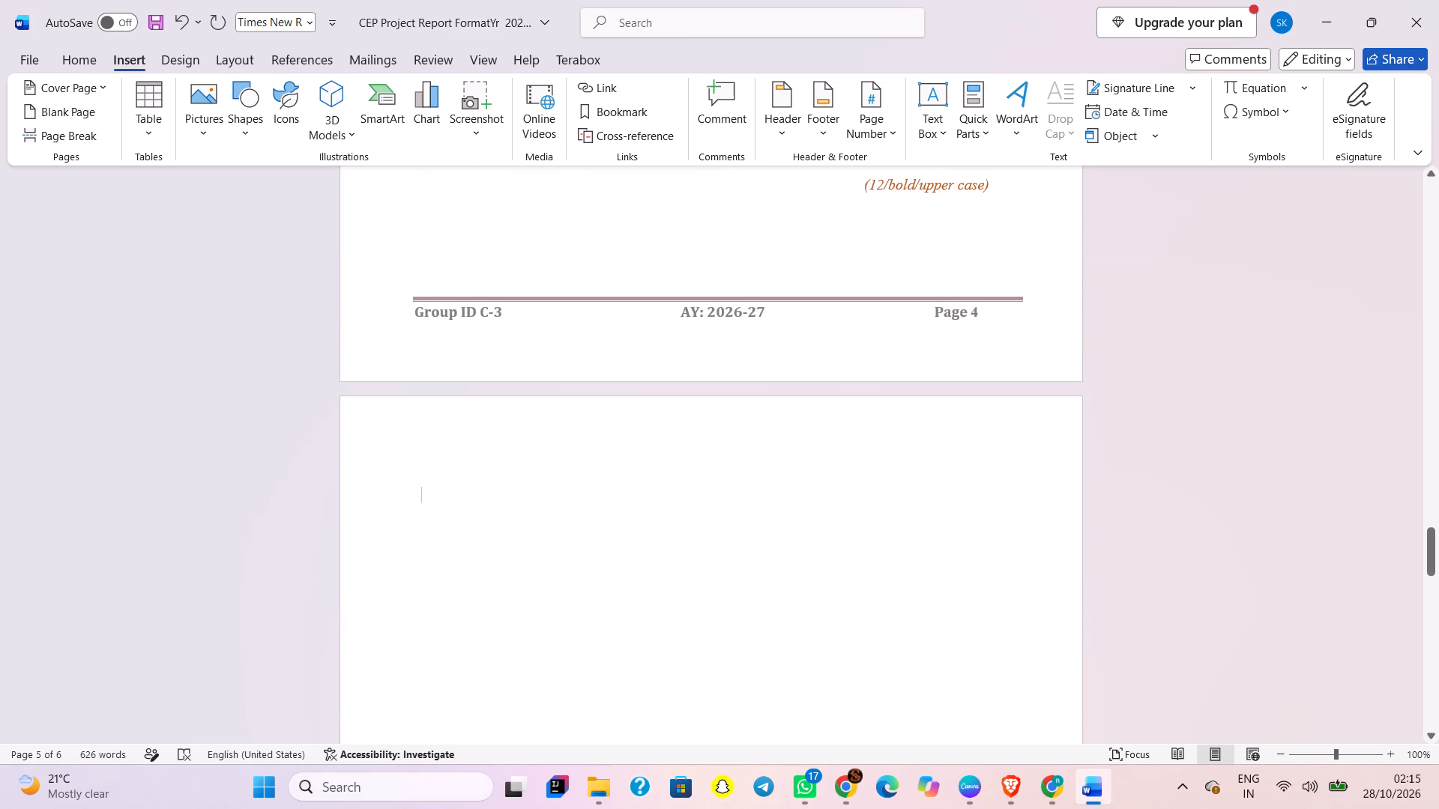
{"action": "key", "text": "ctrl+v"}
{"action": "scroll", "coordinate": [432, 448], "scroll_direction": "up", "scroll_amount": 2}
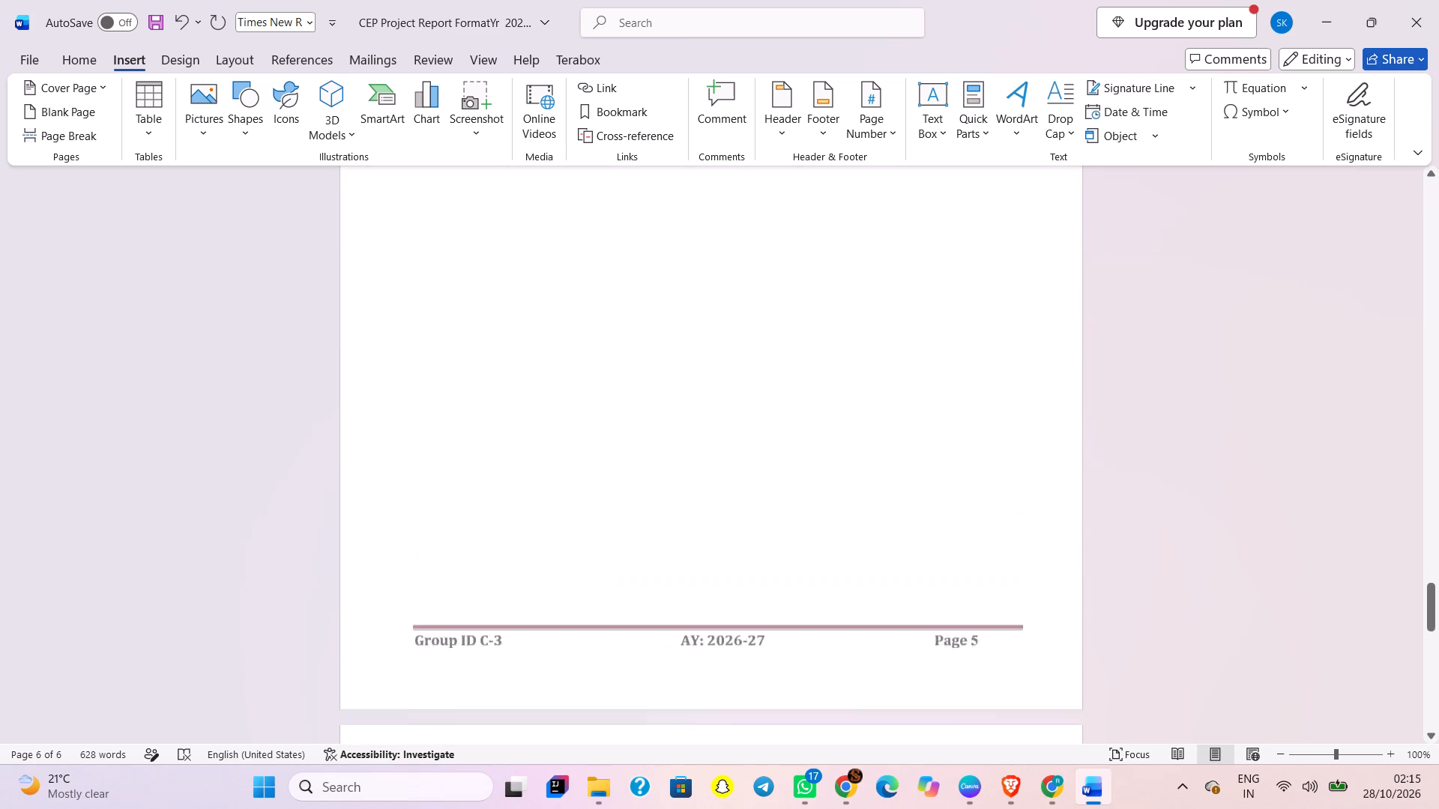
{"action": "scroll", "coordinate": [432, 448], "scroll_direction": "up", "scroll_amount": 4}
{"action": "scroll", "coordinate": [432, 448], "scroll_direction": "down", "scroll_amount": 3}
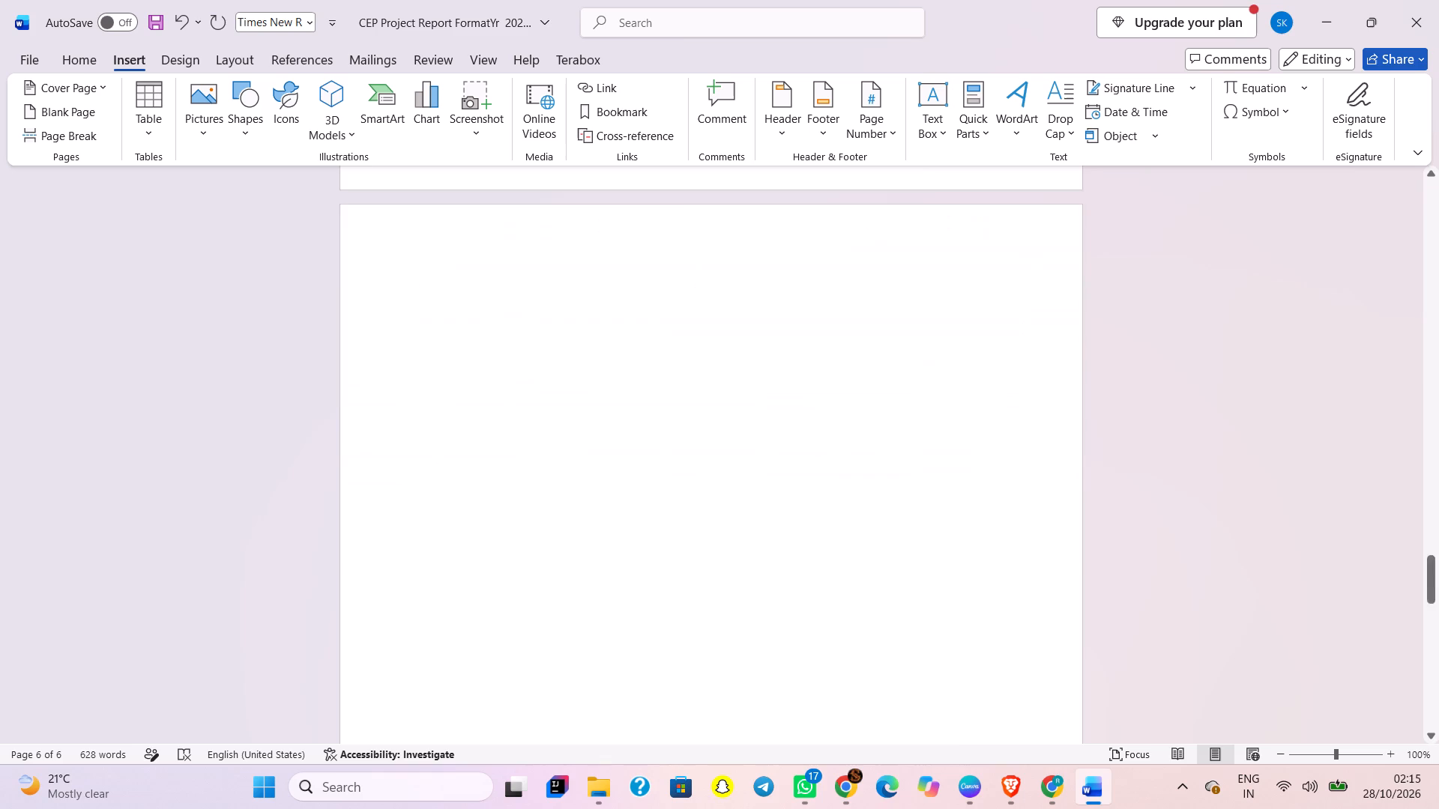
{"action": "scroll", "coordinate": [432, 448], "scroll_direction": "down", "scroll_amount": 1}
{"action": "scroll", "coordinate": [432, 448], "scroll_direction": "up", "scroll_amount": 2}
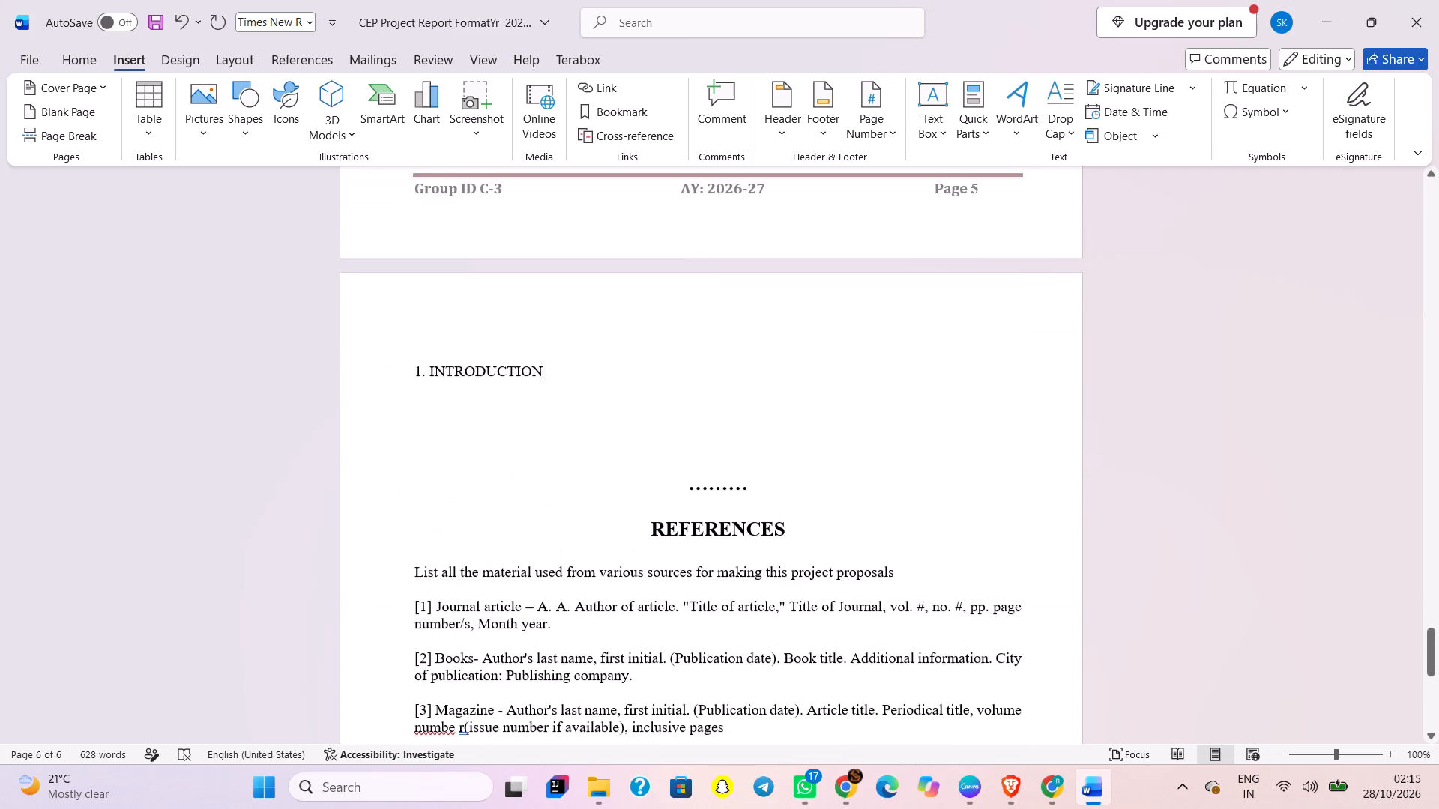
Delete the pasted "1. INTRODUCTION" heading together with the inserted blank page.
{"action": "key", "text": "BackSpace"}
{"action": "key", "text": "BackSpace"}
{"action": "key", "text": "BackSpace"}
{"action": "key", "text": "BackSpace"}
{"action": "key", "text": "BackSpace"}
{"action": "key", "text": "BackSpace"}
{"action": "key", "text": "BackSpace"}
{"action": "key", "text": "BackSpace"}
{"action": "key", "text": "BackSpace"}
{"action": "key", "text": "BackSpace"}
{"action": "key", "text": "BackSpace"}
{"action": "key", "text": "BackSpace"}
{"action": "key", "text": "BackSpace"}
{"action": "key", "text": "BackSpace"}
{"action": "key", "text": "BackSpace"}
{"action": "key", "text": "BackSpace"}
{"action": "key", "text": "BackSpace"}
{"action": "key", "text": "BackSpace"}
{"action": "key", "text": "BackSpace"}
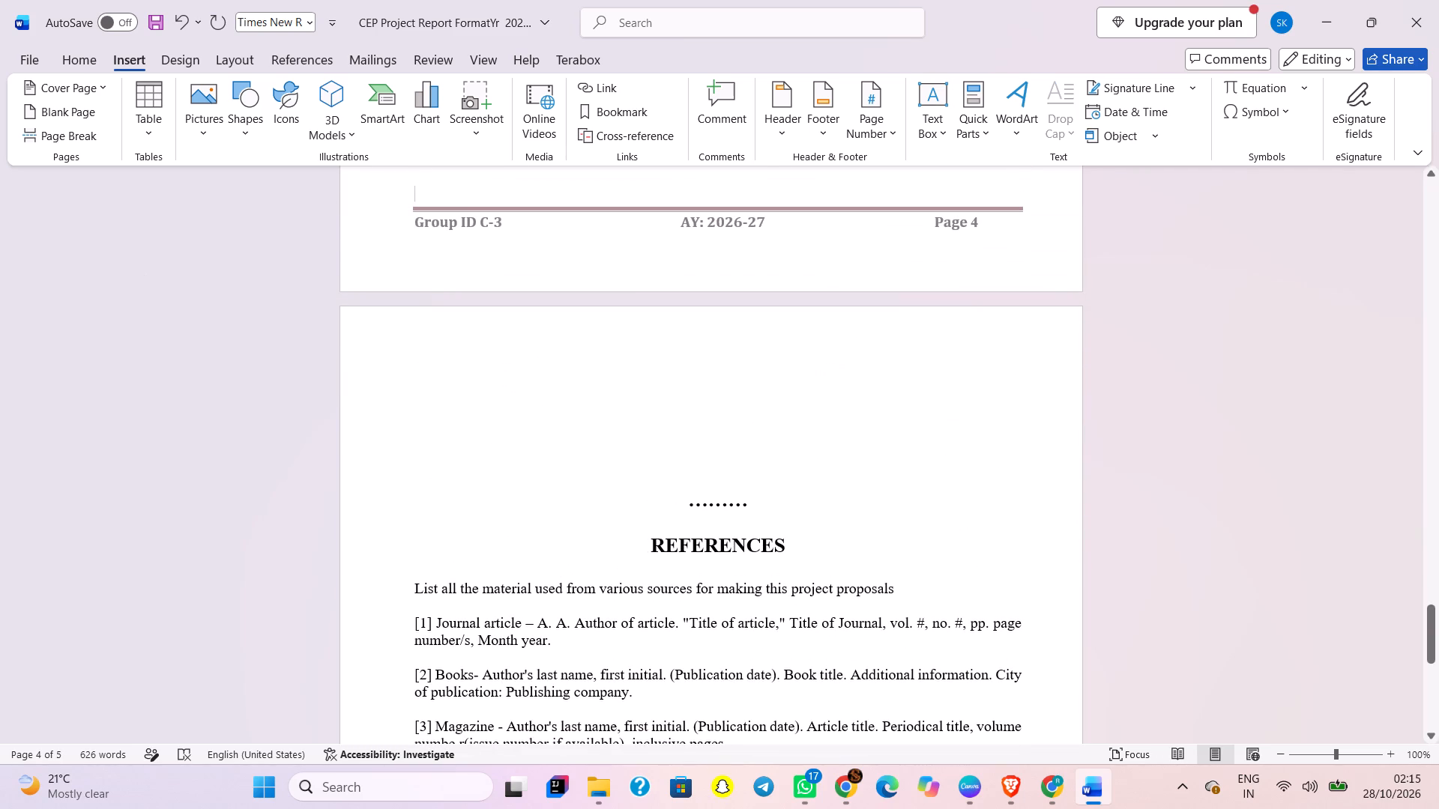
Delete the template's REFERENCES section with its sample citations, the dotted line and the blank lines above it.
{"action": "left_click_drag", "start_coordinate": [631, 518], "coordinate": [904, 721]}
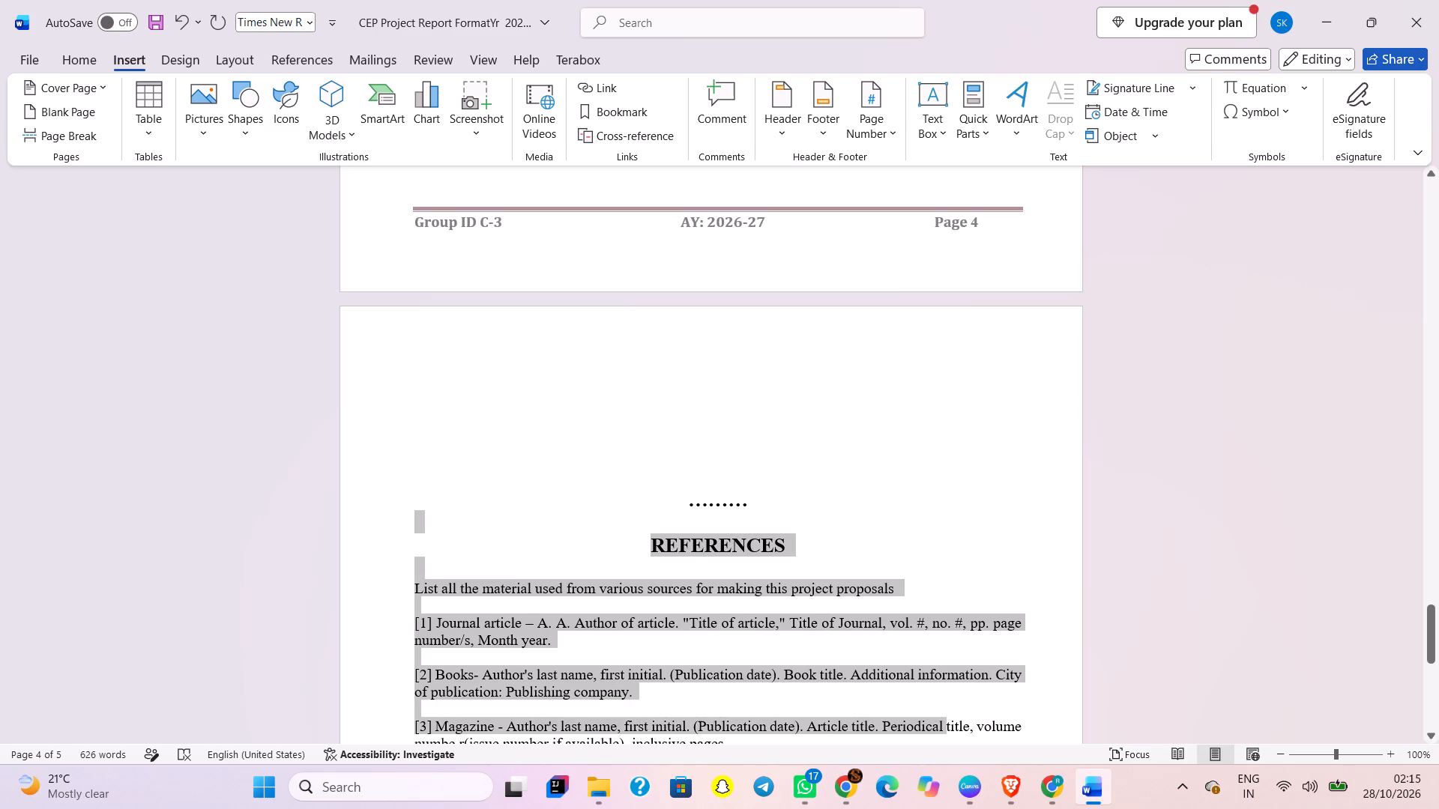
{"action": "left_click_drag", "start_coordinate": [904, 721], "coordinate": [977, 697]}
{"action": "key", "text": "BackSpace"}
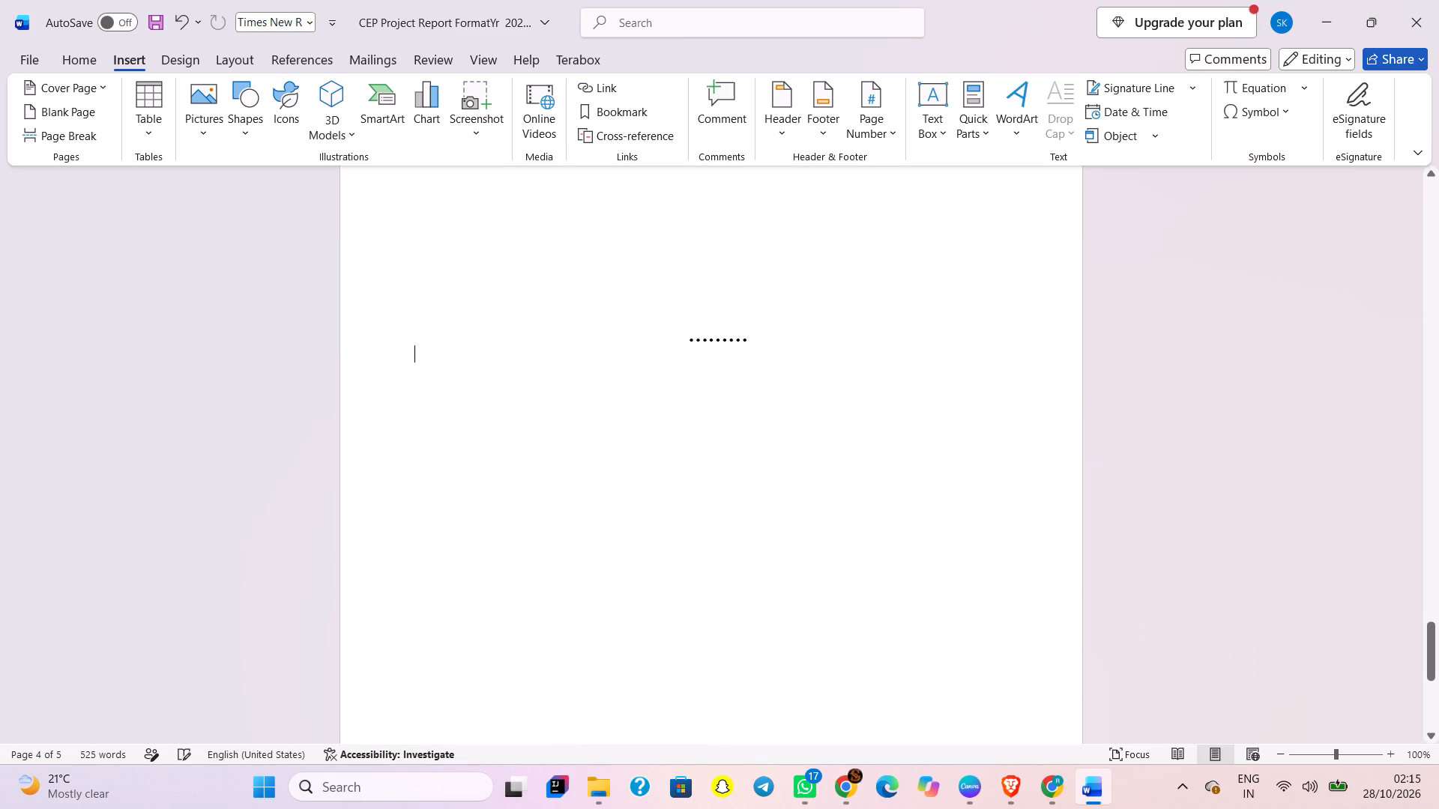
{"action": "key", "text": "BackSpace"}
{"action": "key", "text": "BackSpace"}
{"action": "key", "text": "BackSpace"}
{"action": "key", "text": "BackSpace"}
{"action": "key", "text": "BackSpace"}
{"action": "key", "text": "BackSpace"}
{"action": "key", "text": "BackSpace"}
{"action": "key", "text": "BackSpace"}
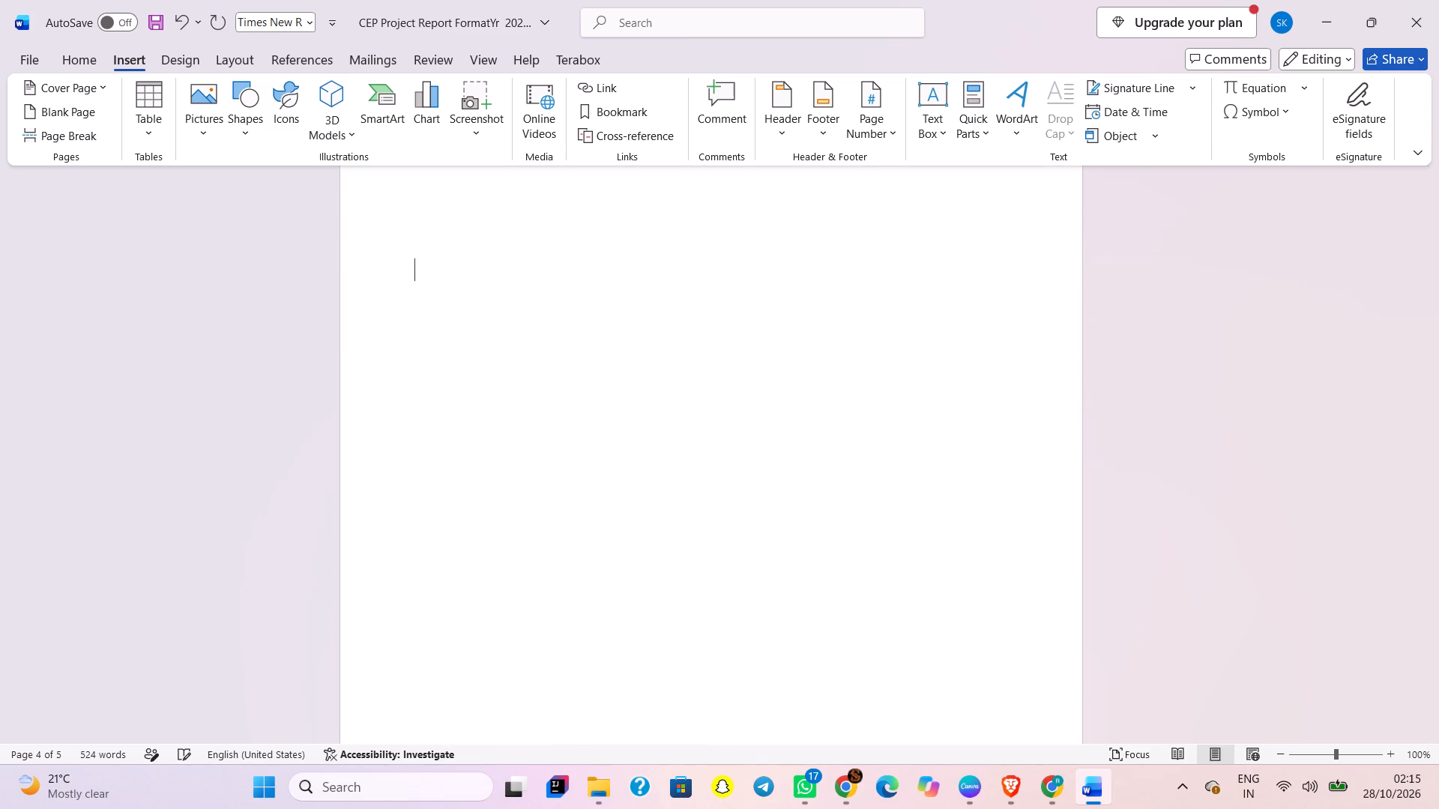
{"action": "key", "text": "BackSpace"}
{"action": "key", "text": "BackSpace"}
{"action": "key", "text": "BackSpace"}
Paste the heading "1. INTRODUCTION" on a new page after the index.
{"action": "key", "text": "Return"}
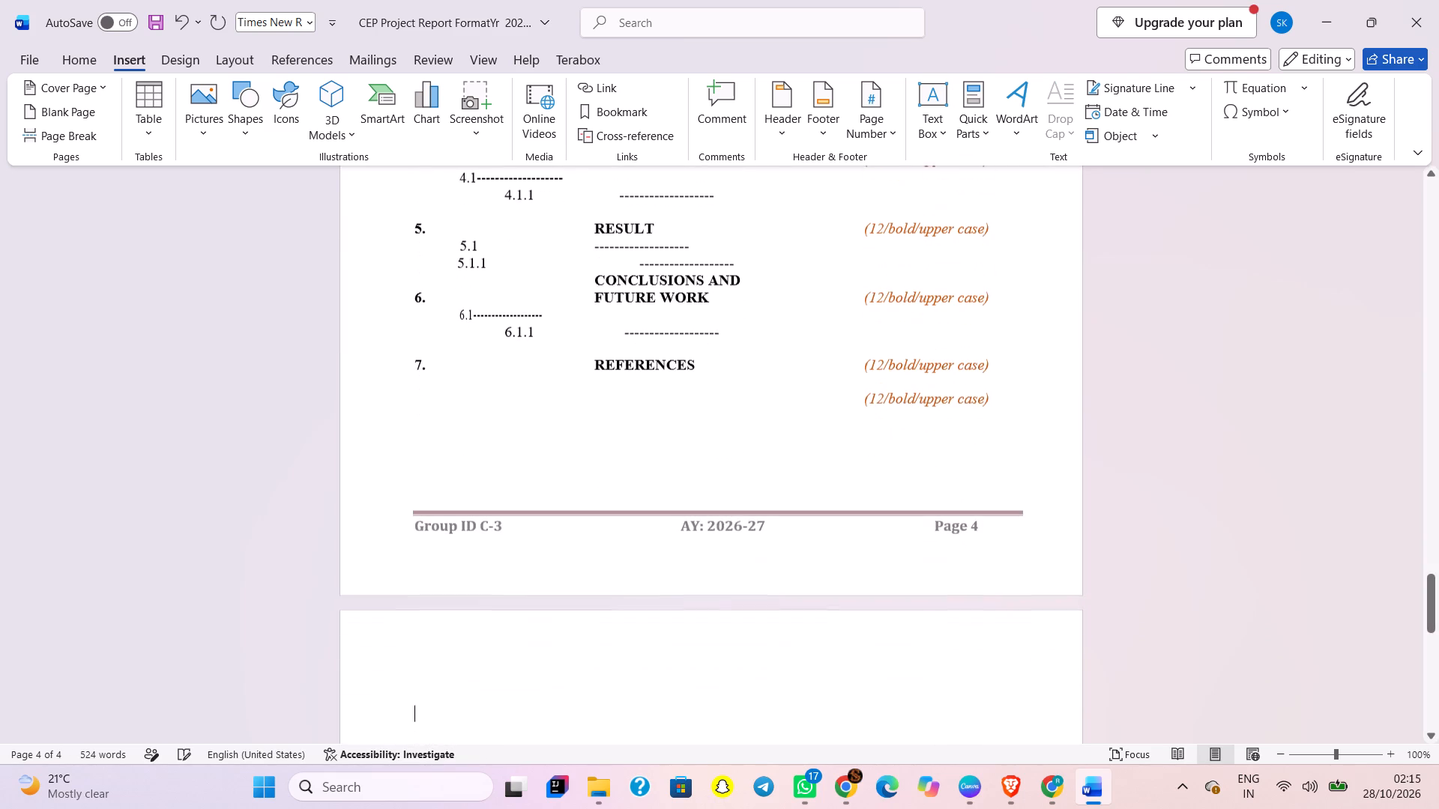
{"action": "key", "text": "ctrl+v"}
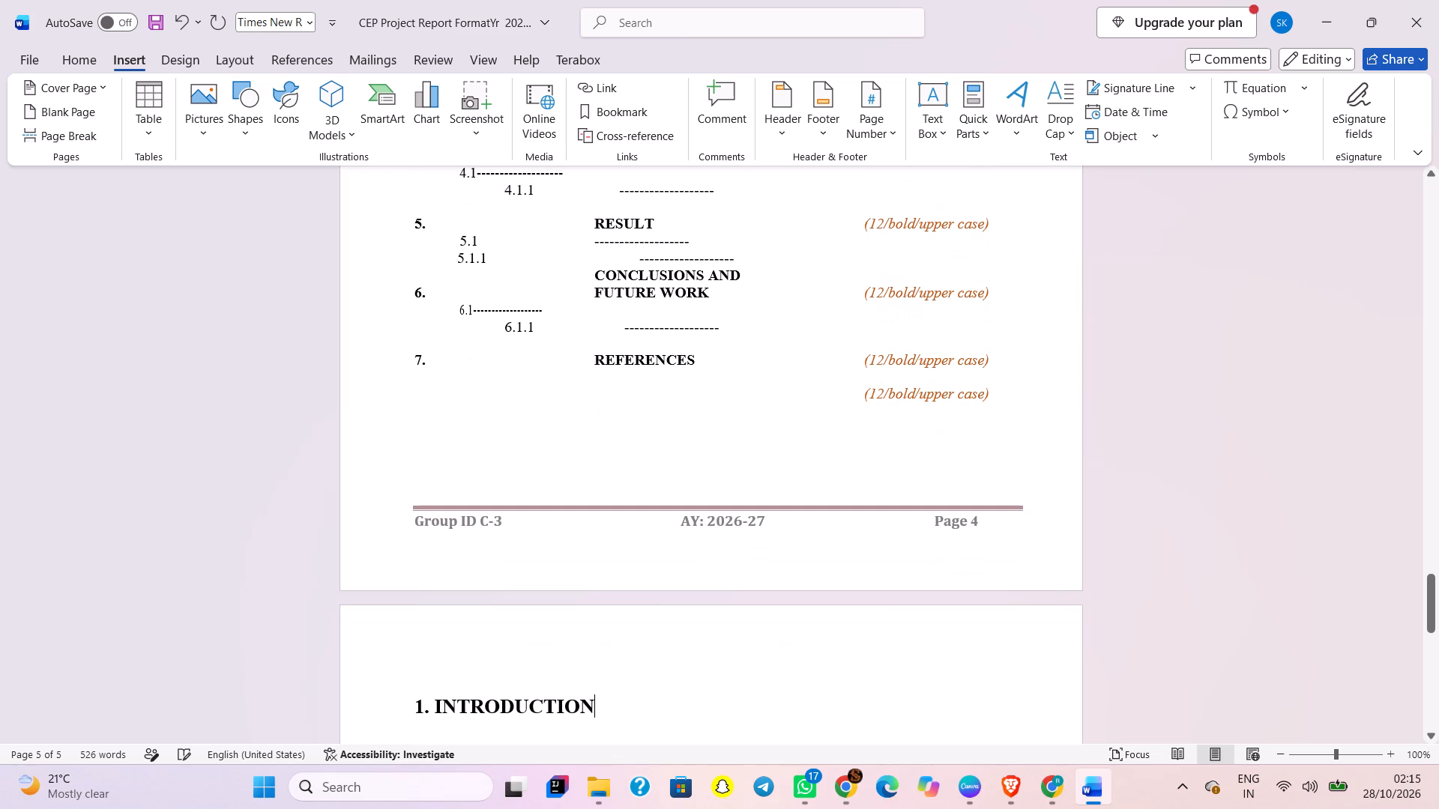
Shift the "1. INTRODUCTION" heading to the middle of its line using leading spaces.
{"action": "left_click", "coordinate": [407, 697]}
{"action": "key", "text": "space"}
{"action": "key", "text": "space"}
{"action": "key", "text": "space"}
{"action": "key", "text": "space"}
{"action": "key", "text": "space"}
{"action": "key", "text": "space"}
{"action": "key", "text": "space"}
{"action": "key", "text": "space"}
{"action": "key", "text": "space"}
{"action": "key", "text": "space"}
{"action": "key", "text": "space"}
{"action": "key", "text": "space"}
{"action": "key", "text": "space"}
{"action": "key", "text": "space"}
{"action": "key", "text": "space"}
{"action": "key", "text": "space"}
{"action": "key", "text": "space"}
{"action": "key", "text": "space"}
{"action": "key", "text": "space"}
{"action": "key", "text": "space"}
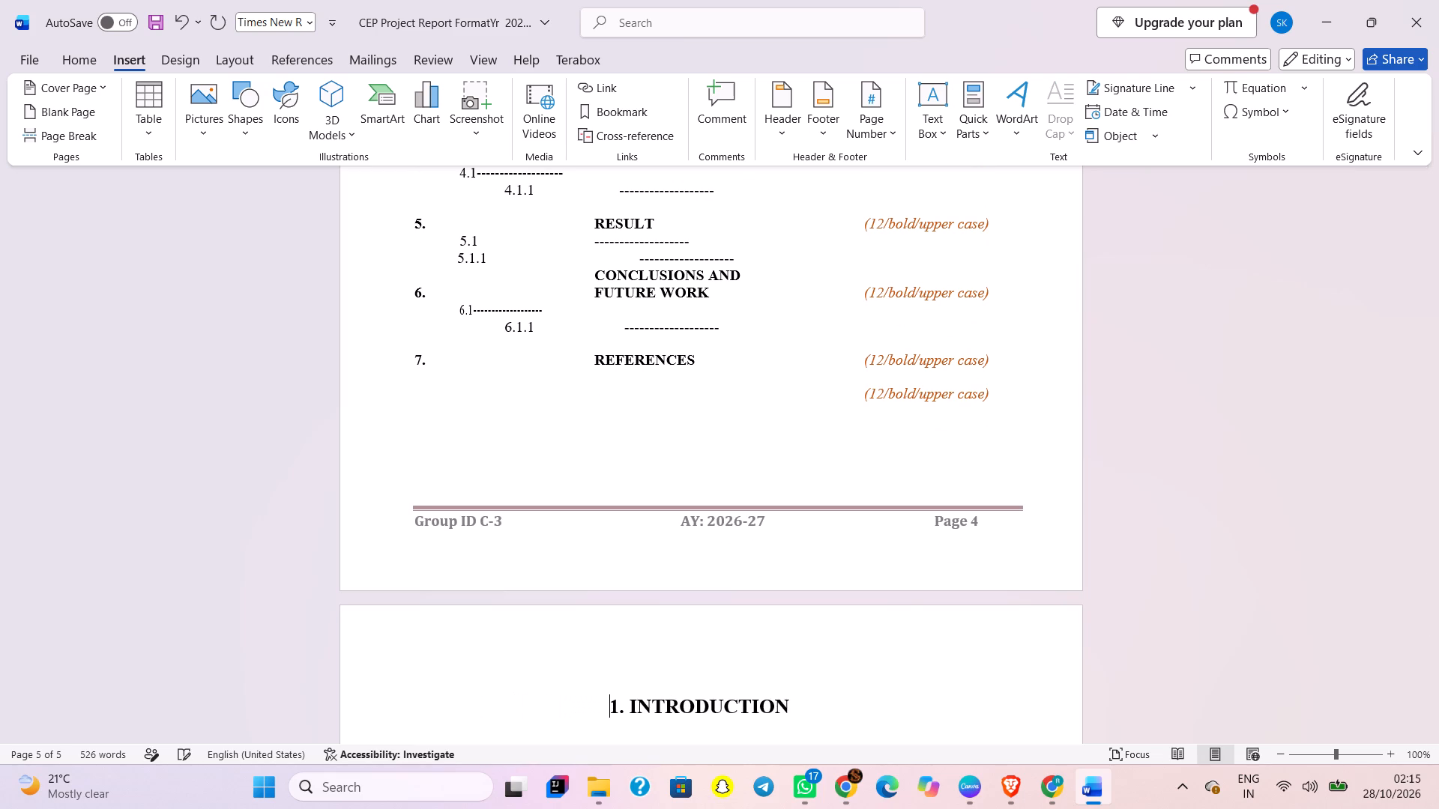
{"action": "key", "text": "BackSpace"}
{"action": "scroll", "coordinate": [407, 697], "scroll_direction": "down", "scroll_amount": 2}
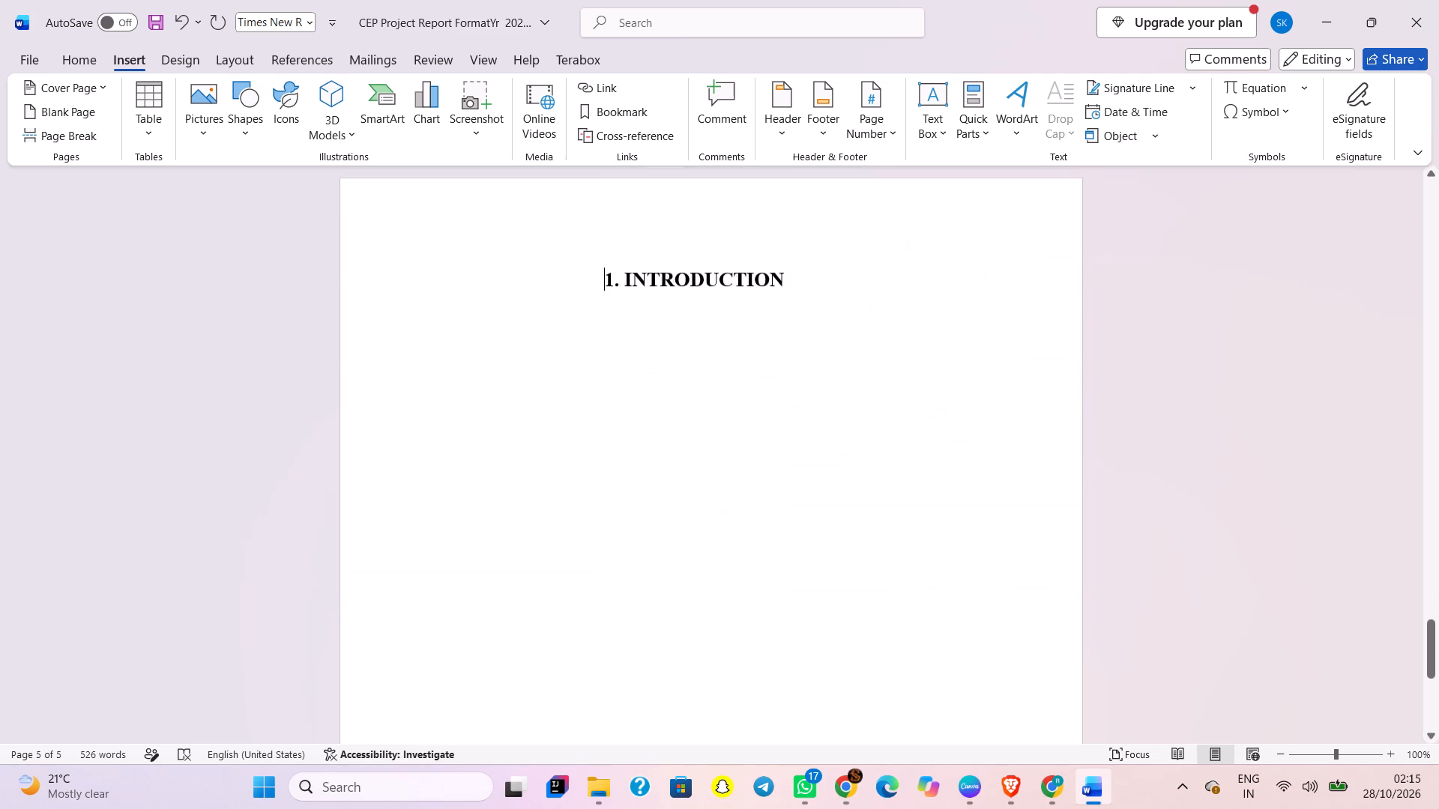
{"action": "scroll", "coordinate": [407, 697], "scroll_direction": "down", "scroll_amount": 1}
{"action": "scroll", "coordinate": [407, 697], "scroll_direction": "up", "scroll_amount": 1}
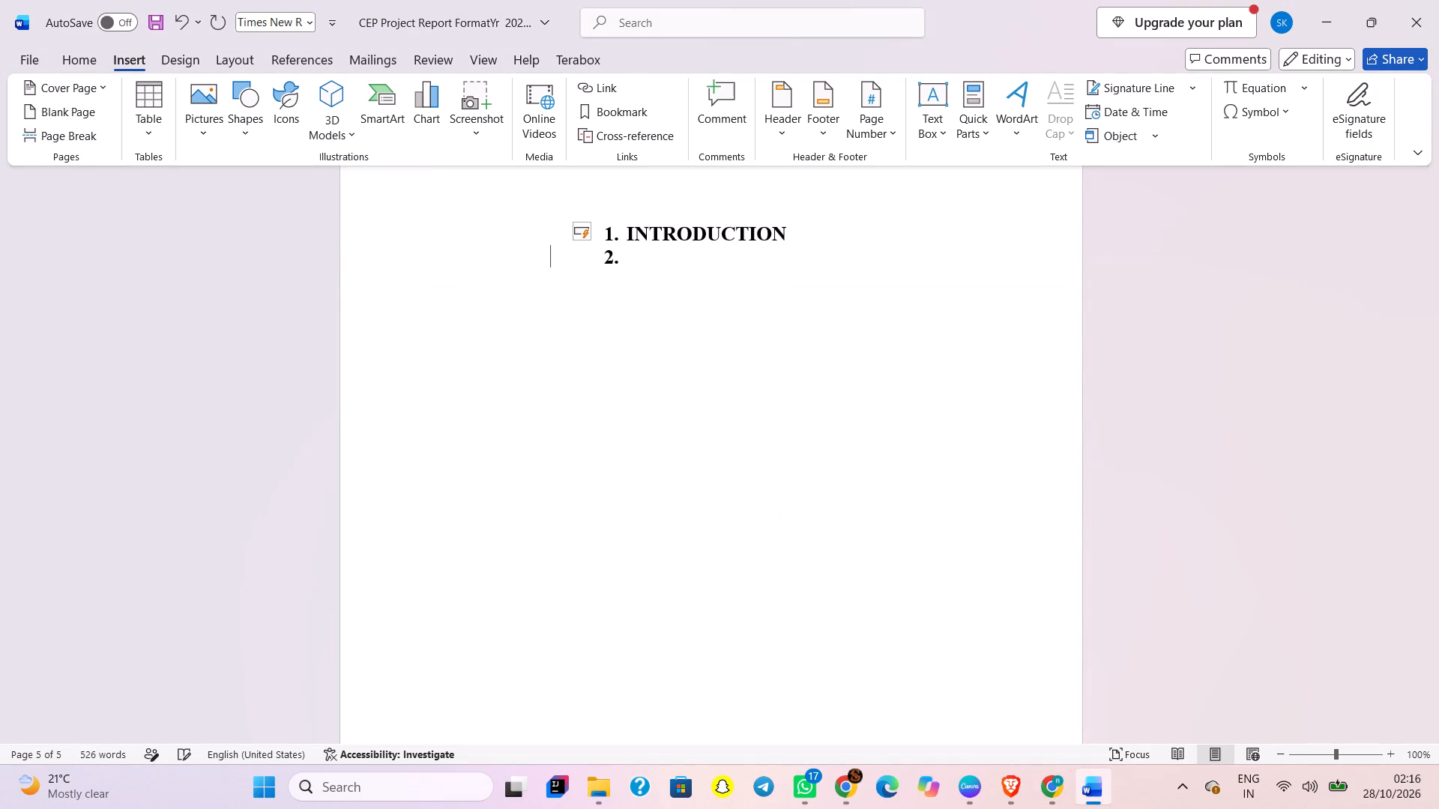
{"action": "key", "text": "BackSpace"}
{"action": "key", "text": "BackSpace"}
{"action": "key", "text": "BackSpace"}
{"action": "key", "text": "BackSpace"}
{"action": "key", "text": "BackSpace"}
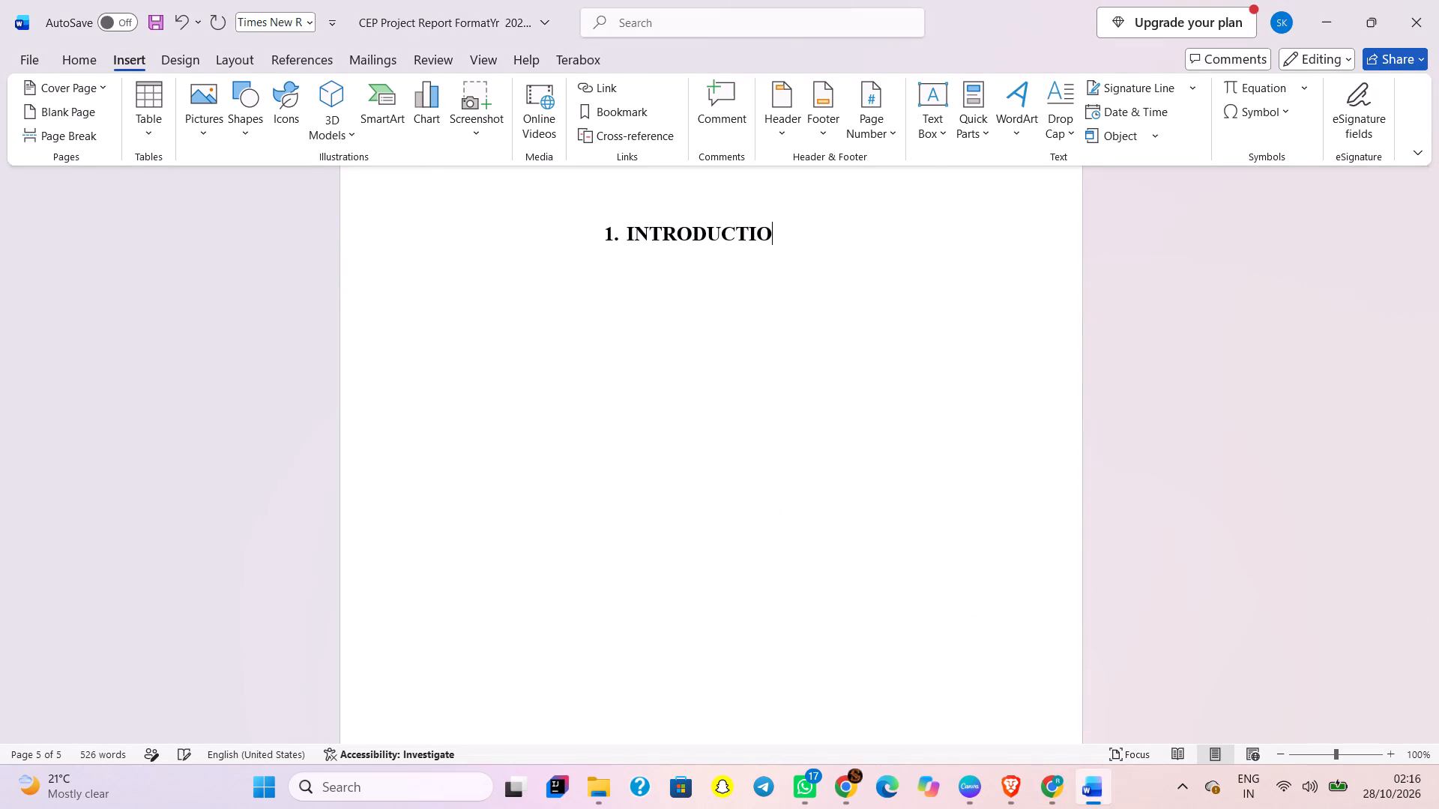
{"action": "key", "text": "n"}
{"action": "key", "text": "BackSpace"}
{"action": "key", "text": "shift+n"}
{"action": "key", "text": "Return"}
{"action": "key", "text": "BackSpace"}
{"action": "key", "text": "BackSpace"}
{"action": "key", "text": "BackSpace"}
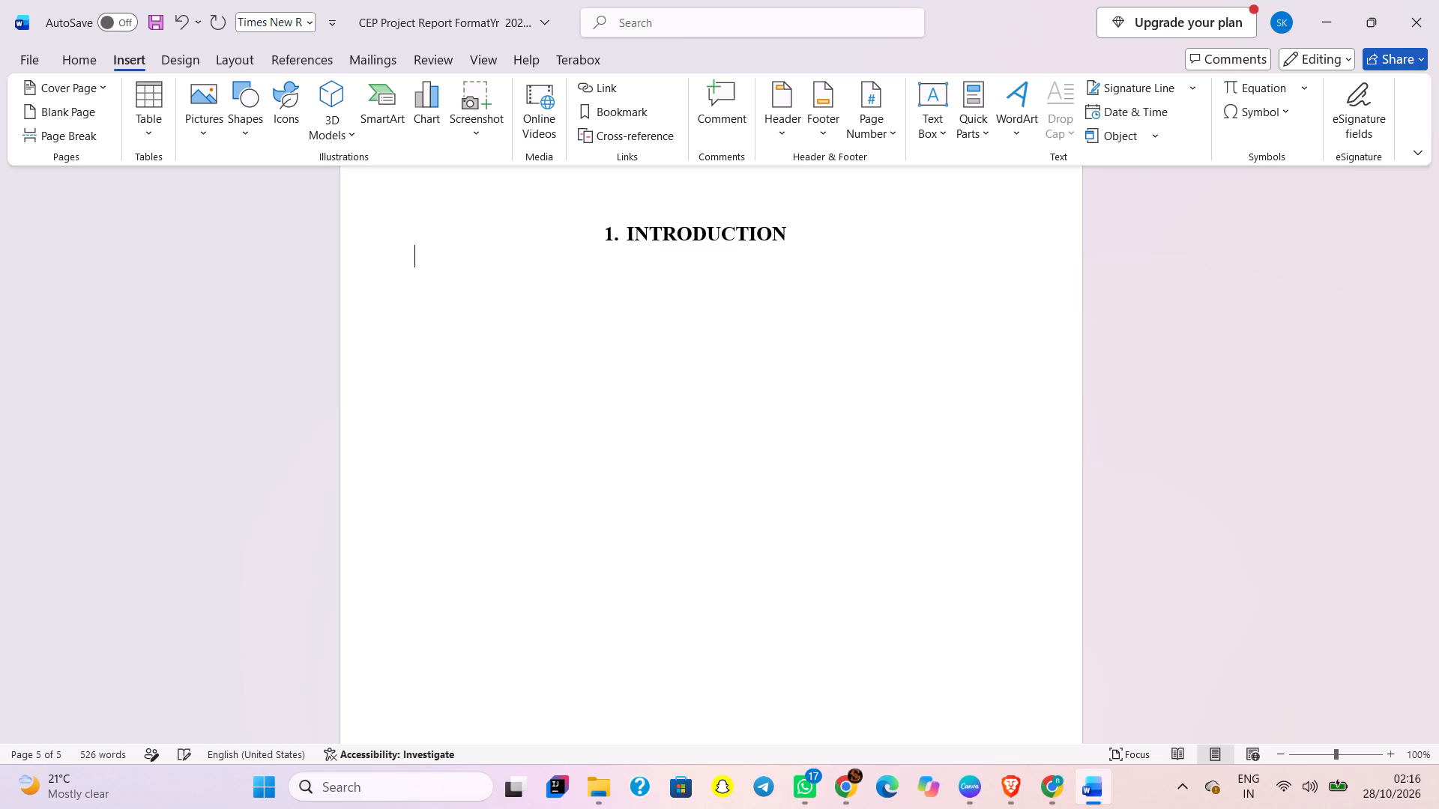
{"action": "key", "text": "Return"}
Paste the copied introduction content, sections 1.1 through 1.5, below the "1. INTRODUCTION" heading.
{"action": "key", "text": "ctrl+v"}
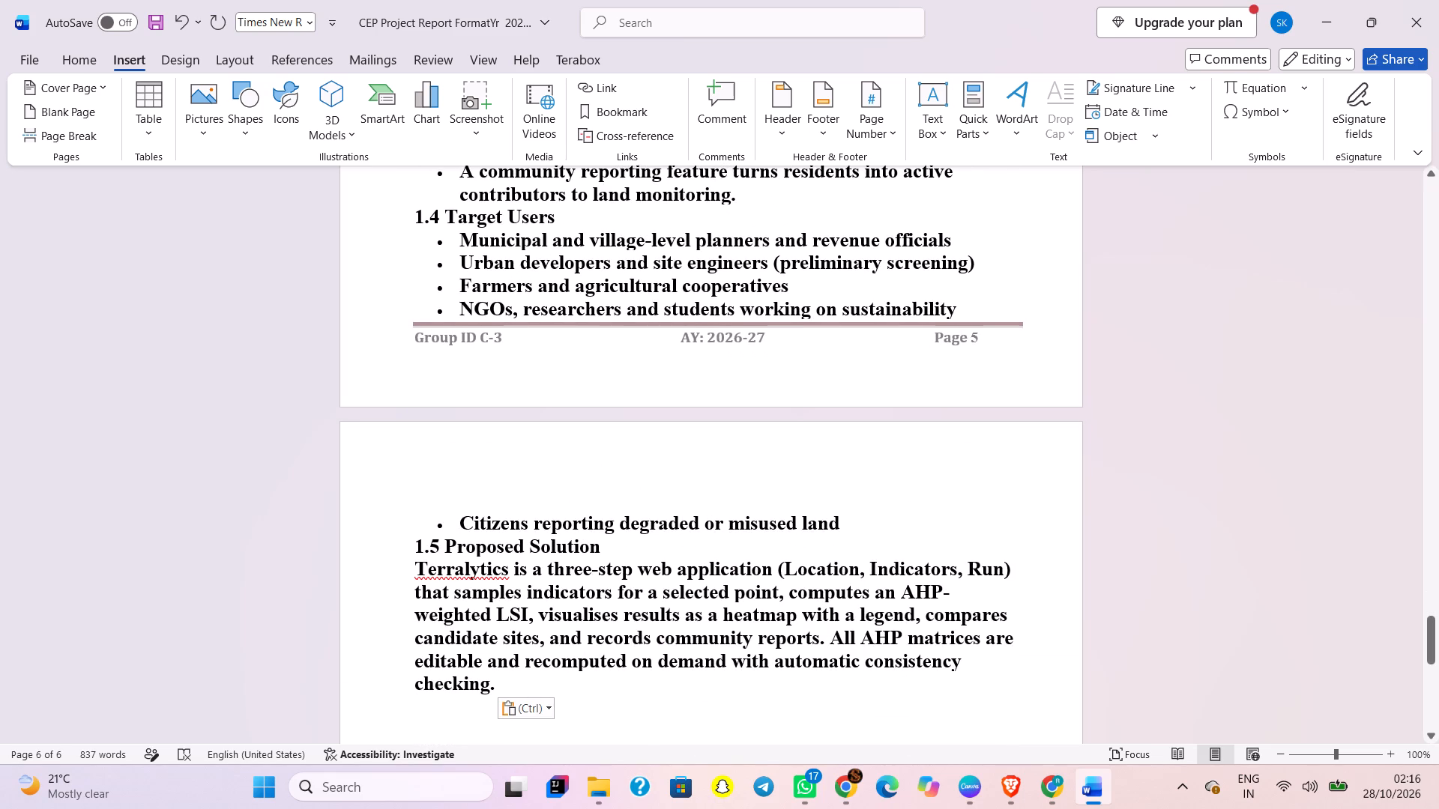
Remove bold from all the pasted introduction text, 1.1 through 1.5, and set its font size to 12.
{"action": "left_click_drag", "start_coordinate": [497, 688], "coordinate": [435, 488]}
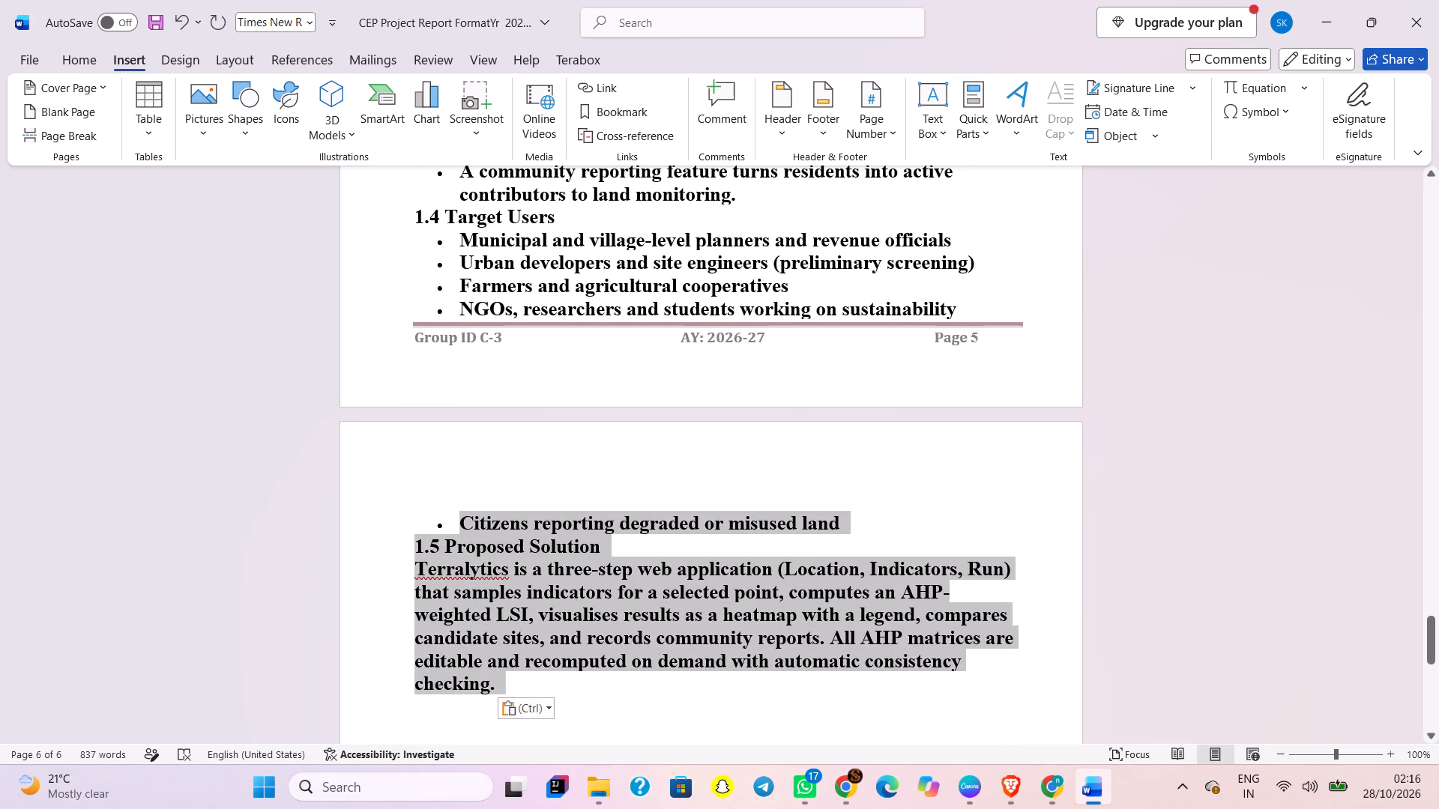
{"action": "left_click_drag", "start_coordinate": [435, 488], "coordinate": [353, 123]}
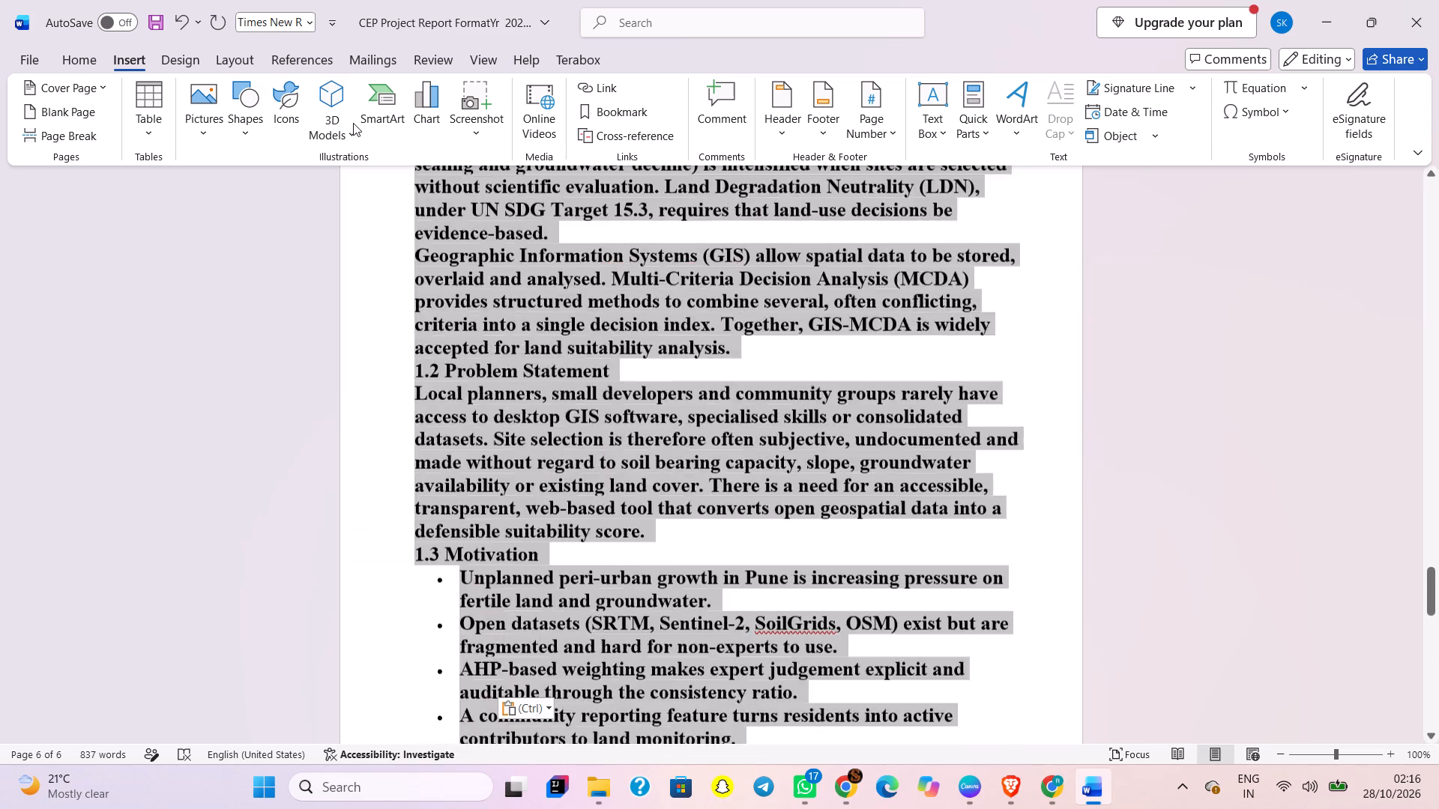
{"action": "left_click_drag", "start_coordinate": [353, 123], "coordinate": [407, 315]}
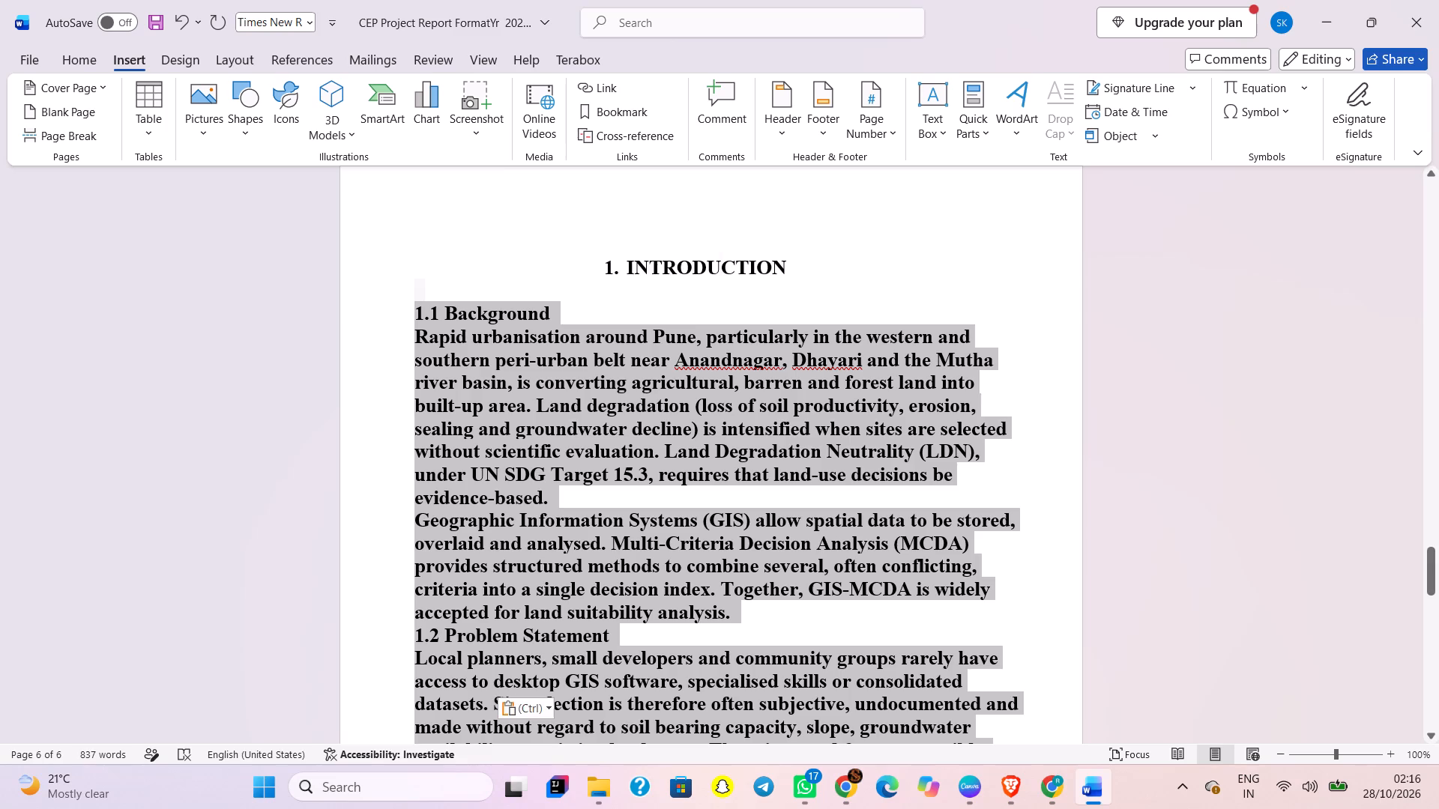
{"action": "left_click", "coordinate": [102, 55]}
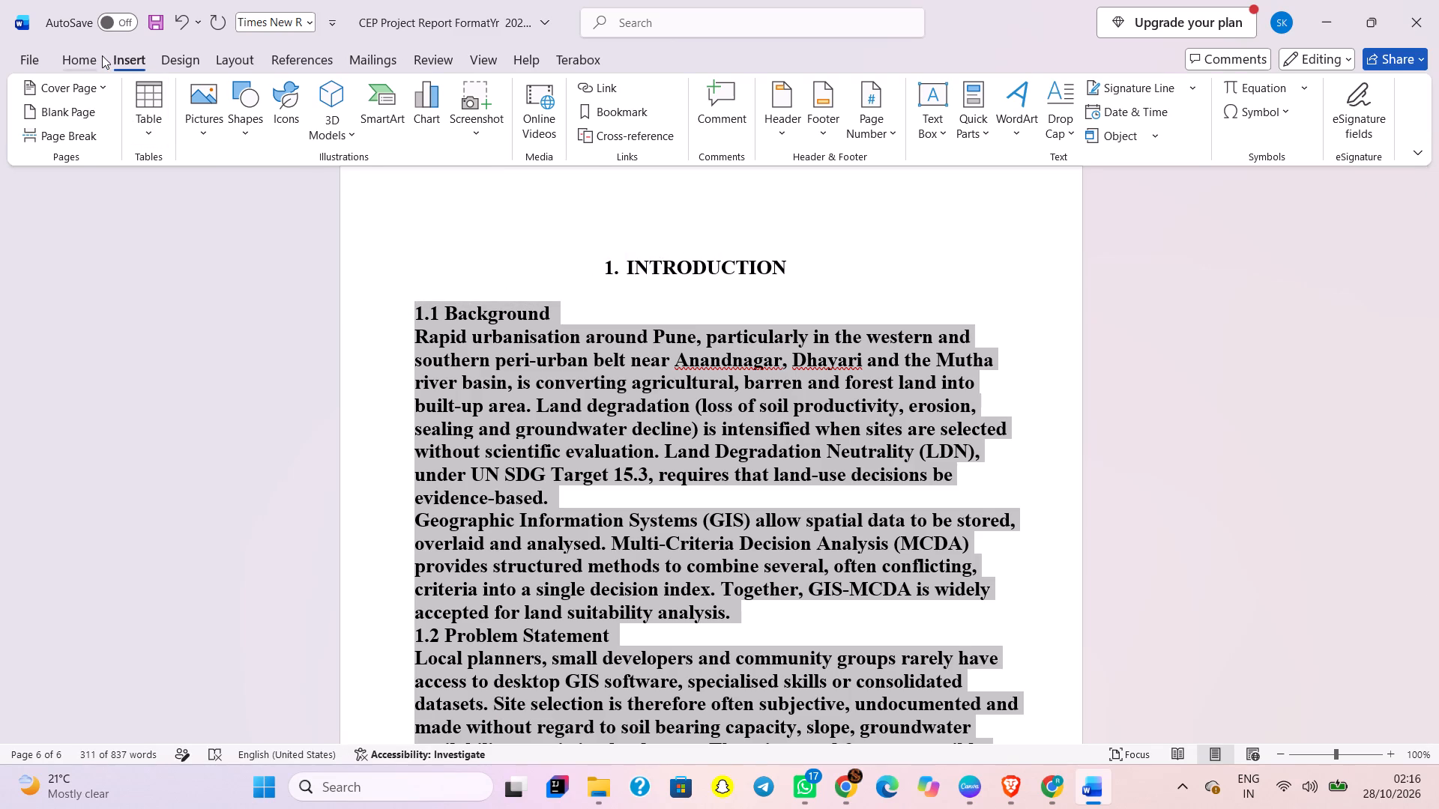
{"action": "left_click", "coordinate": [103, 131]}
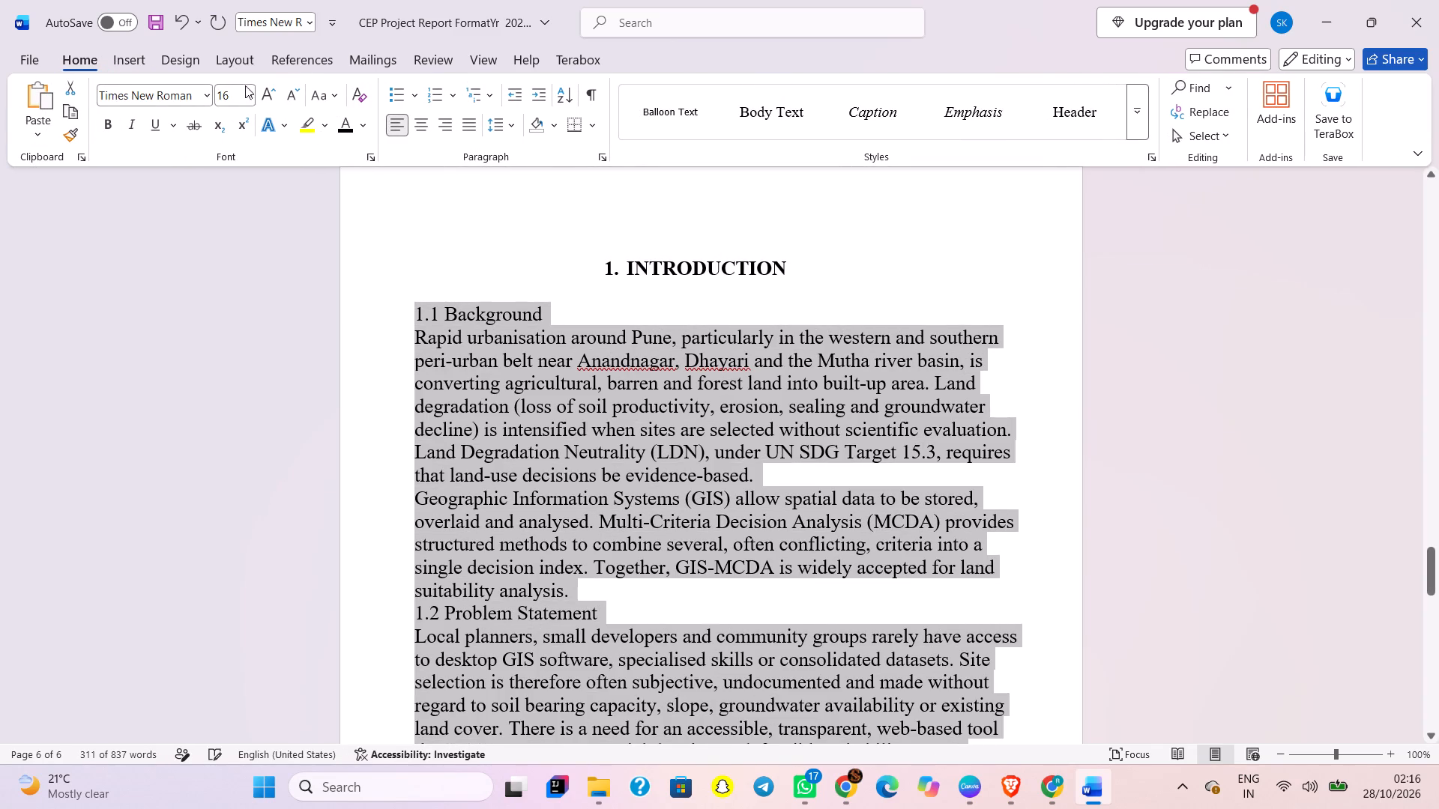
{"action": "left_click", "coordinate": [222, 96]}
{"action": "key", "text": "Down"}
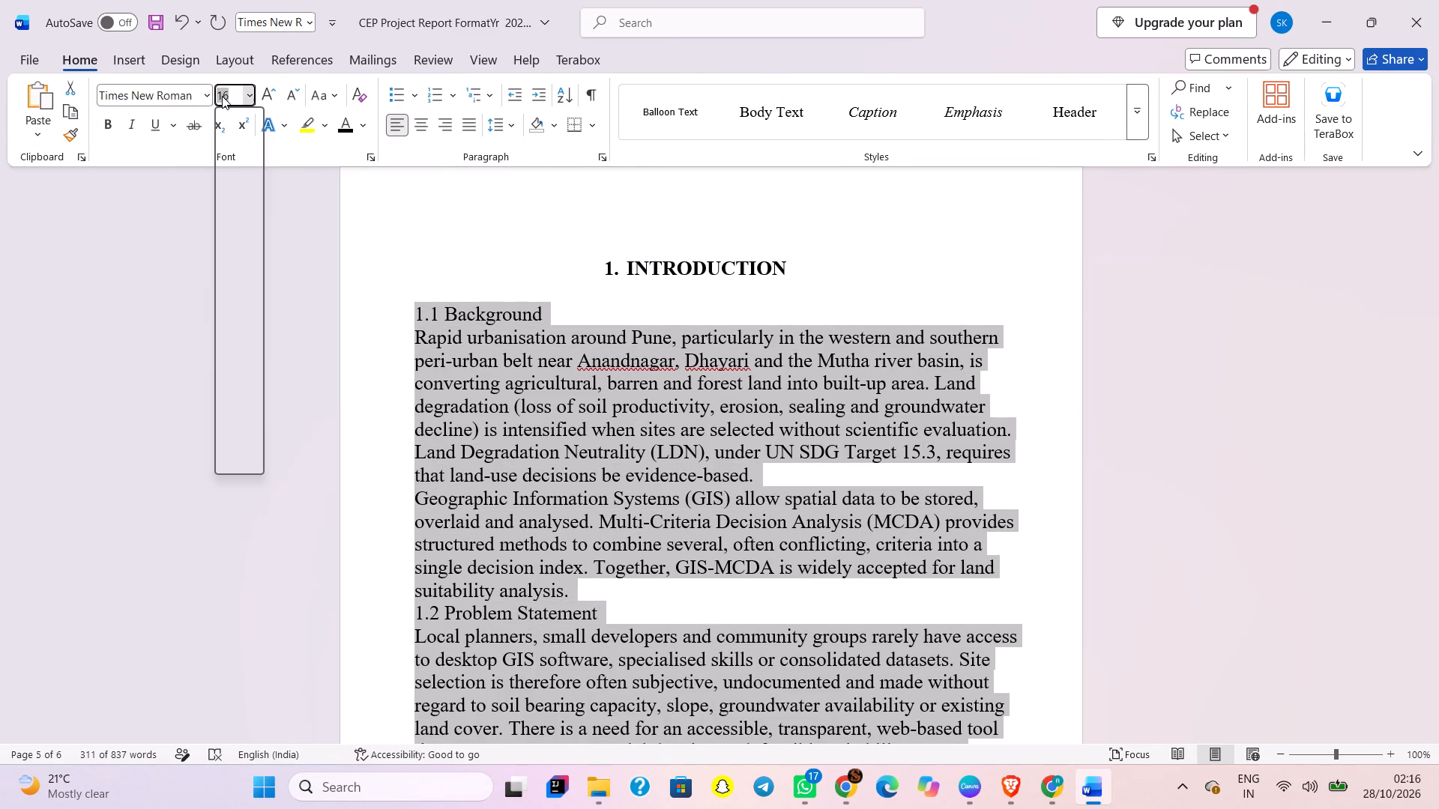
{"action": "left_click", "coordinate": [229, 202]}
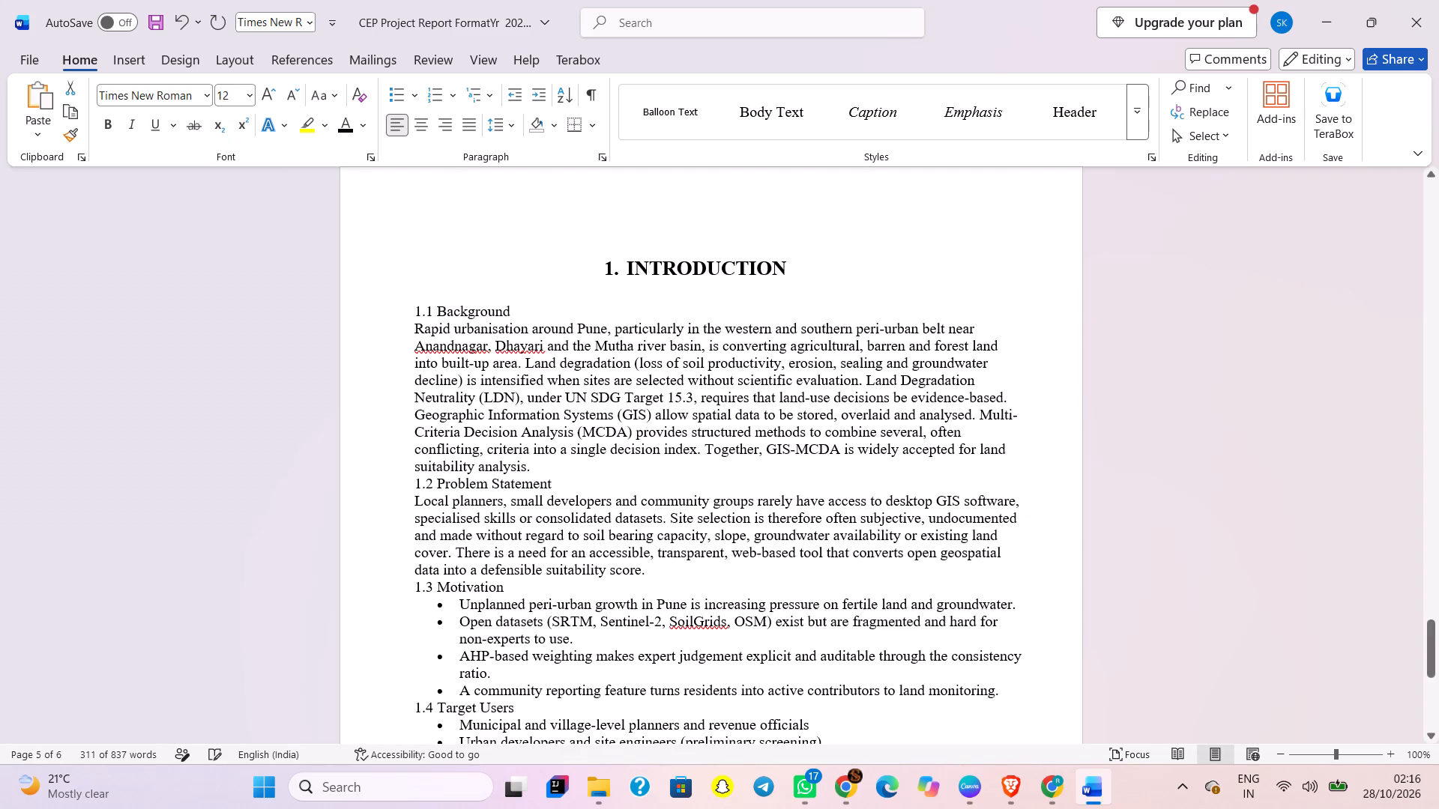
Make the "1.1 Background" heading bold.
{"action": "left_click", "coordinate": [527, 297]}
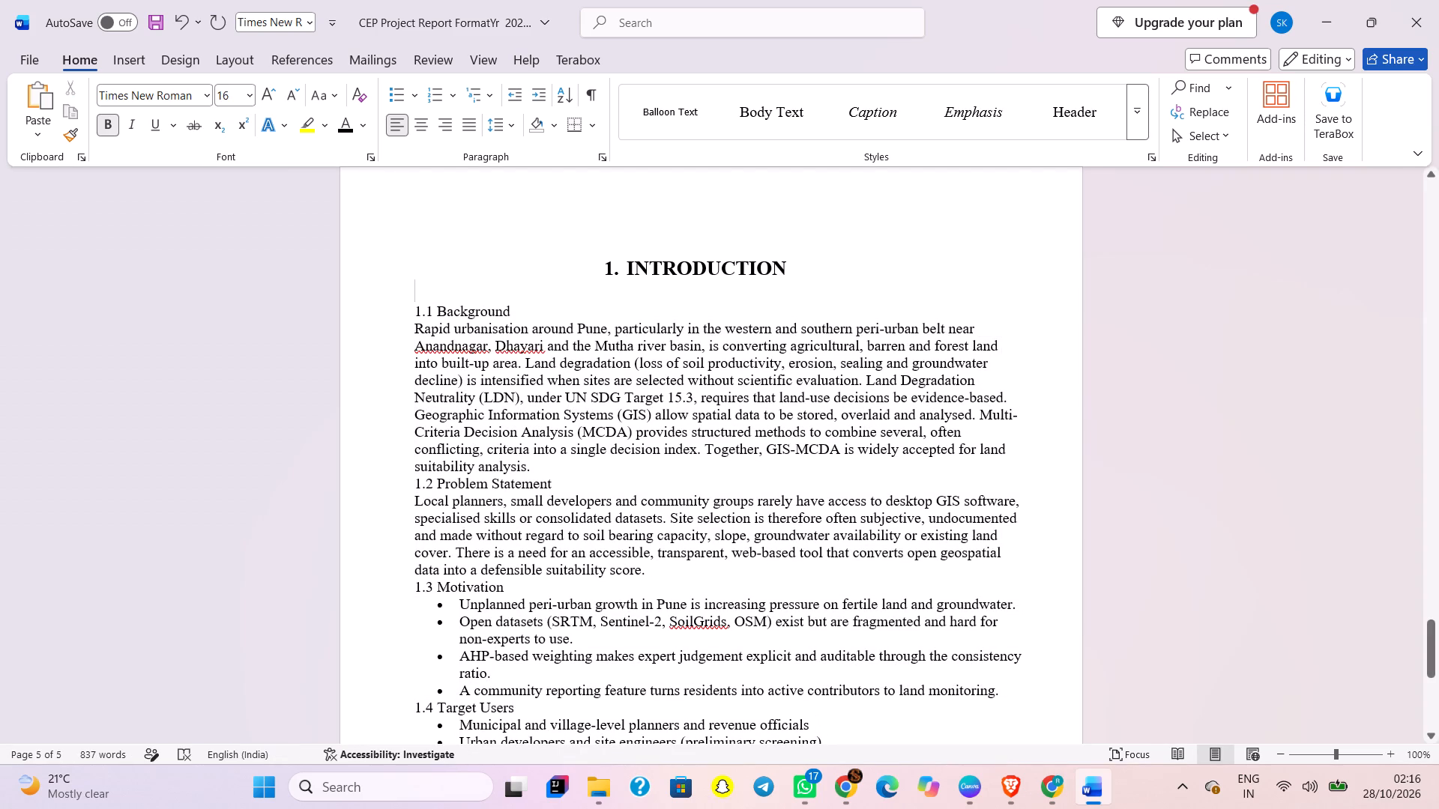
{"action": "left_click_drag", "start_coordinate": [514, 308], "coordinate": [417, 309]}
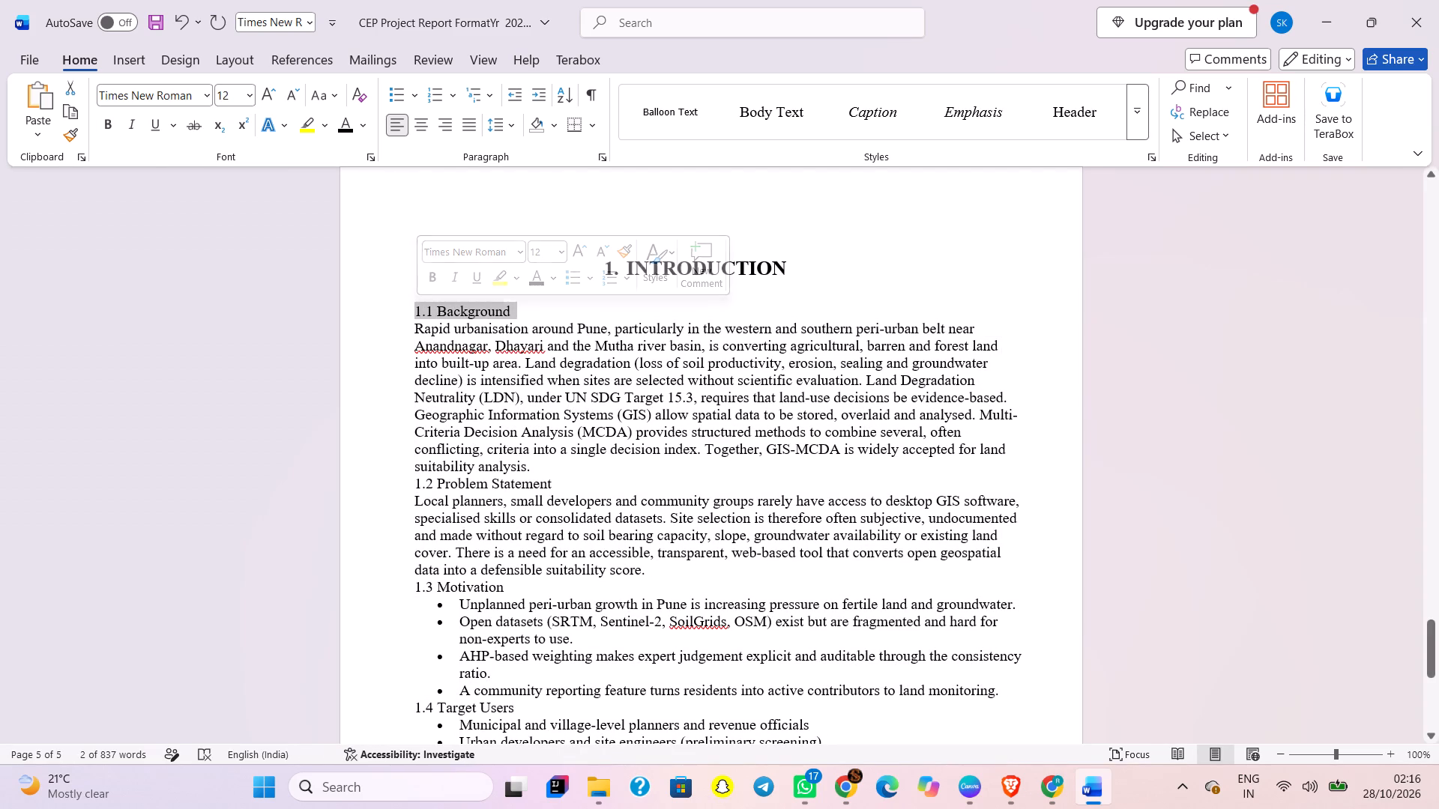
{"action": "left_click", "coordinate": [104, 129]}
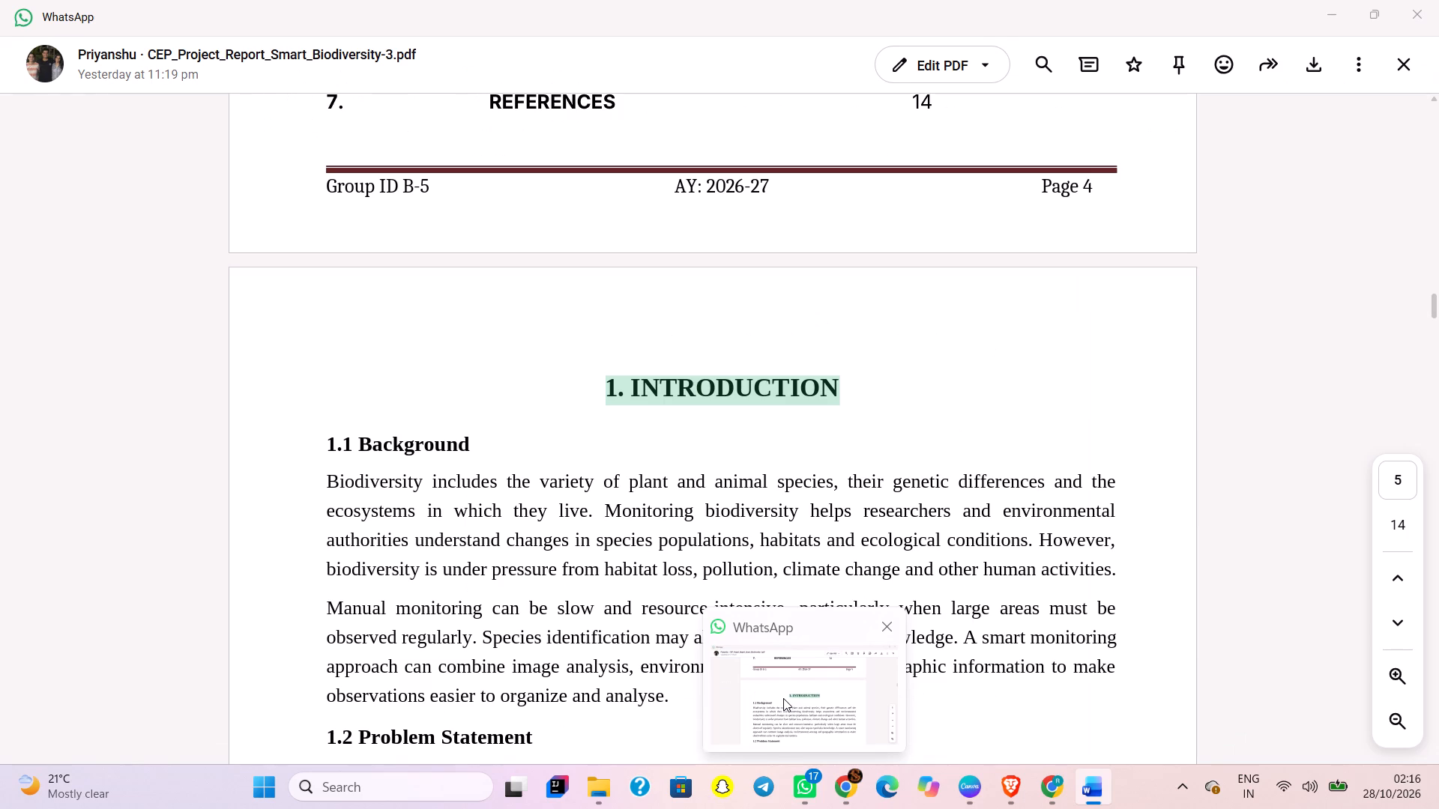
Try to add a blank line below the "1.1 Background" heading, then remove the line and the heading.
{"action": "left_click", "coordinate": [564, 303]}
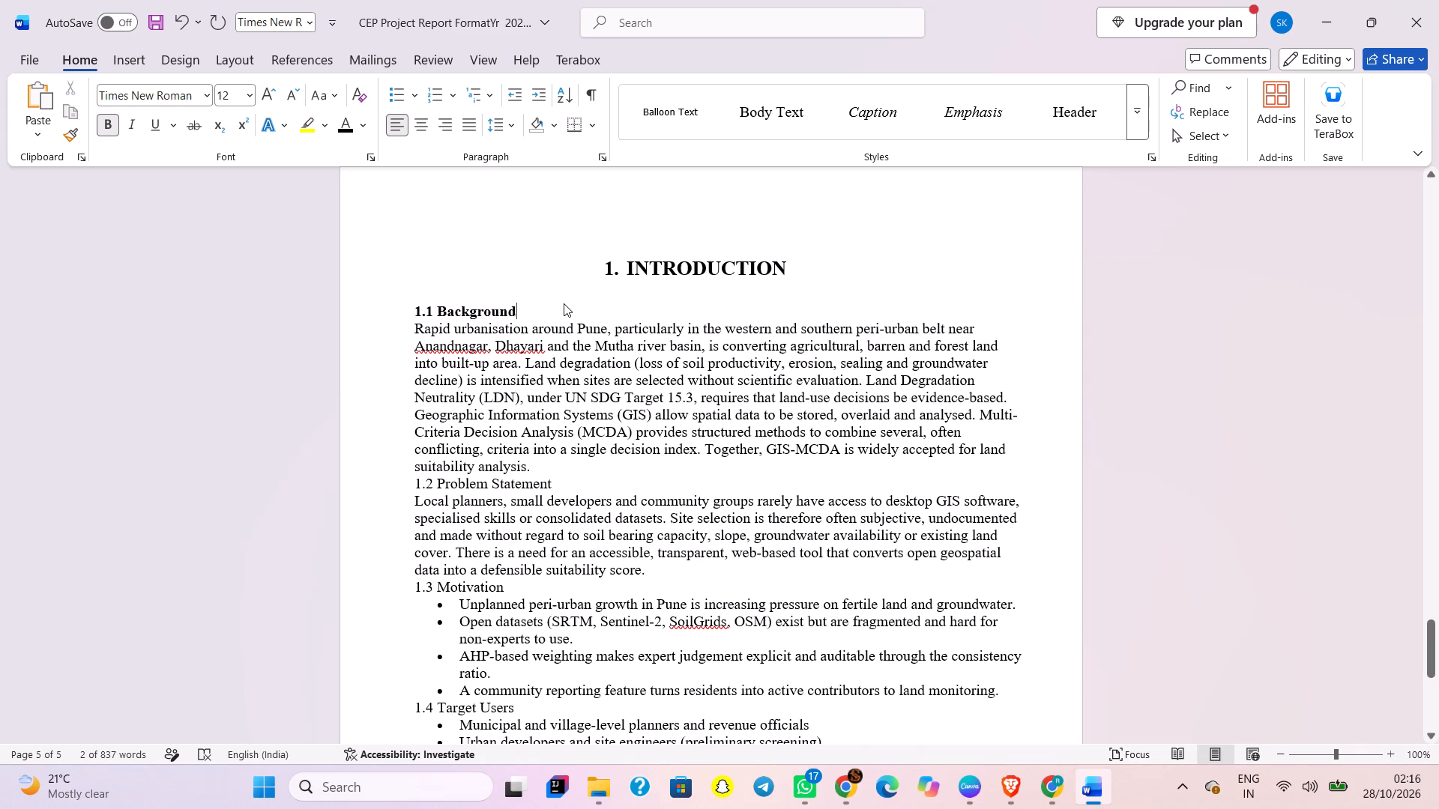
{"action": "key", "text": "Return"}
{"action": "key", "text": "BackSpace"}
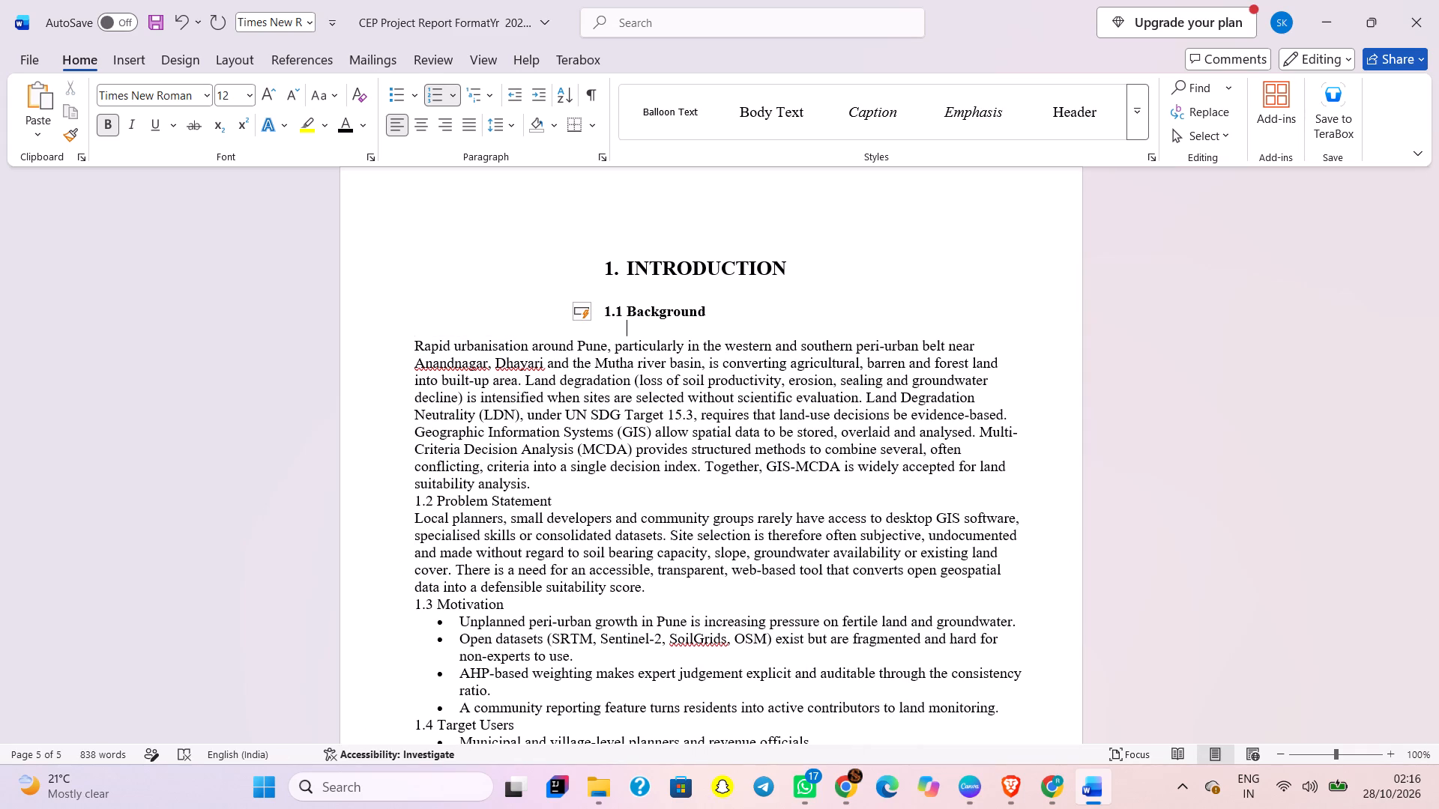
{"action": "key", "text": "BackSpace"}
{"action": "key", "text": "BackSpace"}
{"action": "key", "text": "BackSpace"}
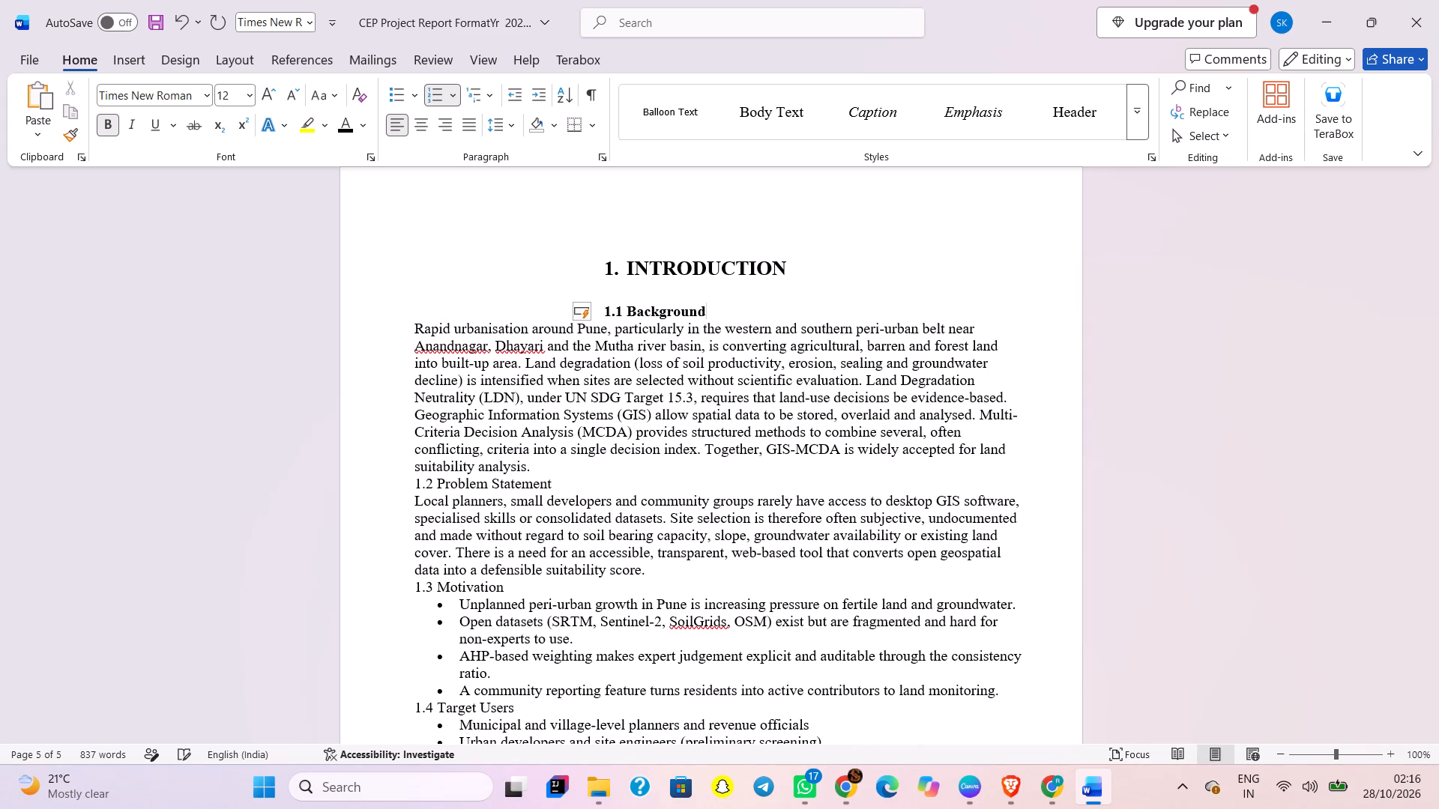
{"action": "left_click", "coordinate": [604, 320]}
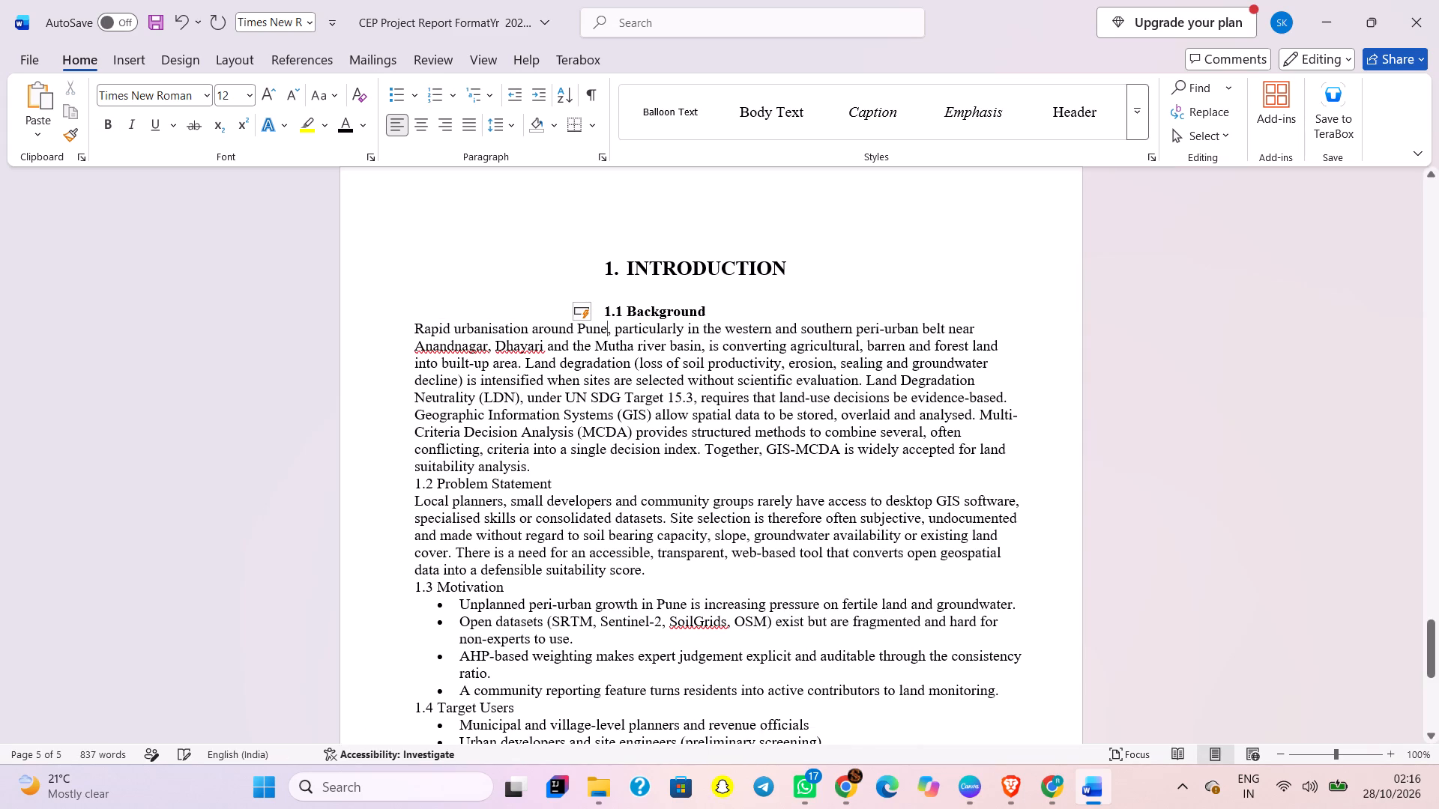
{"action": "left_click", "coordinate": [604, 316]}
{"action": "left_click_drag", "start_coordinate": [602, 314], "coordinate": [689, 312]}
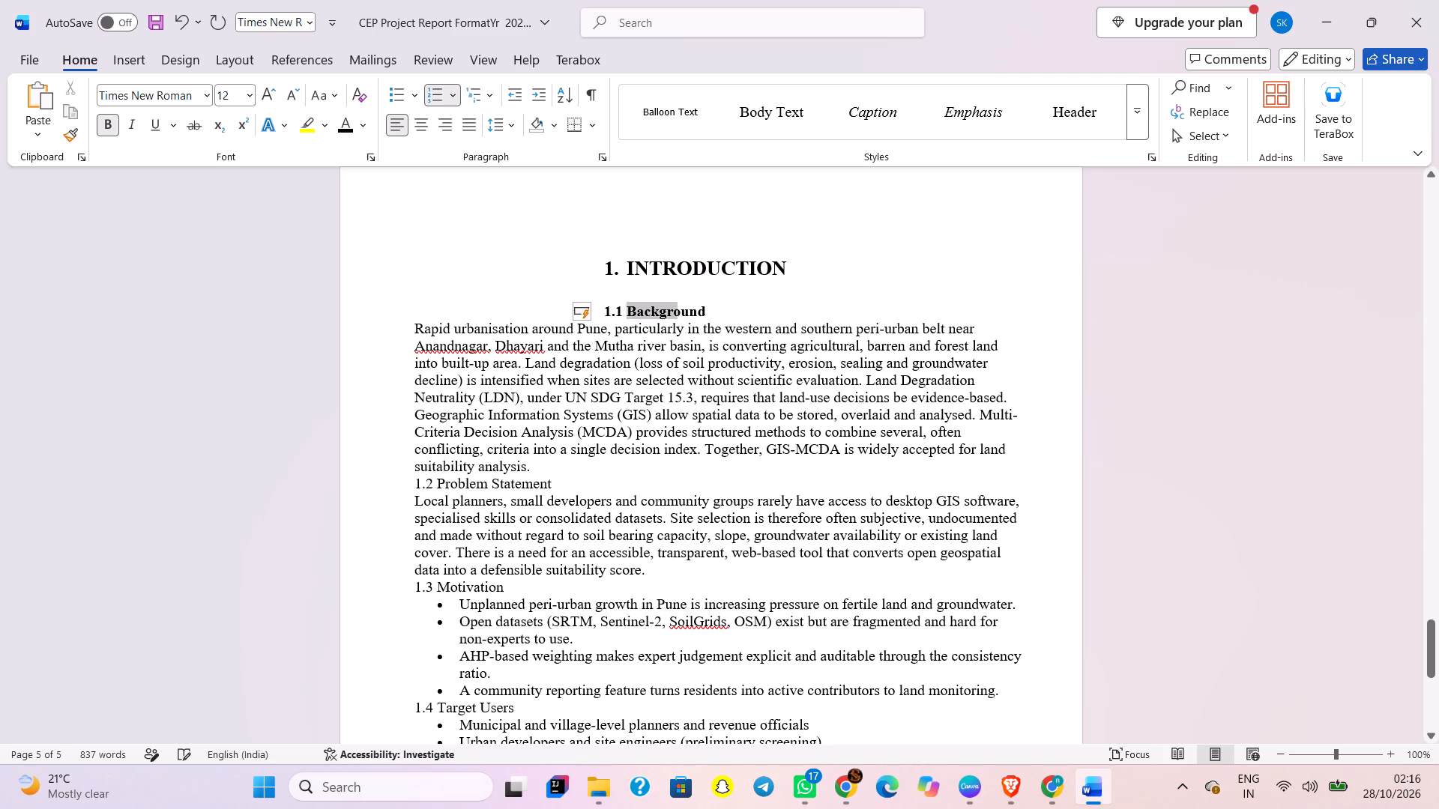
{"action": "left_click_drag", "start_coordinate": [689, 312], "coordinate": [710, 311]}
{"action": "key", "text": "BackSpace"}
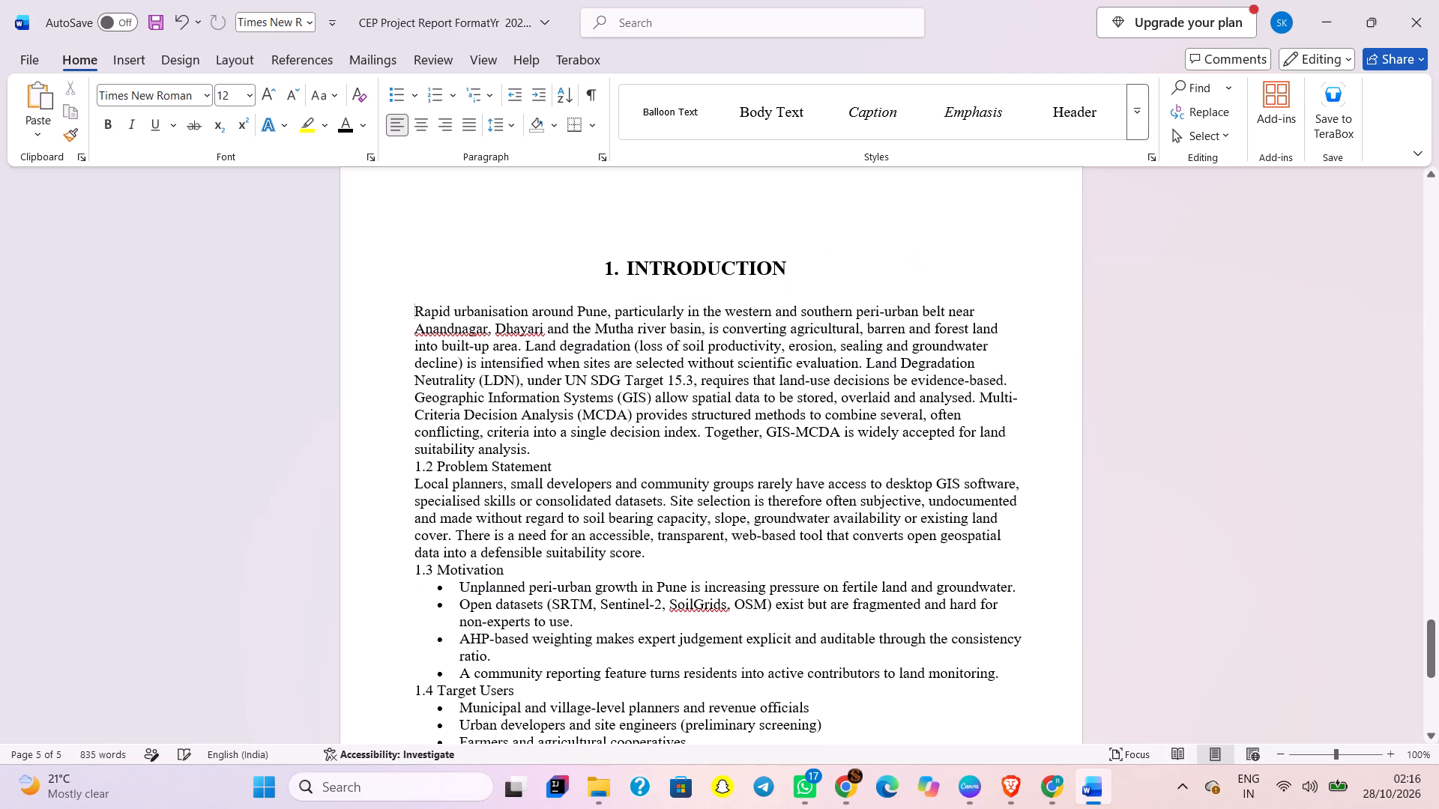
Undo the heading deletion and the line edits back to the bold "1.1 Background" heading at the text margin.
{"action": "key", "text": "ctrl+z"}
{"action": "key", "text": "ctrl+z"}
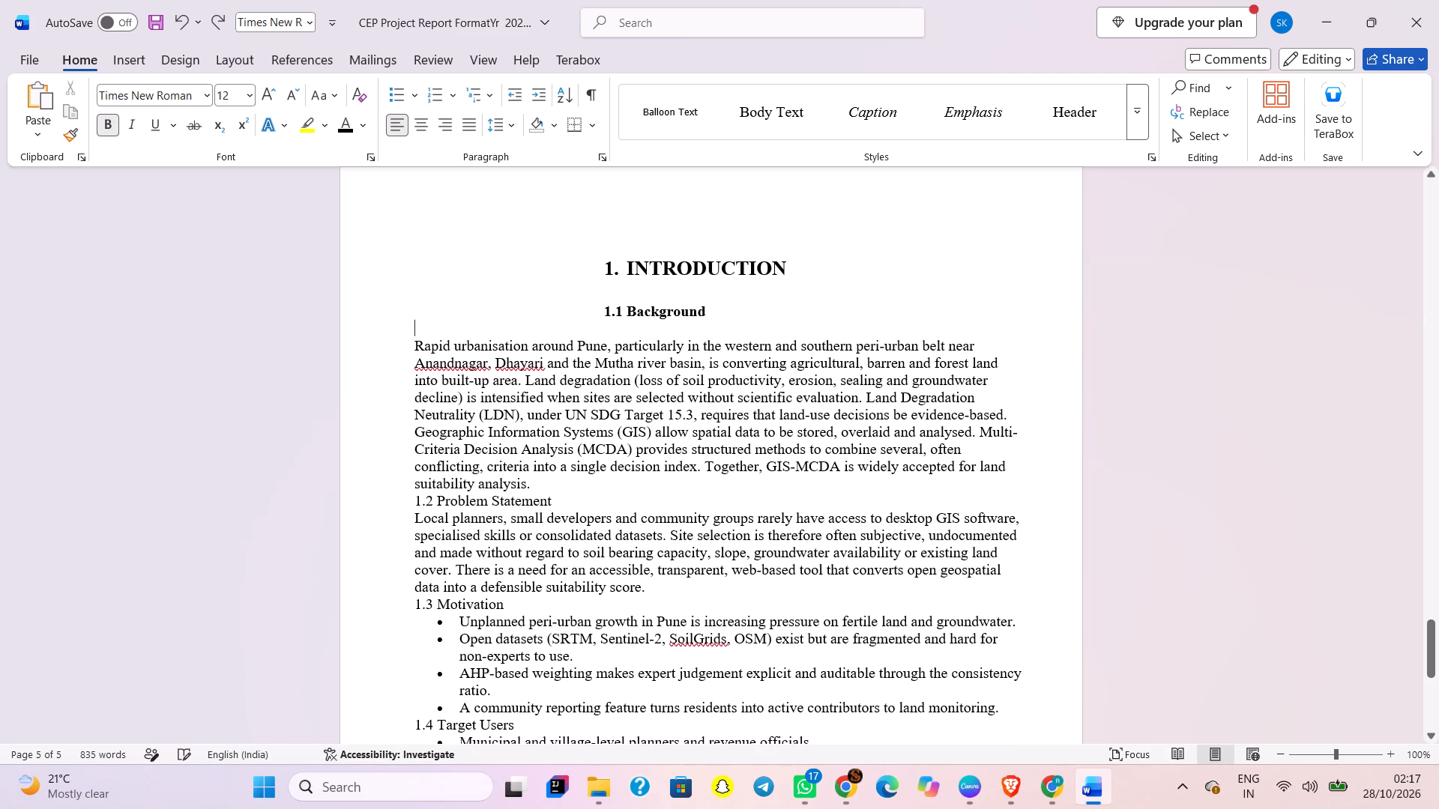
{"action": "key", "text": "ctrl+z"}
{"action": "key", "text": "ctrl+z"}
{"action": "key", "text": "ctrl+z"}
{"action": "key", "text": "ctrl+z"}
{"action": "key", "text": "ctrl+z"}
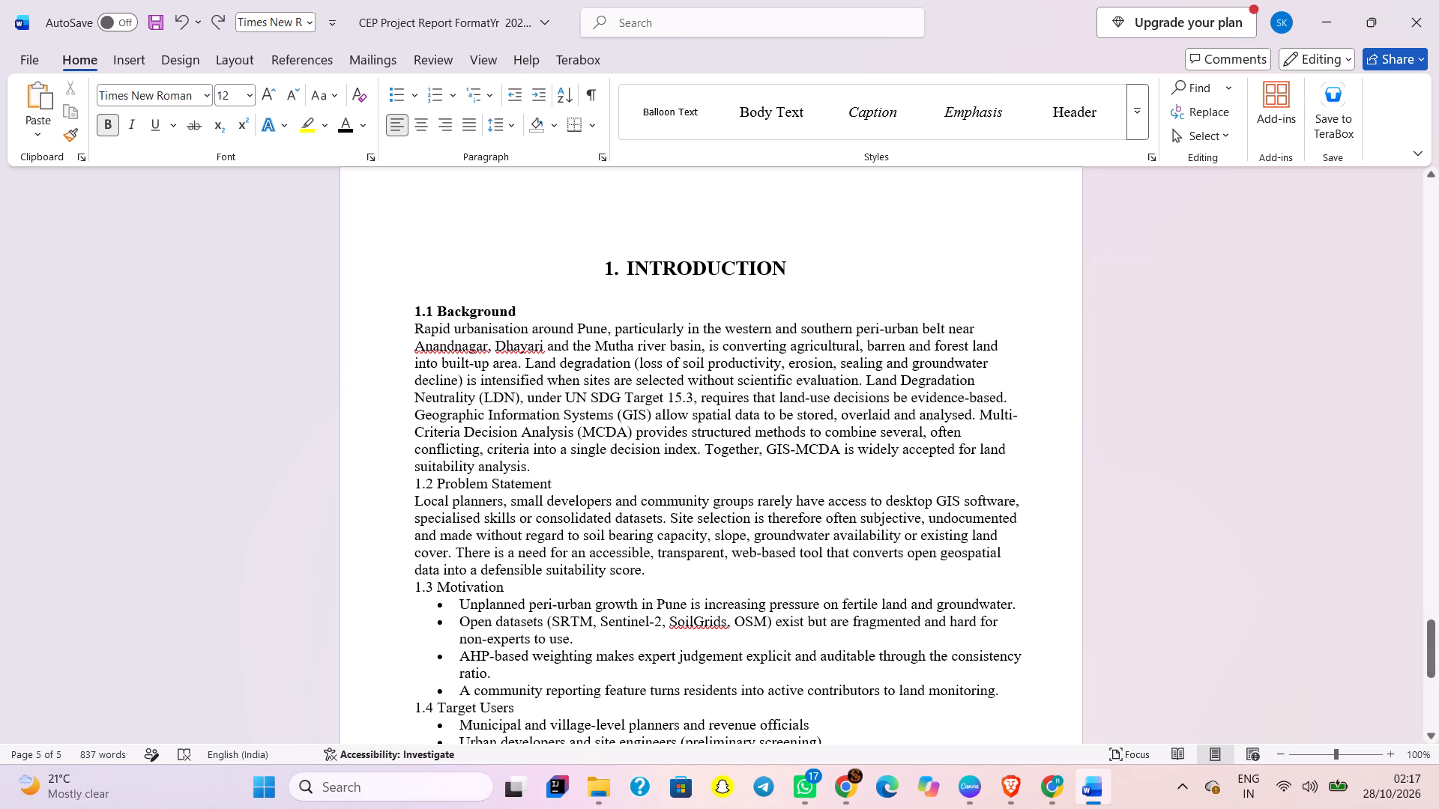
Make the "1.2 Problem Statement" heading bold and insert a blank line above it.
{"action": "left_click_drag", "start_coordinate": [416, 479], "coordinate": [555, 479]}
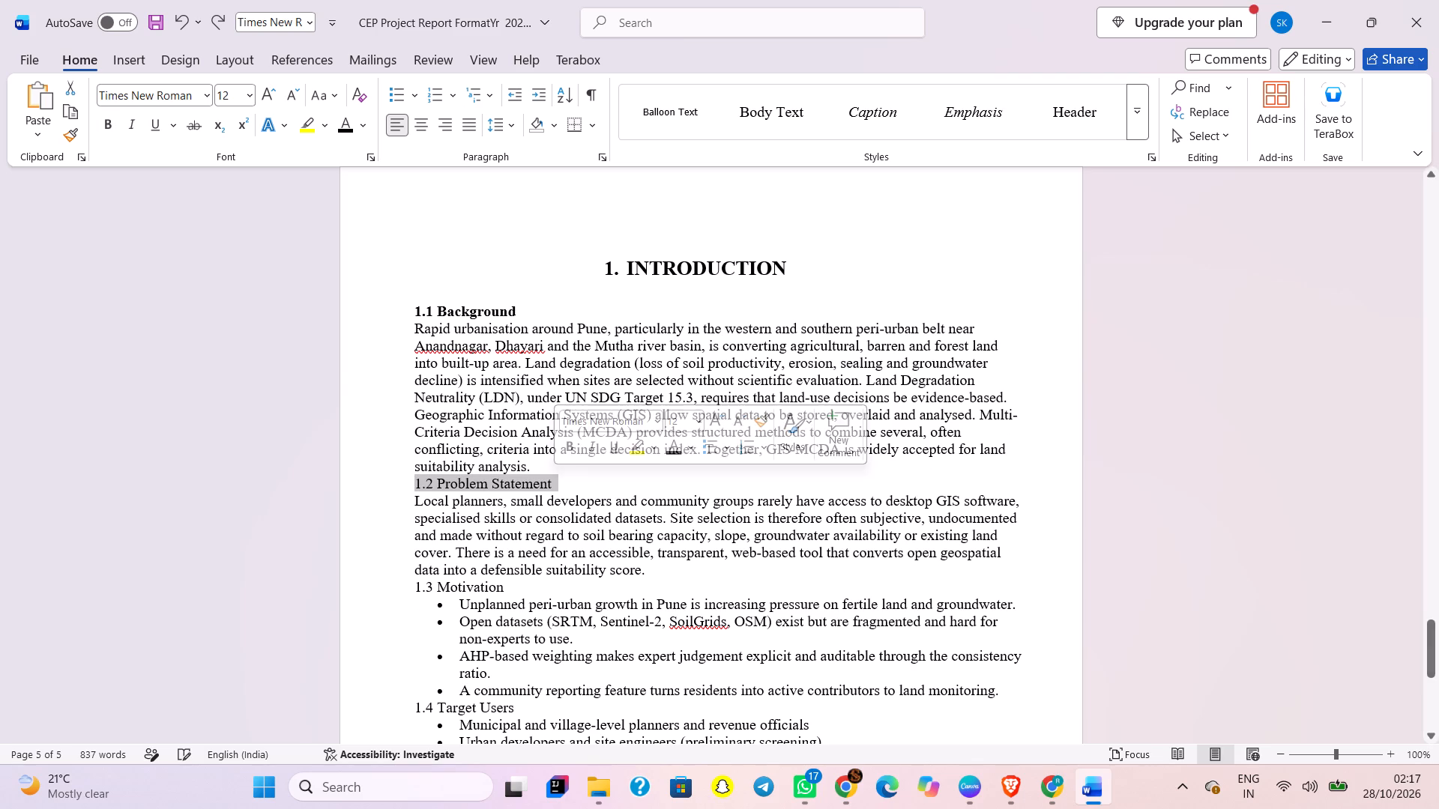
{"action": "left_click", "coordinate": [106, 122]}
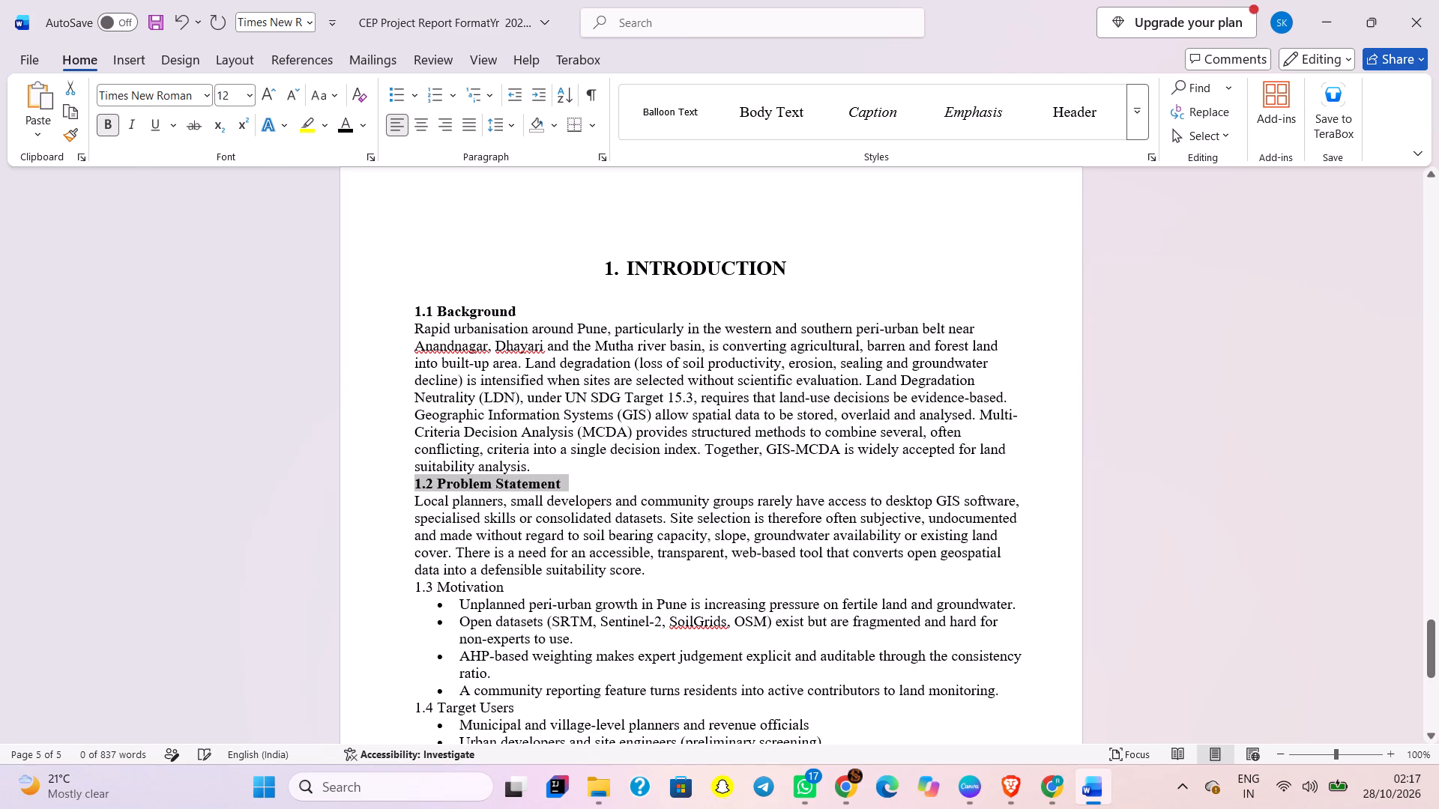
{"action": "left_click", "coordinate": [538, 467]}
{"action": "key", "text": "Return"}
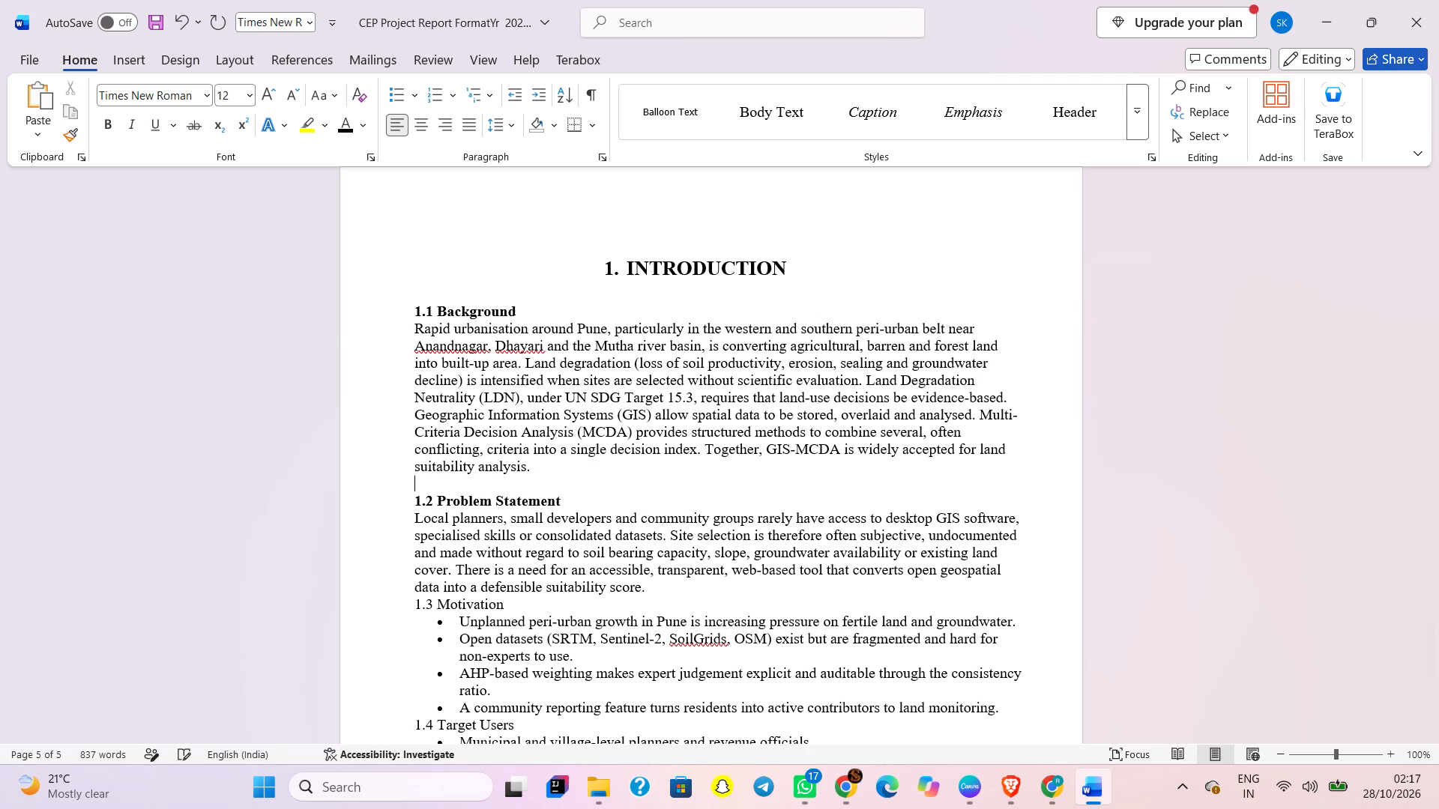
Make the "1.3 Motivation" heading bold and insert a blank line above it.
{"action": "scroll", "coordinate": [469, 548], "scroll_direction": "down", "scroll_amount": 1}
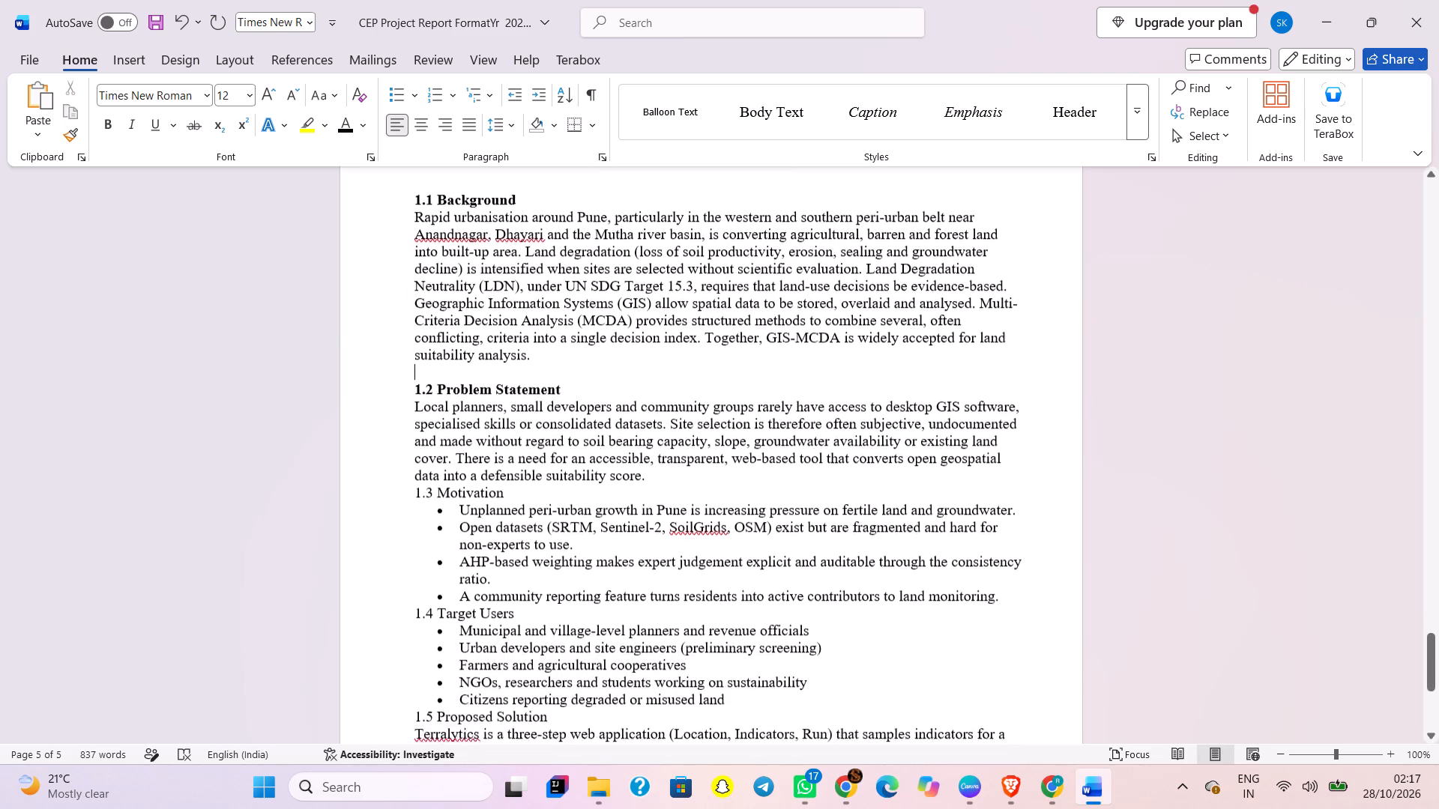
{"action": "scroll", "coordinate": [469, 548], "scroll_direction": "down", "scroll_amount": 1}
{"action": "left_click_drag", "start_coordinate": [413, 387], "coordinate": [483, 390]}
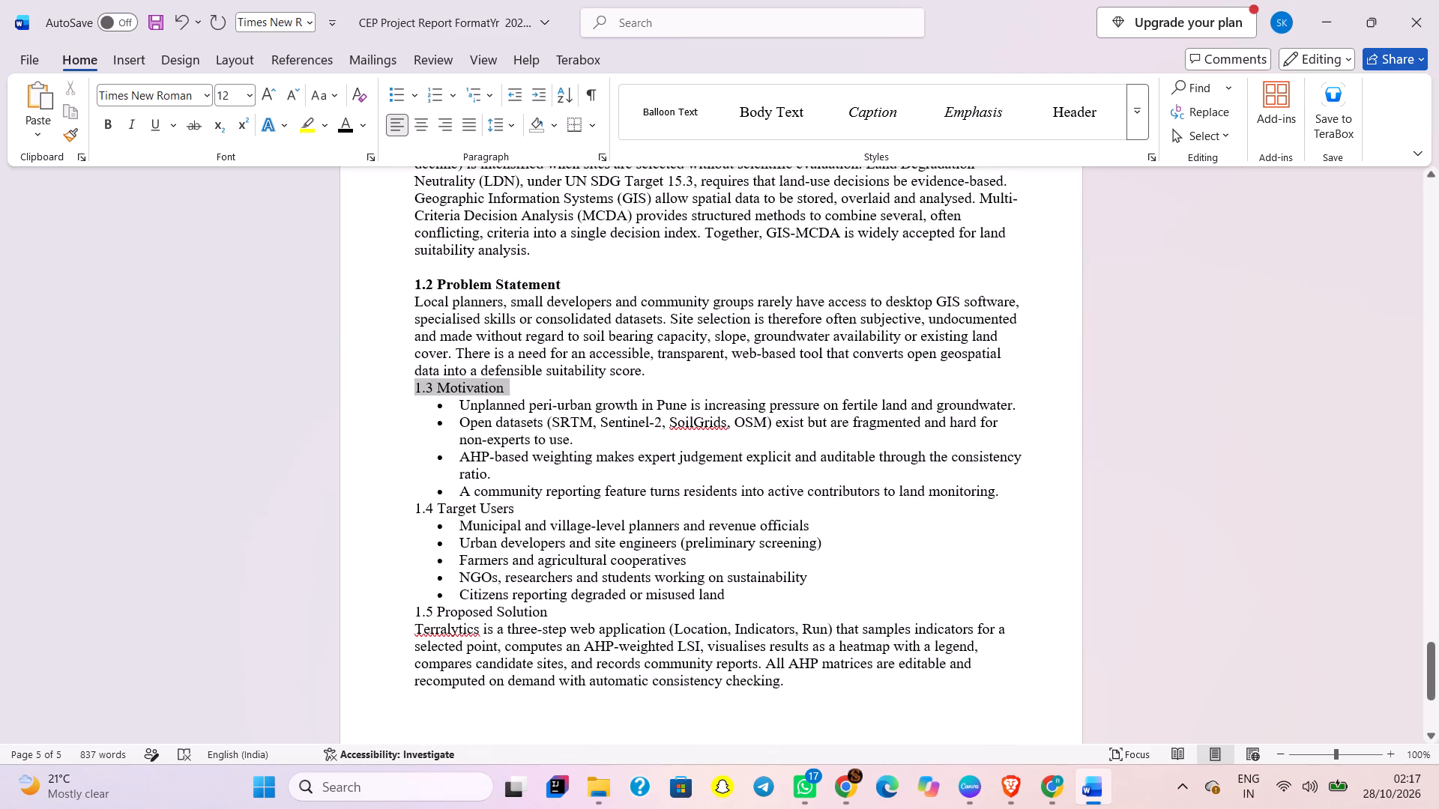
{"action": "left_click_drag", "start_coordinate": [483, 390], "coordinate": [486, 390]}
{"action": "left_click", "coordinate": [105, 127]}
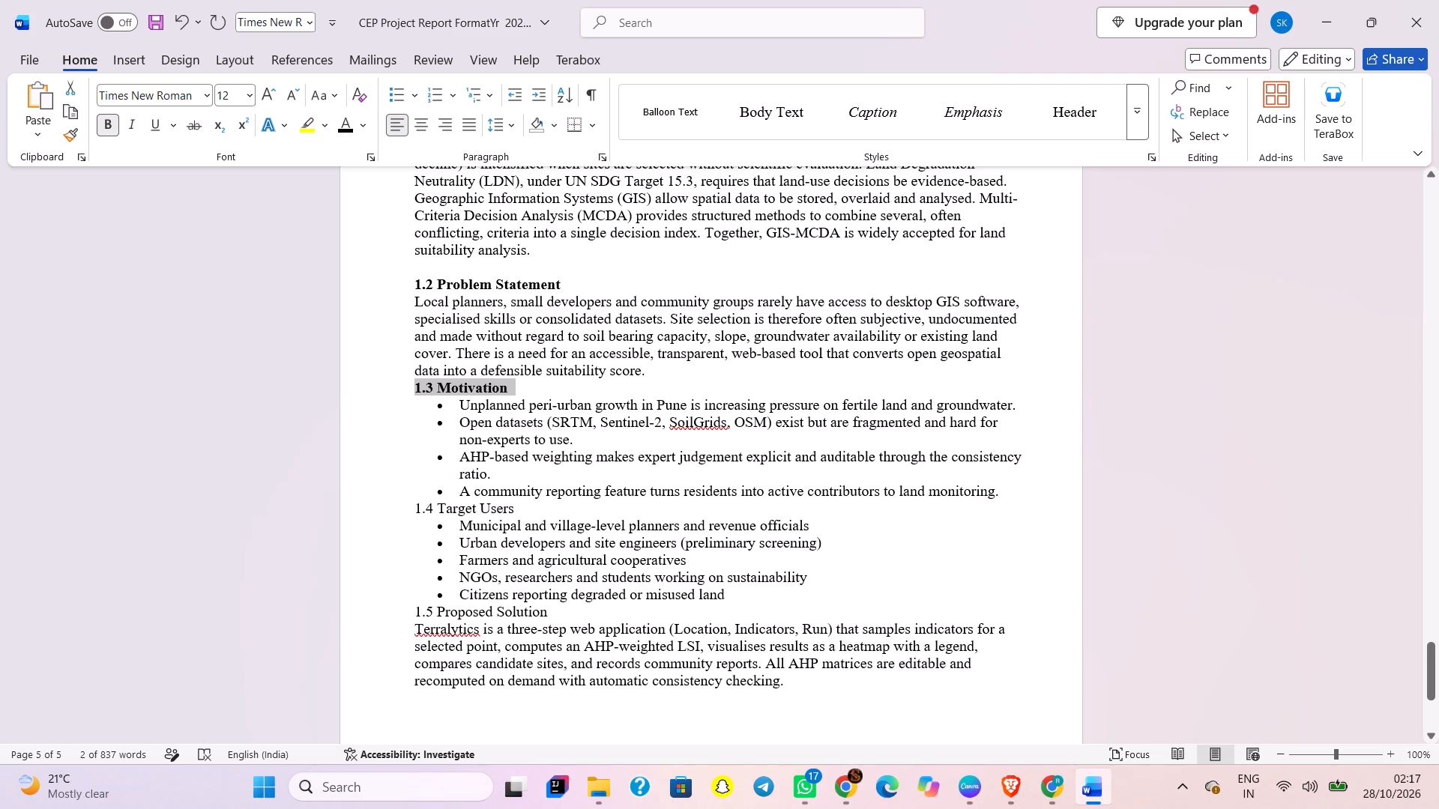
{"action": "left_click", "coordinate": [673, 375]}
{"action": "key", "text": "Return"}
Make the "1.4 Target Users" heading bold and insert a new line above it, after the last Motivation bullet.
{"action": "scroll", "coordinate": [673, 375], "scroll_direction": "down", "scroll_amount": 1}
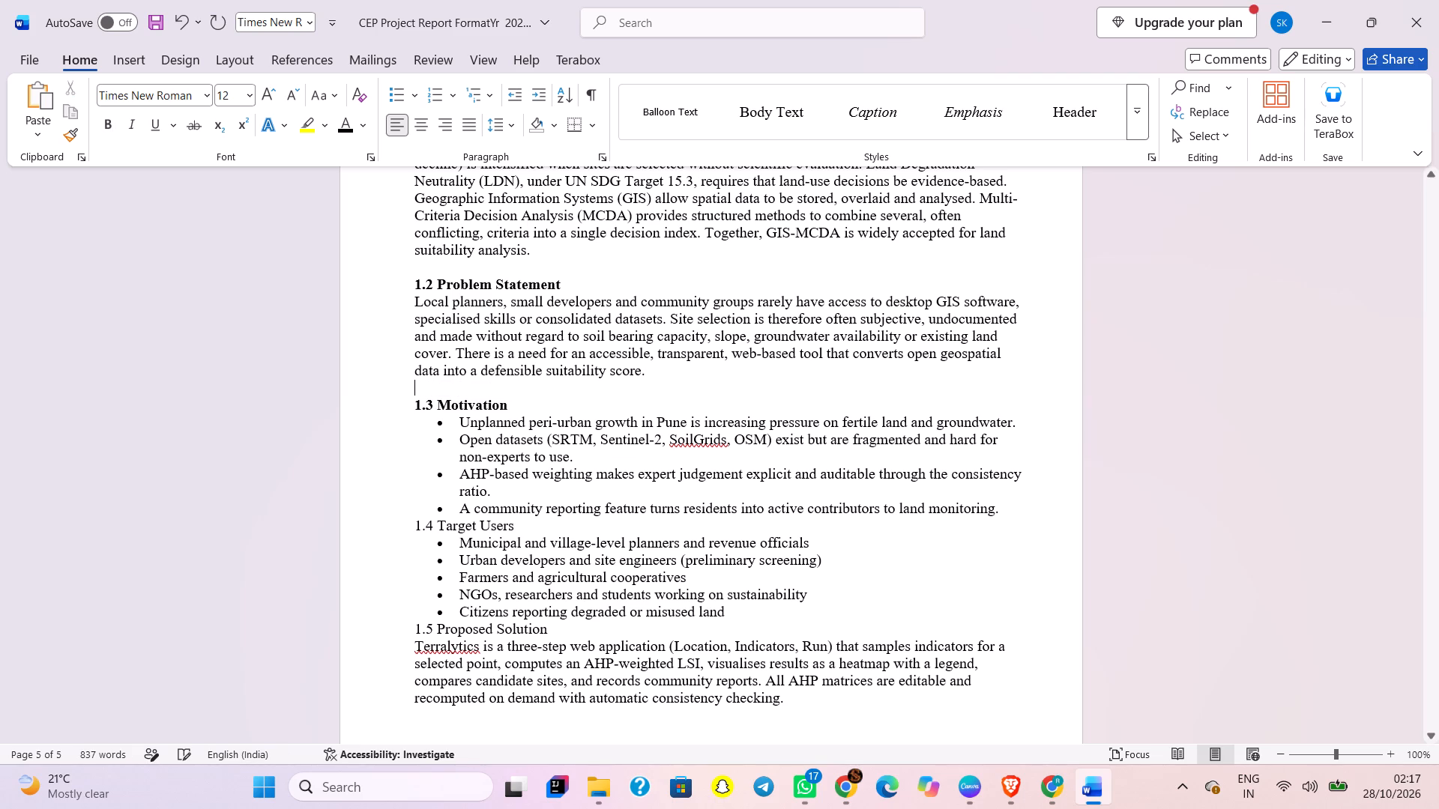
{"action": "scroll", "coordinate": [673, 375], "scroll_direction": "down", "scroll_amount": 4}
{"action": "scroll", "coordinate": [673, 375], "scroll_direction": "up", "scroll_amount": 1}
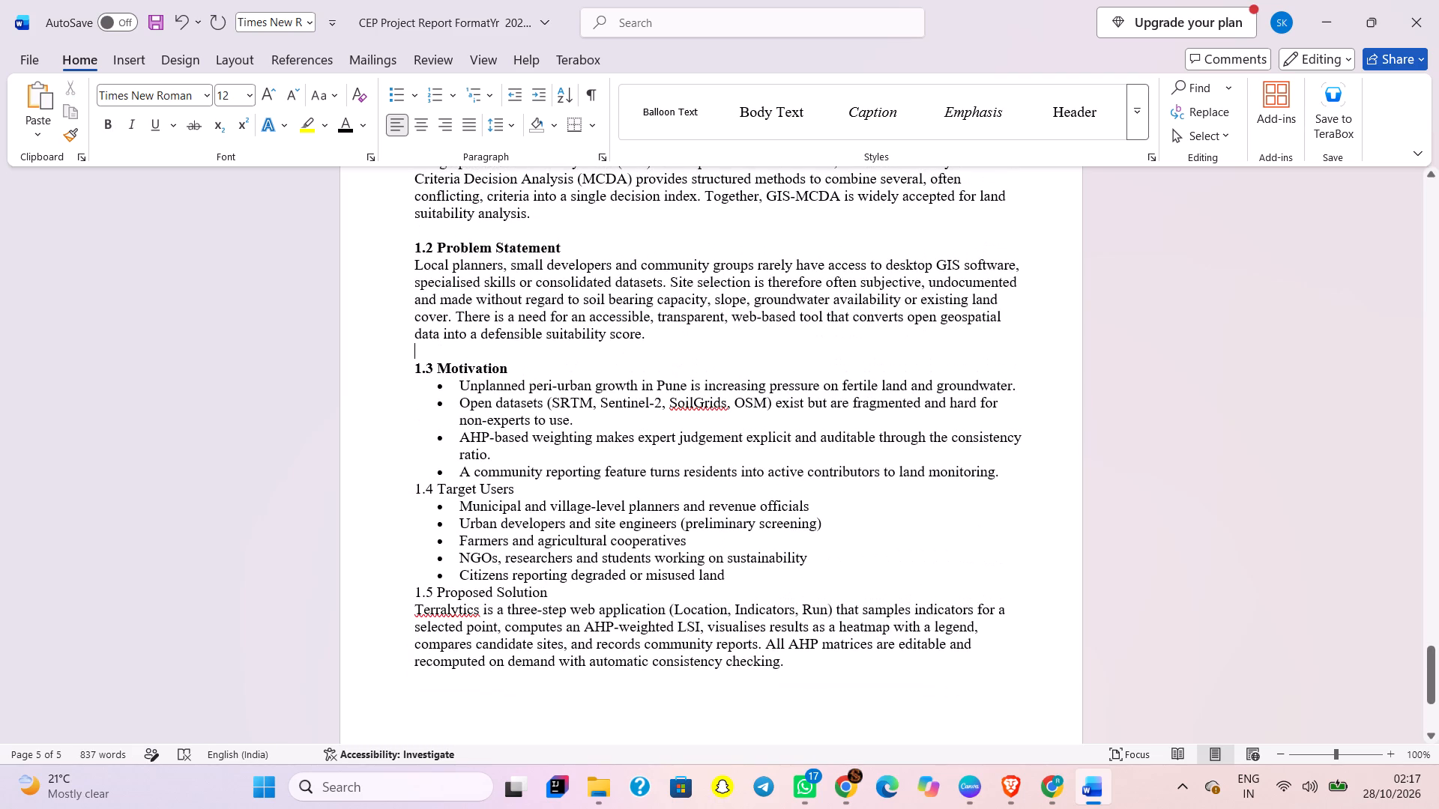
{"action": "left_click_drag", "start_coordinate": [414, 494], "coordinate": [510, 489]}
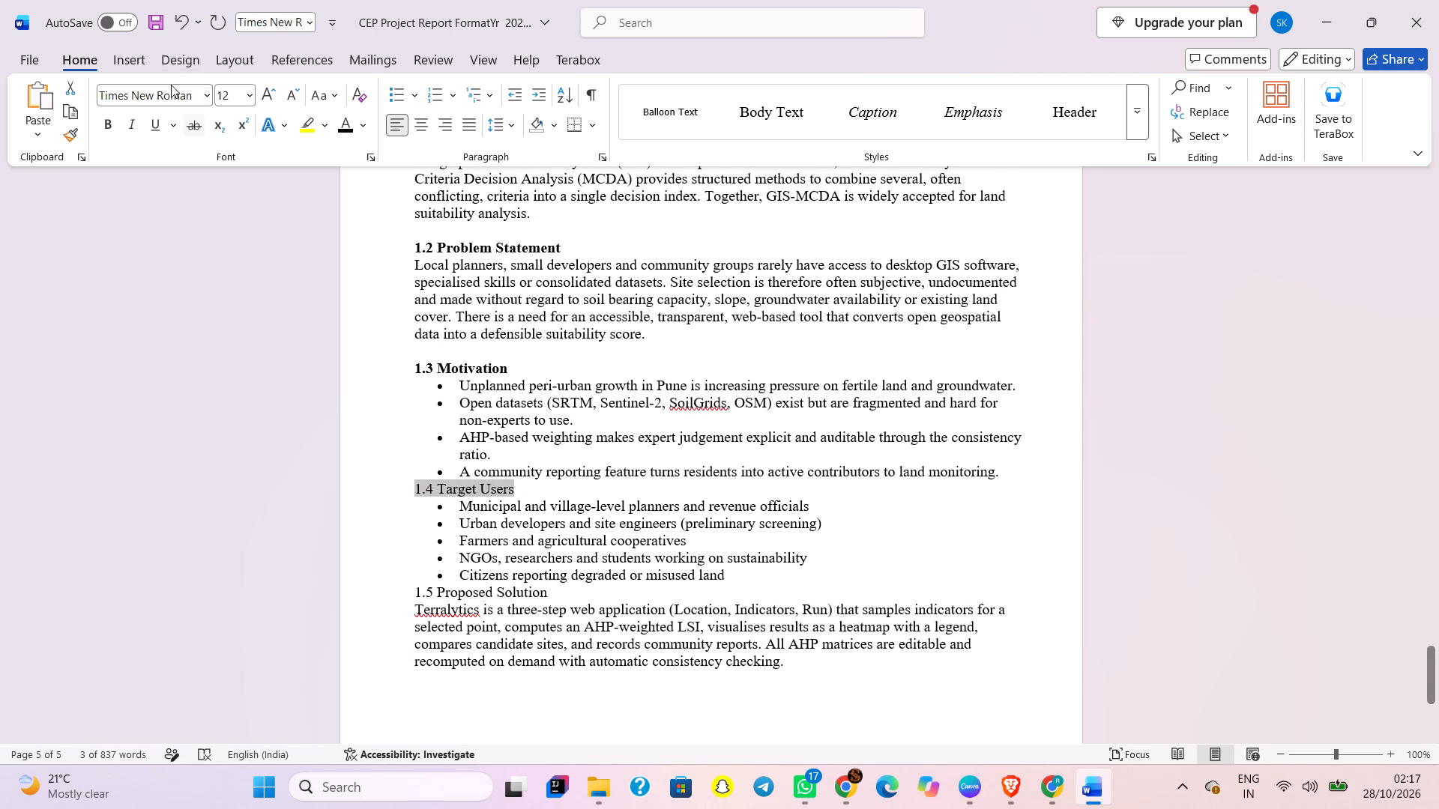
{"action": "left_click", "coordinate": [112, 124]}
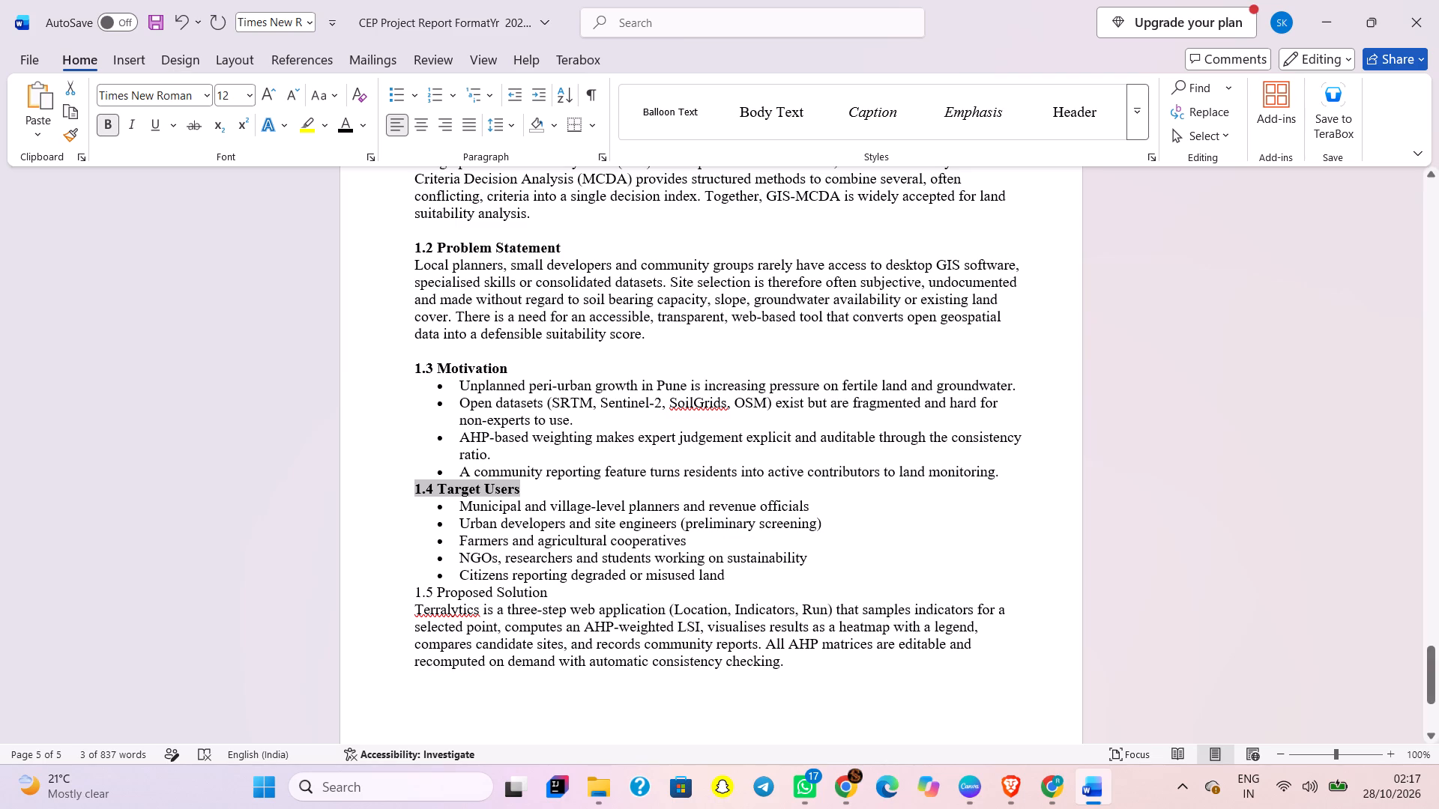
{"action": "left_click", "coordinate": [1008, 476]}
{"action": "key", "text": "Return"}
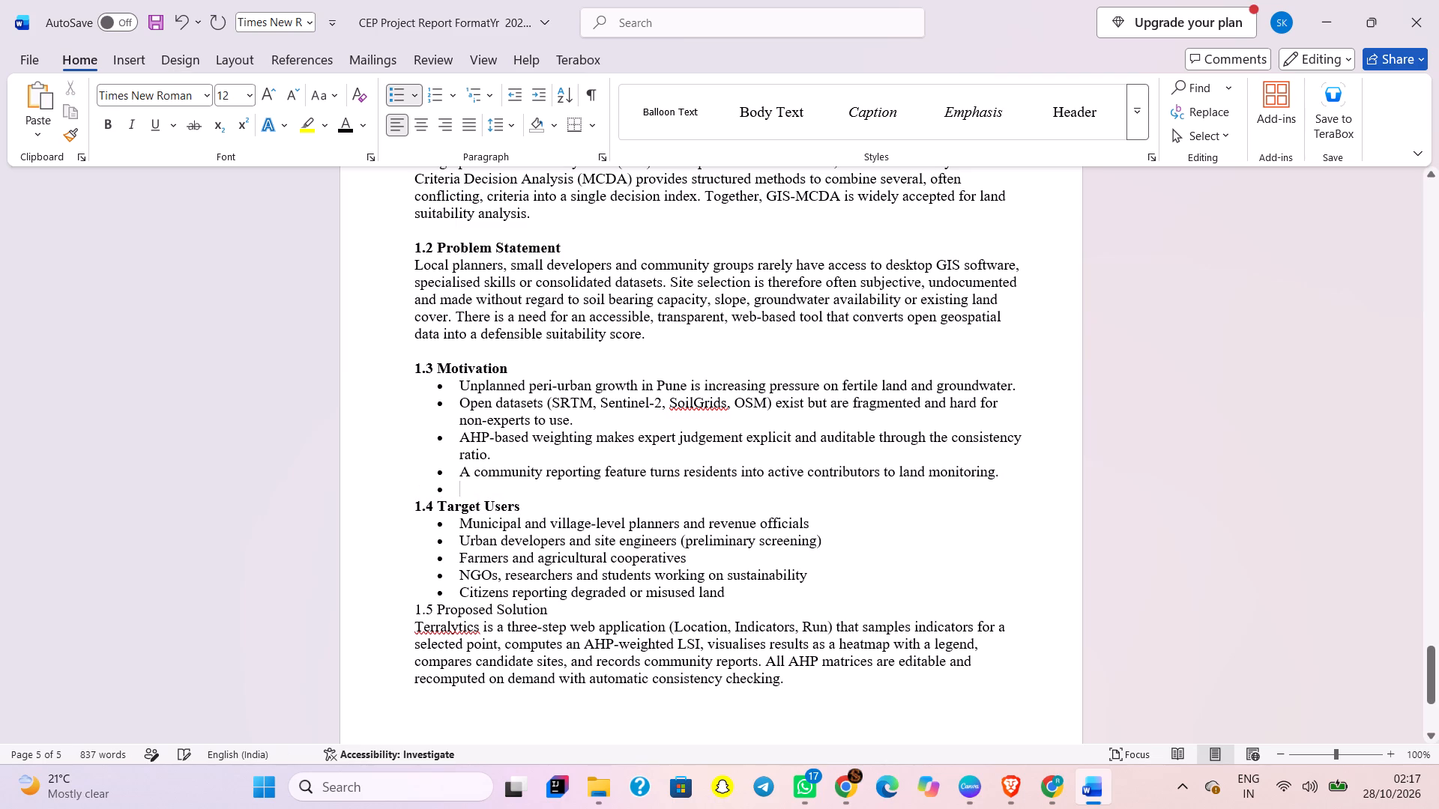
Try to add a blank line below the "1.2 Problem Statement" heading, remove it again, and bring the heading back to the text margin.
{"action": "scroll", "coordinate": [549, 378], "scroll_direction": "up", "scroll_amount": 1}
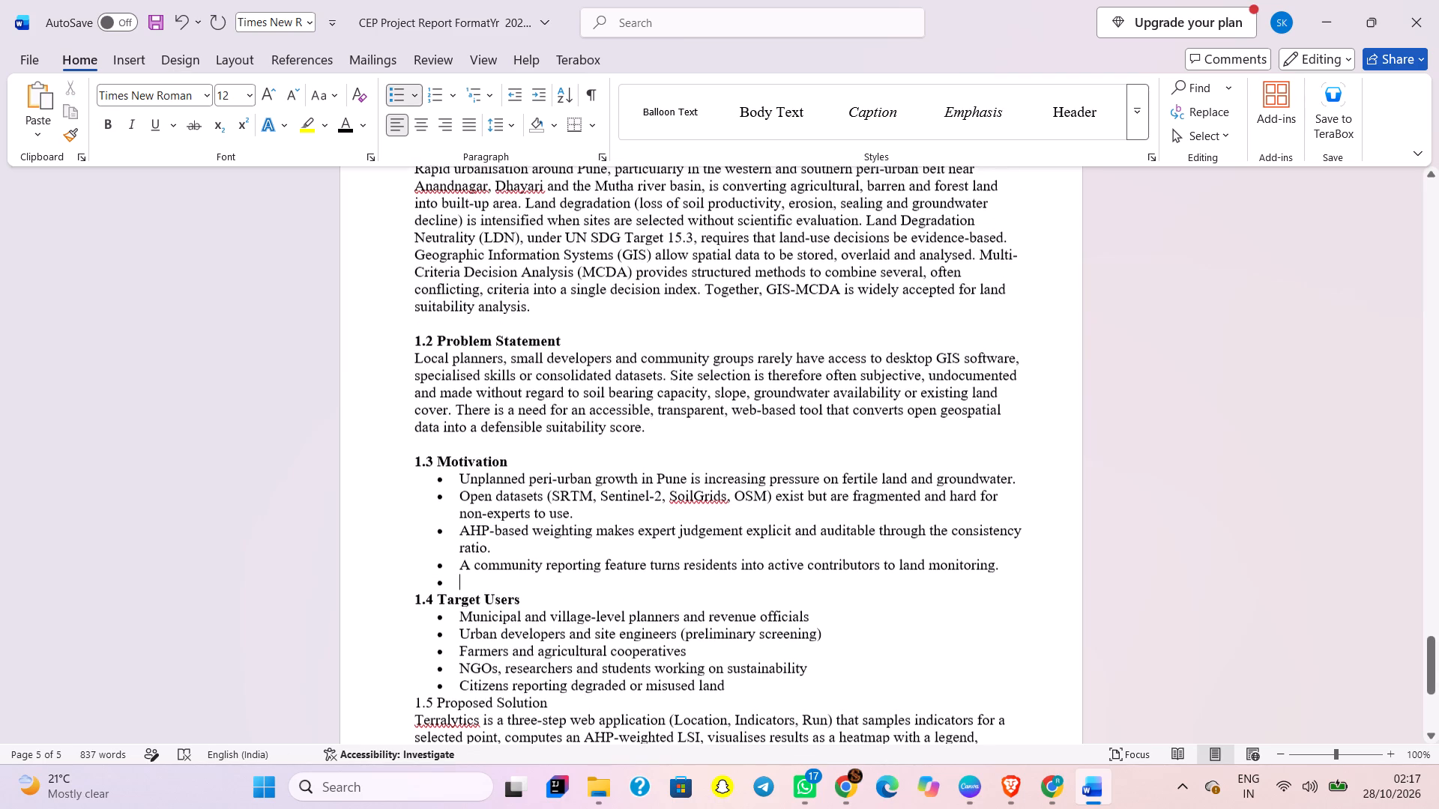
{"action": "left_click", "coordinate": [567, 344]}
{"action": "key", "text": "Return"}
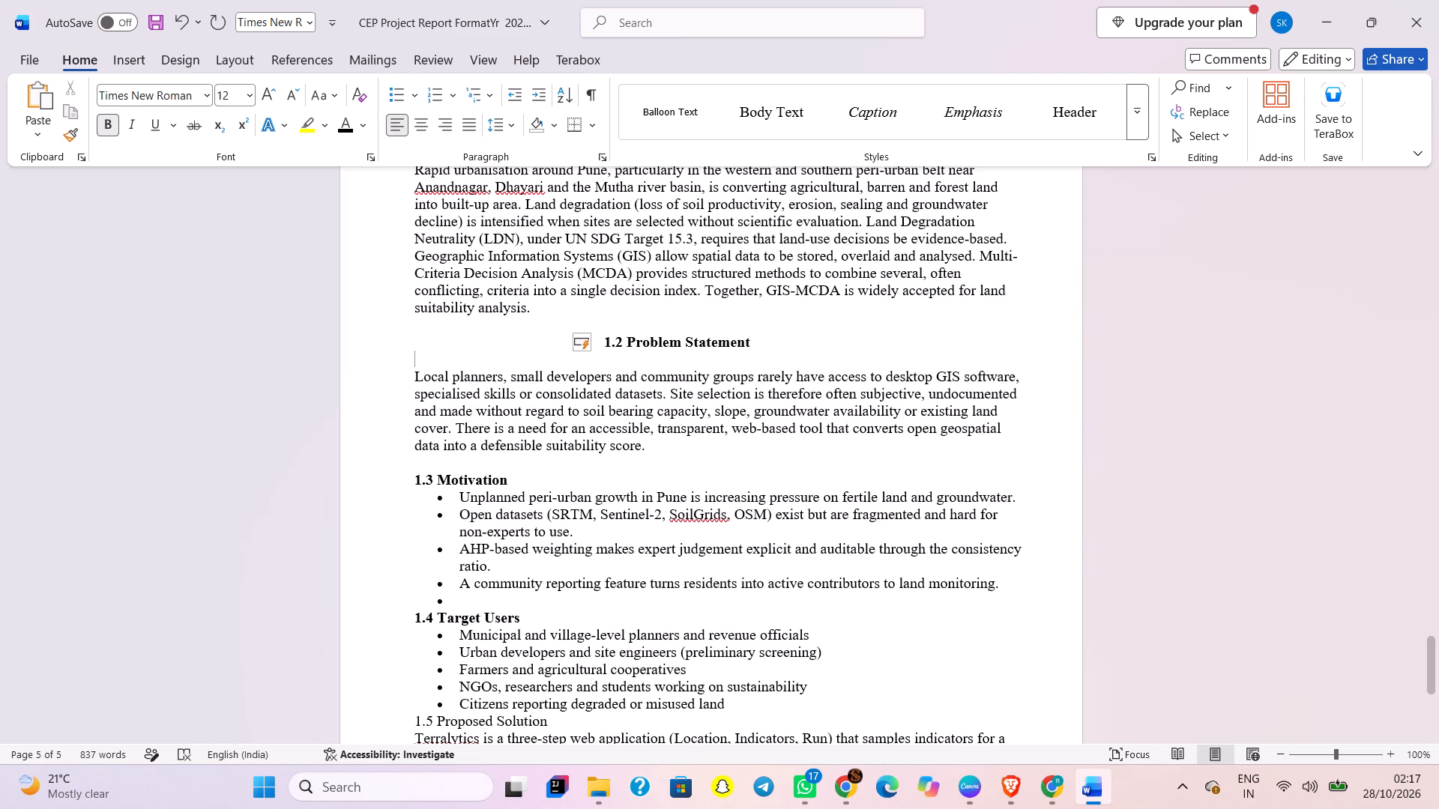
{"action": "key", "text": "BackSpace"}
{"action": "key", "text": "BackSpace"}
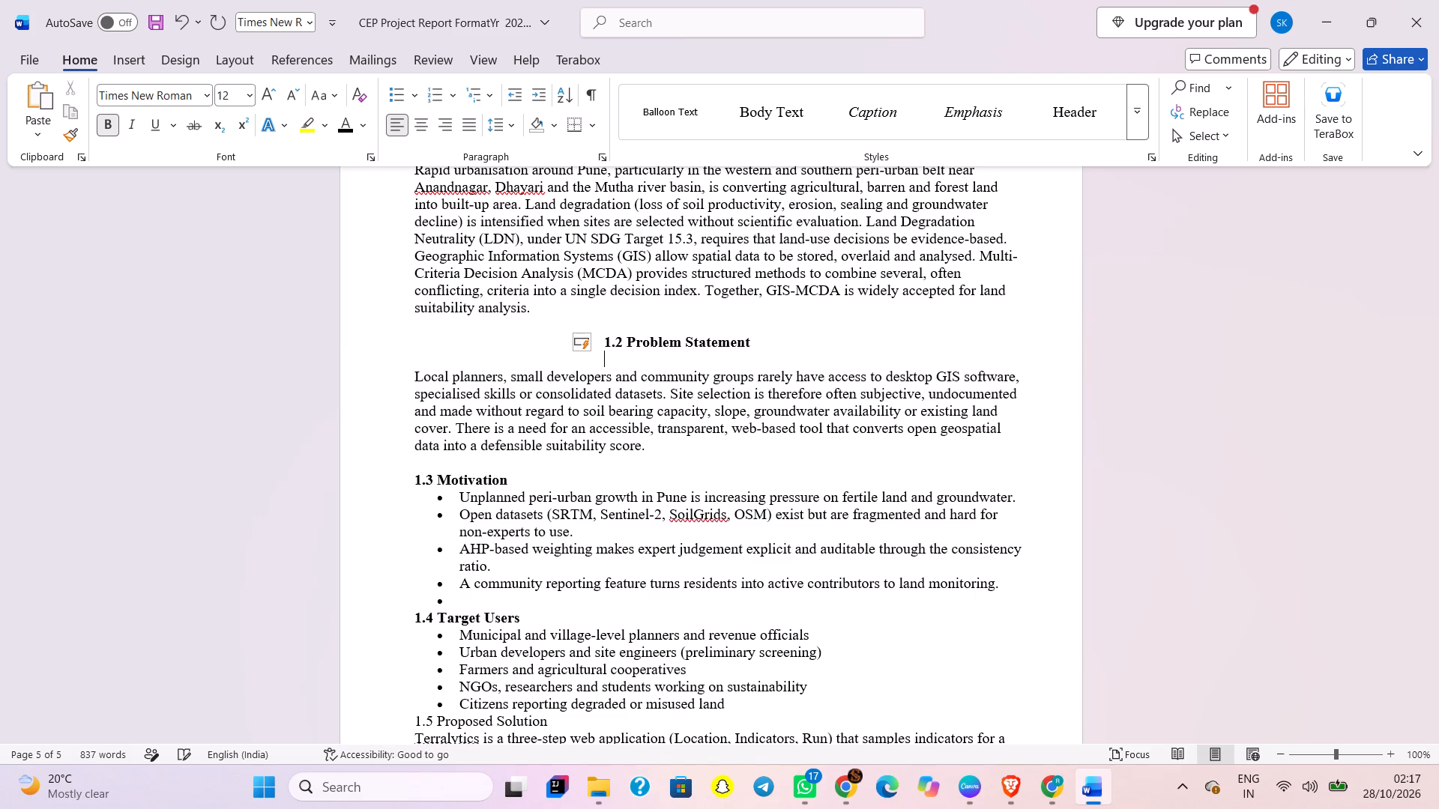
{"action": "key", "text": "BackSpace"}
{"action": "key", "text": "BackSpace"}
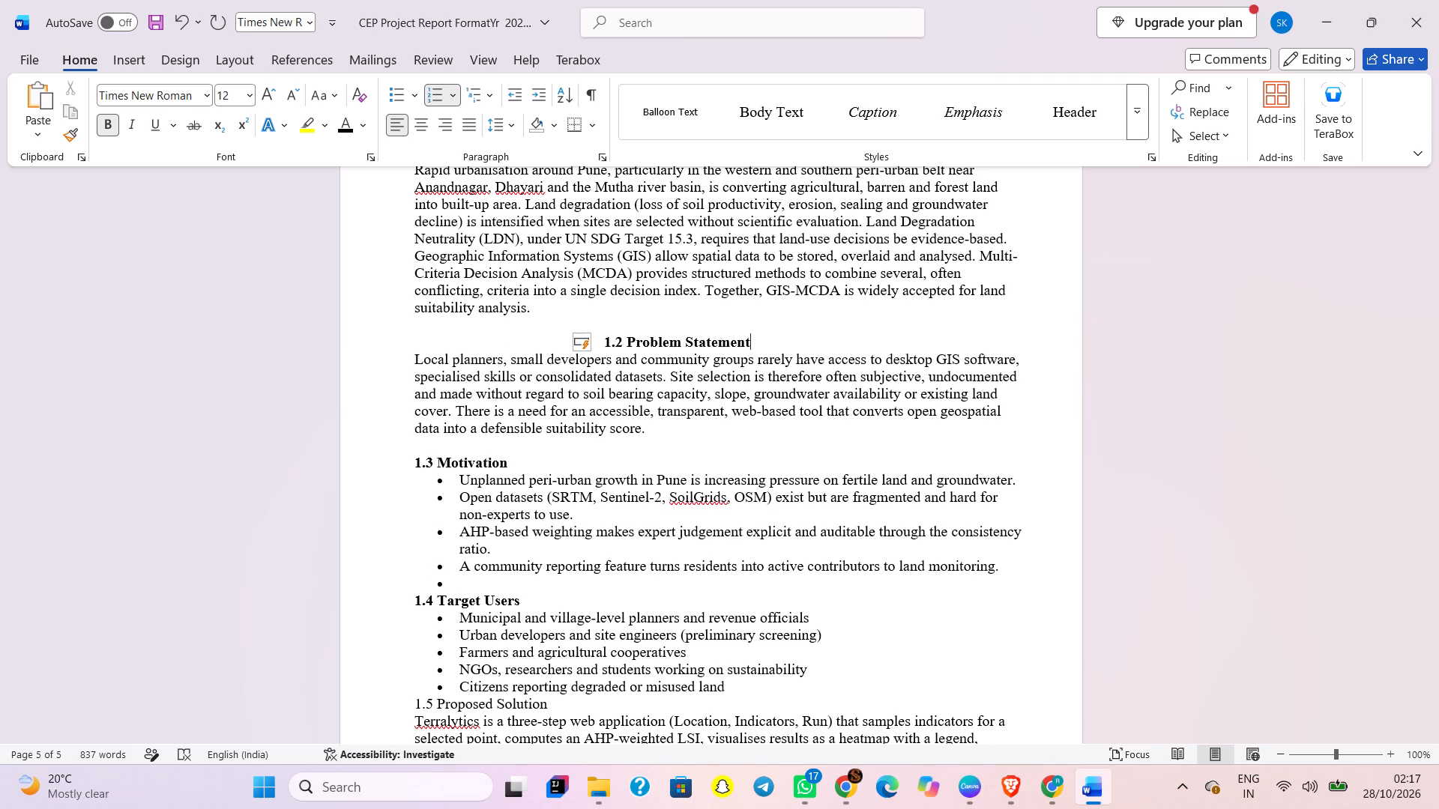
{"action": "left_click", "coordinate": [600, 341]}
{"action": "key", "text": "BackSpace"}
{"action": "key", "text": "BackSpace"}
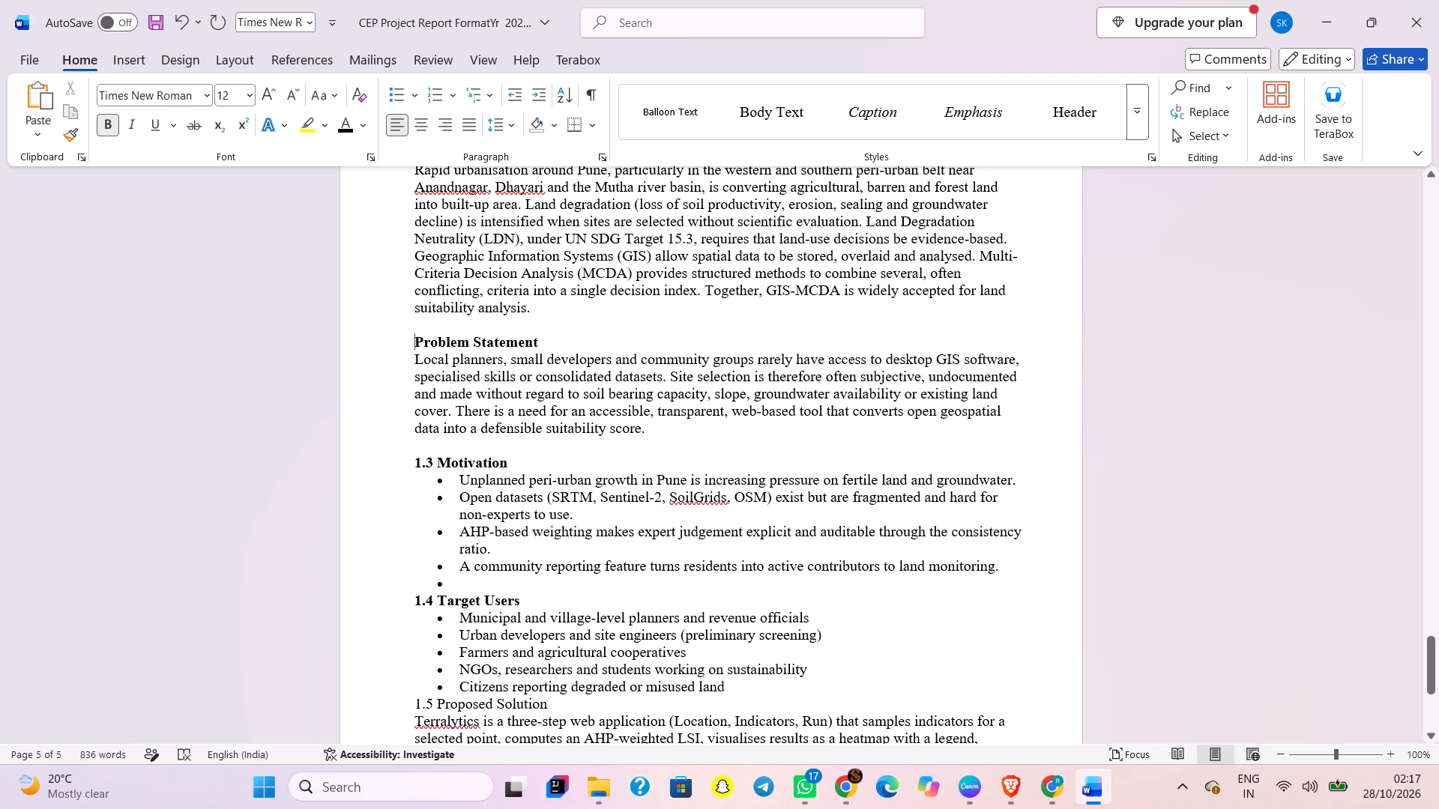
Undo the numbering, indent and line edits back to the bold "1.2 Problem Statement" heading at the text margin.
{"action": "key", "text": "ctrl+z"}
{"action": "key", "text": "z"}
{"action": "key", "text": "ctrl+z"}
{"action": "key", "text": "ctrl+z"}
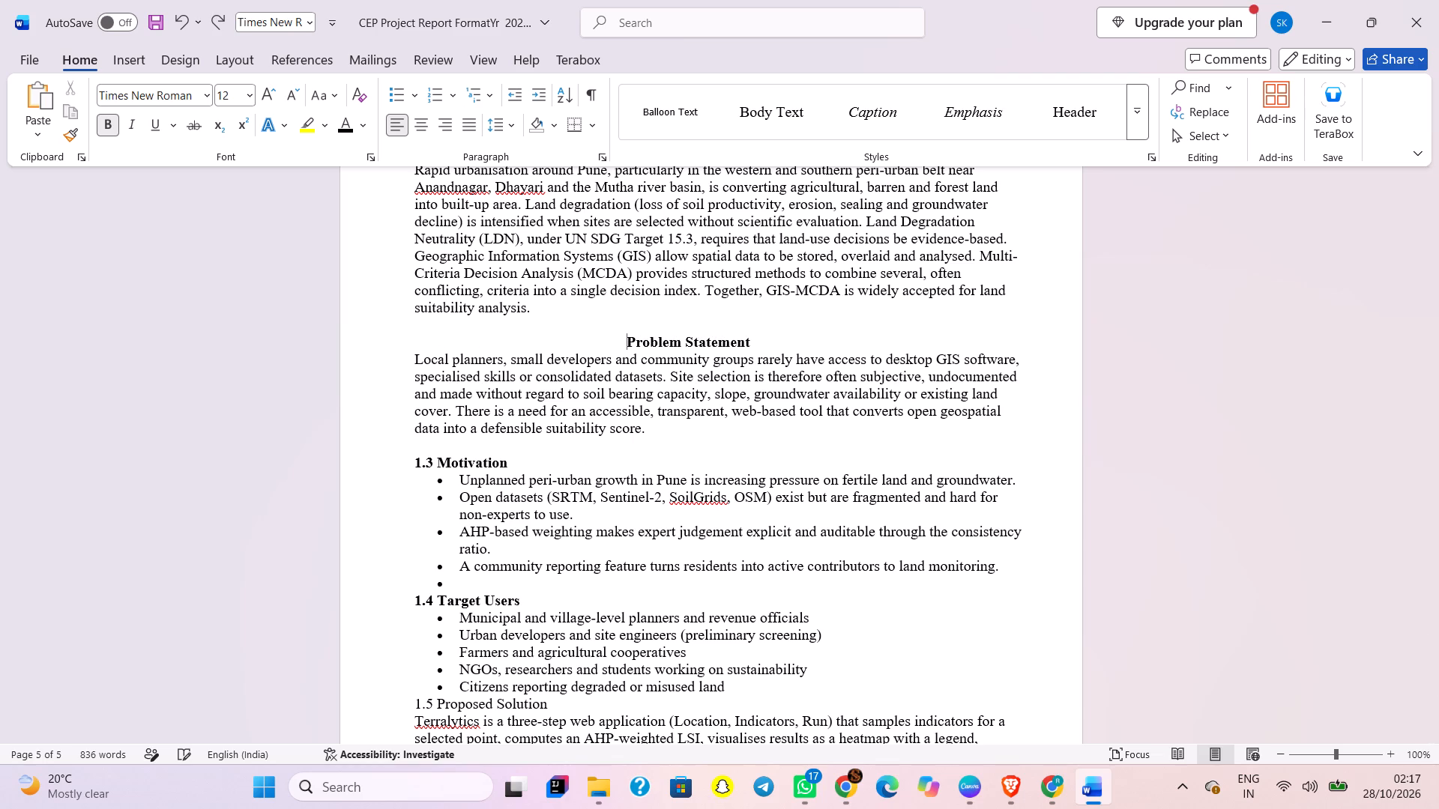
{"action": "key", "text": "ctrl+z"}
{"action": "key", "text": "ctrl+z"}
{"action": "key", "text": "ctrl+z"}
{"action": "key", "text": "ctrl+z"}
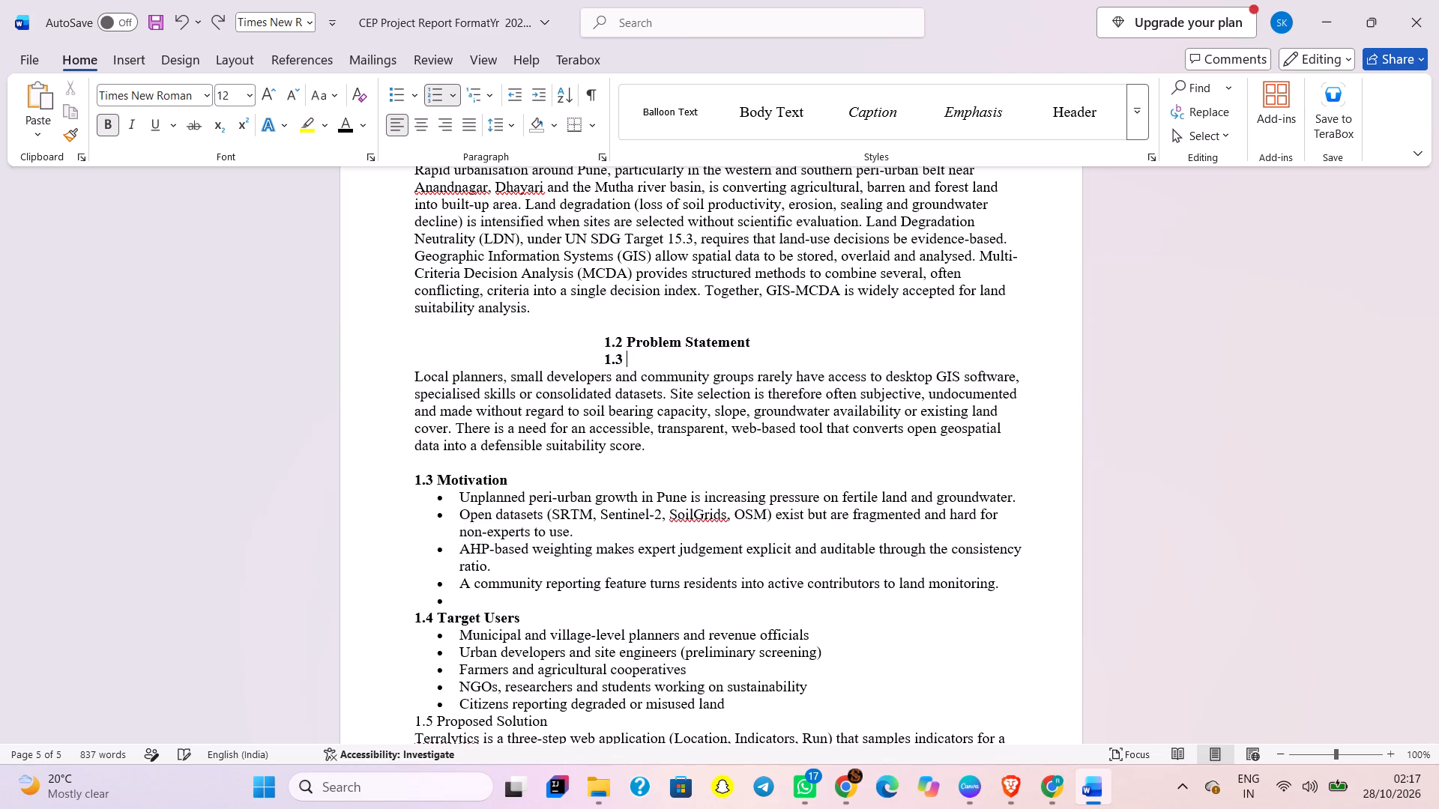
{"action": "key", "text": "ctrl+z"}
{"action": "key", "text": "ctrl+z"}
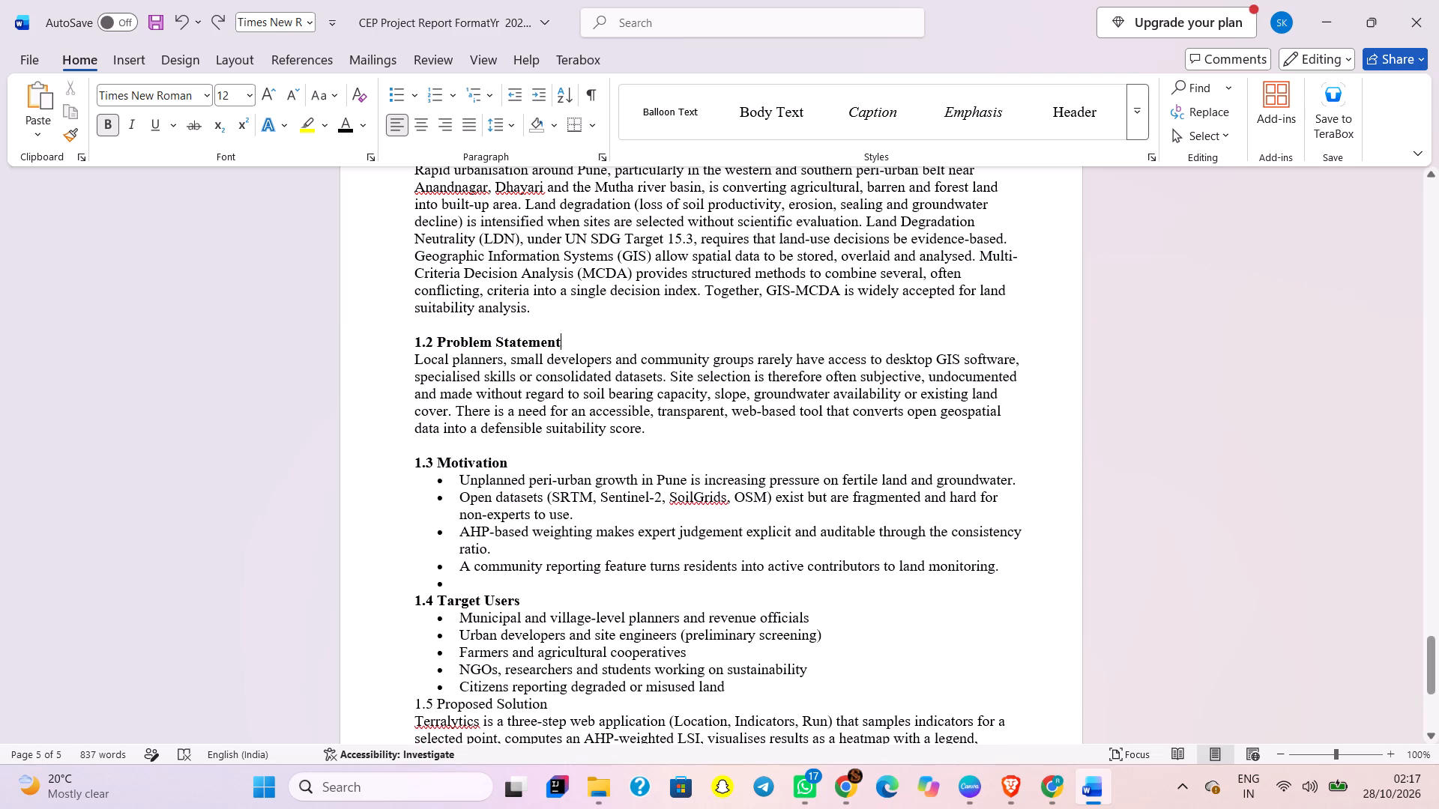
Remove the bullet from the empty line above the "1.4 Target Users" heading, keeping the line blank.
{"action": "scroll", "coordinate": [492, 458], "scroll_direction": "down", "scroll_amount": 1}
{"action": "left_click", "coordinate": [455, 440]}
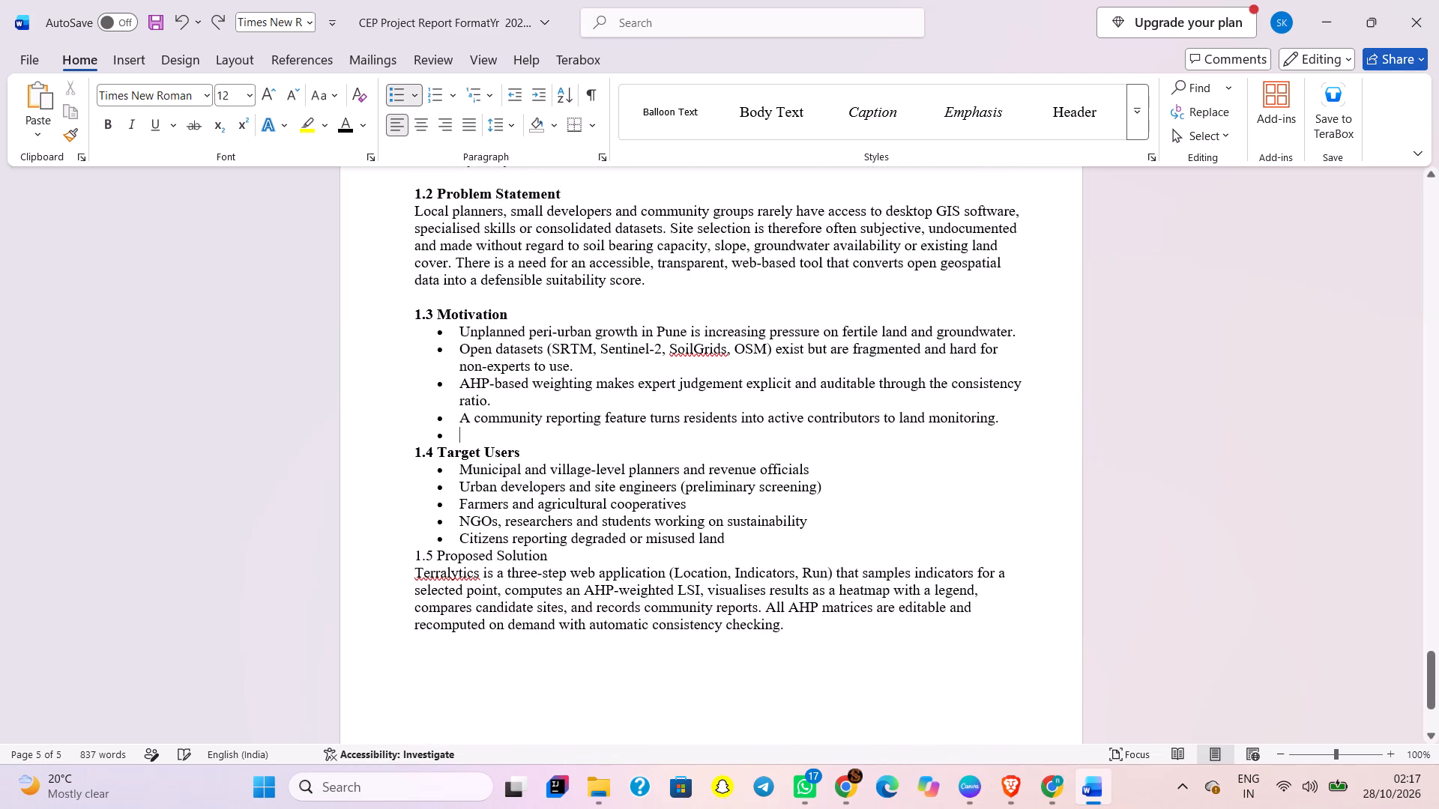
{"action": "key", "text": "BackSpace"}
Make the "1.5 Proposed Solution" heading bold and insert a new line above it, after the last Target Users bullet.
{"action": "left_click_drag", "start_coordinate": [546, 554], "coordinate": [419, 555]}
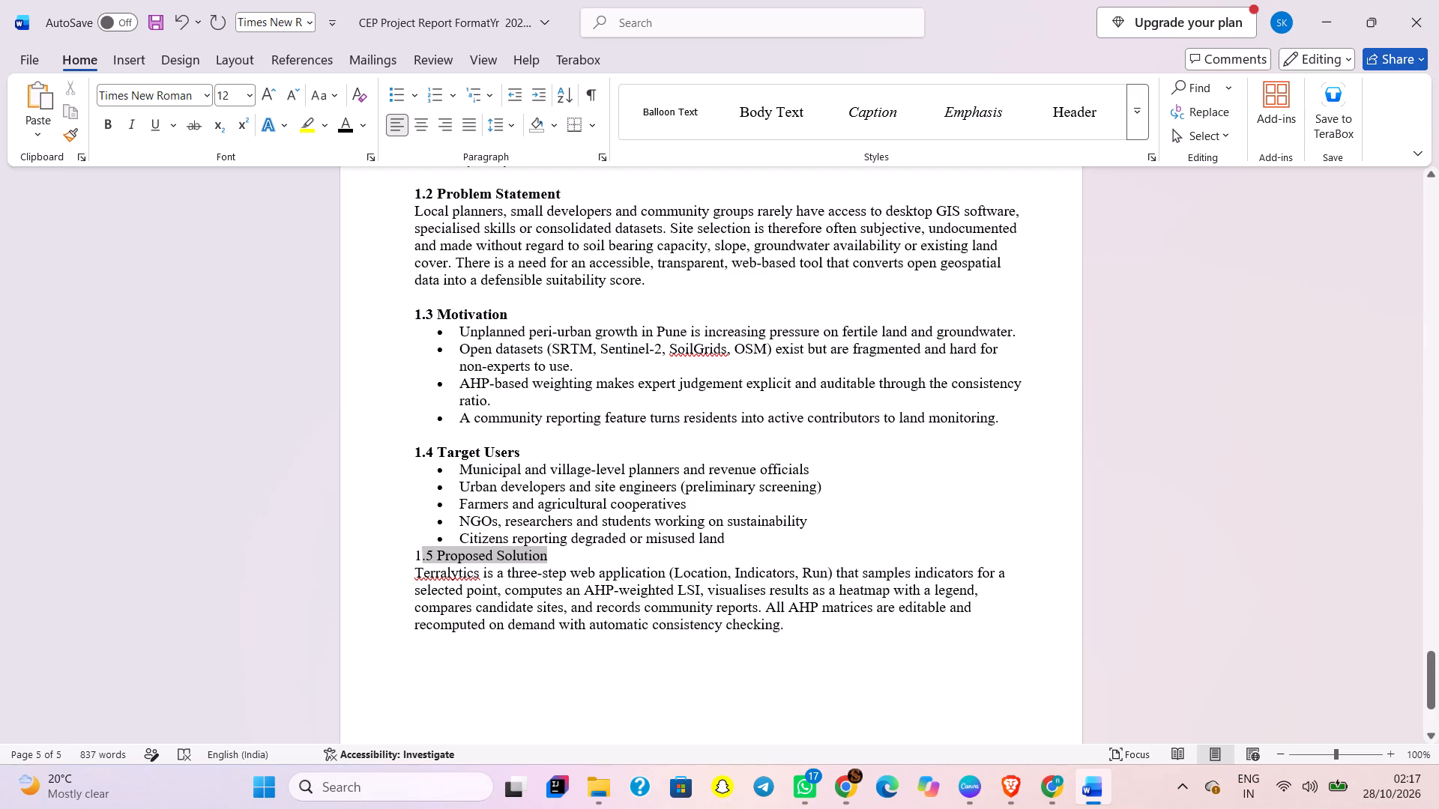
{"action": "left_click_drag", "start_coordinate": [419, 555], "coordinate": [412, 554]}
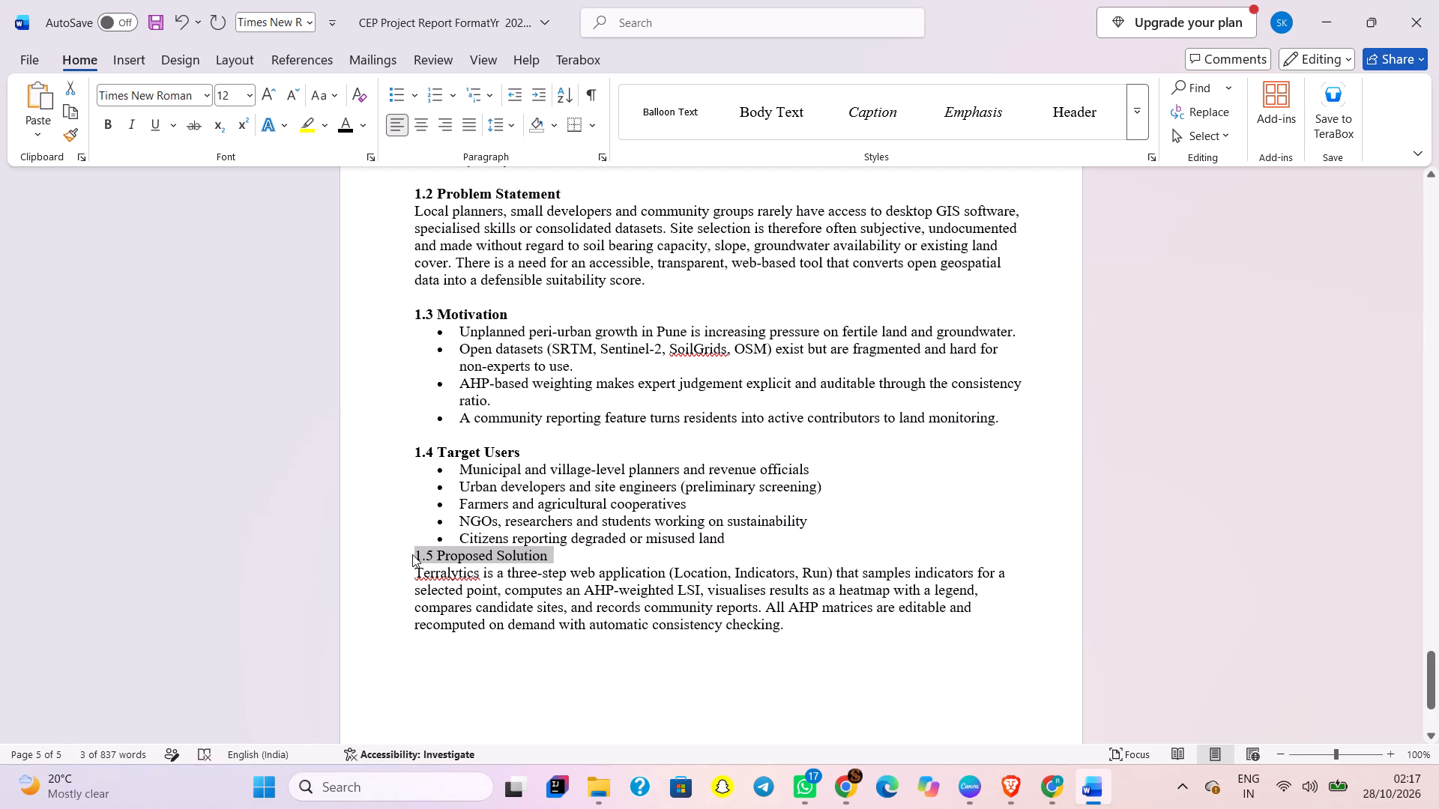
{"action": "key", "text": "ctrl+b"}
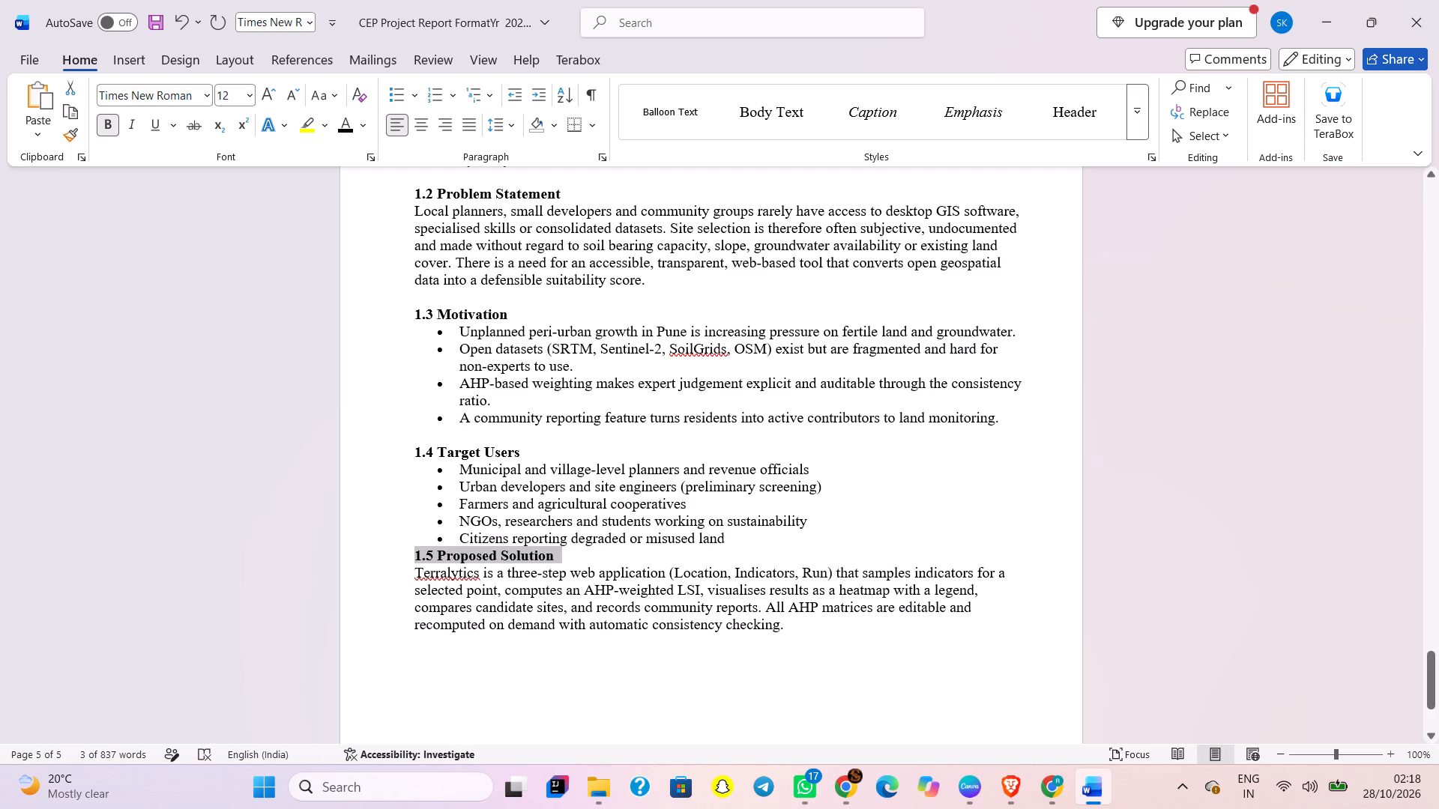
{"action": "left_click", "coordinate": [729, 538]}
{"action": "key", "text": "Return"}
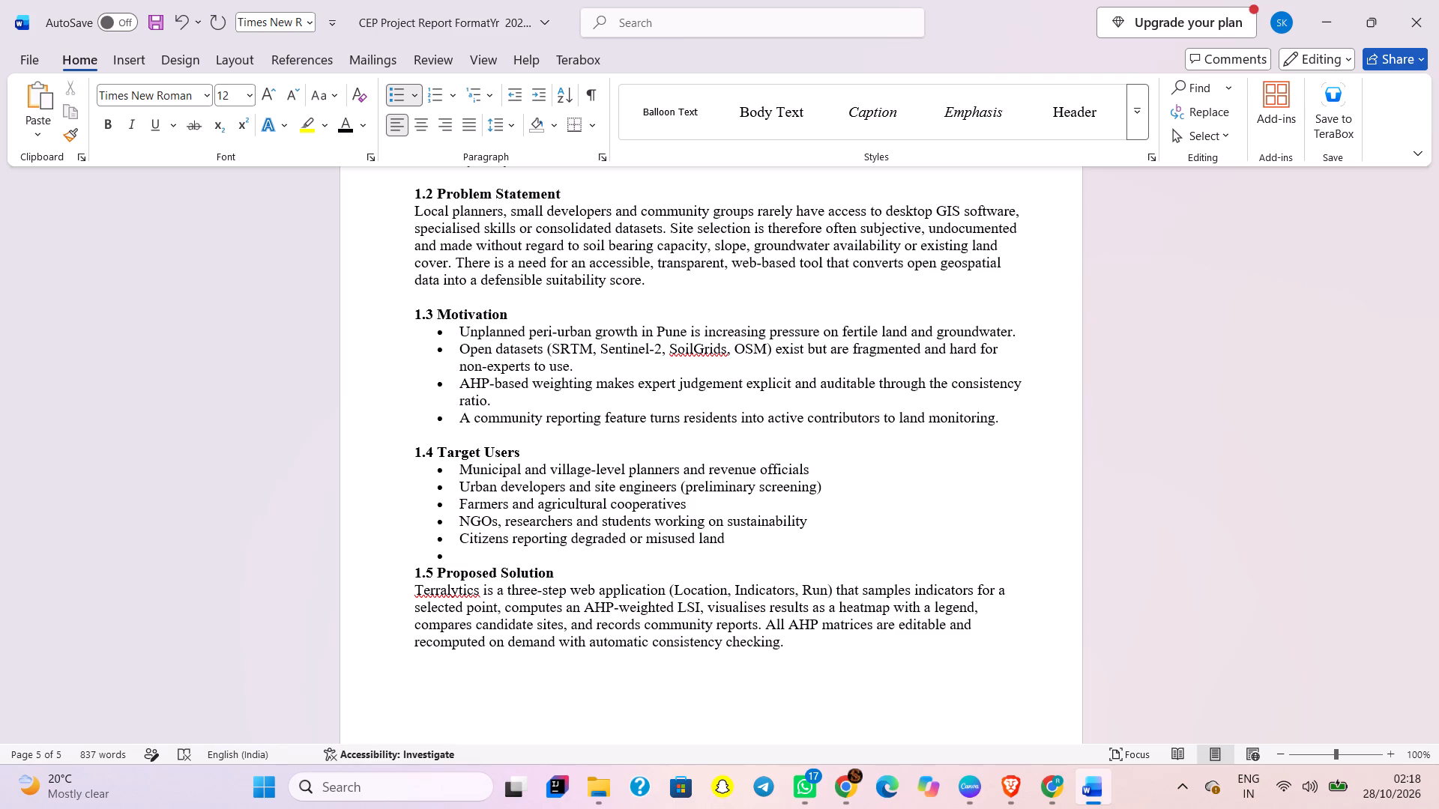
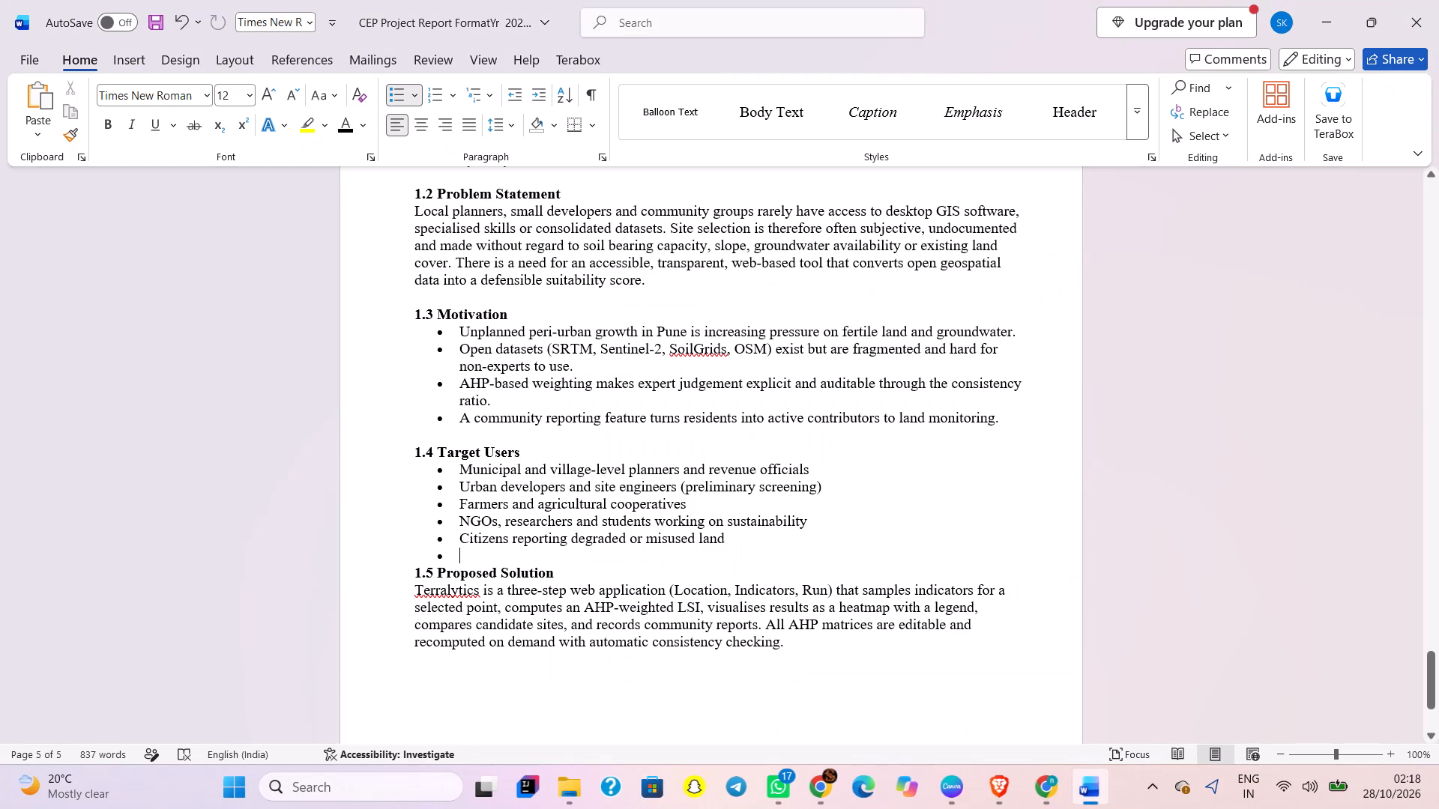
Add a blank line between the "1.5 Proposed Solution" heading and its paragraph, keeping the heading free of automatic numbering.
{"action": "left_click", "coordinate": [555, 581]}
{"action": "left_click", "coordinate": [561, 572]}
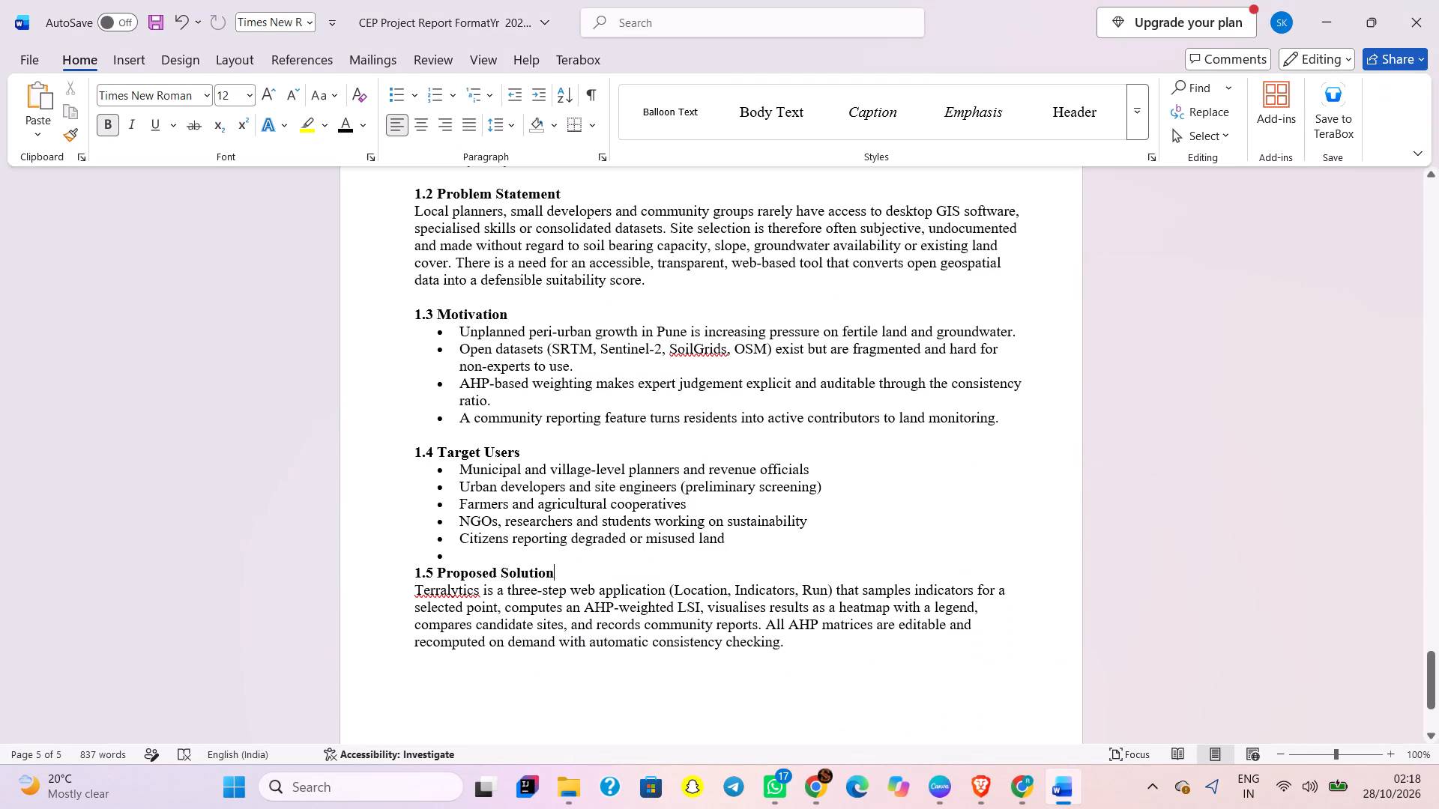
{"action": "key", "text": "space"}
{"action": "key", "text": "space"}
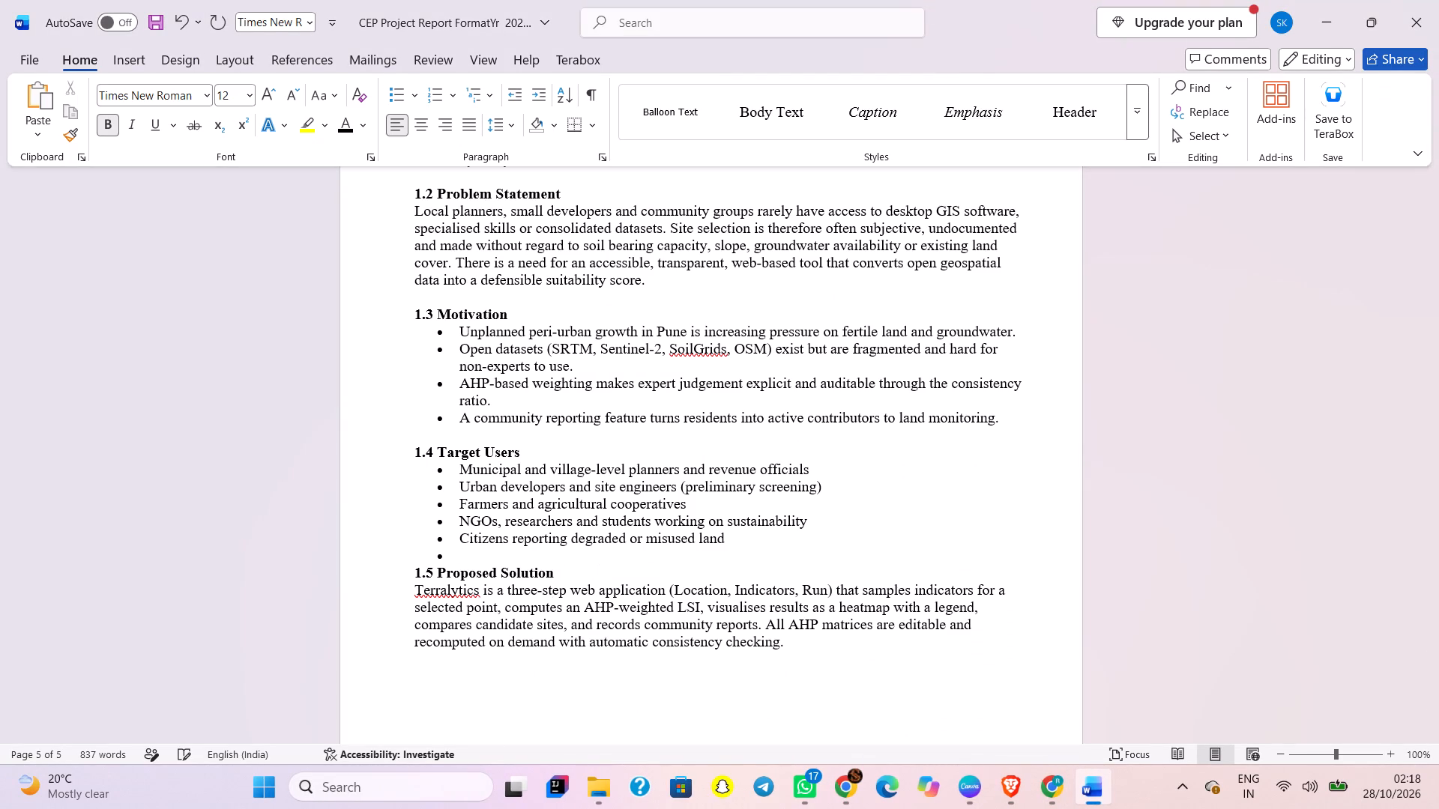
{"action": "key", "text": "Return"}
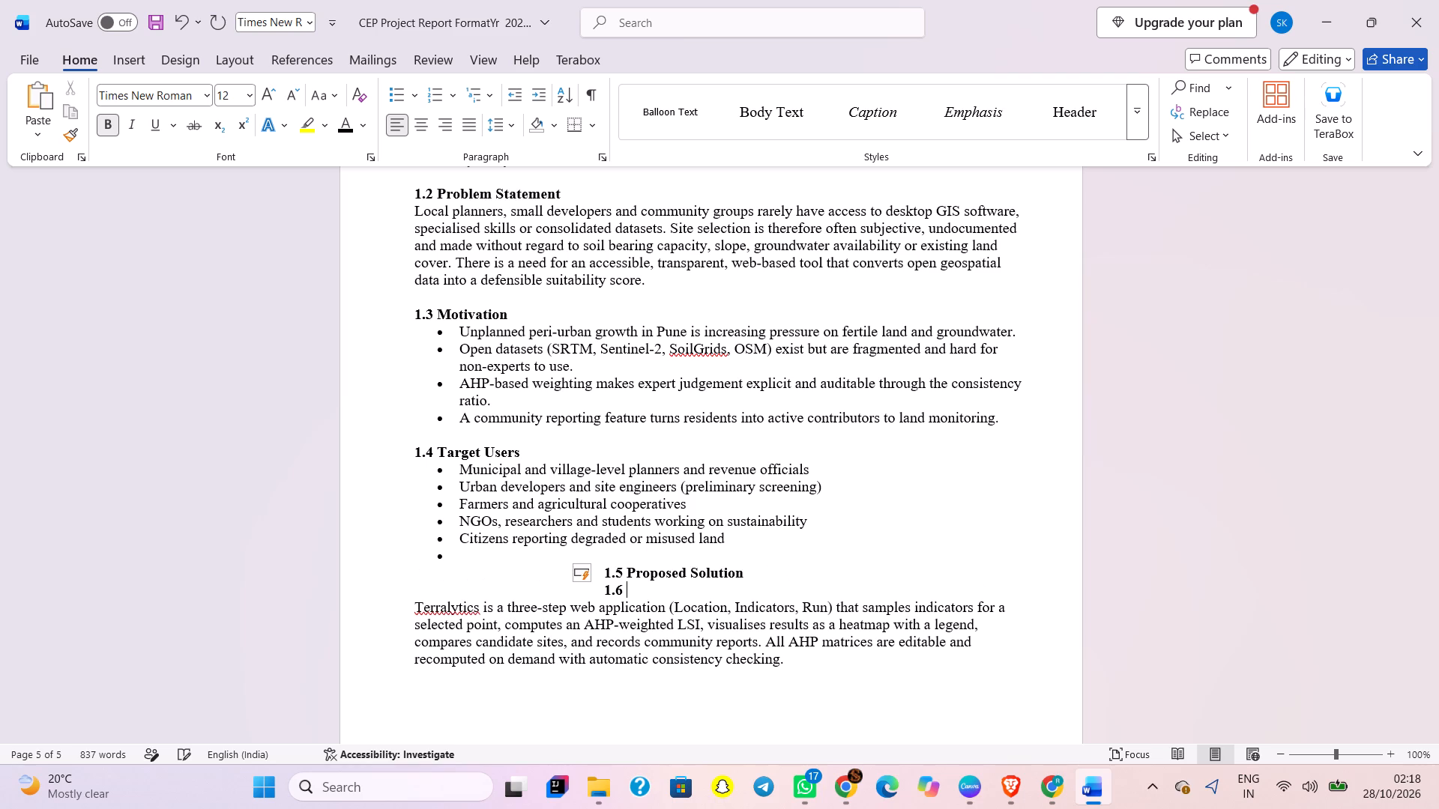
{"action": "left_click", "coordinate": [582, 577]}
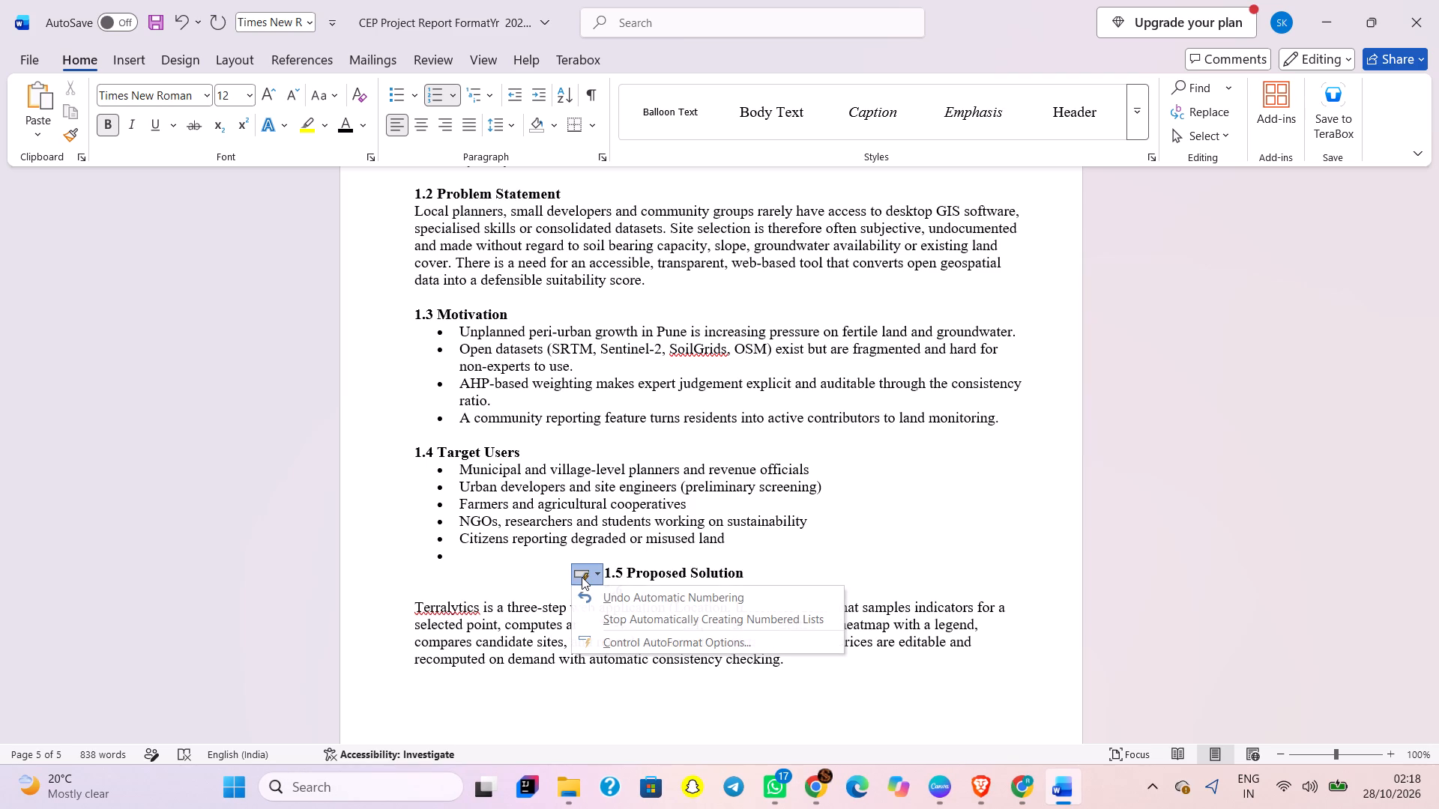
{"action": "left_click", "coordinate": [594, 589]}
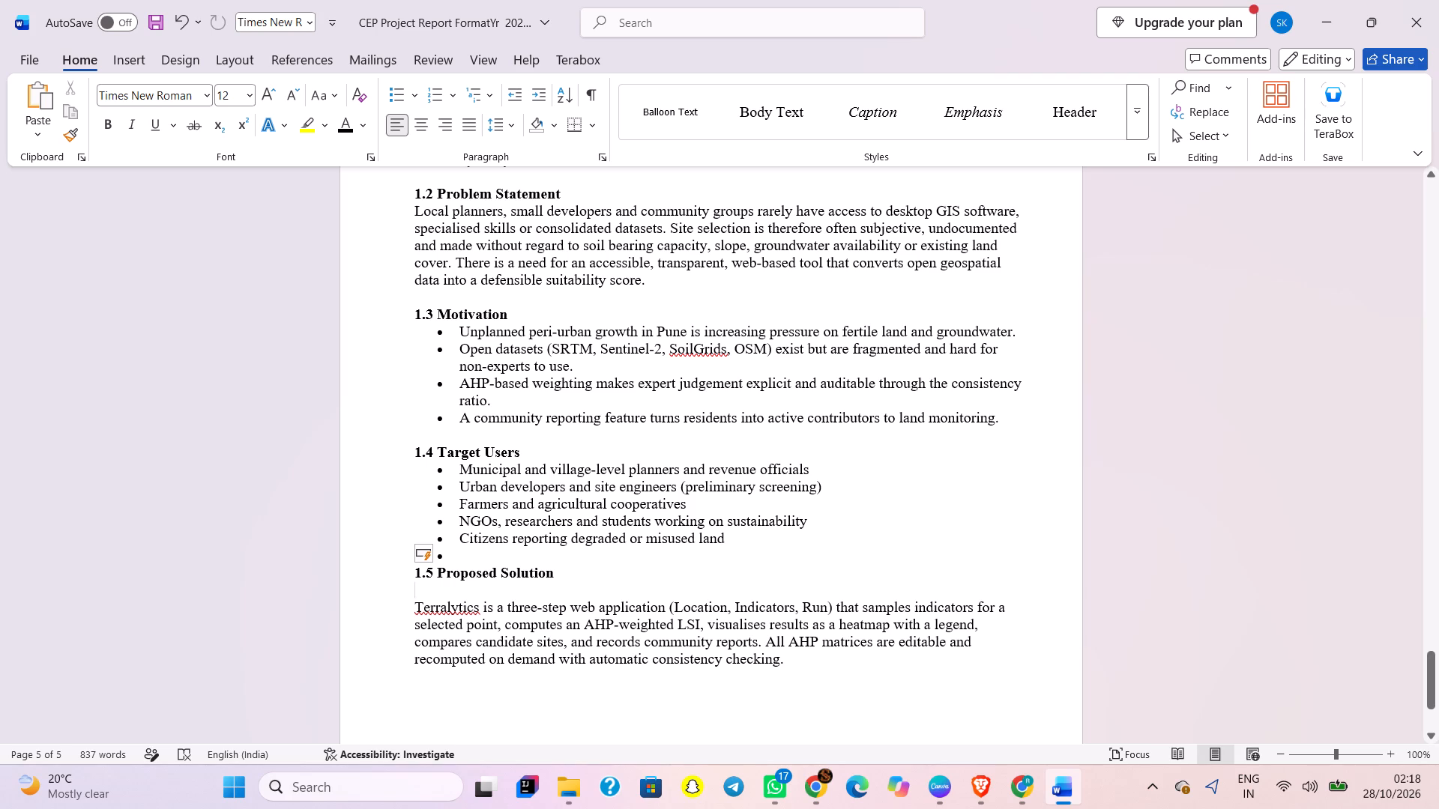
{"action": "left_click", "coordinate": [415, 603]}
{"action": "key", "text": "BackSpace"}
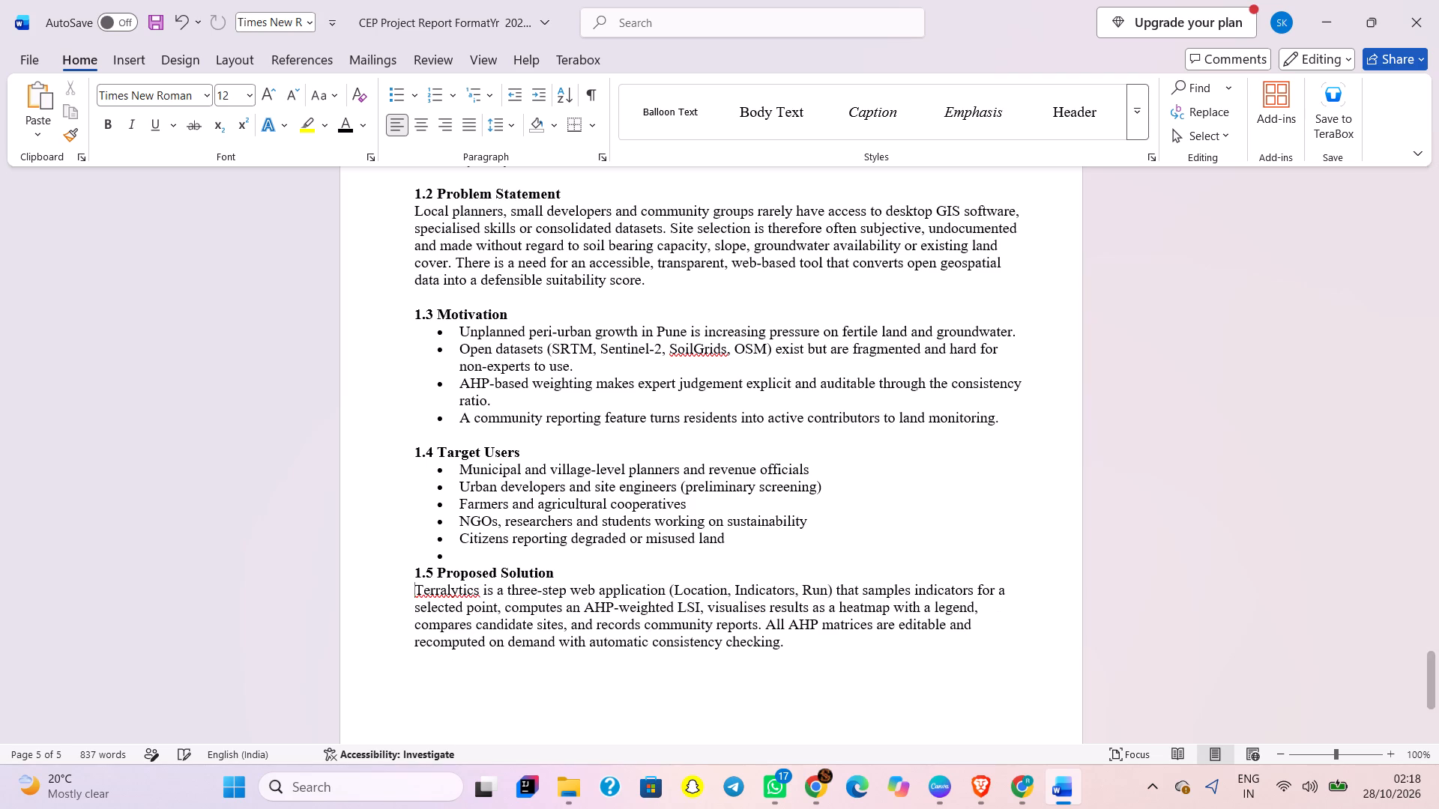
{"action": "key", "text": "Return"}
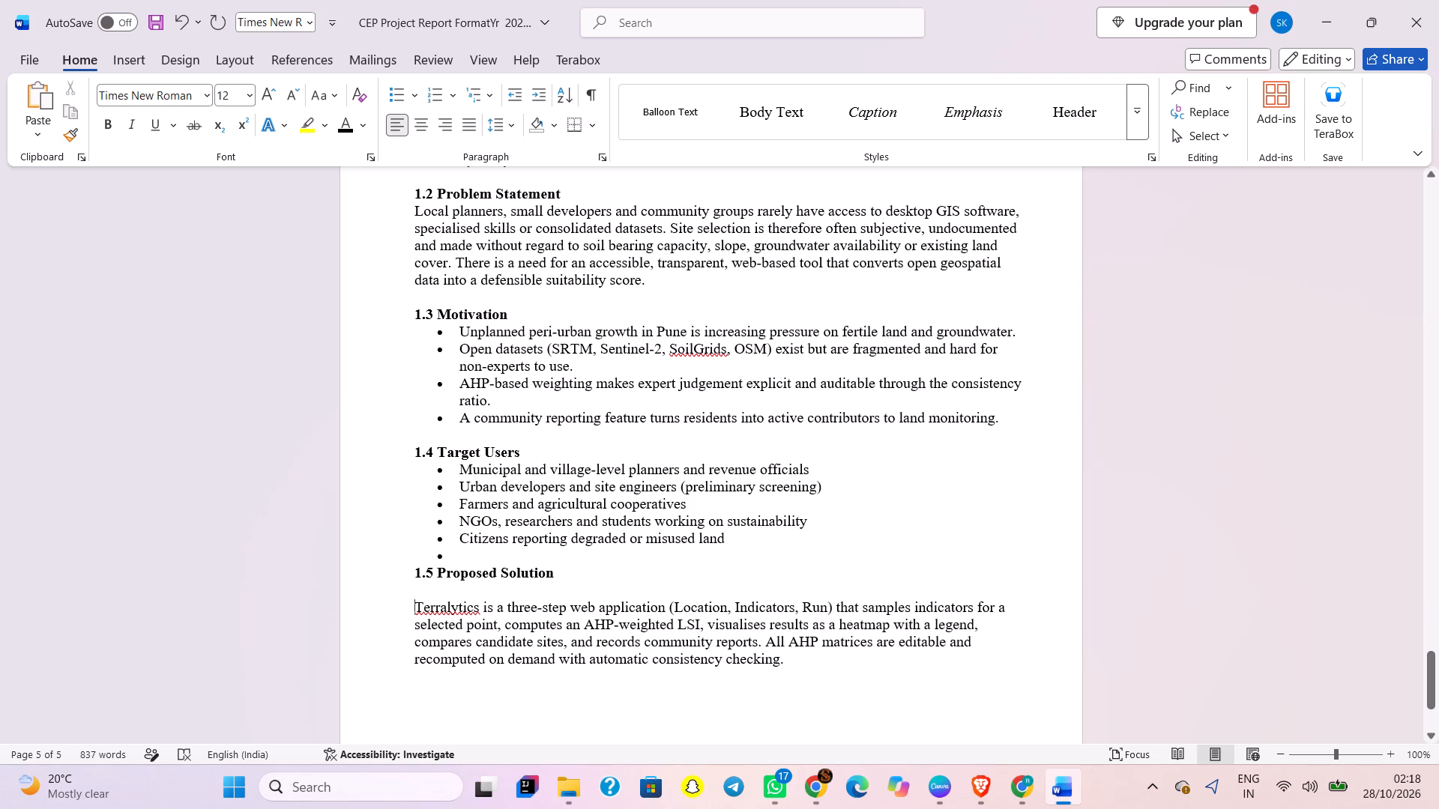
Insert a blank line without a bullet or indent between the "1.4 Target Users" heading and its first bullet.
{"action": "left_click", "coordinate": [435, 470]}
{"action": "key", "text": "Return"}
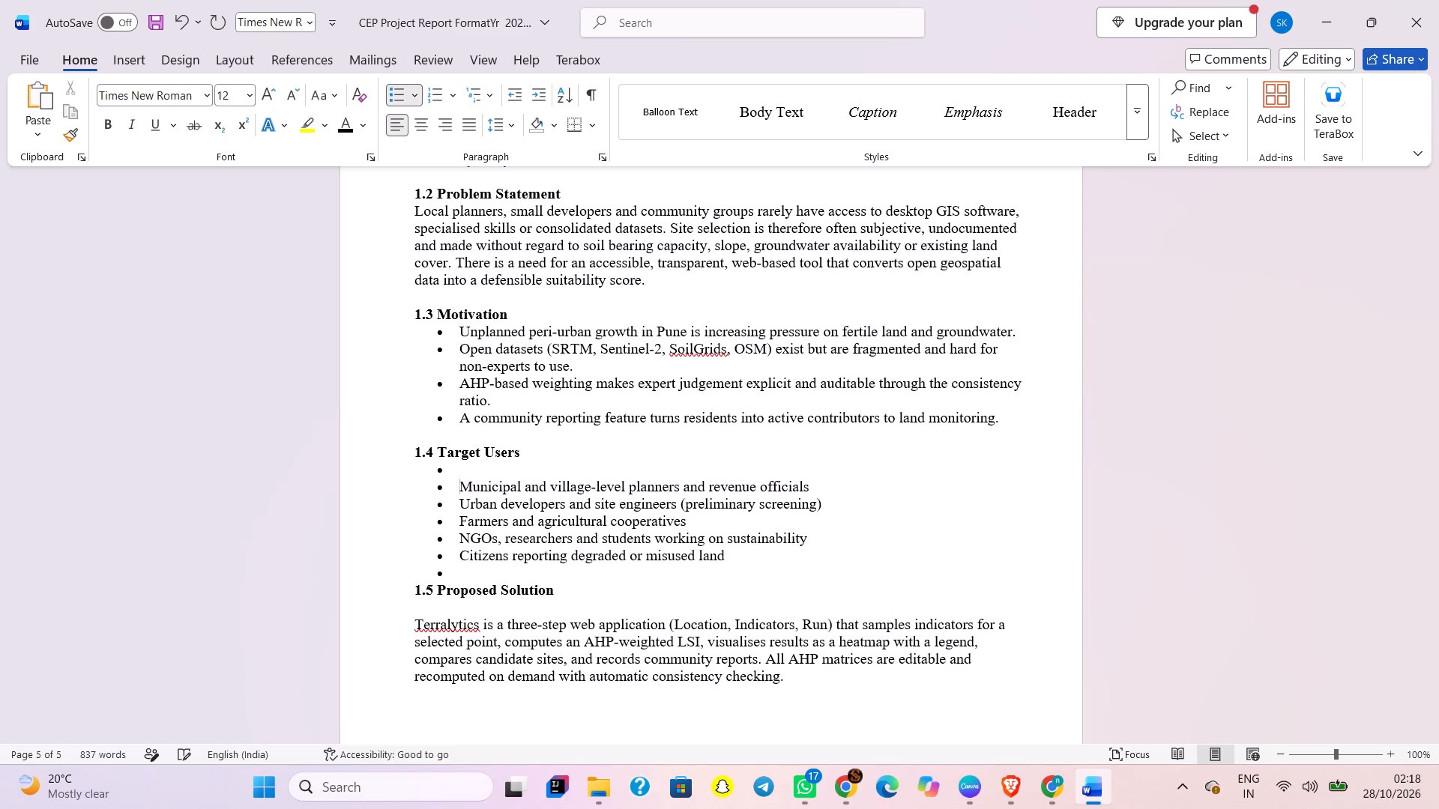
{"action": "left_click", "coordinate": [445, 470]}
{"action": "key", "text": "BackSpace"}
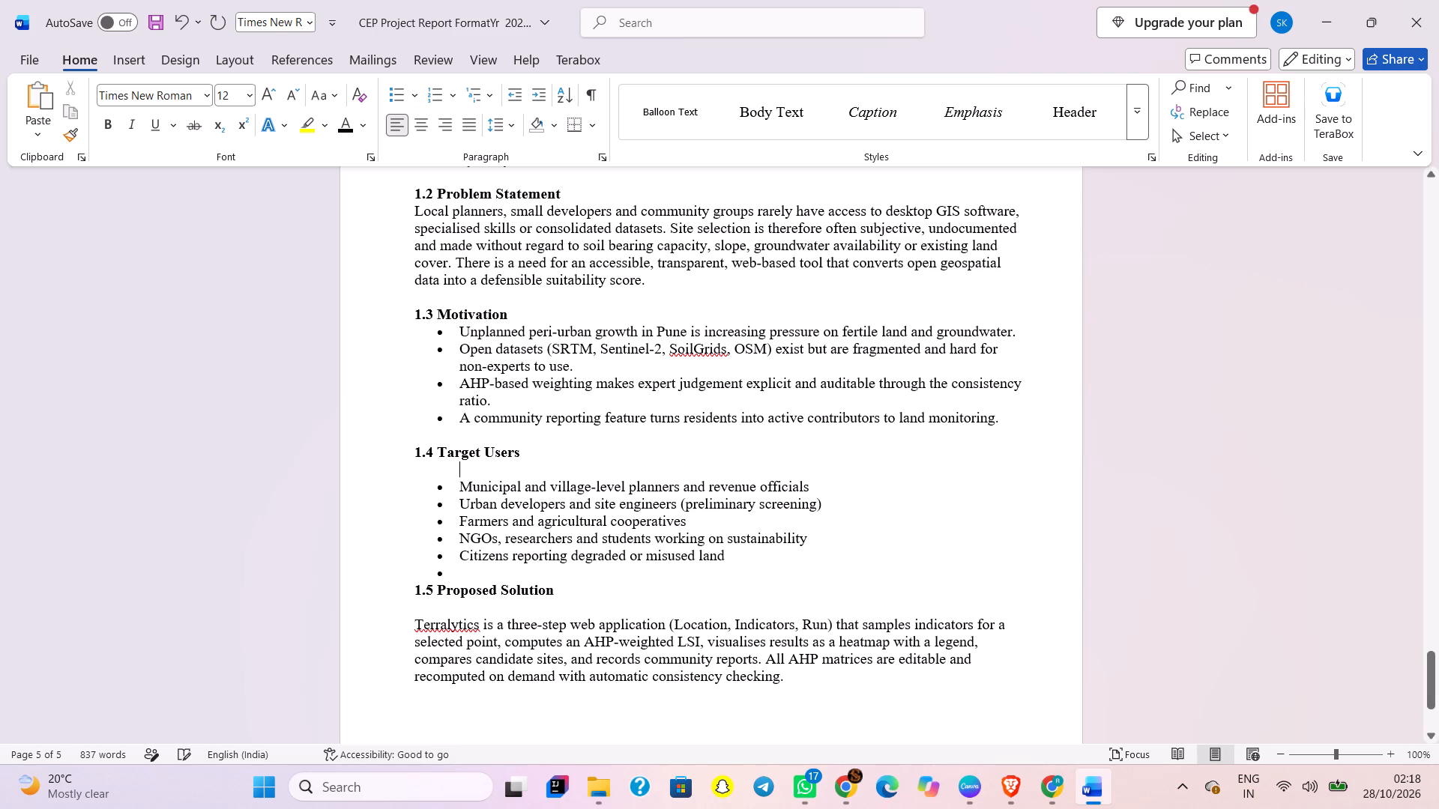
{"action": "key", "text": "BackSpace"}
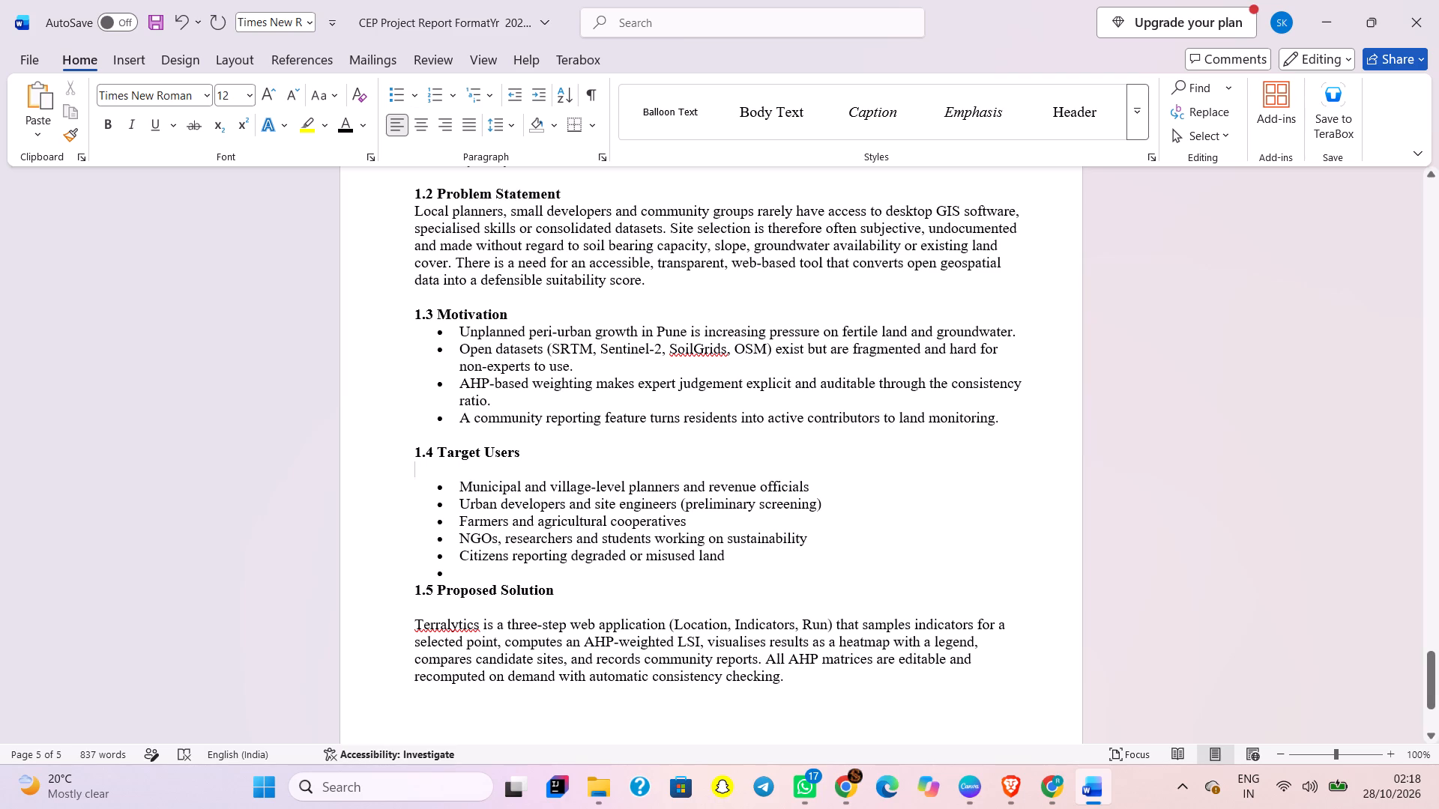
Remove the bullet from the empty line above the "1.5 Proposed Solution" heading, keeping the line blank.
{"action": "left_click", "coordinate": [444, 571]}
{"action": "key", "text": "BackSpace"}
Insert a blank line without a bullet between the "1.3 Motivation" heading and its first bullet.
{"action": "left_click", "coordinate": [456, 330]}
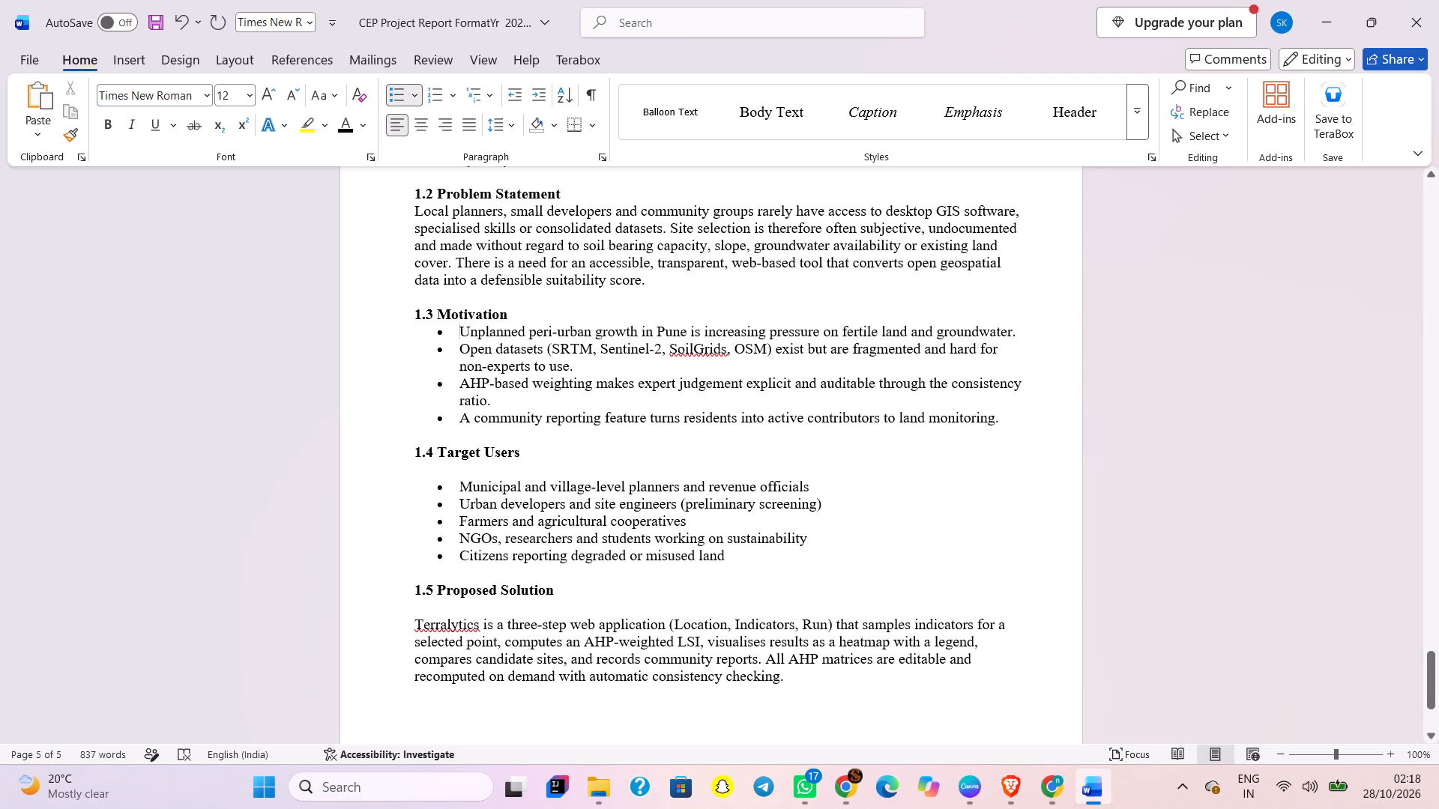
{"action": "key", "text": "Return"}
{"action": "left_click", "coordinate": [446, 327]}
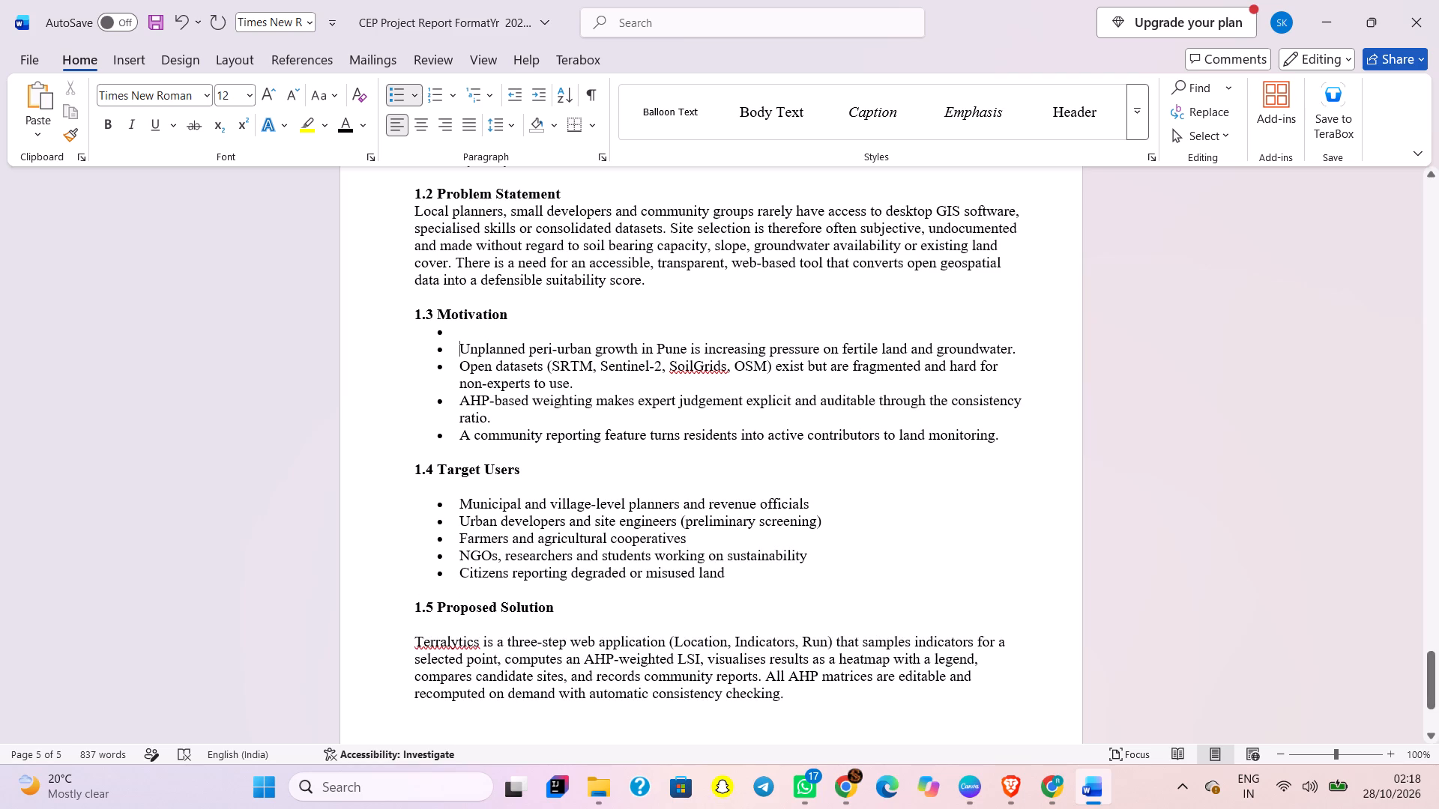
{"action": "key", "text": "BackSpace"}
Add a blank line below the "1.2 Problem Statement" and "1.1 Background" headings, before their paragraphs.
{"action": "scroll", "coordinate": [470, 326], "scroll_direction": "up", "scroll_amount": 1}
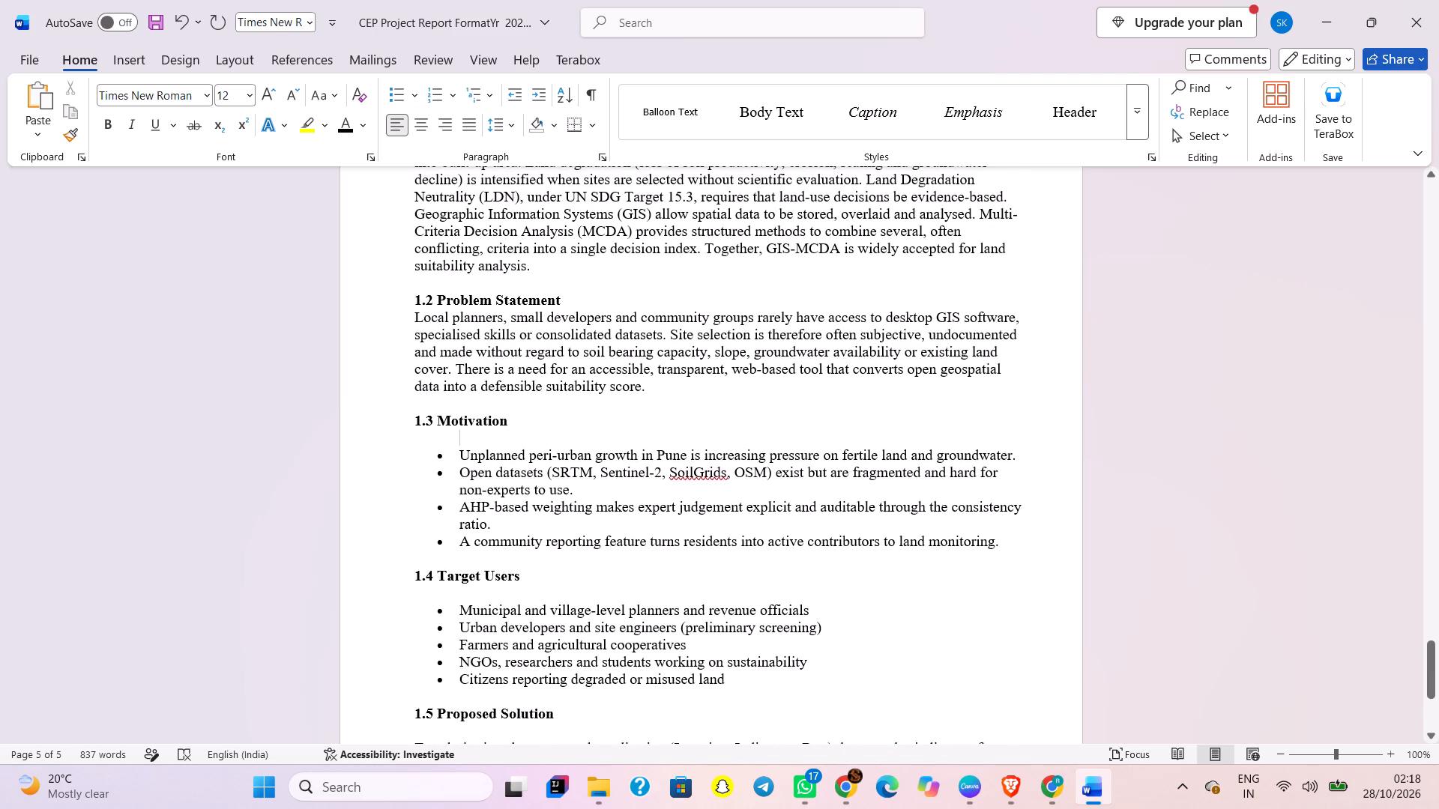
{"action": "left_click", "coordinate": [411, 318]}
{"action": "key", "text": "Return"}
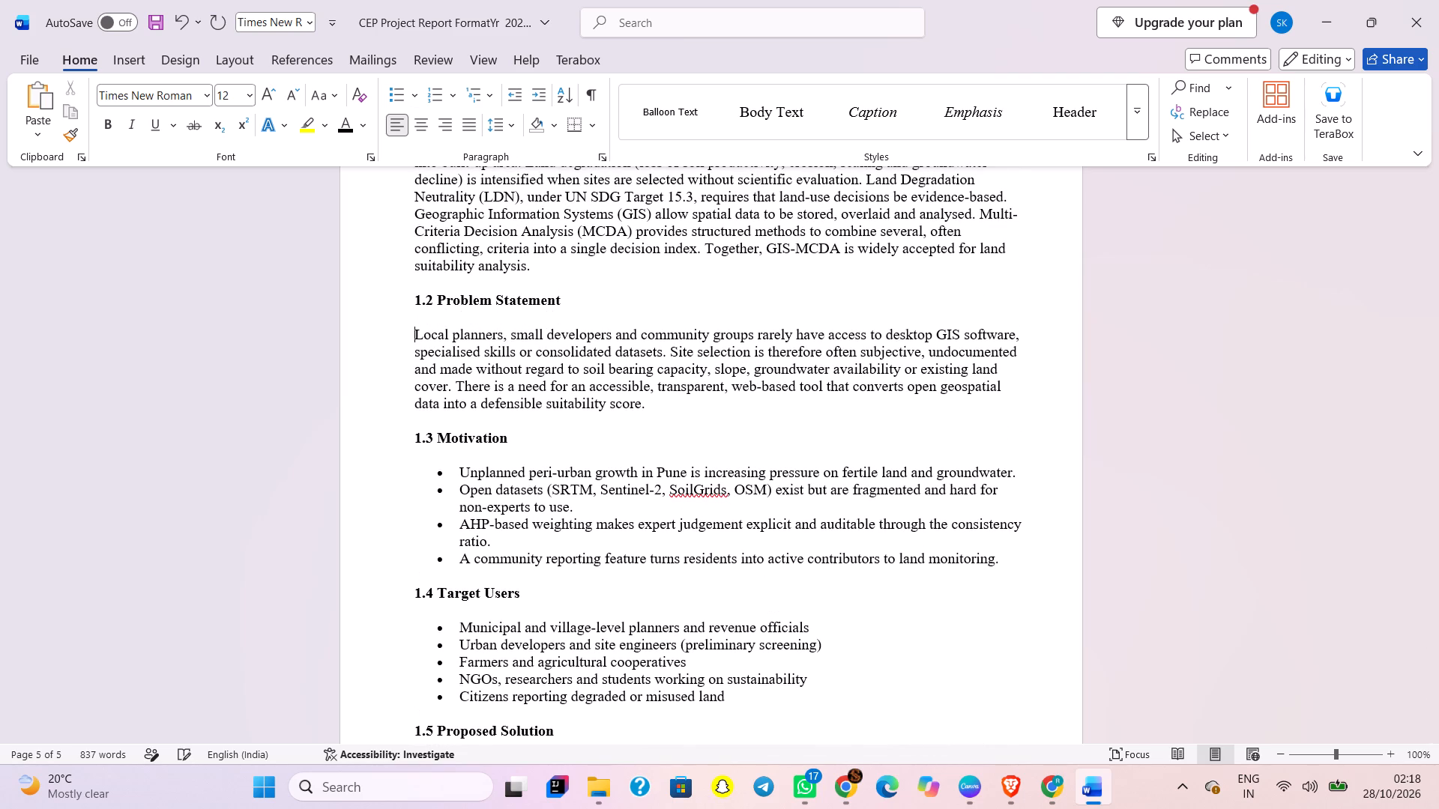
{"action": "scroll", "coordinate": [411, 318], "scroll_direction": "up", "scroll_amount": 1}
{"action": "left_click", "coordinate": [416, 307]}
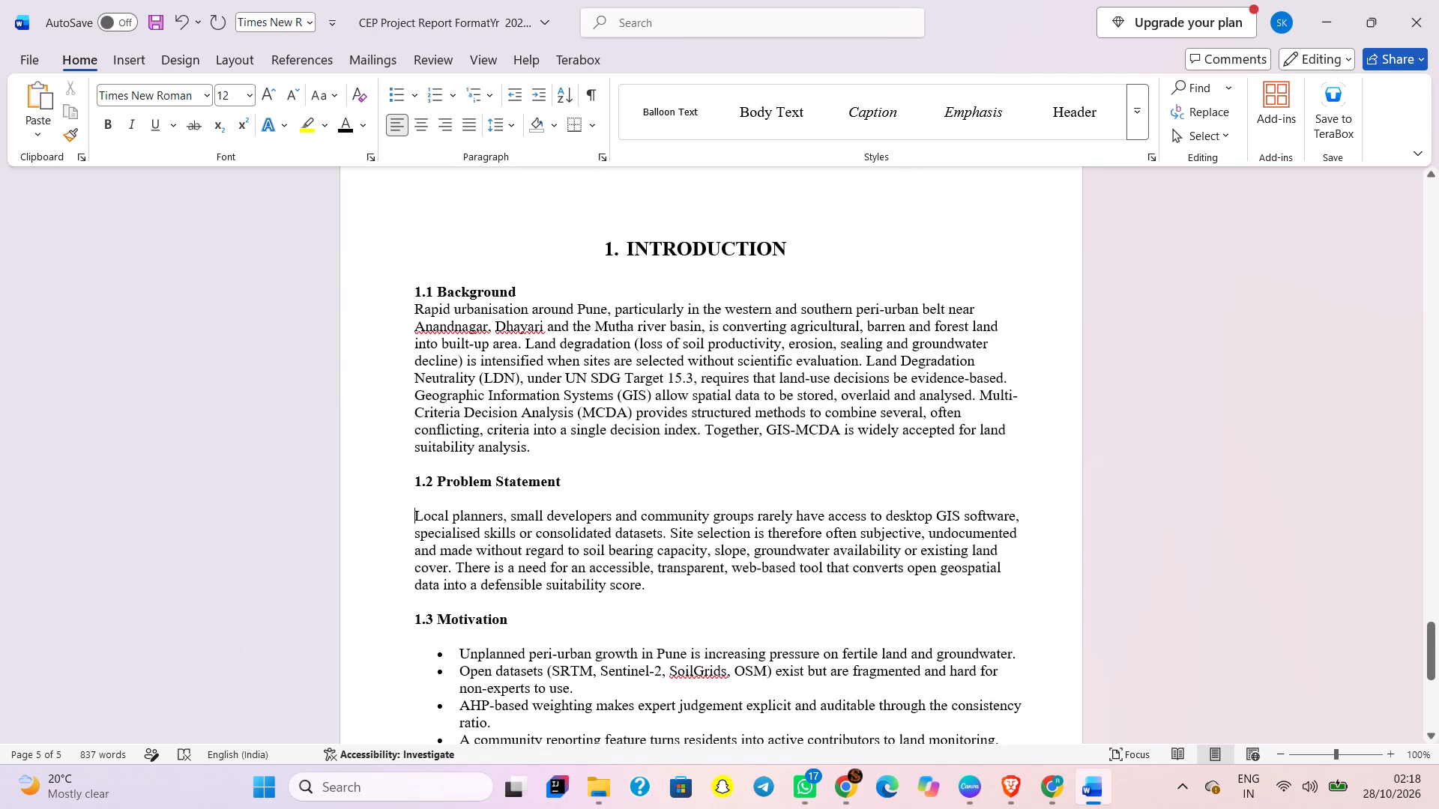
{"action": "key", "text": "Return"}
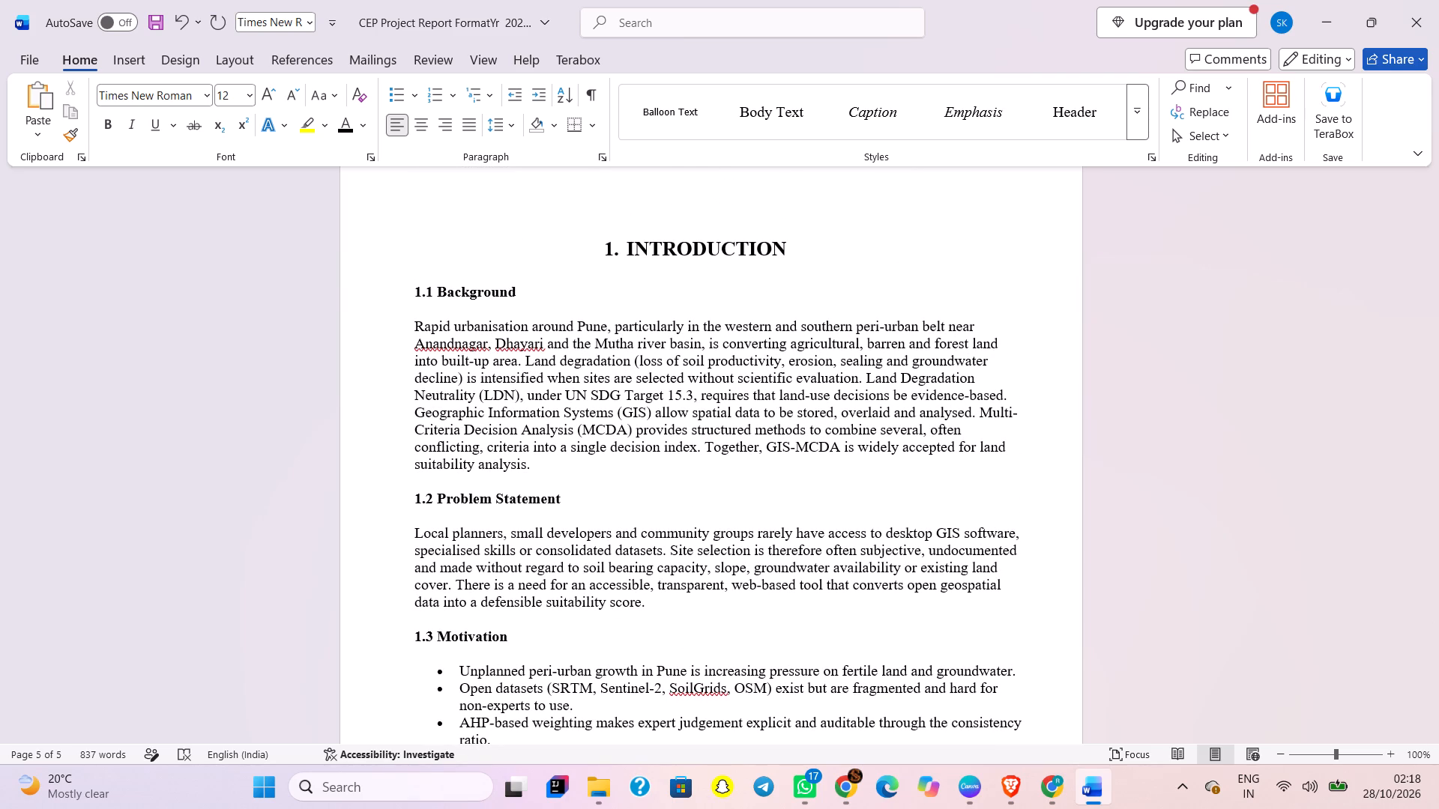
Insert a blank page after the Proposed Solution paragraph at the end of the introduction.
{"action": "scroll", "coordinate": [486, 392], "scroll_direction": "down", "scroll_amount": 2}
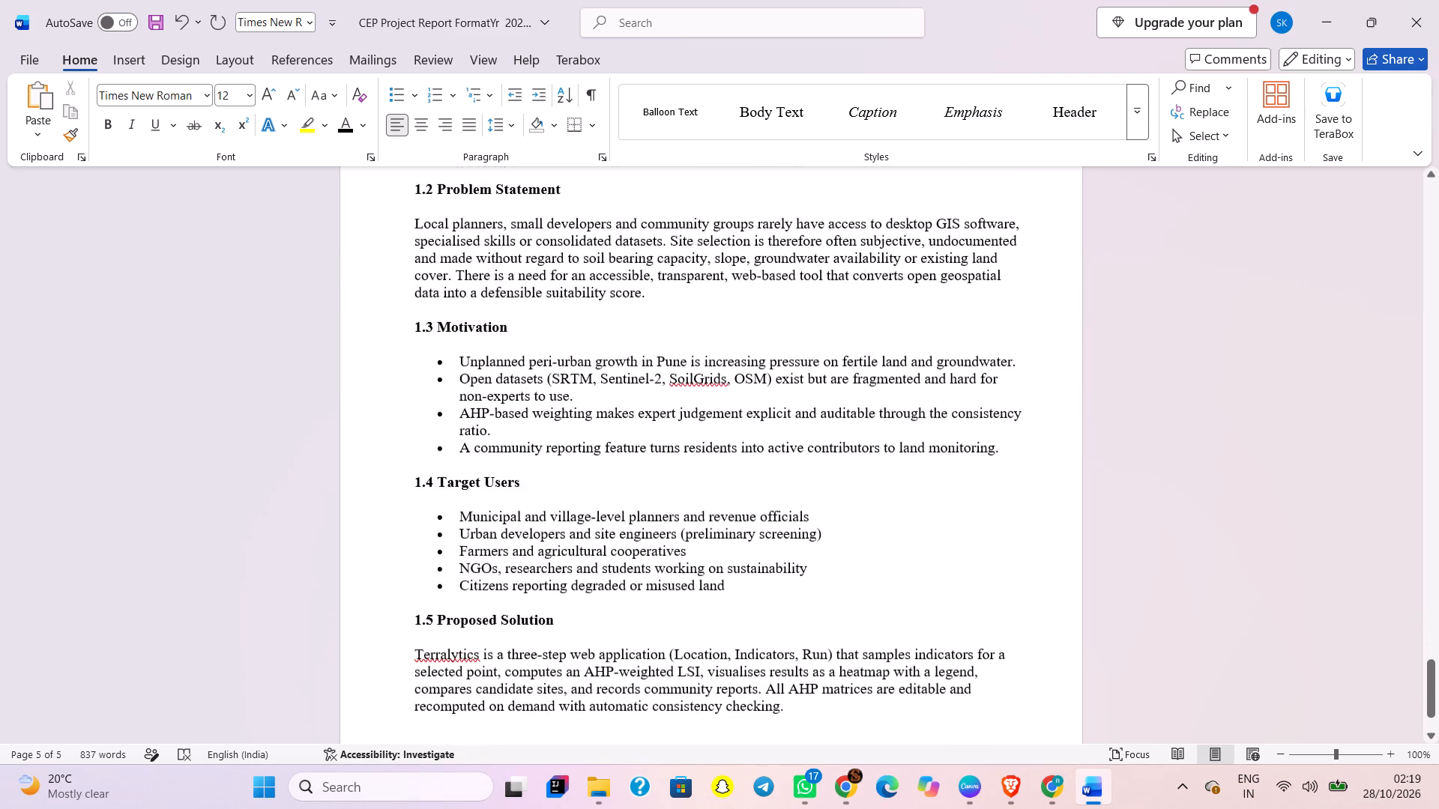
{"action": "scroll", "coordinate": [486, 392], "scroll_direction": "down", "scroll_amount": 2}
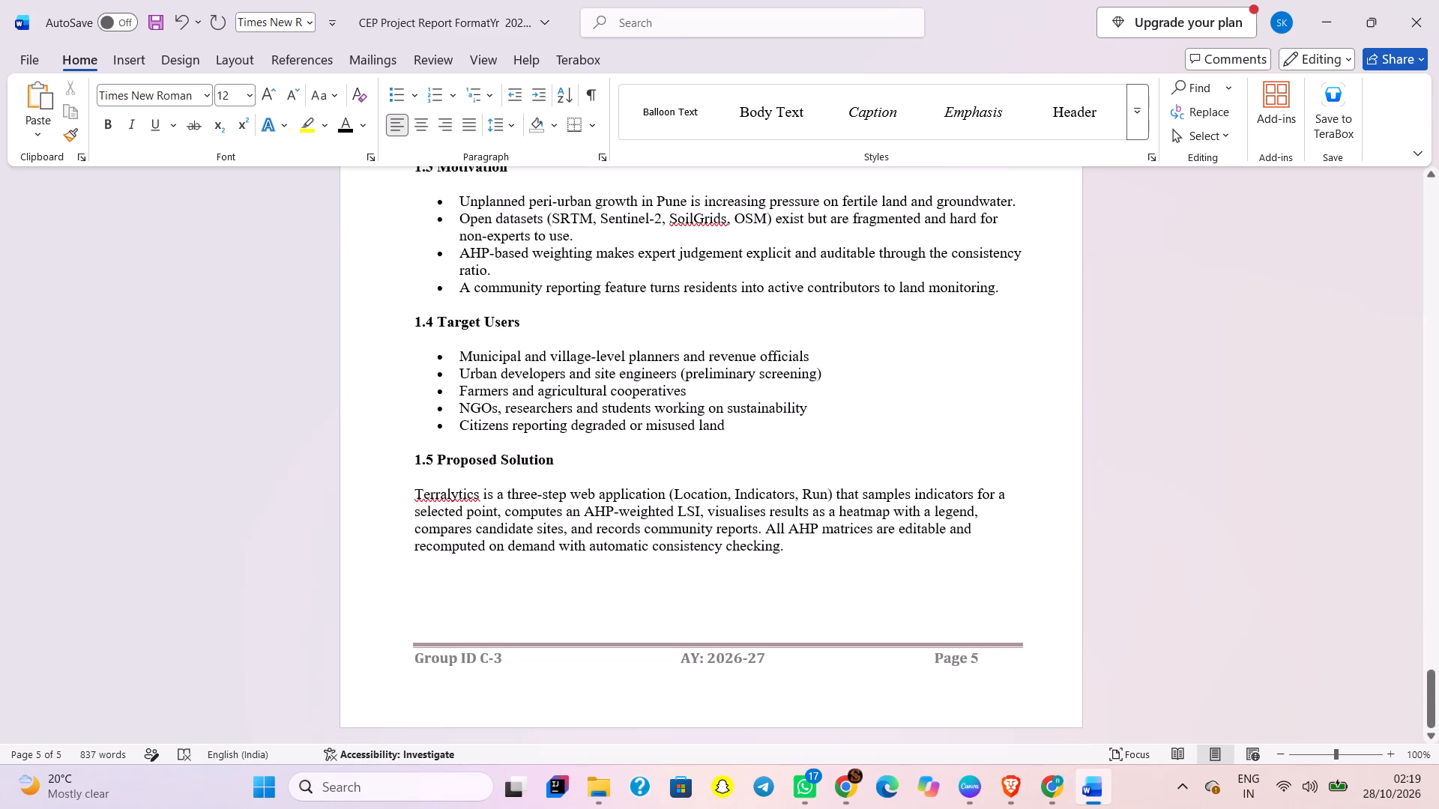
{"action": "scroll", "coordinate": [796, 512], "scroll_direction": "down", "scroll_amount": 3}
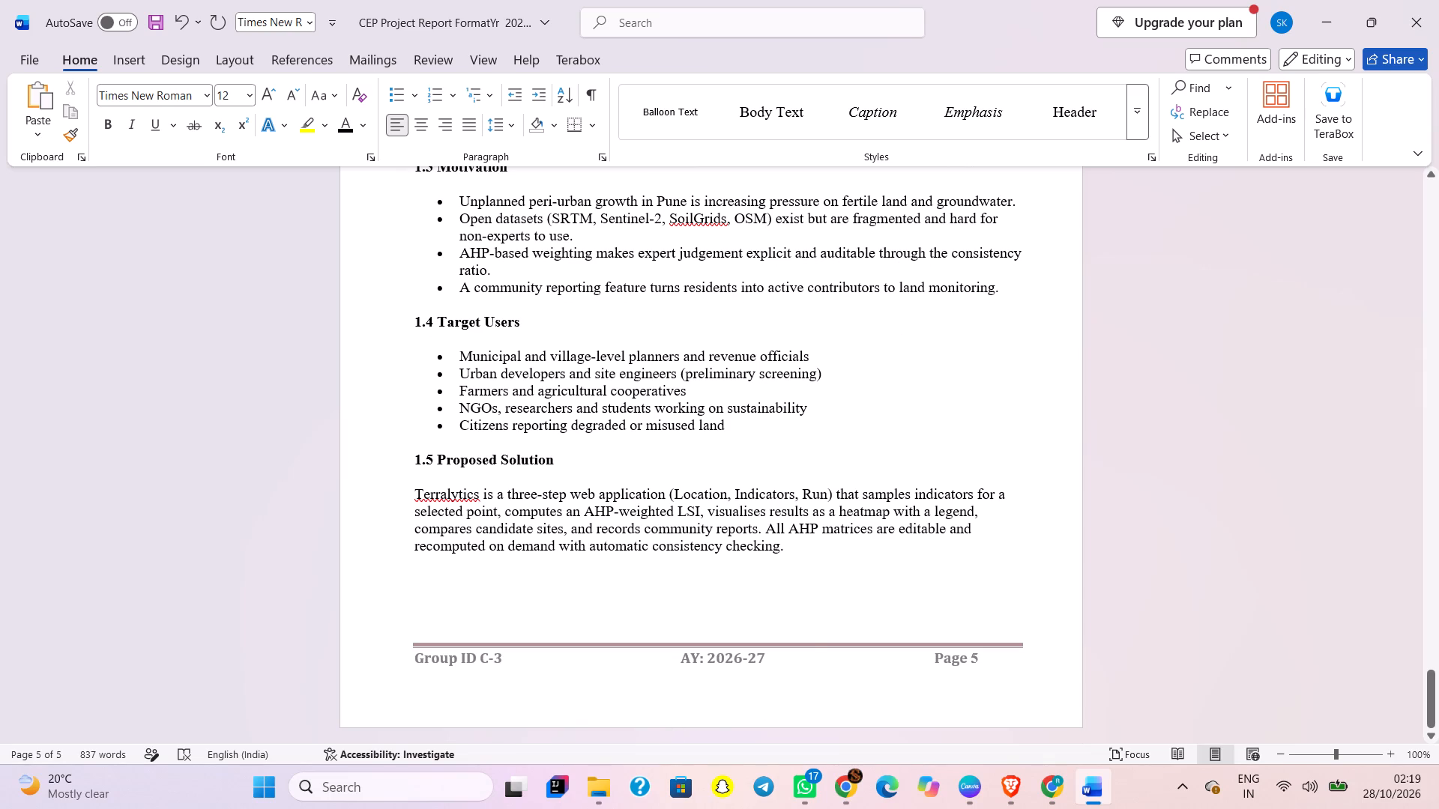
{"action": "left_click", "coordinate": [665, 733]}
{"action": "left_click", "coordinate": [133, 61]}
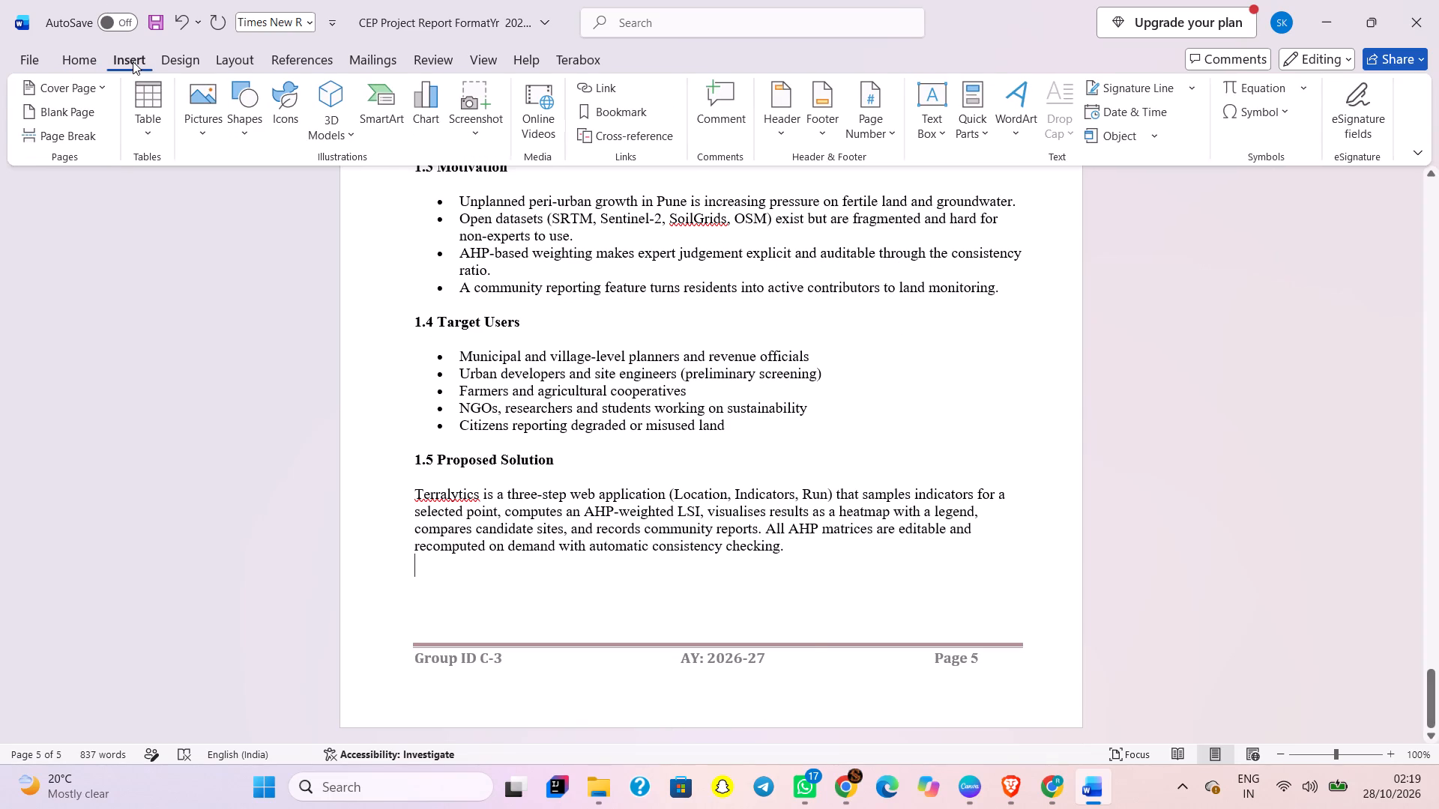
{"action": "left_click", "coordinate": [75, 111]}
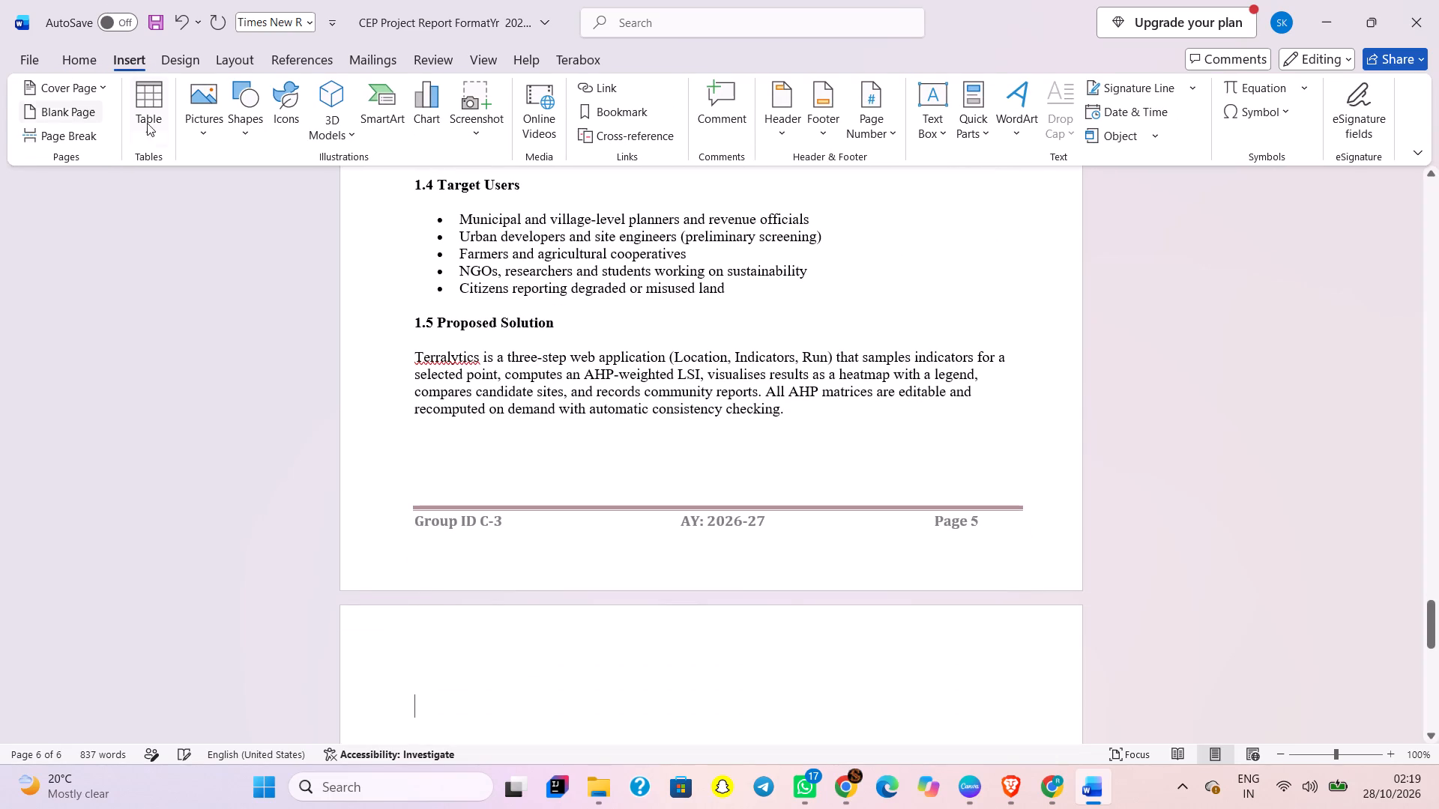
{"action": "scroll", "coordinate": [582, 408], "scroll_direction": "down", "scroll_amount": 2}
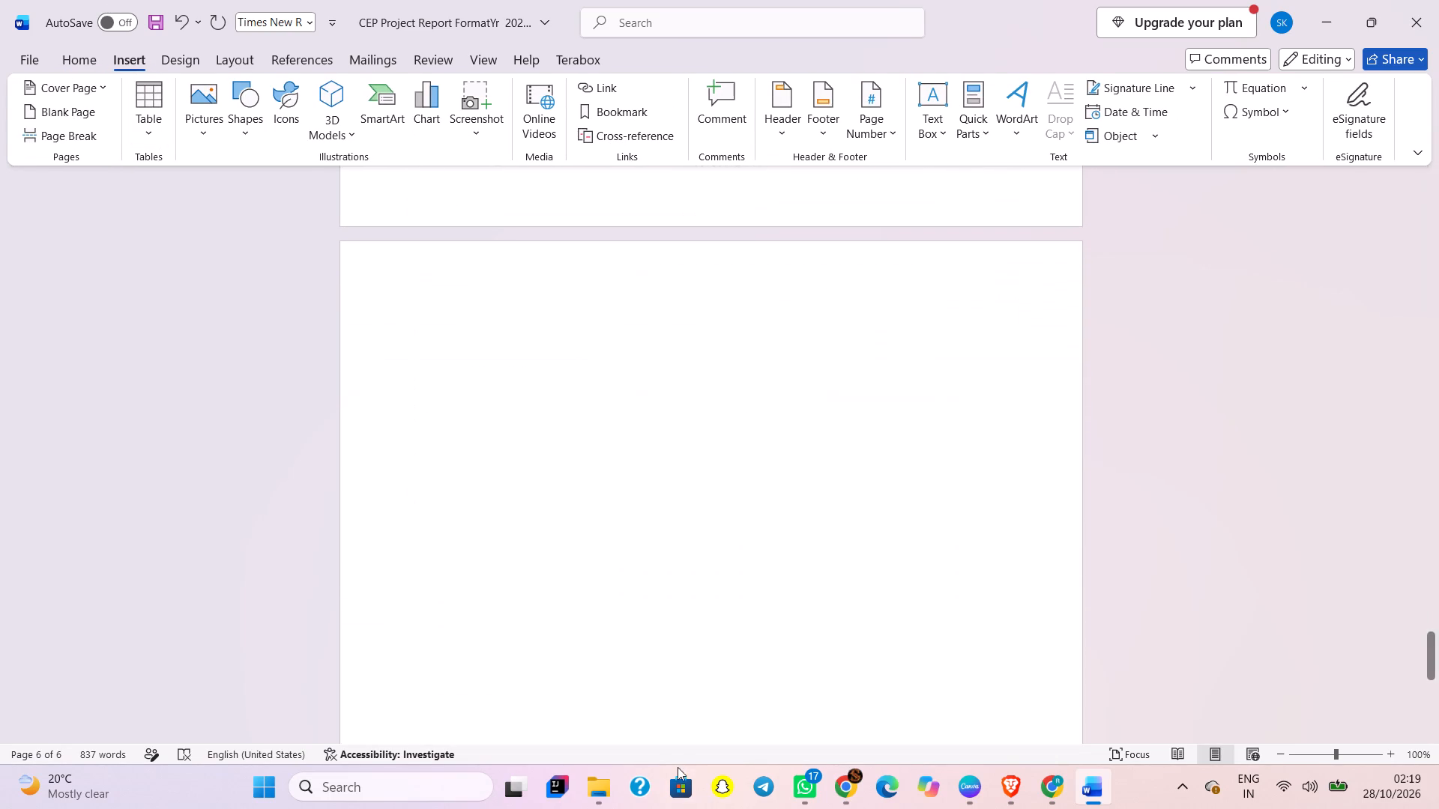
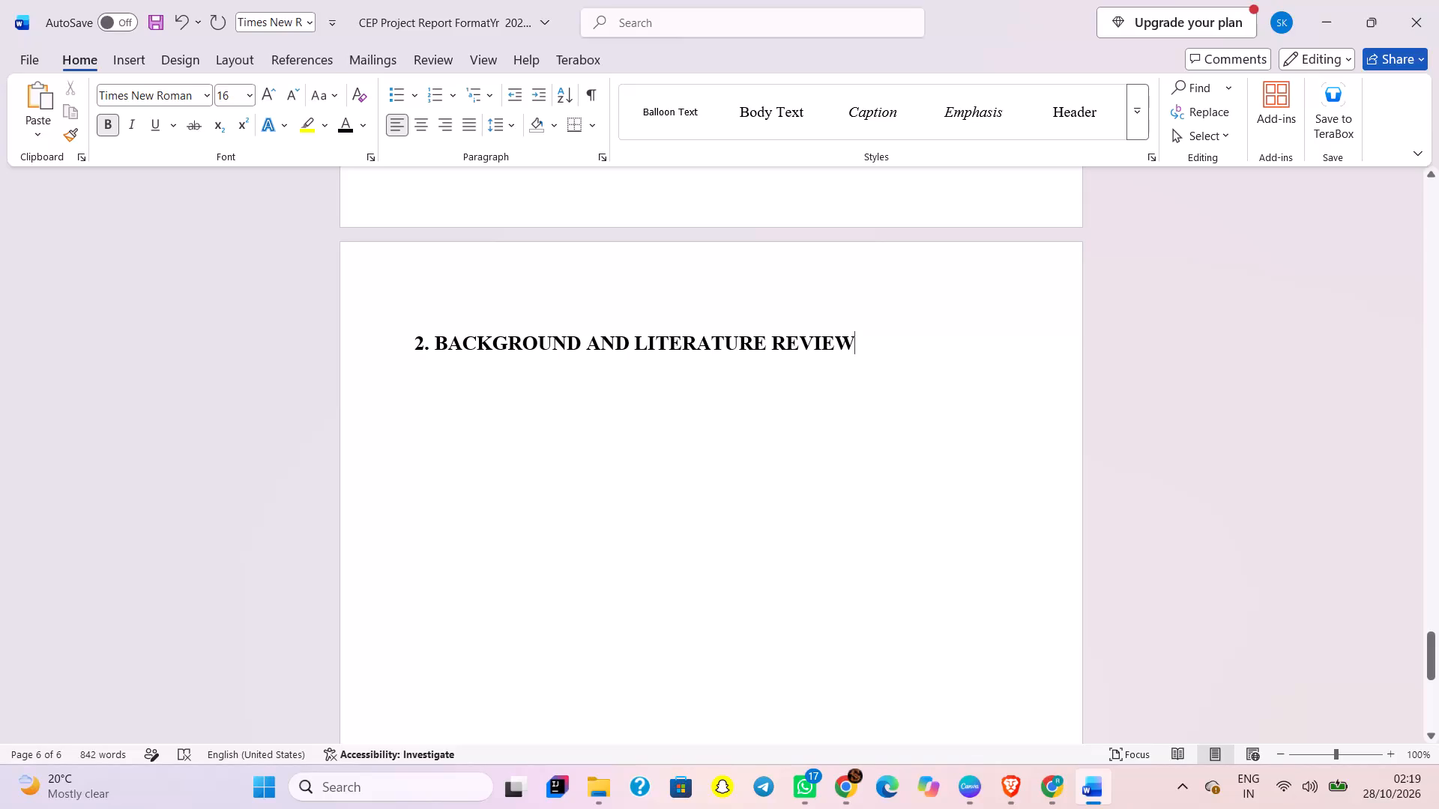
Shift the "2. BACKGROUND AND LITERATURE REVIEW" heading toward the page centre by inserting spaces before it.
{"action": "key", "text": "space"}
{"action": "key", "text": "space"}
{"action": "key", "text": "space"}
{"action": "key", "text": "space"}
{"action": "key", "text": "space"}
{"action": "key", "text": "space"}
{"action": "key", "text": "space"}
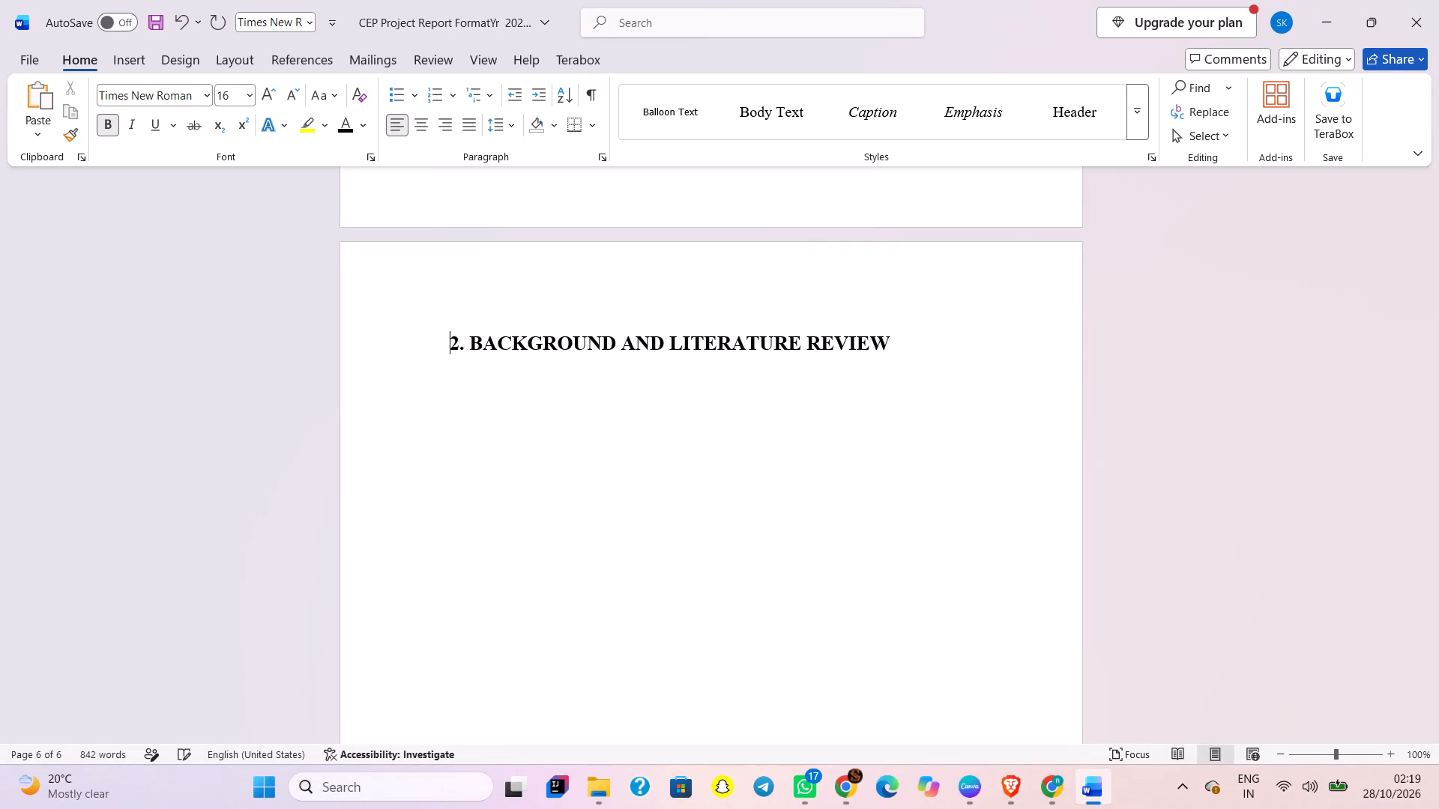
{"action": "key", "text": "space"}
{"action": "key", "text": "space"}
{"action": "key", "text": "space"}
{"action": "key", "text": "space"}
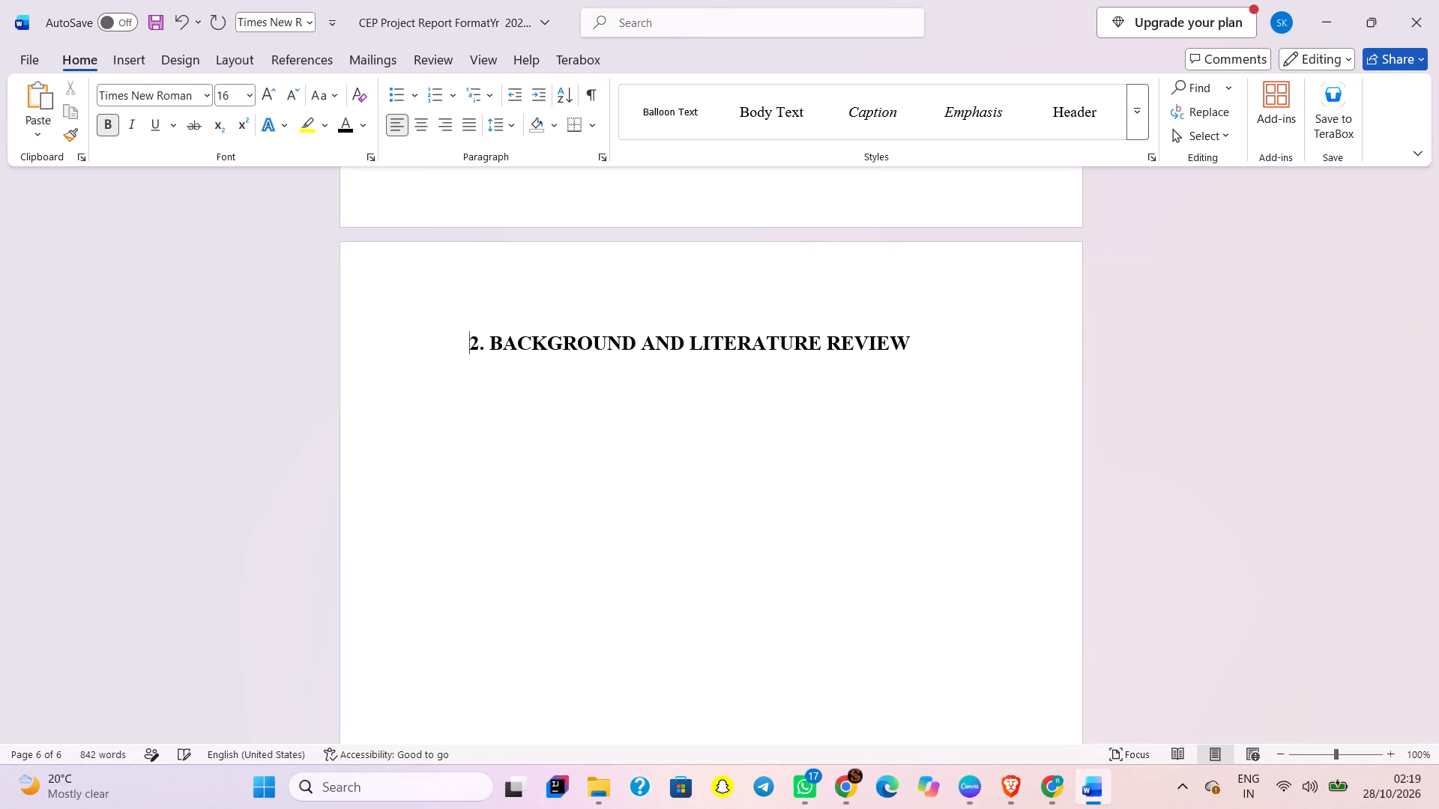
{"action": "key", "text": "space"}
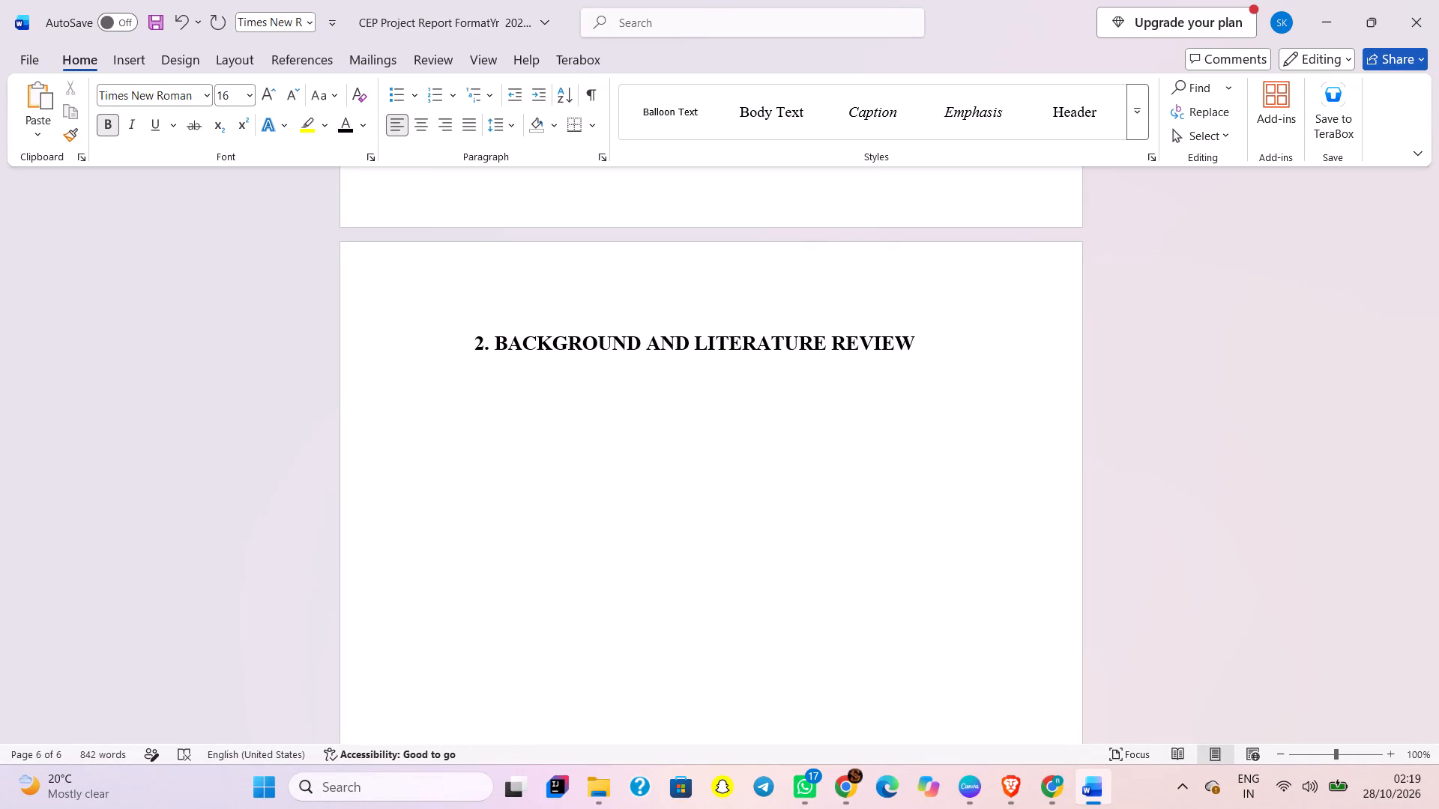
Add blank lines below the "2. BACKGROUND AND LITERATURE REVIEW" heading, undoing automatic numbering to keep the heading as plain text.
{"action": "left_click", "coordinate": [923, 349]}
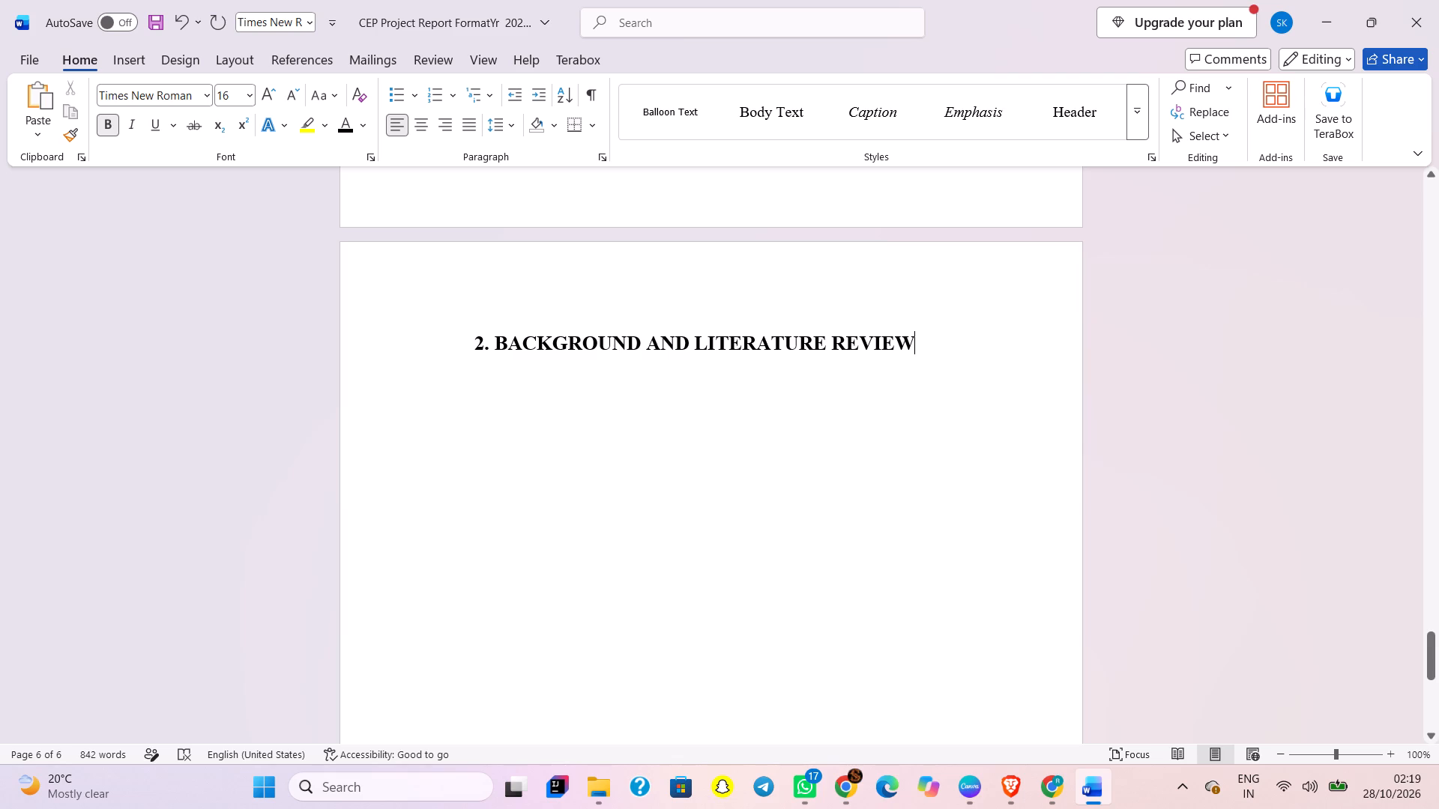
{"action": "key", "text": "Return"}
{"action": "key", "text": "BackSpace"}
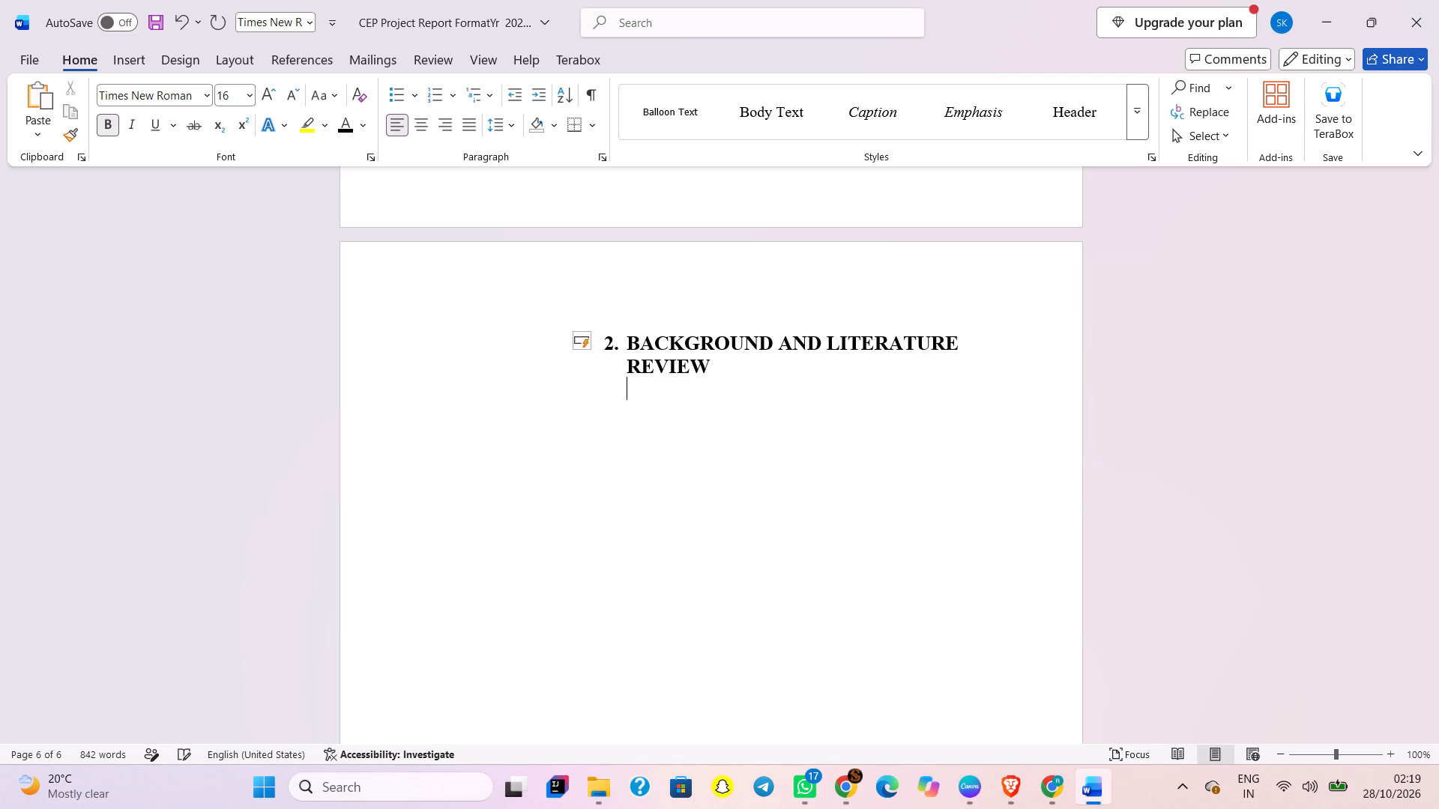
{"action": "left_click", "coordinate": [588, 341]}
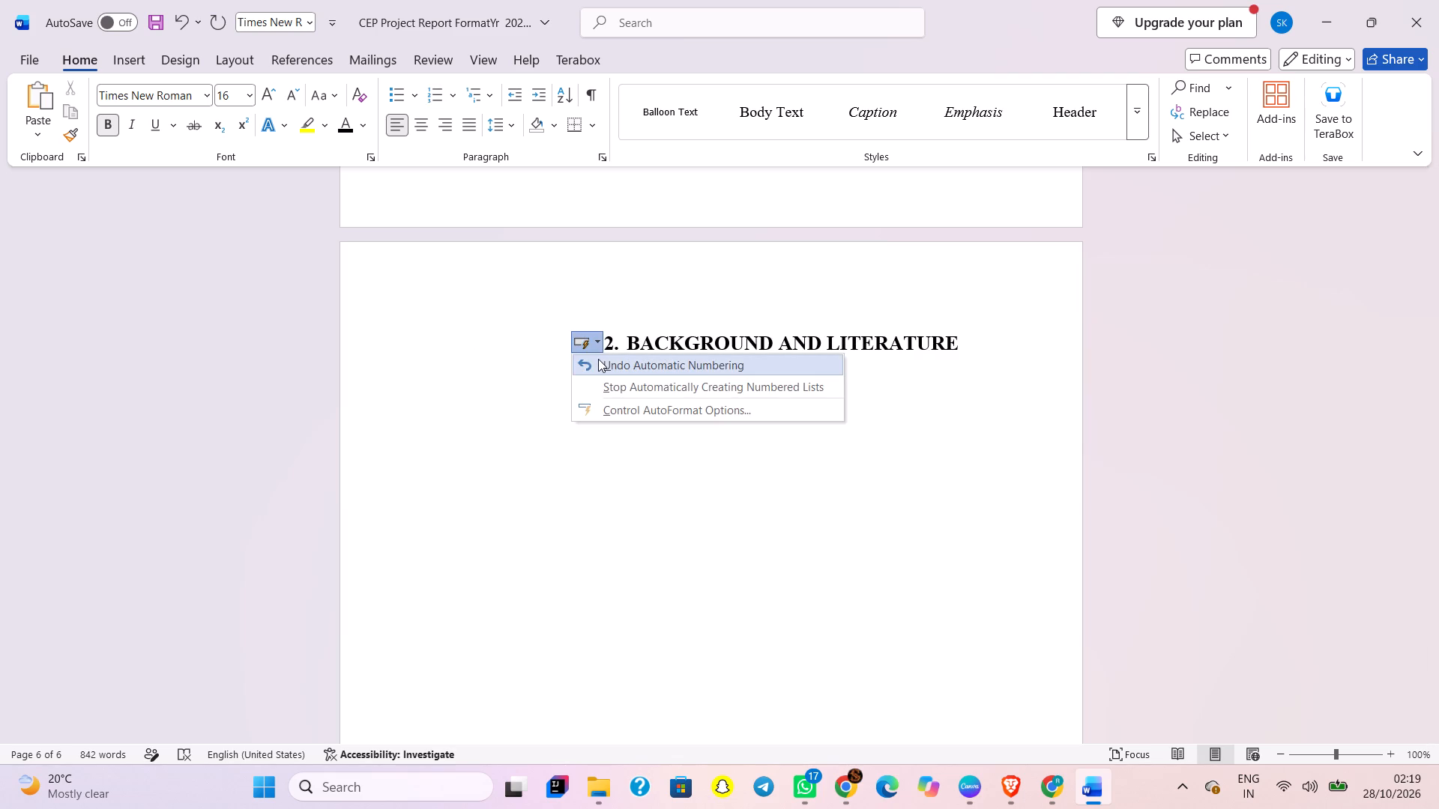
{"action": "left_click", "coordinate": [598, 358]}
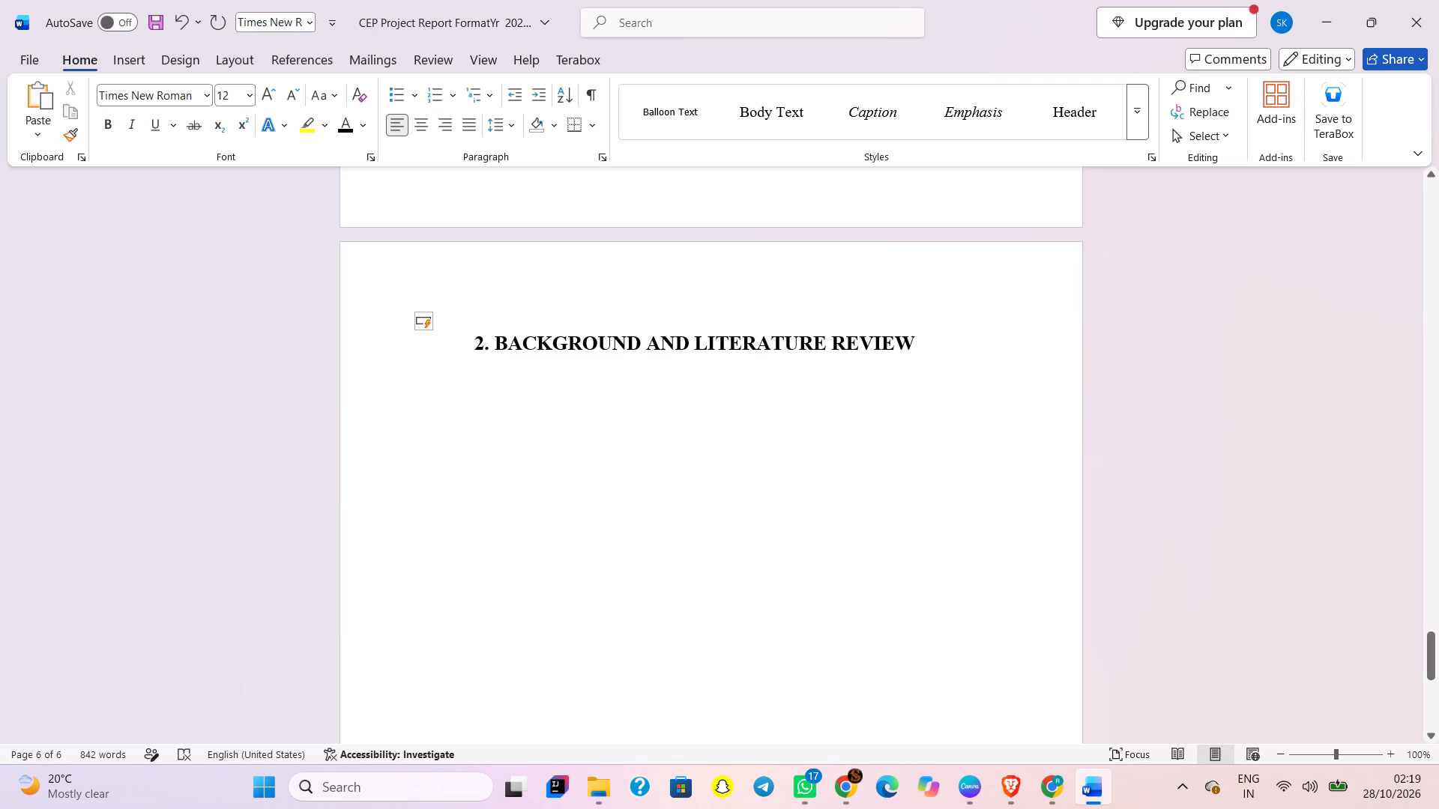
{"action": "key", "text": "Return"}
{"action": "key", "text": "BackSpace"}
{"action": "key", "text": "BackSpace"}
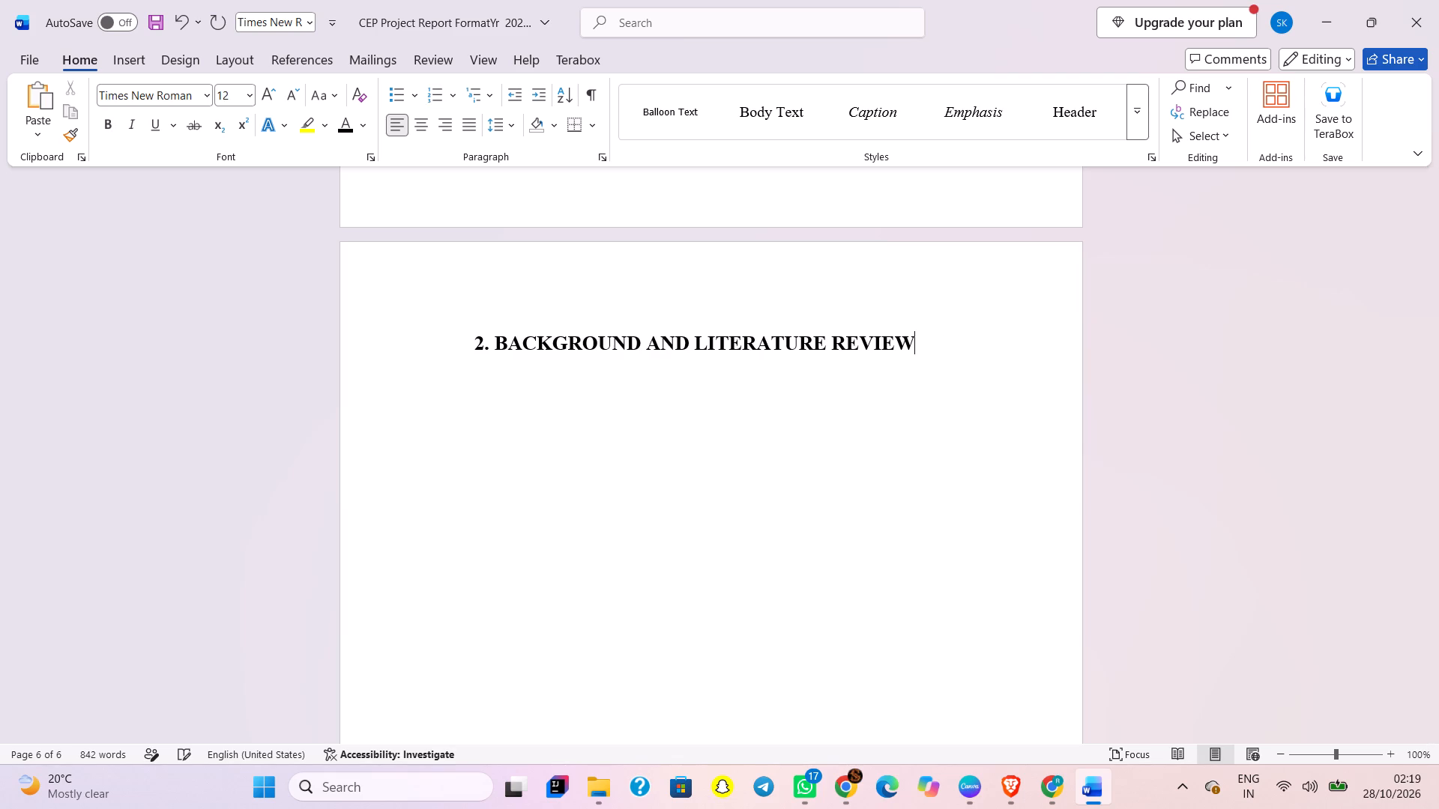
{"action": "key", "text": "Return"}
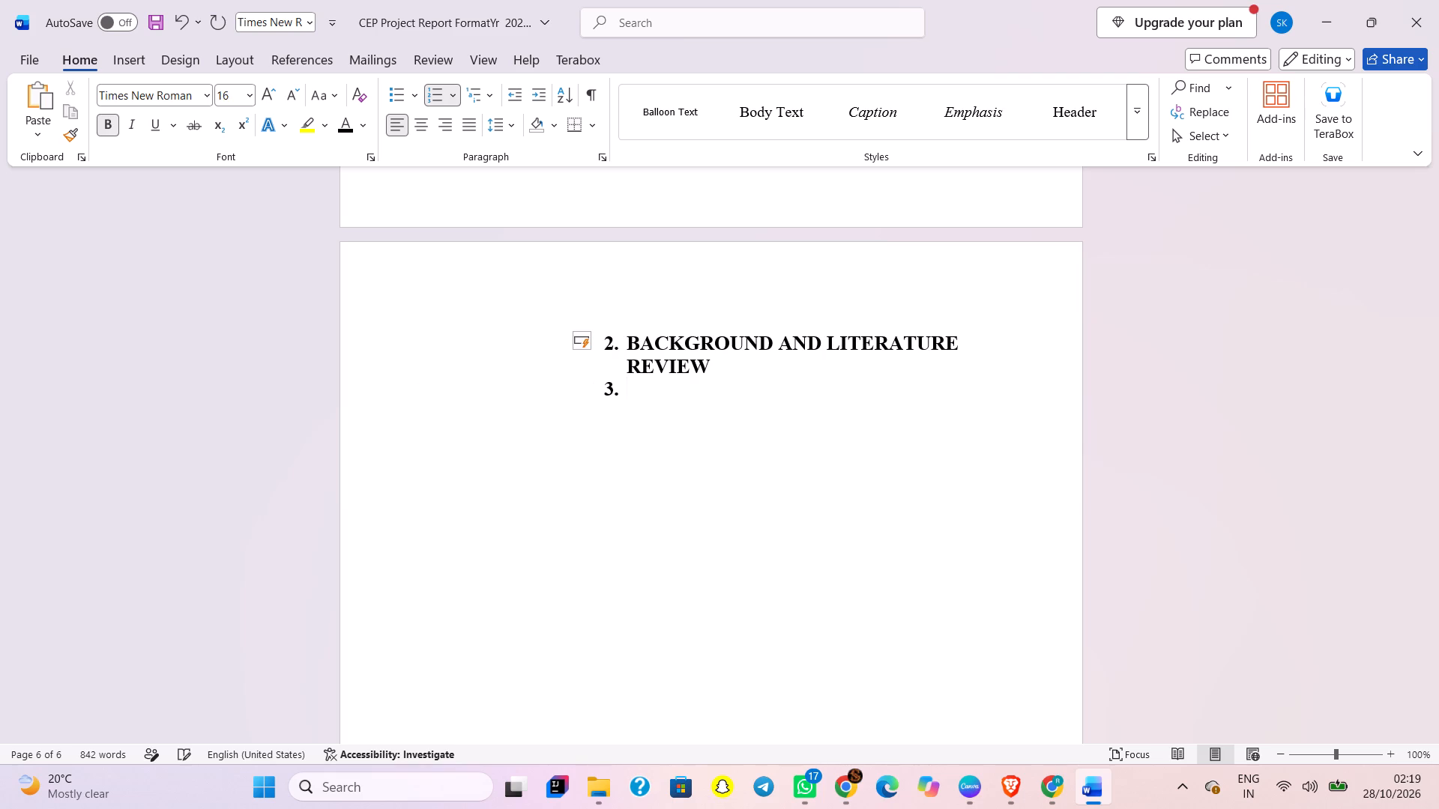
{"action": "left_click", "coordinate": [594, 342]}
{"action": "left_click", "coordinate": [594, 368]}
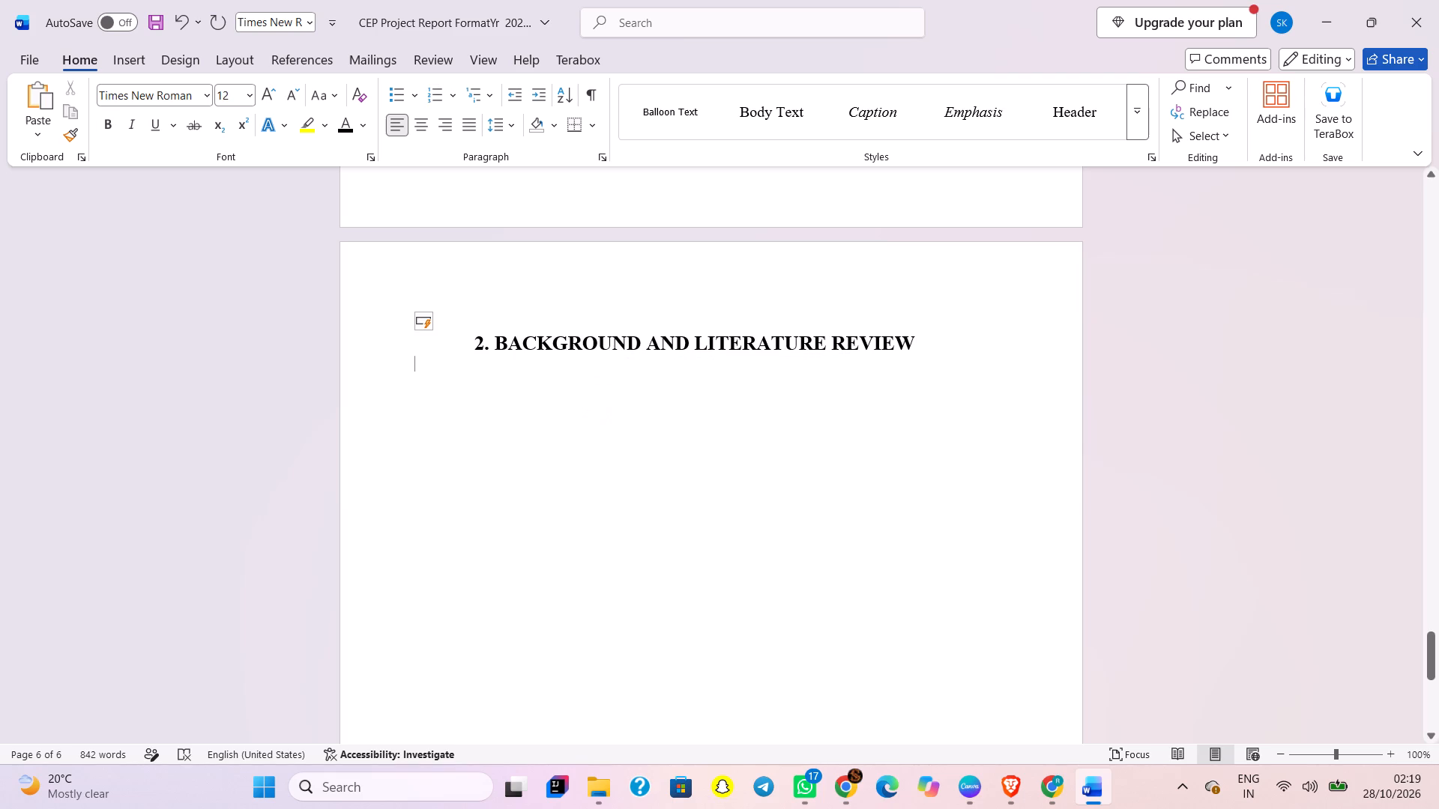
{"action": "key", "text": "Return"}
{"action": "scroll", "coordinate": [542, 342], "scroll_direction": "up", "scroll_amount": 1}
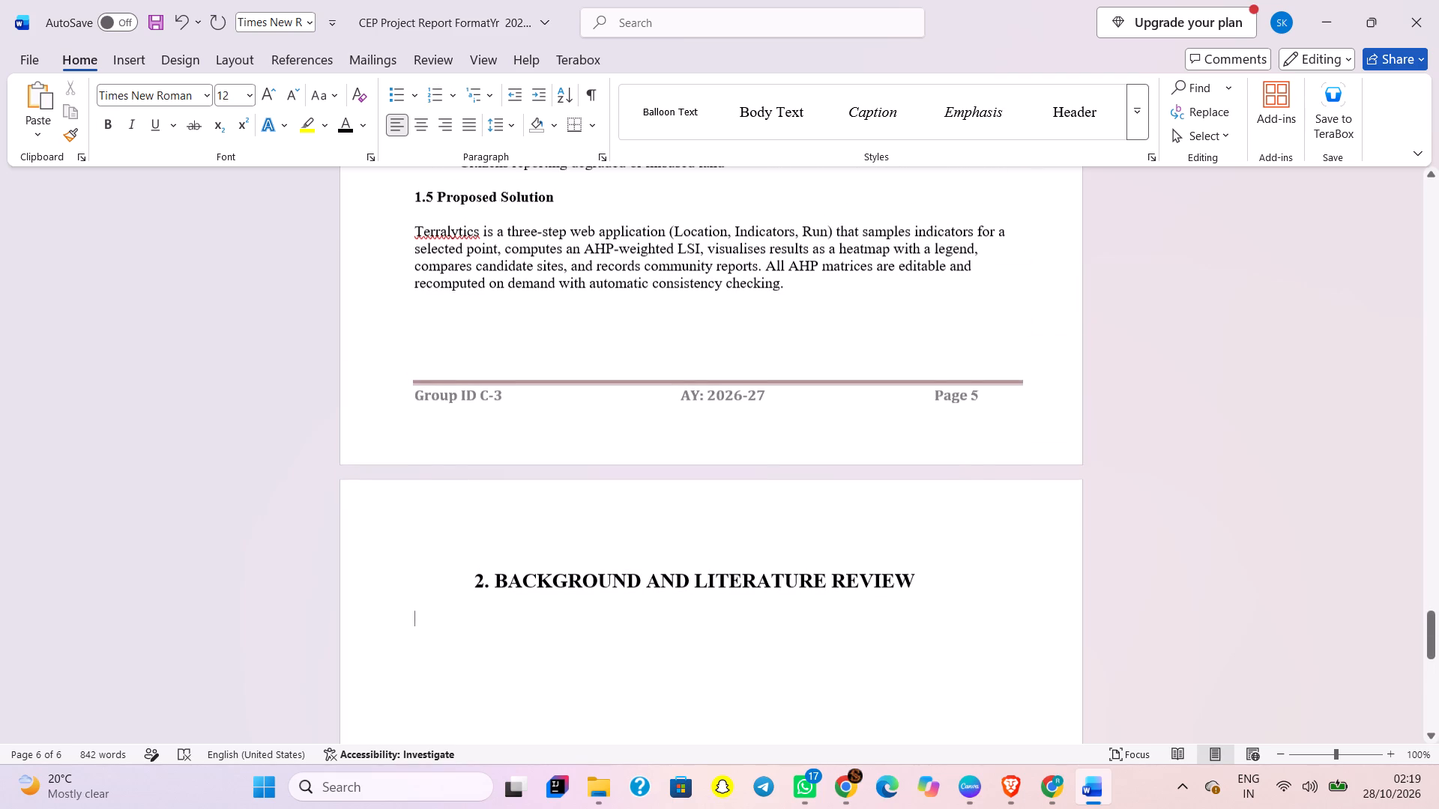
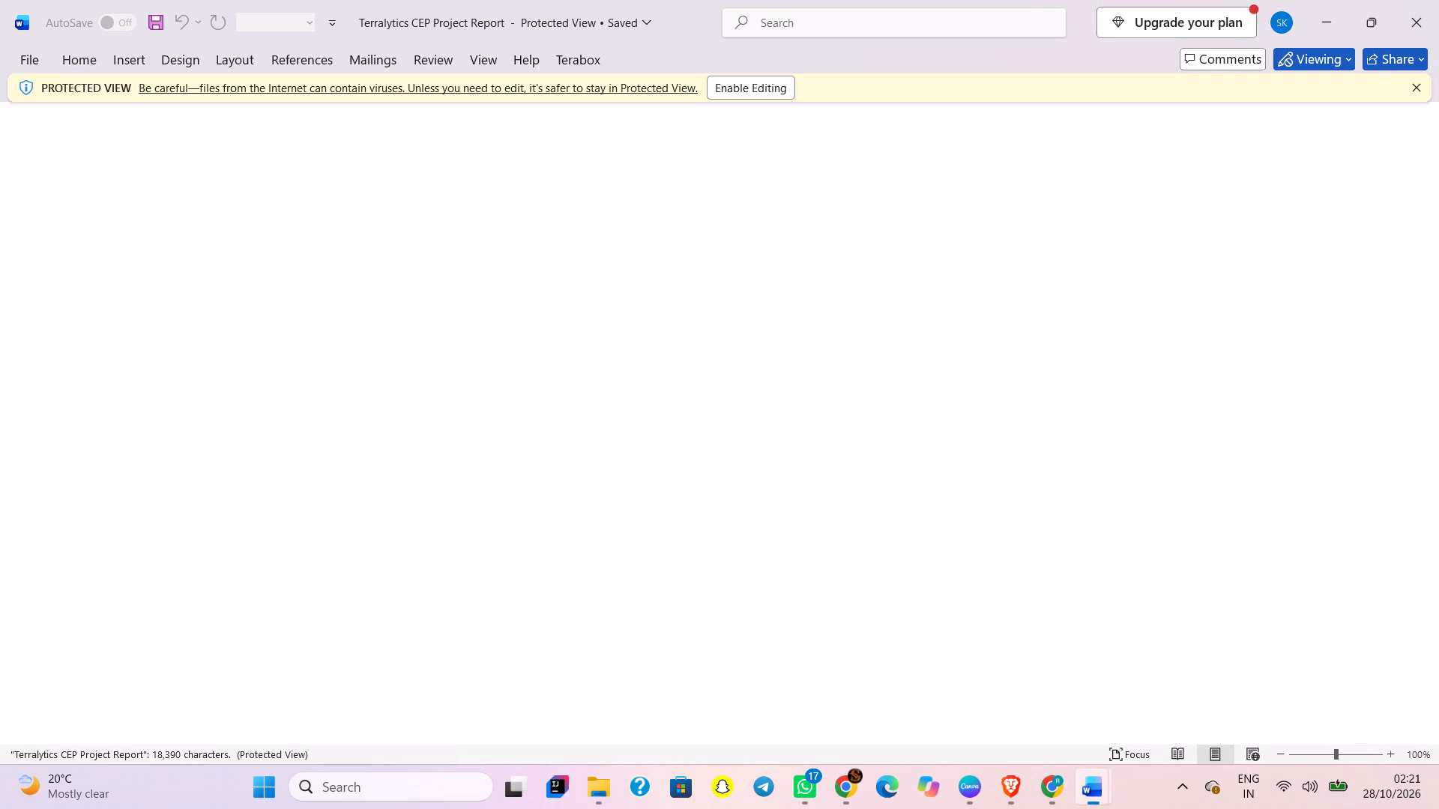
Enable editing of the Terralytics CEP Project Report document.
{"action": "left_click_drag", "start_coordinate": [719, 83], "coordinate": [826, 139]}
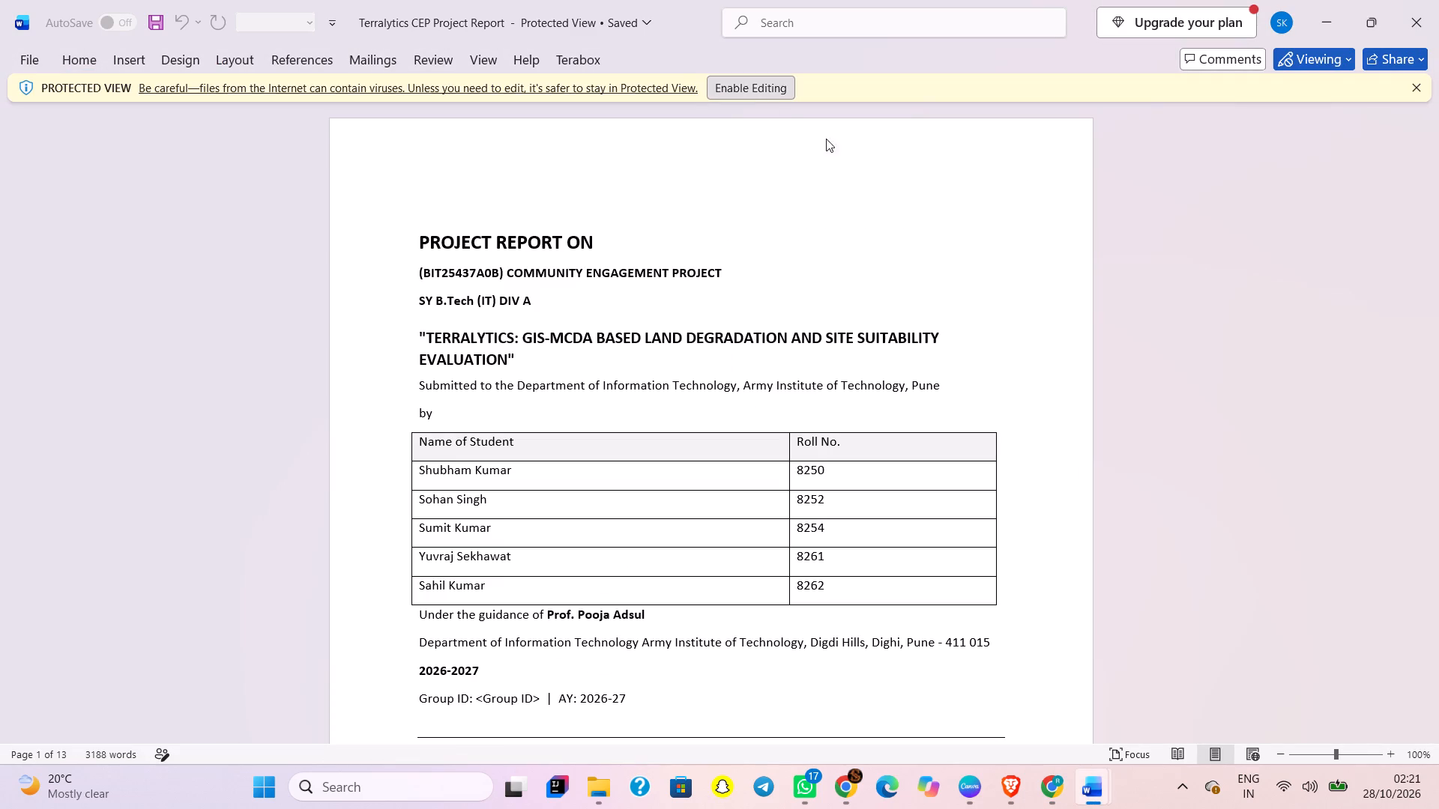
{"action": "left_click_drag", "start_coordinate": [826, 139], "coordinate": [825, 142]}
{"action": "left_click", "coordinate": [770, 89]}
Look through the whole Terralytics report, from the cover page and abstract to the end of the references.
{"action": "scroll", "coordinate": [770, 89], "scroll_direction": "down", "scroll_amount": 3}
{"action": "scroll", "coordinate": [740, 310], "scroll_direction": "down", "scroll_amount": 9}
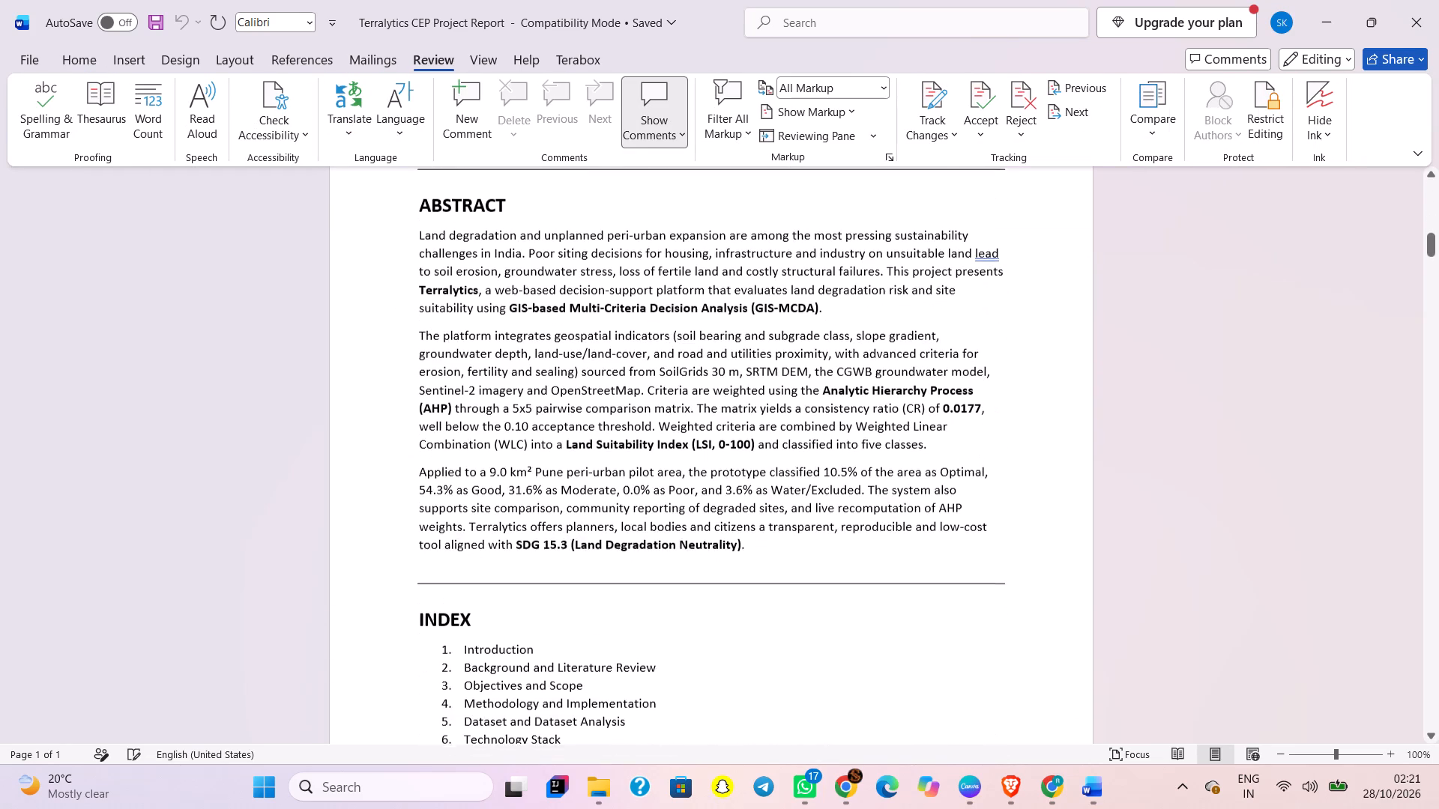
{"action": "scroll", "coordinate": [740, 310], "scroll_direction": "down", "scroll_amount": 6}
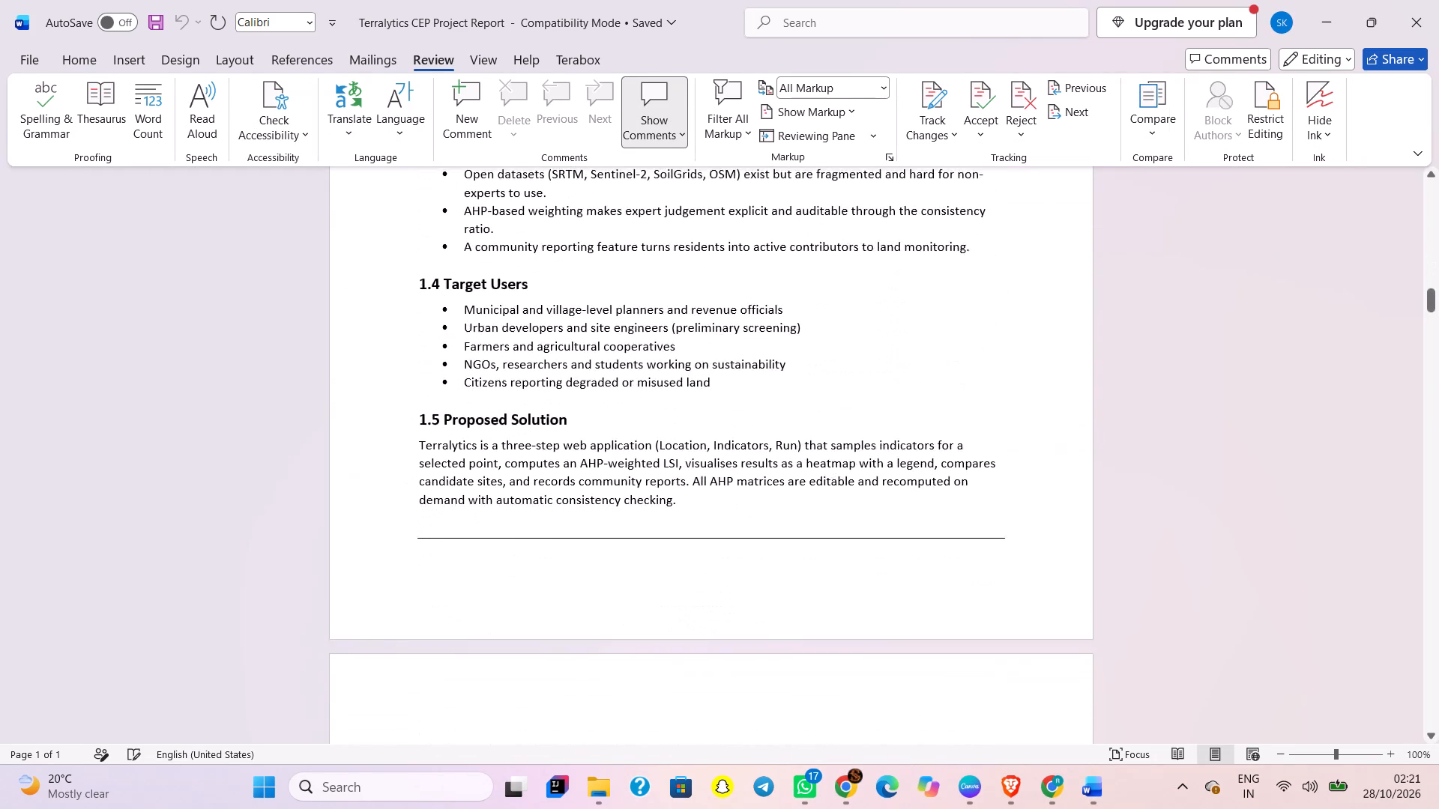
{"action": "scroll", "coordinate": [740, 310], "scroll_direction": "down", "scroll_amount": 7}
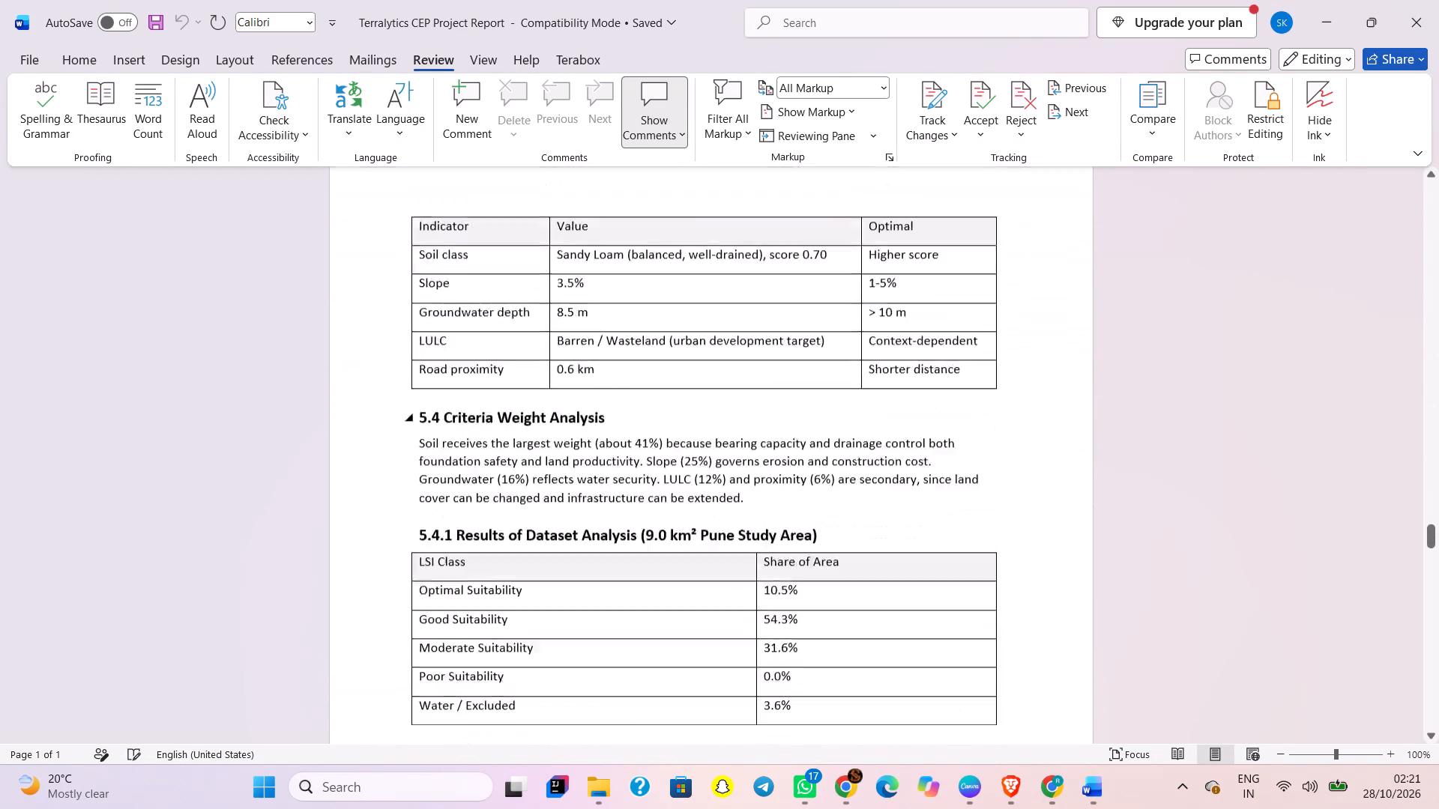
{"action": "scroll", "coordinate": [740, 310], "scroll_direction": "down", "scroll_amount": 8}
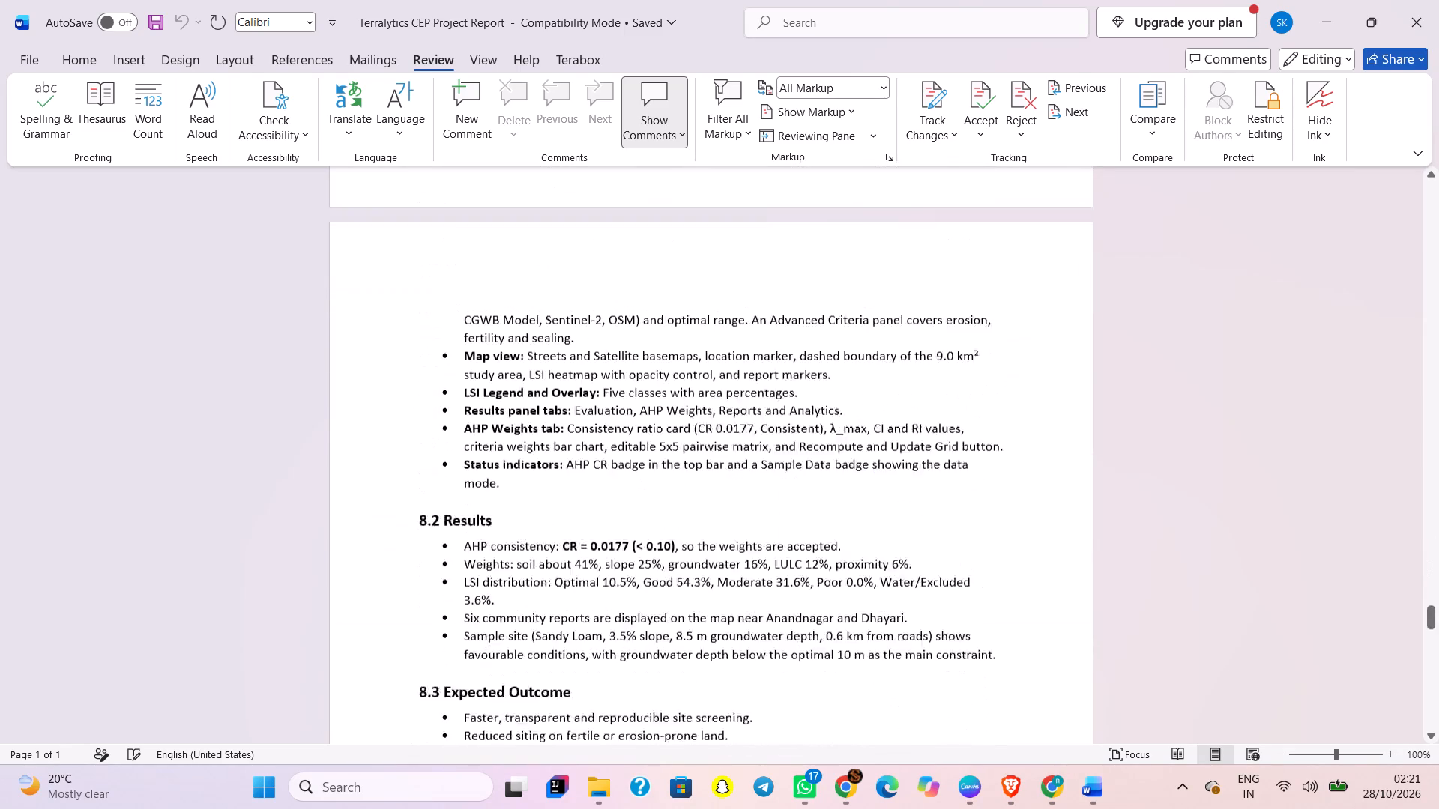
{"action": "scroll", "coordinate": [740, 310], "scroll_direction": "down", "scroll_amount": 6}
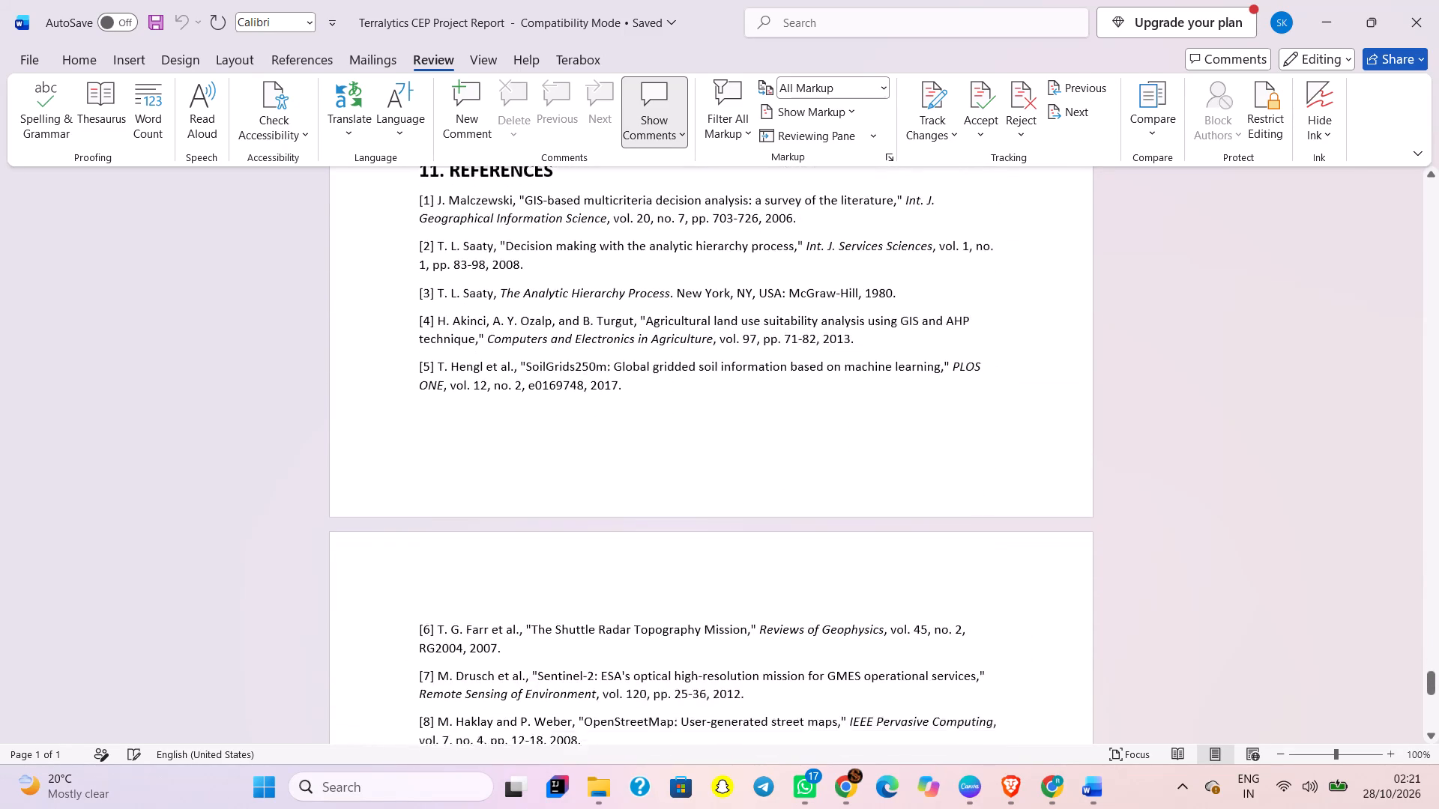
{"action": "scroll", "coordinate": [740, 310], "scroll_direction": "down", "scroll_amount": 6}
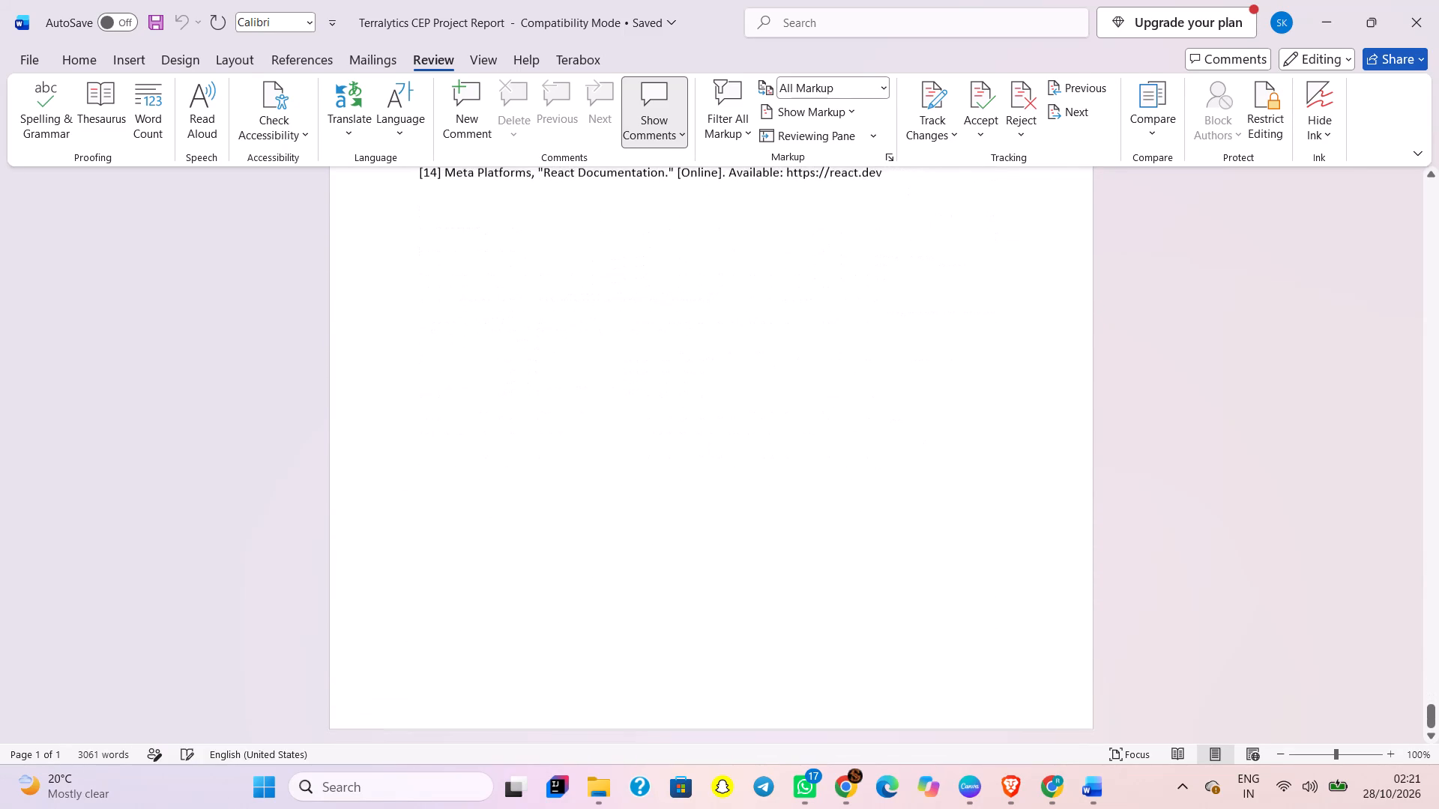
{"action": "scroll", "coordinate": [740, 310], "scroll_direction": "down", "scroll_amount": 1}
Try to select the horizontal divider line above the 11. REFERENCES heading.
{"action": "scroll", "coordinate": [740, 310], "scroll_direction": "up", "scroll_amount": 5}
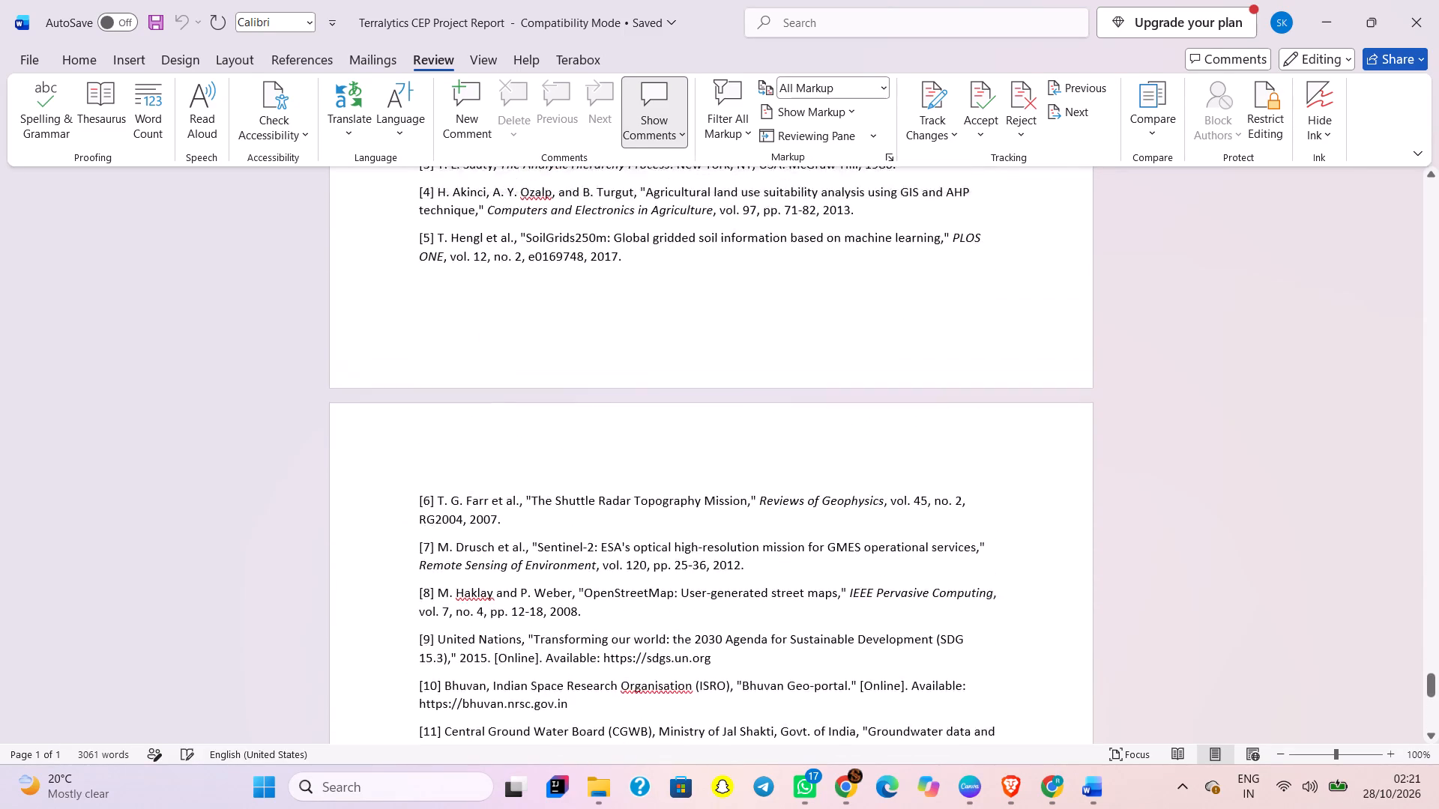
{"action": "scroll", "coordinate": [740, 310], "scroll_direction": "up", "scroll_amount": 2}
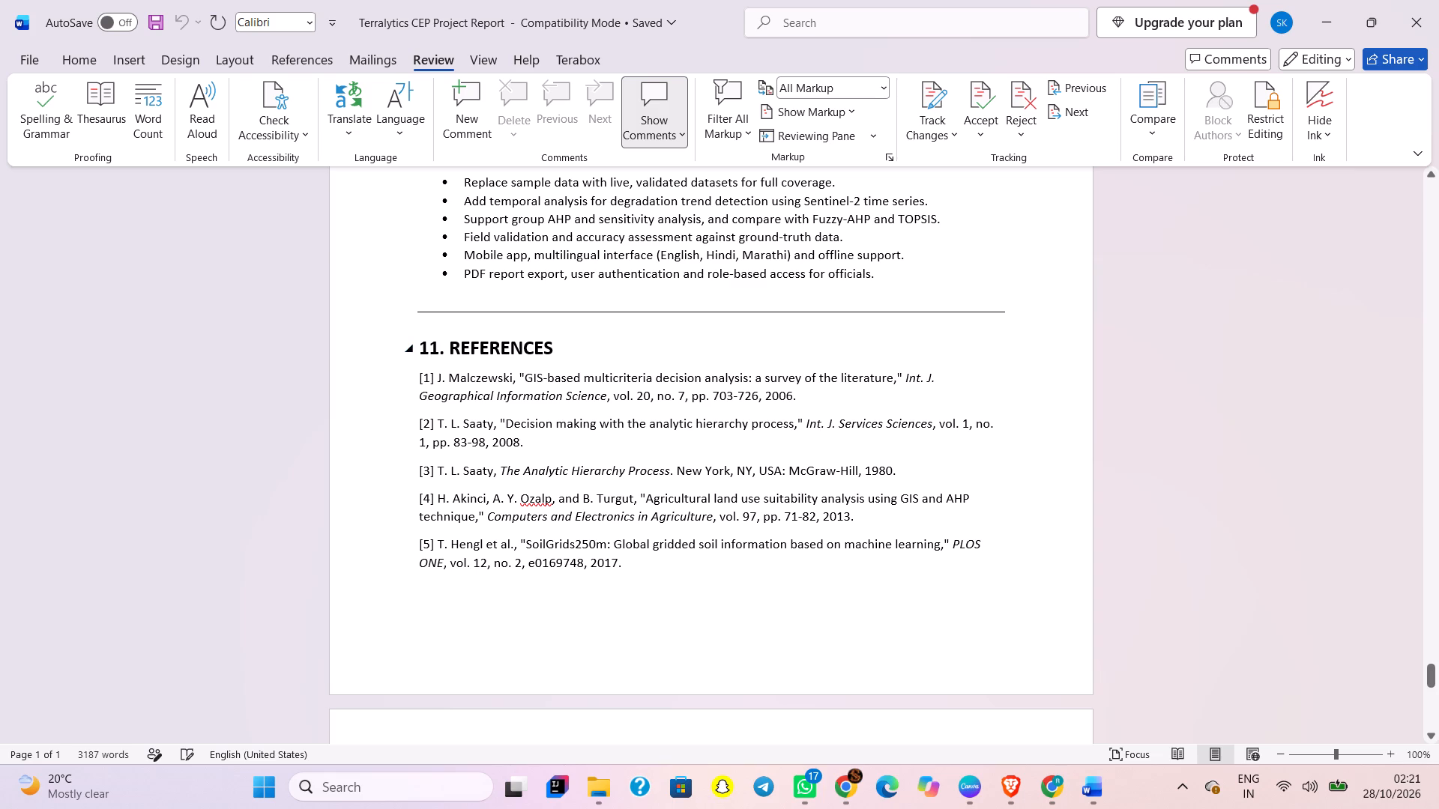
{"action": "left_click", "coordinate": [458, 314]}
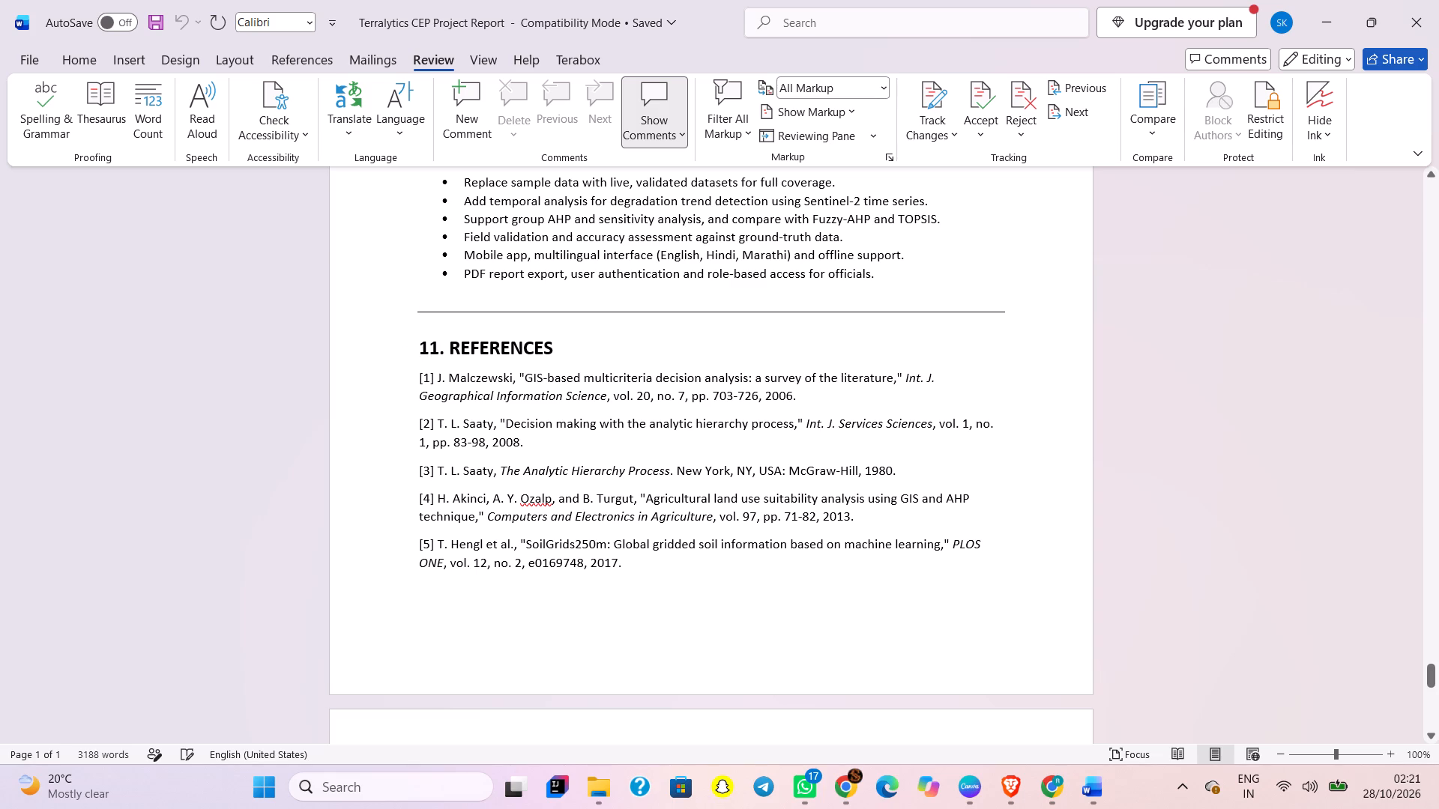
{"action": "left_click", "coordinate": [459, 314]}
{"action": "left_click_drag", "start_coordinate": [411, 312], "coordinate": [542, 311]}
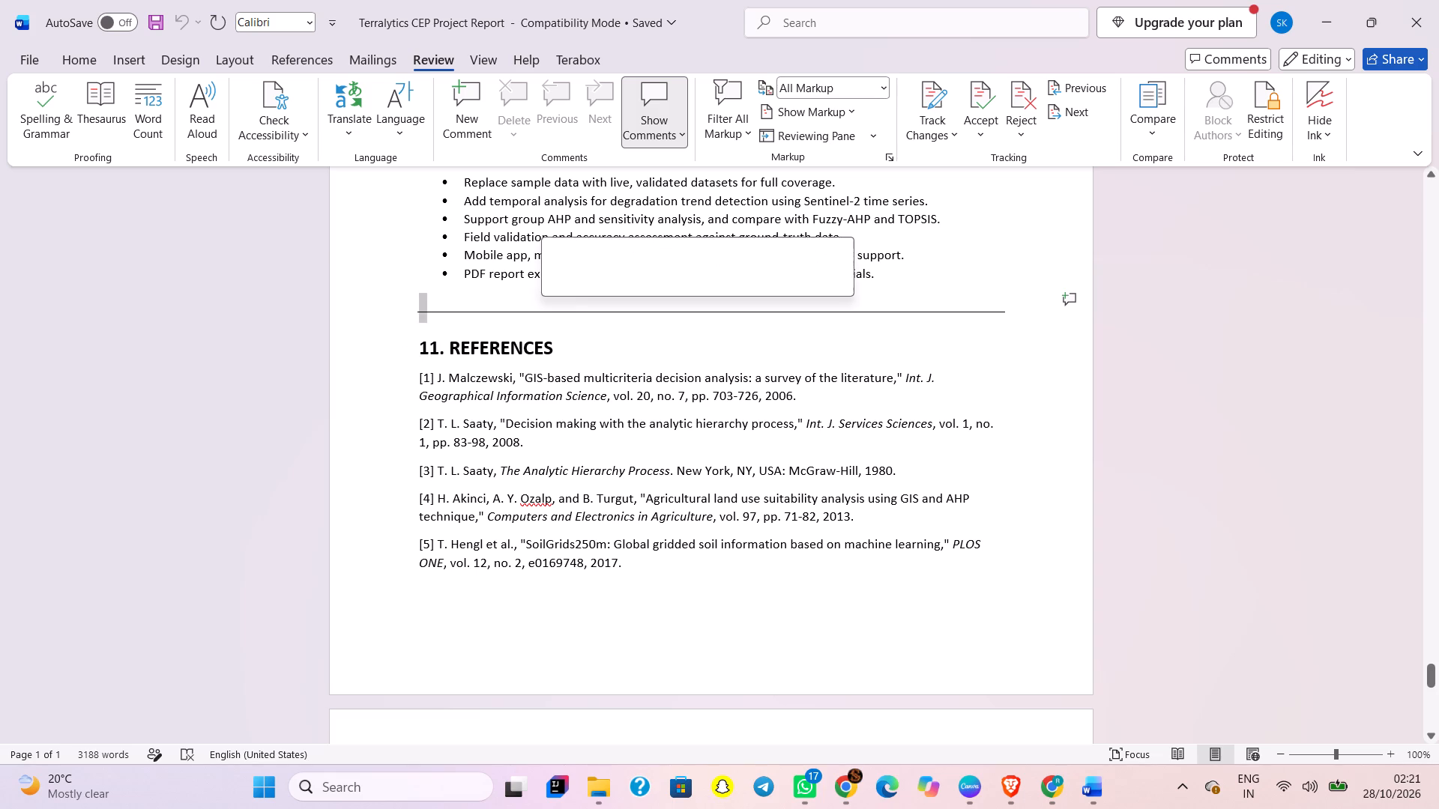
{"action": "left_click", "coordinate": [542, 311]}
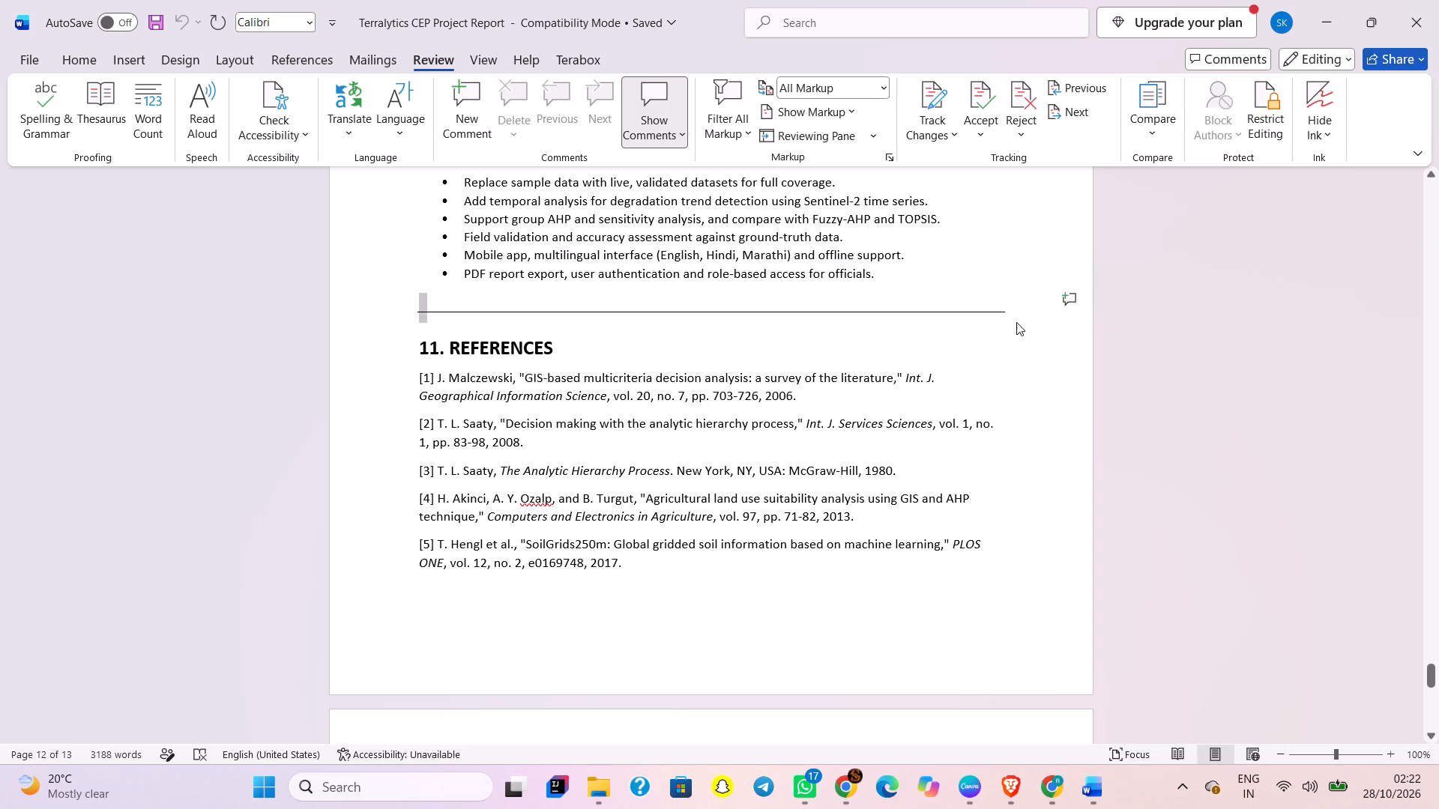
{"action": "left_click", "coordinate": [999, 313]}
Review the earlier Terralytics sections, from 7 Feasibility and Viability back to the AHP weights in section 4, including 4.5 Algorithm.
{"action": "scroll", "coordinate": [999, 313], "scroll_direction": "up", "scroll_amount": 5}
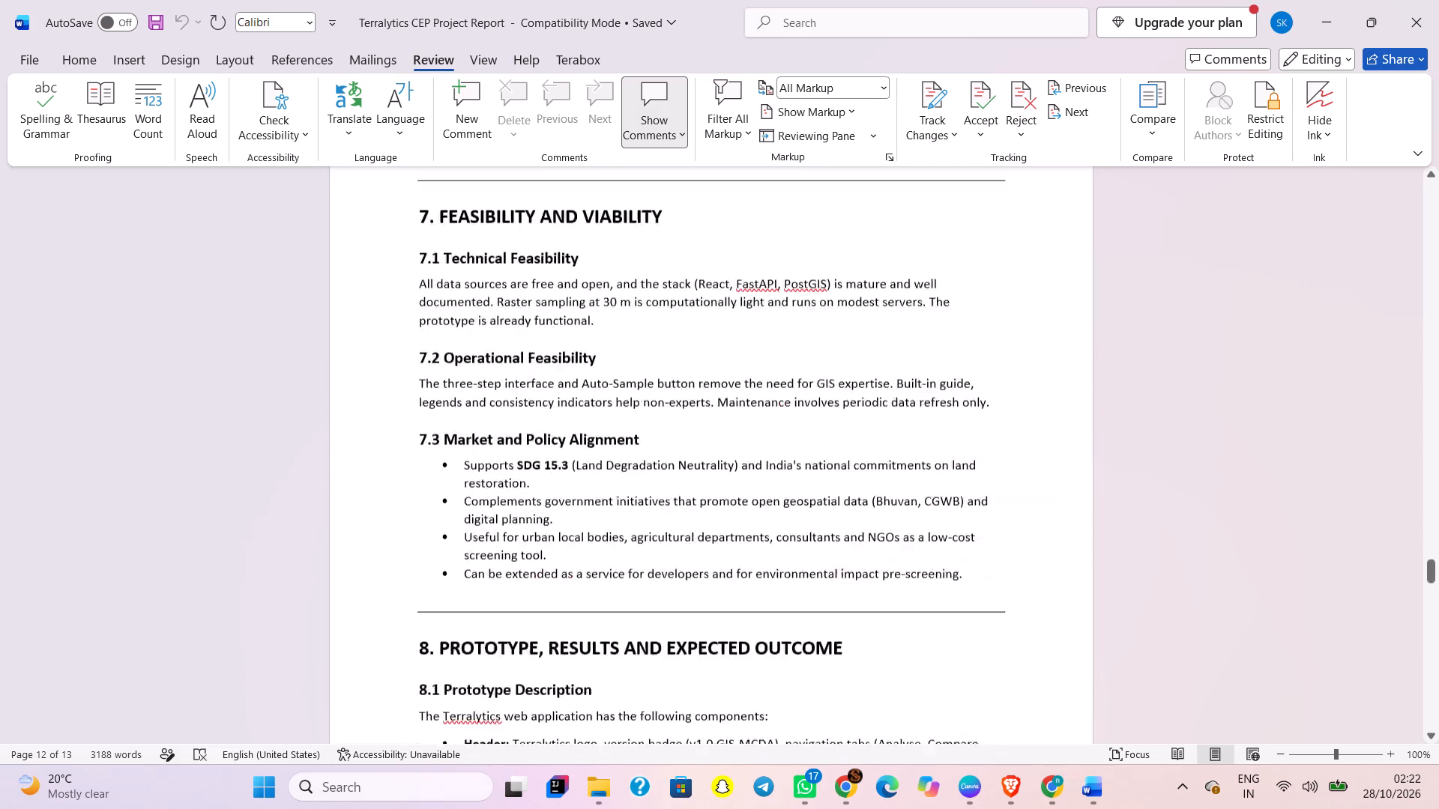
{"action": "scroll", "coordinate": [999, 313], "scroll_direction": "up", "scroll_amount": 9}
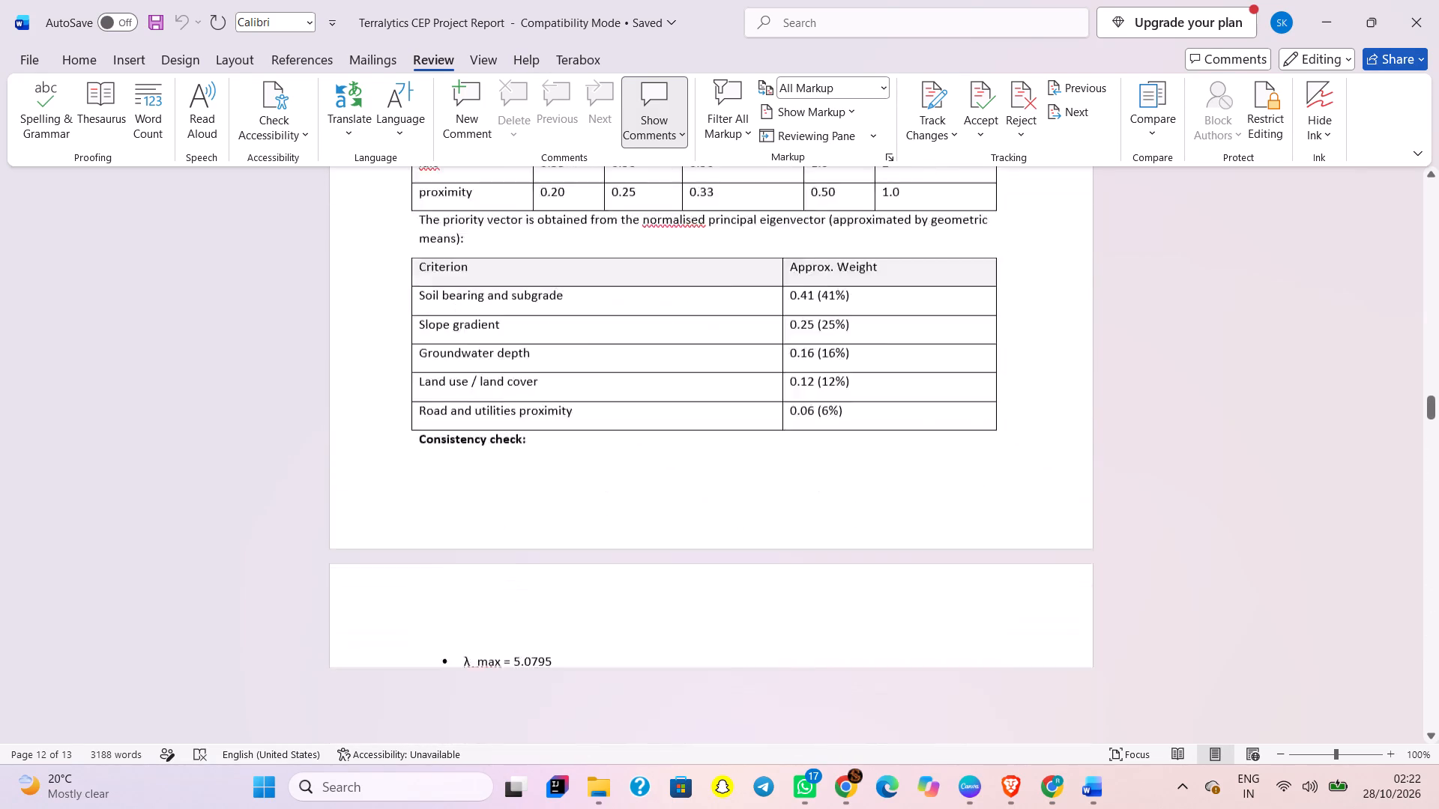
{"action": "scroll", "coordinate": [999, 313], "scroll_direction": "down", "scroll_amount": 6}
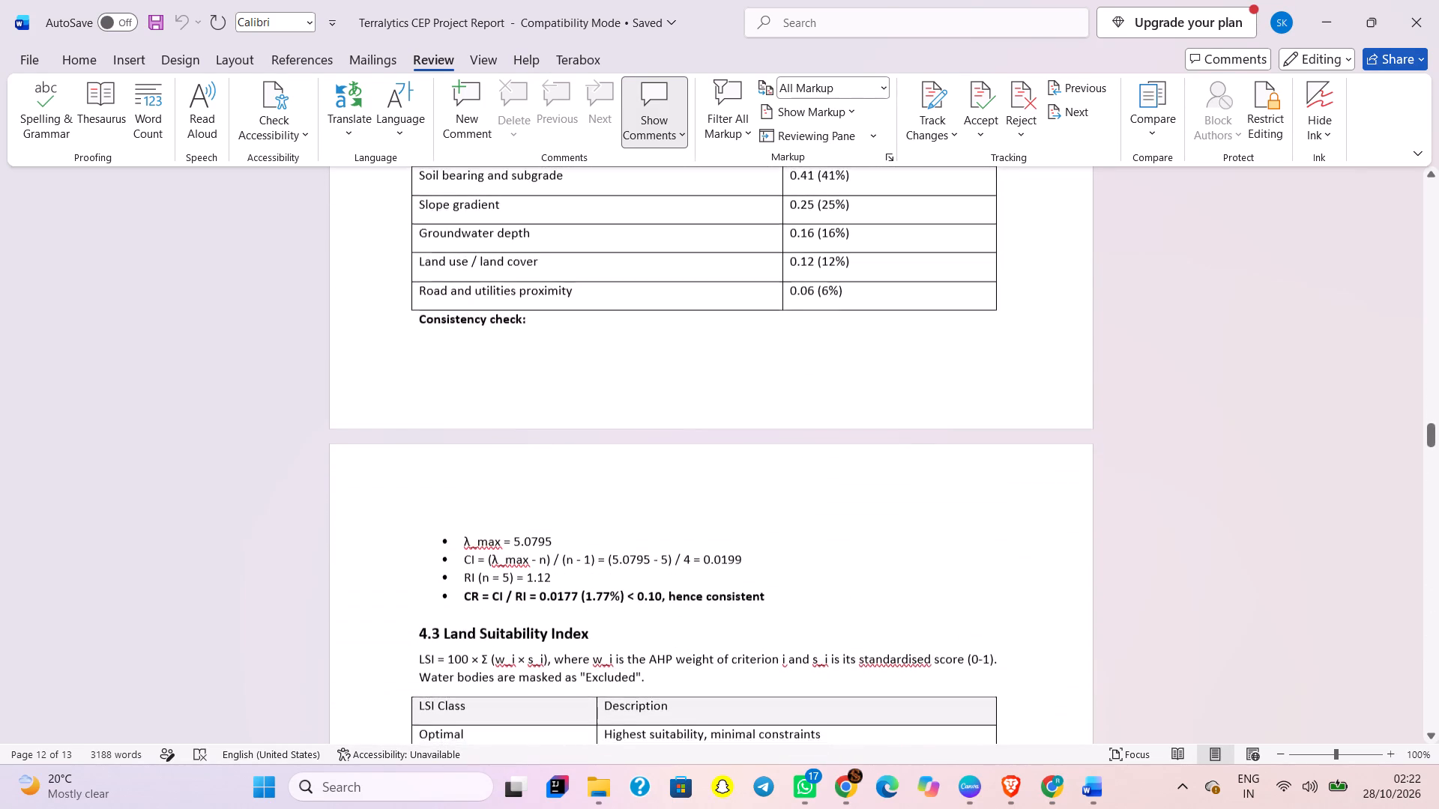
{"action": "scroll", "coordinate": [999, 313], "scroll_direction": "down", "scroll_amount": 3}
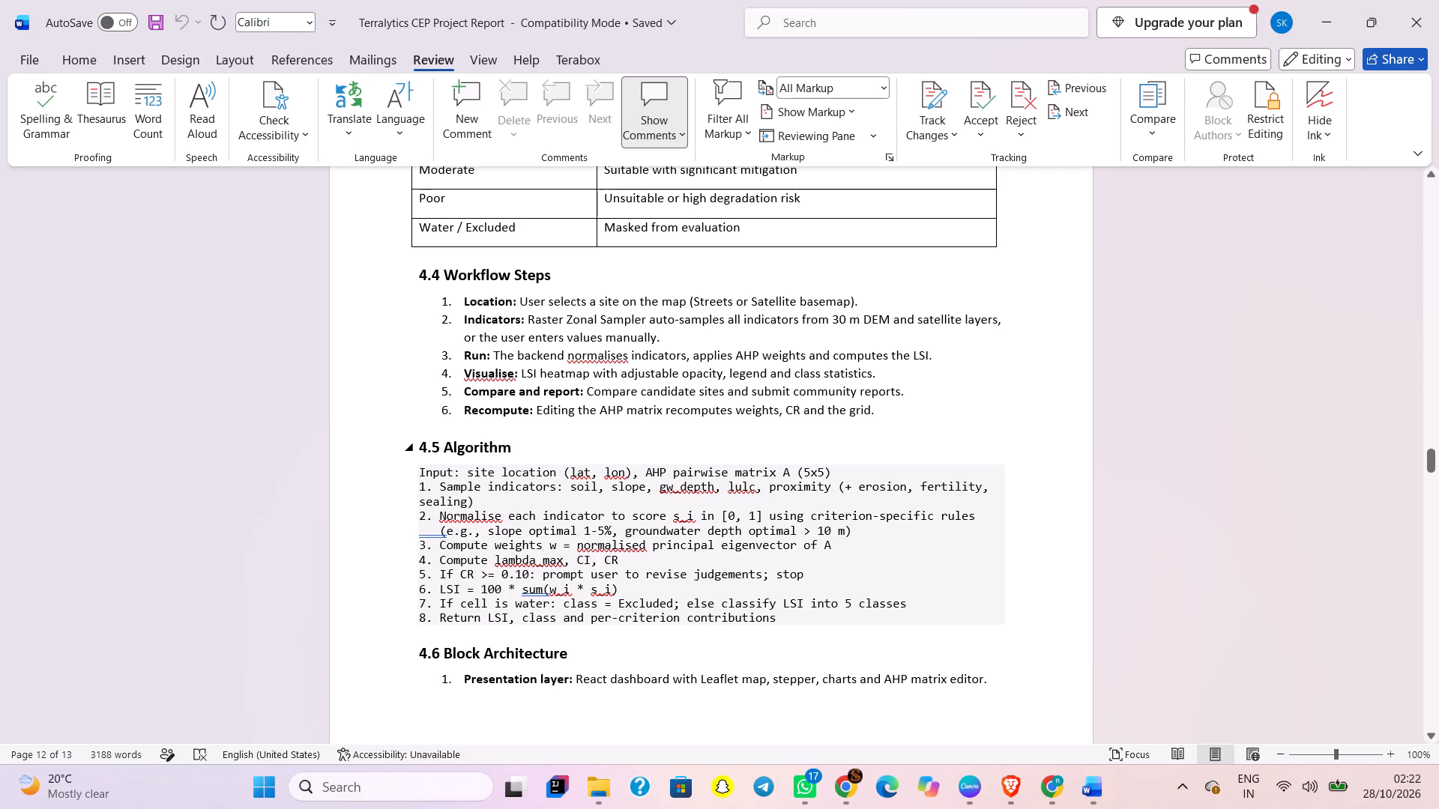
{"action": "left_click", "coordinate": [546, 467]}
{"action": "left_click", "coordinate": [602, 431]}
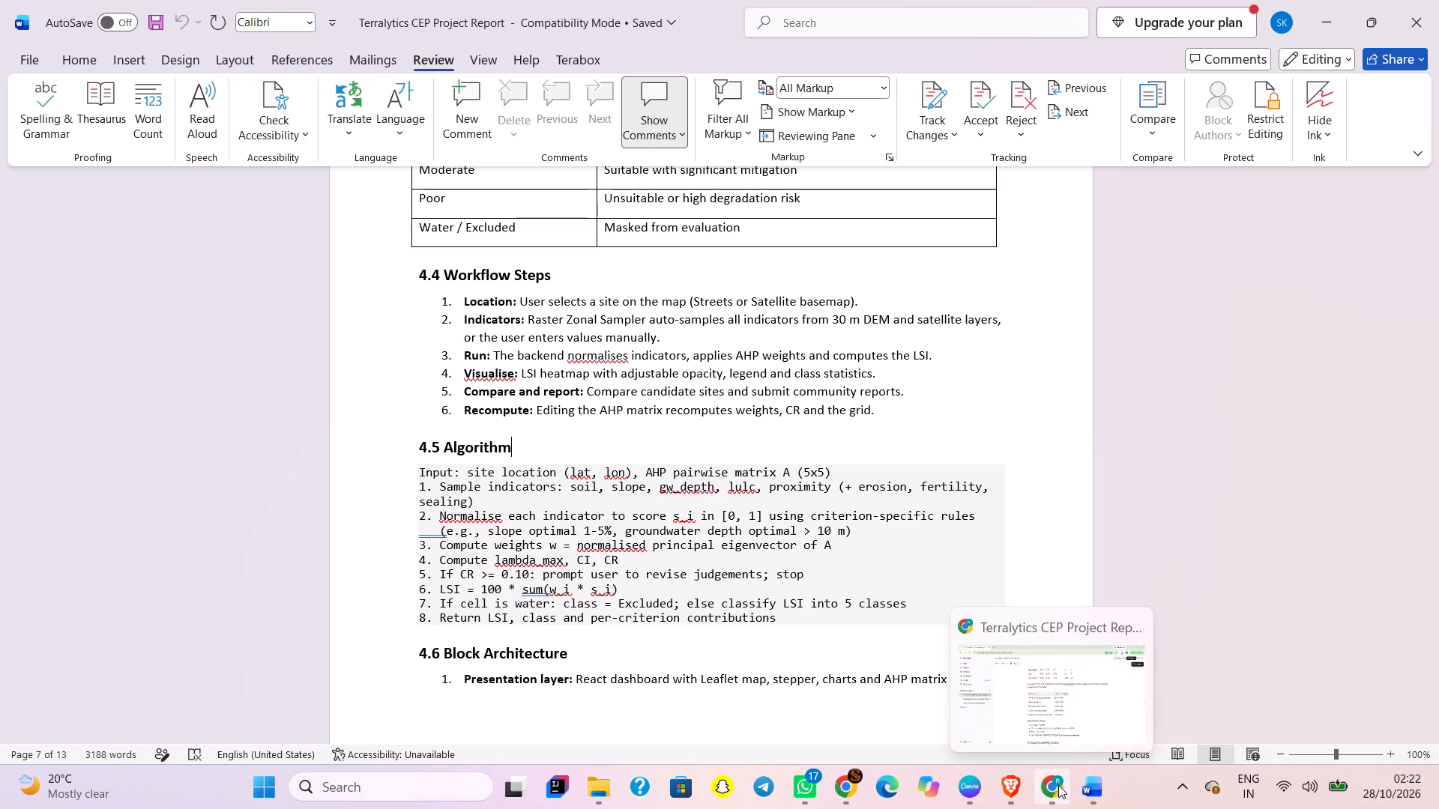
Switch to the CEP Project Report Format document and review it from section 2 back to the cover page.
{"action": "left_click", "coordinate": [1026, 716]}
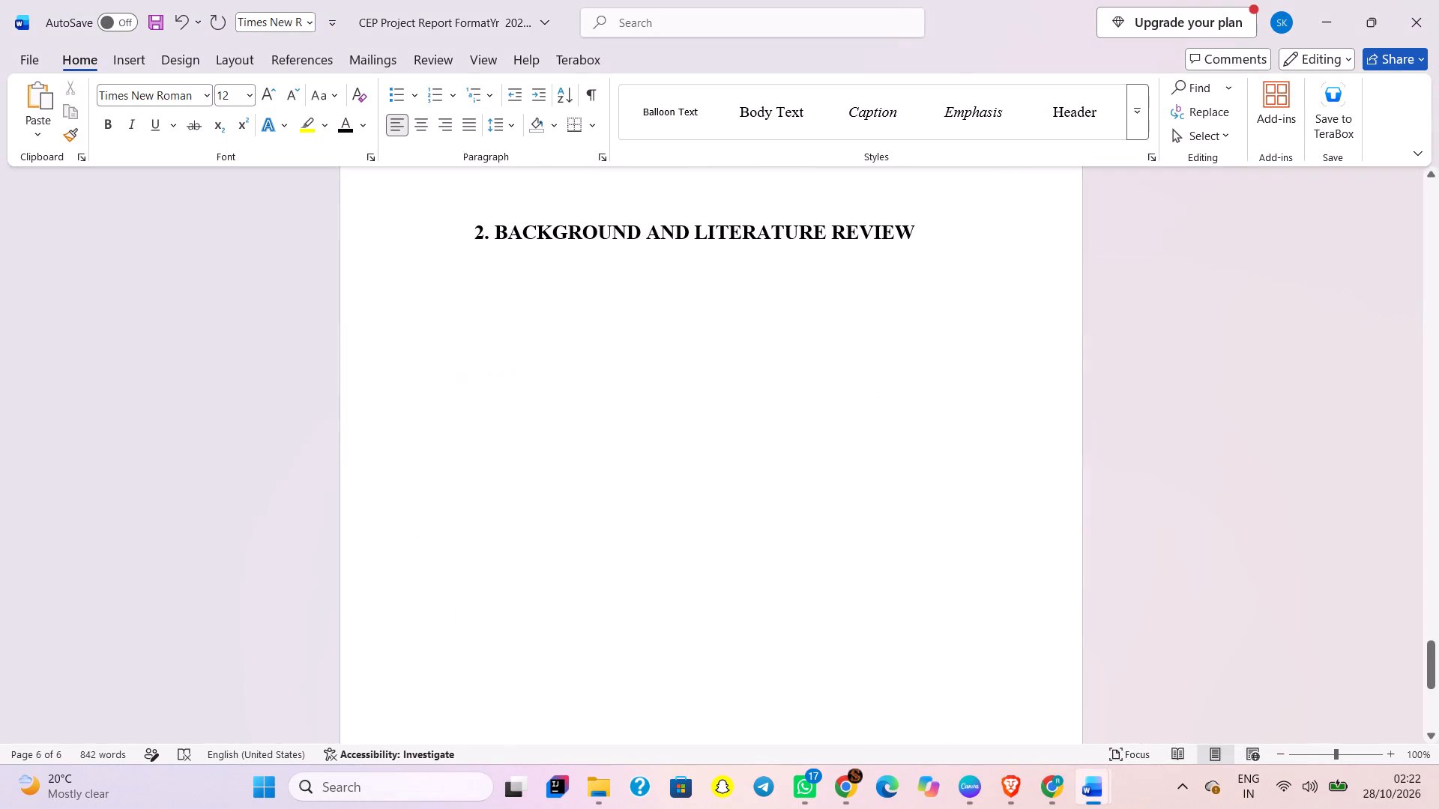
{"action": "scroll", "coordinate": [1026, 716], "scroll_direction": "up", "scroll_amount": 1}
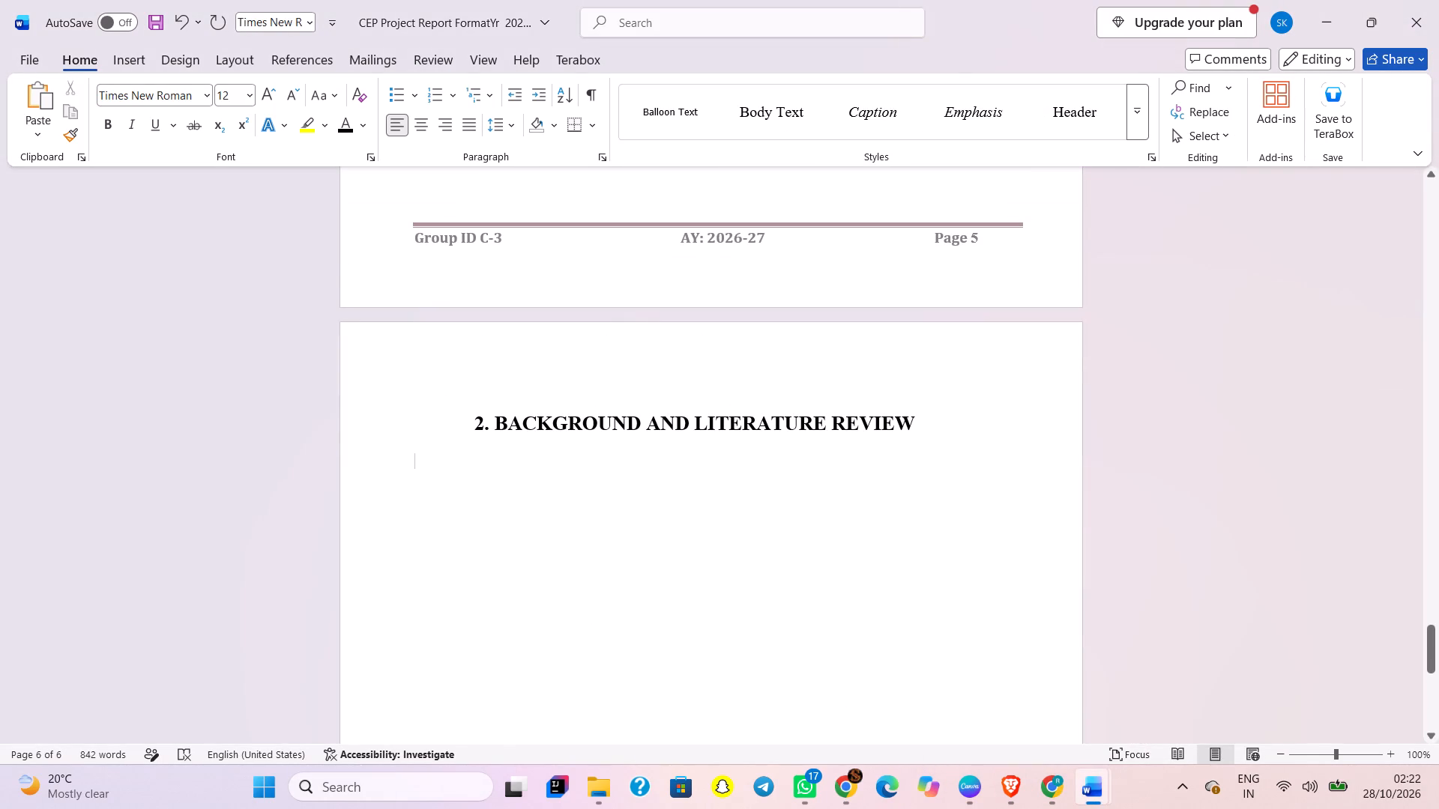
{"action": "key", "text": "Escape"}
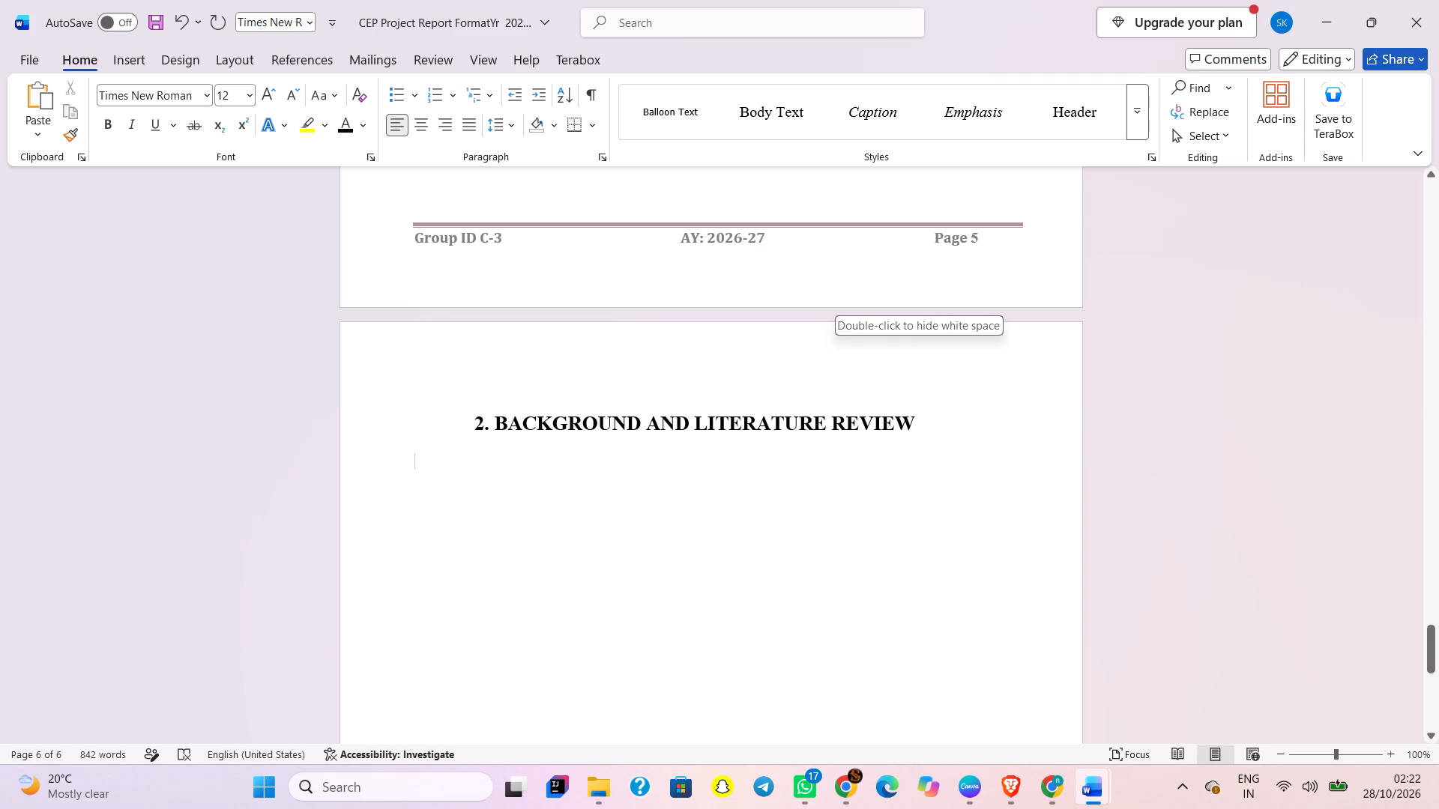
{"action": "scroll", "coordinate": [828, 315], "scroll_direction": "up", "scroll_amount": 3}
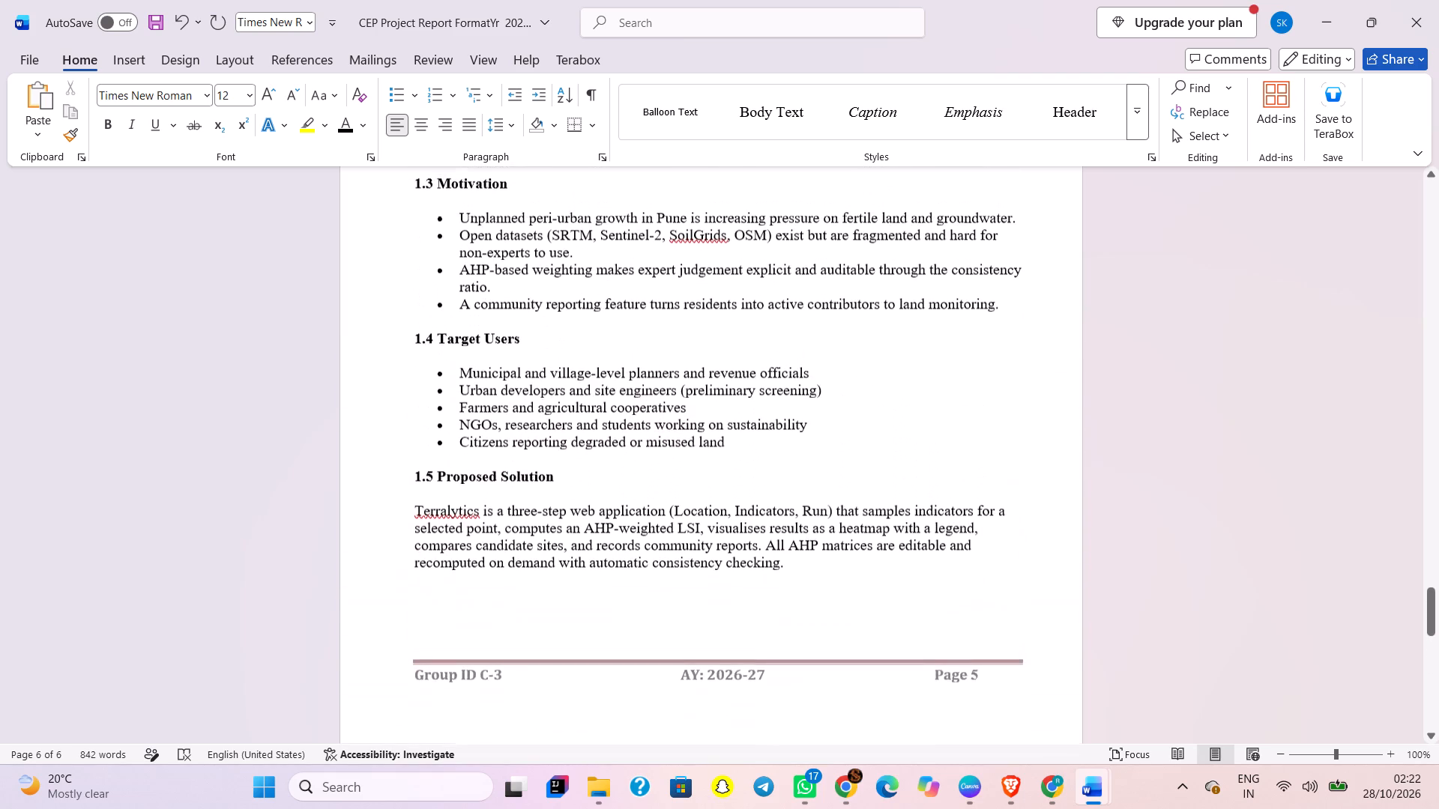
{"action": "scroll", "coordinate": [828, 315], "scroll_direction": "up", "scroll_amount": 13}
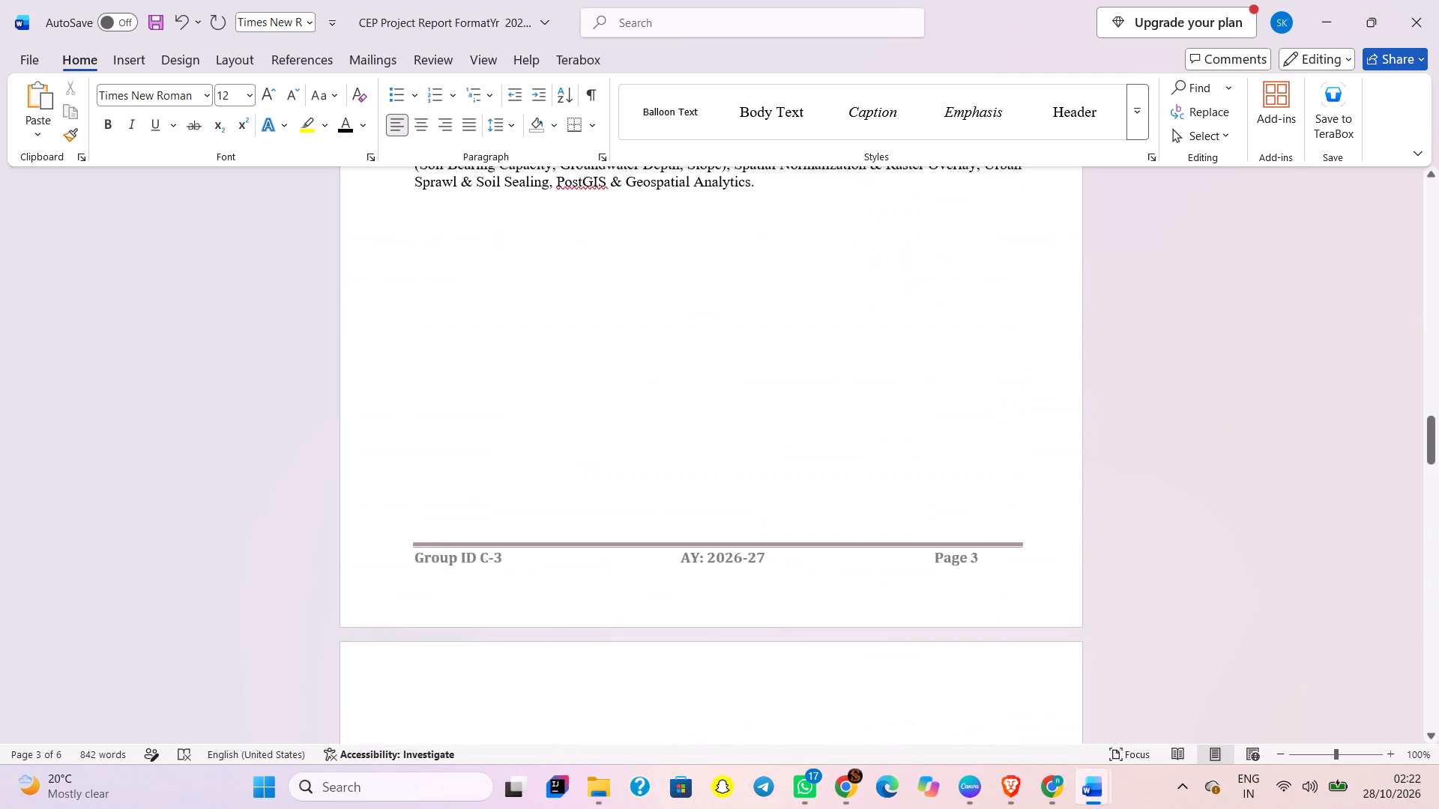
{"action": "scroll", "coordinate": [828, 315], "scroll_direction": "up", "scroll_amount": 8}
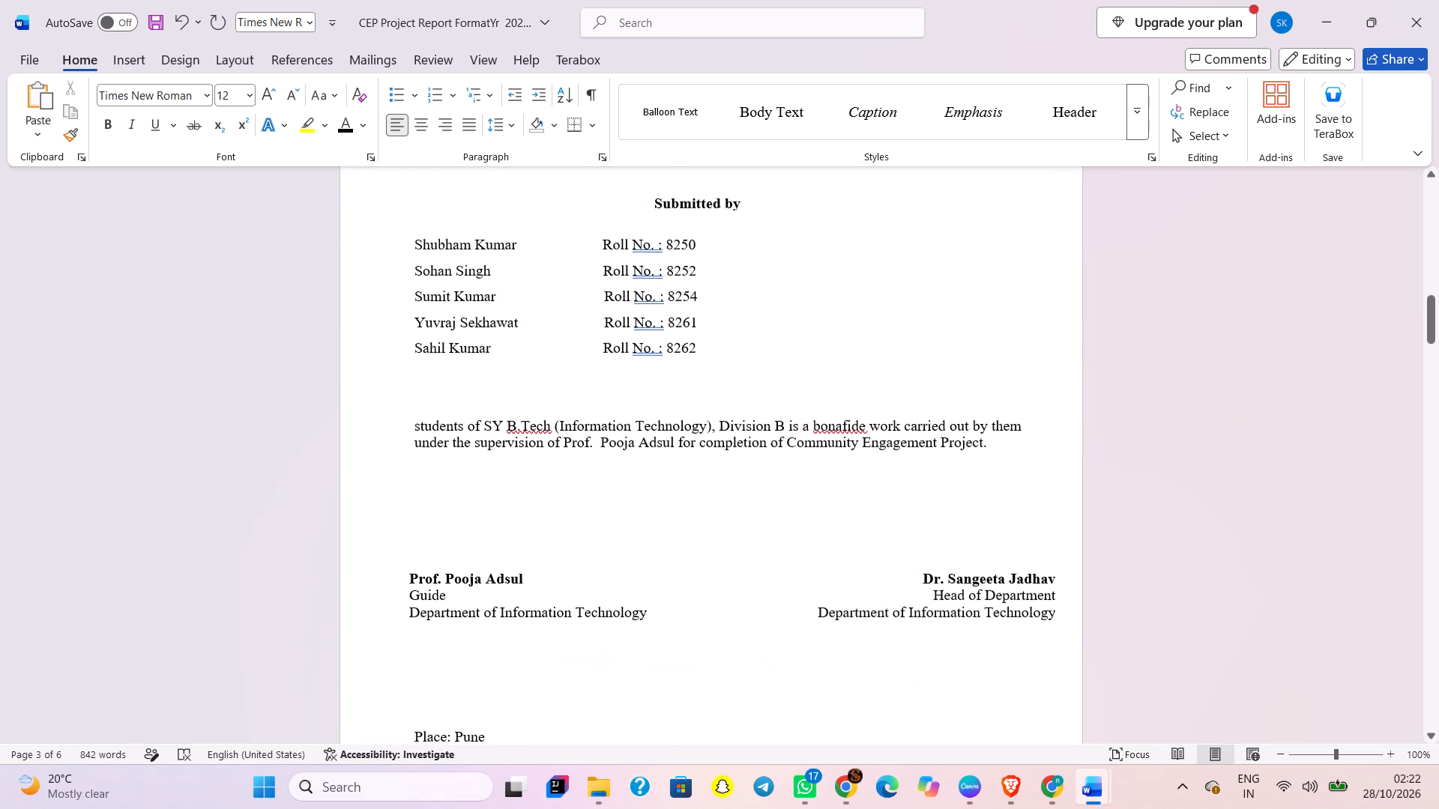
{"action": "scroll", "coordinate": [828, 315], "scroll_direction": "up", "scroll_amount": 5}
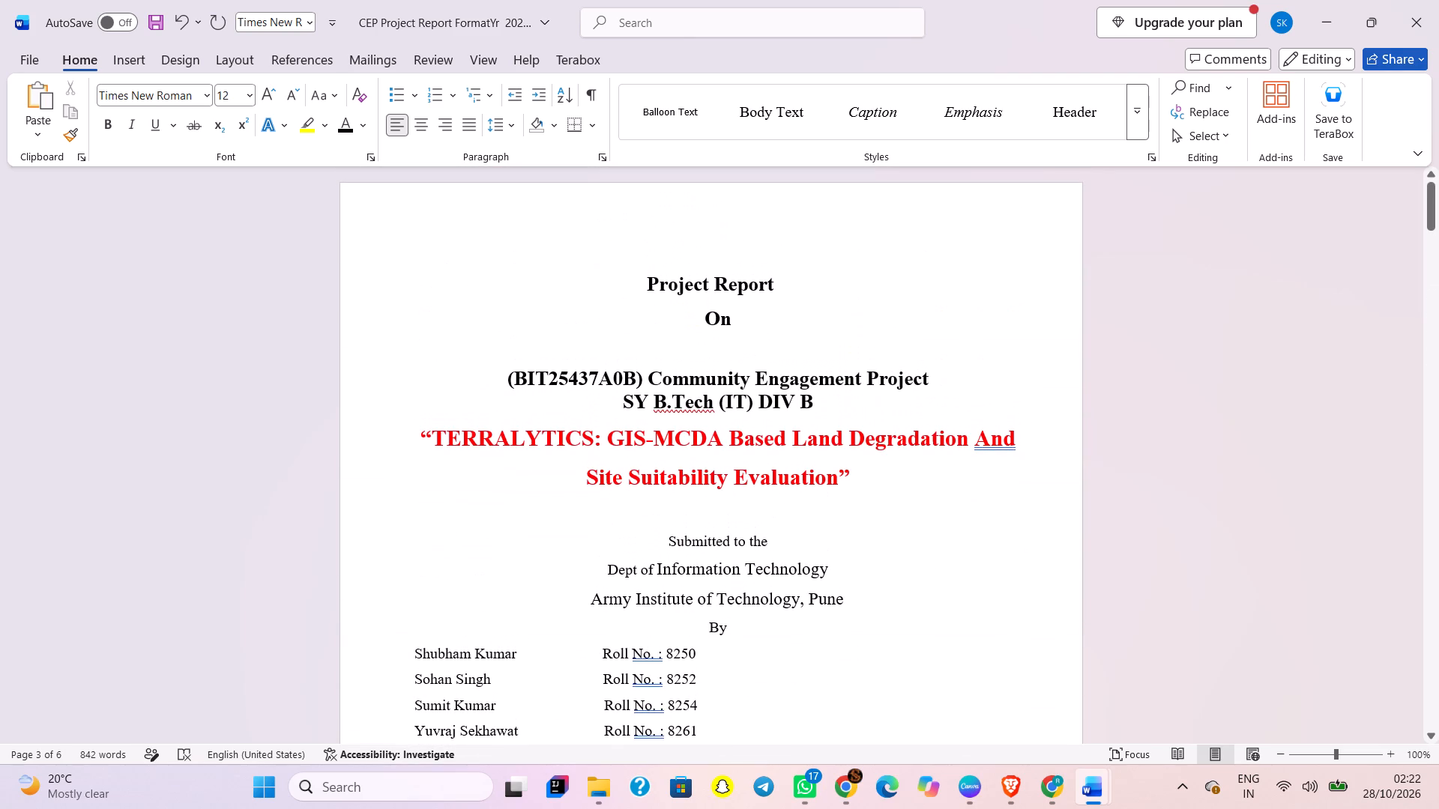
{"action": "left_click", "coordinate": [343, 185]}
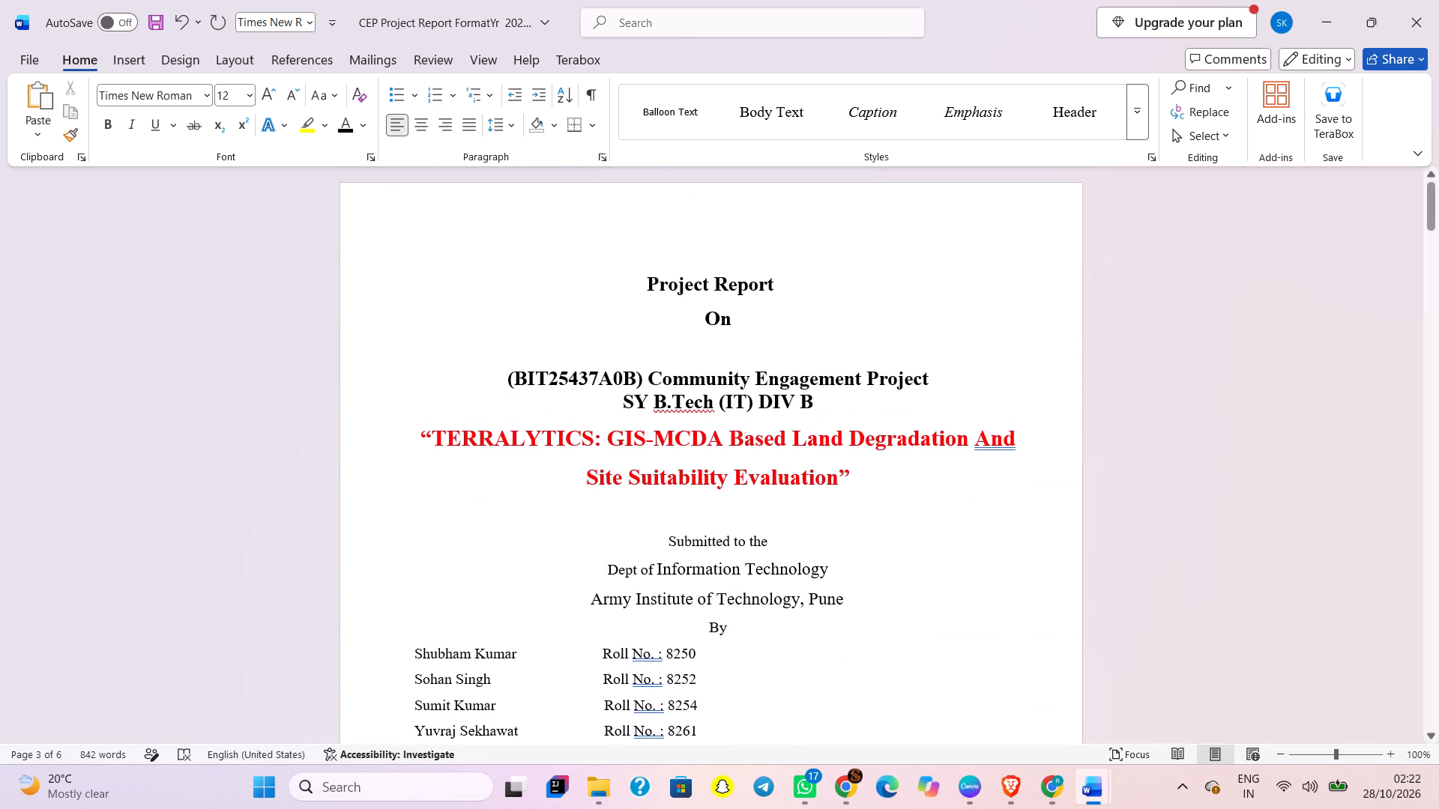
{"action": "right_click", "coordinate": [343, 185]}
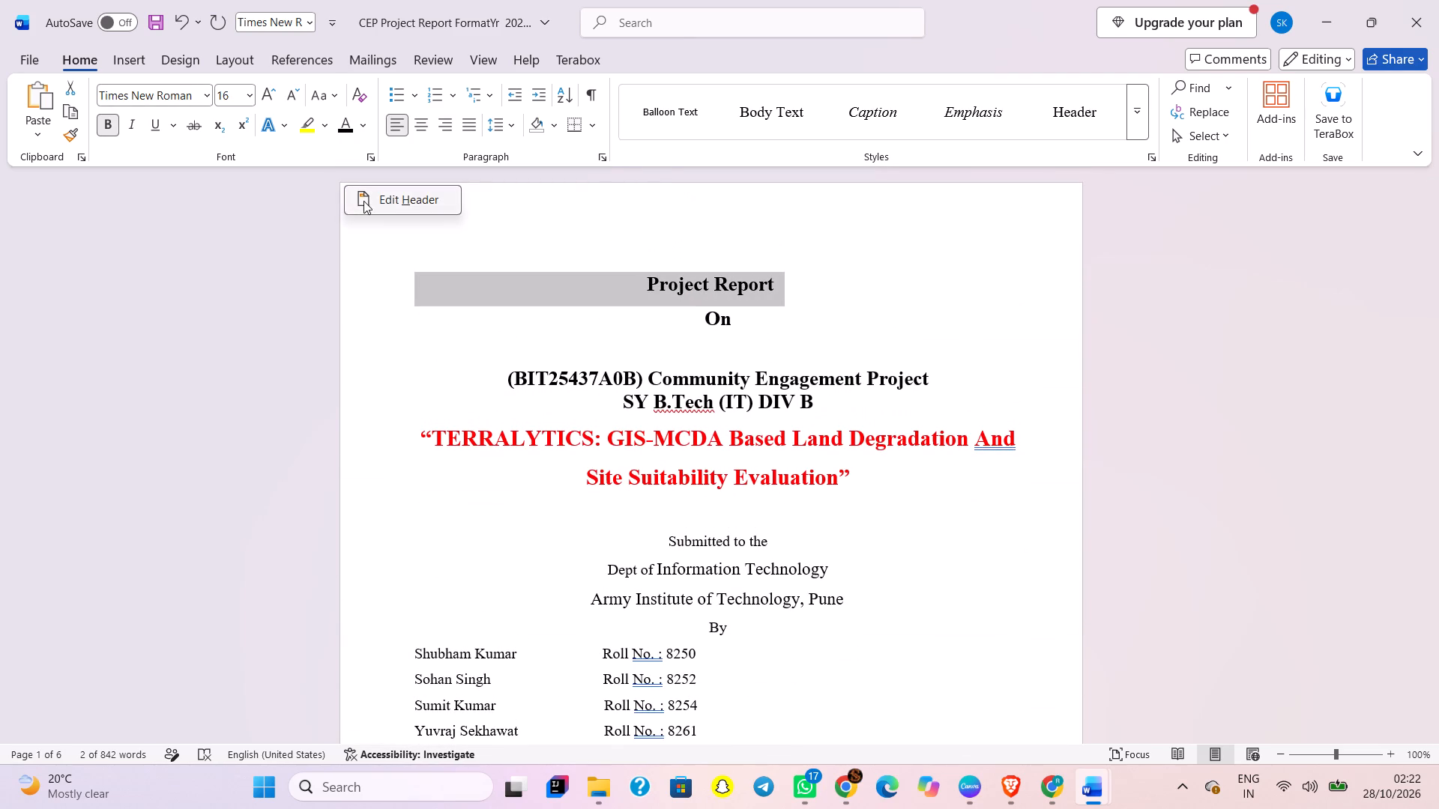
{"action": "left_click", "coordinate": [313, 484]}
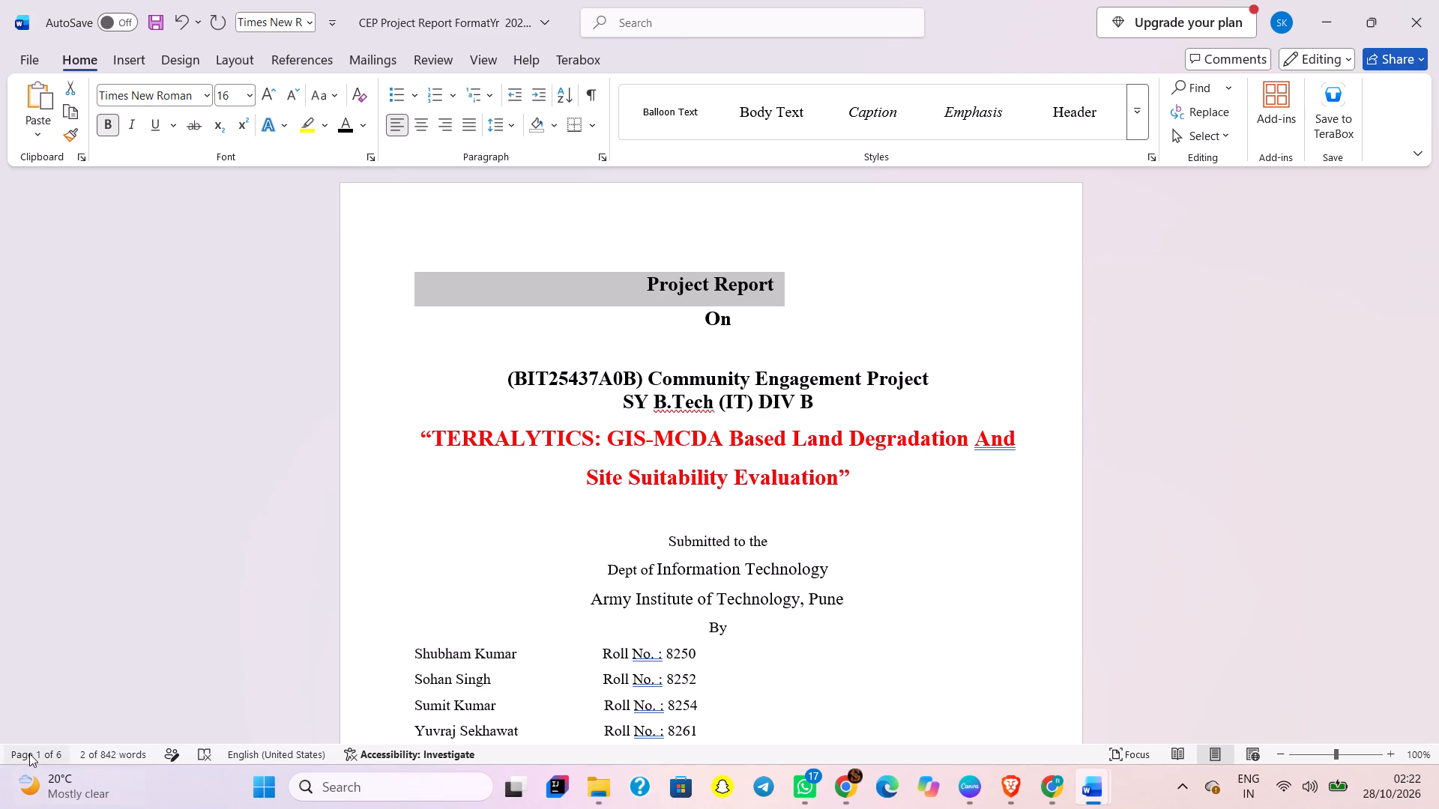
Show the page thumbnails of the CEP report template.
{"action": "left_click", "coordinate": [29, 754]}
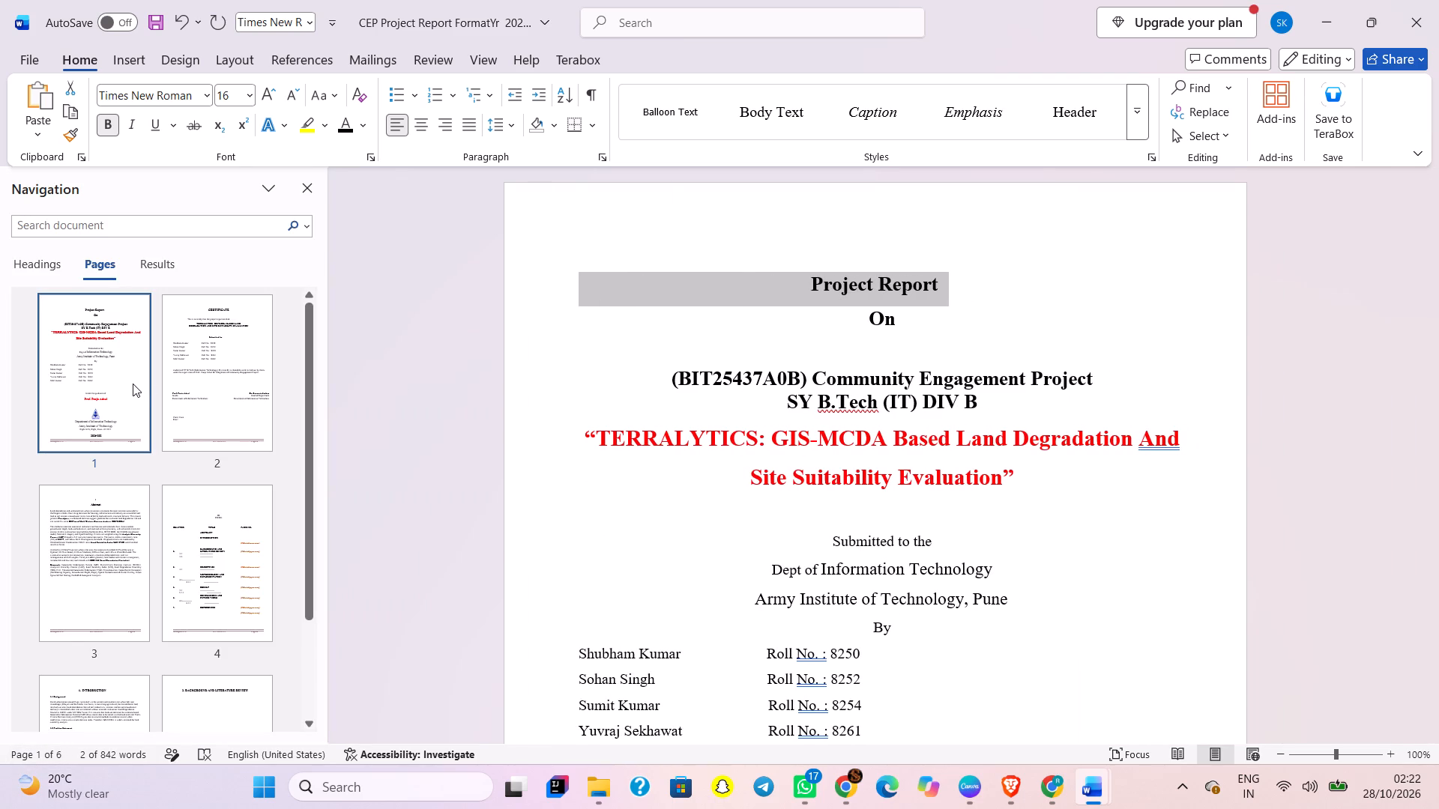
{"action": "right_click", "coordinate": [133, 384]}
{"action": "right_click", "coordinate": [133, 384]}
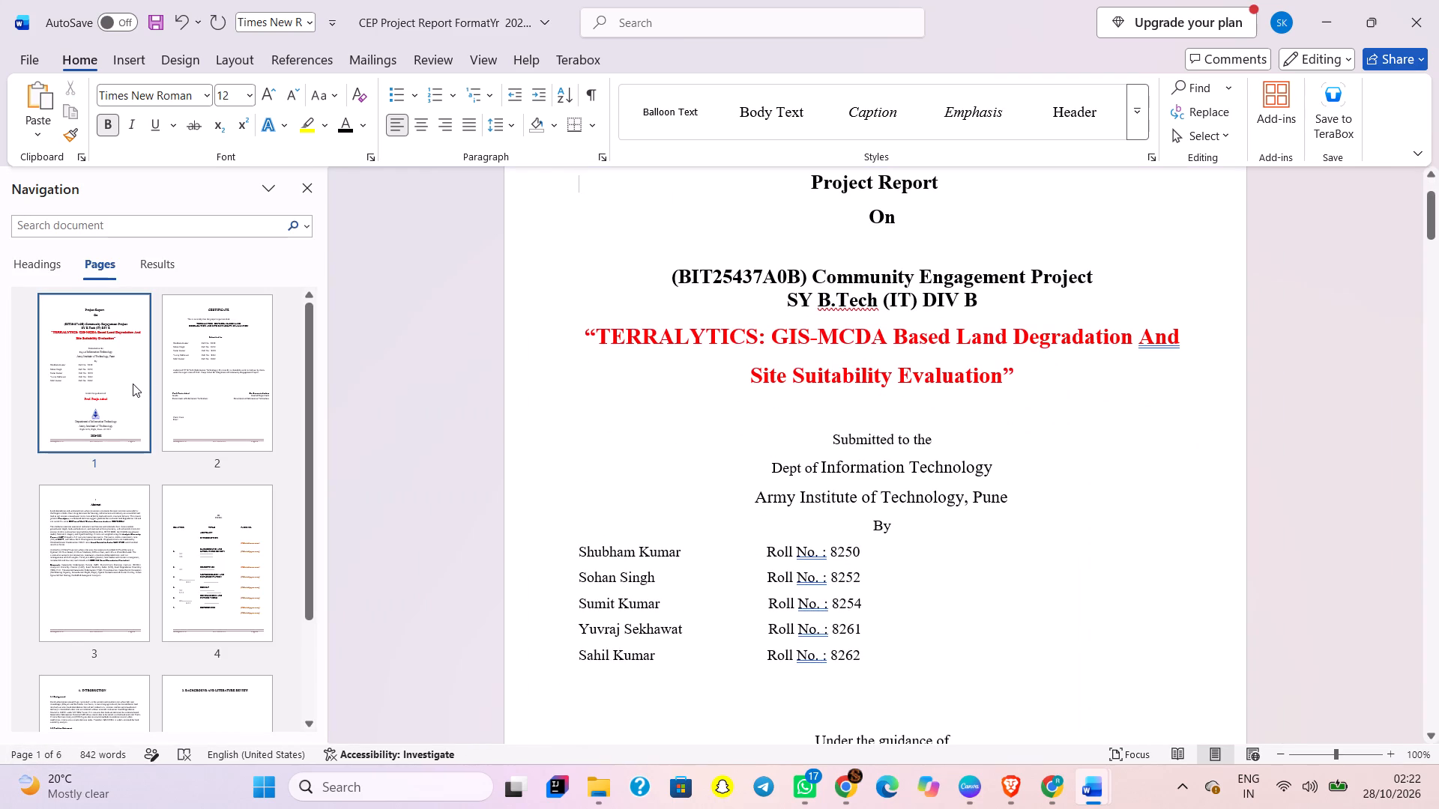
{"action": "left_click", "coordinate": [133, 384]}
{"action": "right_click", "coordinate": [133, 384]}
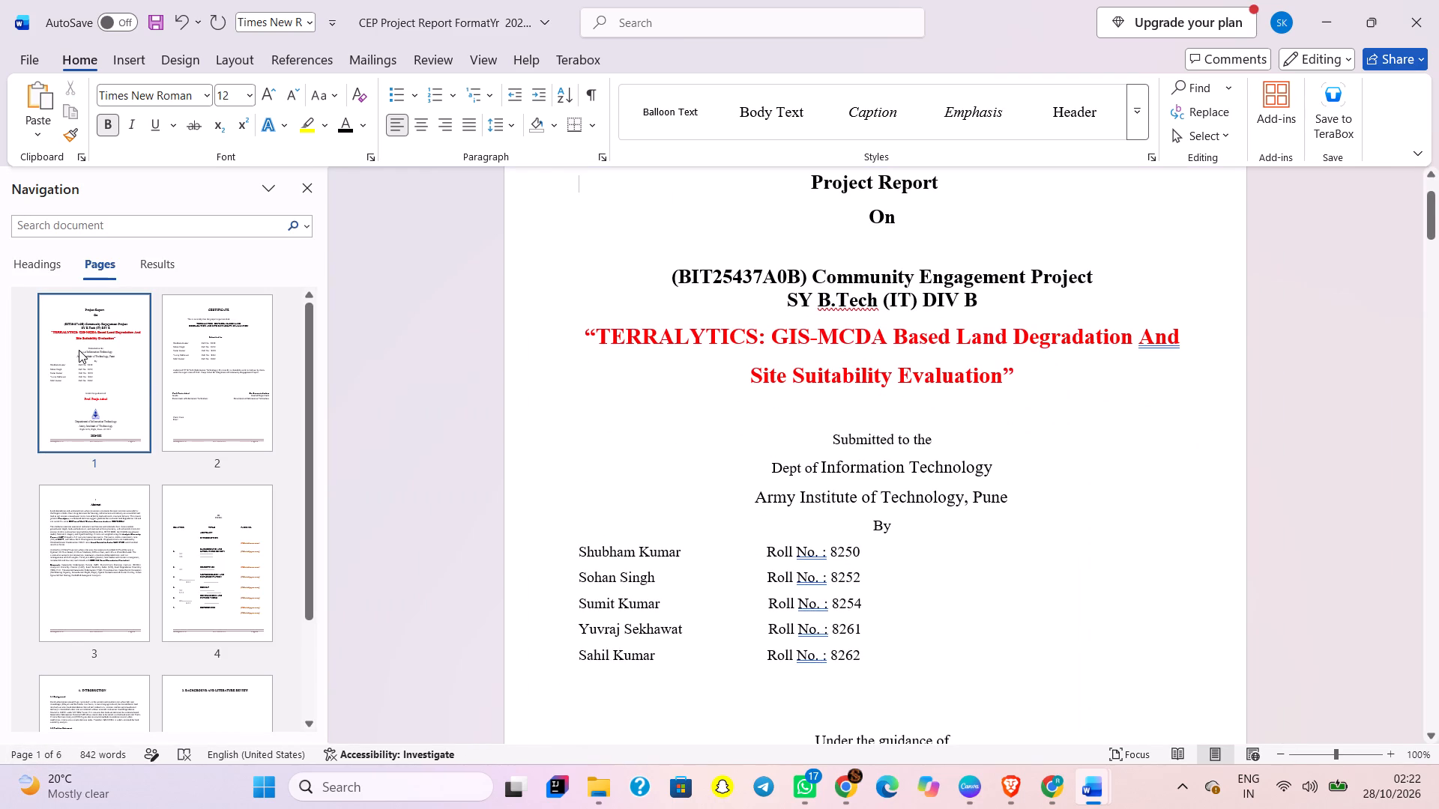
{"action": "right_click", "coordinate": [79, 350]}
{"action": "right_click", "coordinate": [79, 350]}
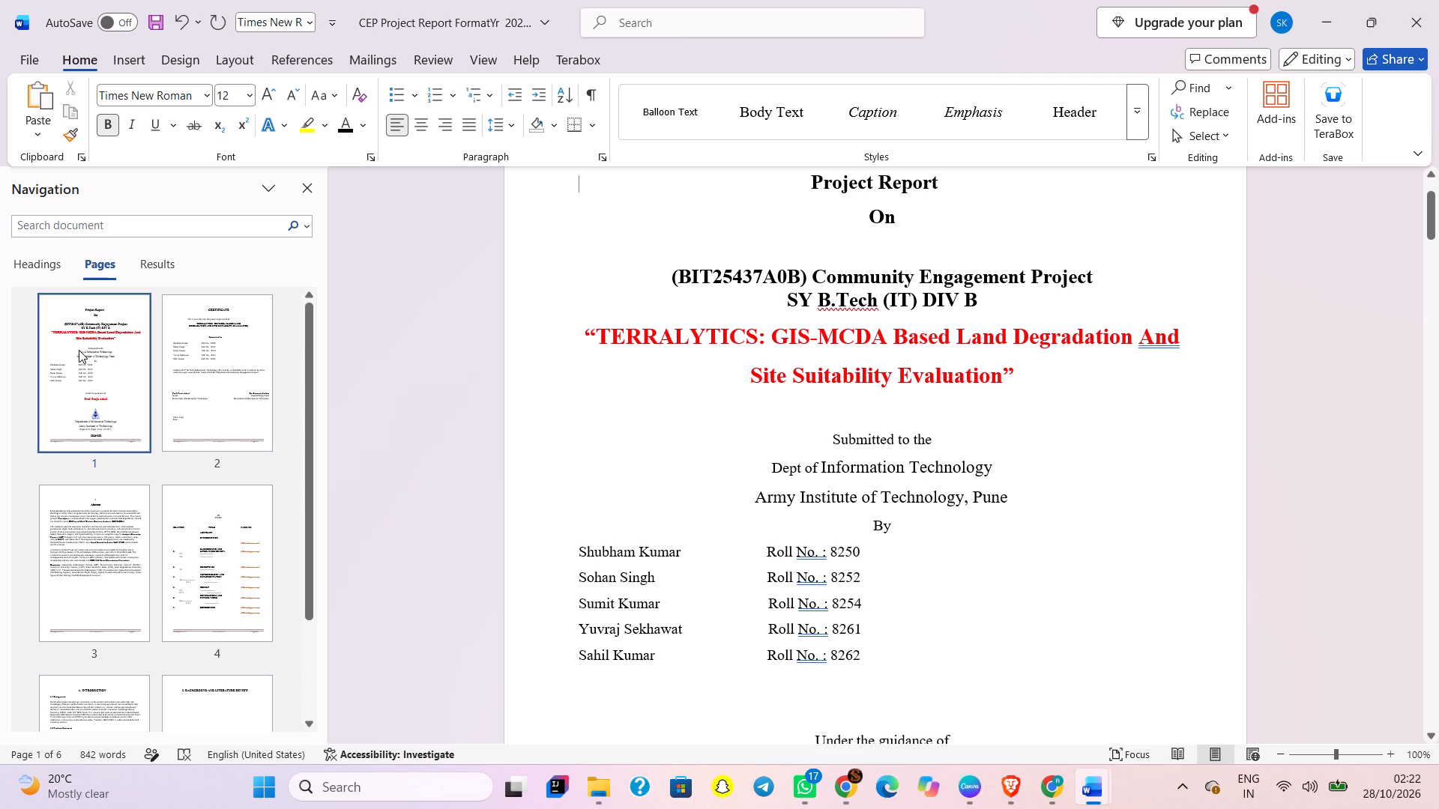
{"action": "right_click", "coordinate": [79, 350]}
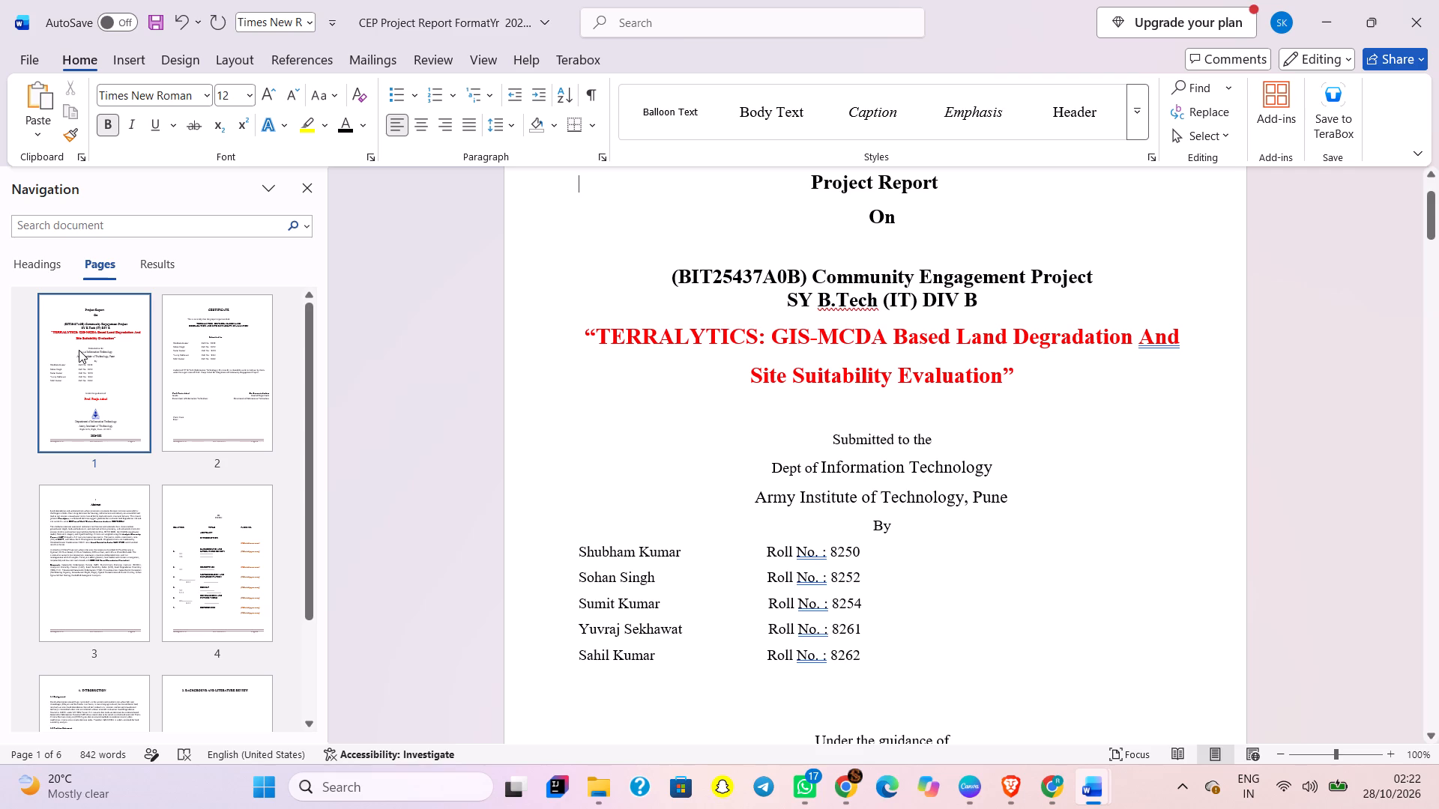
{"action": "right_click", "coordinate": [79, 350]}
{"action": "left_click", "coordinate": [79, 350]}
Go to page 6 and place the text cursor at the end of the 2. BACKGROUND AND LITERATURE REVIEW heading.
{"action": "scroll", "coordinate": [192, 588], "scroll_direction": "down", "scroll_amount": 1}
{"action": "left_click", "coordinate": [205, 587]}
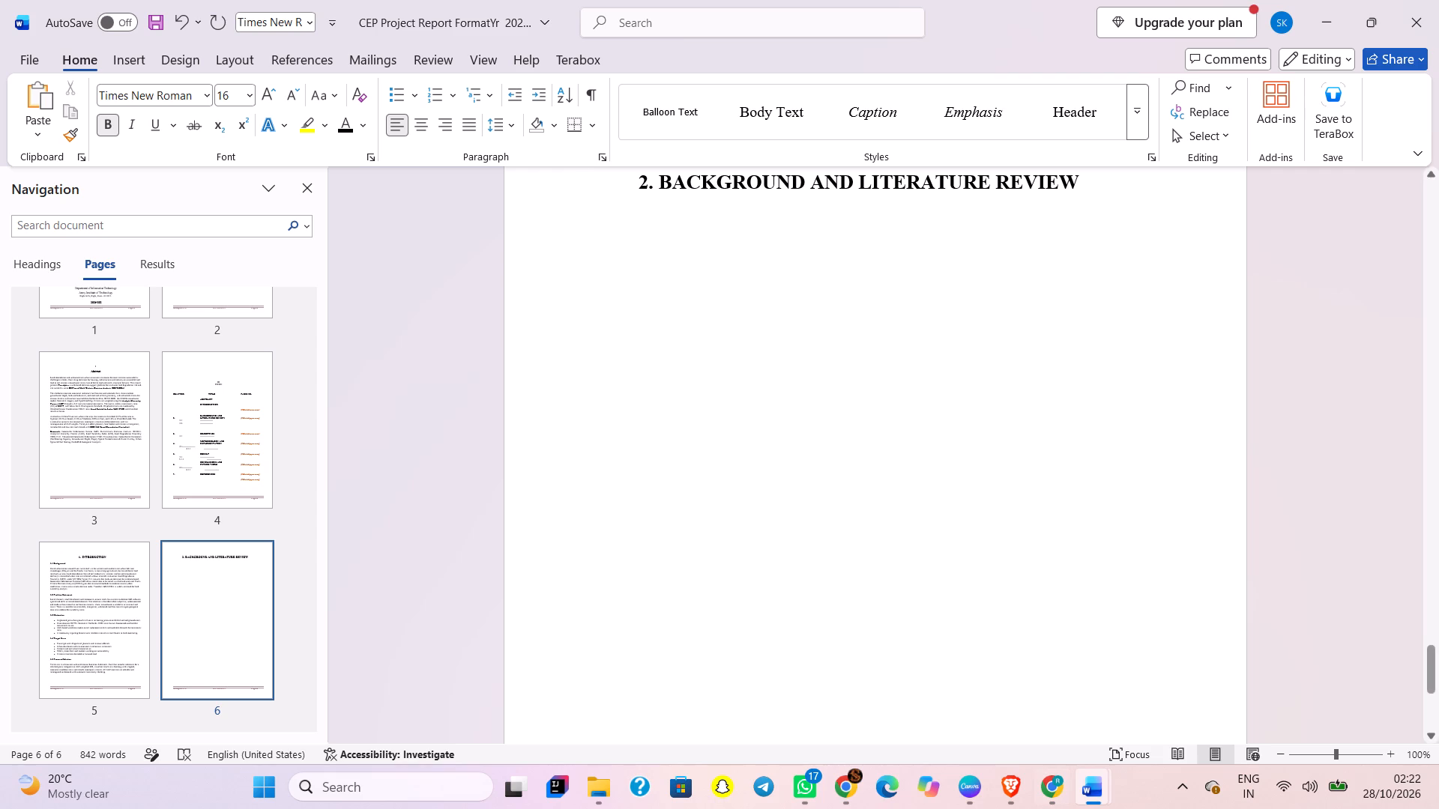
{"action": "left_click", "coordinate": [1100, 185]}
Start an unnumbered line below the 2. BACKGROUND AND LITERATURE REVIEW heading, undoing automatic numbering and stopping automatic numbered lists.
{"action": "key", "text": "Return"}
{"action": "key", "text": "BackSpace"}
{"action": "key", "text": "BackSpace"}
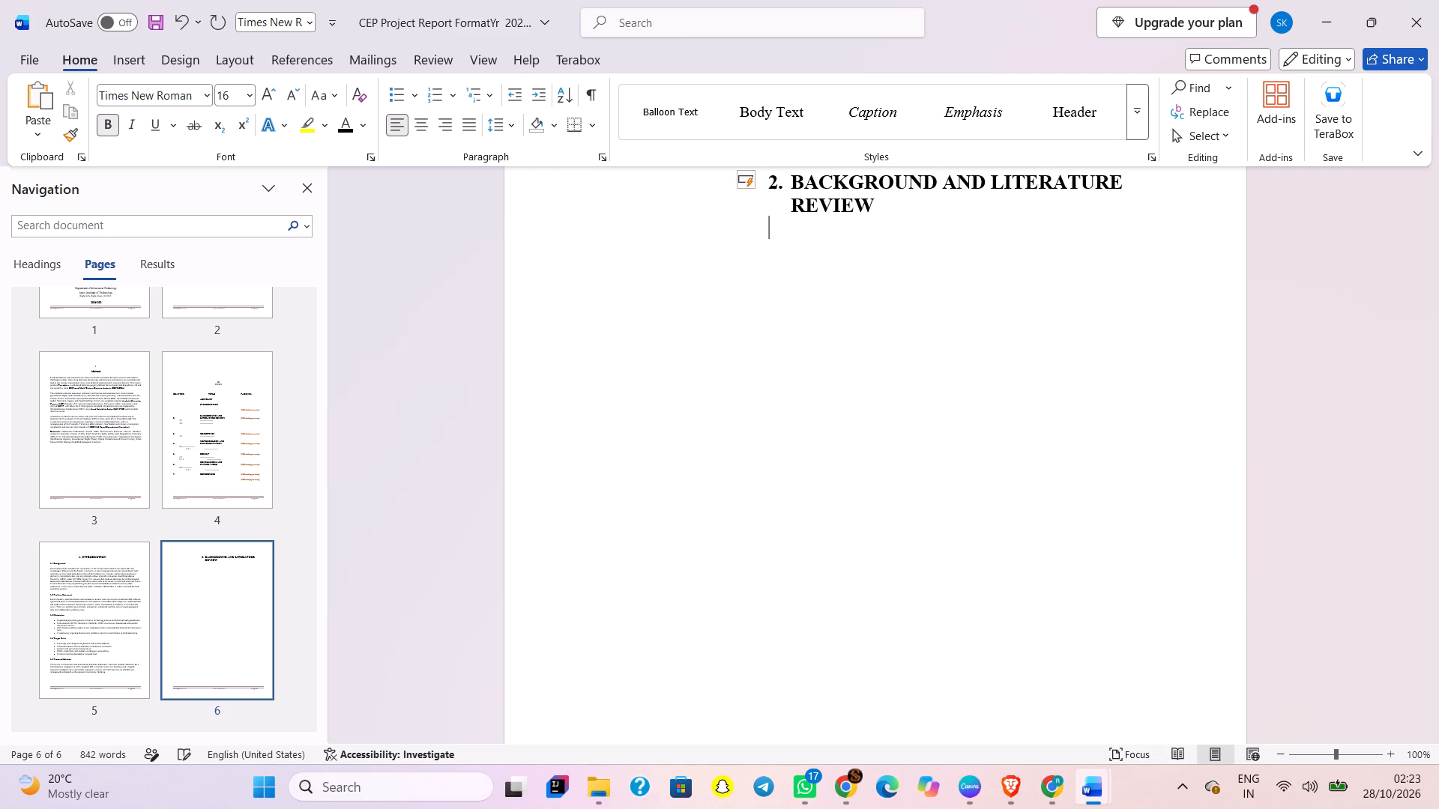
{"action": "key", "text": "BackSpace"}
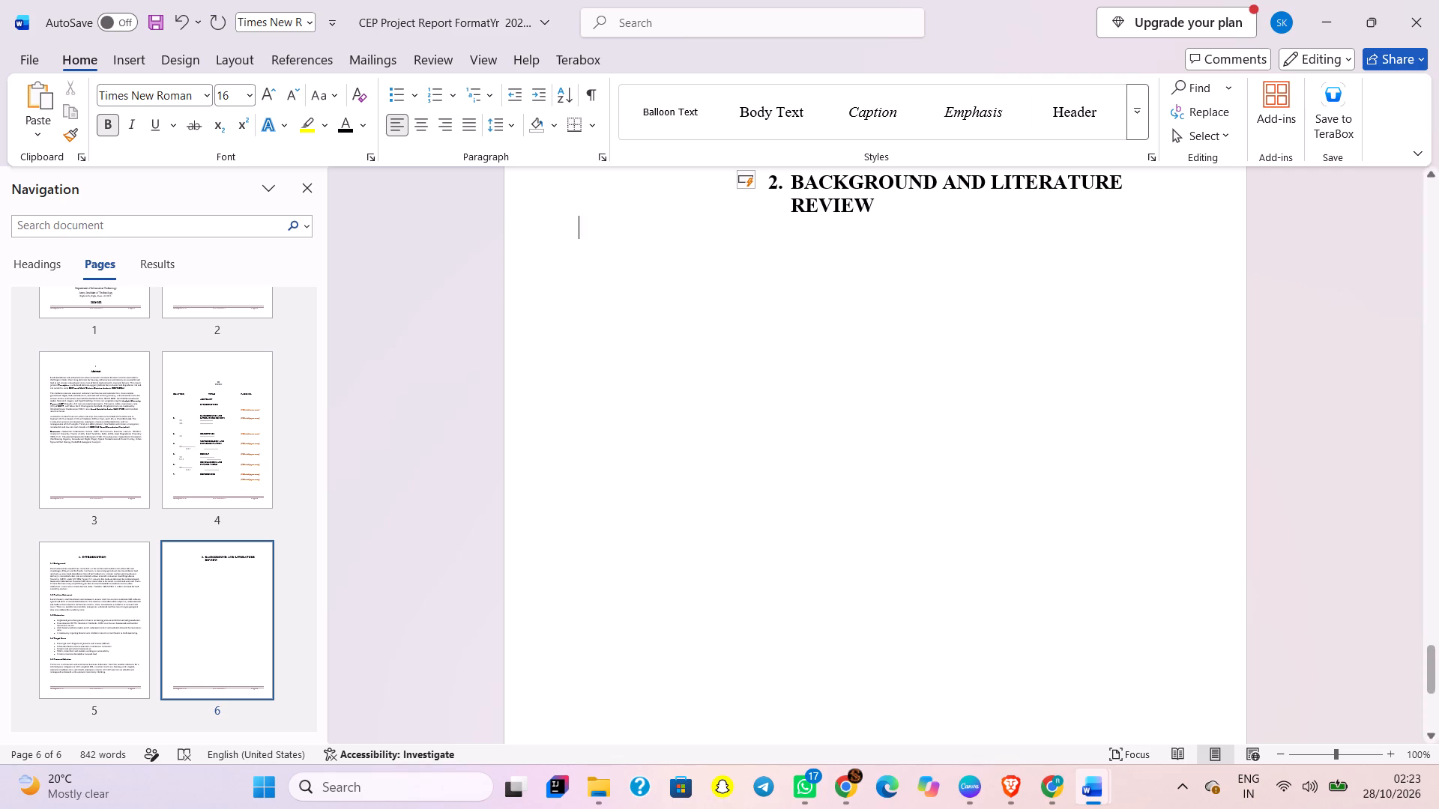
{"action": "left_click", "coordinate": [743, 185]}
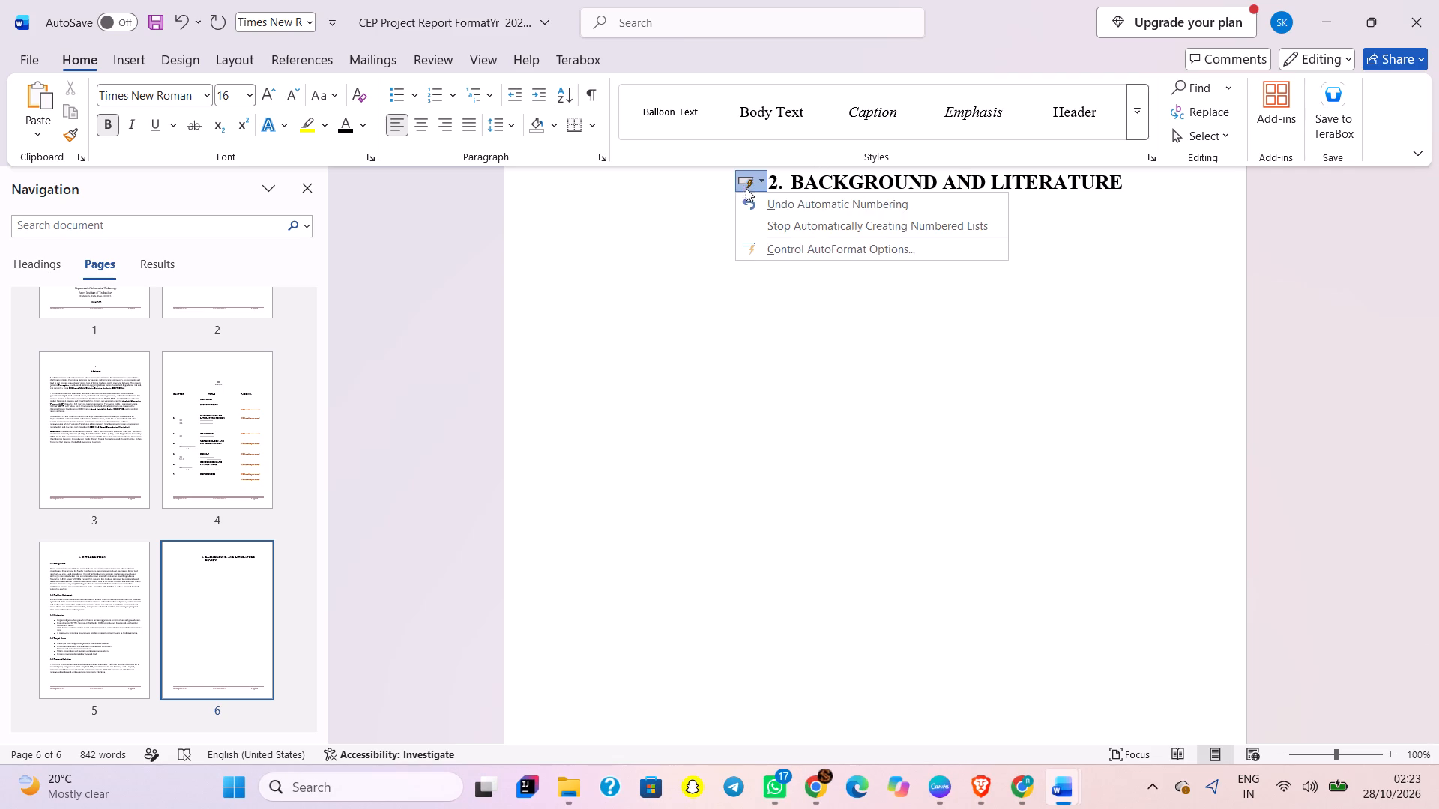
{"action": "left_click", "coordinate": [755, 199]}
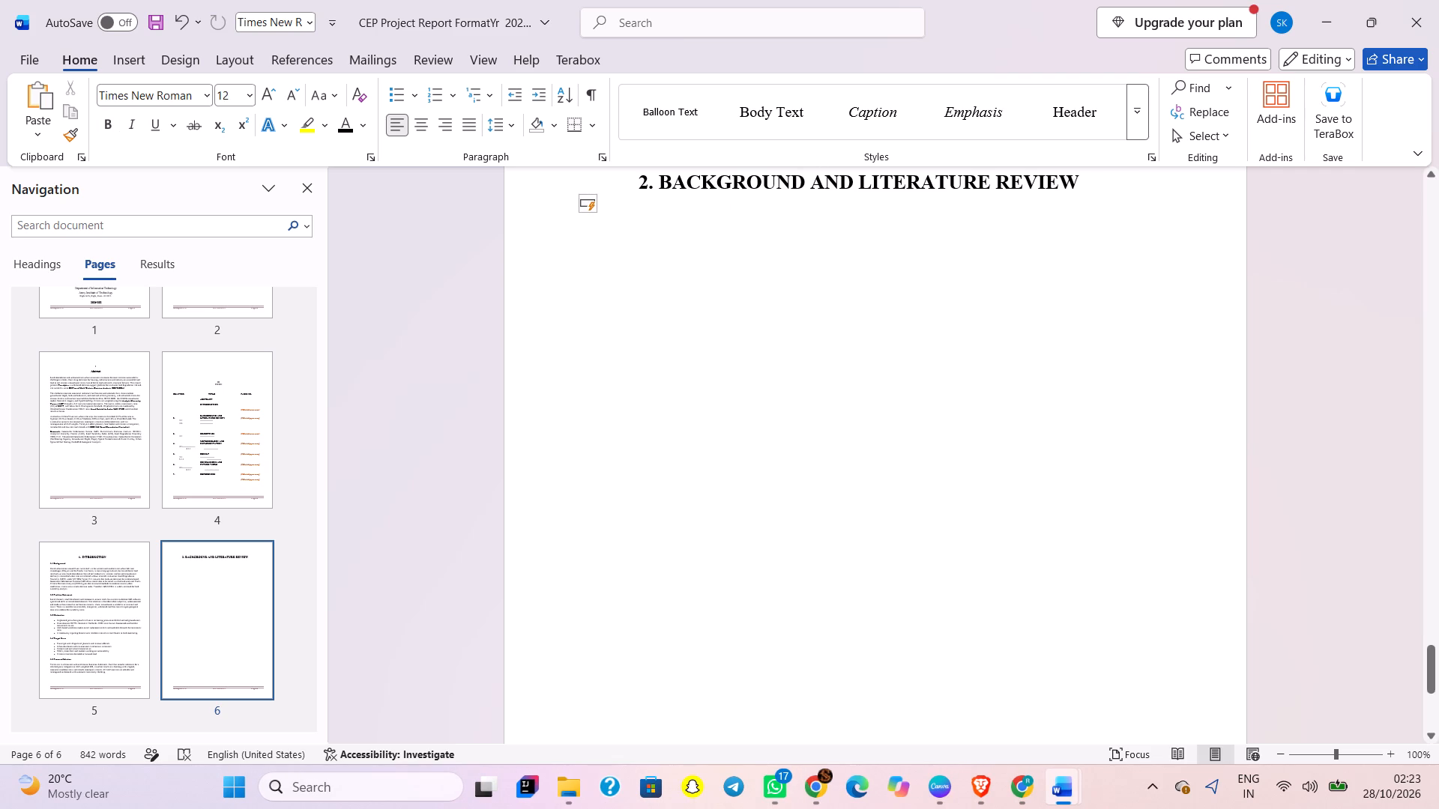
{"action": "left_click", "coordinate": [573, 226]}
{"action": "left_click", "coordinate": [588, 206]}
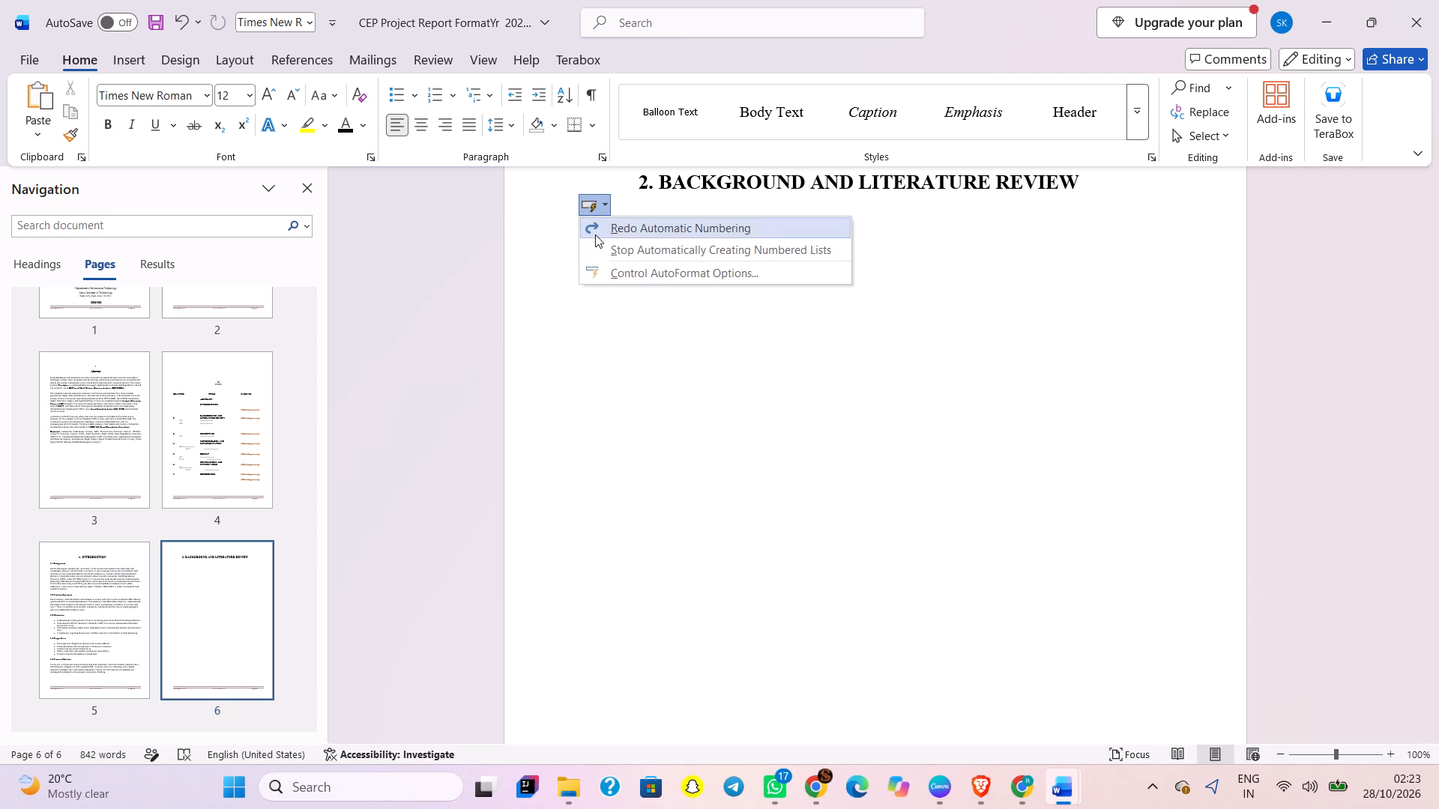
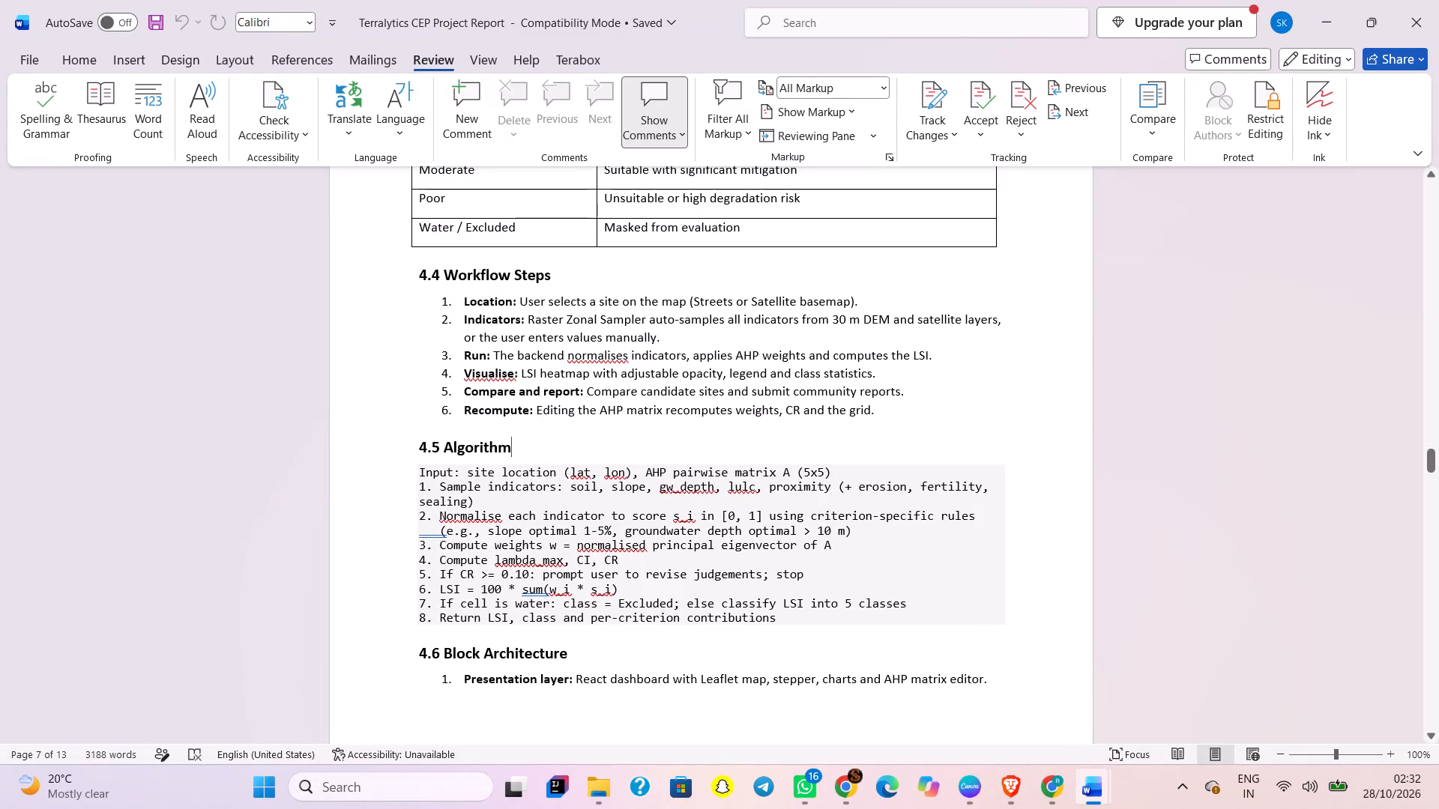
Review the Word report from the algorithm section back through the introduction, index, abstract and certificate.
{"action": "scroll", "coordinate": [983, 626], "scroll_direction": "up", "scroll_amount": 5}
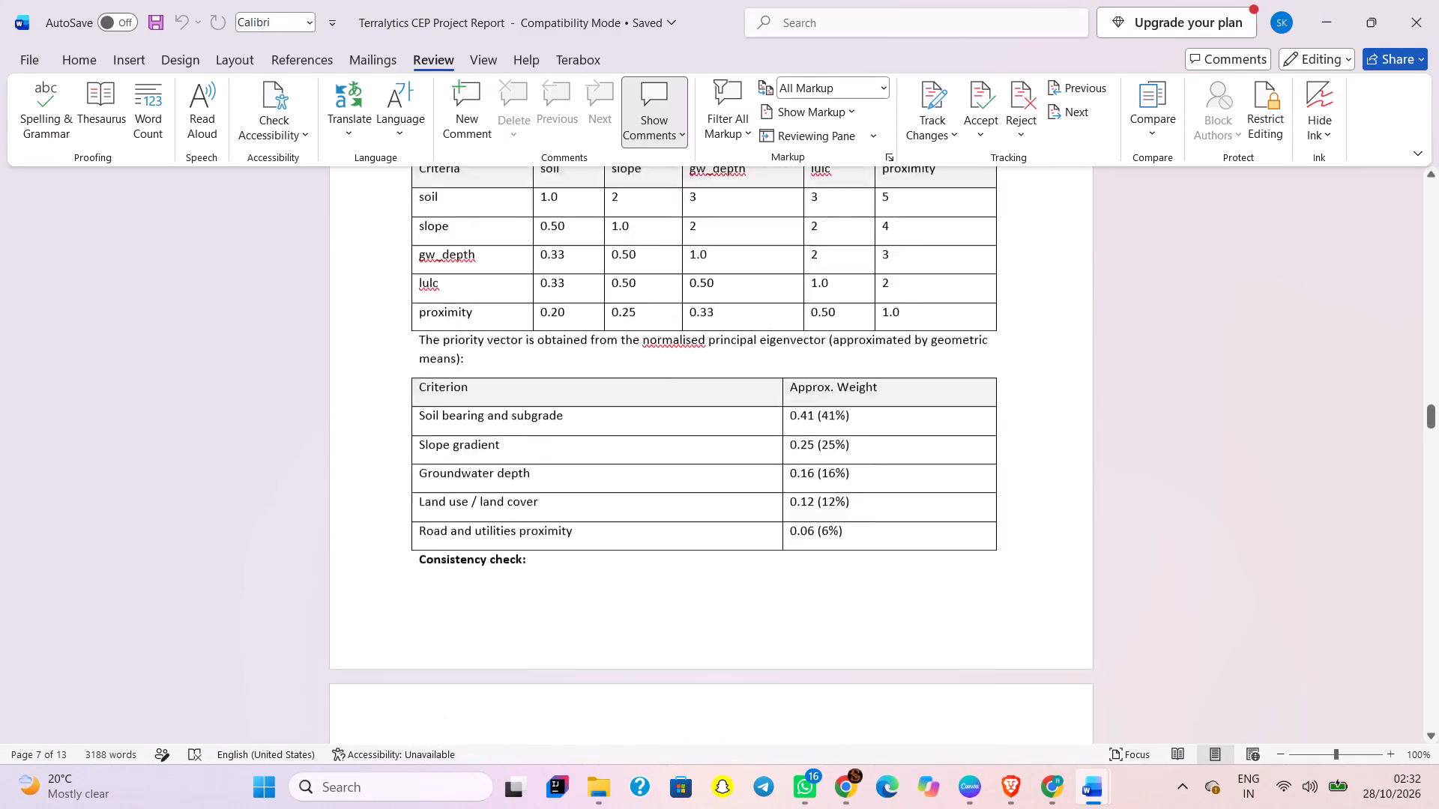
{"action": "scroll", "coordinate": [983, 626], "scroll_direction": "up", "scroll_amount": 1}
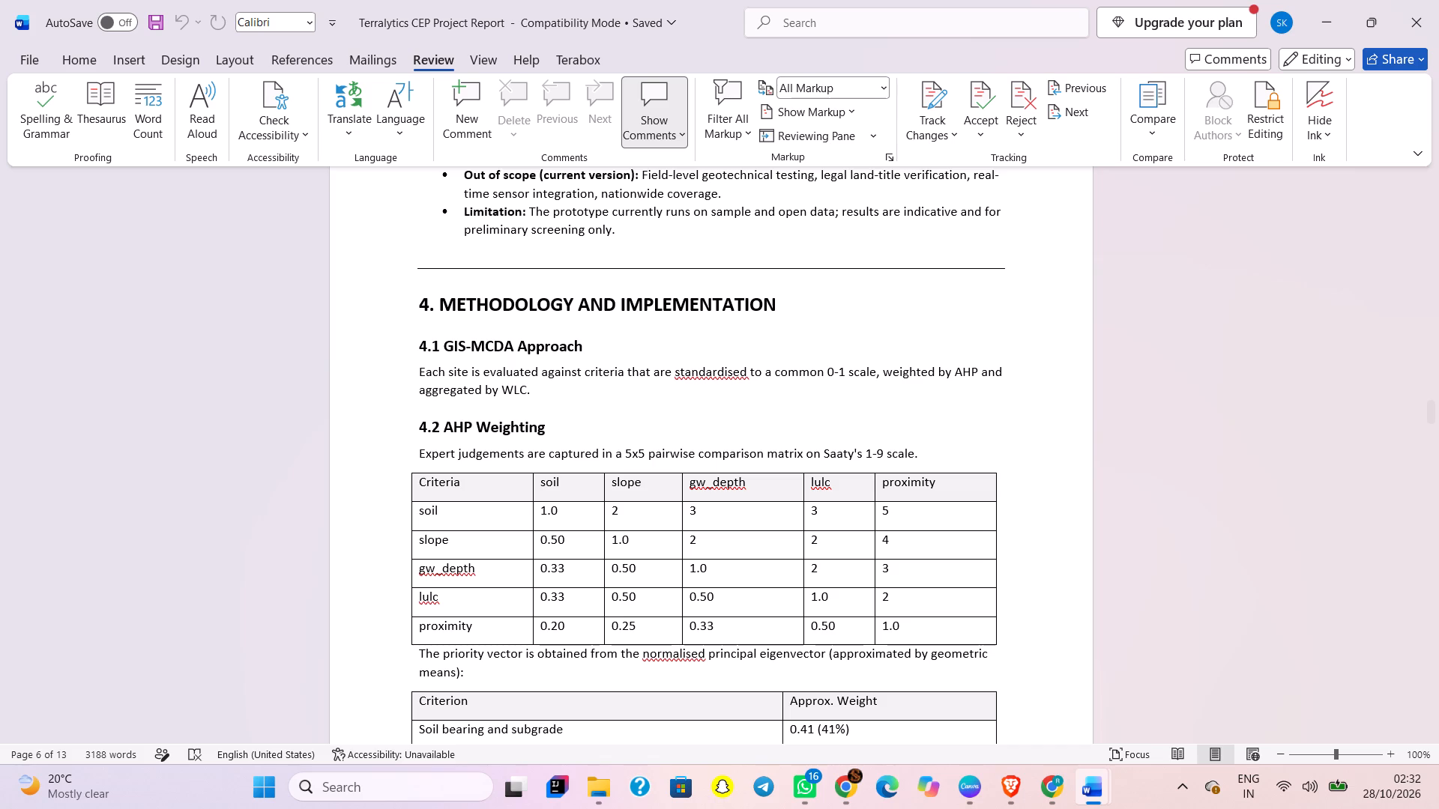
{"action": "scroll", "coordinate": [983, 626], "scroll_direction": "up", "scroll_amount": 11}
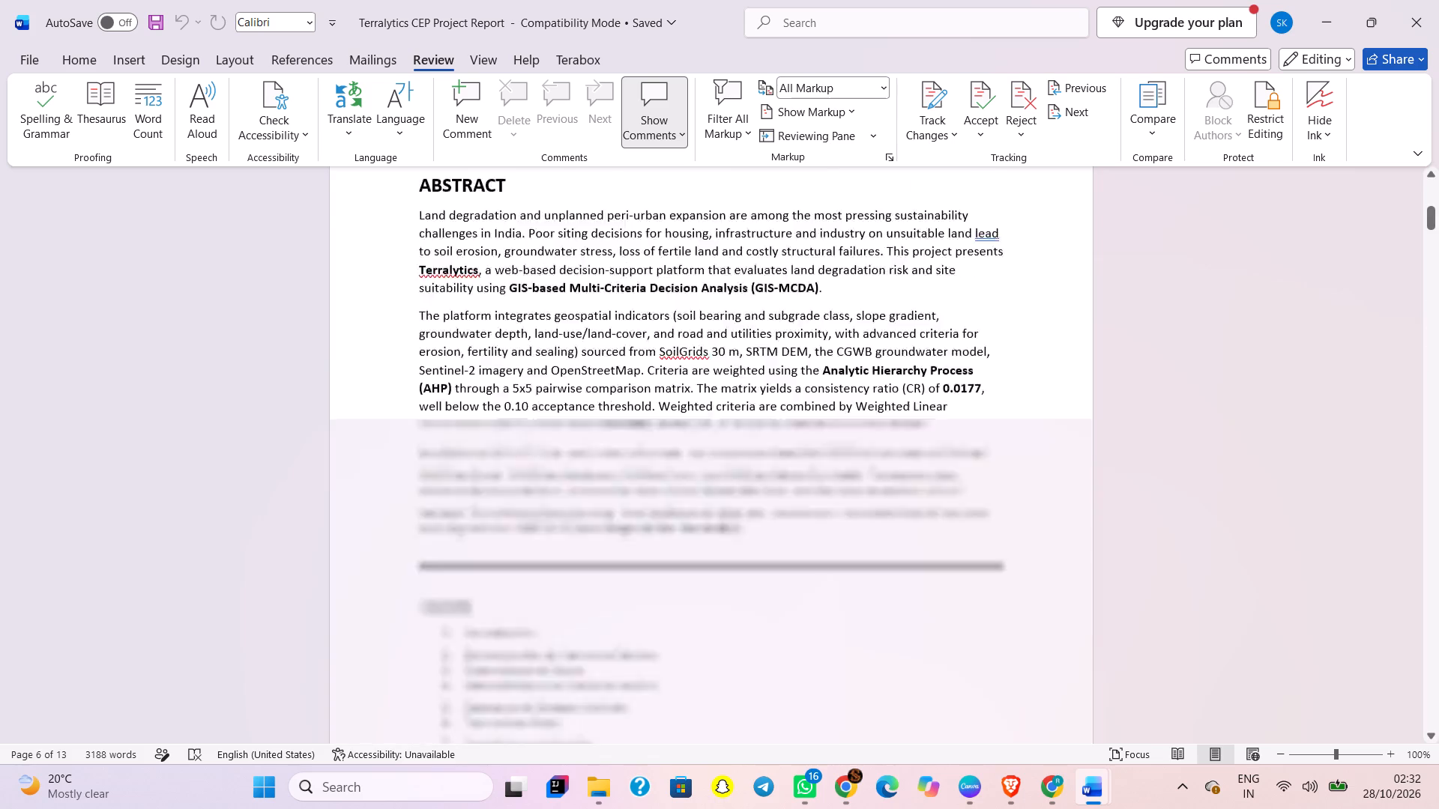
{"action": "scroll", "coordinate": [983, 626], "scroll_direction": "down", "scroll_amount": 3}
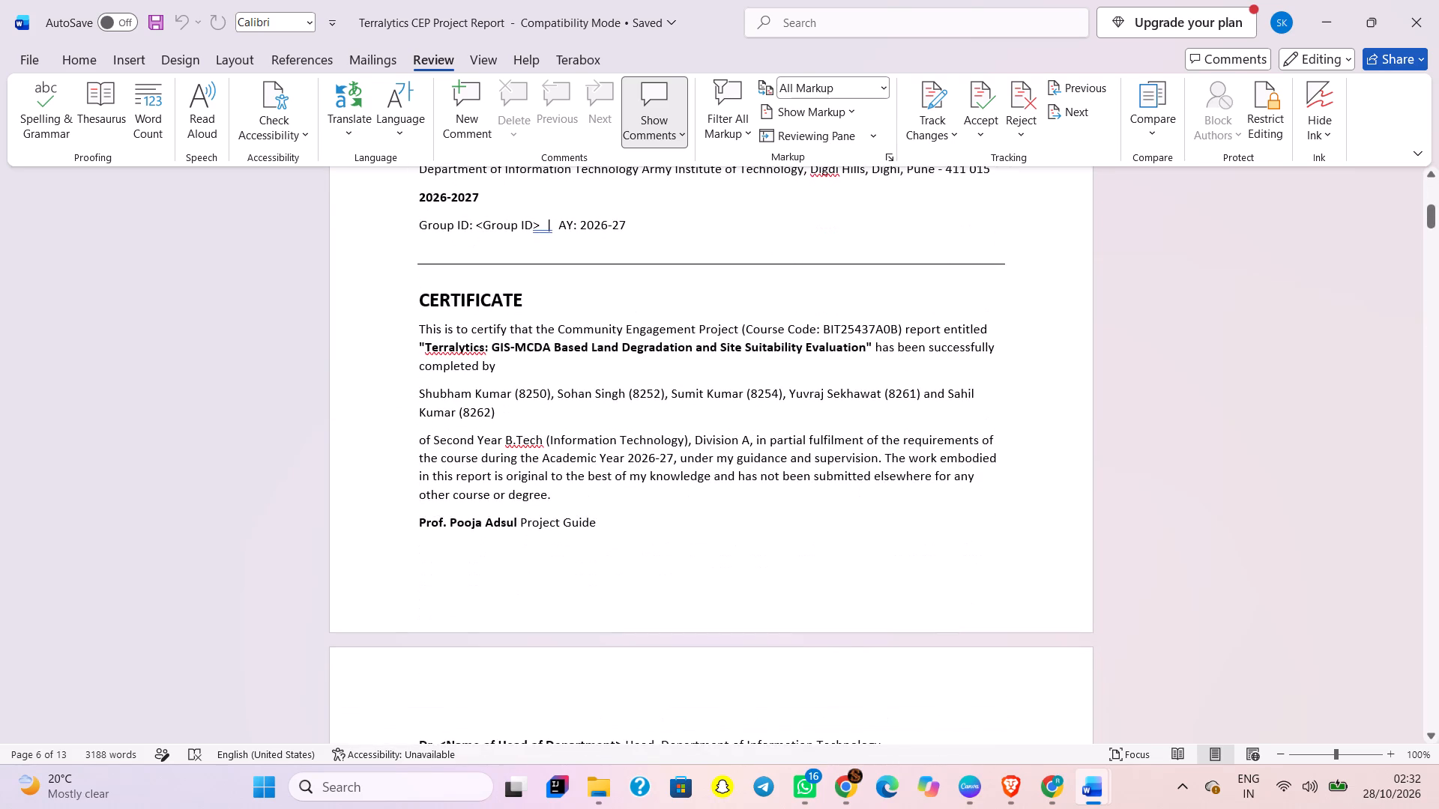
{"action": "scroll", "coordinate": [983, 626], "scroll_direction": "down", "scroll_amount": 4}
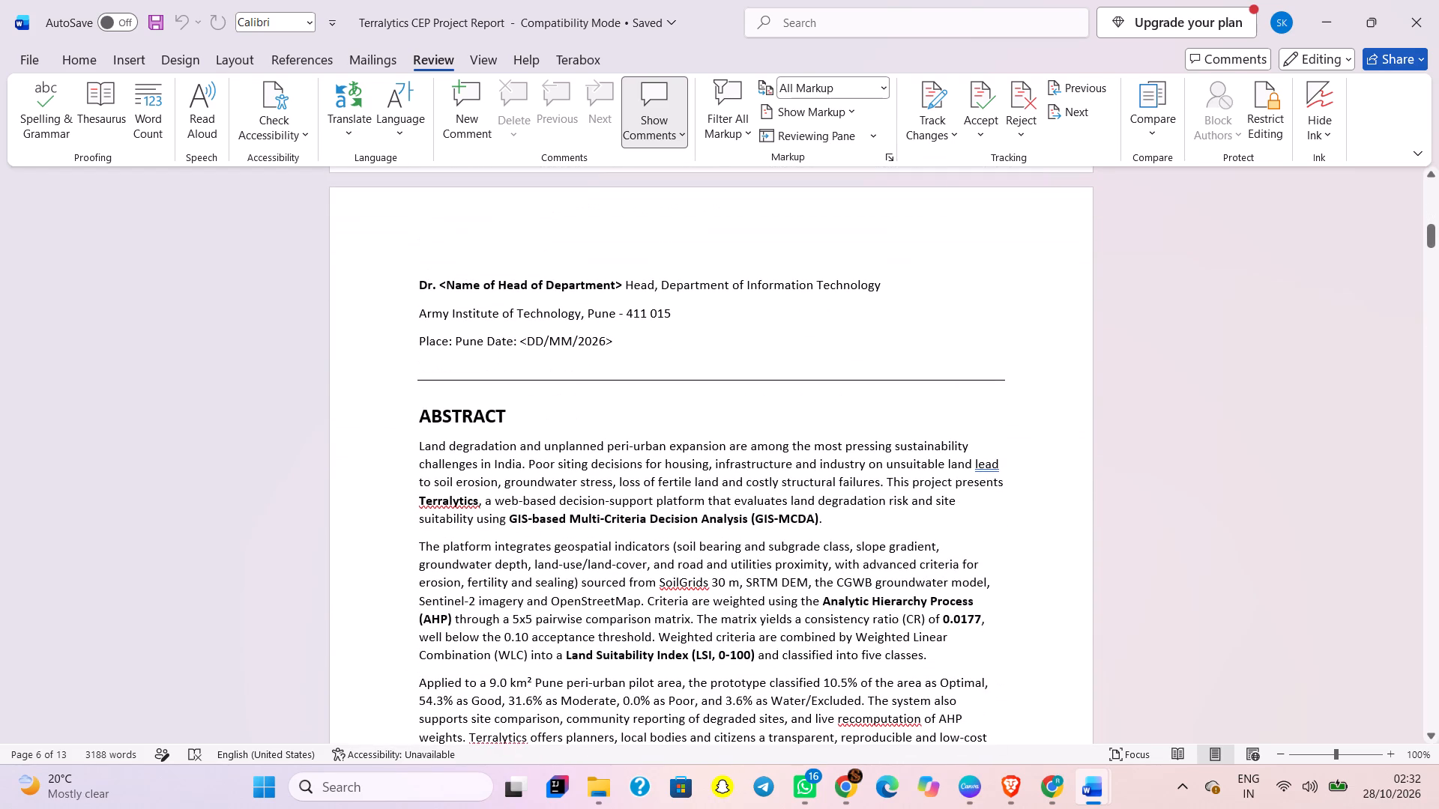
{"action": "scroll", "coordinate": [983, 626], "scroll_direction": "down", "scroll_amount": 1}
{"action": "scroll", "coordinate": [983, 626], "scroll_direction": "up", "scroll_amount": 9}
{"action": "scroll", "coordinate": [983, 626], "scroll_direction": "down", "scroll_amount": 3}
{"action": "scroll", "coordinate": [983, 626], "scroll_direction": "left", "scroll_amount": 1}
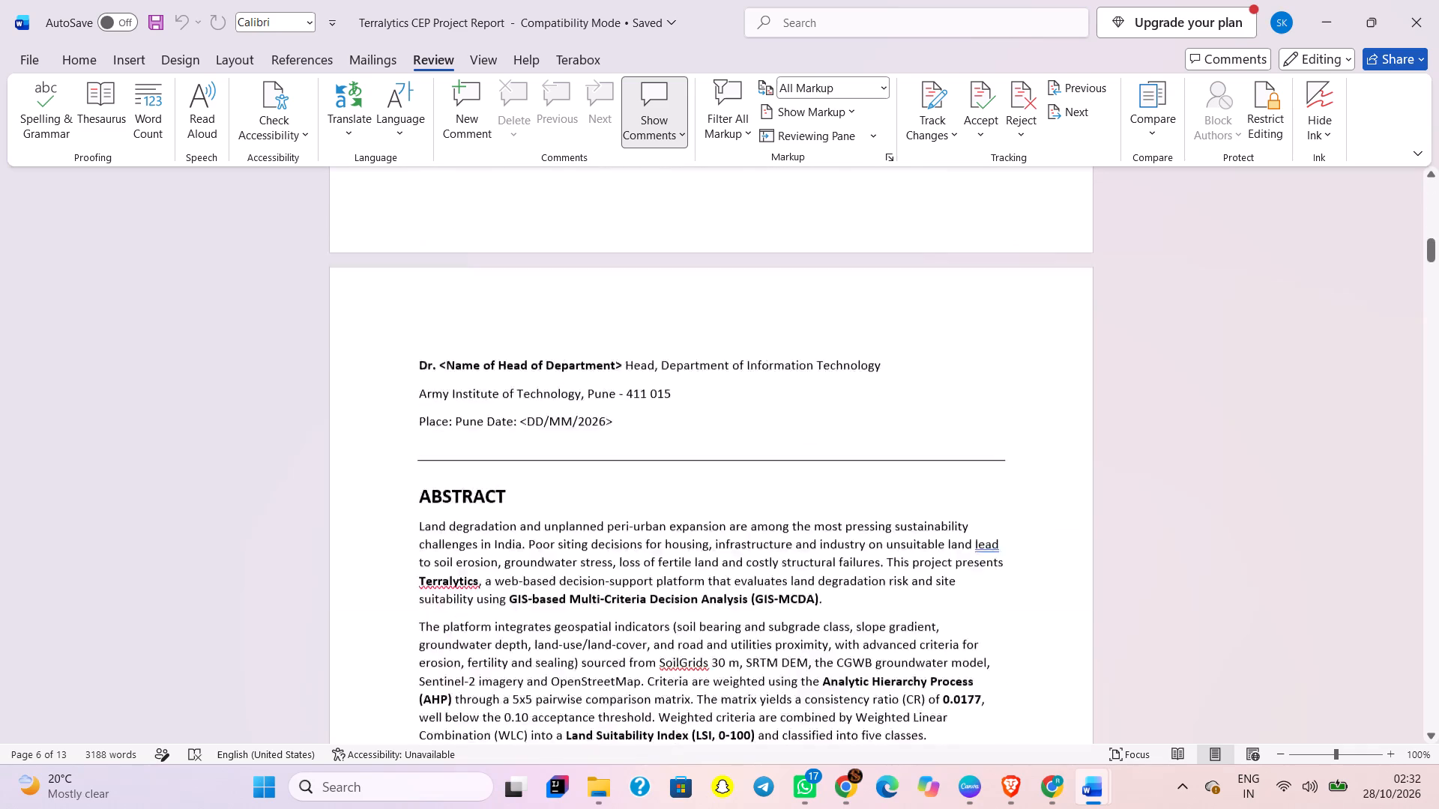
{"action": "scroll", "coordinate": [983, 626], "scroll_direction": "left", "scroll_amount": 1}
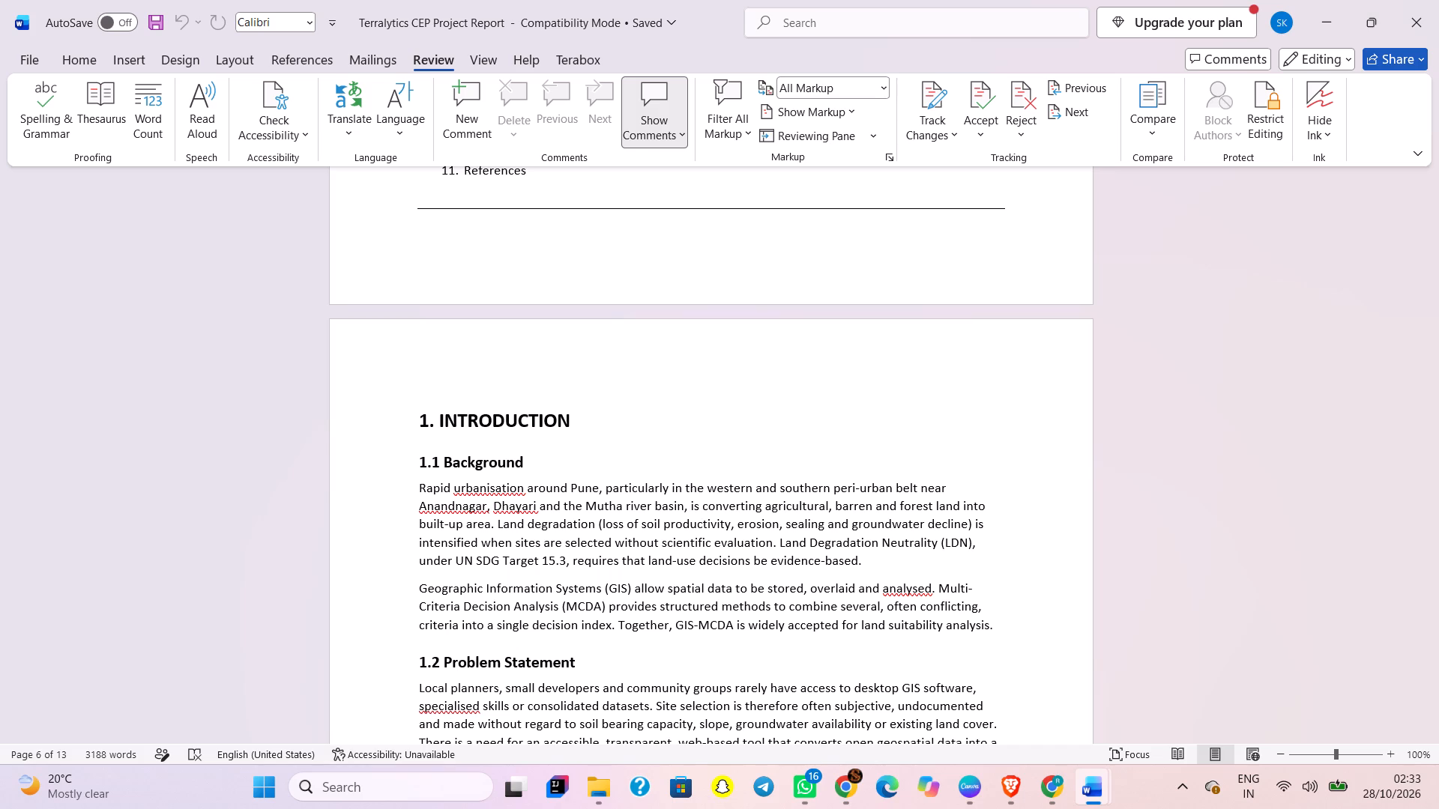
{"action": "scroll", "coordinate": [483, 567], "scroll_direction": "up", "scroll_amount": 5}
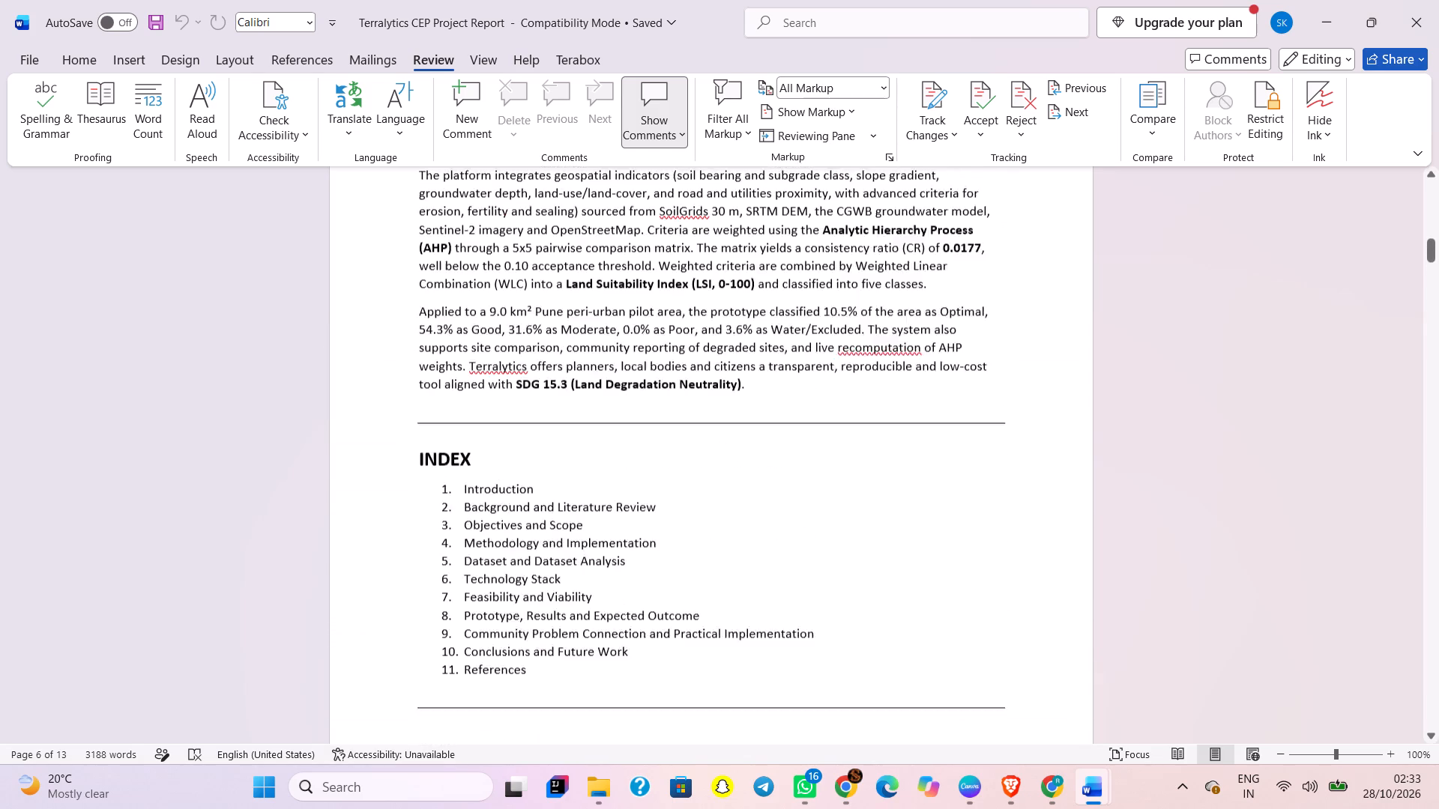
{"action": "scroll", "coordinate": [483, 567], "scroll_direction": "up", "scroll_amount": 2}
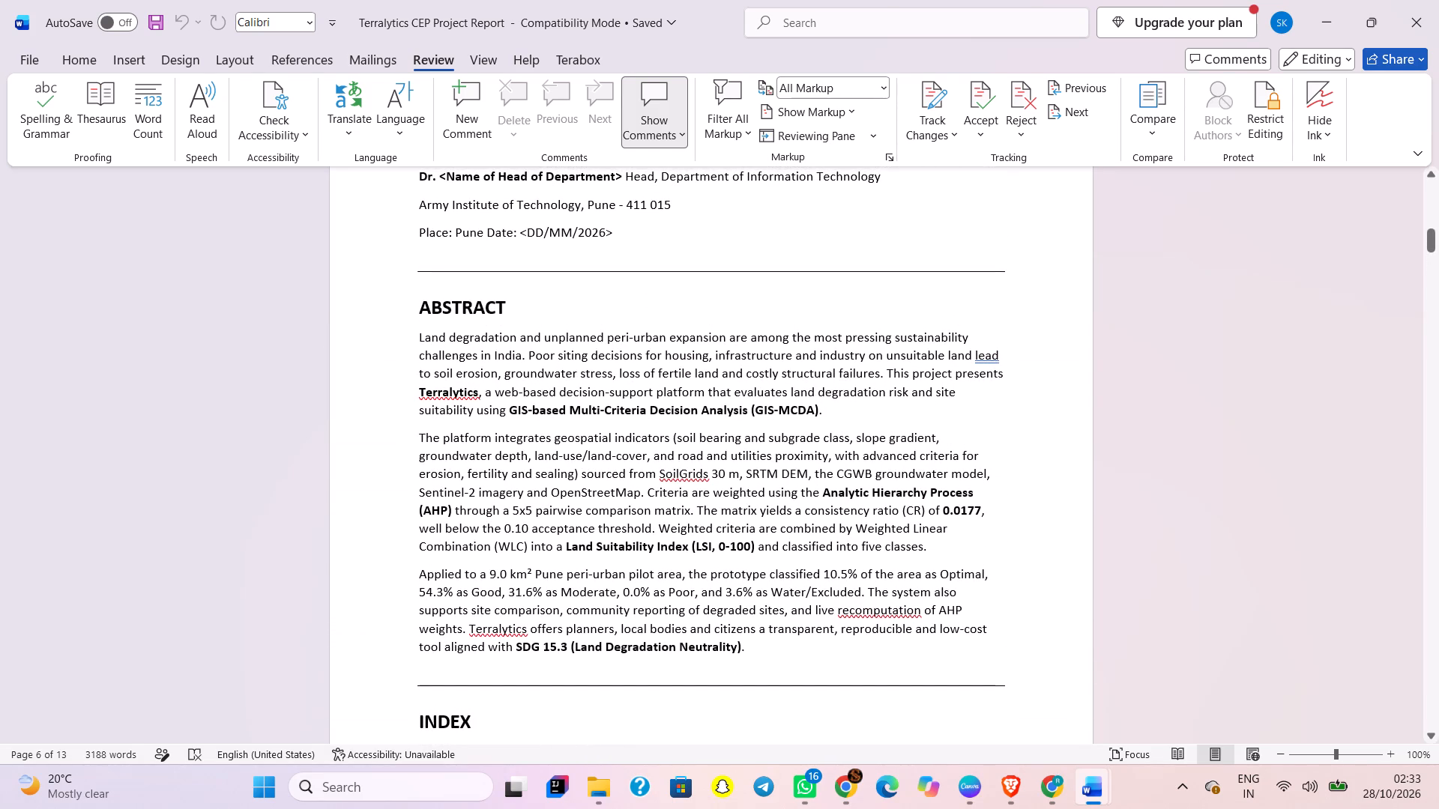
Insert 13 blank lines above the ABSTRACT heading to push it onto a new page.
{"action": "left_click", "coordinate": [402, 305]}
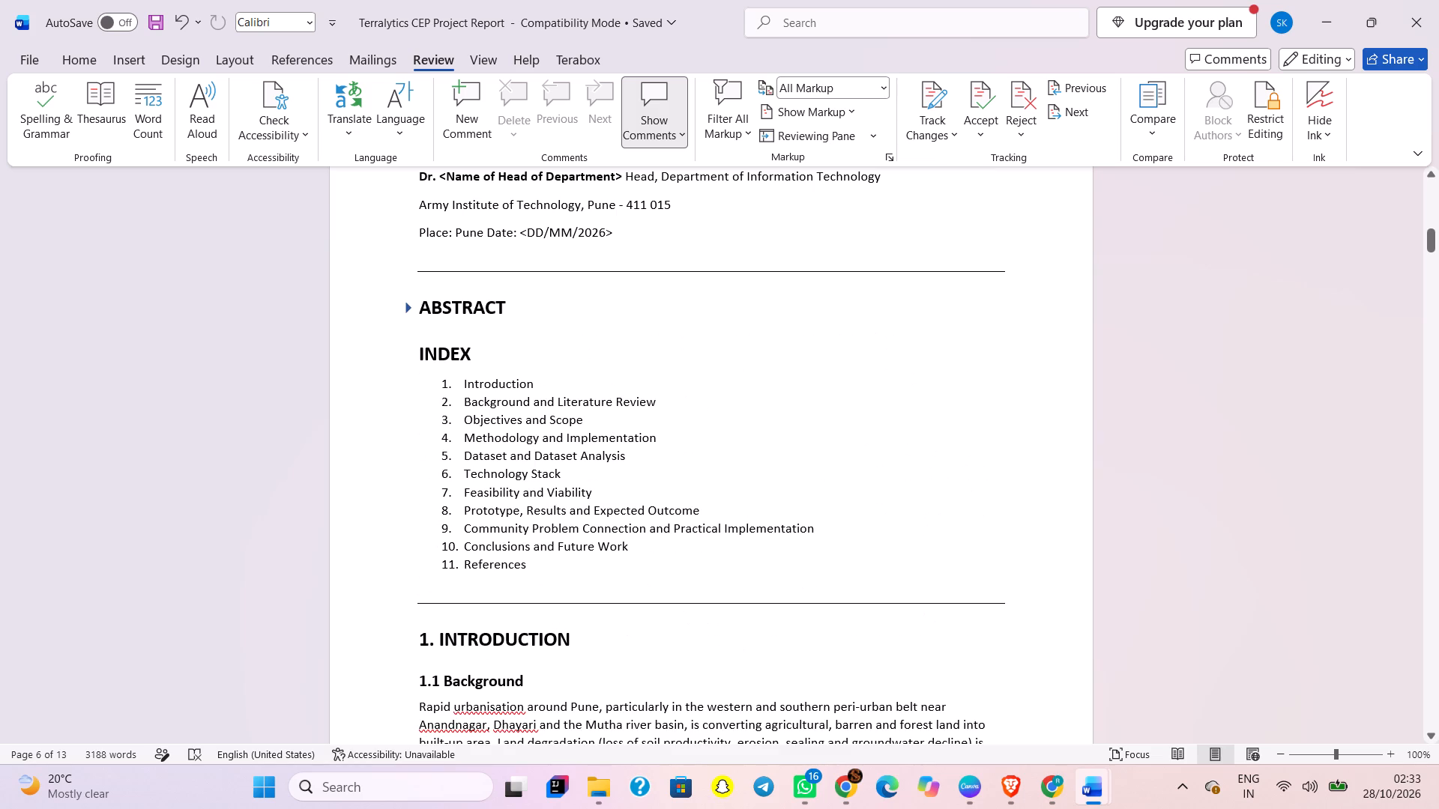
{"action": "left_click", "coordinate": [407, 305]}
{"action": "left_click", "coordinate": [421, 303]}
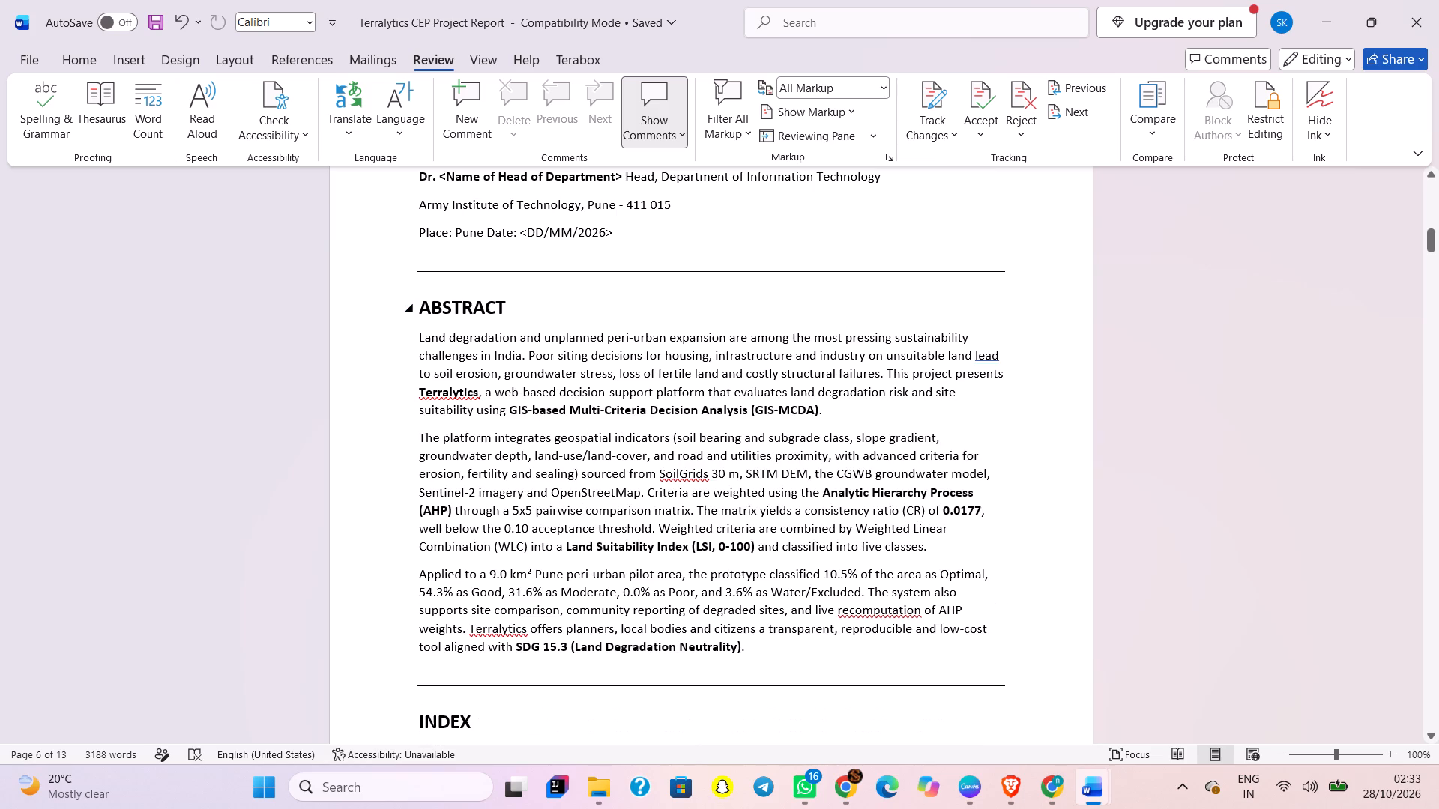
{"action": "key", "text": "Return"}
{"action": "key", "text": "Return"}
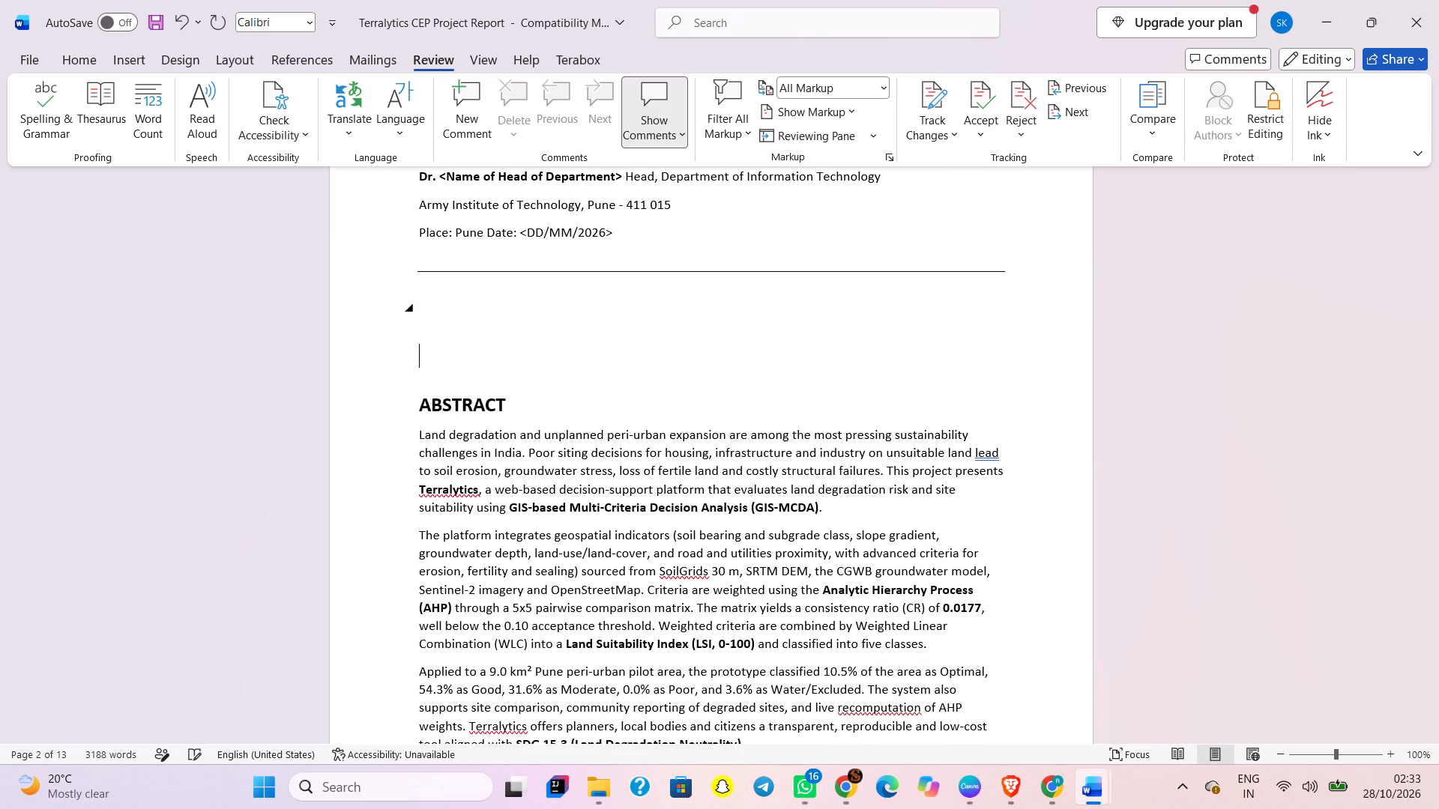
{"action": "key", "text": "Return"}
{"action": "key", "text": "Return"}
{"action": "key", "text": "Return"}
{"action": "key", "text": "Return"}
{"action": "key", "text": "Return"}
{"action": "key", "text": "Return"}
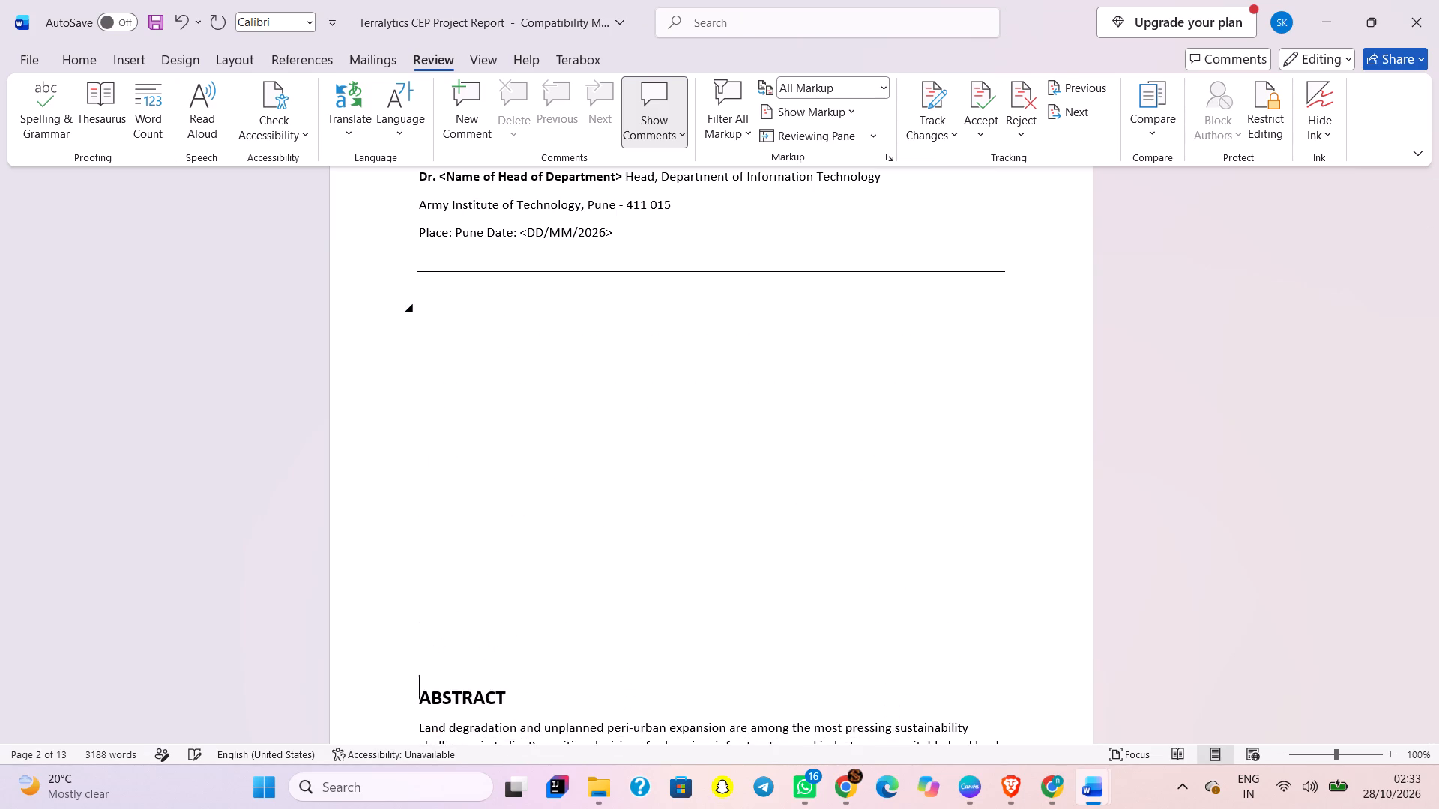
{"action": "key", "text": "Return"}
{"action": "key", "text": "Return"}
{"action": "key", "text": "Return"}
{"action": "key", "text": "Return"}
{"action": "key", "text": "Return"}
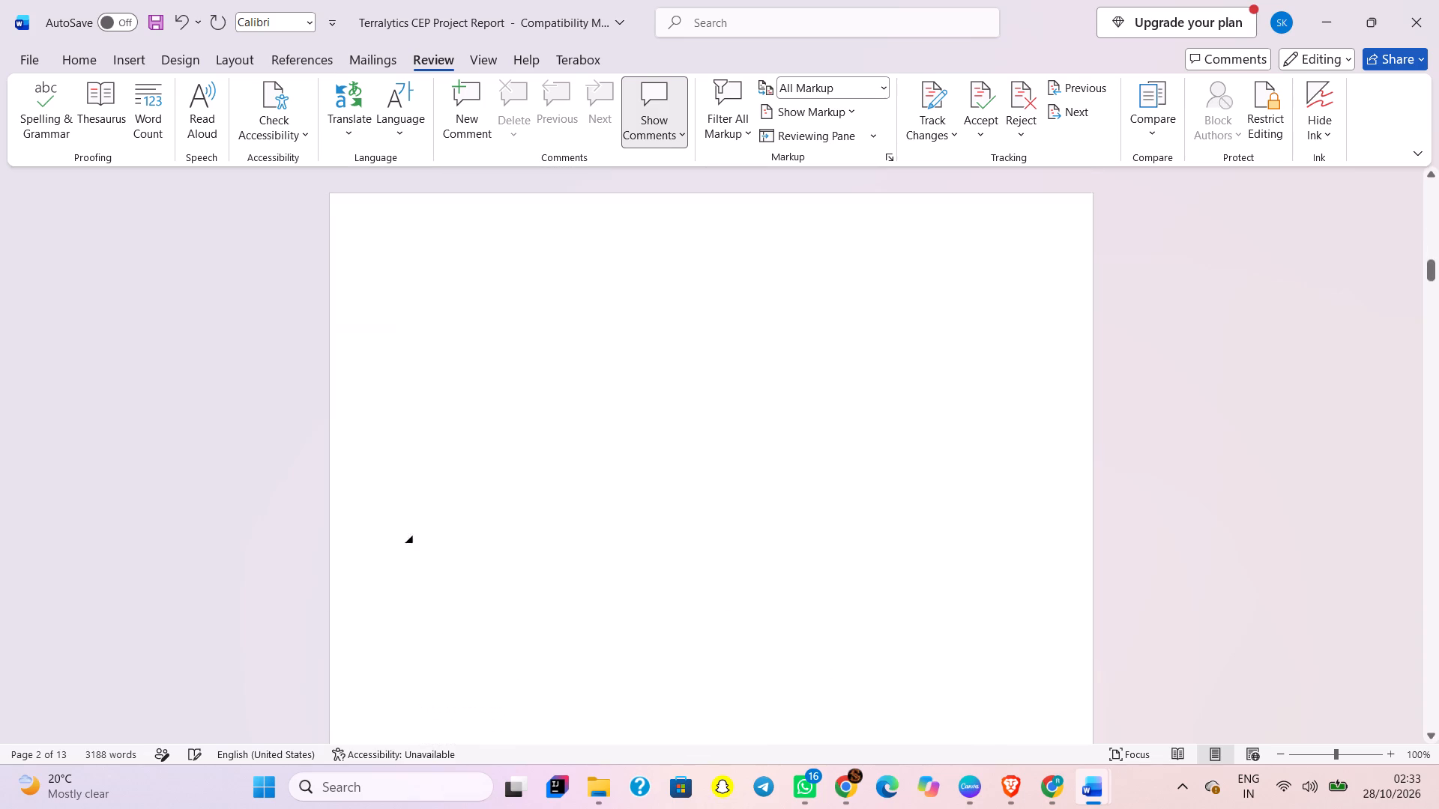
Insert 13 blank lines above the CERTIFICATE heading to move the certificate off the cover page.
{"action": "scroll", "coordinate": [424, 304], "scroll_direction": "up", "scroll_amount": 2}
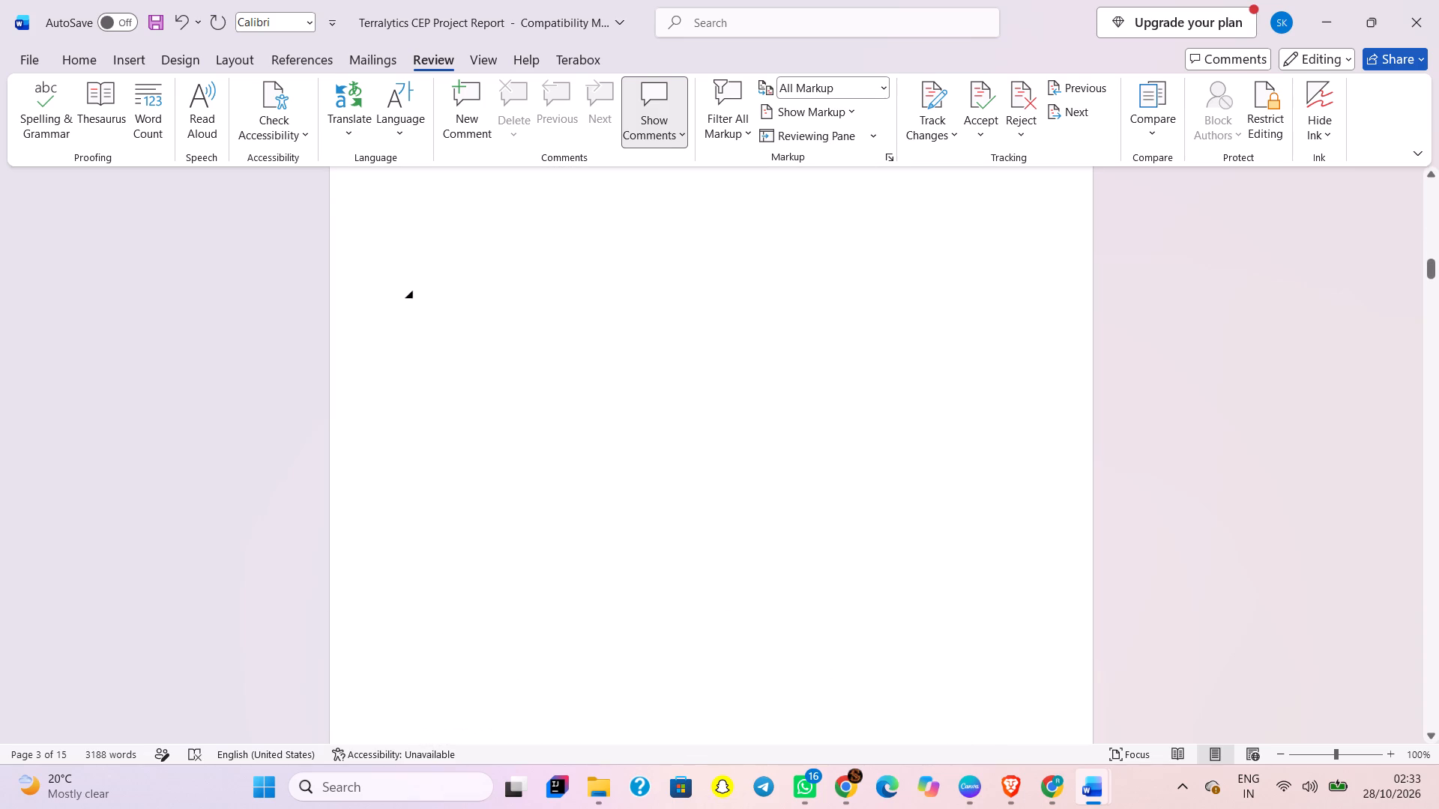
{"action": "scroll", "coordinate": [424, 304], "scroll_direction": "up", "scroll_amount": 9}
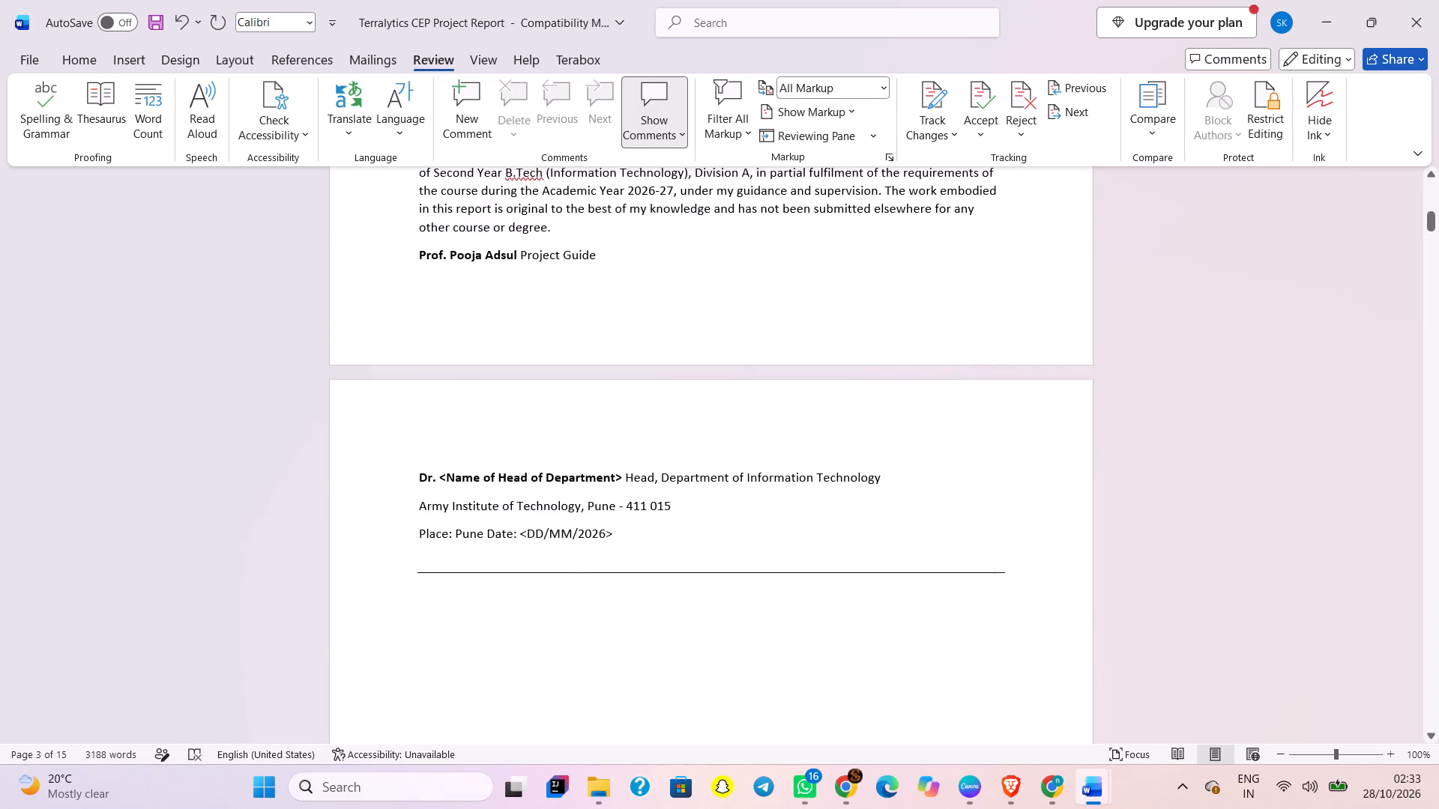
{"action": "scroll", "coordinate": [424, 304], "scroll_direction": "up", "scroll_amount": 1}
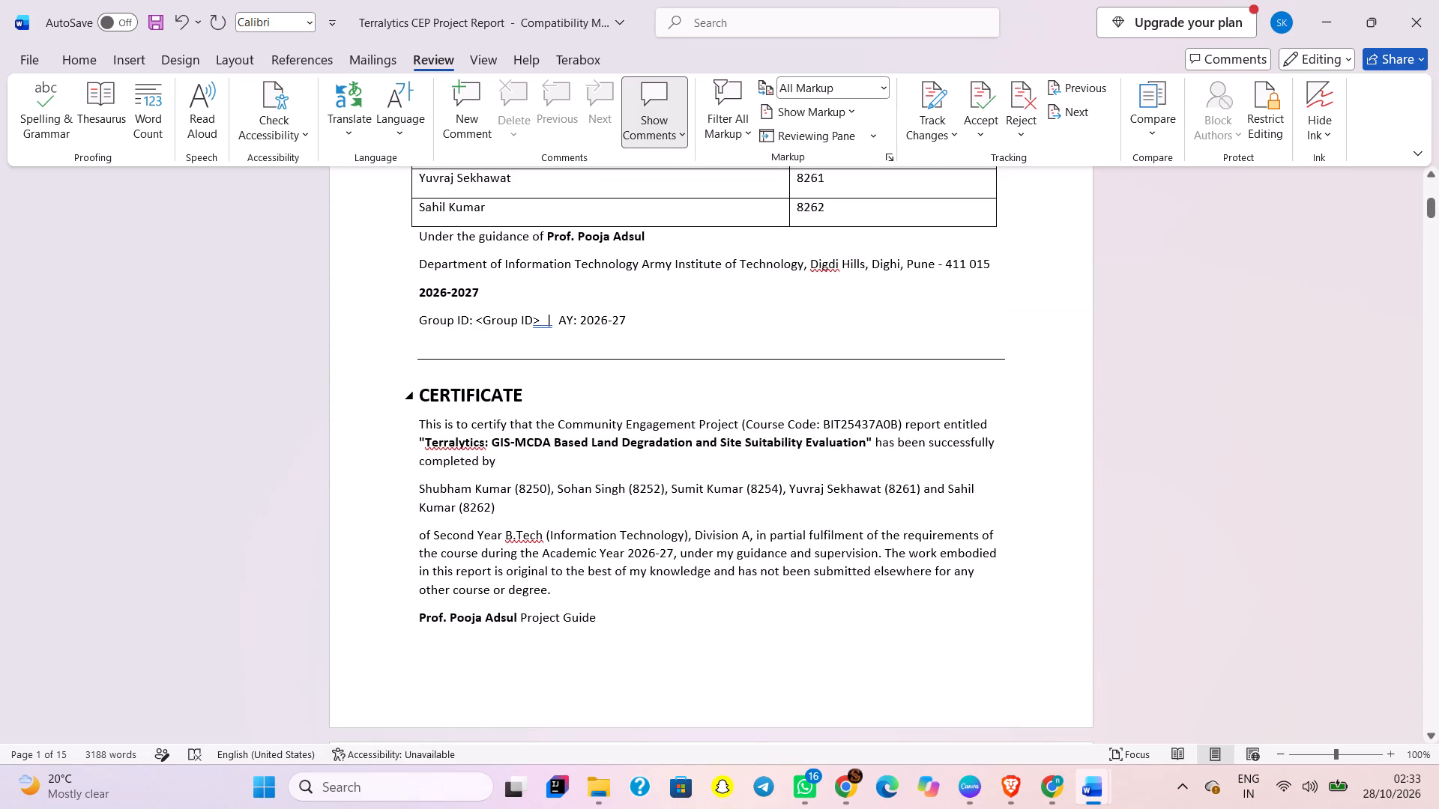
{"action": "left_click", "coordinate": [417, 393]}
{"action": "key", "text": "Return"}
{"action": "key", "text": "Return"}
{"action": "key", "text": "Return"}
{"action": "key", "text": "Return"}
{"action": "key", "text": "Return"}
{"action": "key", "text": "Return"}
{"action": "key", "text": "Return"}
{"action": "key", "text": "Return"}
{"action": "key", "text": "Return"}
{"action": "key", "text": "Return"}
{"action": "key", "text": "Return"}
{"action": "key", "text": "Return"}
{"action": "key", "text": "Return"}
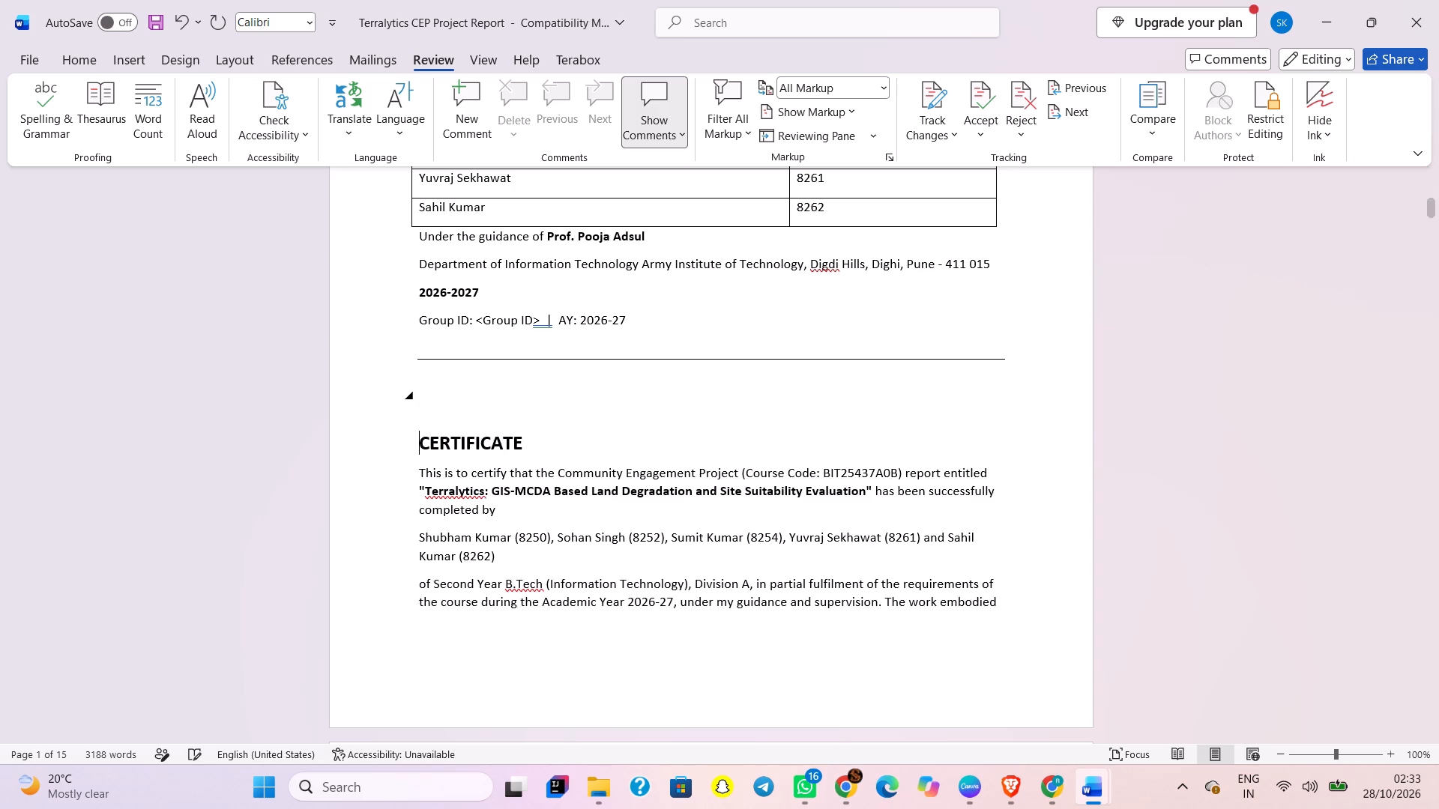
Remove surplus blank lines above the CERTIFICATE heading, keeping just enough for the certificate to start on the second page.
{"action": "scroll", "coordinate": [417, 393], "scroll_direction": "down", "scroll_amount": 1}
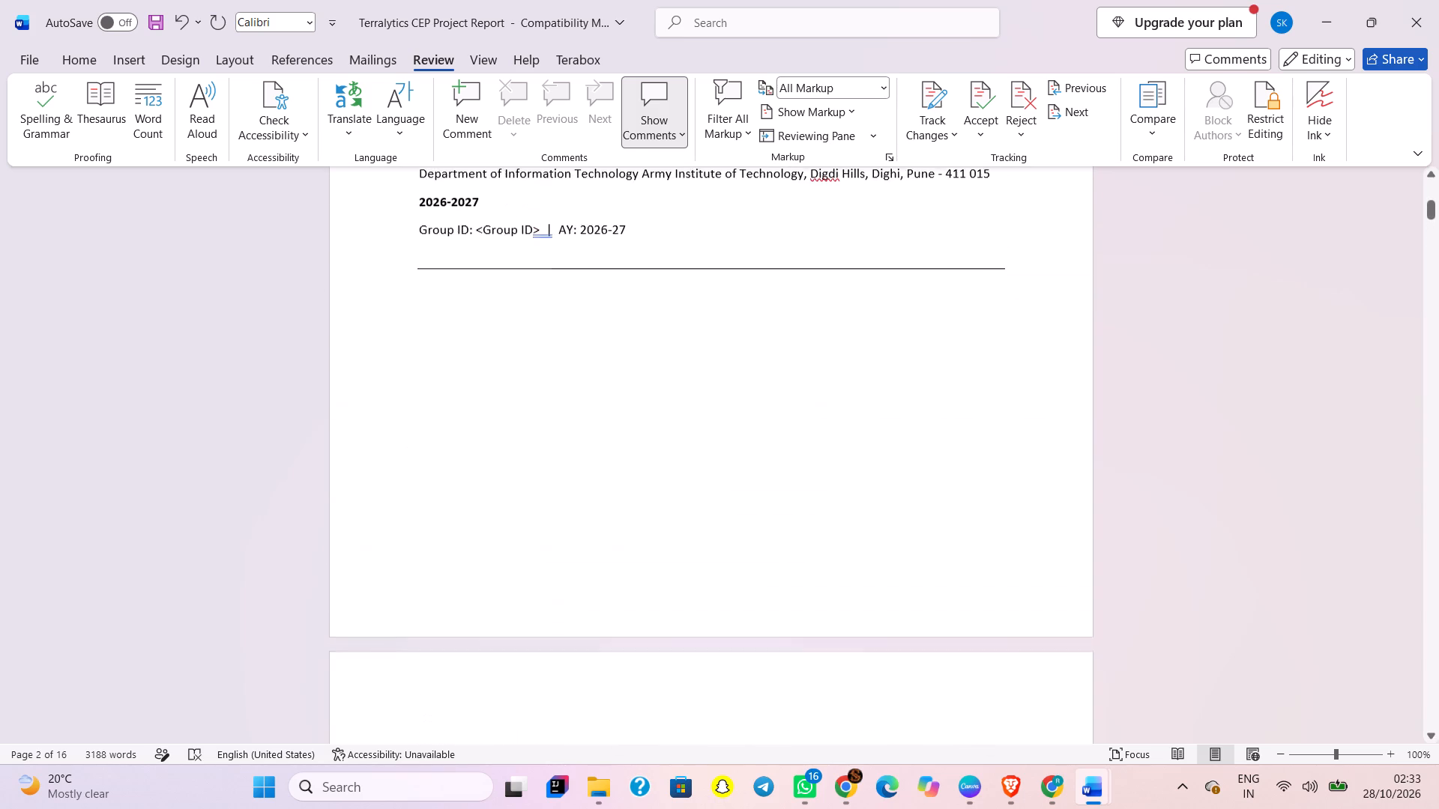
{"action": "scroll", "coordinate": [417, 393], "scroll_direction": "down", "scroll_amount": 2}
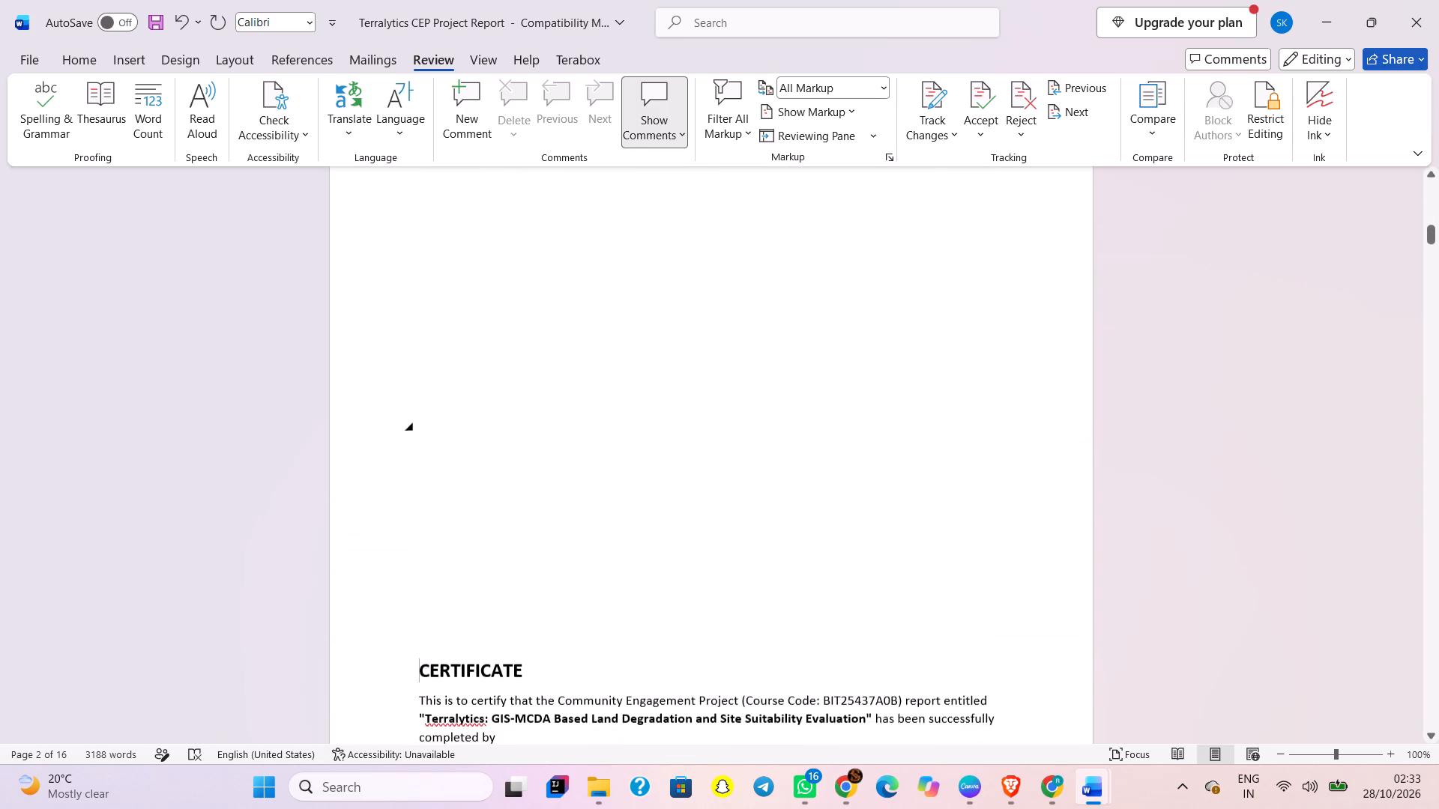
{"action": "scroll", "coordinate": [417, 393], "scroll_direction": "down", "scroll_amount": 1}
{"action": "key", "text": "BackSpace"}
{"action": "key", "text": "BackSpace"}
{"action": "key", "text": "BackSpace"}
{"action": "key", "text": "BackSpace"}
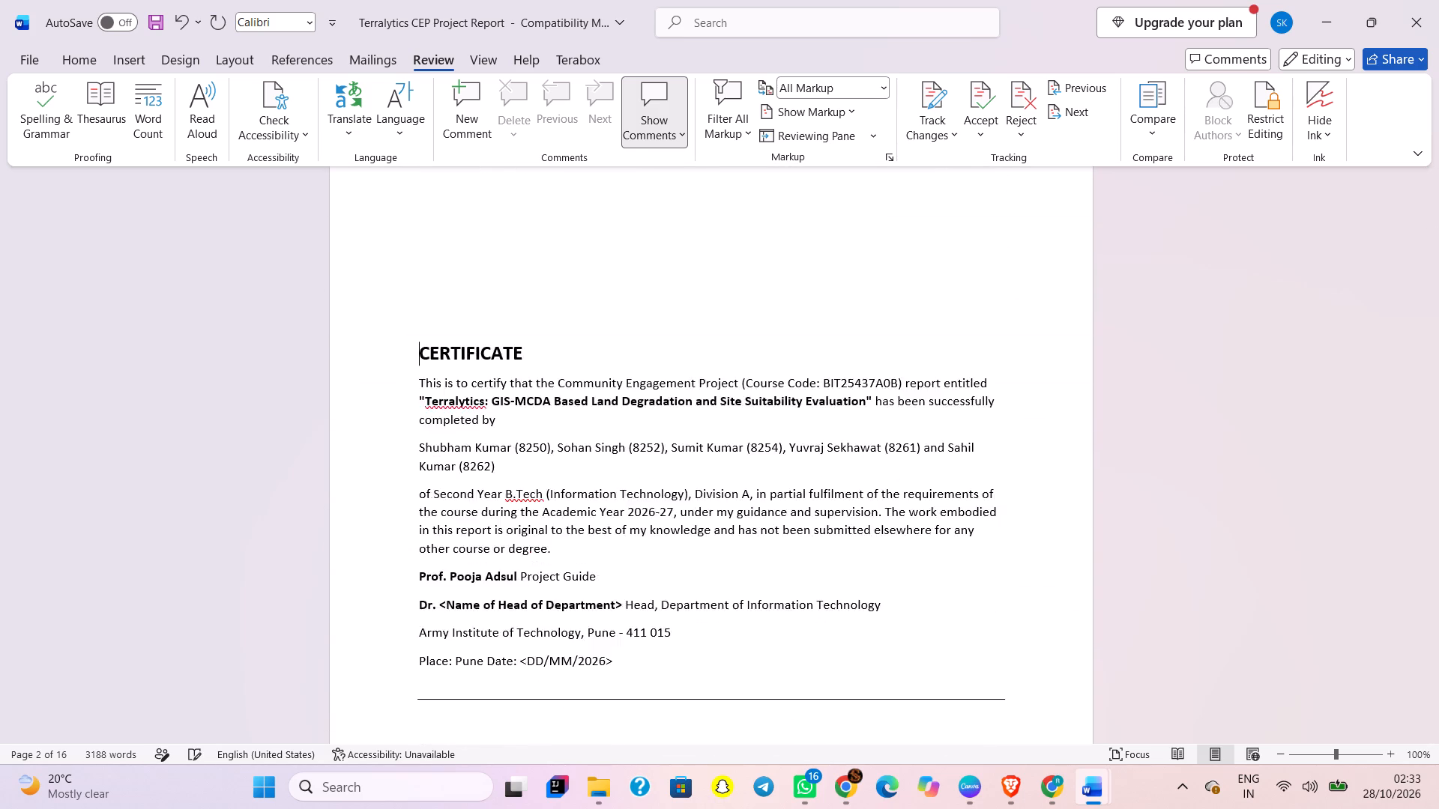
{"action": "key", "text": "BackSpace"}
{"action": "key", "text": "BackSpace"}
{"action": "key", "text": "BackSpace"}
{"action": "key", "text": "BackSpace"}
{"action": "key", "text": "BackSpace"}
{"action": "key", "text": "BackSpace"}
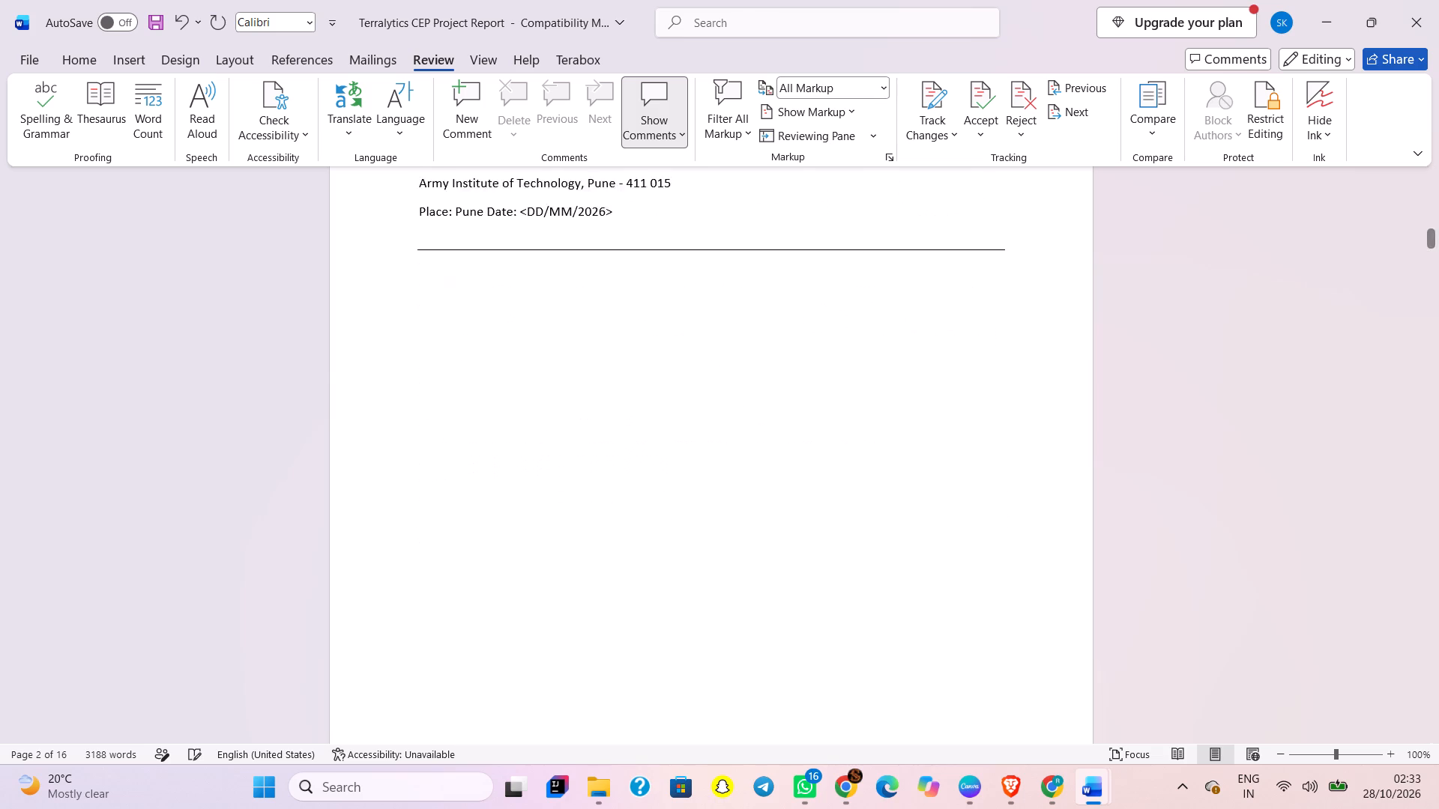
{"action": "key", "text": "Return"}
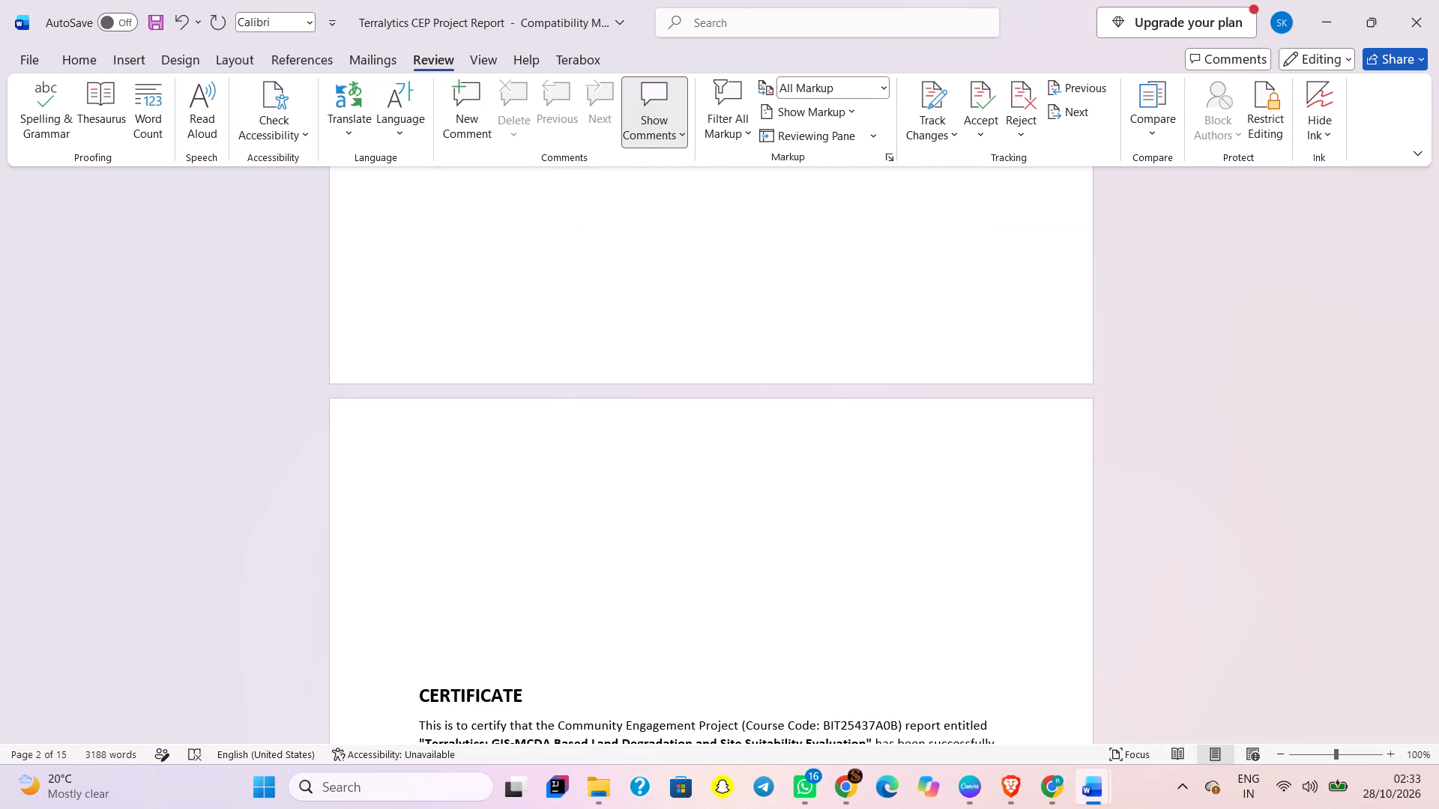
{"action": "key", "text": "BackSpace"}
{"action": "key", "text": "Return"}
{"action": "scroll", "coordinate": [417, 393], "scroll_direction": "down", "scroll_amount": 4}
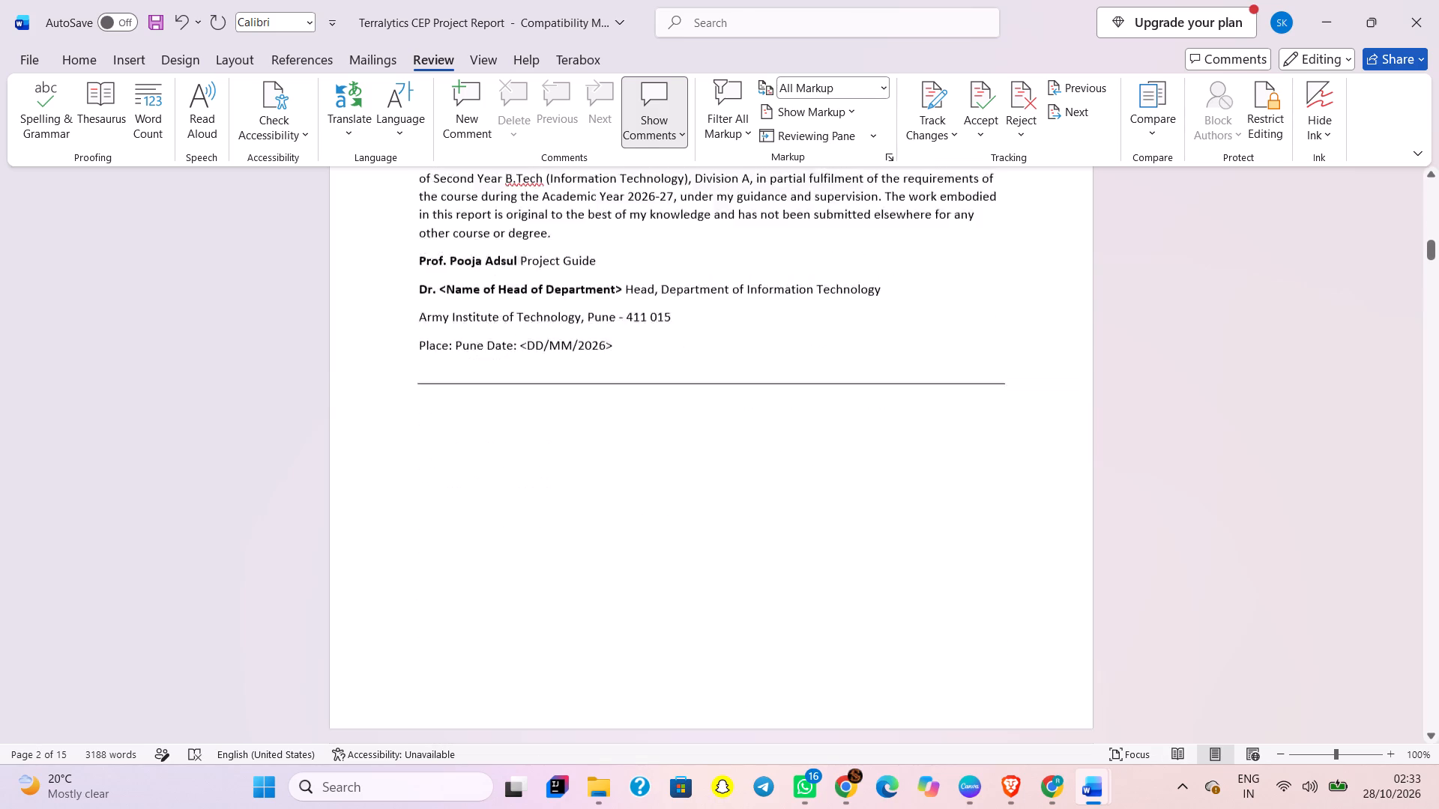